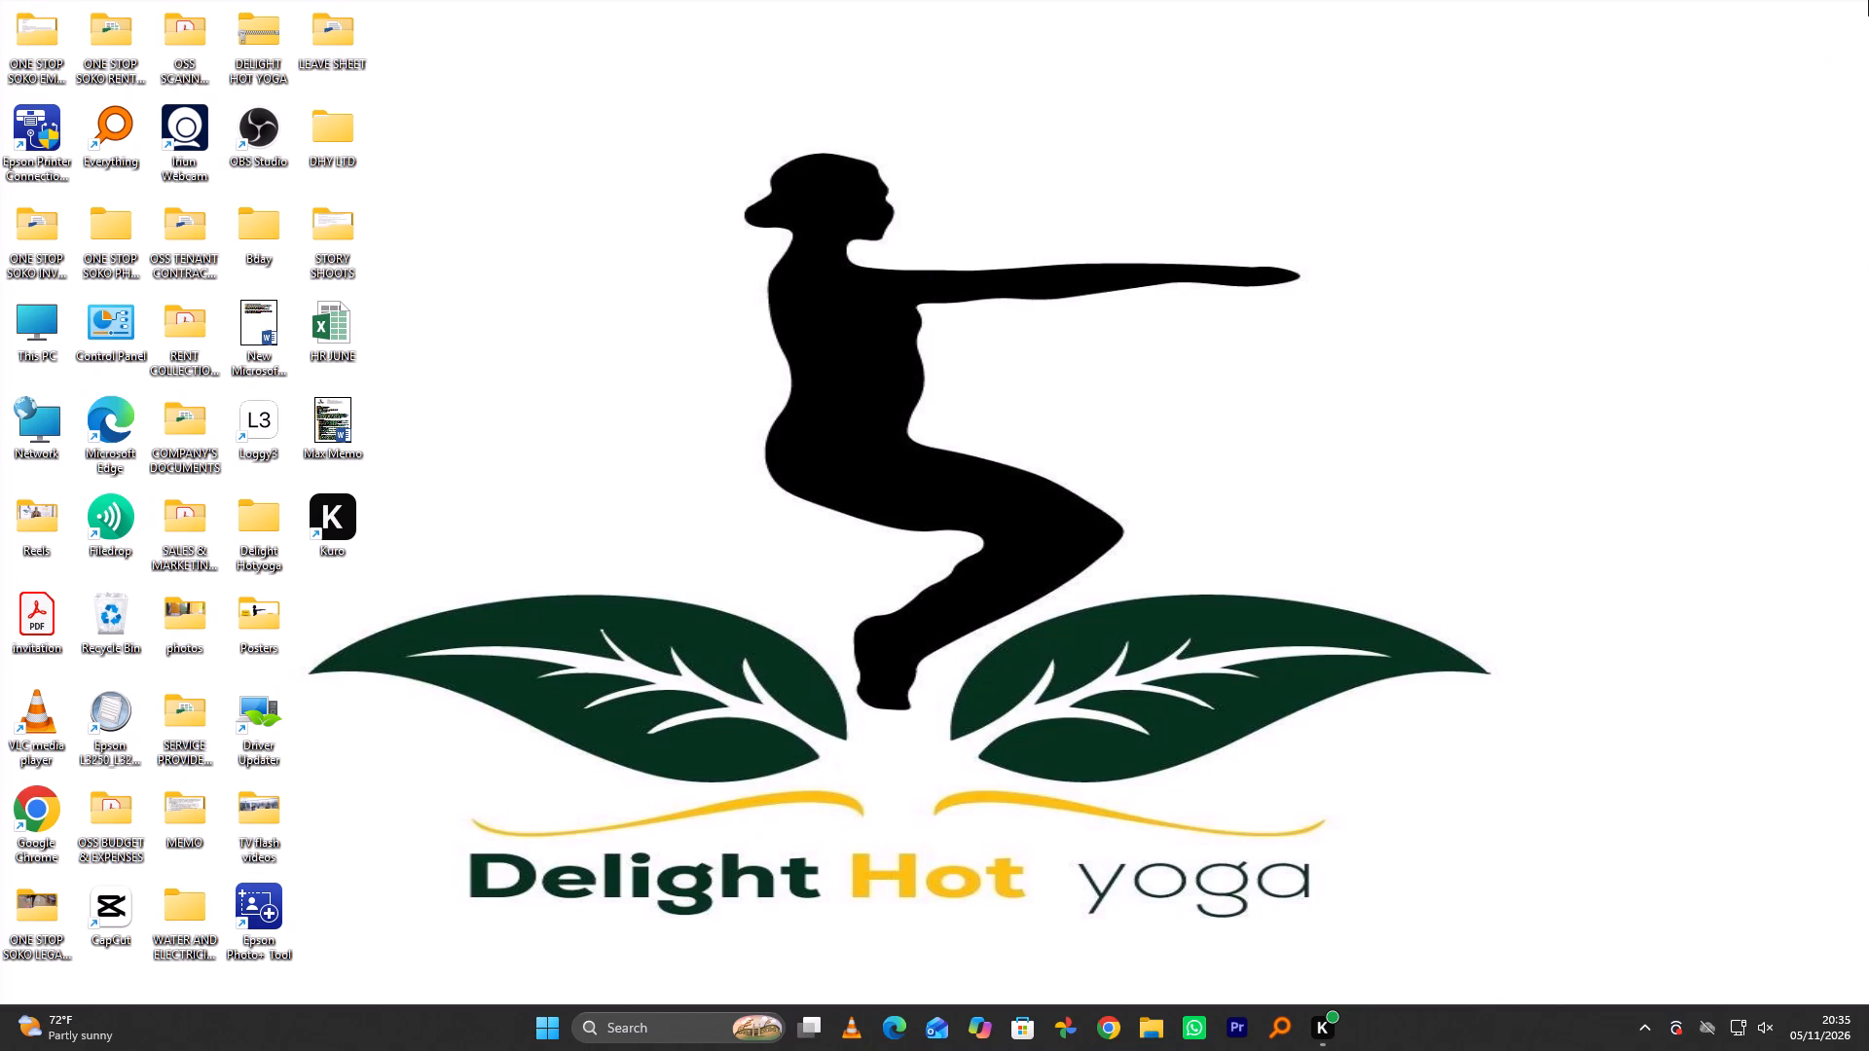
Open the May 2025 workbook from DHY LTD > 2026 > FINANCIAL REPORTS > Financial 2025 > Payment vounchers.
{"action": "left_click_drag", "start_coordinate": [1868, 12], "coordinate": [1868, 98]}
{"action": "left_click", "coordinate": [337, 135]}
{"action": "double_click", "coordinate": [337, 135]}
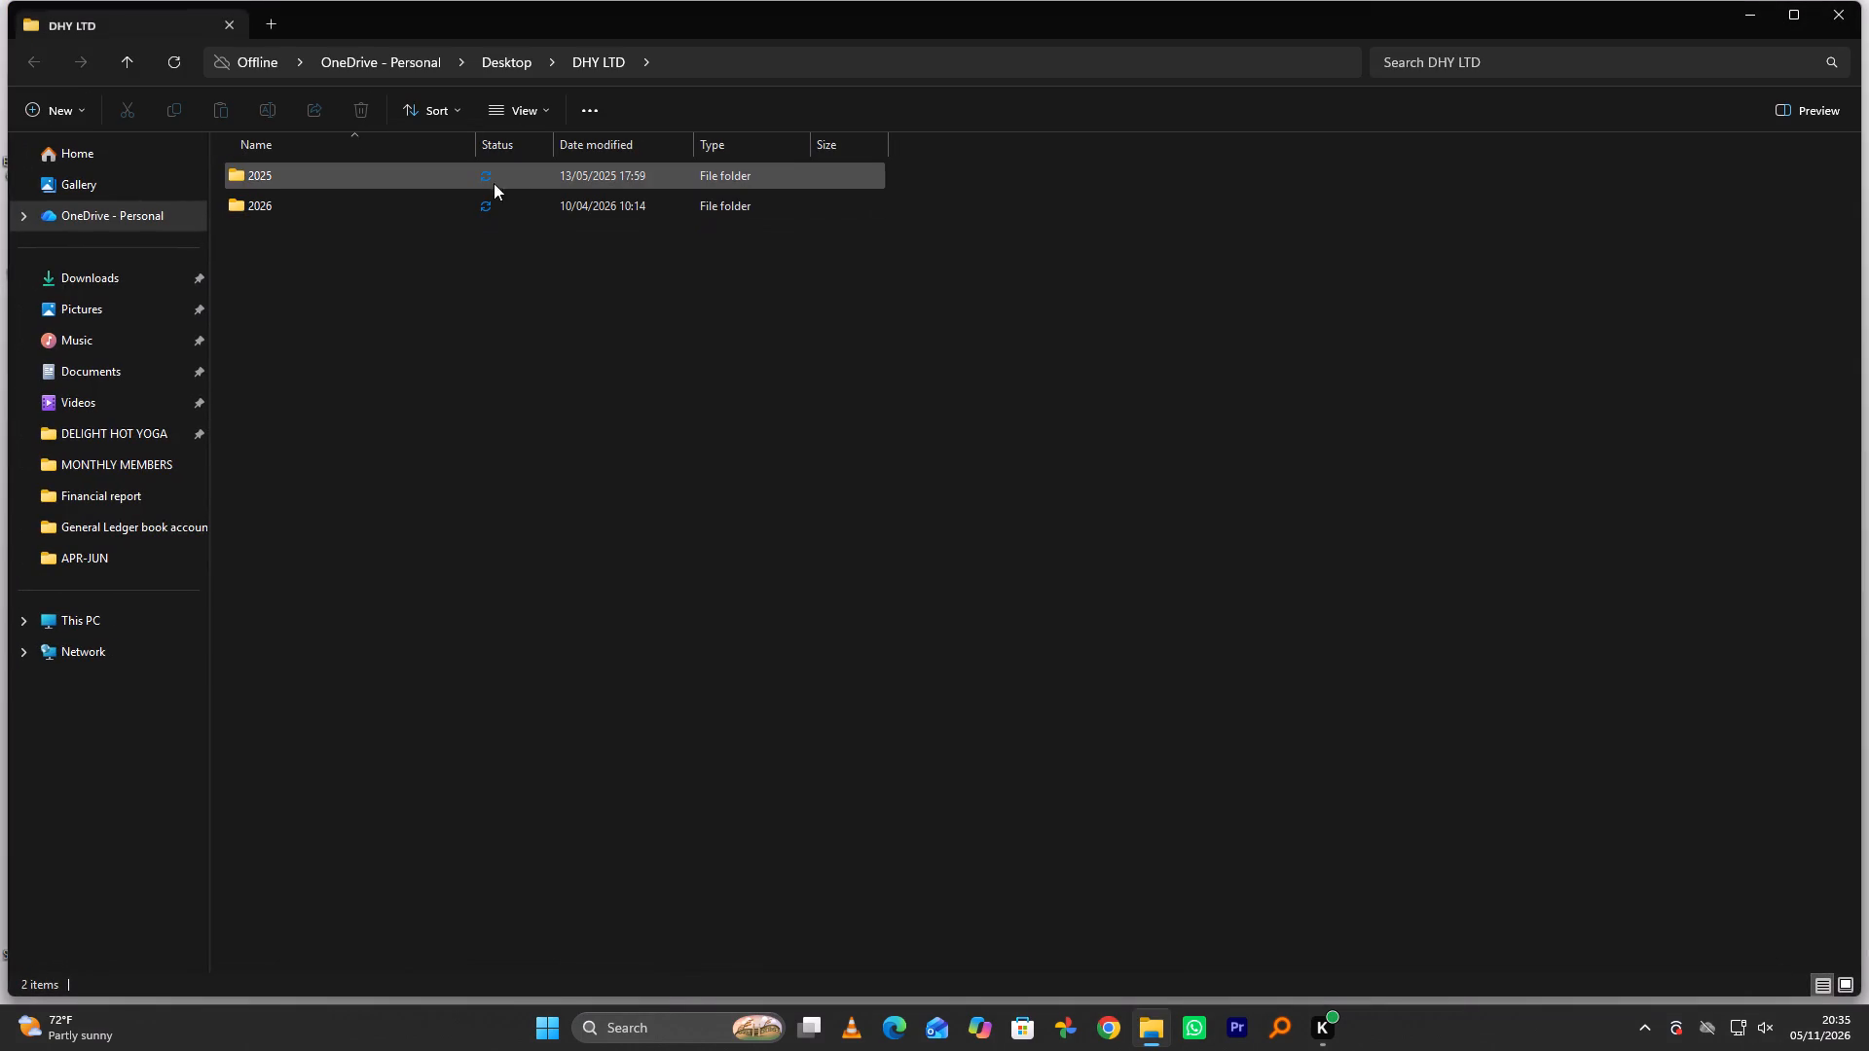
{"action": "left_click", "coordinate": [380, 176]}
{"action": "double_click", "coordinate": [314, 208]}
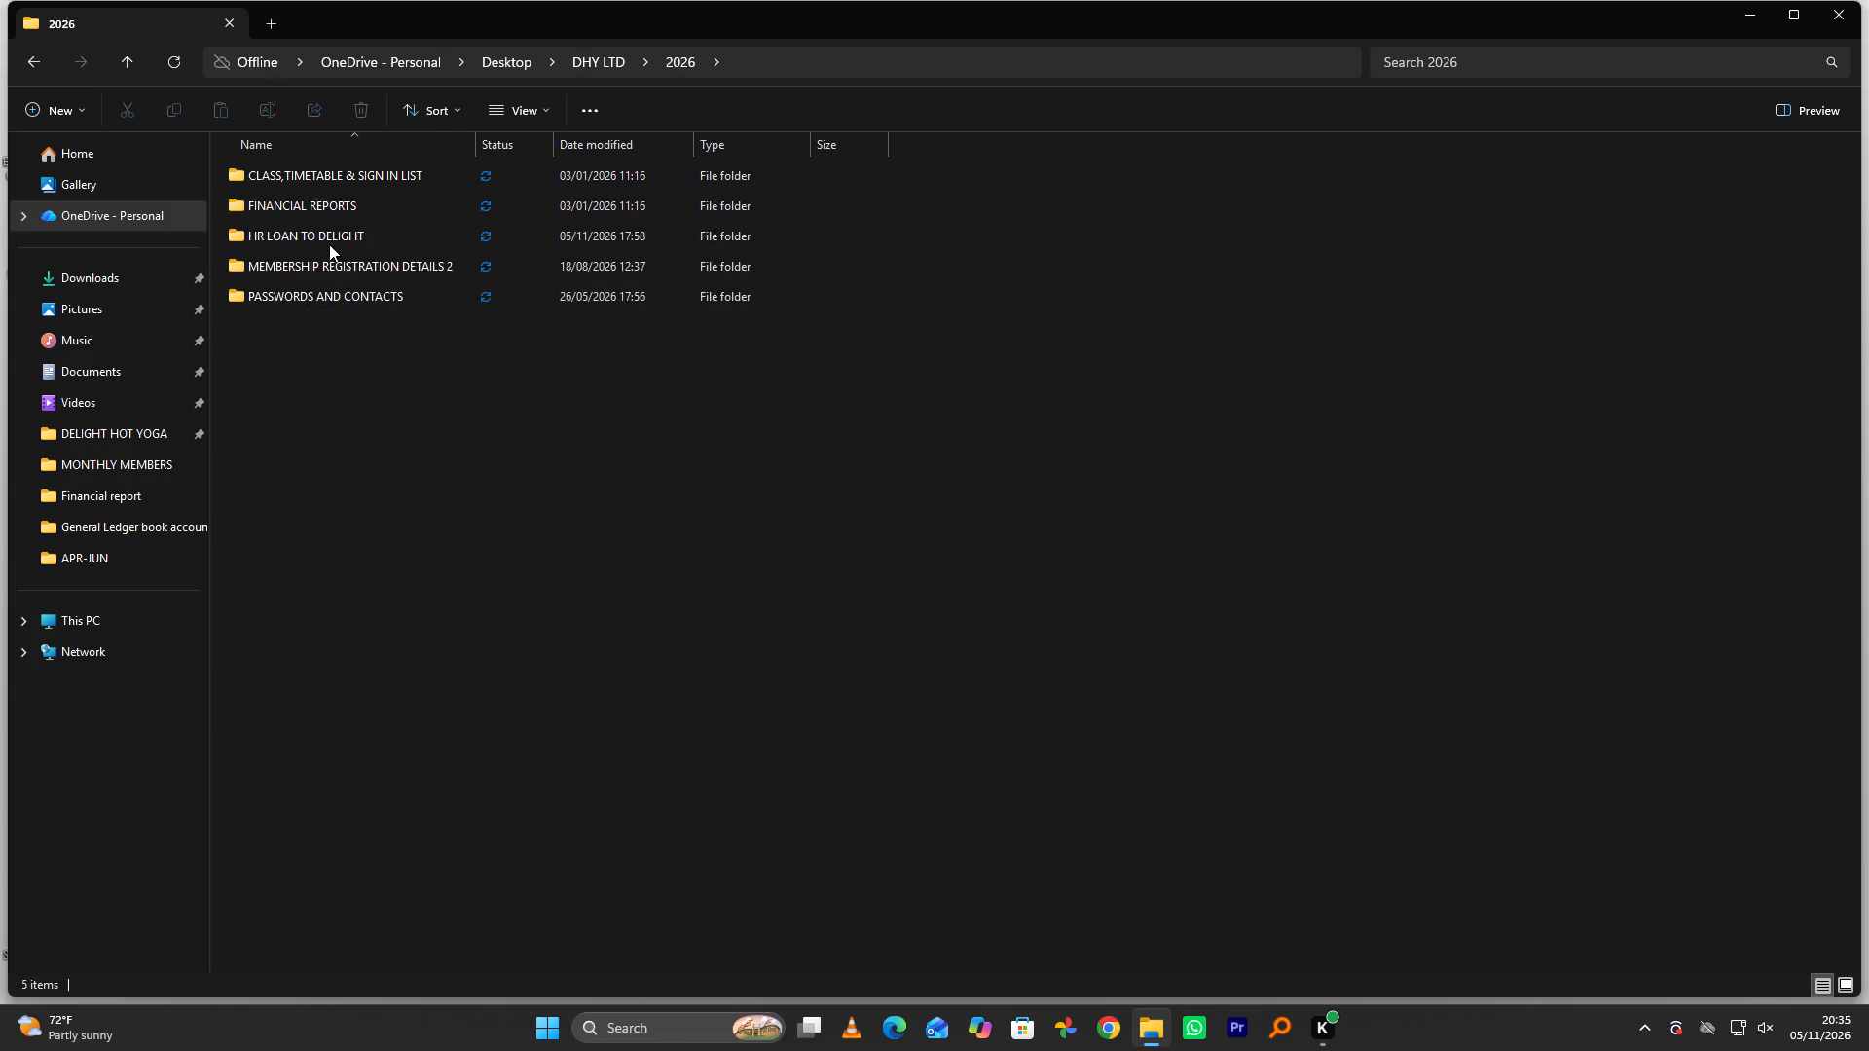
{"action": "double_click", "coordinate": [334, 203]}
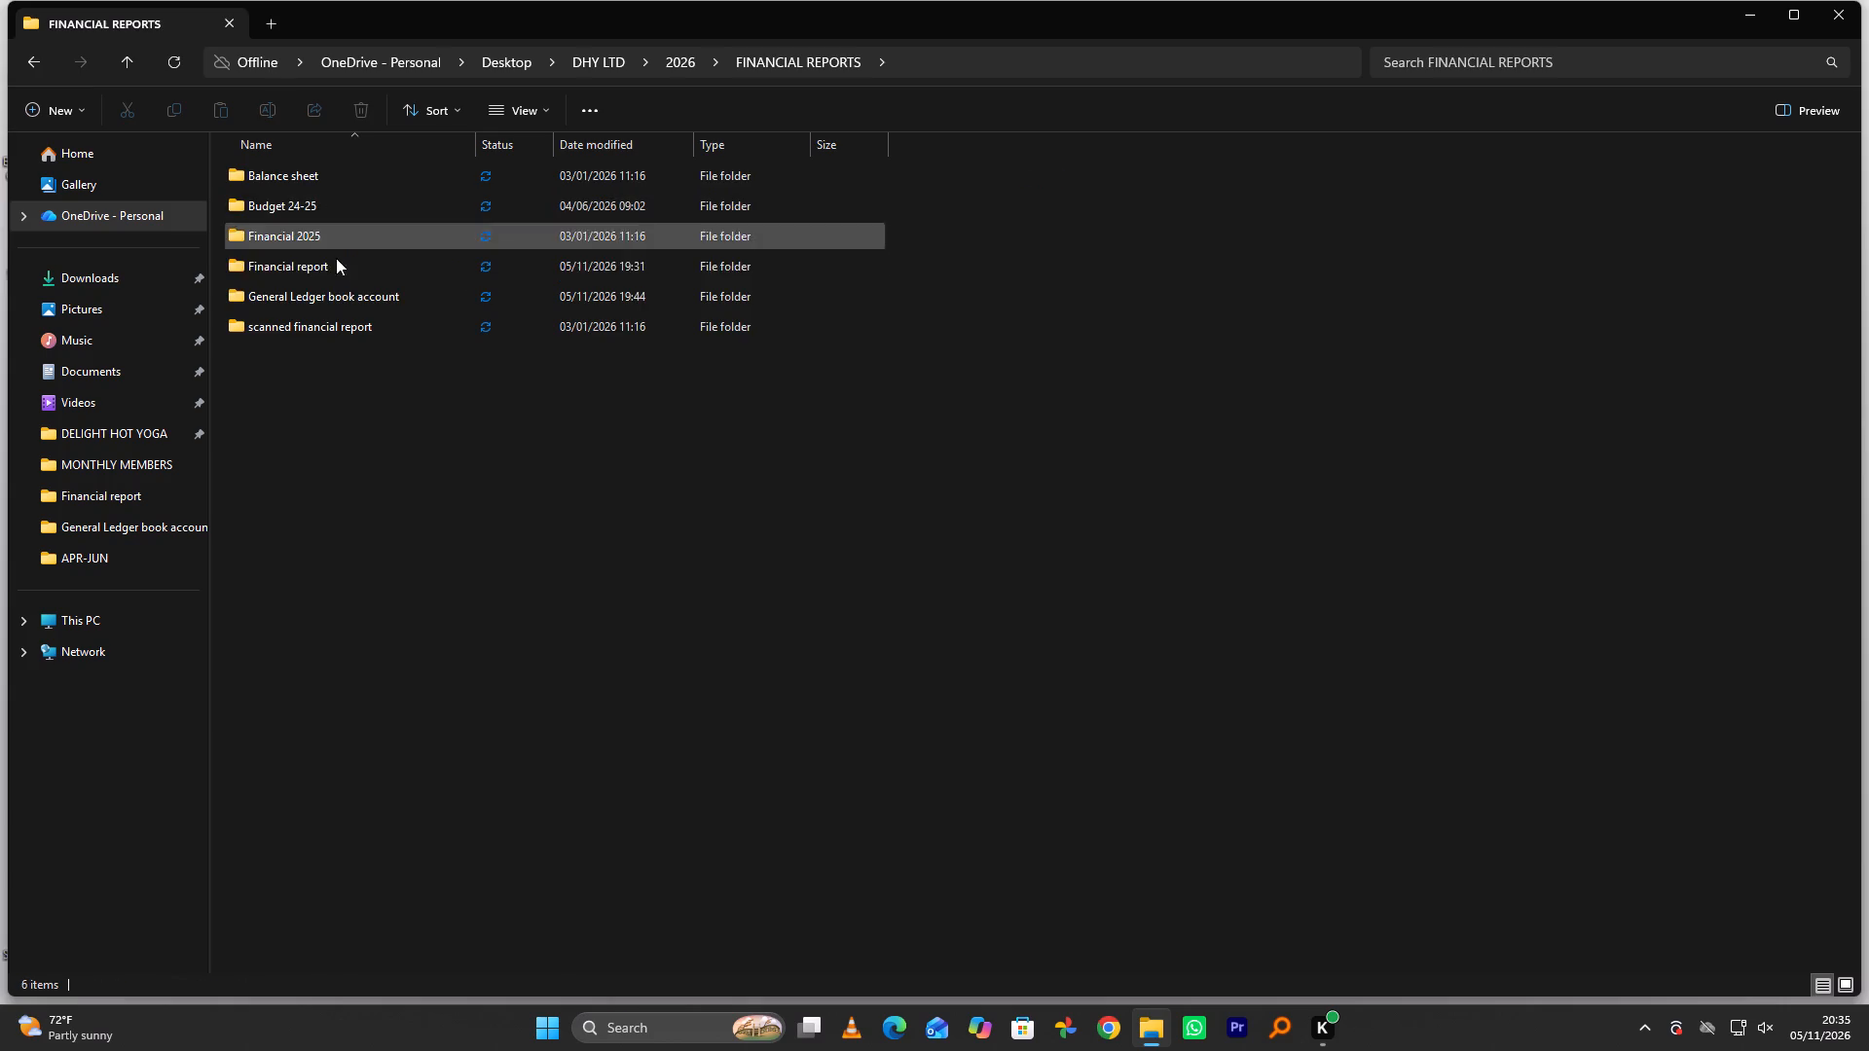
{"action": "left_click", "coordinate": [43, 60]}
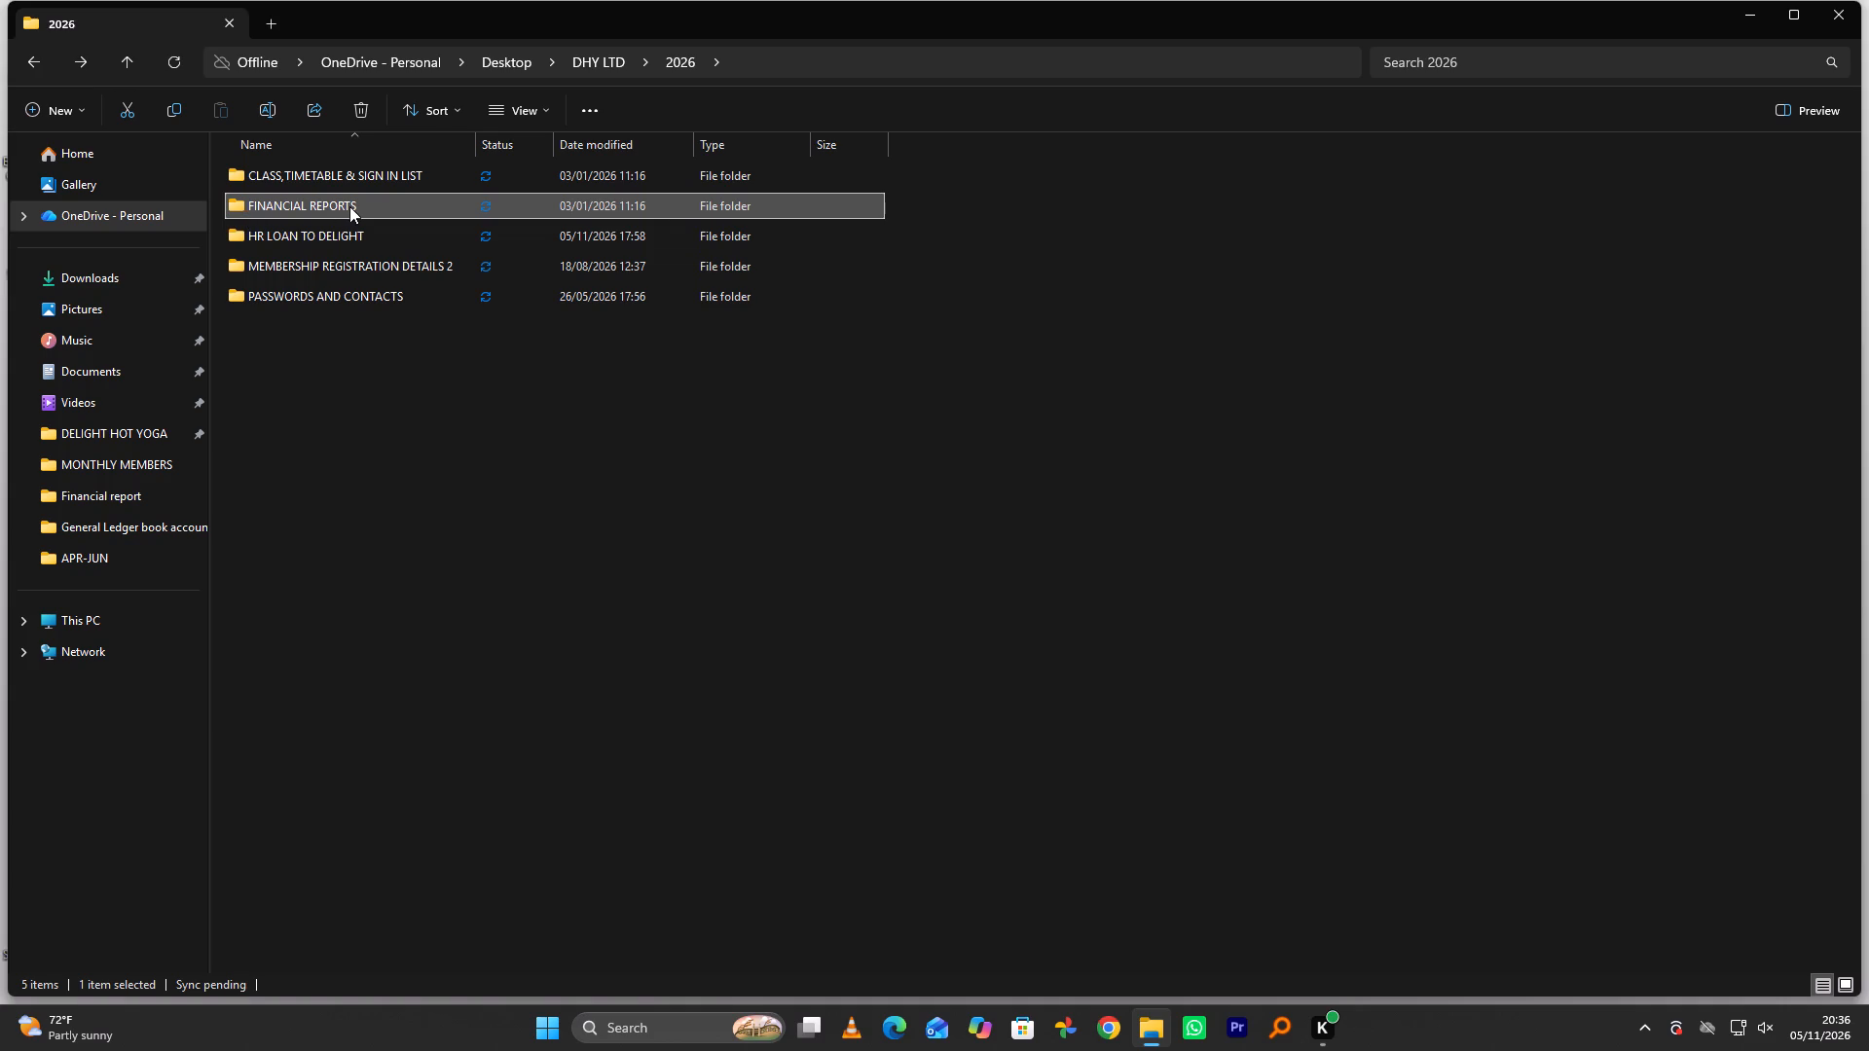
{"action": "double_click", "coordinate": [349, 206]}
{"action": "double_click", "coordinate": [320, 233]}
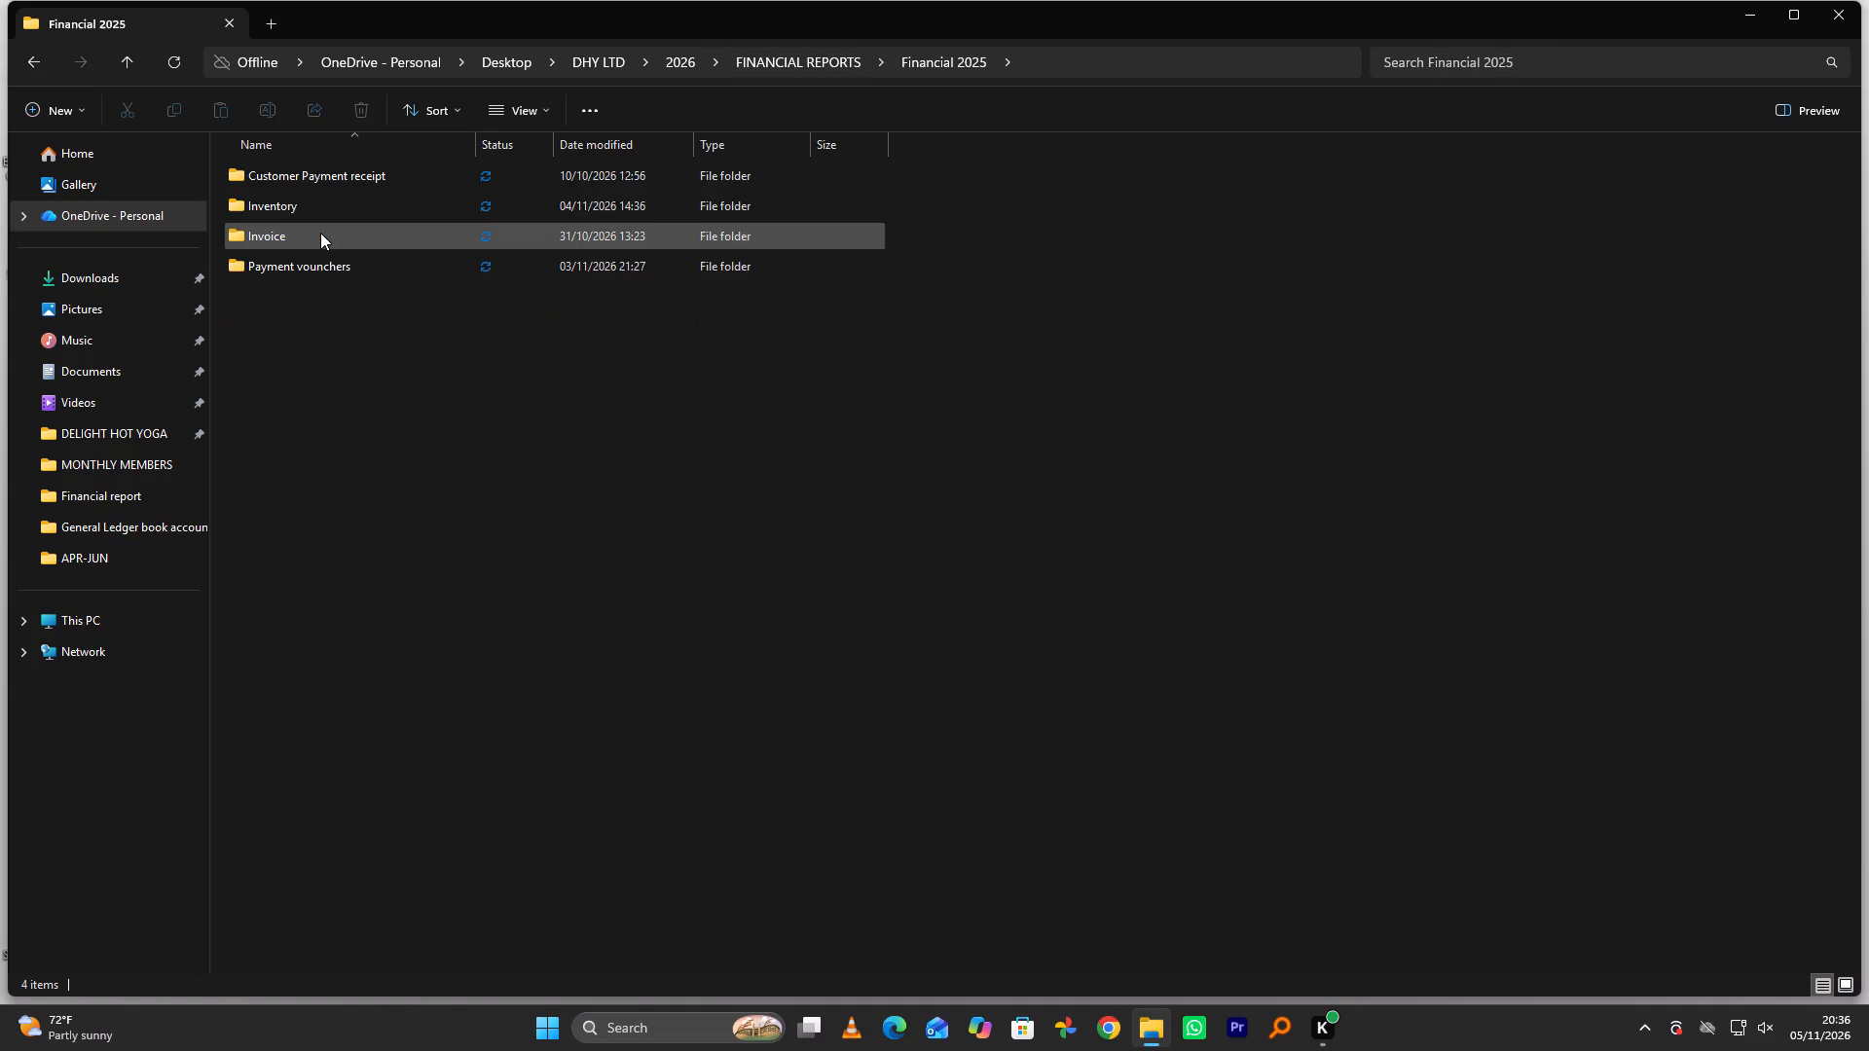
{"action": "double_click", "coordinate": [348, 268]}
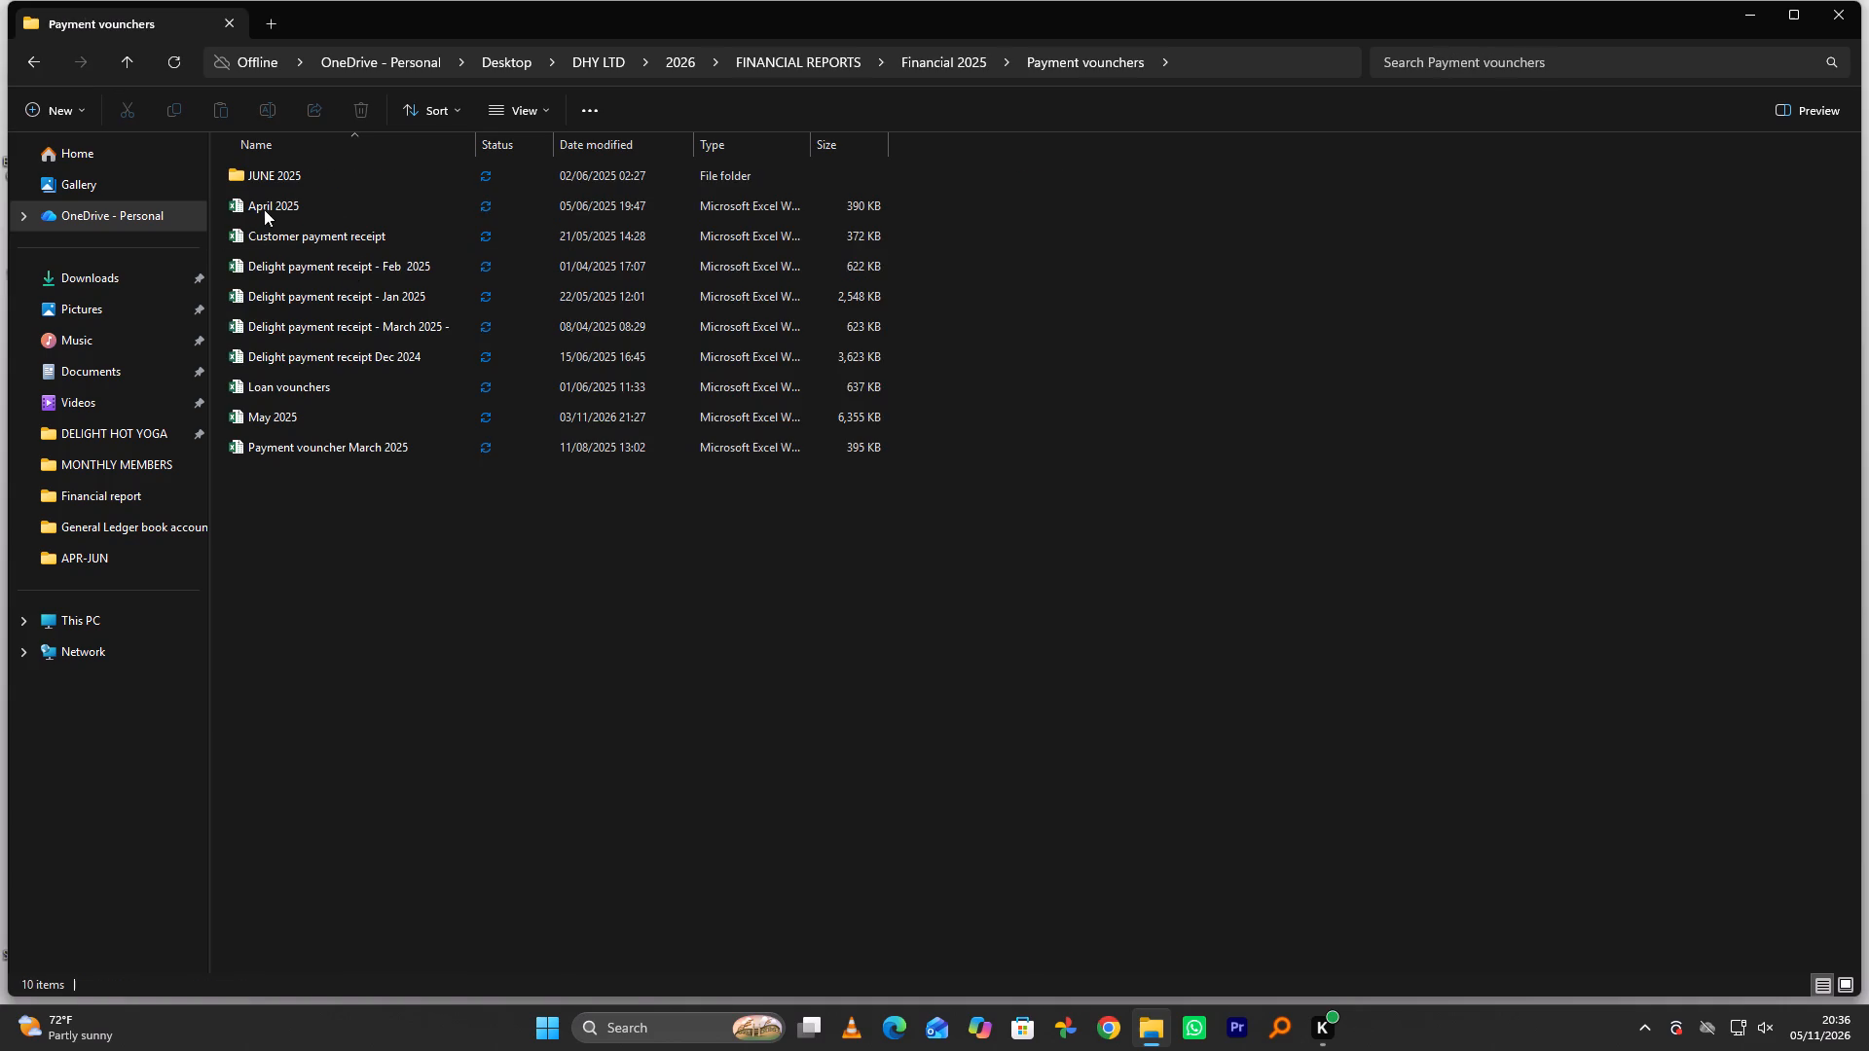
{"action": "double_click", "coordinate": [313, 417]}
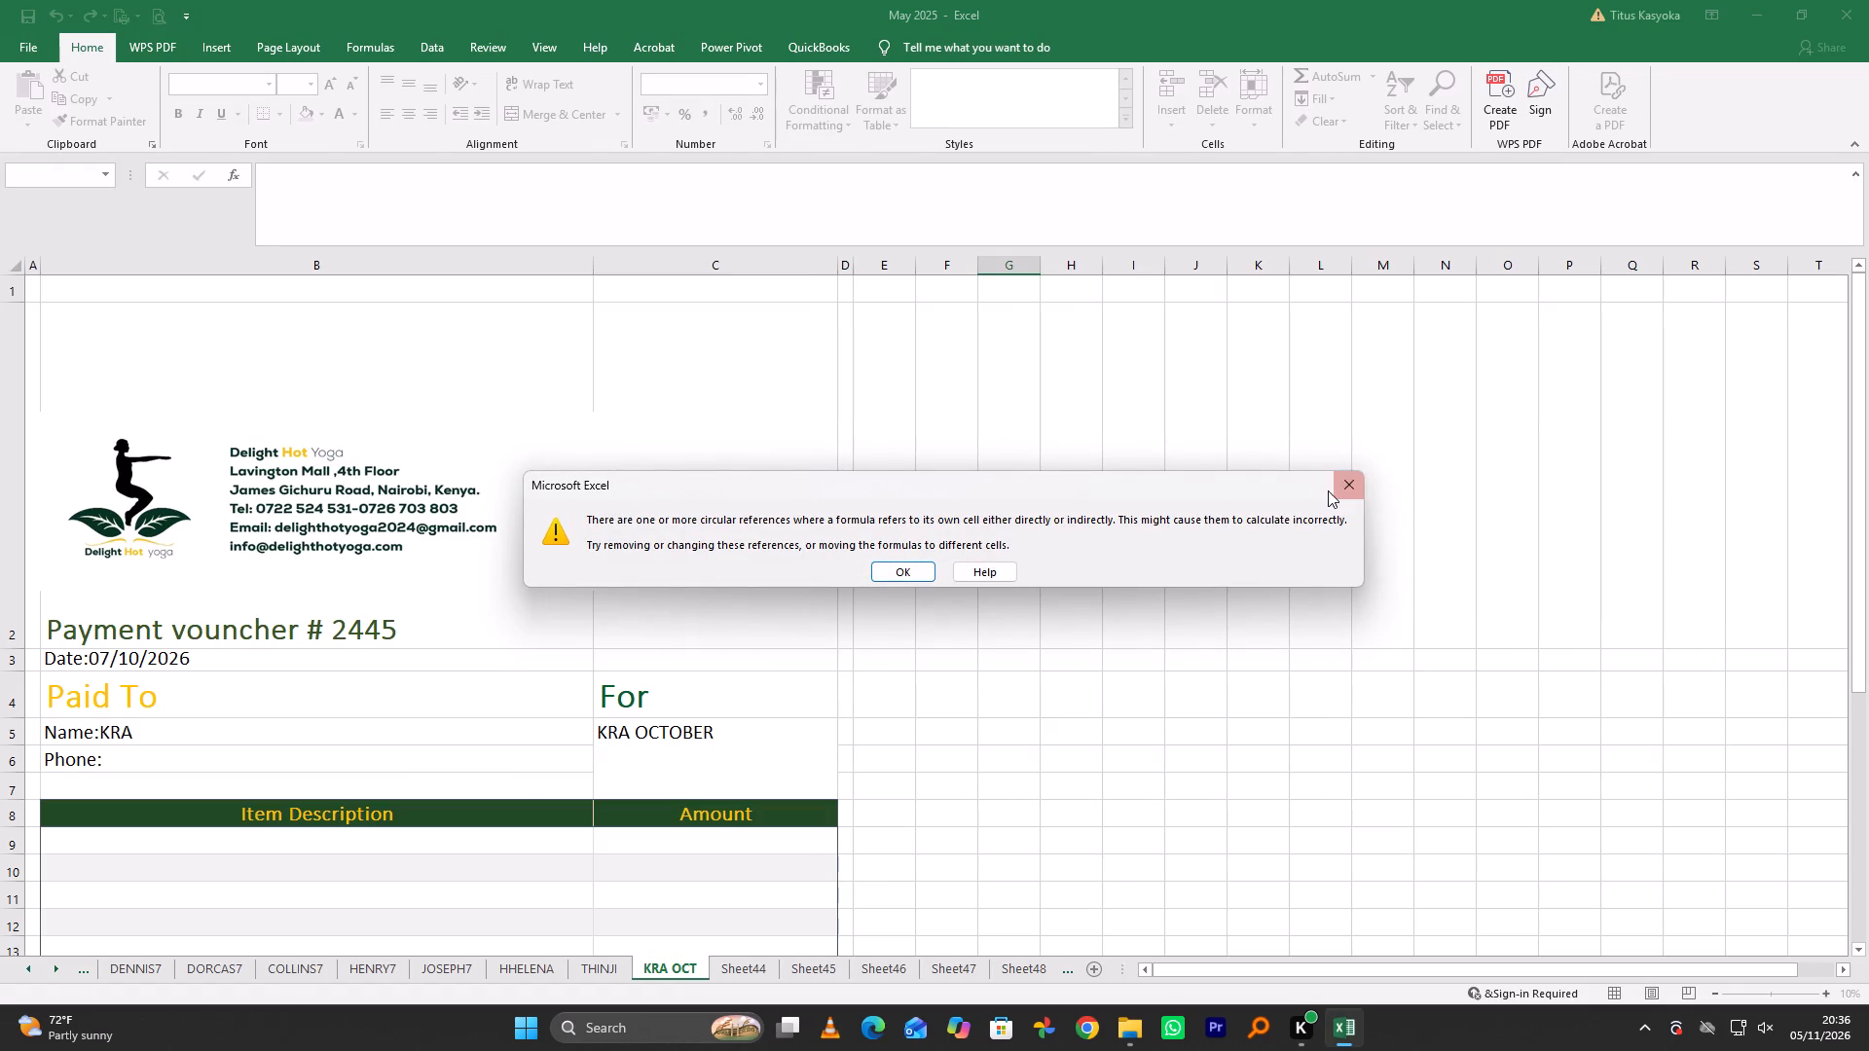
Dismiss the circular reference warning and examine the KRA OCT voucher and the preceding voucher # 2444.
{"action": "left_click", "coordinate": [1339, 486]}
{"action": "left_click", "coordinate": [1395, 637]}
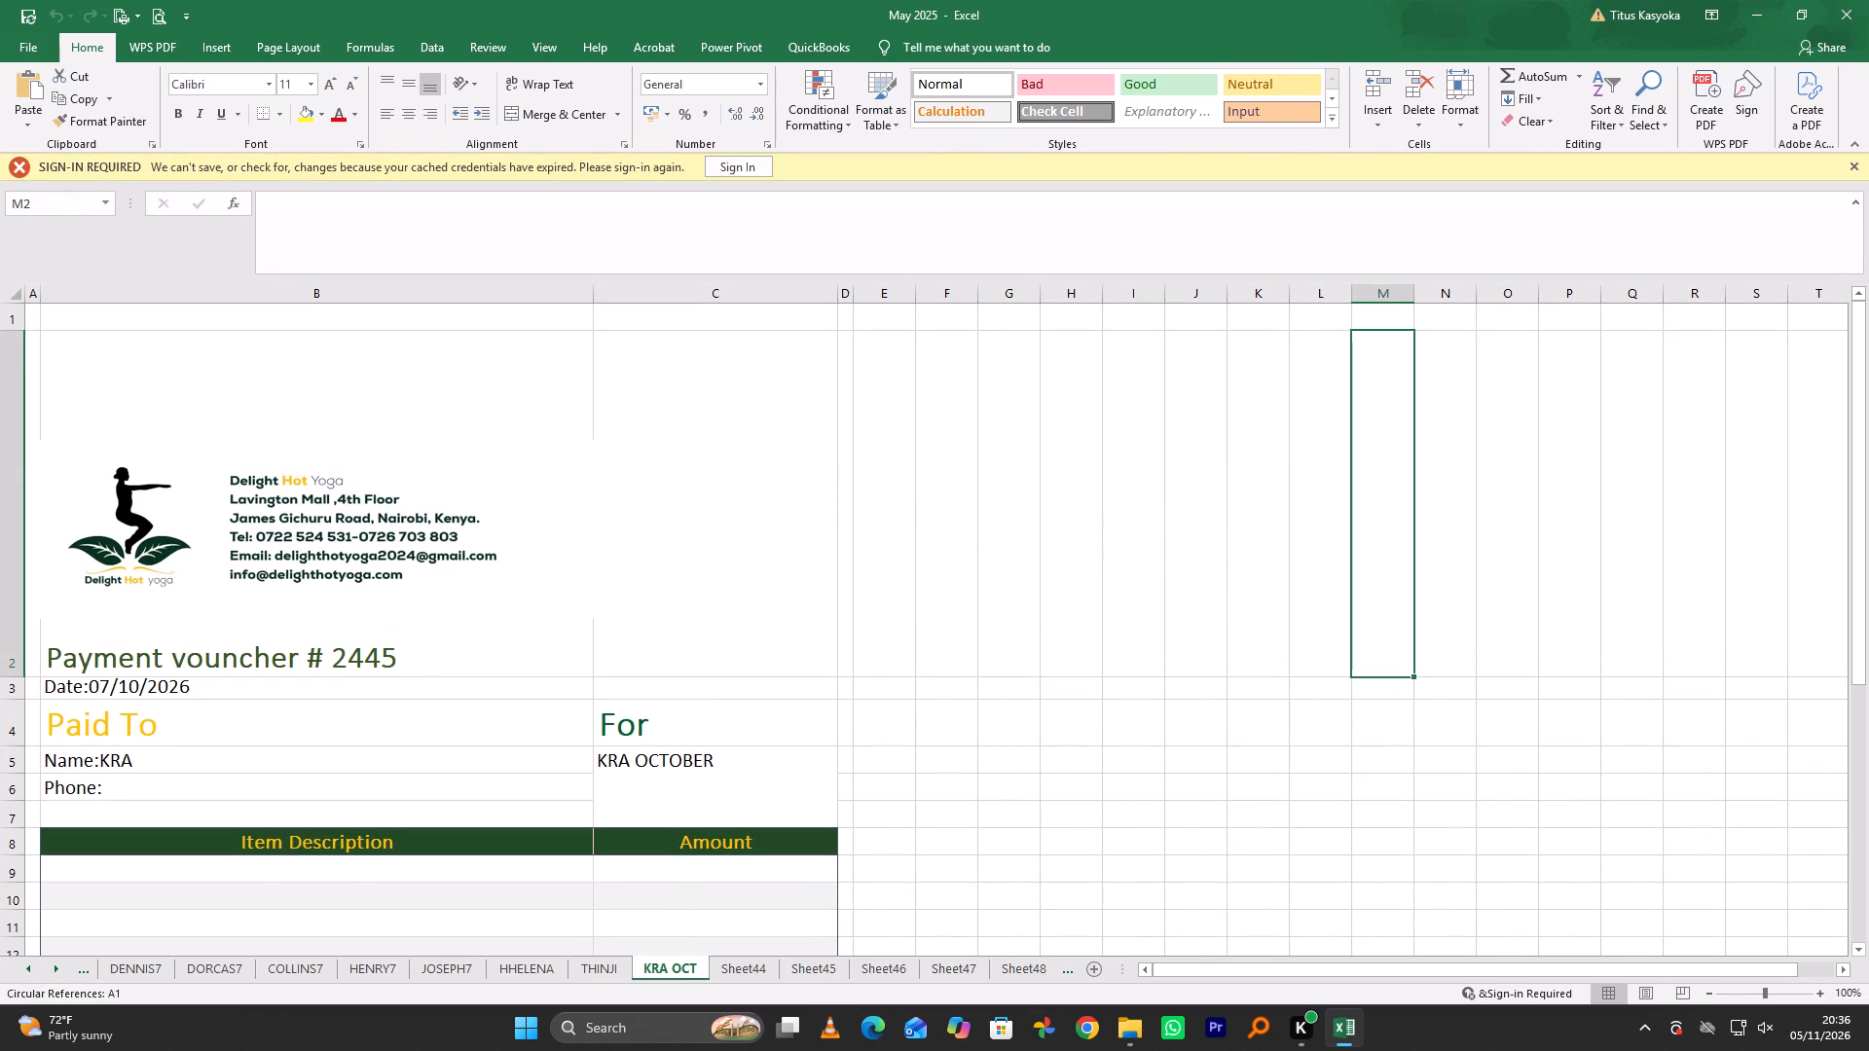
{"action": "scroll", "coordinate": [523, 829], "scroll_direction": "down", "scroll_amount": 3}
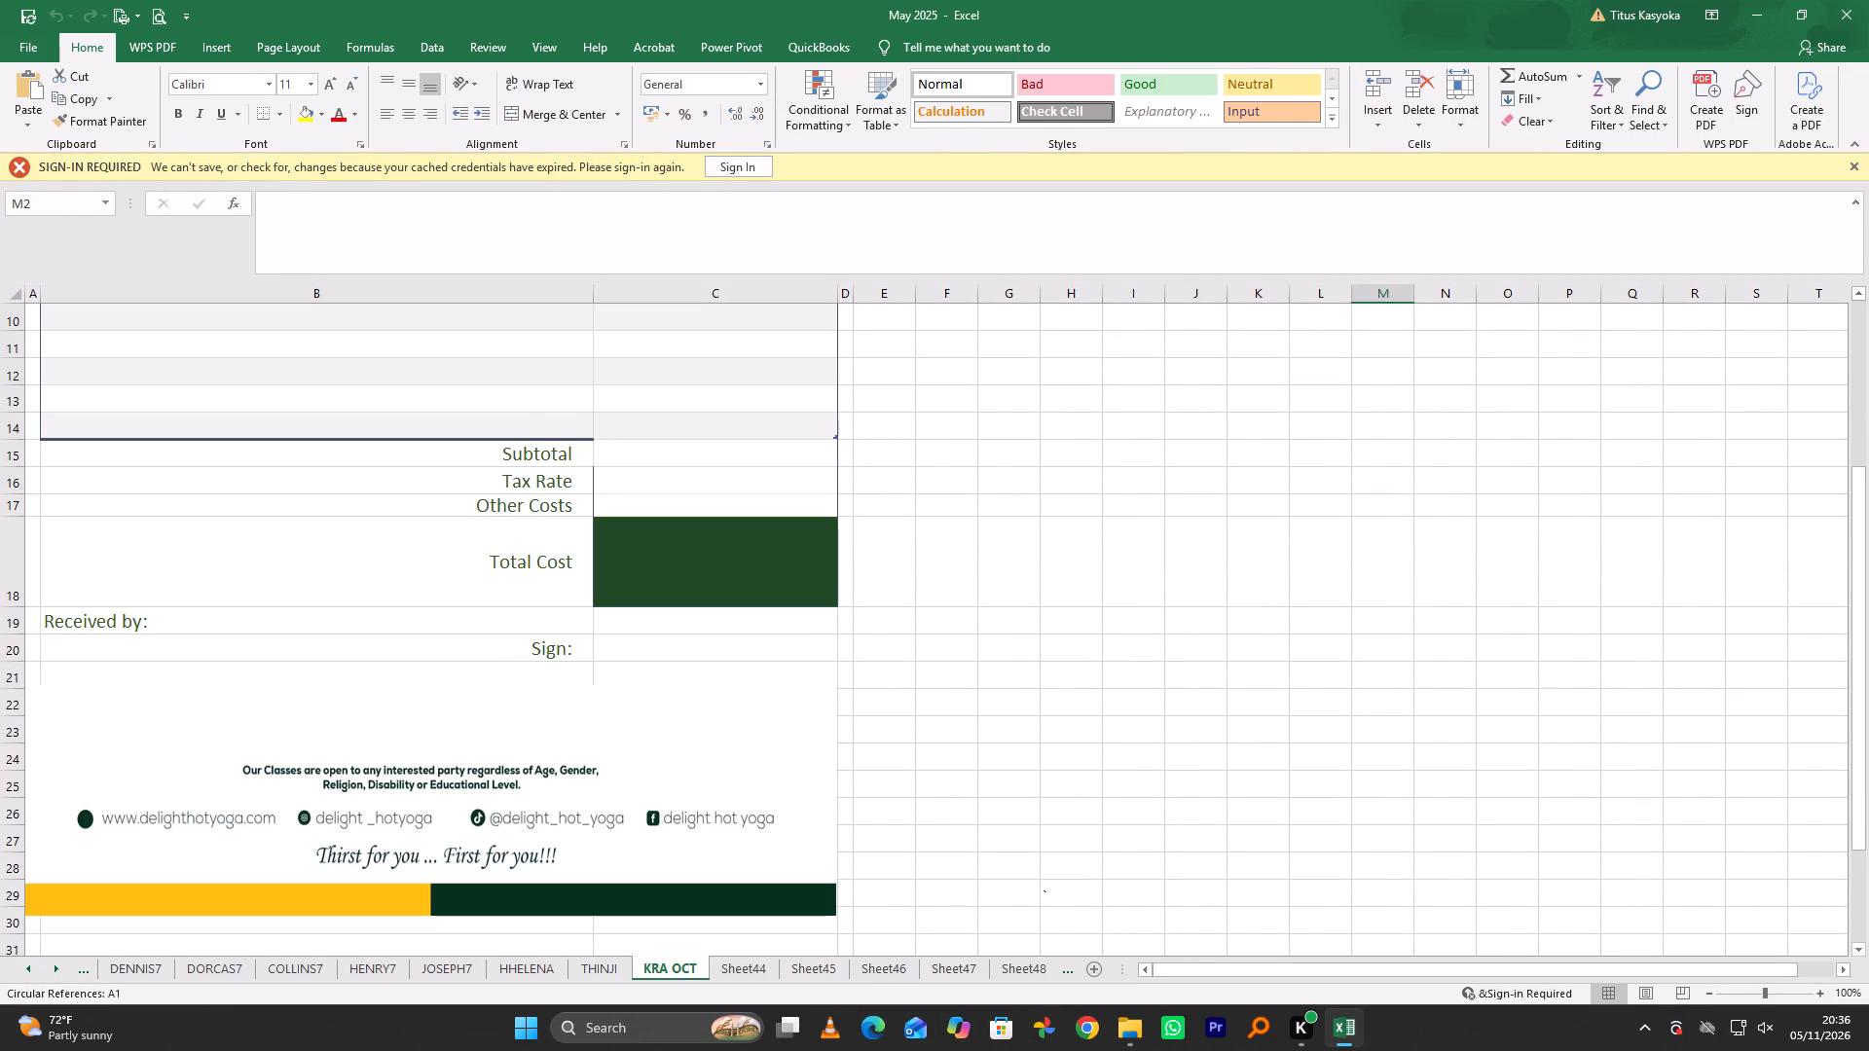
{"action": "scroll", "coordinate": [526, 827], "scroll_direction": "up", "scroll_amount": 3}
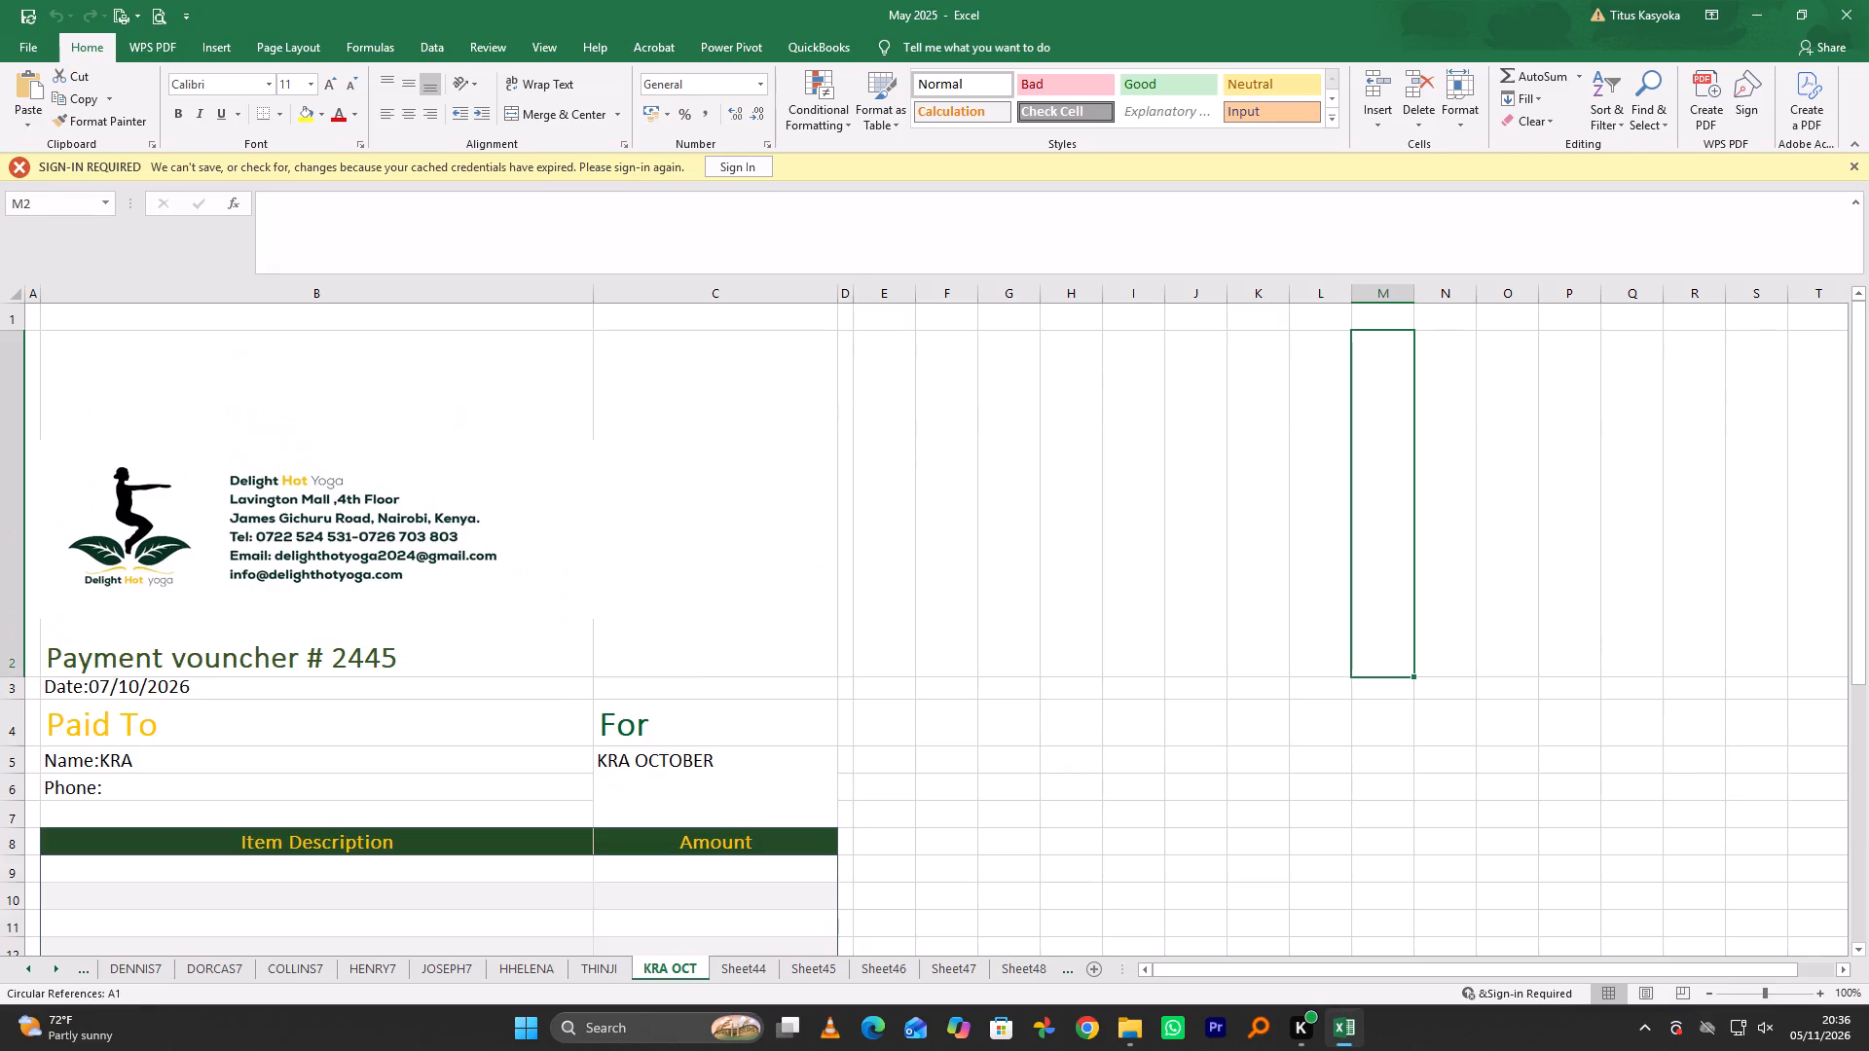
{"action": "left_click", "coordinate": [611, 971]}
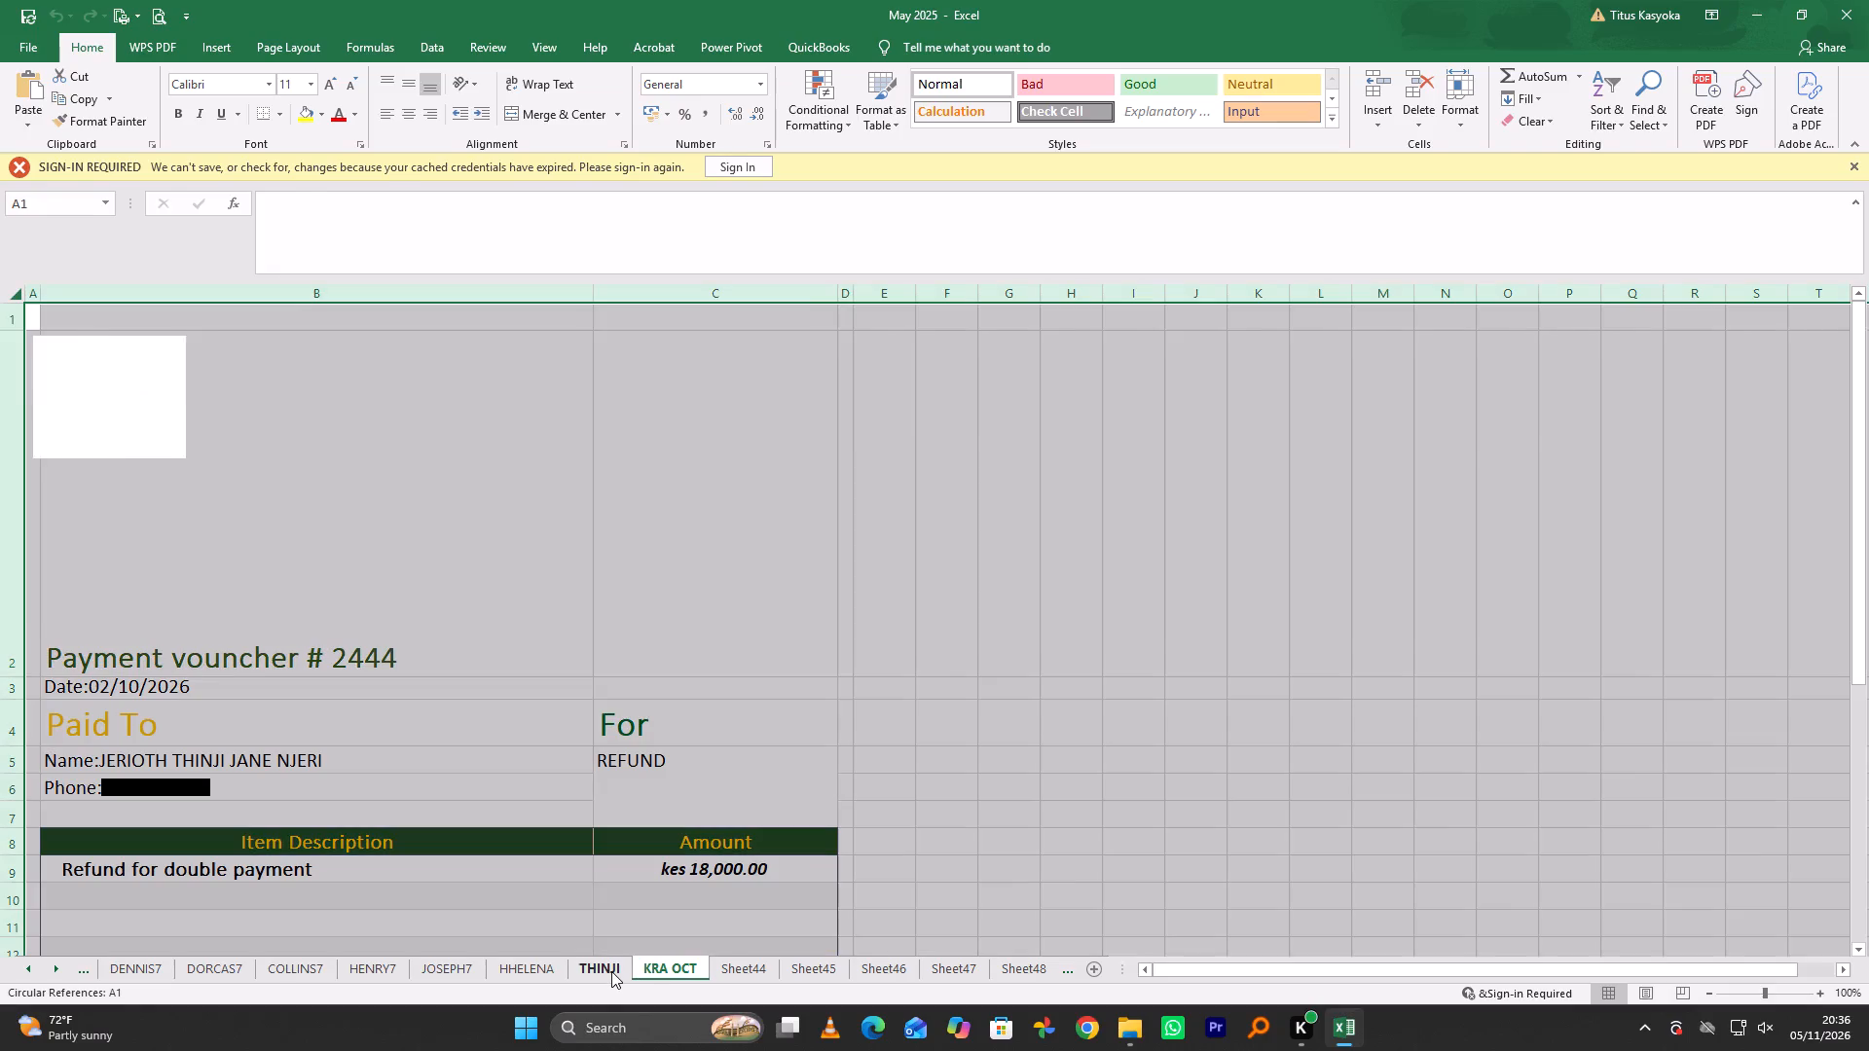
{"action": "left_click", "coordinate": [917, 845]}
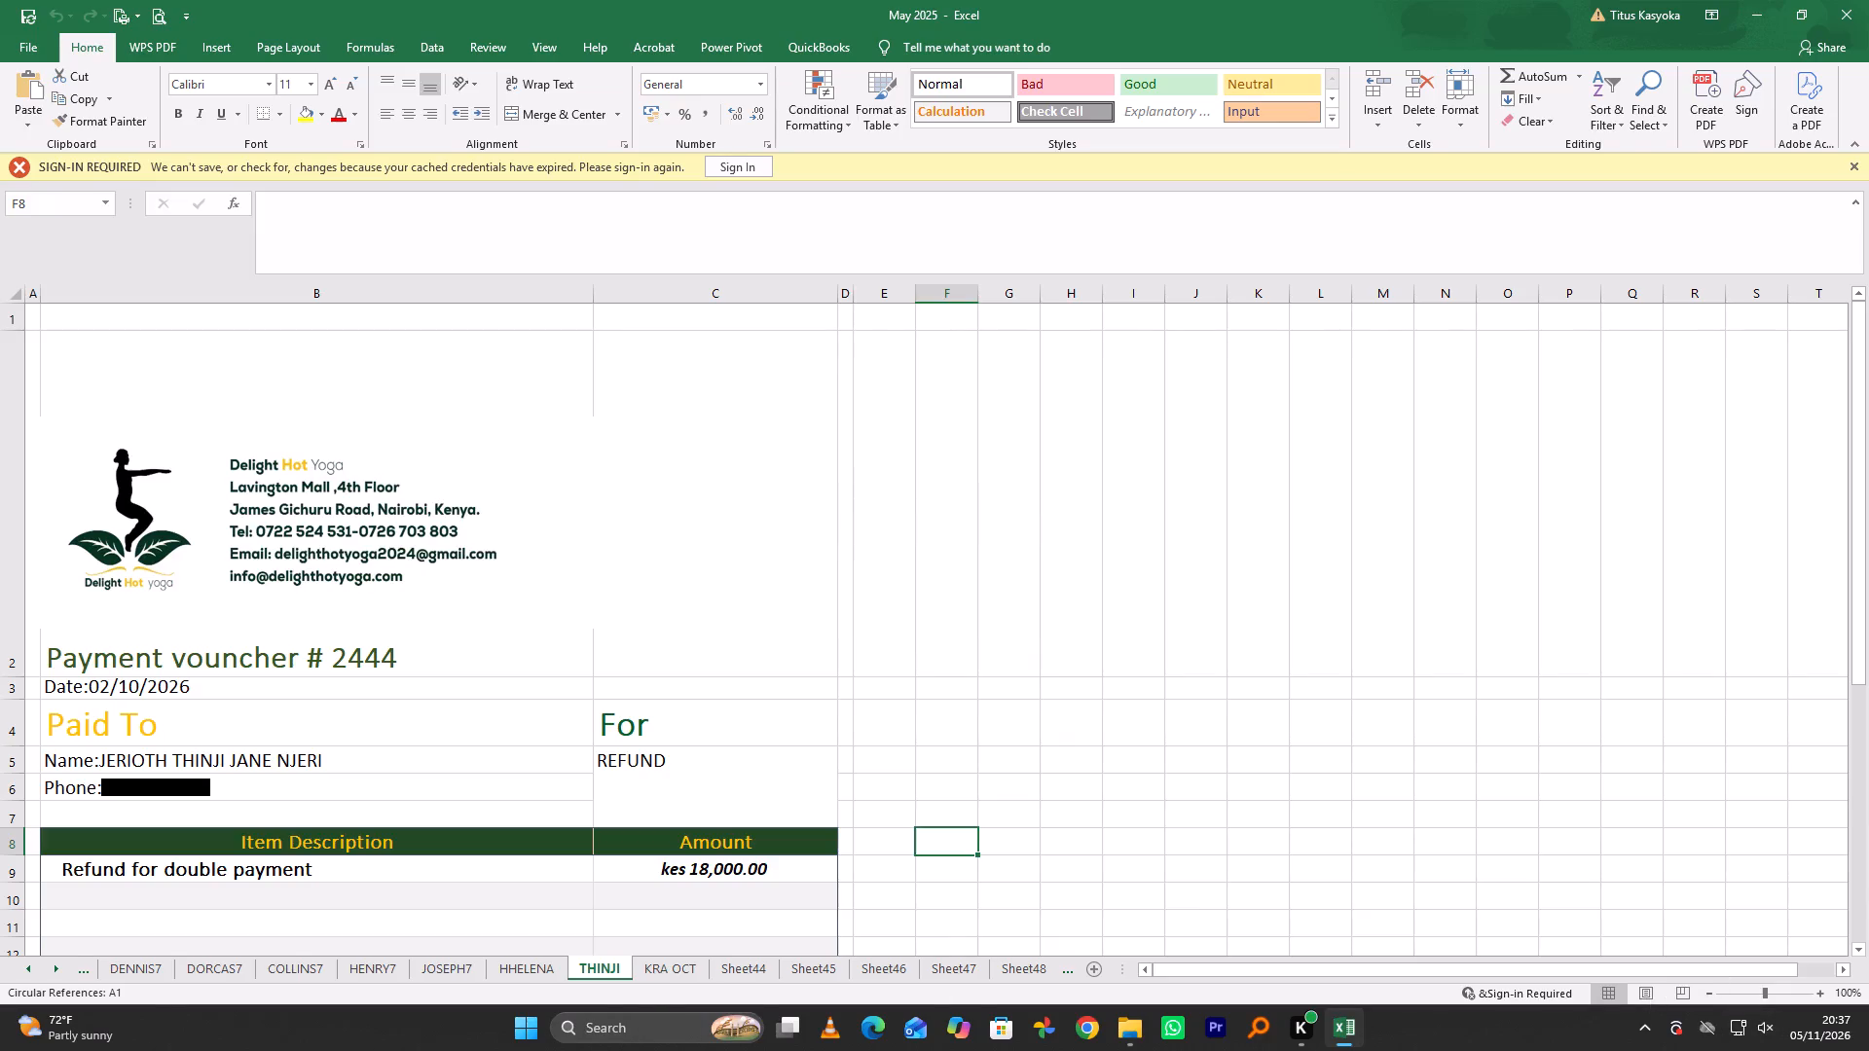
On the KRA OCT sheet, enter NSSF as the first item description in cell B9.
{"action": "left_click", "coordinate": [699, 965]}
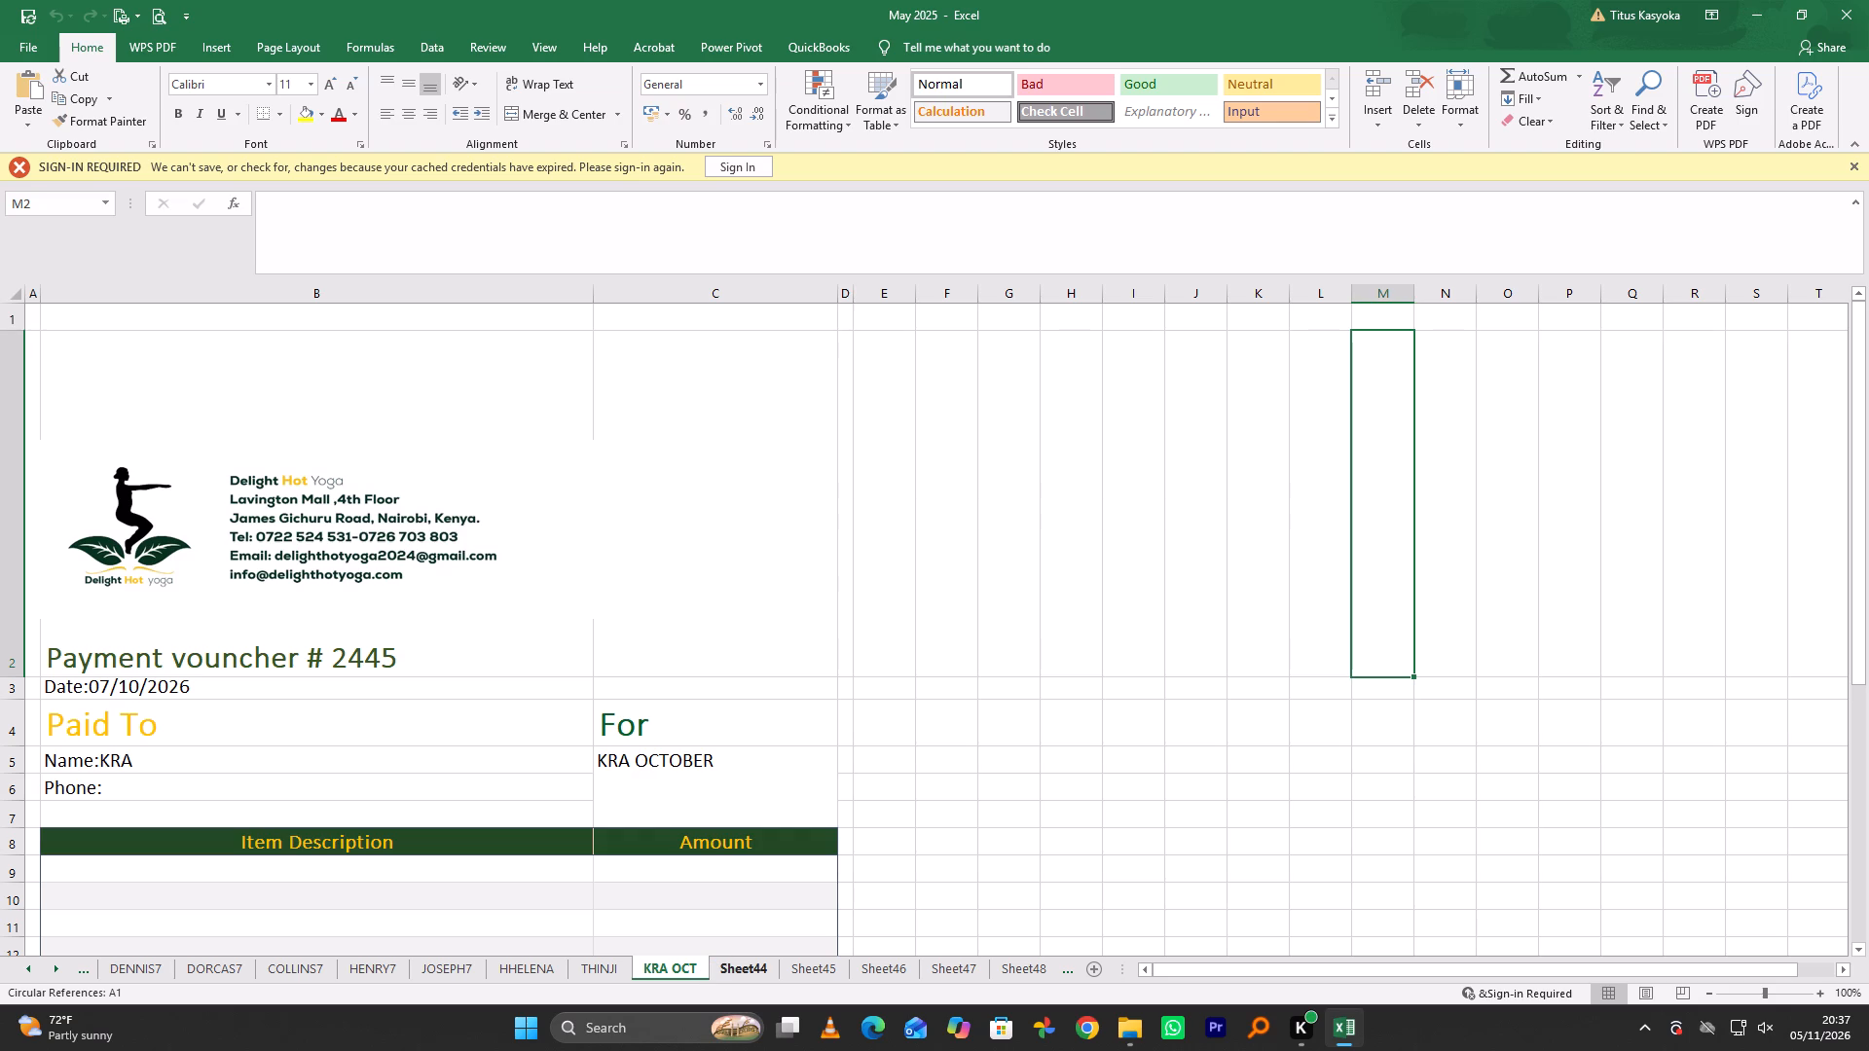
{"action": "scroll", "coordinate": [594, 511], "scroll_direction": "up", "scroll_amount": 1}
{"action": "scroll", "coordinate": [585, 649], "scroll_direction": "down", "scroll_amount": 1}
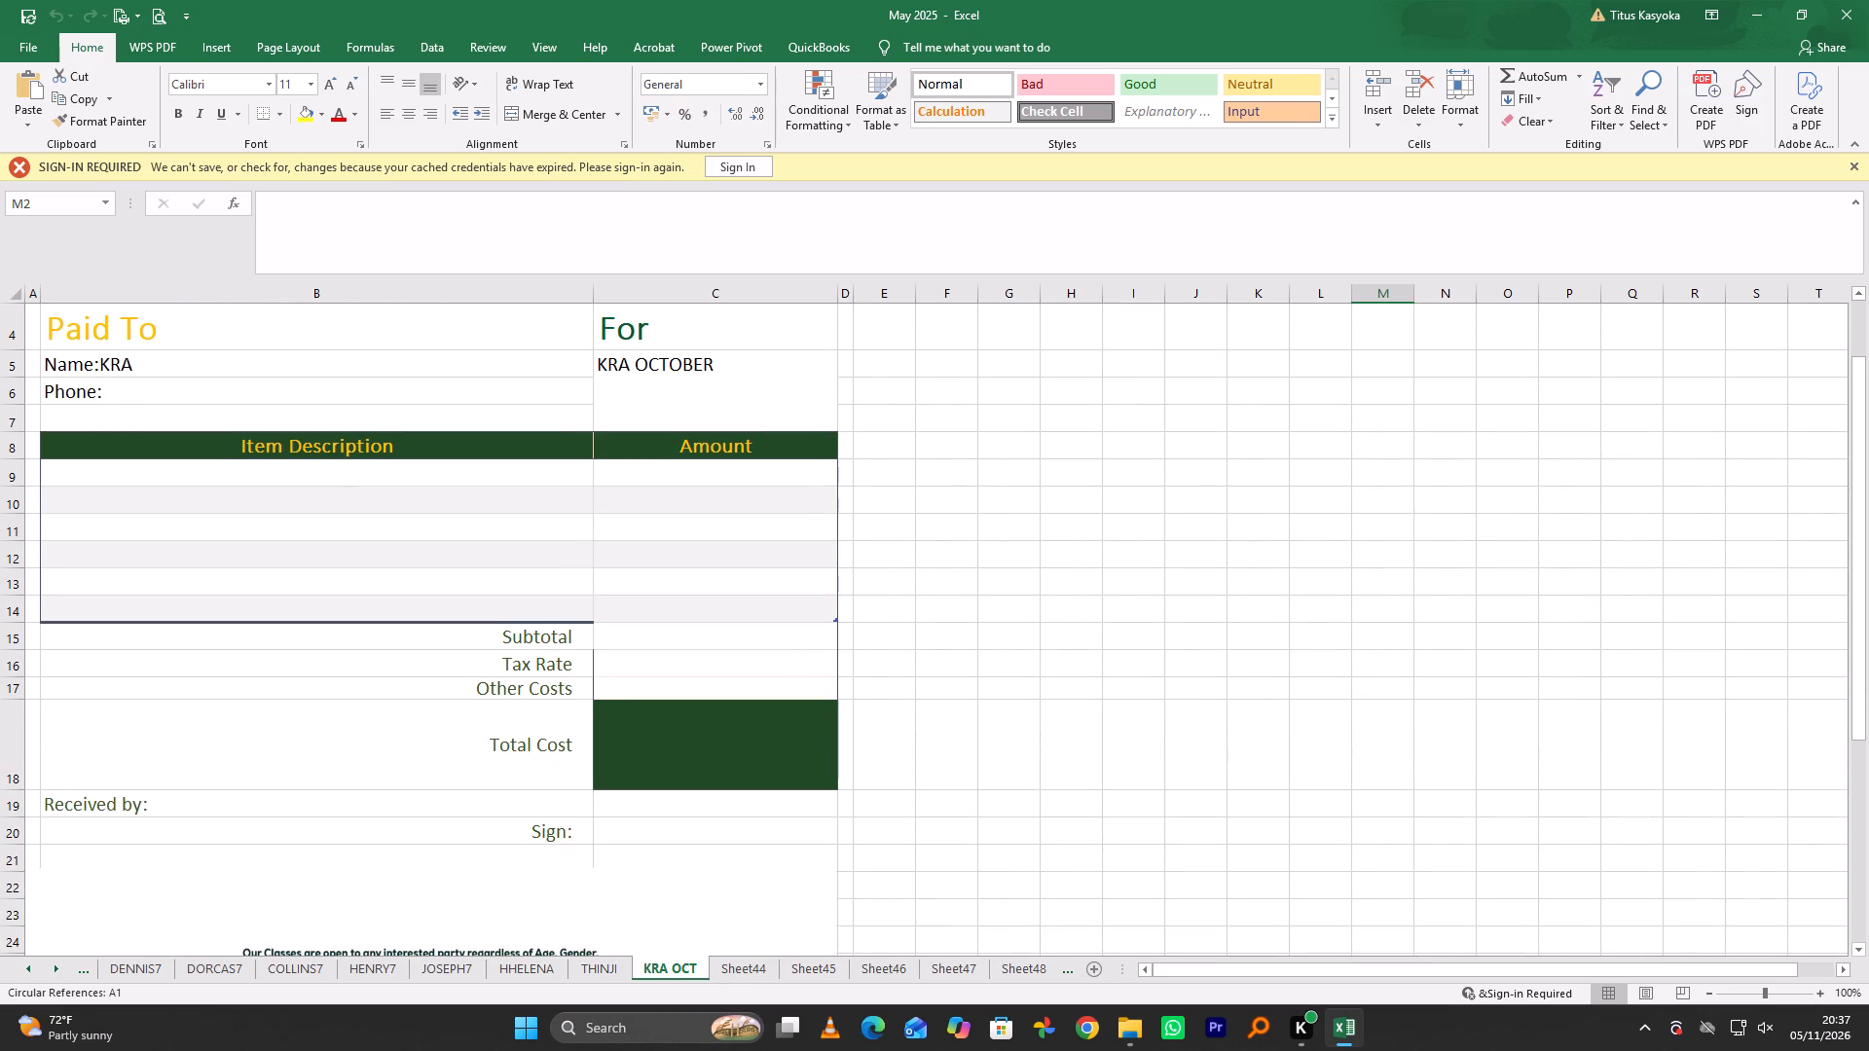
{"action": "double_click", "coordinate": [147, 476]}
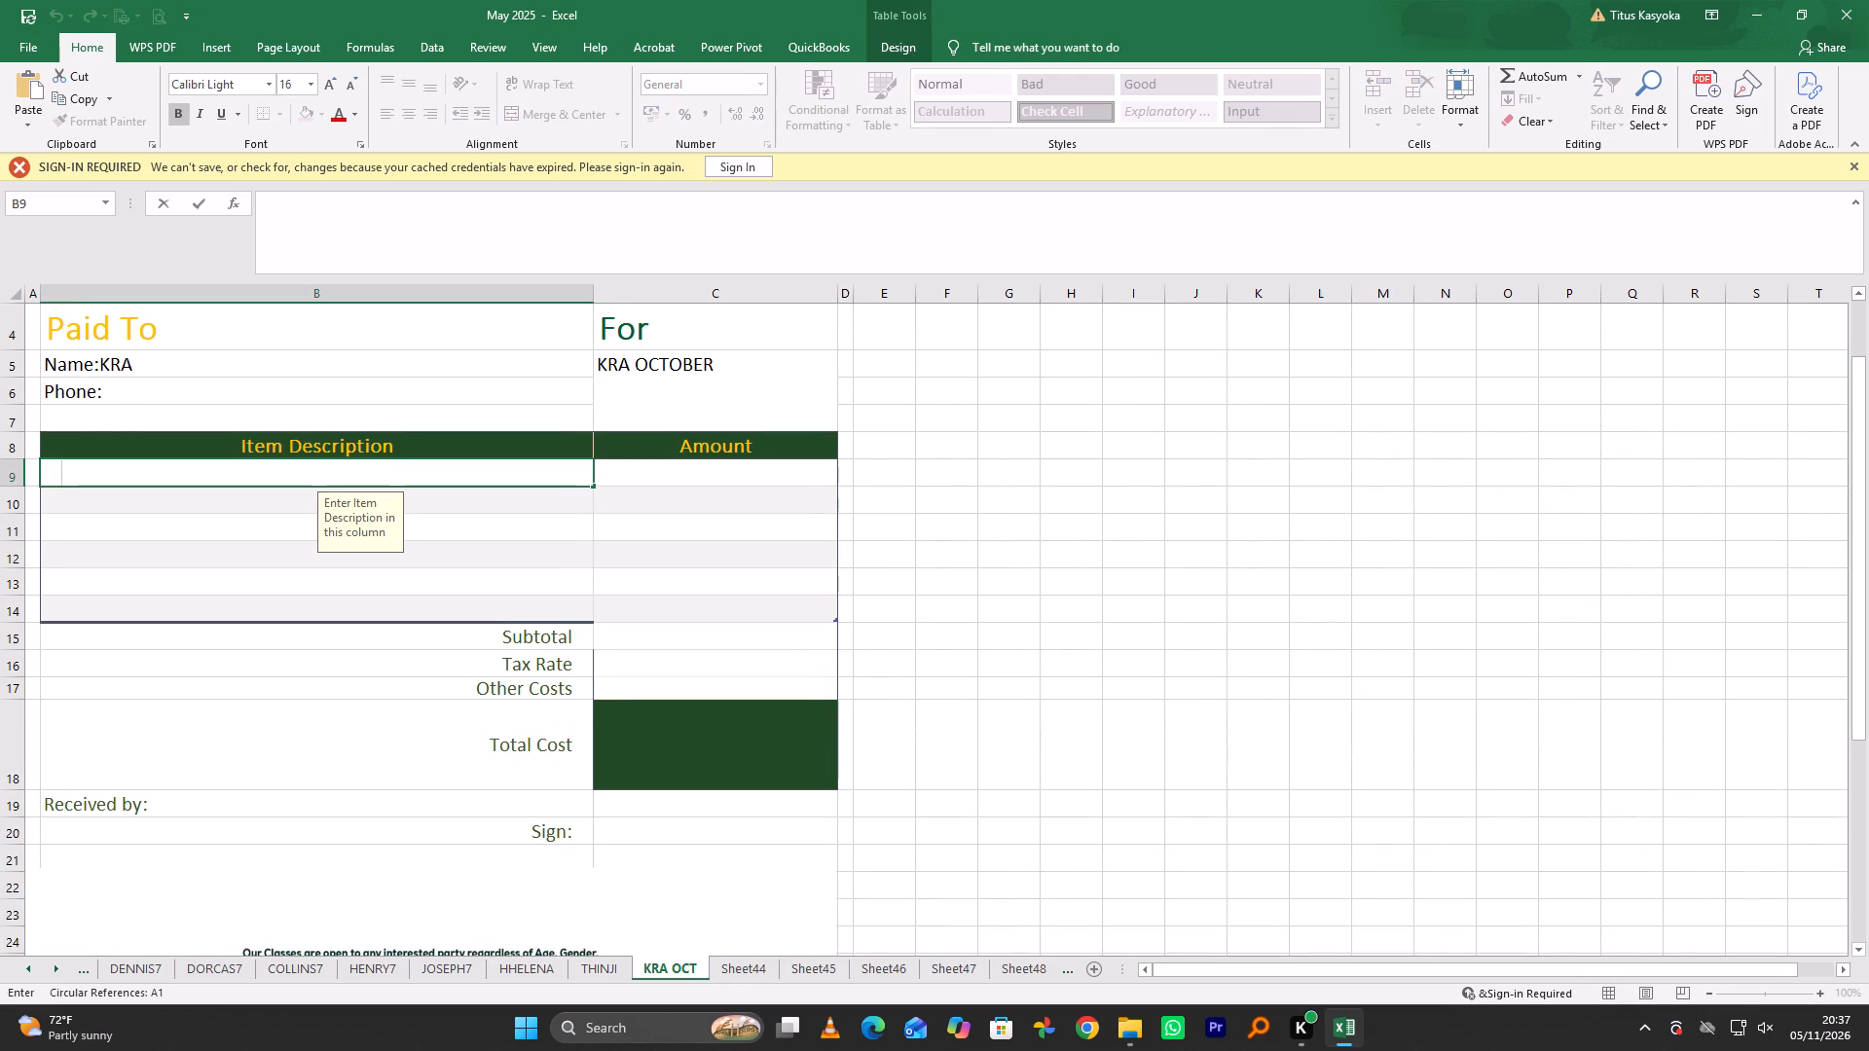
{"action": "type", "text": "NSS"}
{"action": "key", "text": "f"}
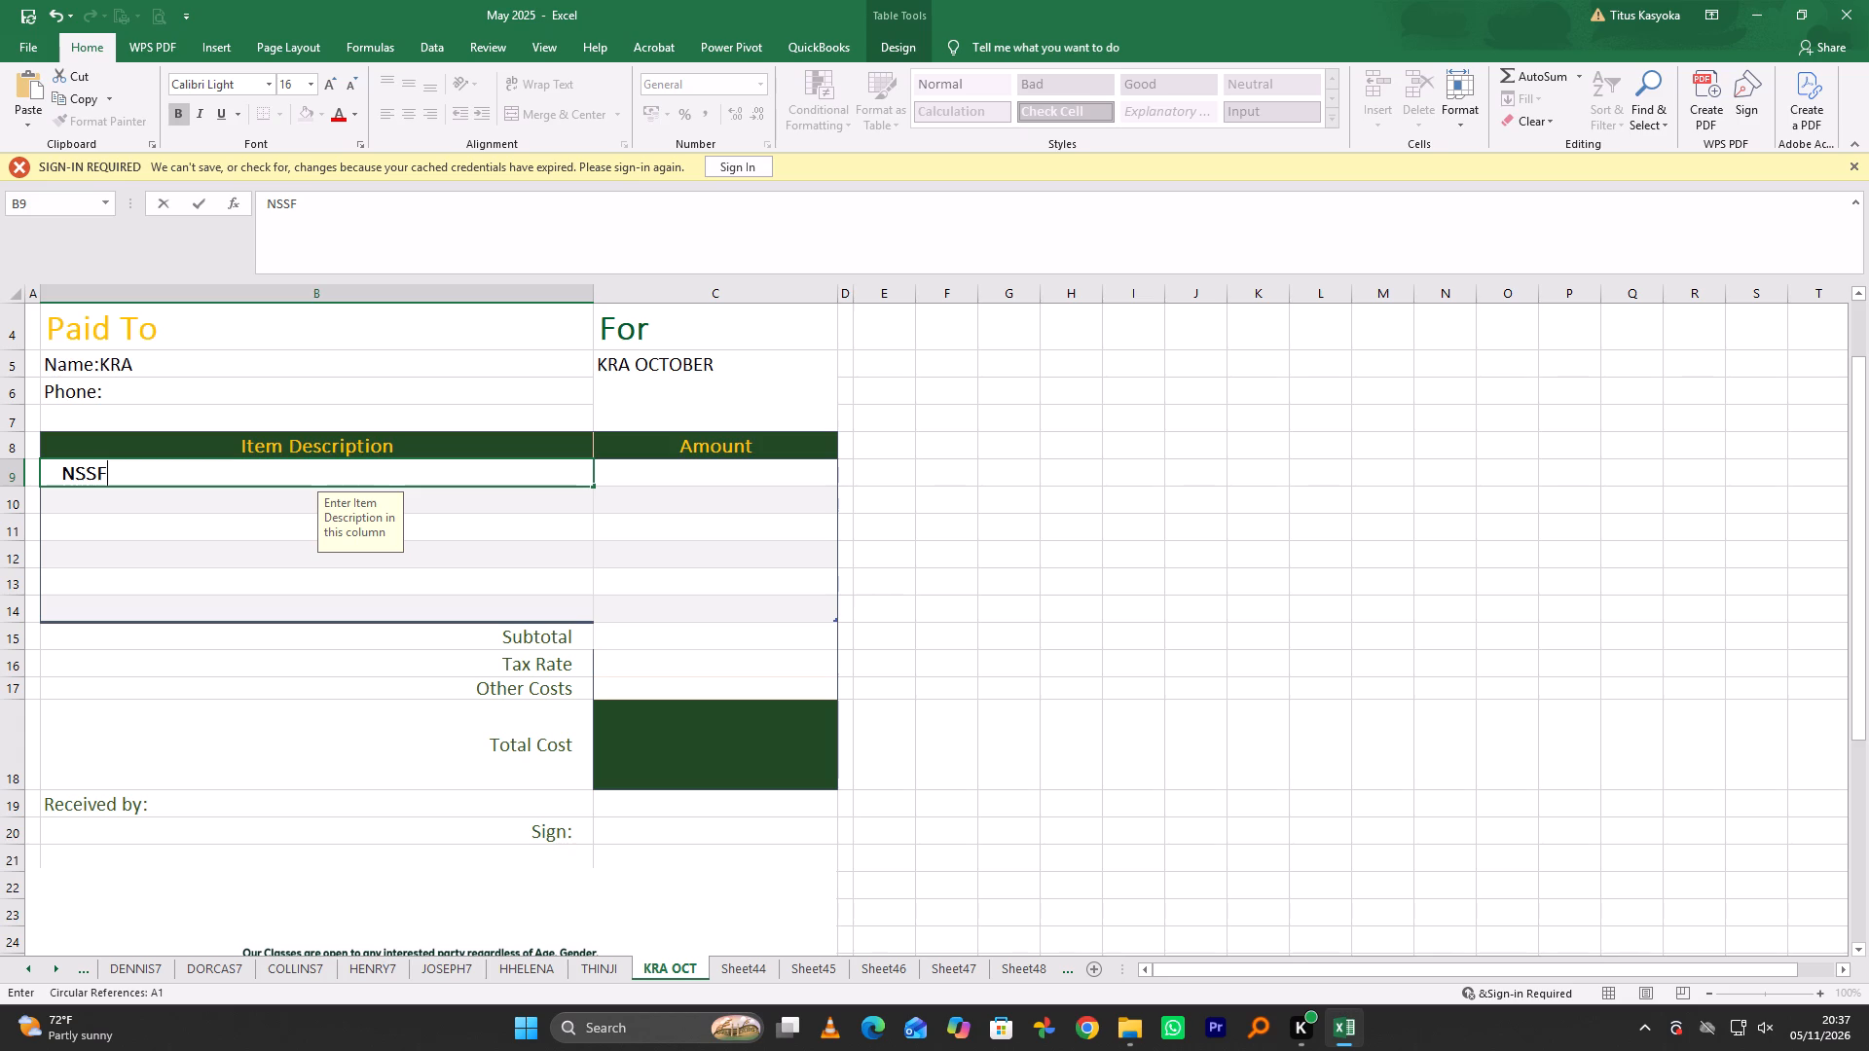
Enter SHA as the item description in cell B10 and copy the text into cell B11.
{"action": "left_click", "coordinate": [84, 505]}
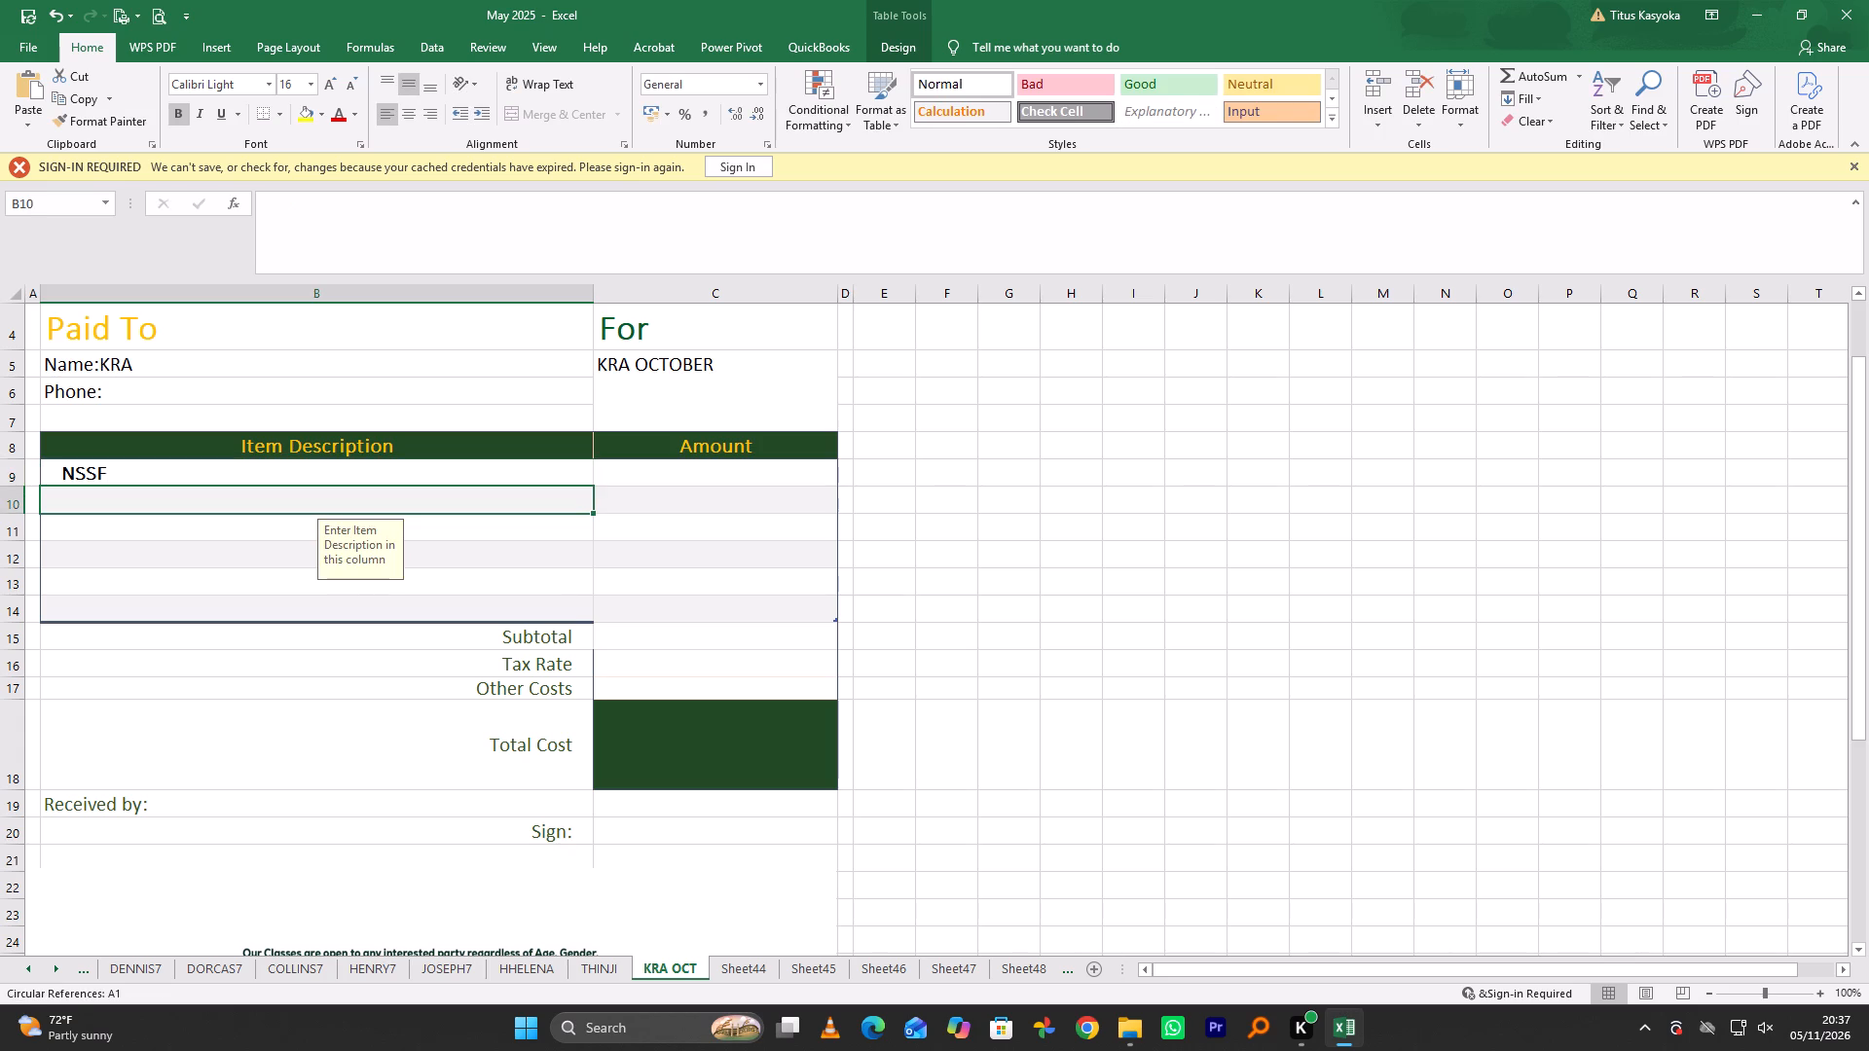
{"action": "type", "text": "SHA"}
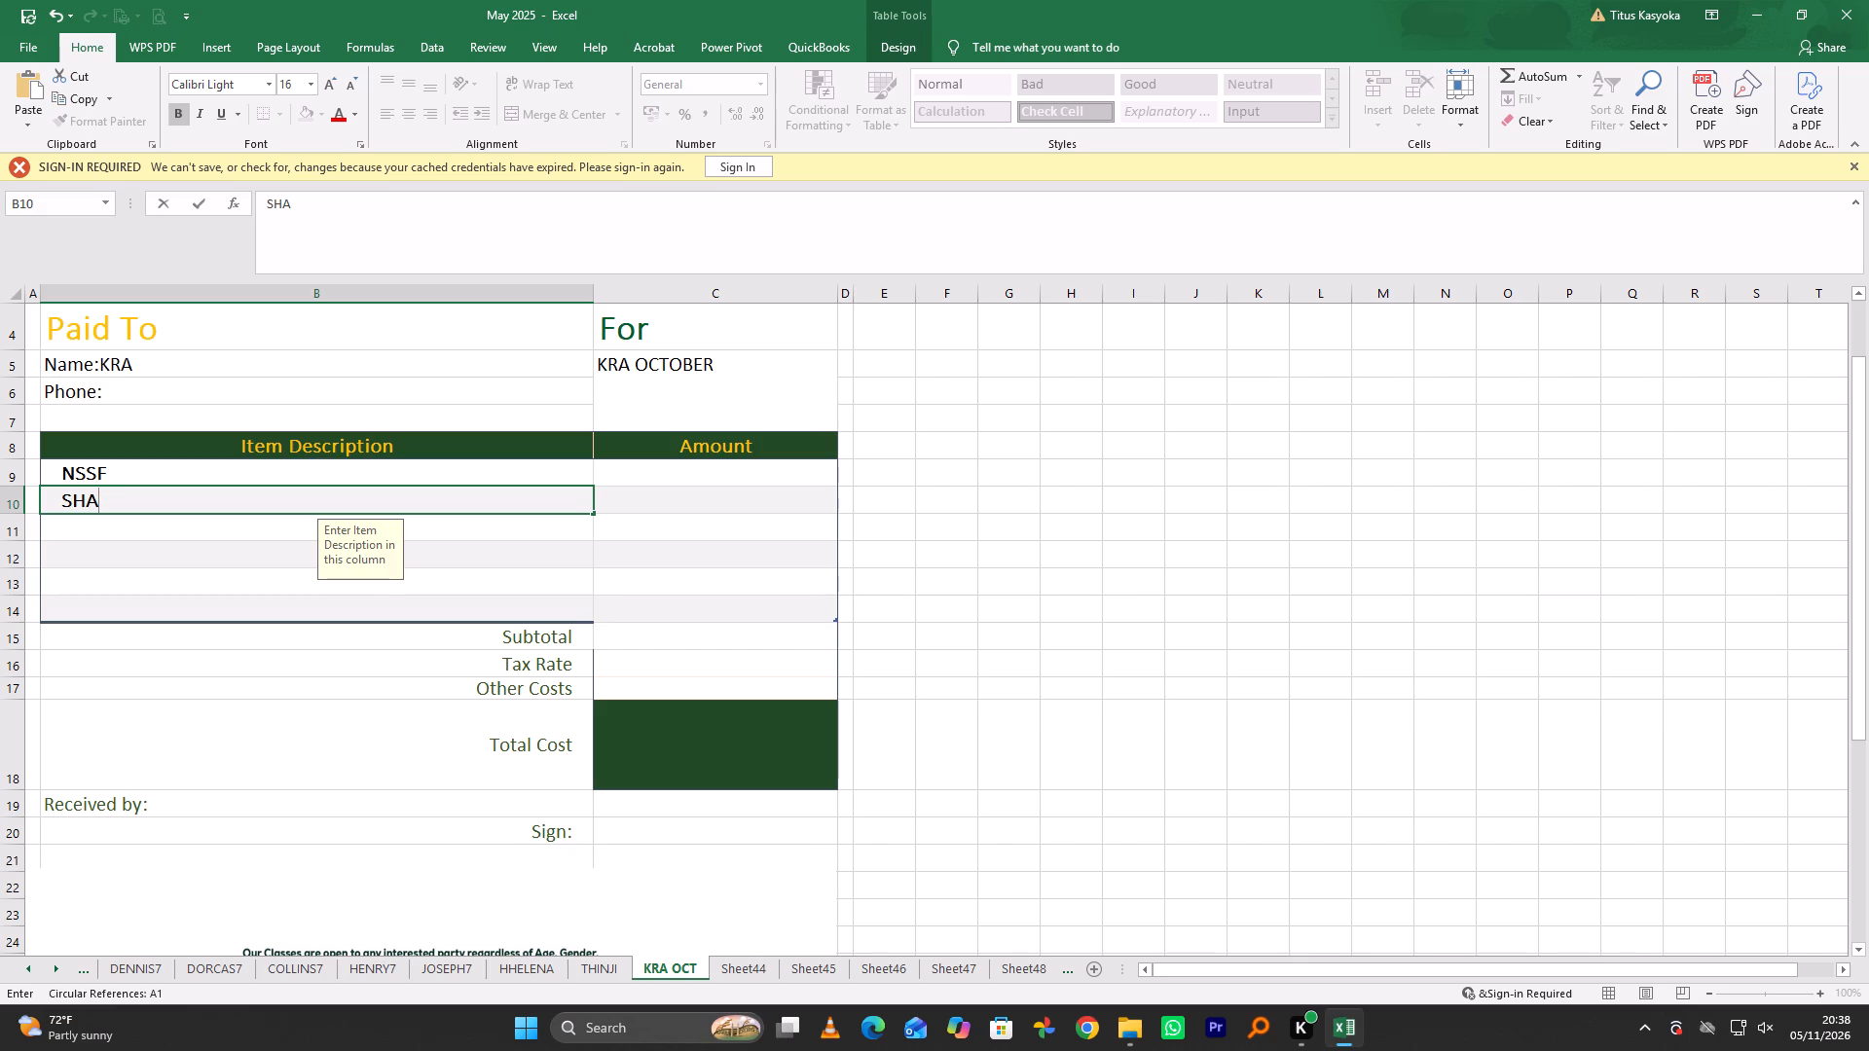
{"action": "left_click_drag", "start_coordinate": [112, 507], "coordinate": [97, 505]}
{"action": "left_click_drag", "start_coordinate": [97, 505], "coordinate": [62, 512]}
{"action": "key", "text": "ctrl+c"}
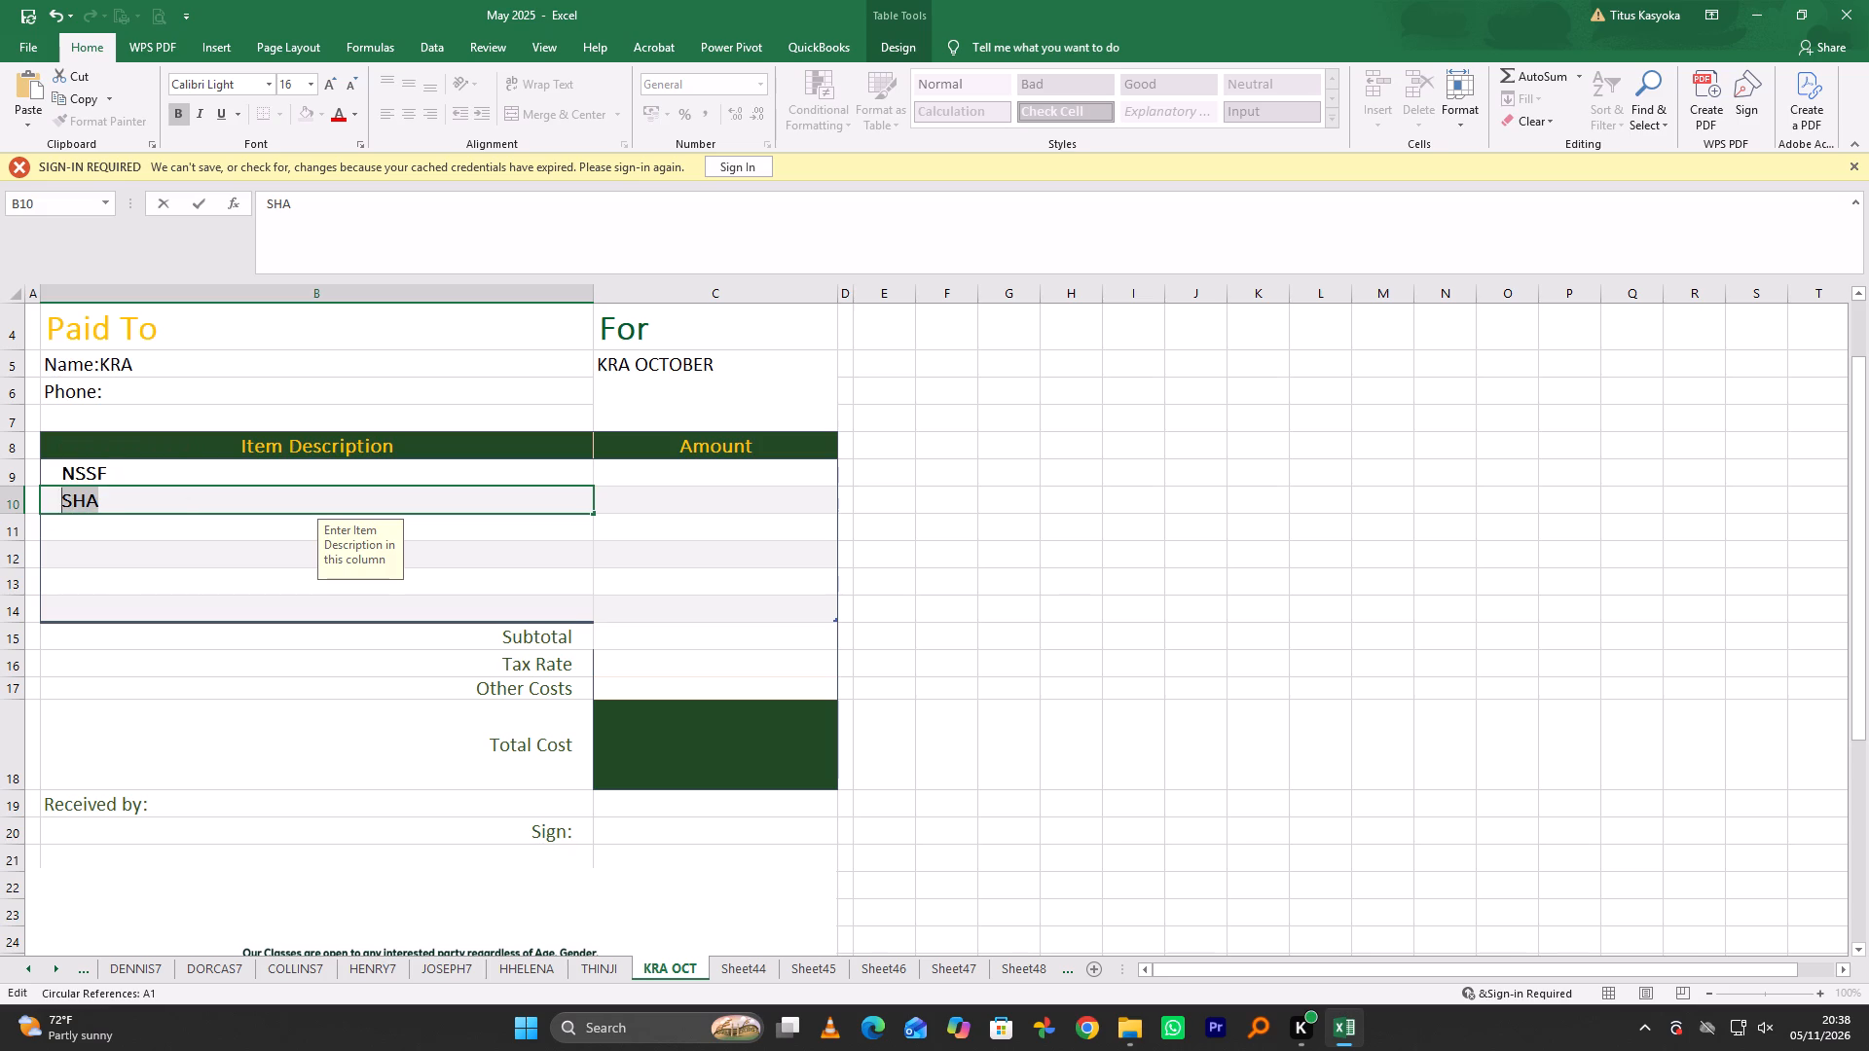
{"action": "left_click", "coordinate": [97, 518]}
{"action": "key", "text": "ctrl+v"}
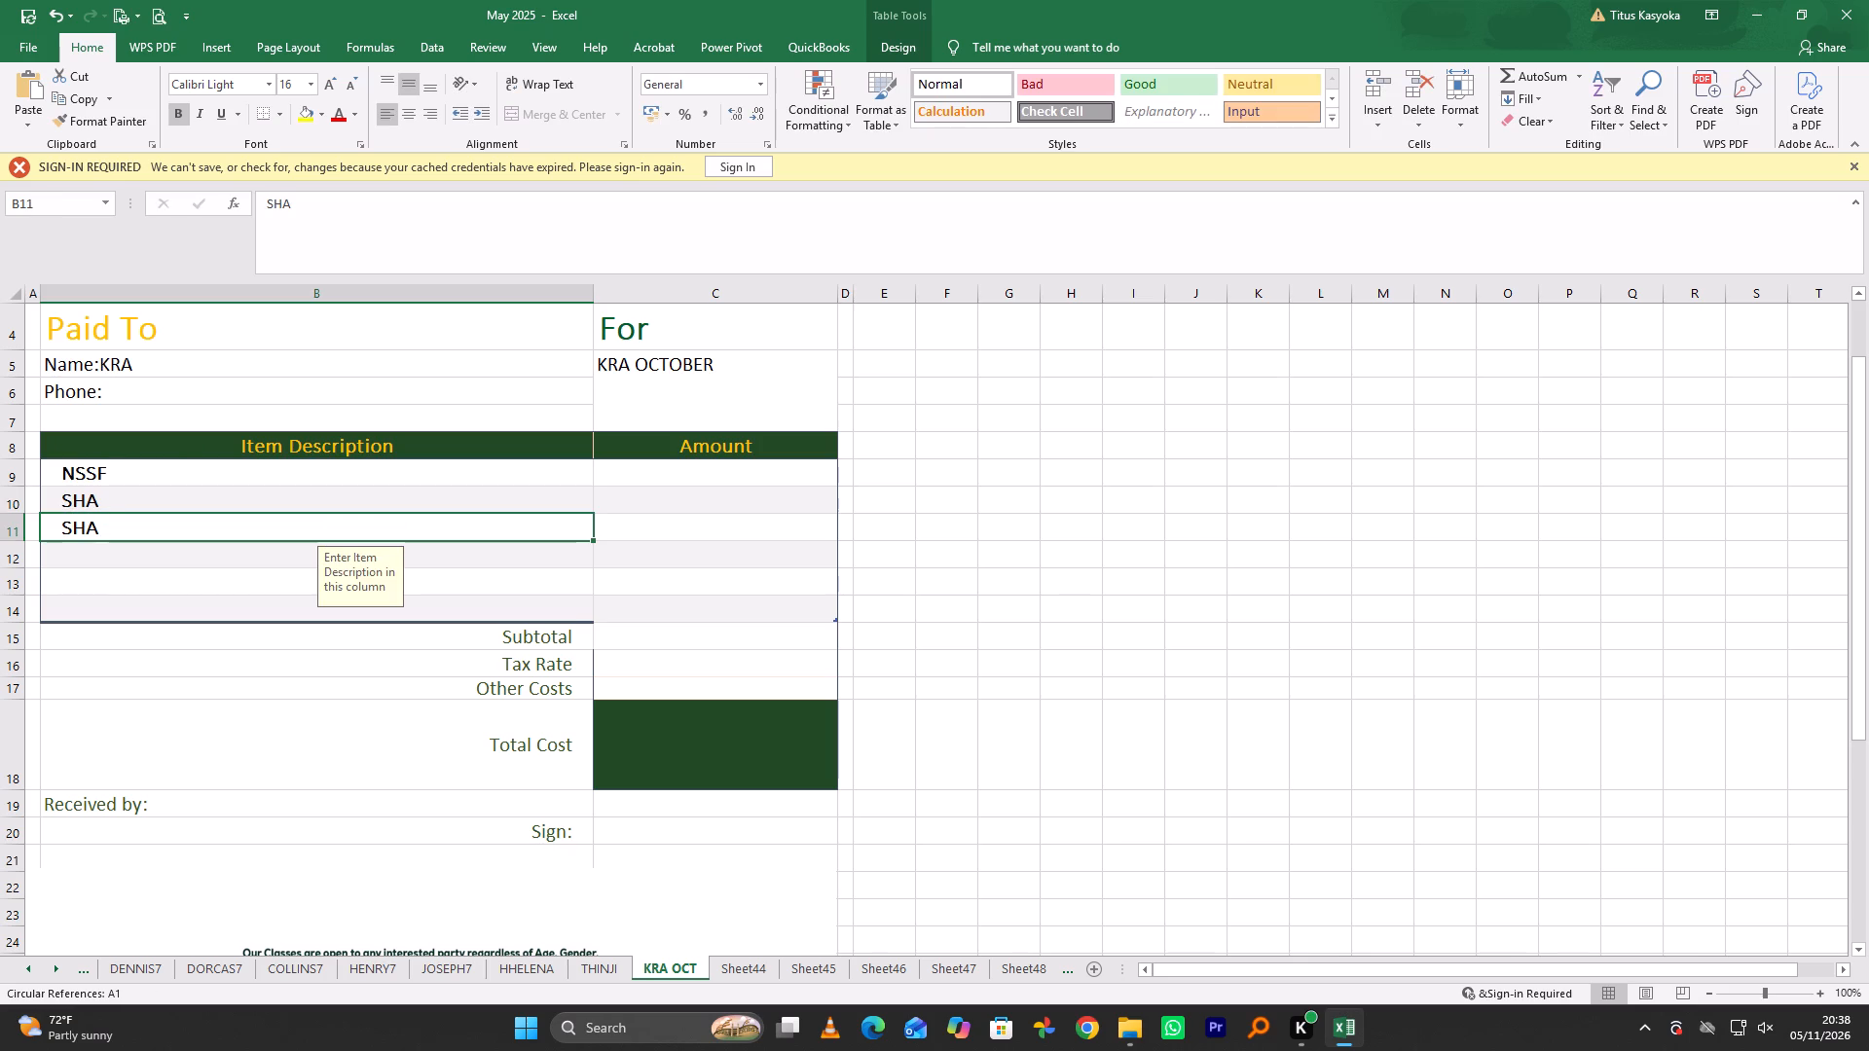
Replace the item description in cell B10 with HOUSING LEVY.
{"action": "left_click", "coordinate": [120, 502]}
{"action": "key", "text": "BackSpace"}
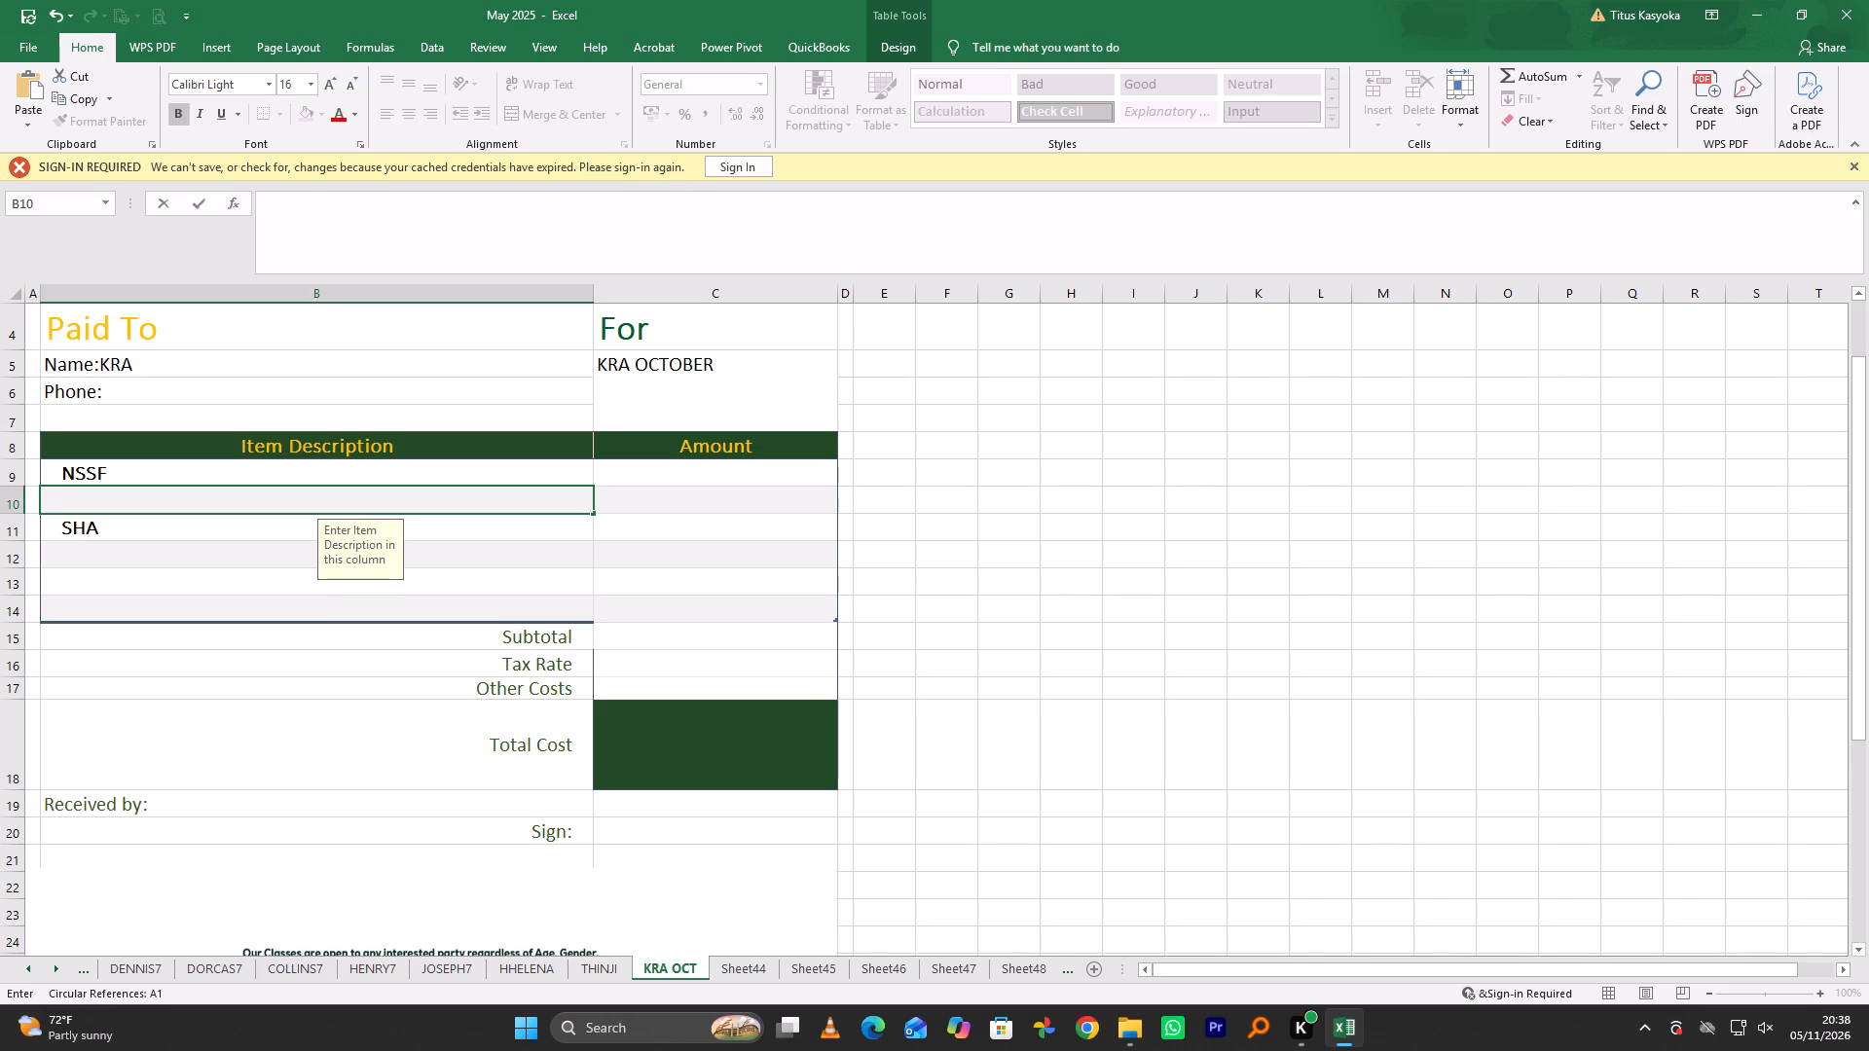
{"action": "type", "text": "HO"}
{"action": "type", "text": "USIN"}
{"action": "type", "text": "G LEVY"}
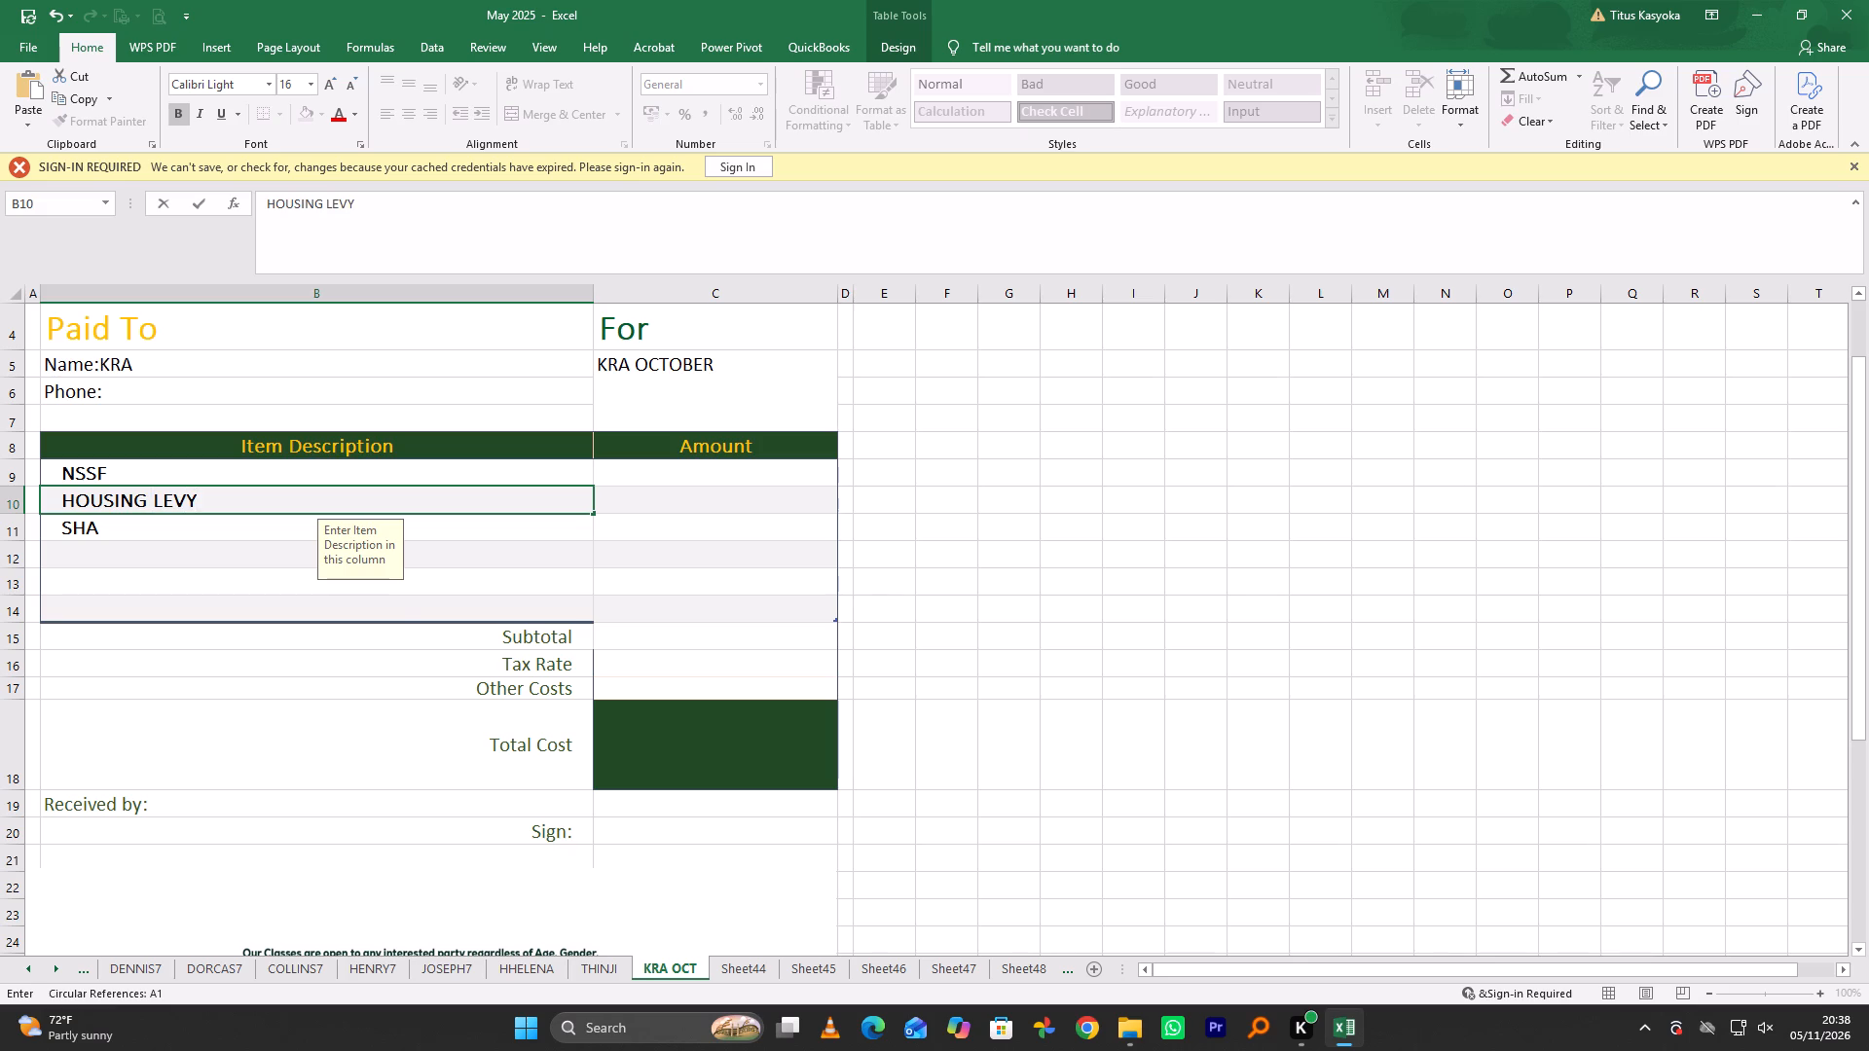
Enter NITA as the fourth item description in cell B12.
{"action": "left_click", "coordinate": [96, 552]}
{"action": "type", "text": "NO"}
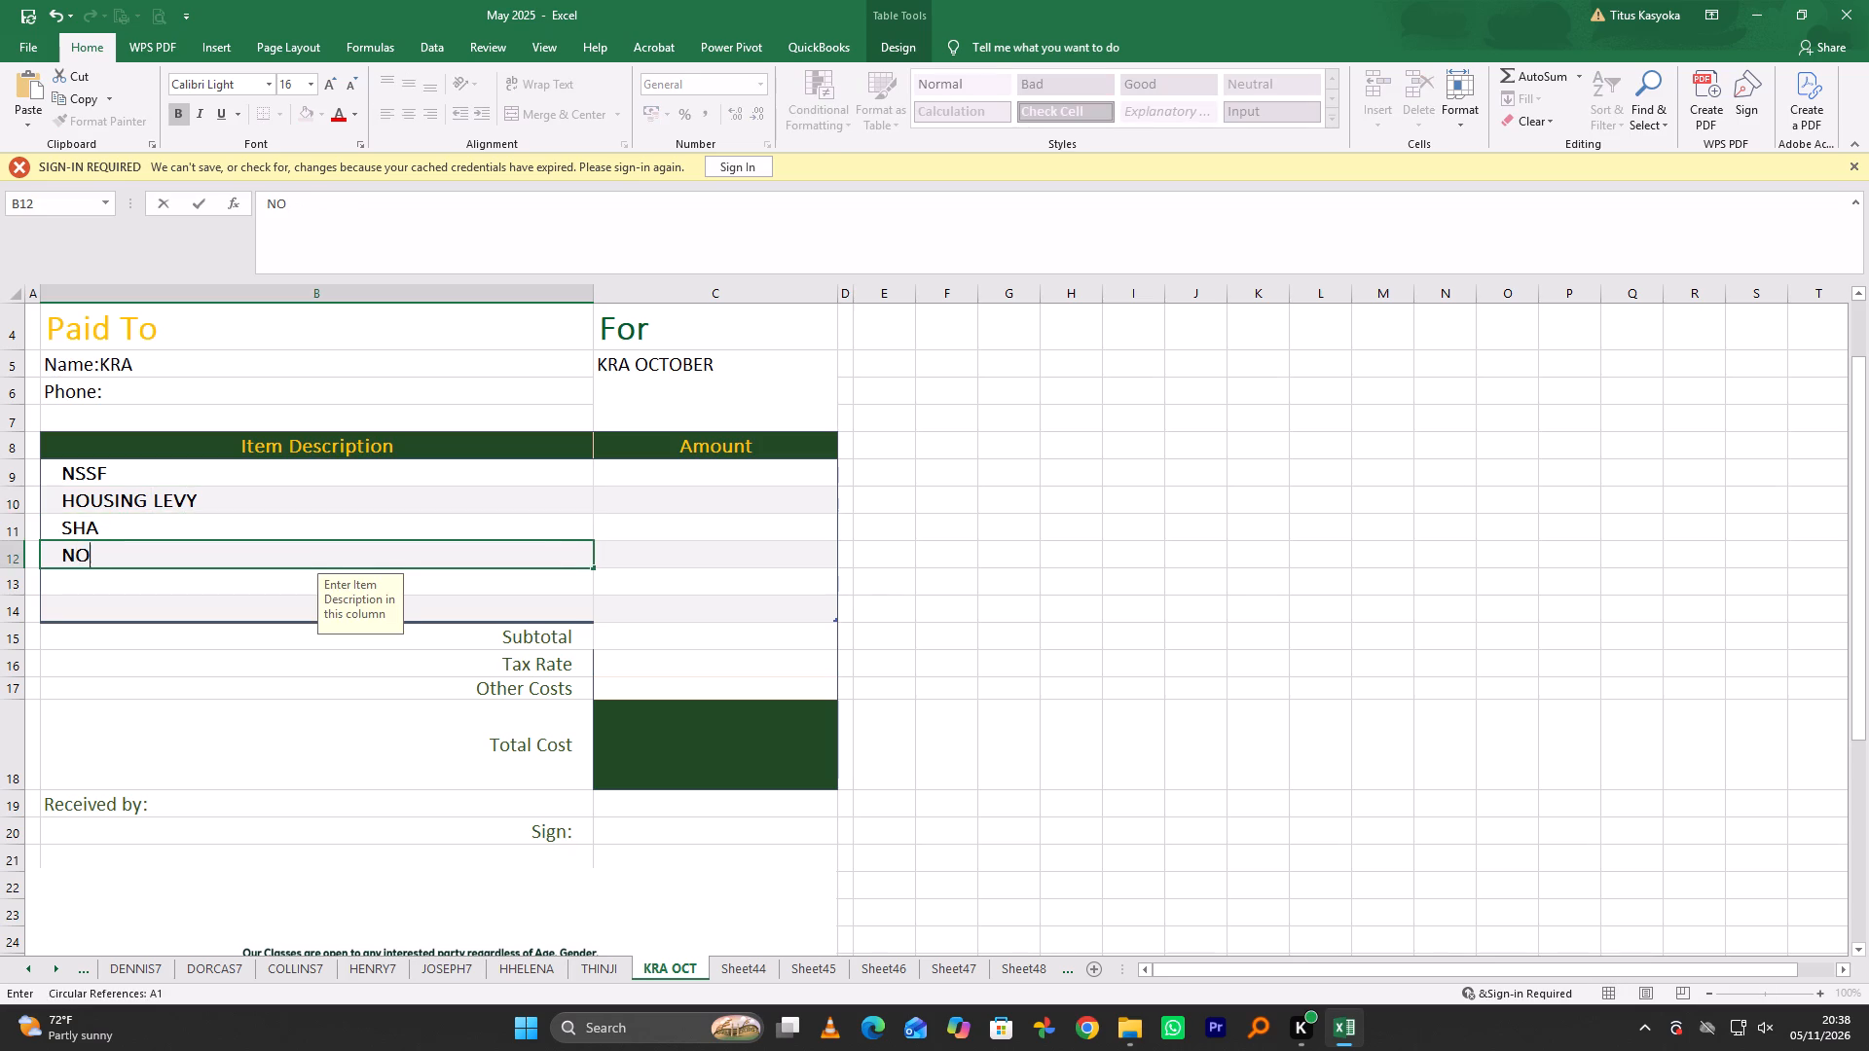
{"action": "key", "text": "BackSpace"}
{"action": "type", "text": "ITA"}
Enter kes 6,063.00 as the amount for NSSF in cell C9.
{"action": "double_click", "coordinate": [657, 477]}
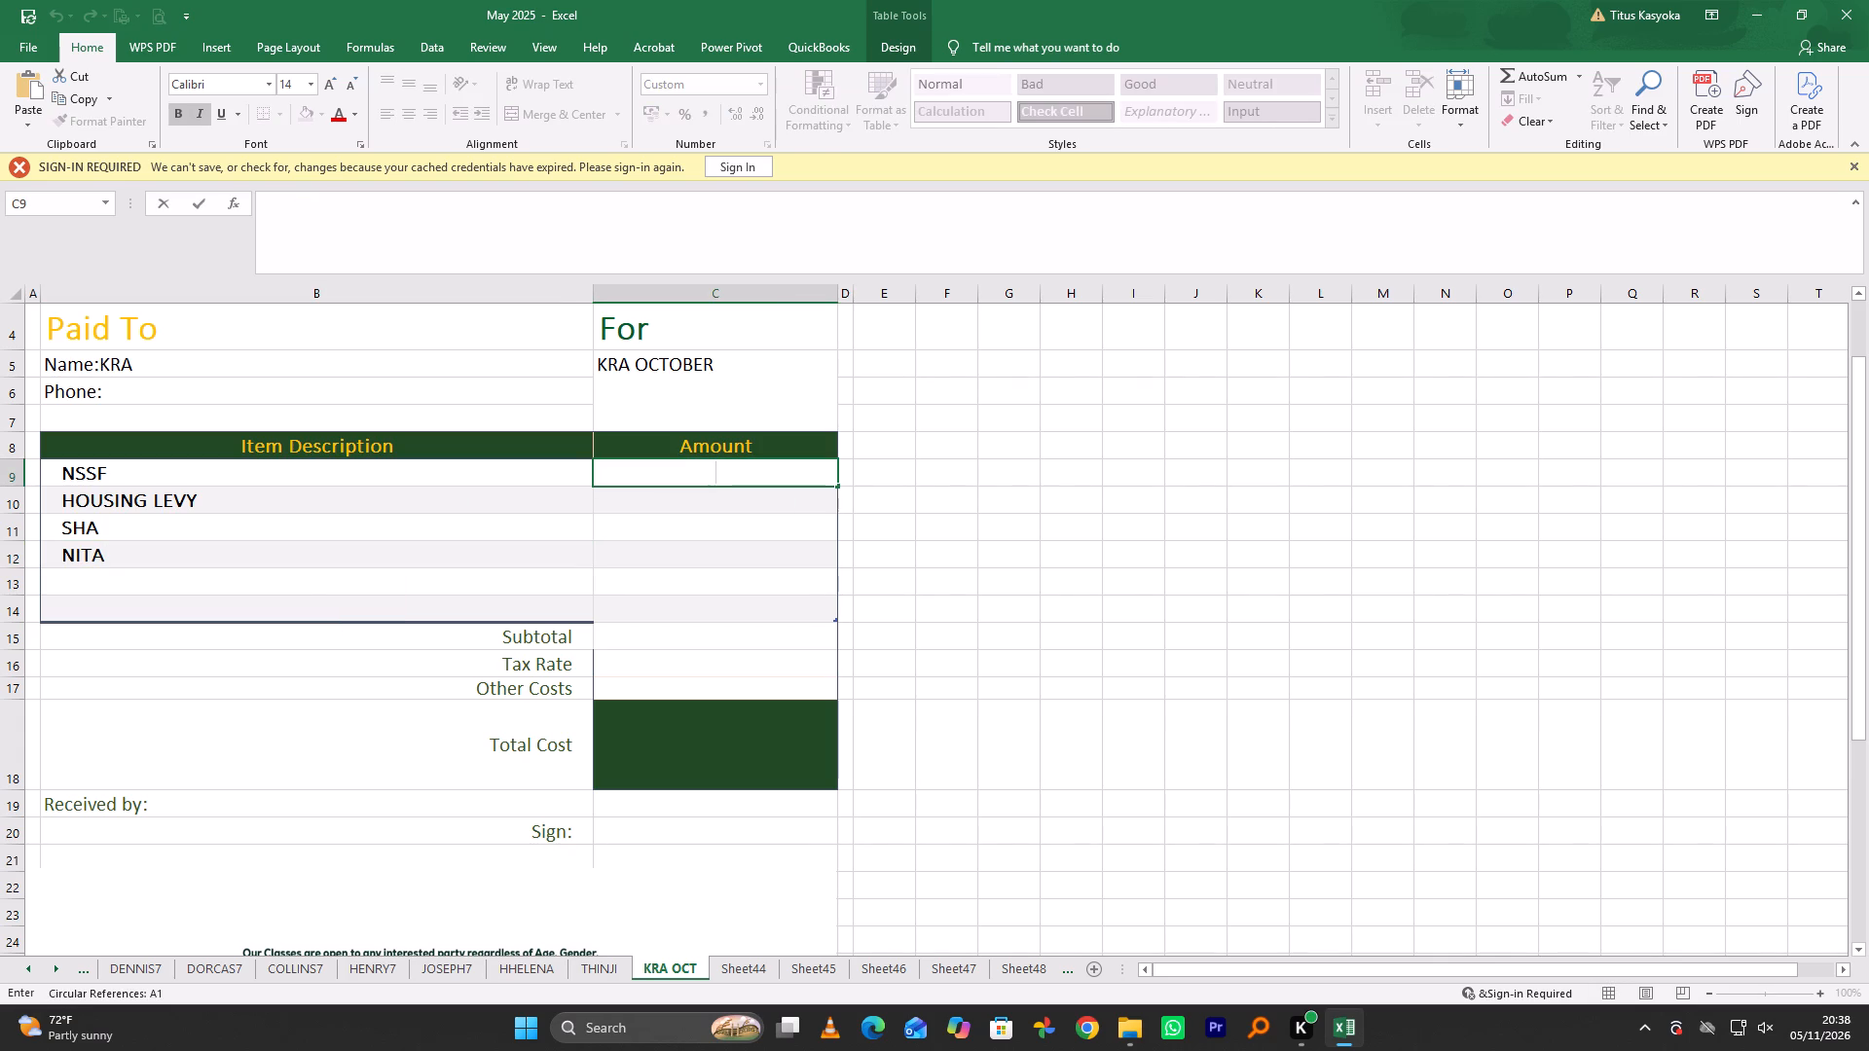
{"action": "type", "text": "kes"}
{"action": "key", "text": "space"}
{"action": "type", "text": "6,0"}
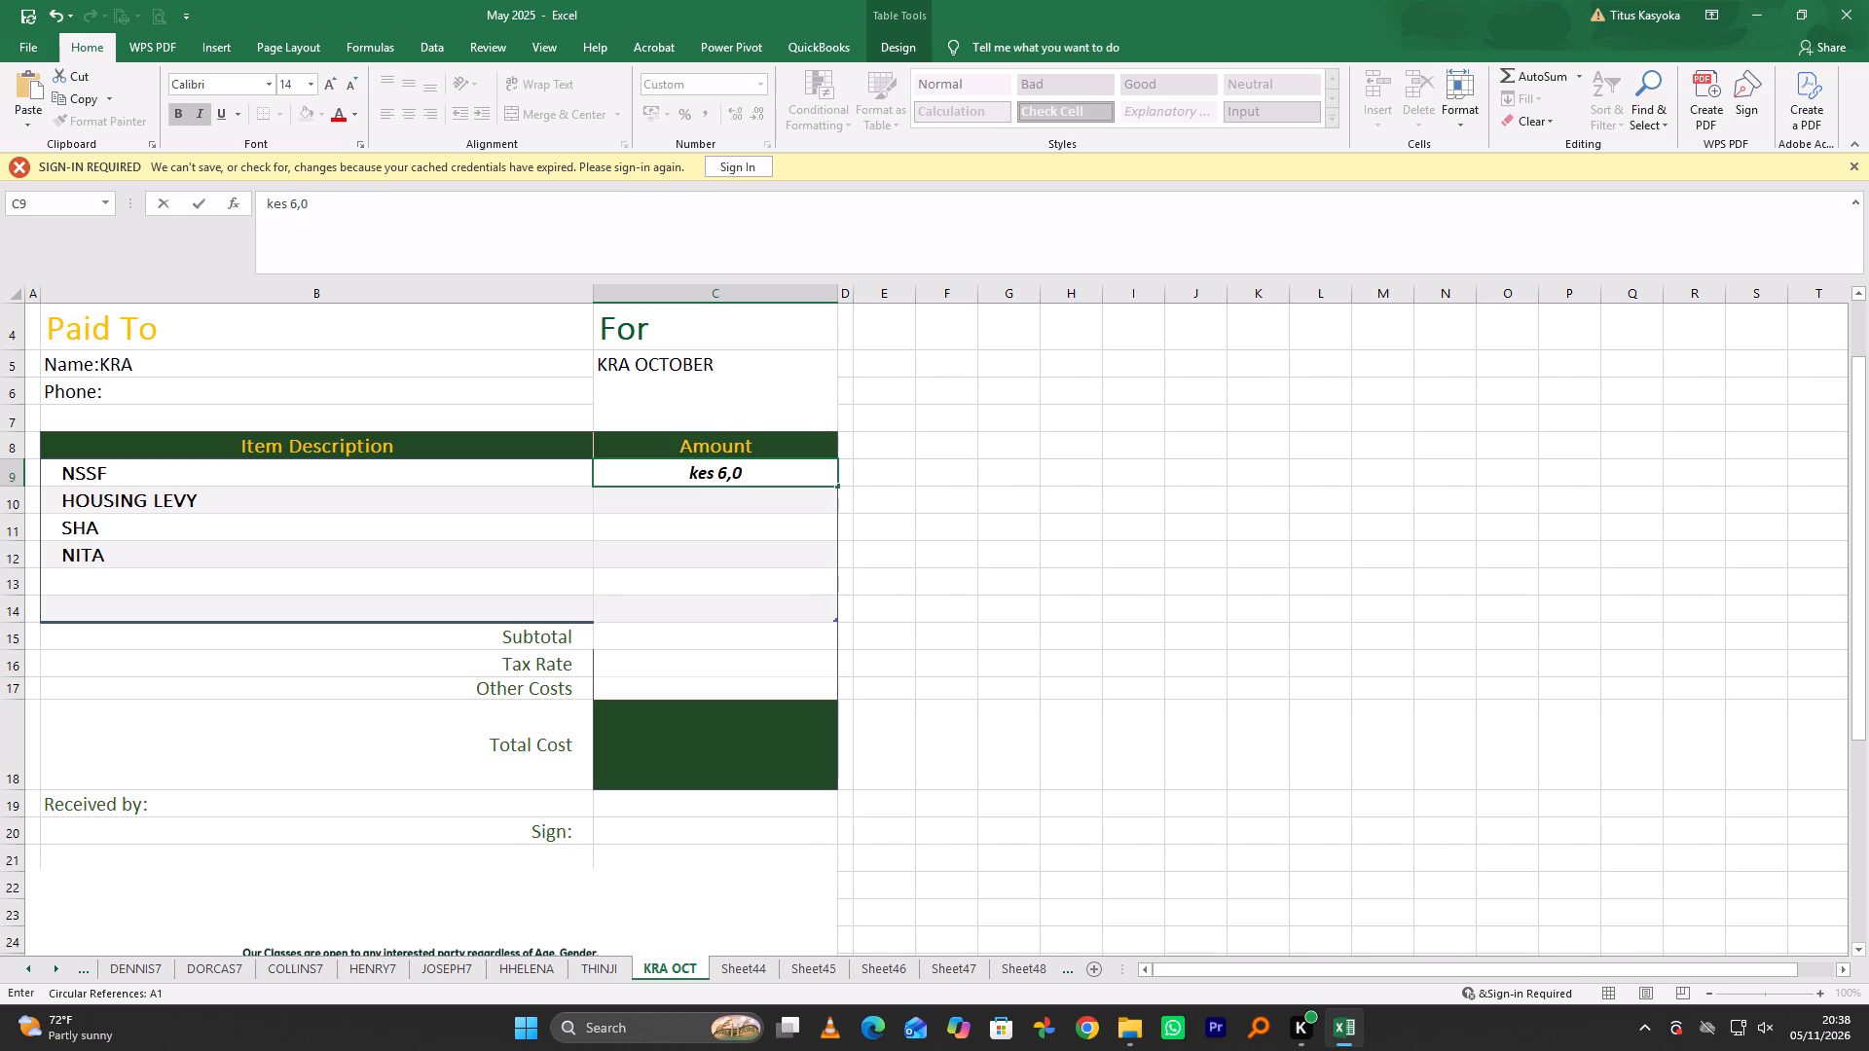
{"action": "type", "text": "63.00"}
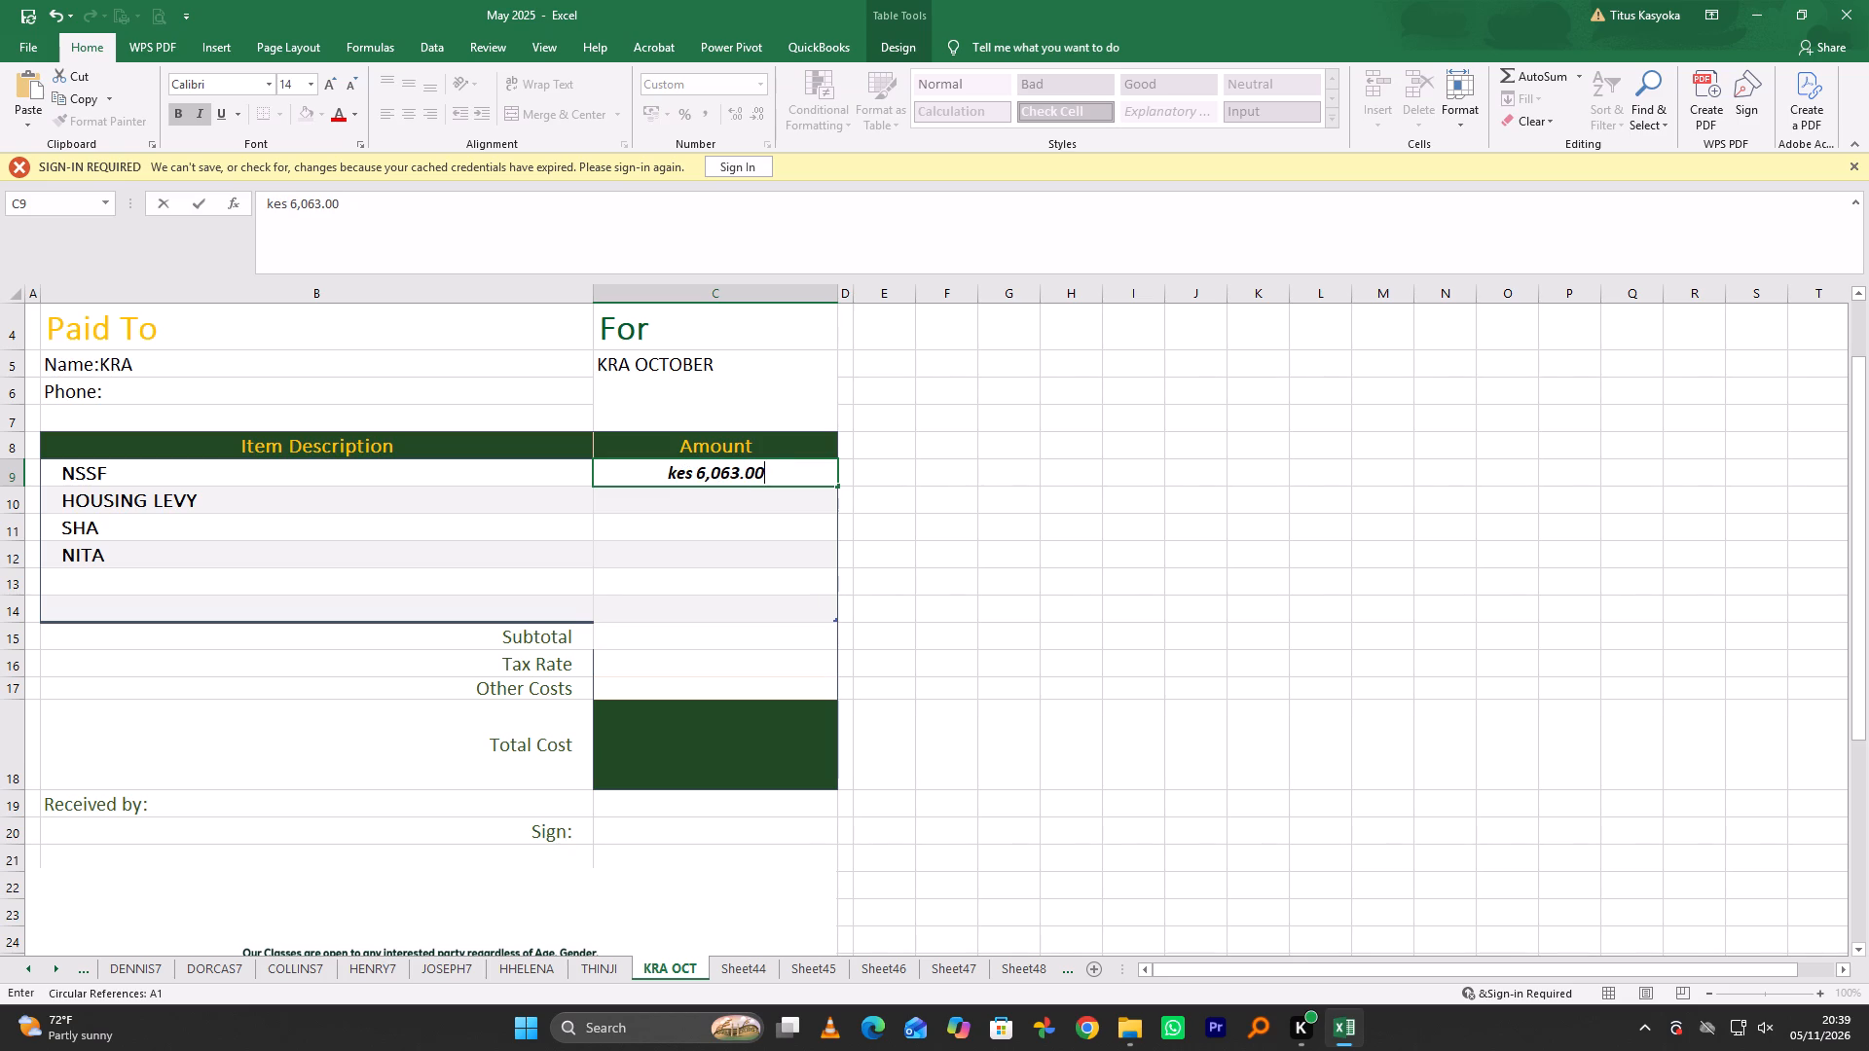
Enter kes 1,590.00 as the amount for HOUSING LEVY in cell C10.
{"action": "double_click", "coordinate": [694, 507]}
{"action": "key", "text": "k"}
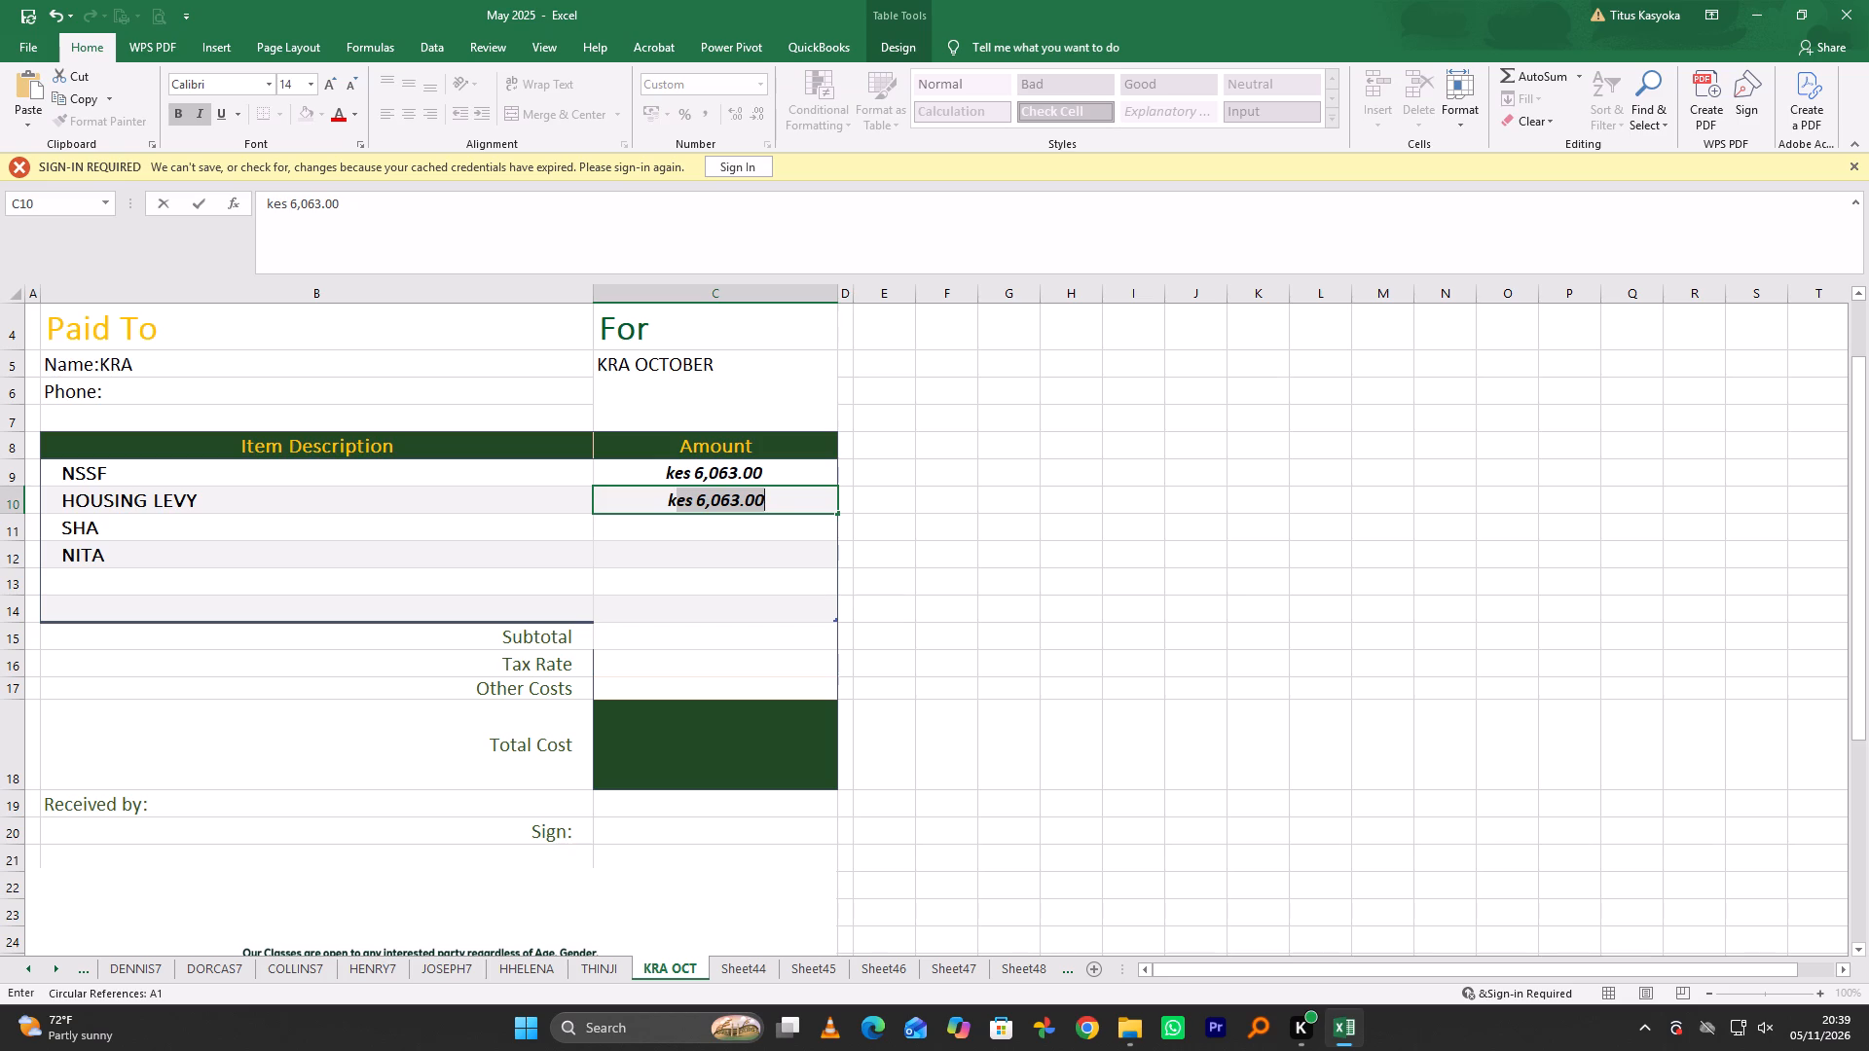
{"action": "left_click", "coordinate": [742, 501]}
{"action": "key", "text": "BackSpace"}
{"action": "key", "text": "BackSpace"}
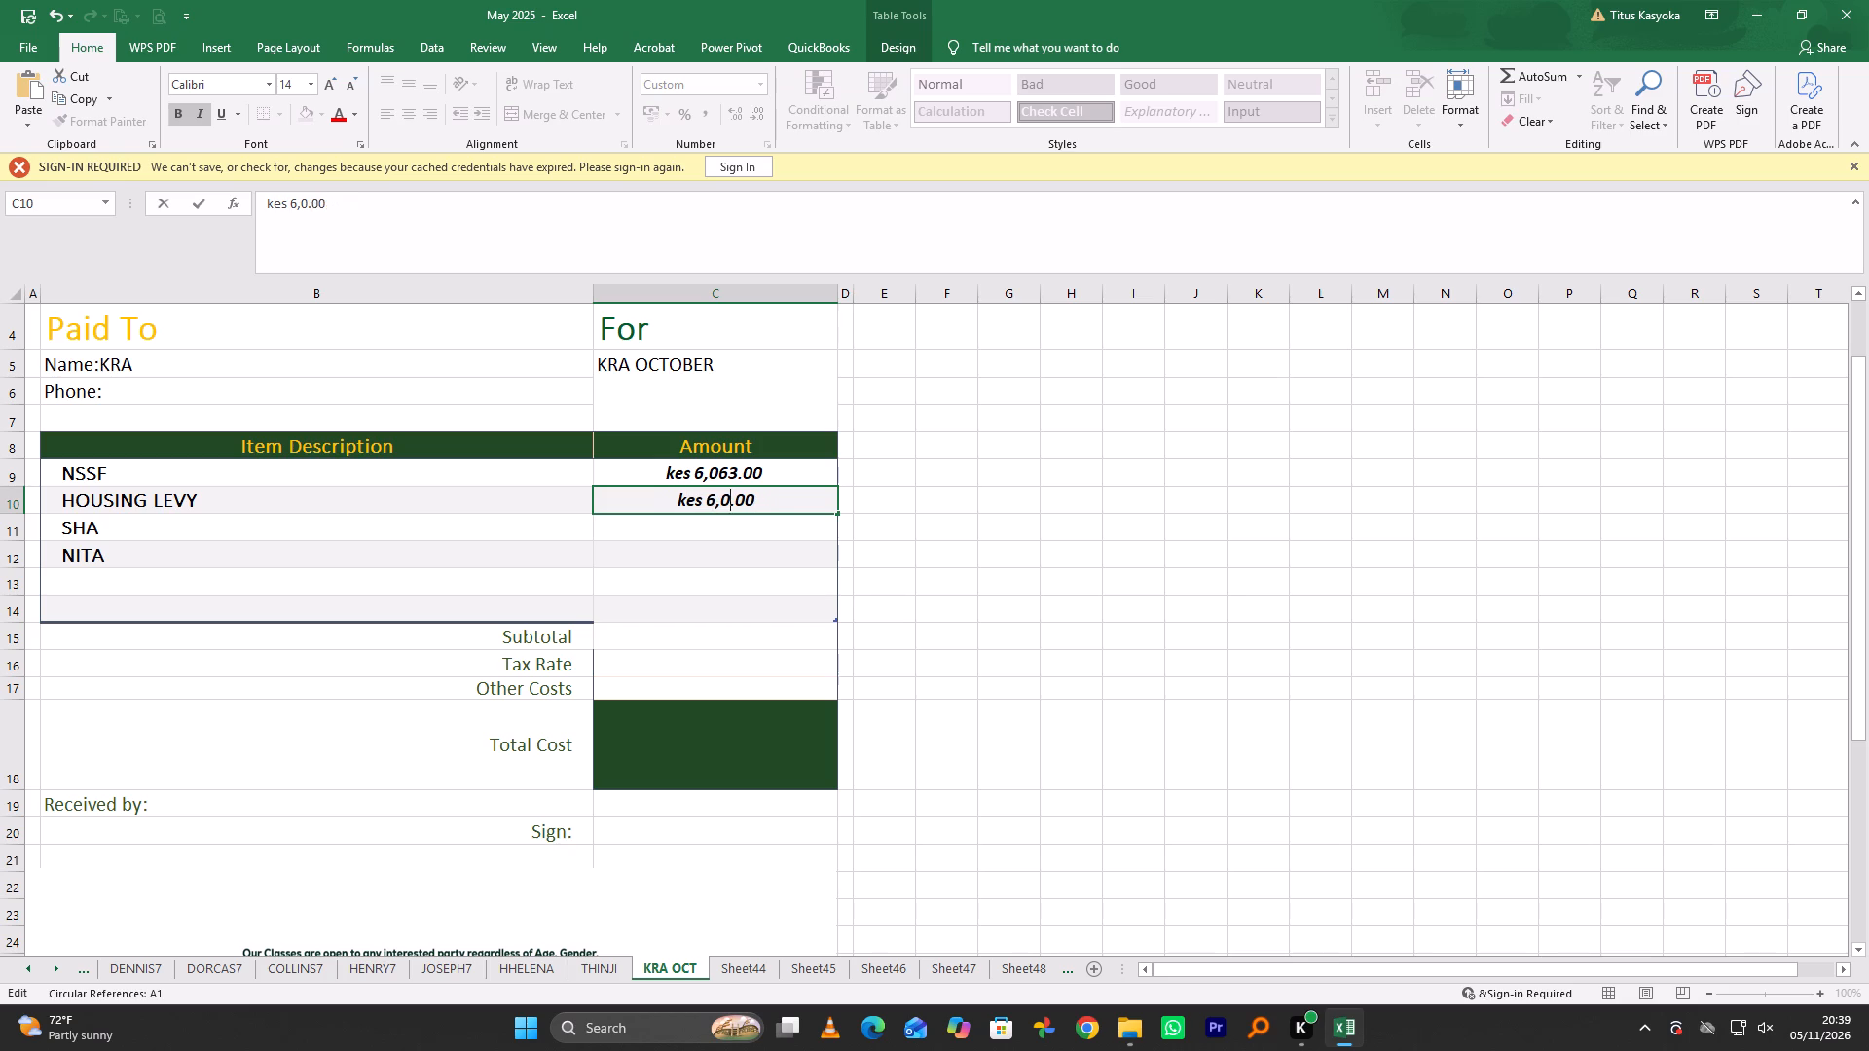
{"action": "key", "text": "BackSpace"}
{"action": "key", "text": "BackSpace"}
{"action": "key", "text": "BackSpace"}
{"action": "key", "text": "1"}
{"action": "key", "text": "comma"}
{"action": "type", "text": "590"}
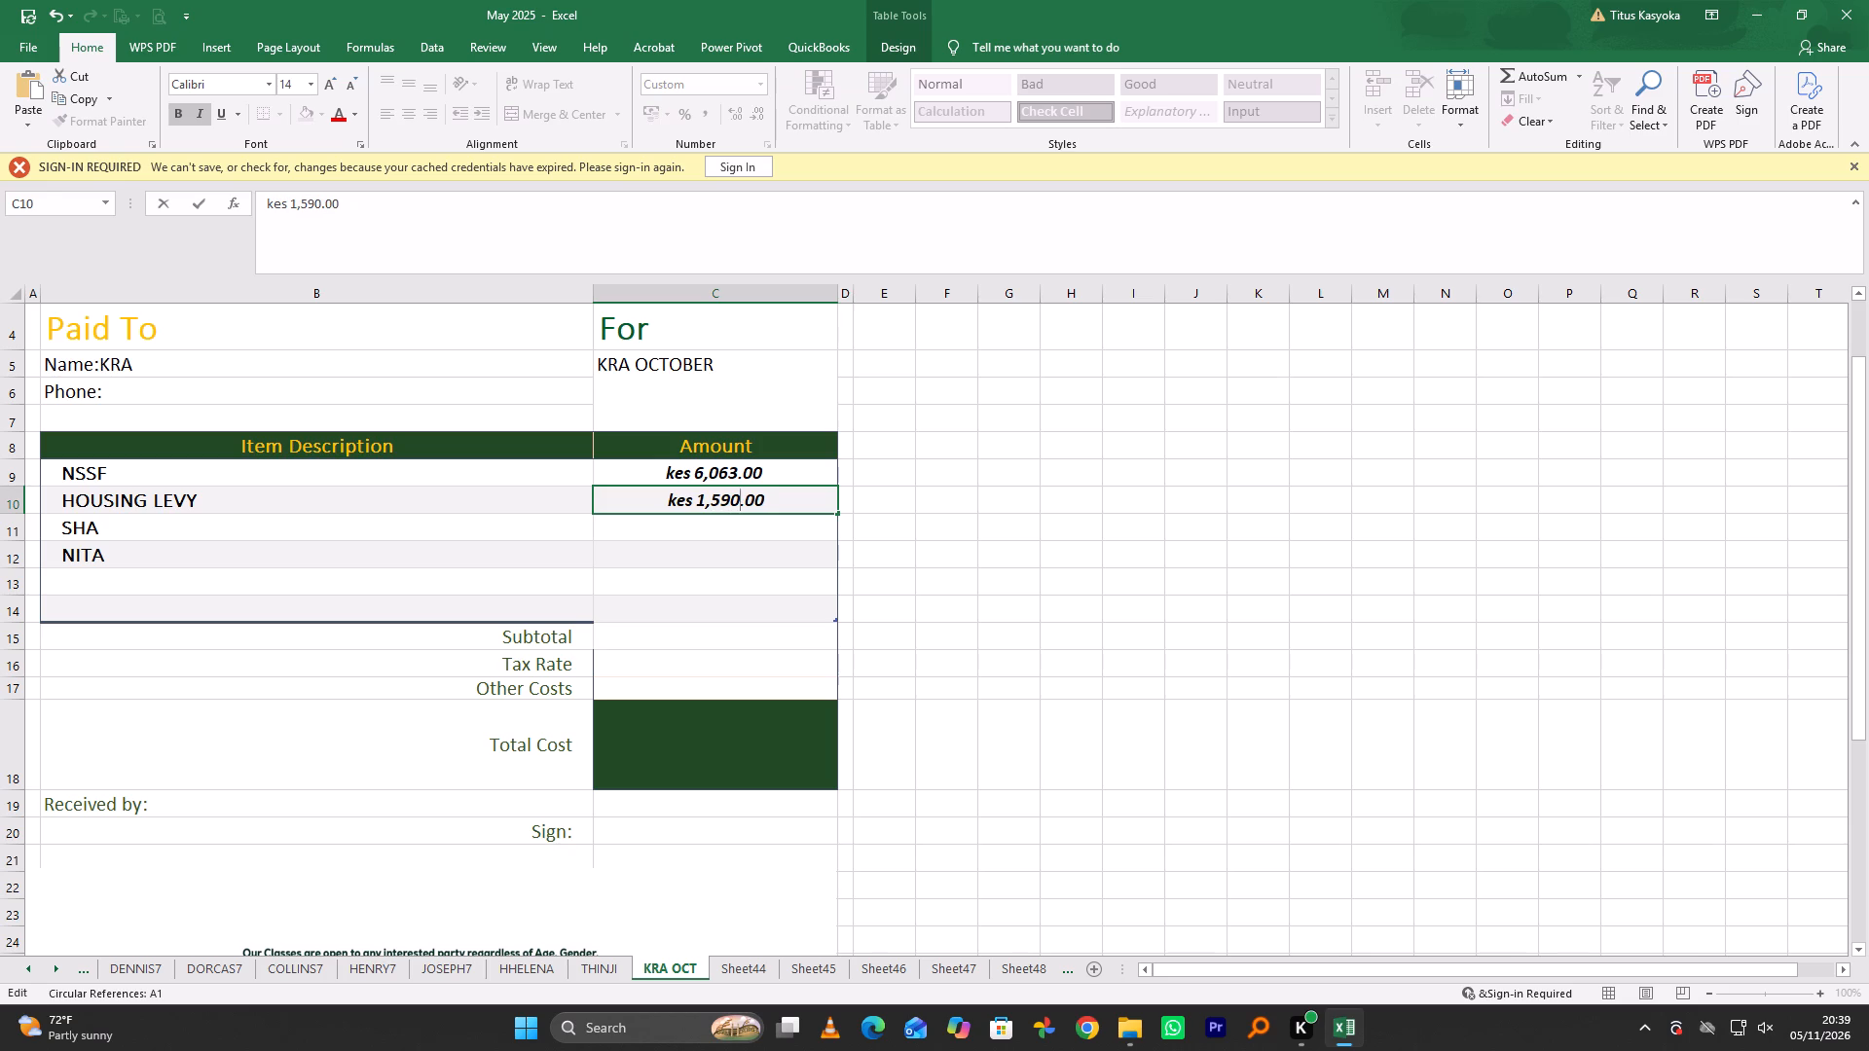
Enter kes 1,457.00 as the amount for SHA in cell C11.
{"action": "left_click", "coordinate": [697, 534]}
{"action": "type", "text": "kes"}
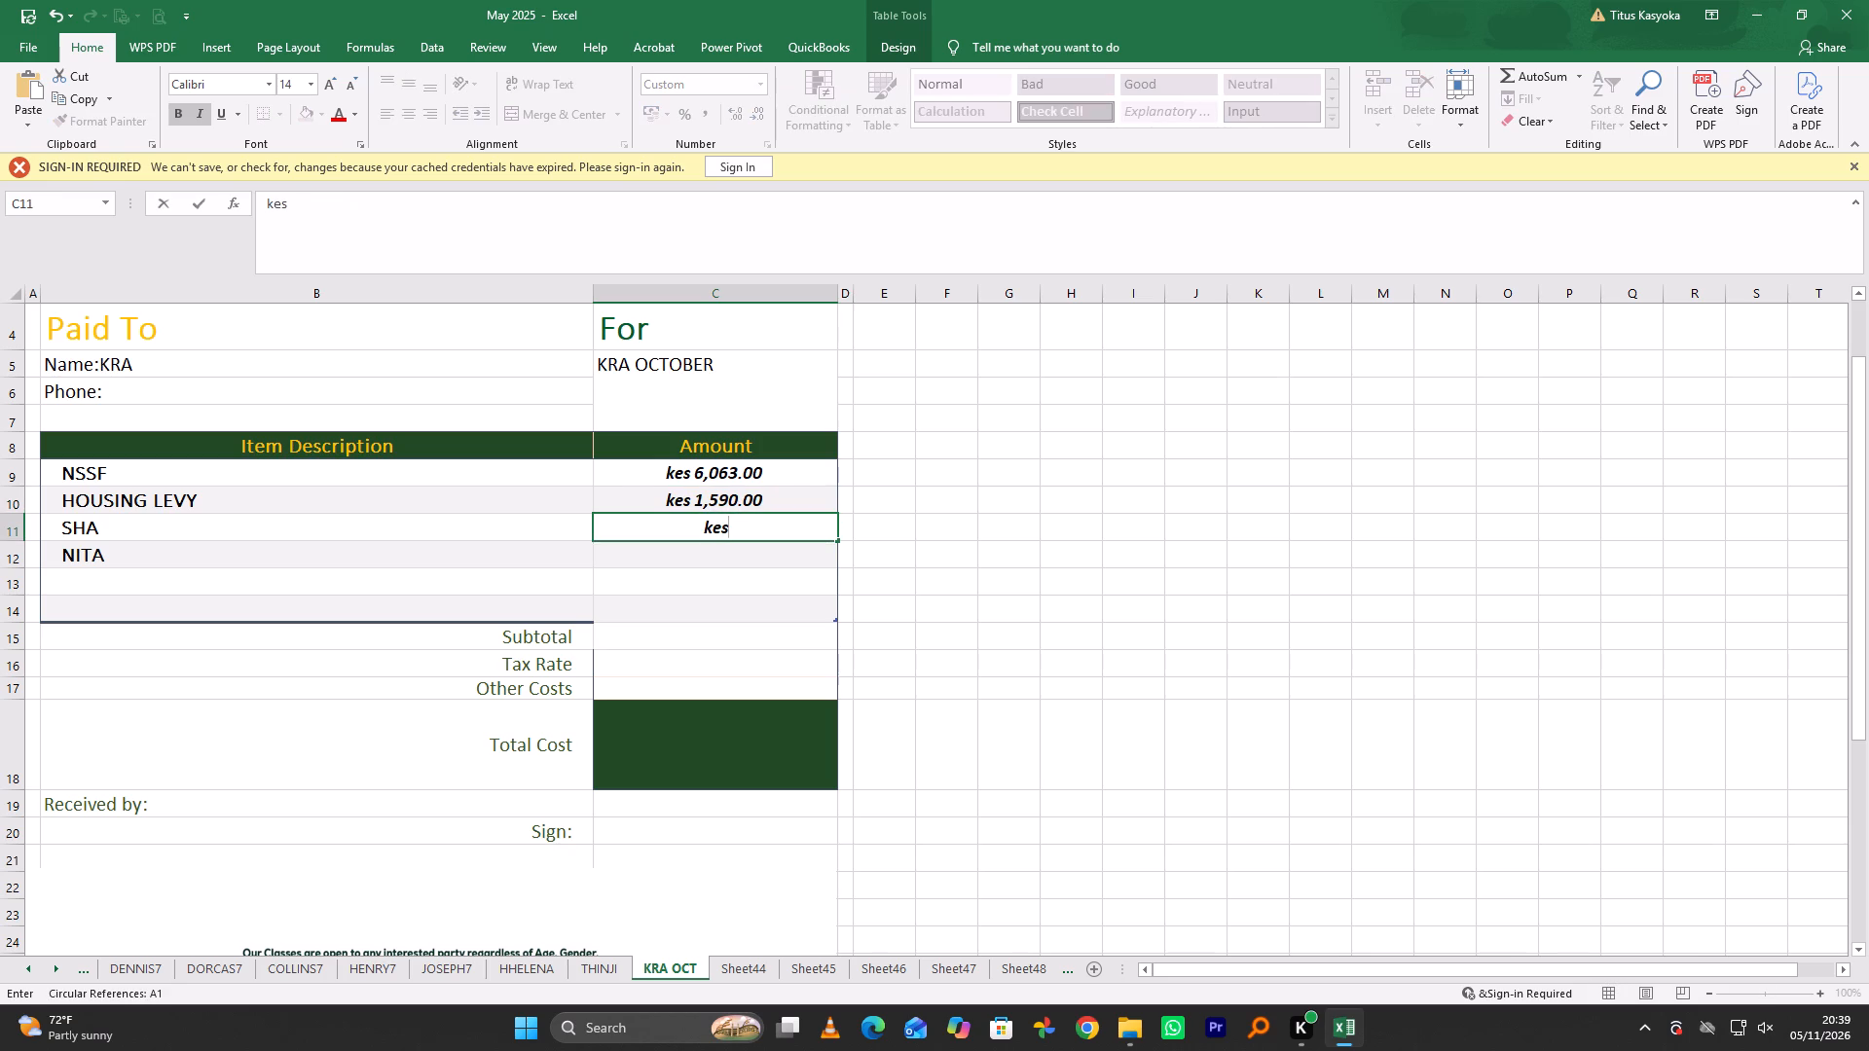
{"action": "key", "text": "space"}
{"action": "key", "text": "1"}
{"action": "key", "text": "comma"}
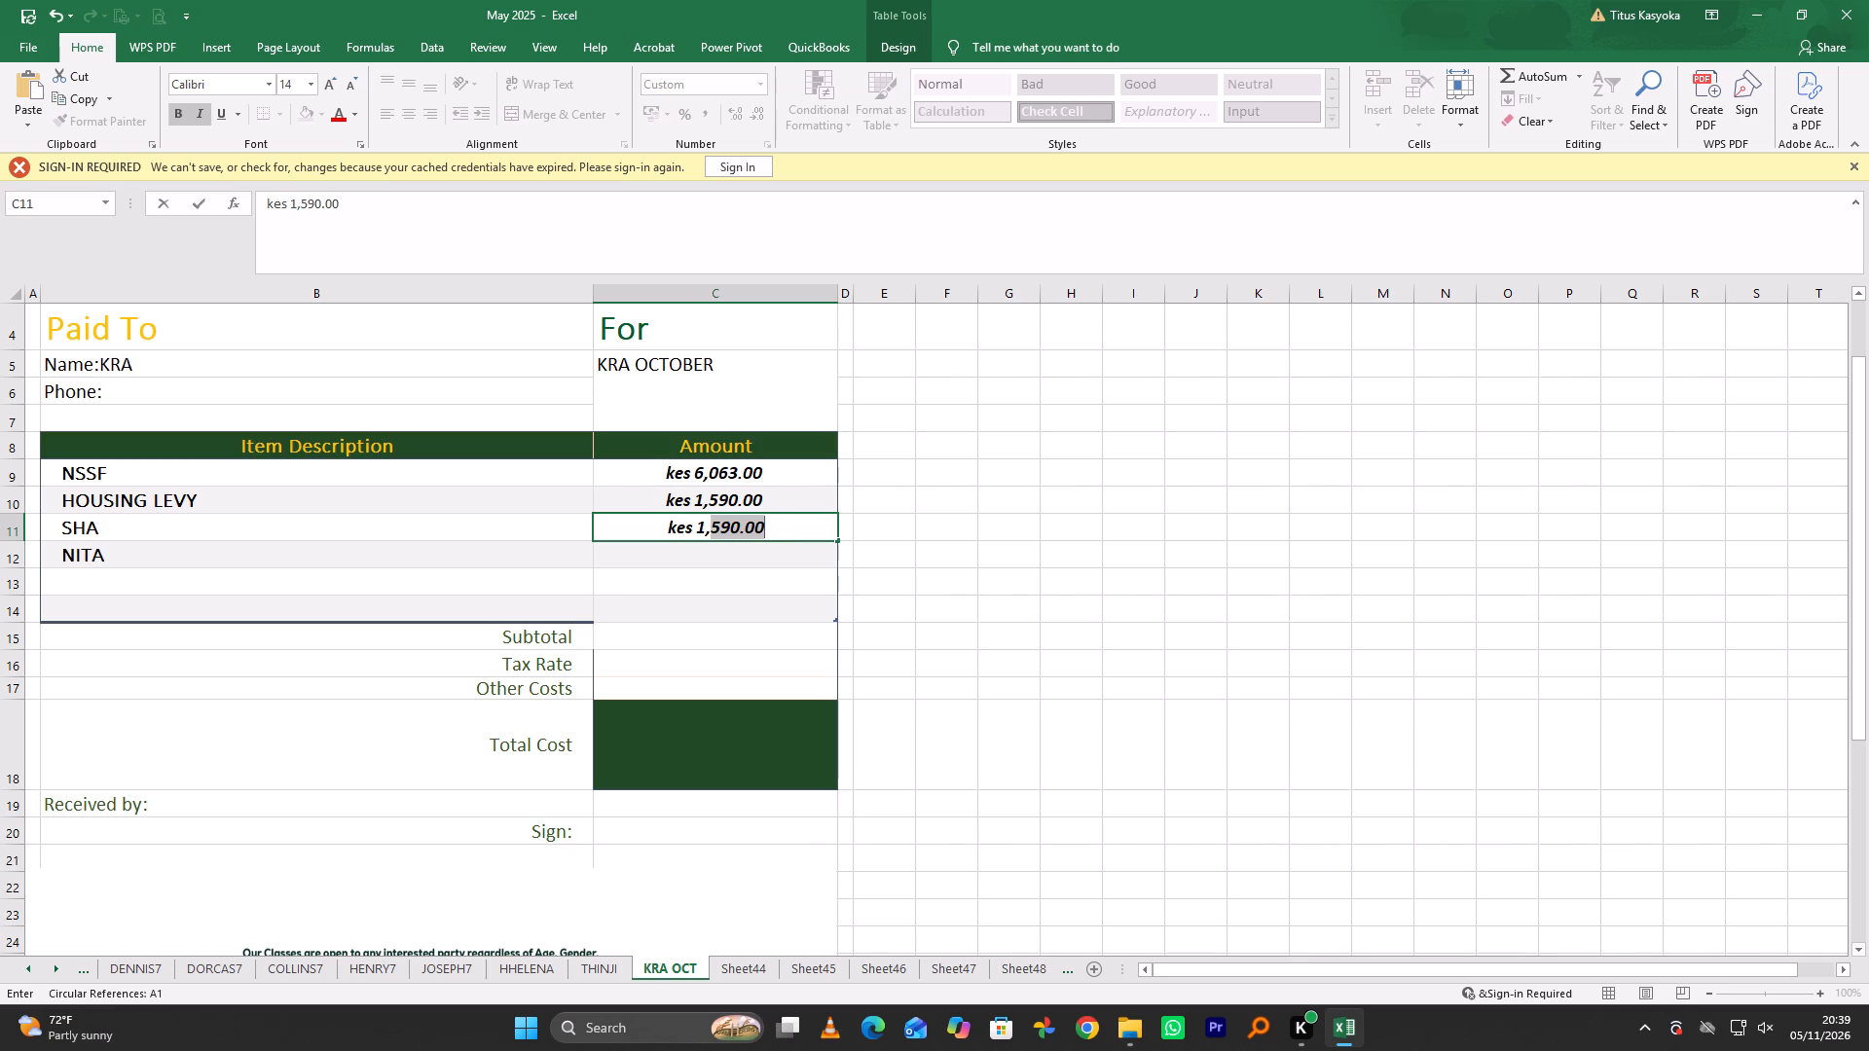
{"action": "type", "text": "457"}
{"action": "type", "text": ".00"}
Enter kes 150.00 as the amount for NITA in cell C12.
{"action": "left_click", "coordinate": [708, 556]}
{"action": "type", "text": "kes"}
{"action": "key", "text": "space"}
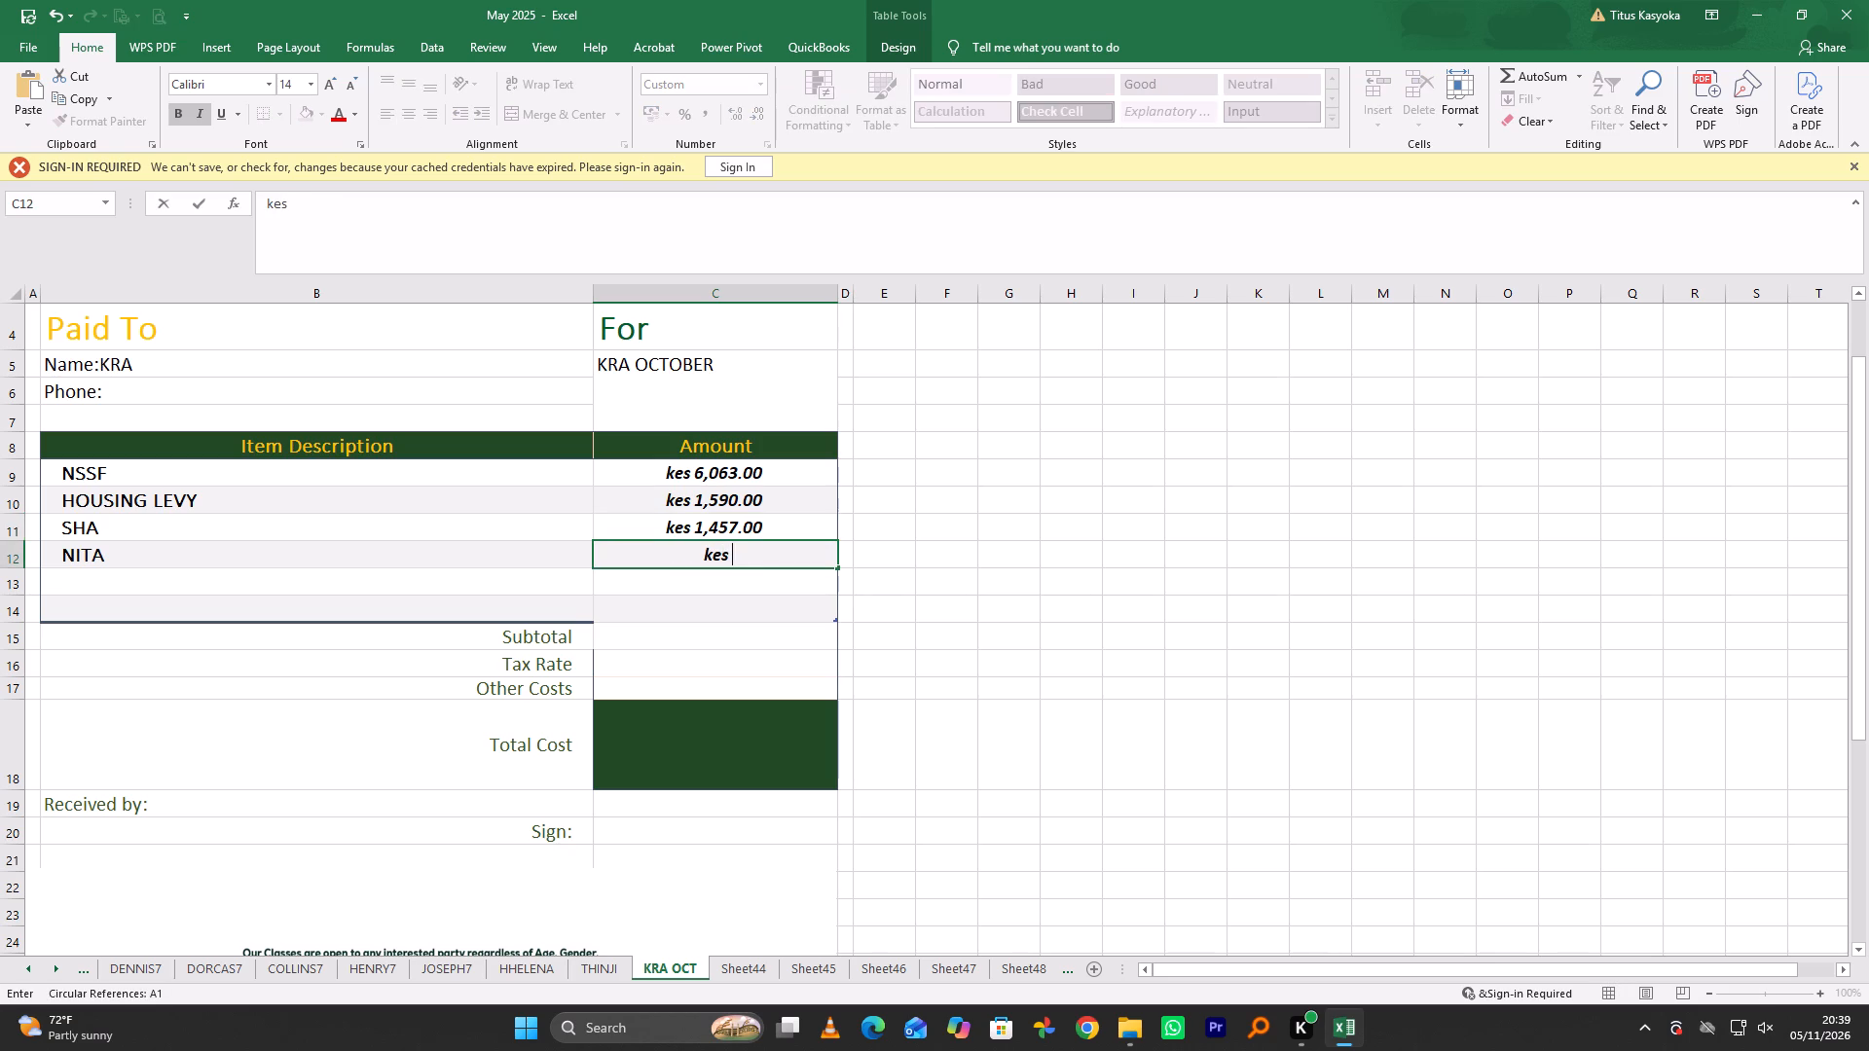
{"action": "type", "text": "150.00"}
Enter kes 9,557.00 as the Total Cost in cell C18 of the KRA October voucher.
{"action": "left_click", "coordinate": [705, 747]}
{"action": "type", "text": "kes"}
{"action": "key", "text": "space"}
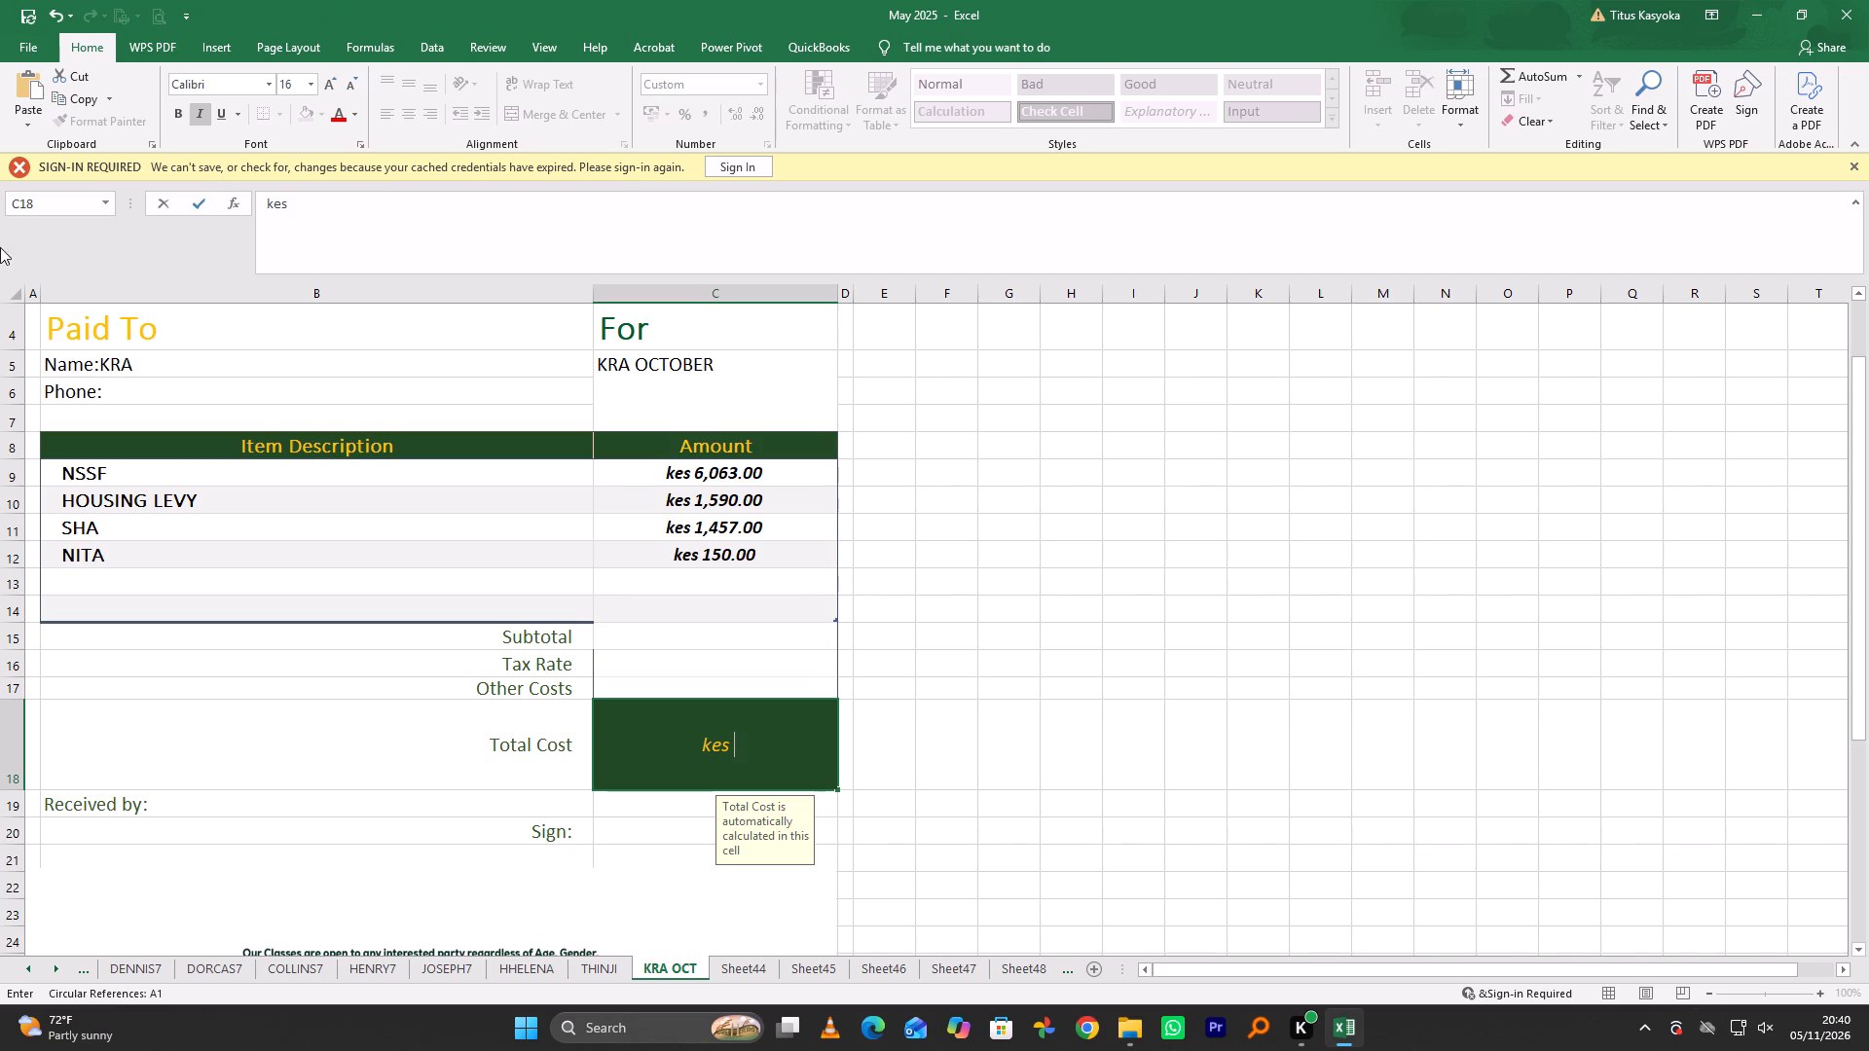
{"action": "scroll", "coordinate": [559, 797], "scroll_direction": "down", "scroll_amount": 1}
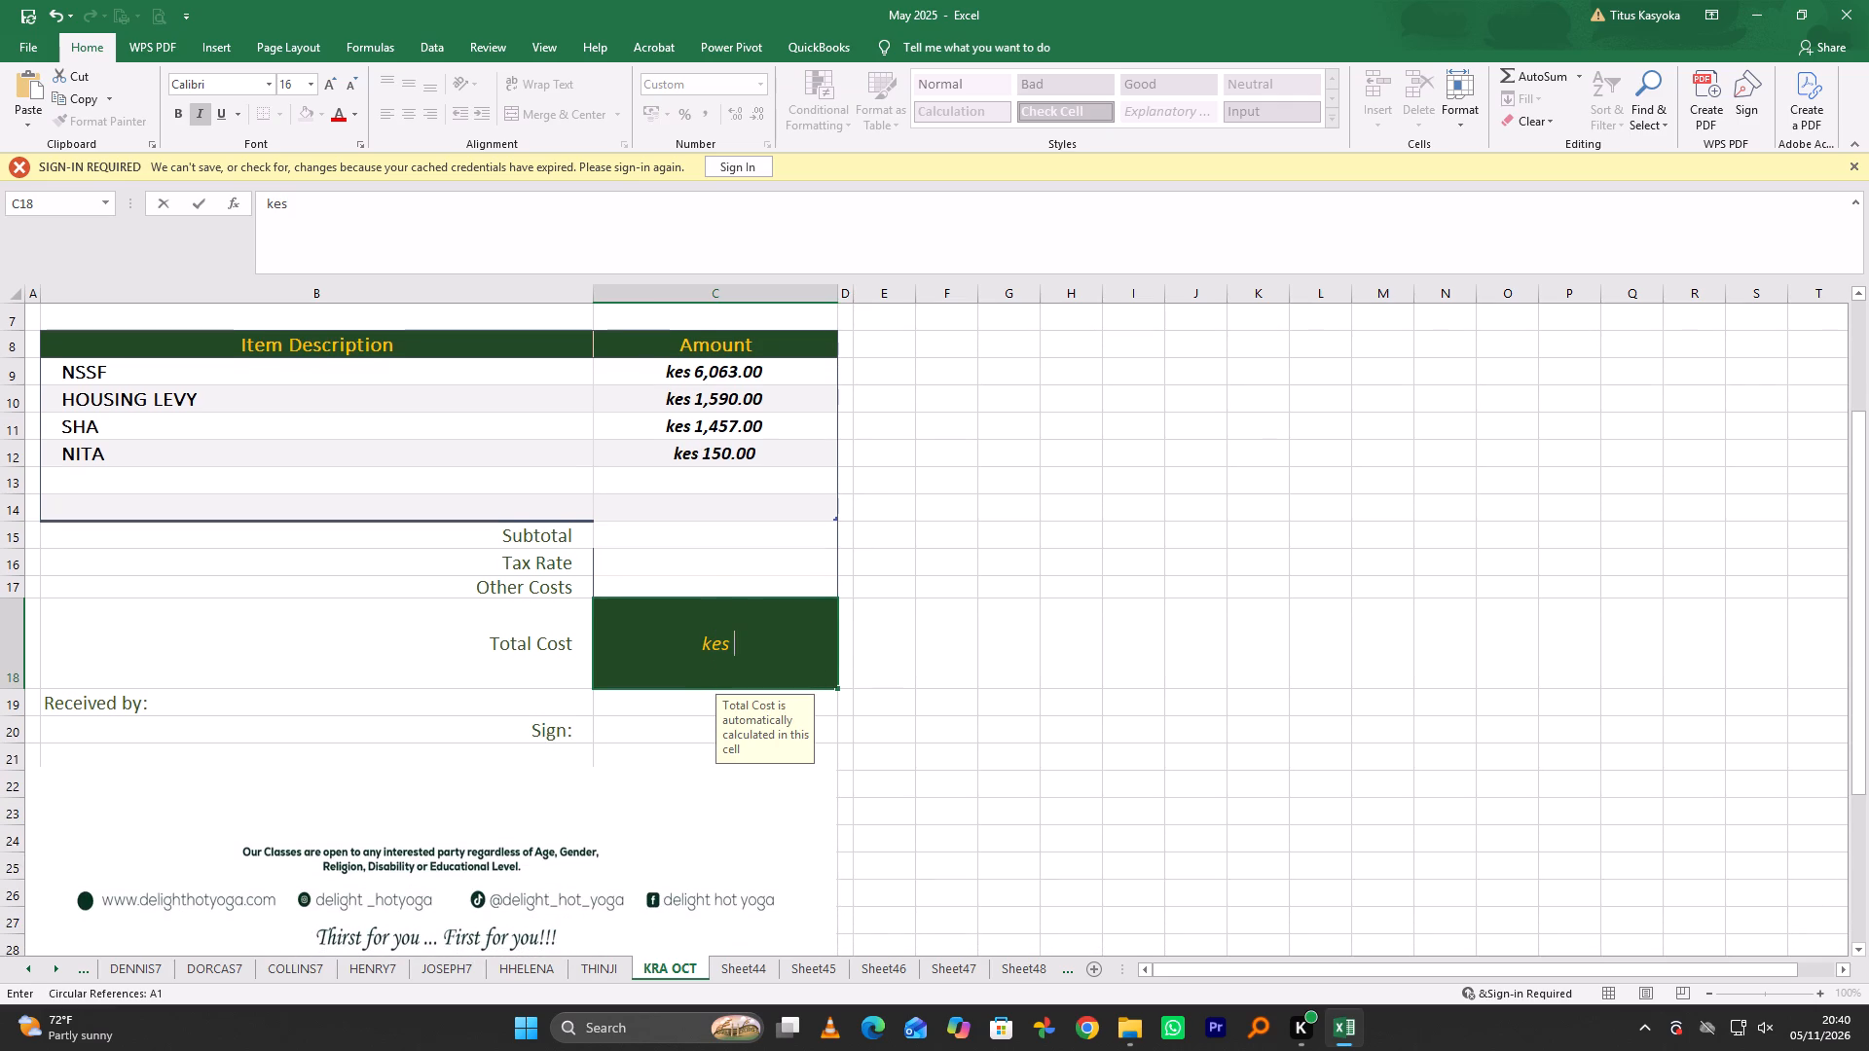
{"action": "key", "text": "9"}
{"action": "key", "text": "comma"}
{"action": "type", "text": "557"}
{"action": "type", "text": ".00"}
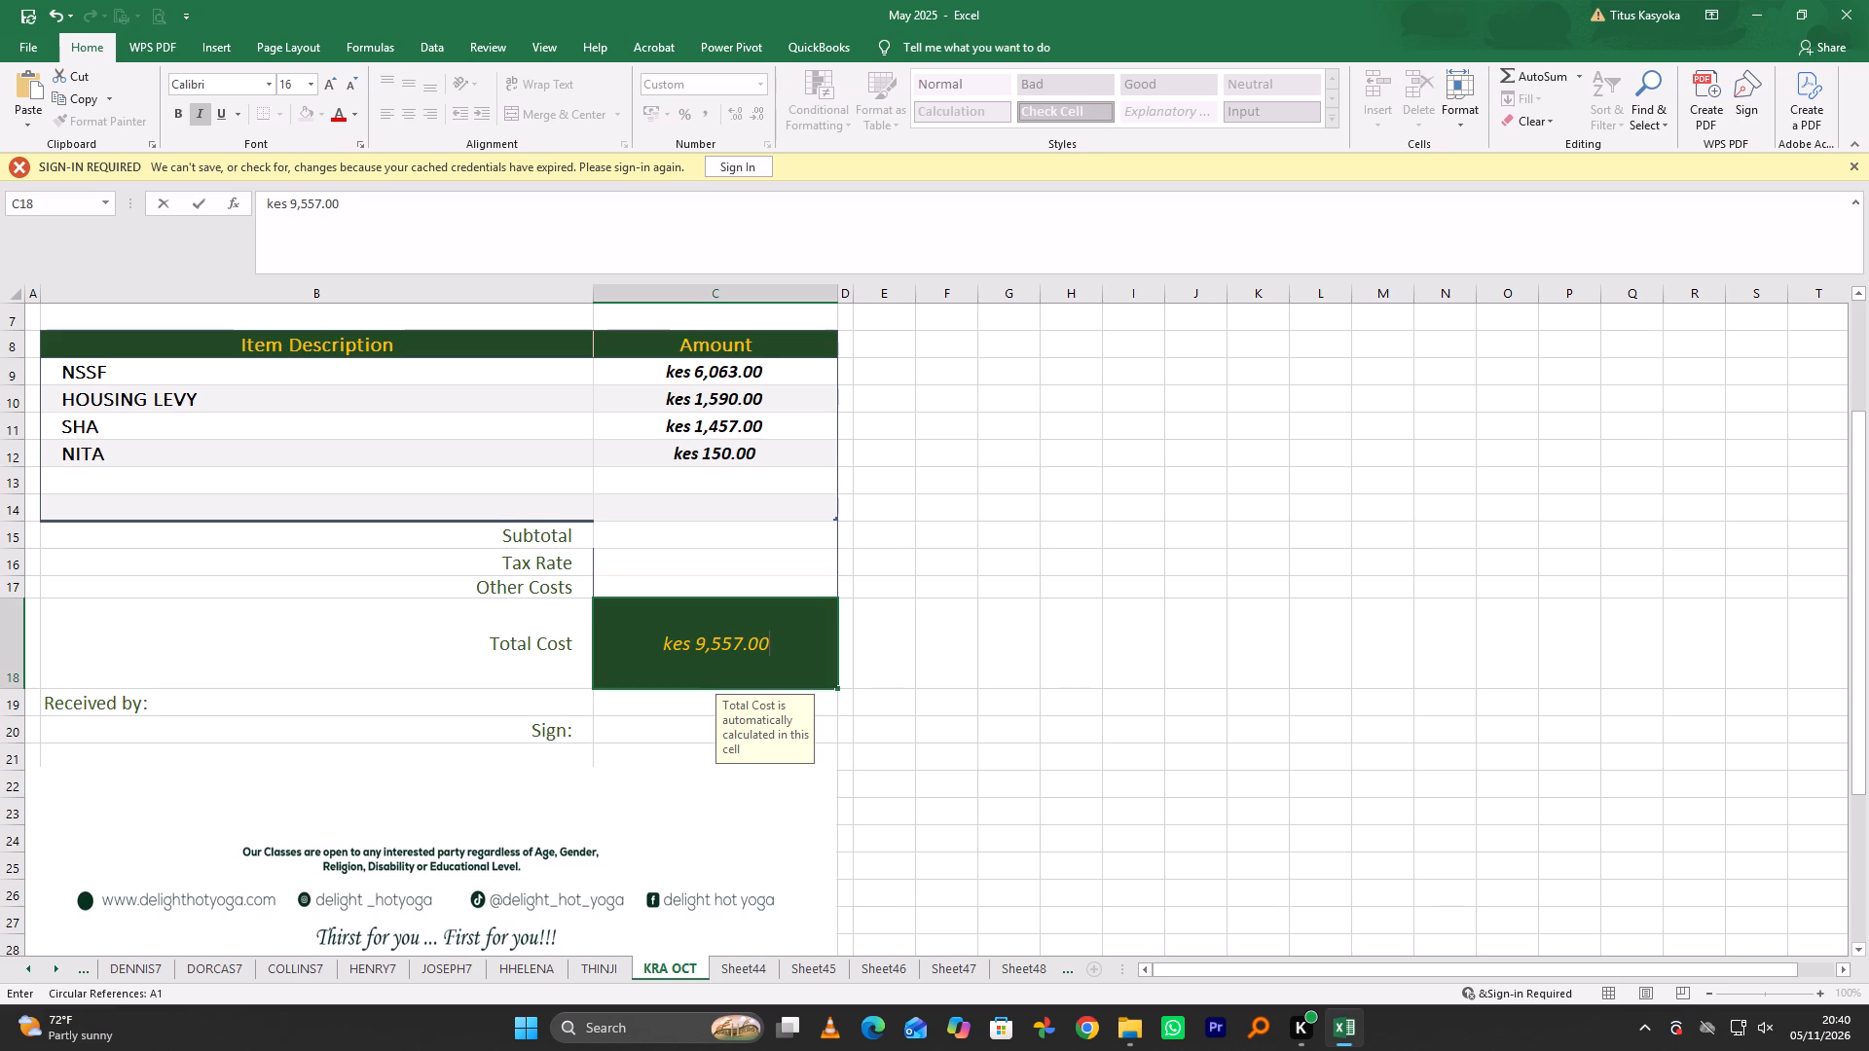
{"action": "scroll", "coordinate": [900, 773], "scroll_direction": "down", "scroll_amount": 1}
{"action": "scroll", "coordinate": [838, 777], "scroll_direction": "up", "scroll_amount": 5}
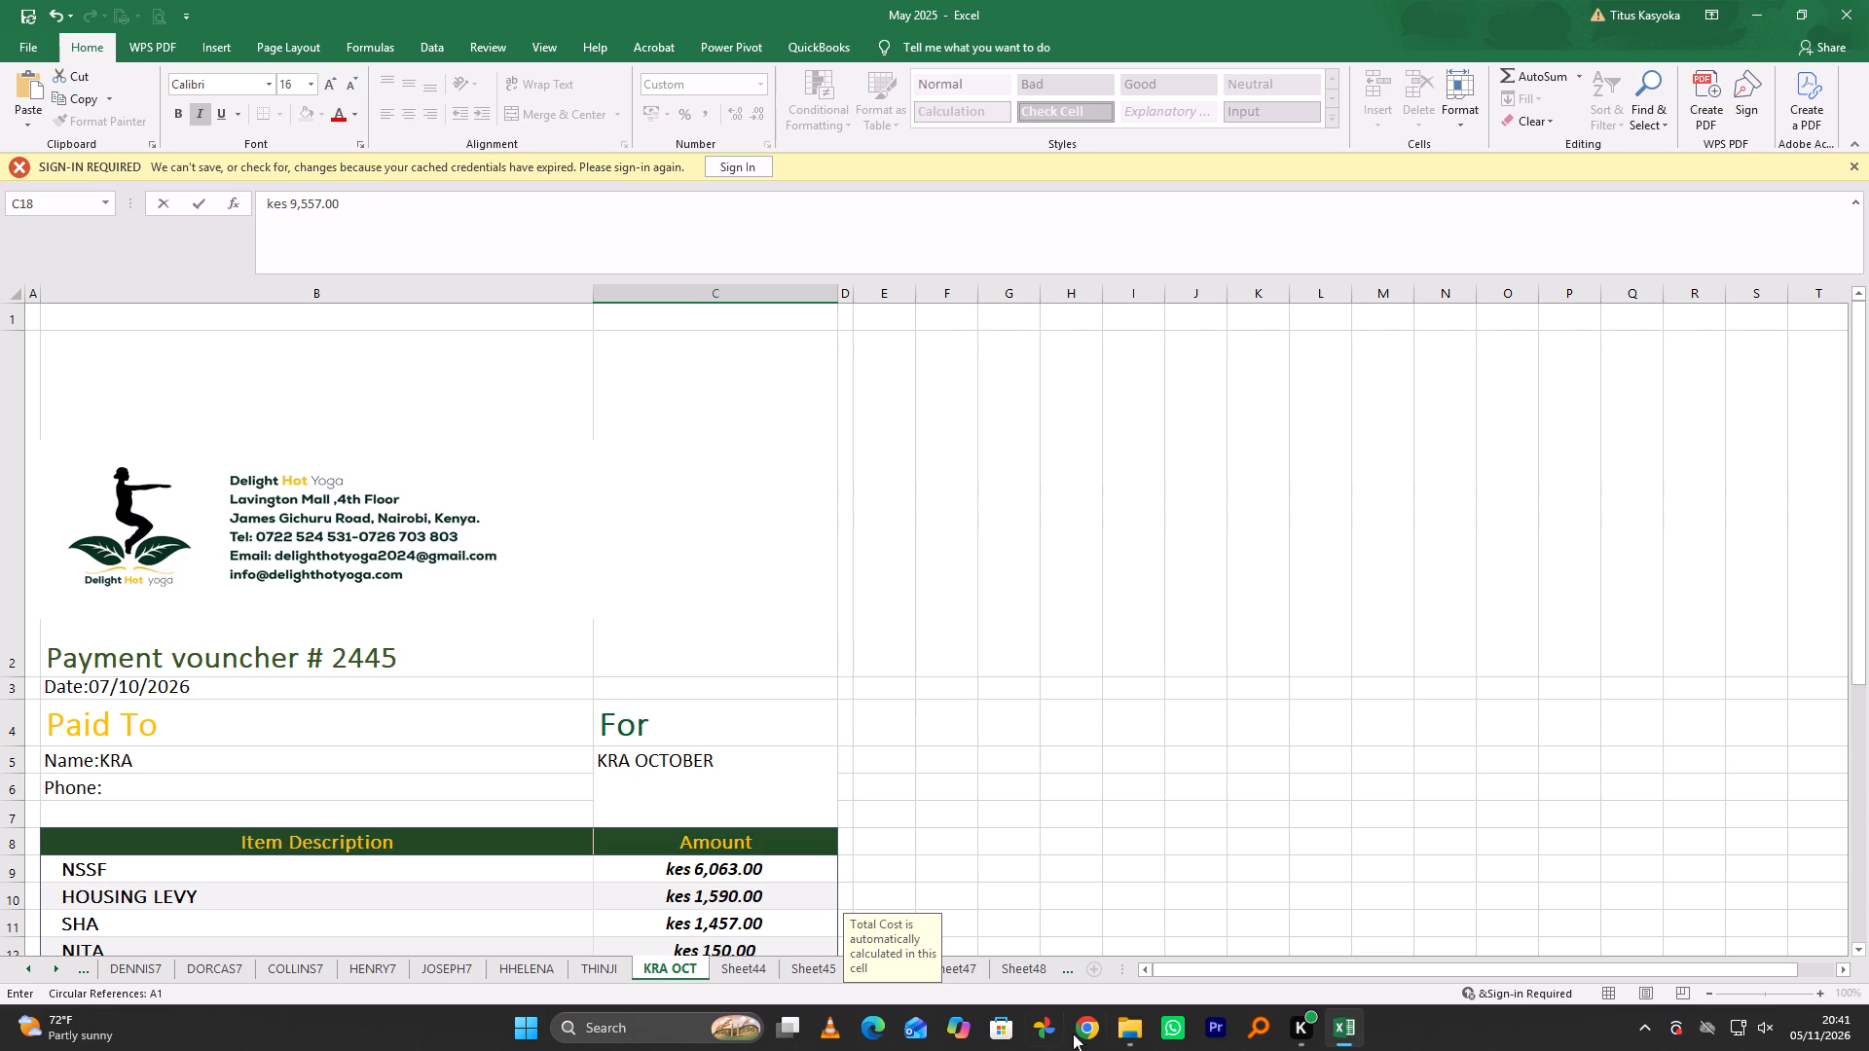
{"action": "left_click", "coordinate": [743, 972]}
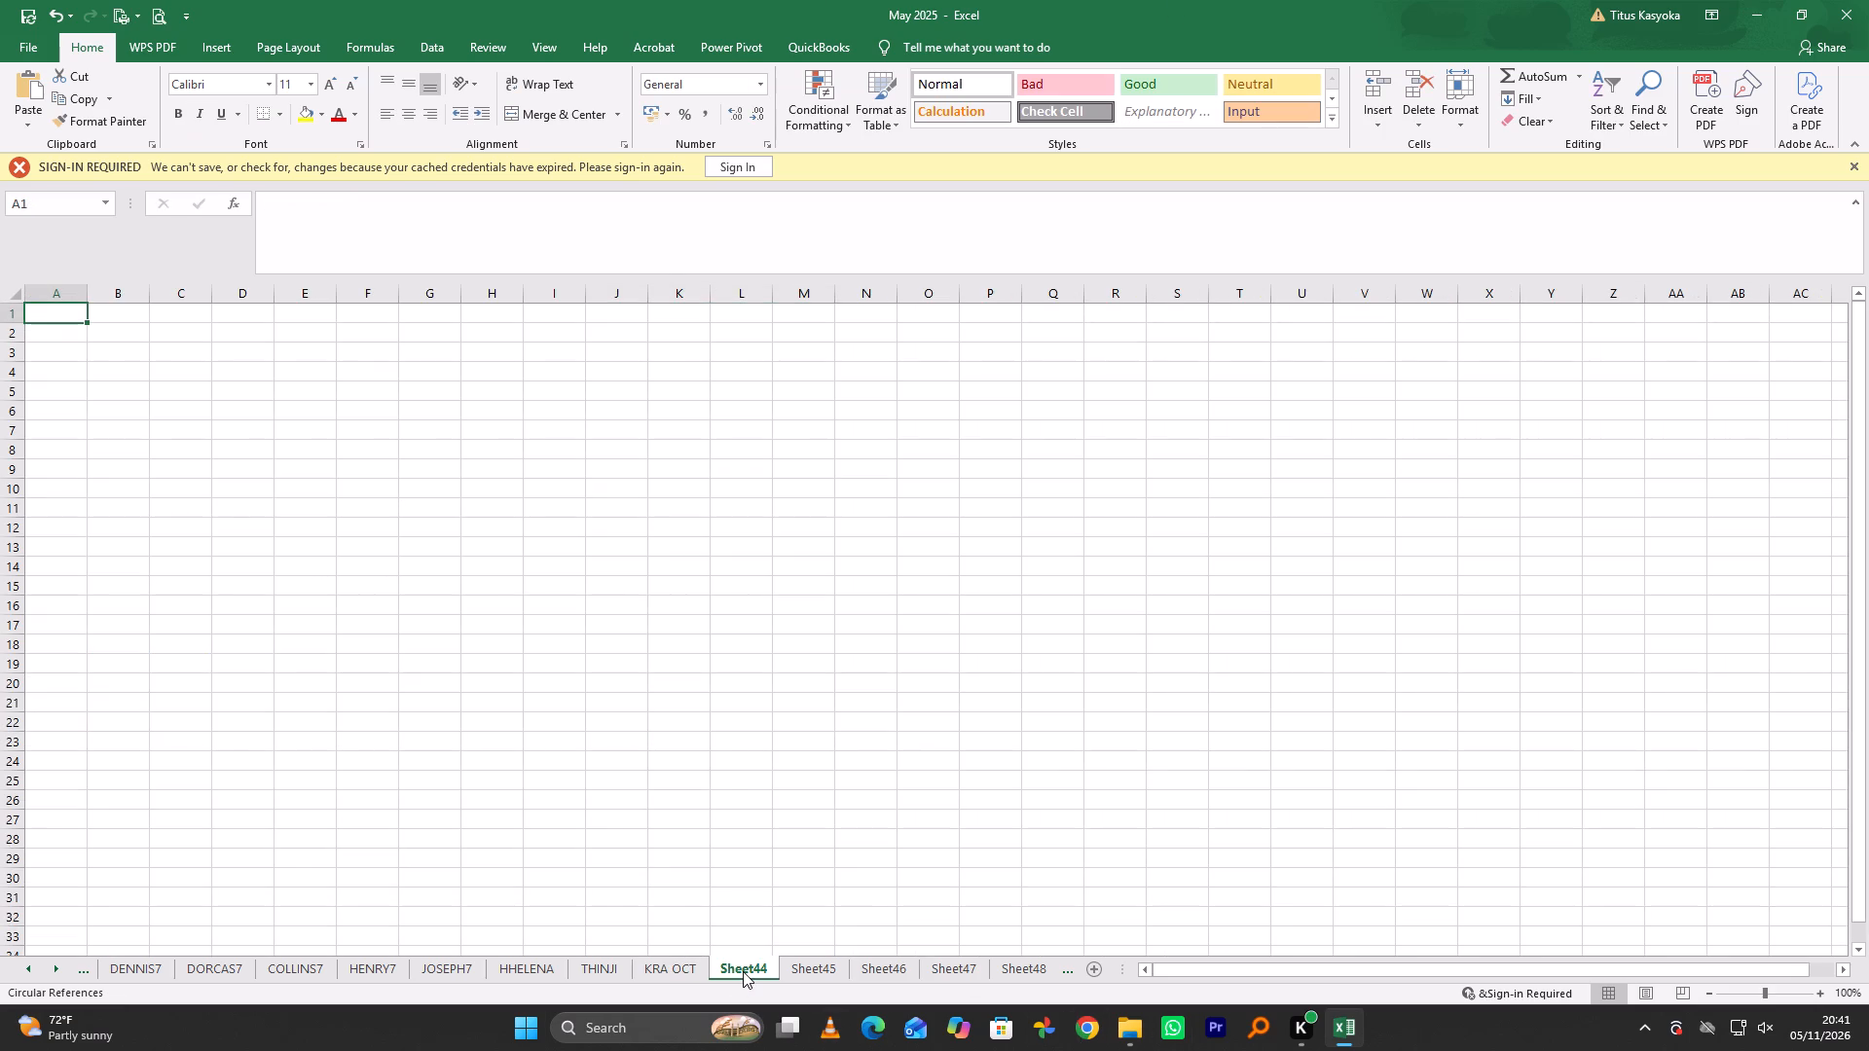
Rename the KRA OCT sheet as KRA JULY.
{"action": "left_click", "coordinate": [685, 974]}
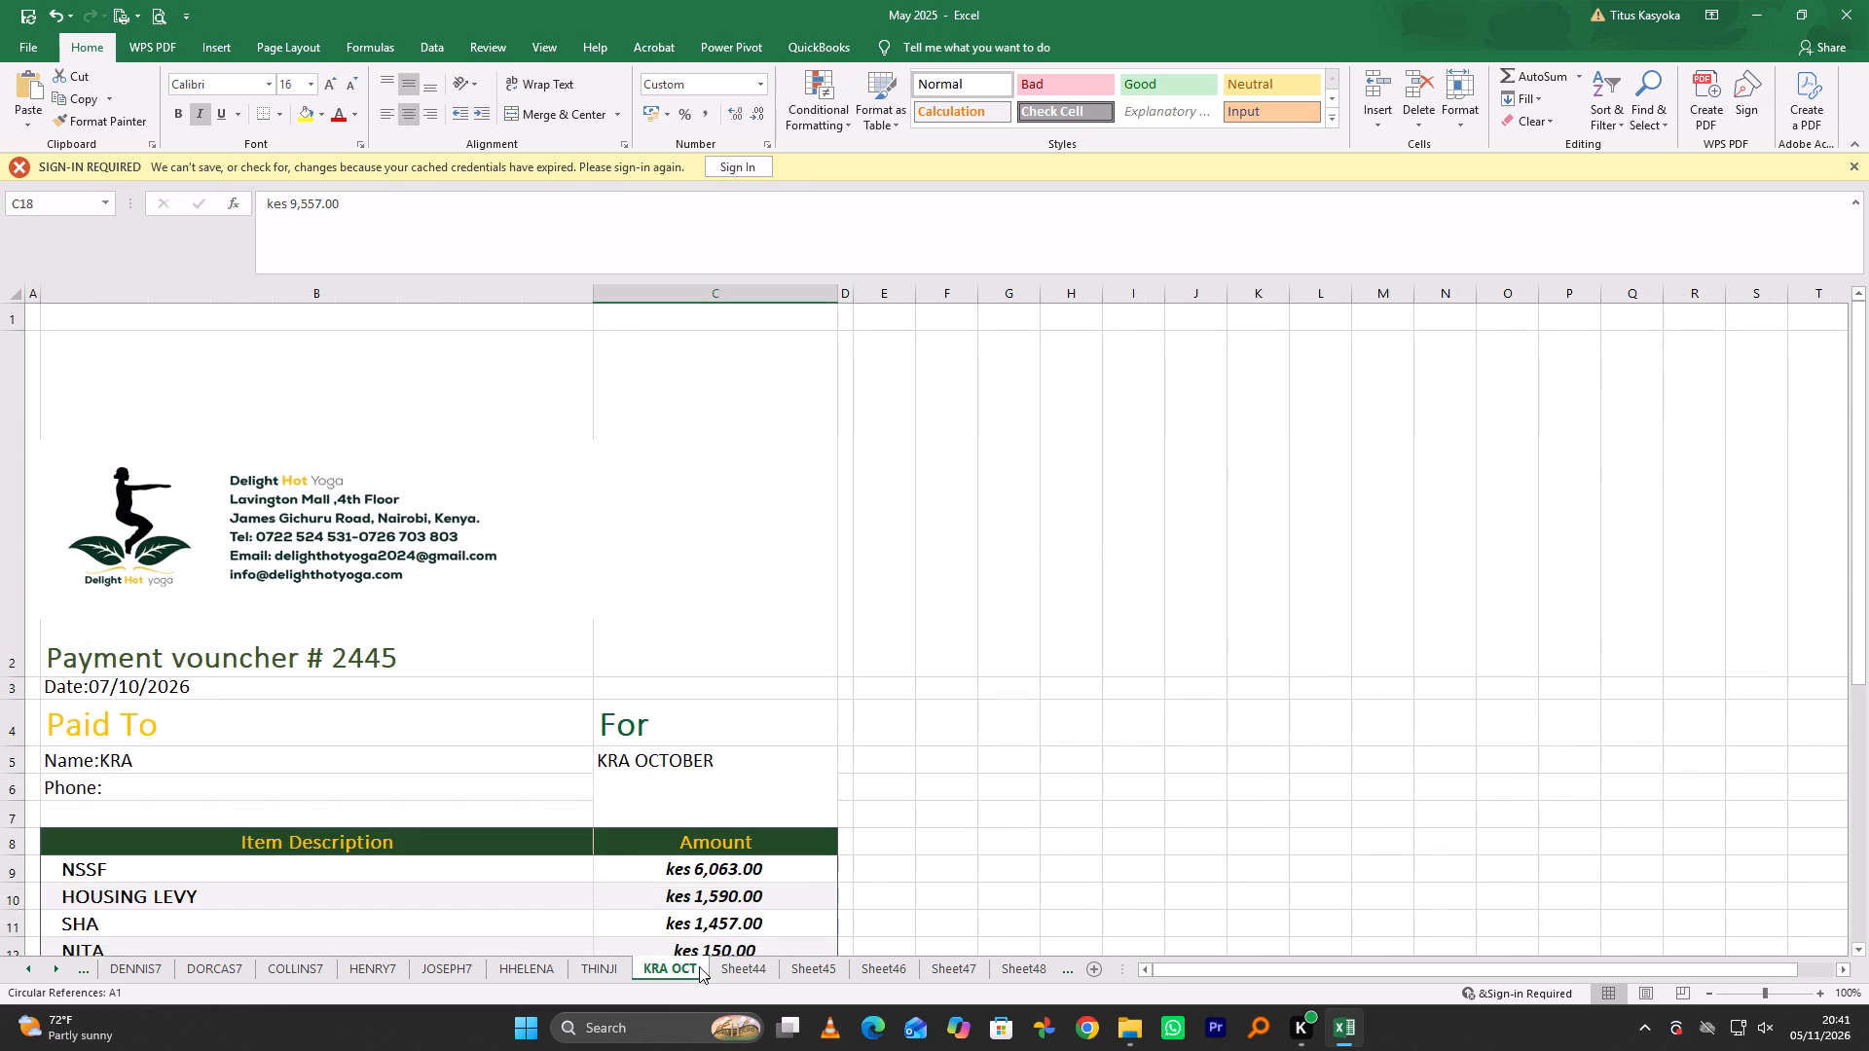
{"action": "double_click", "coordinate": [699, 966]}
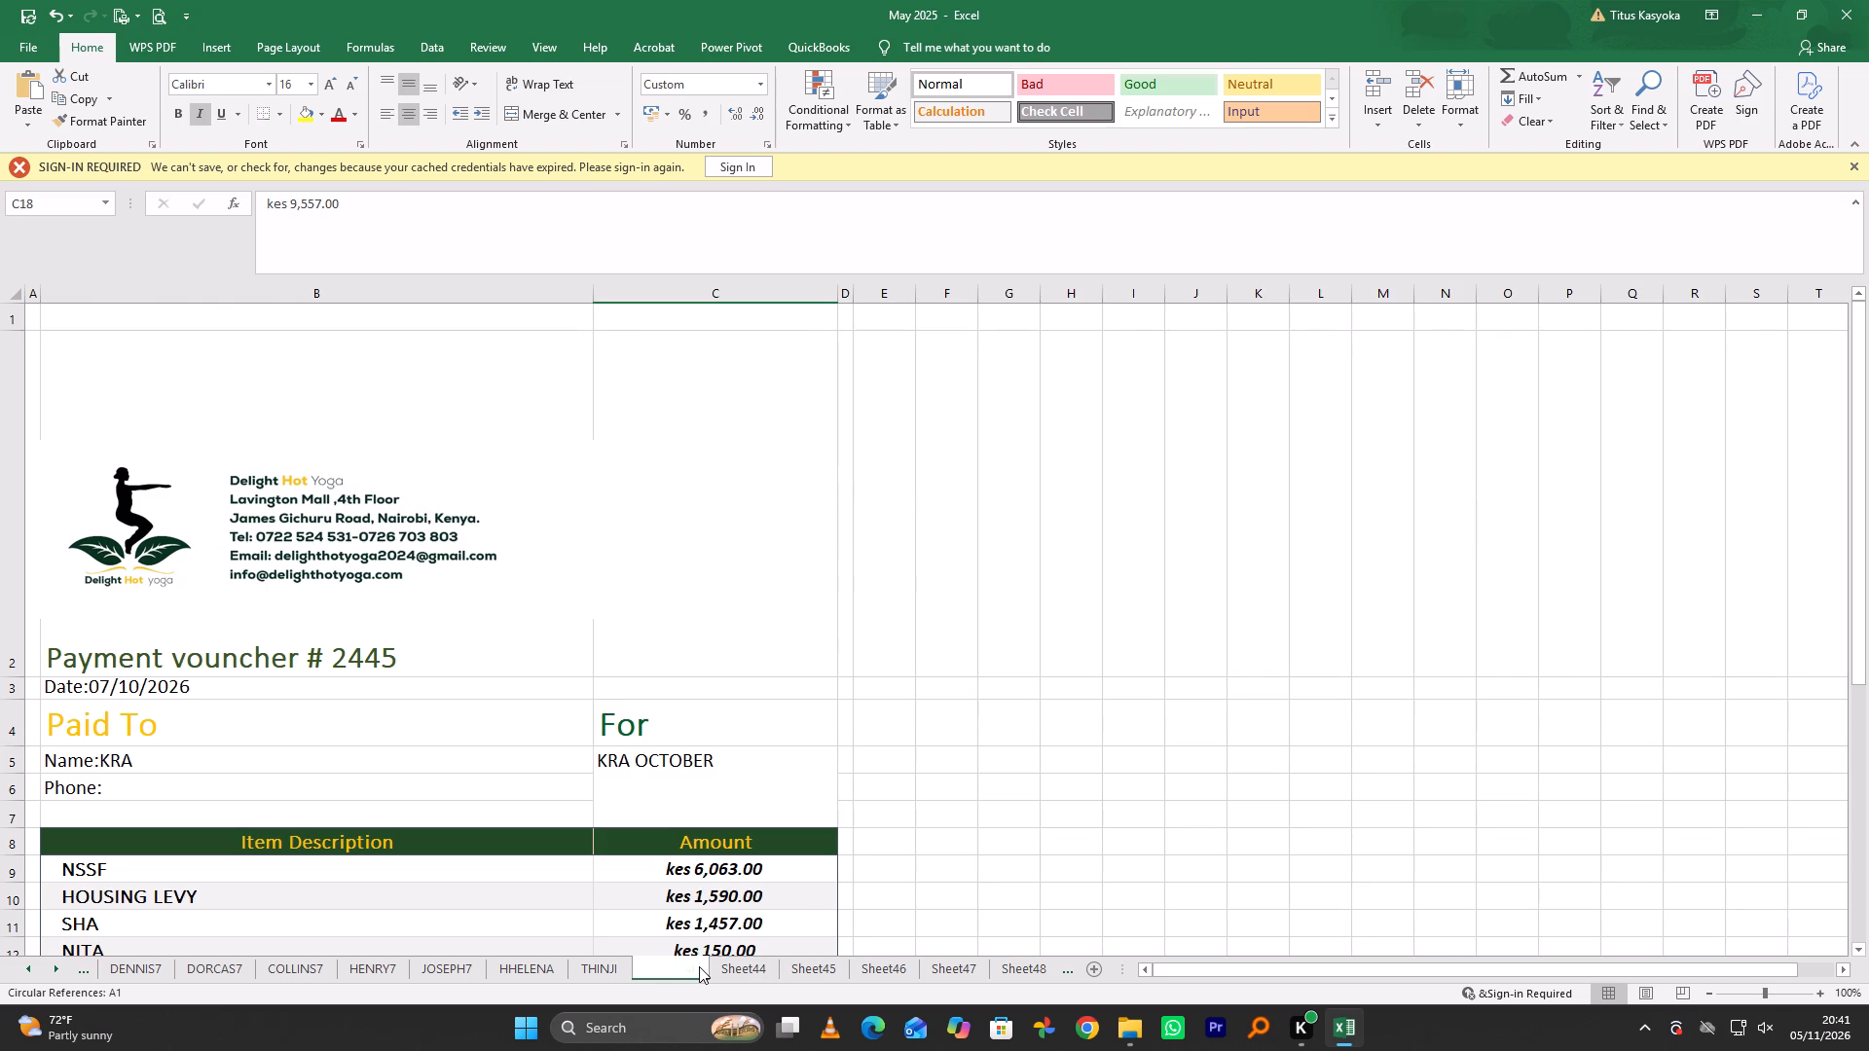
{"action": "double_click", "coordinate": [702, 977]}
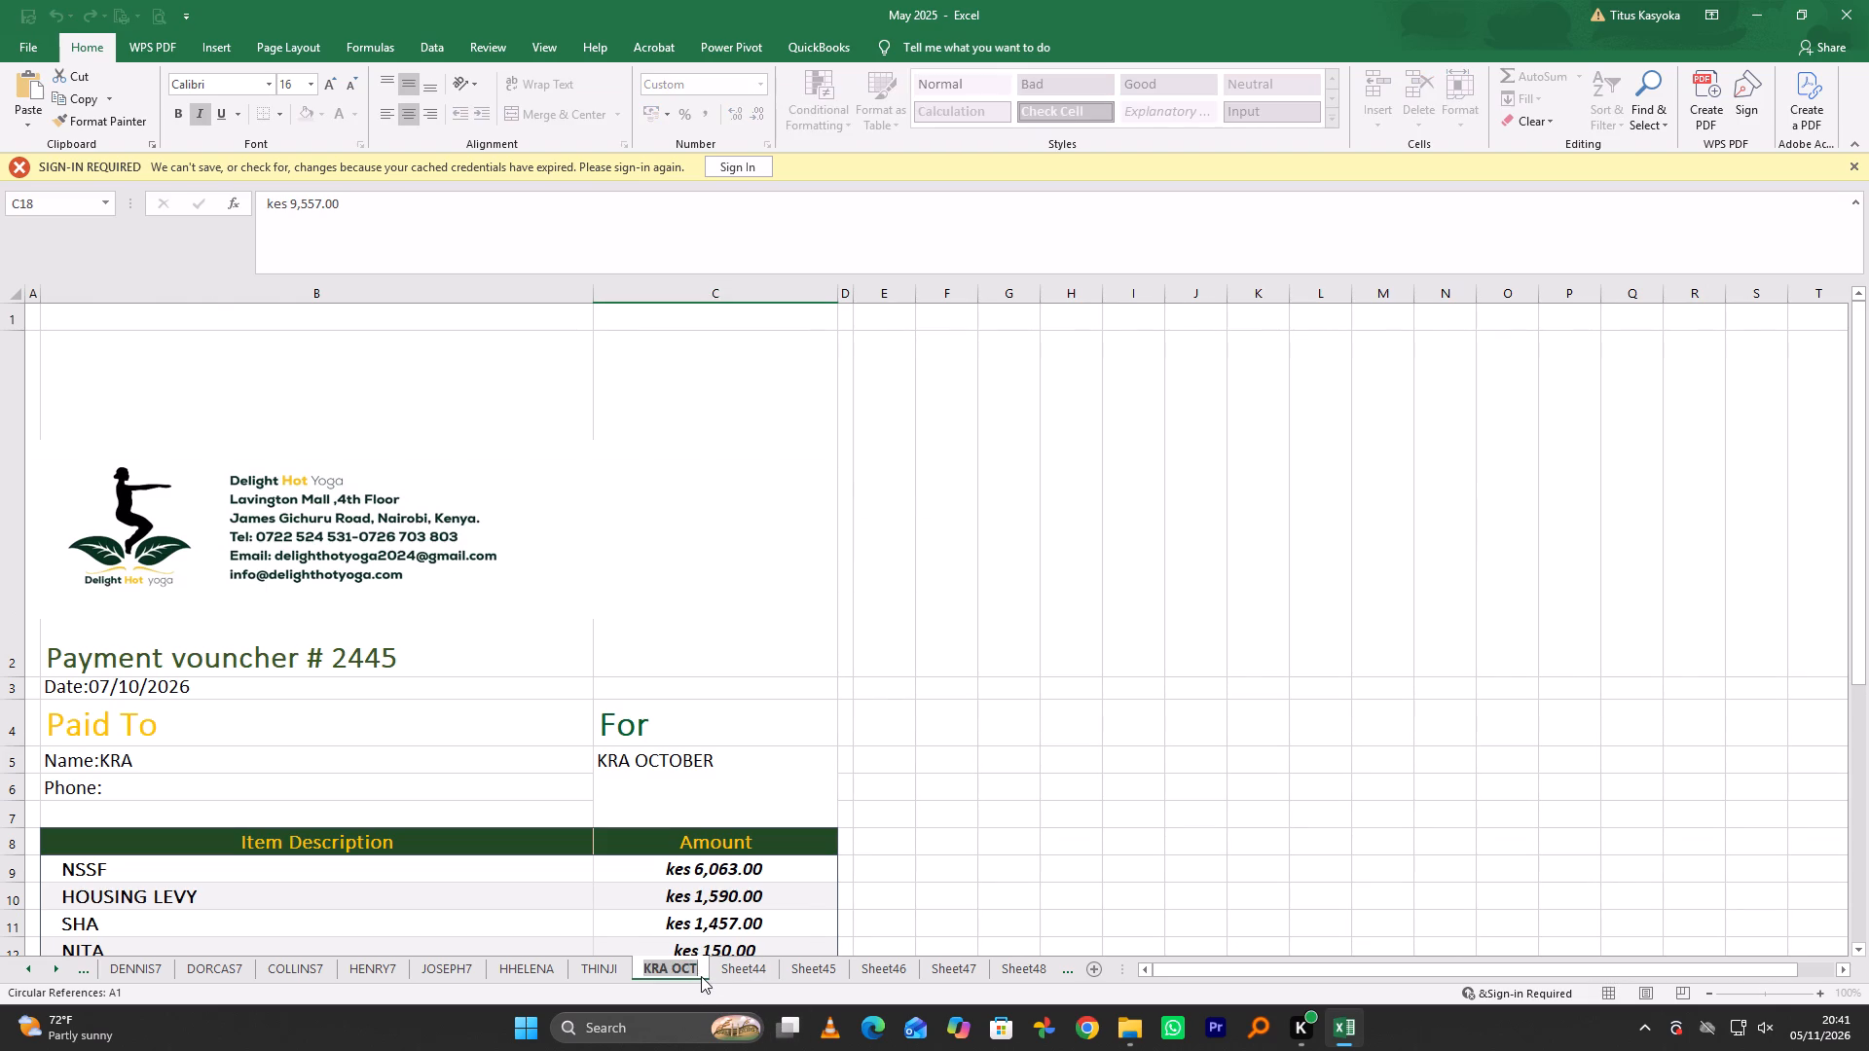
{"action": "left_click", "coordinate": [701, 976]}
{"action": "triple_click", "coordinate": [698, 967]}
{"action": "left_click", "coordinate": [698, 966]}
{"action": "left_click", "coordinate": [694, 967]}
{"action": "key", "text": "BackSpace"}
{"action": "key", "text": "BackSpace"}
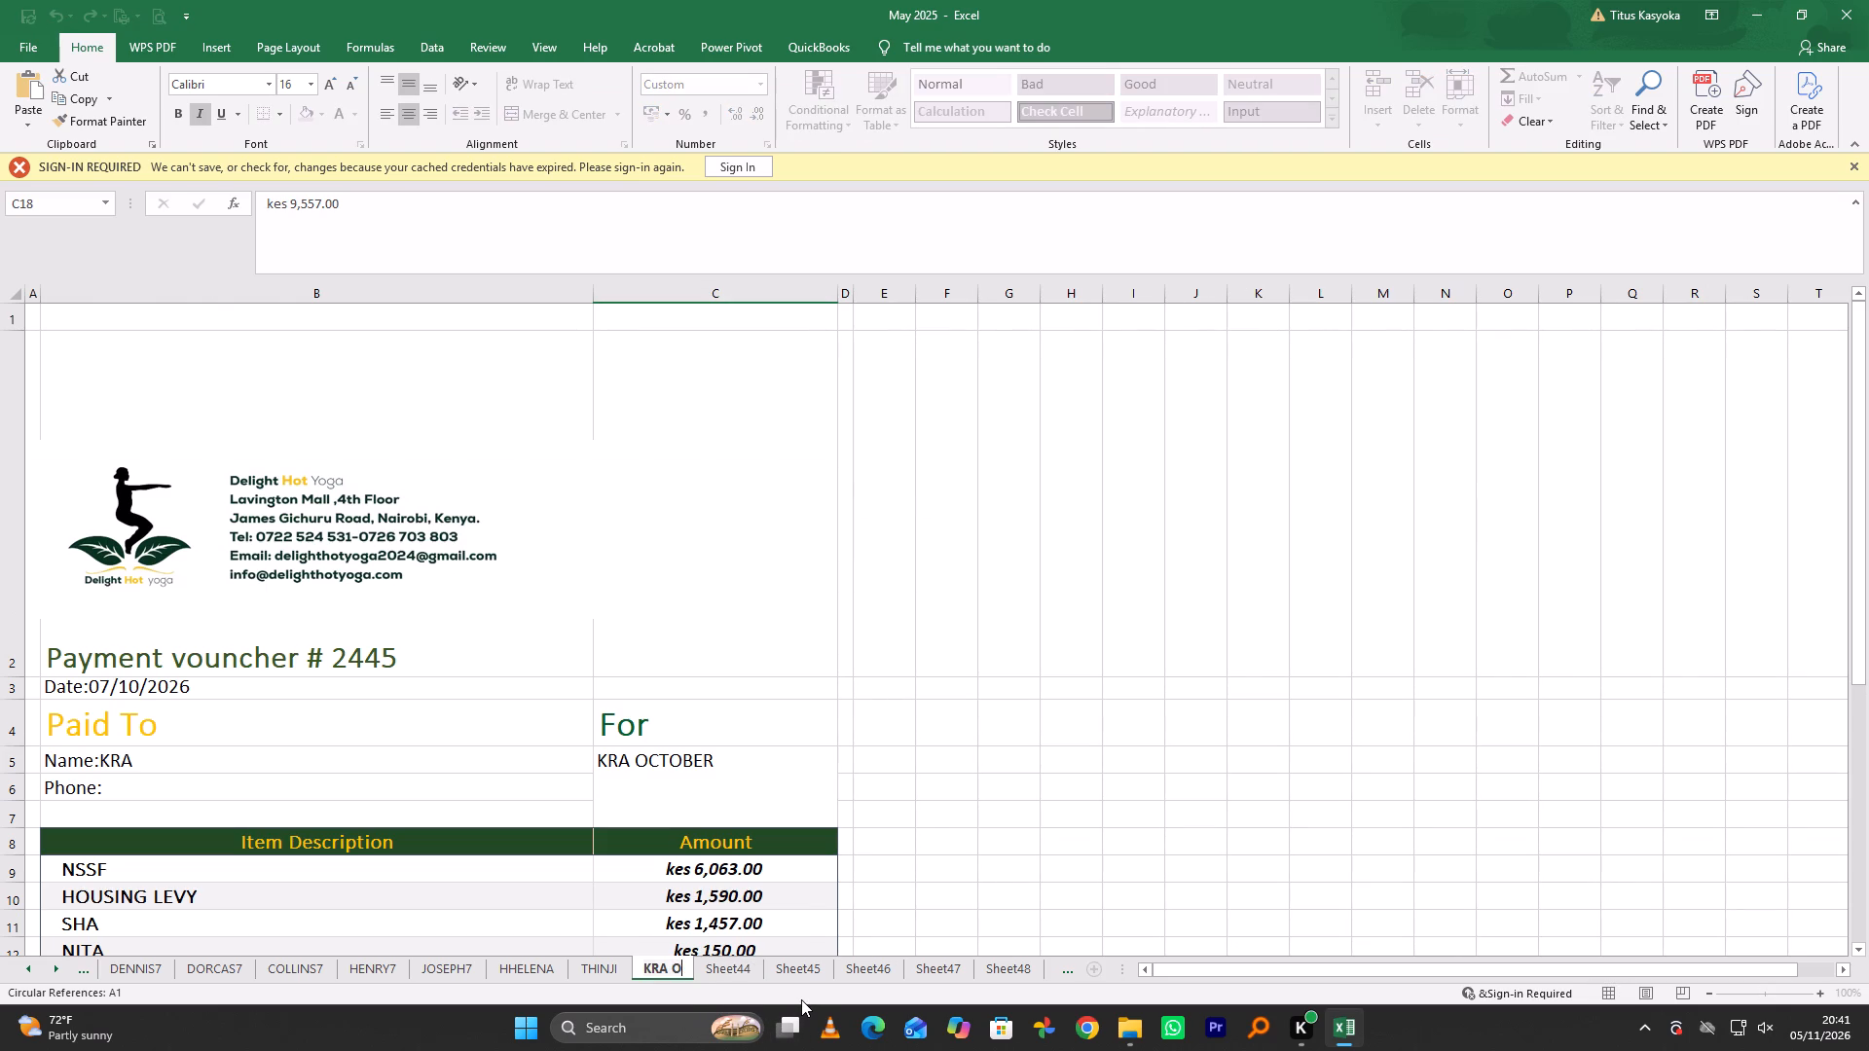
{"action": "key", "text": "BackSpace"}
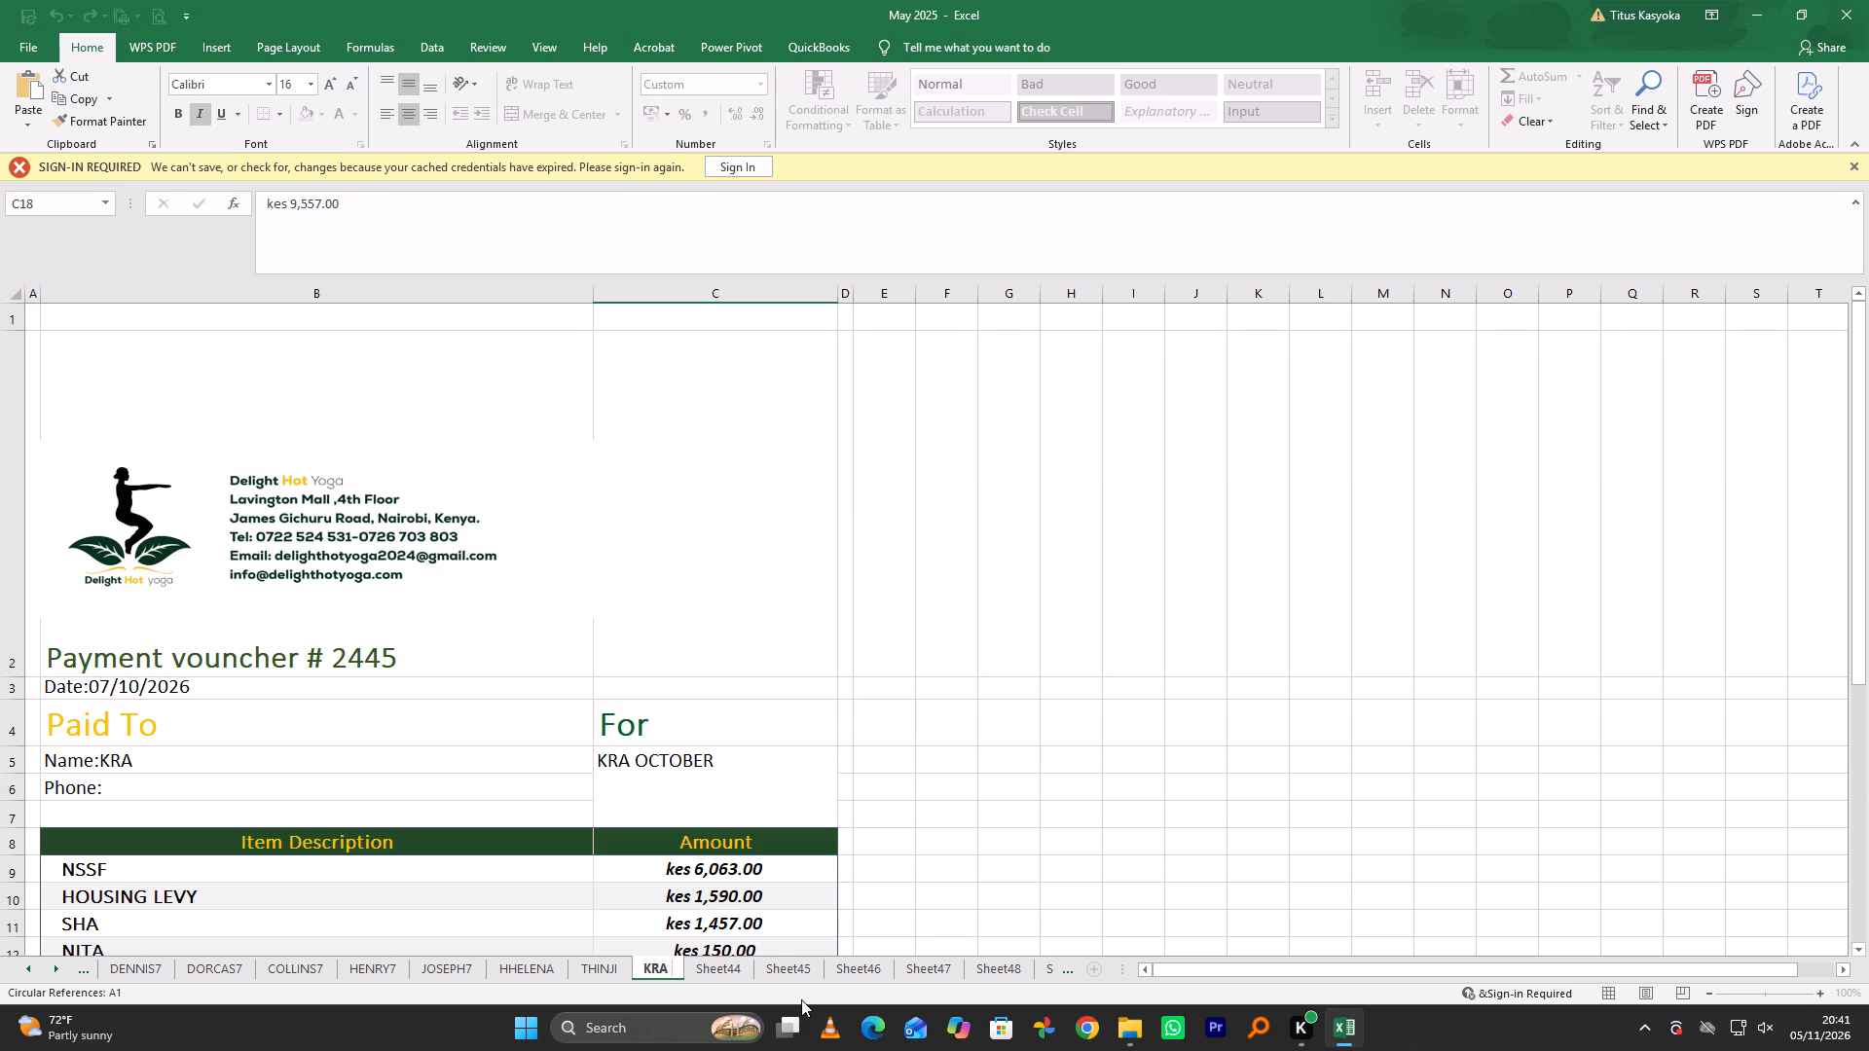
{"action": "type", "text": "ju"}
{"action": "key", "text": "BackSpace"}
{"action": "key", "text": "BackSpace"}
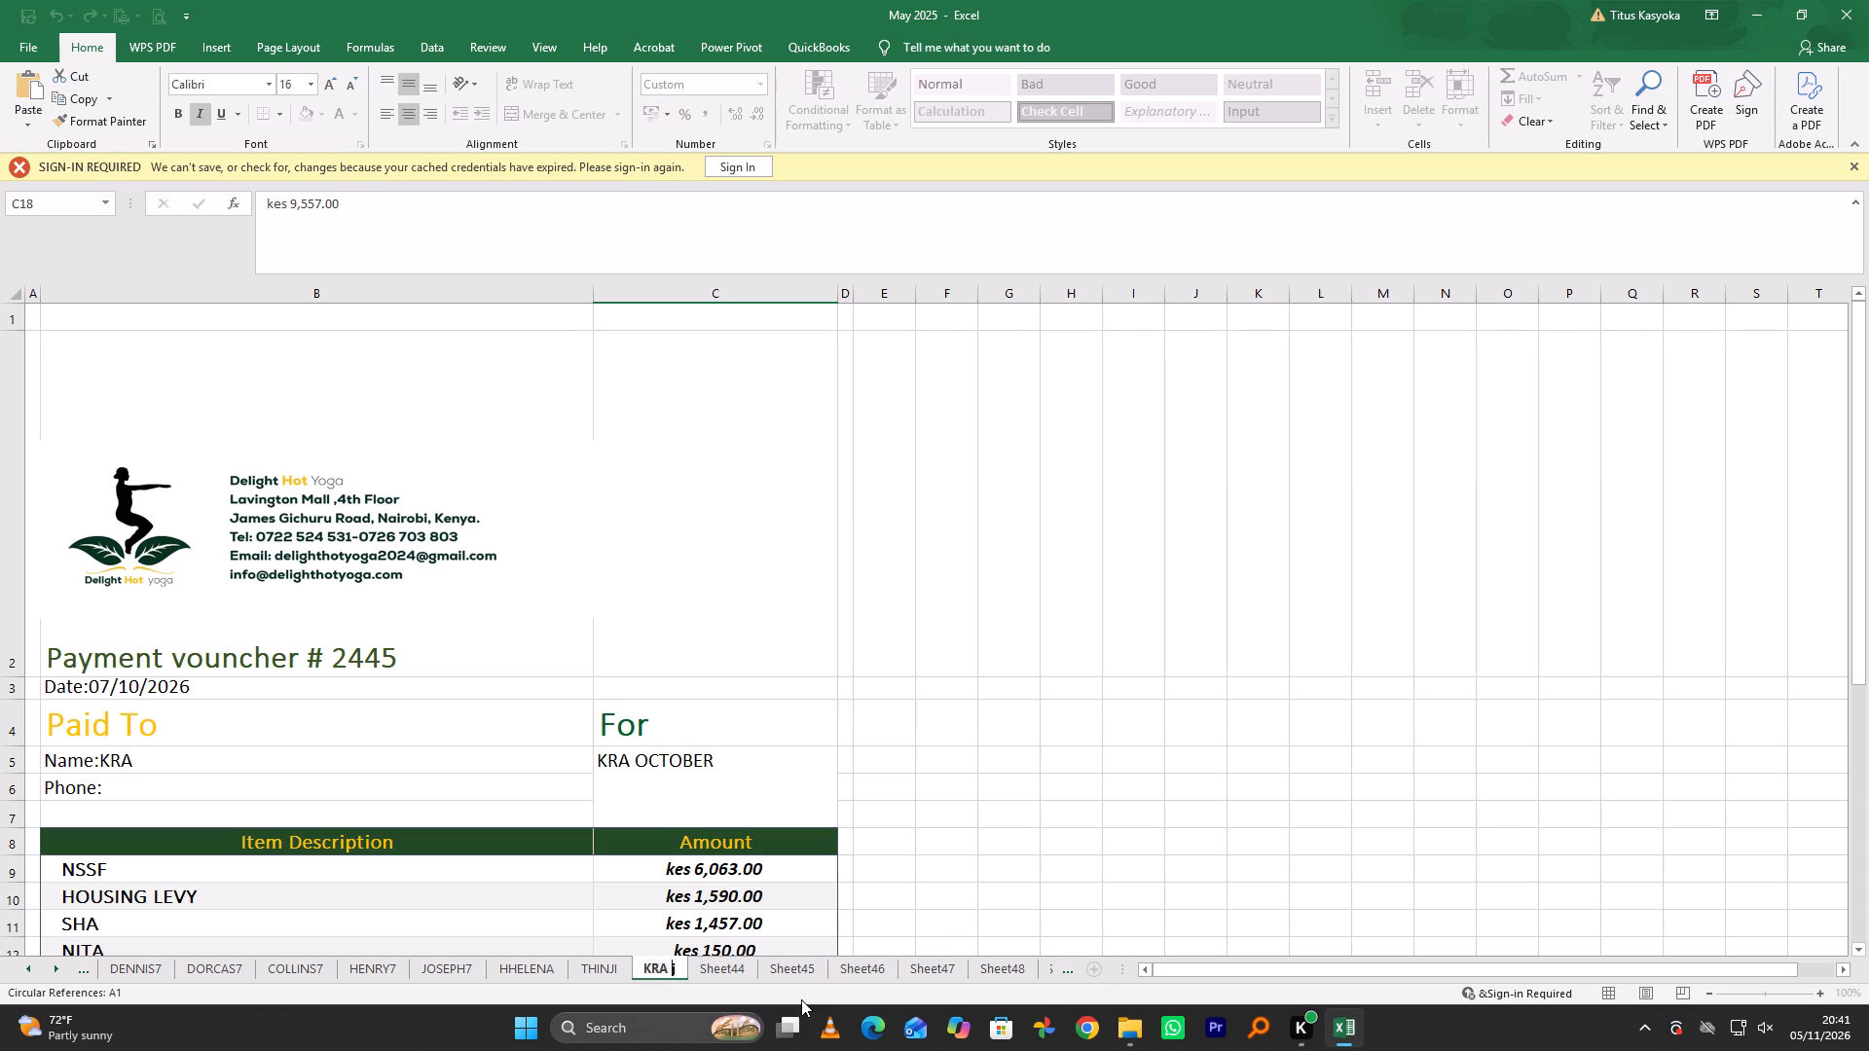
{"action": "type", "text": "JUL"}
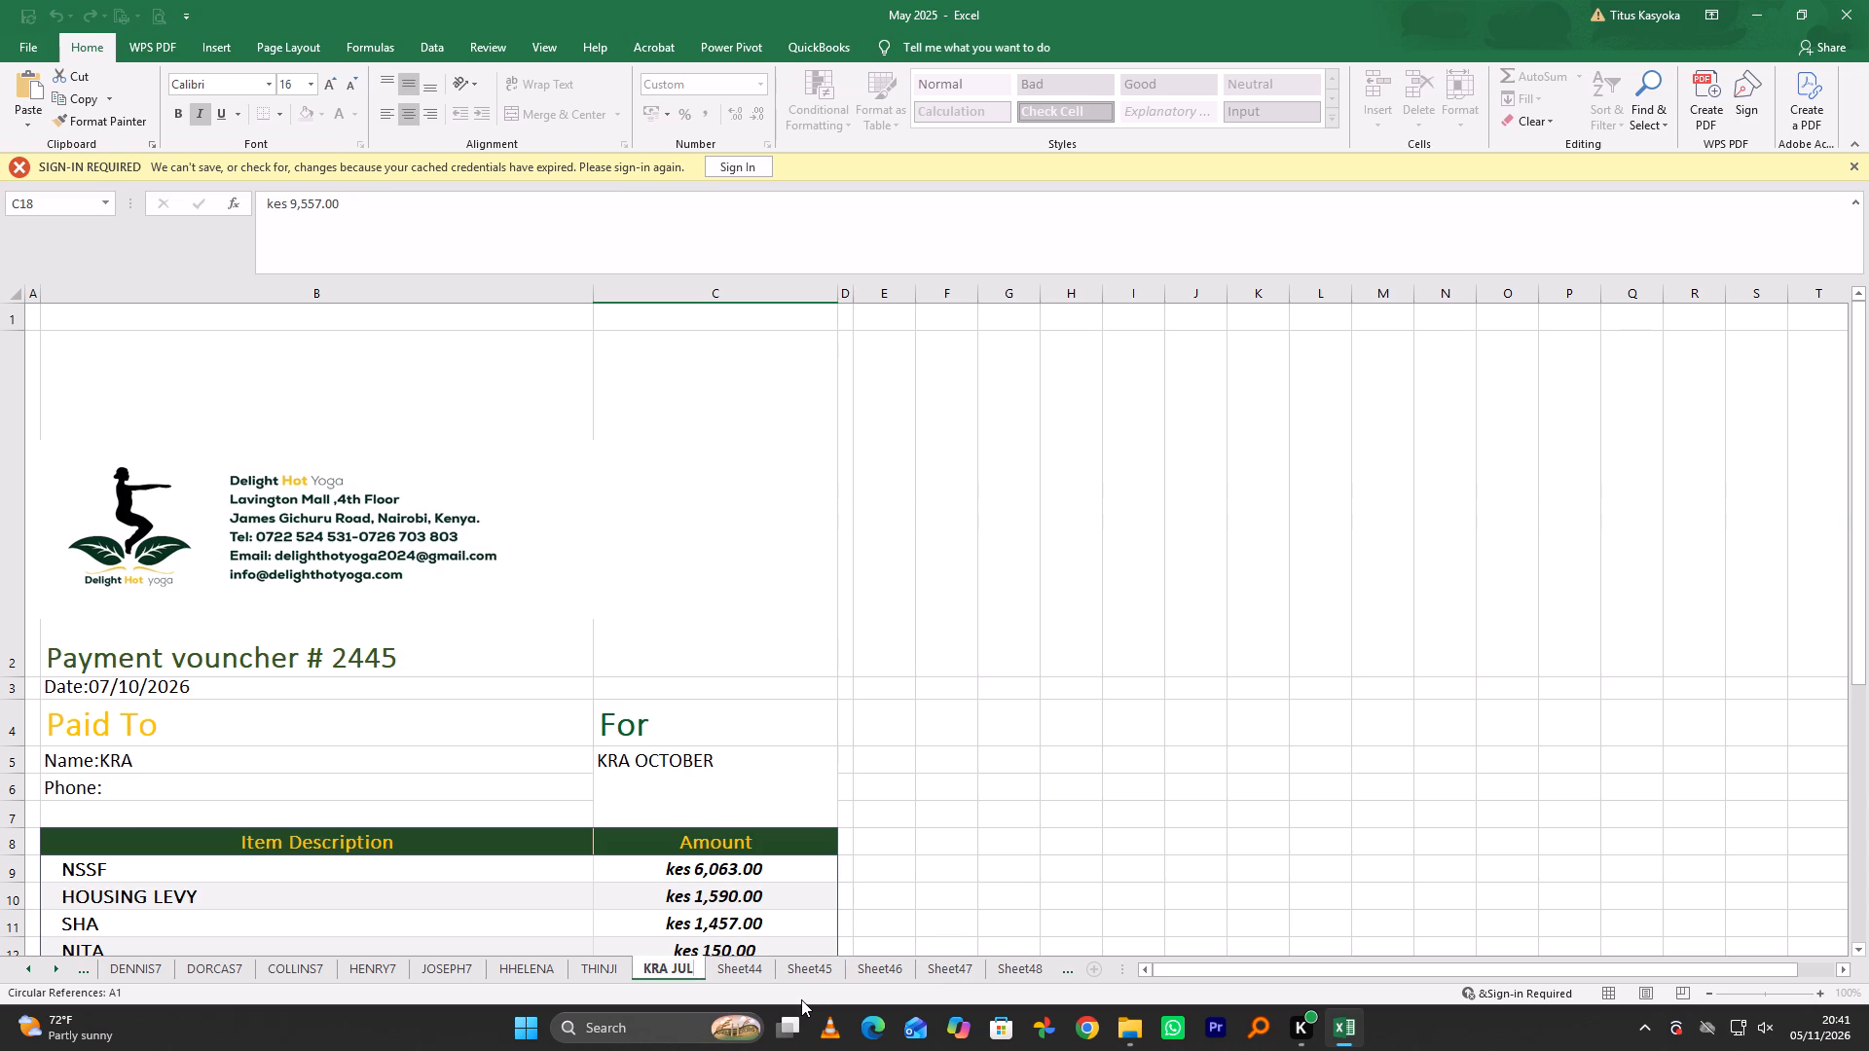
{"action": "key", "text": "y"}
Rename Sheet44 as KRA AUGUST 2026.
{"action": "double_click", "coordinate": [747, 969]}
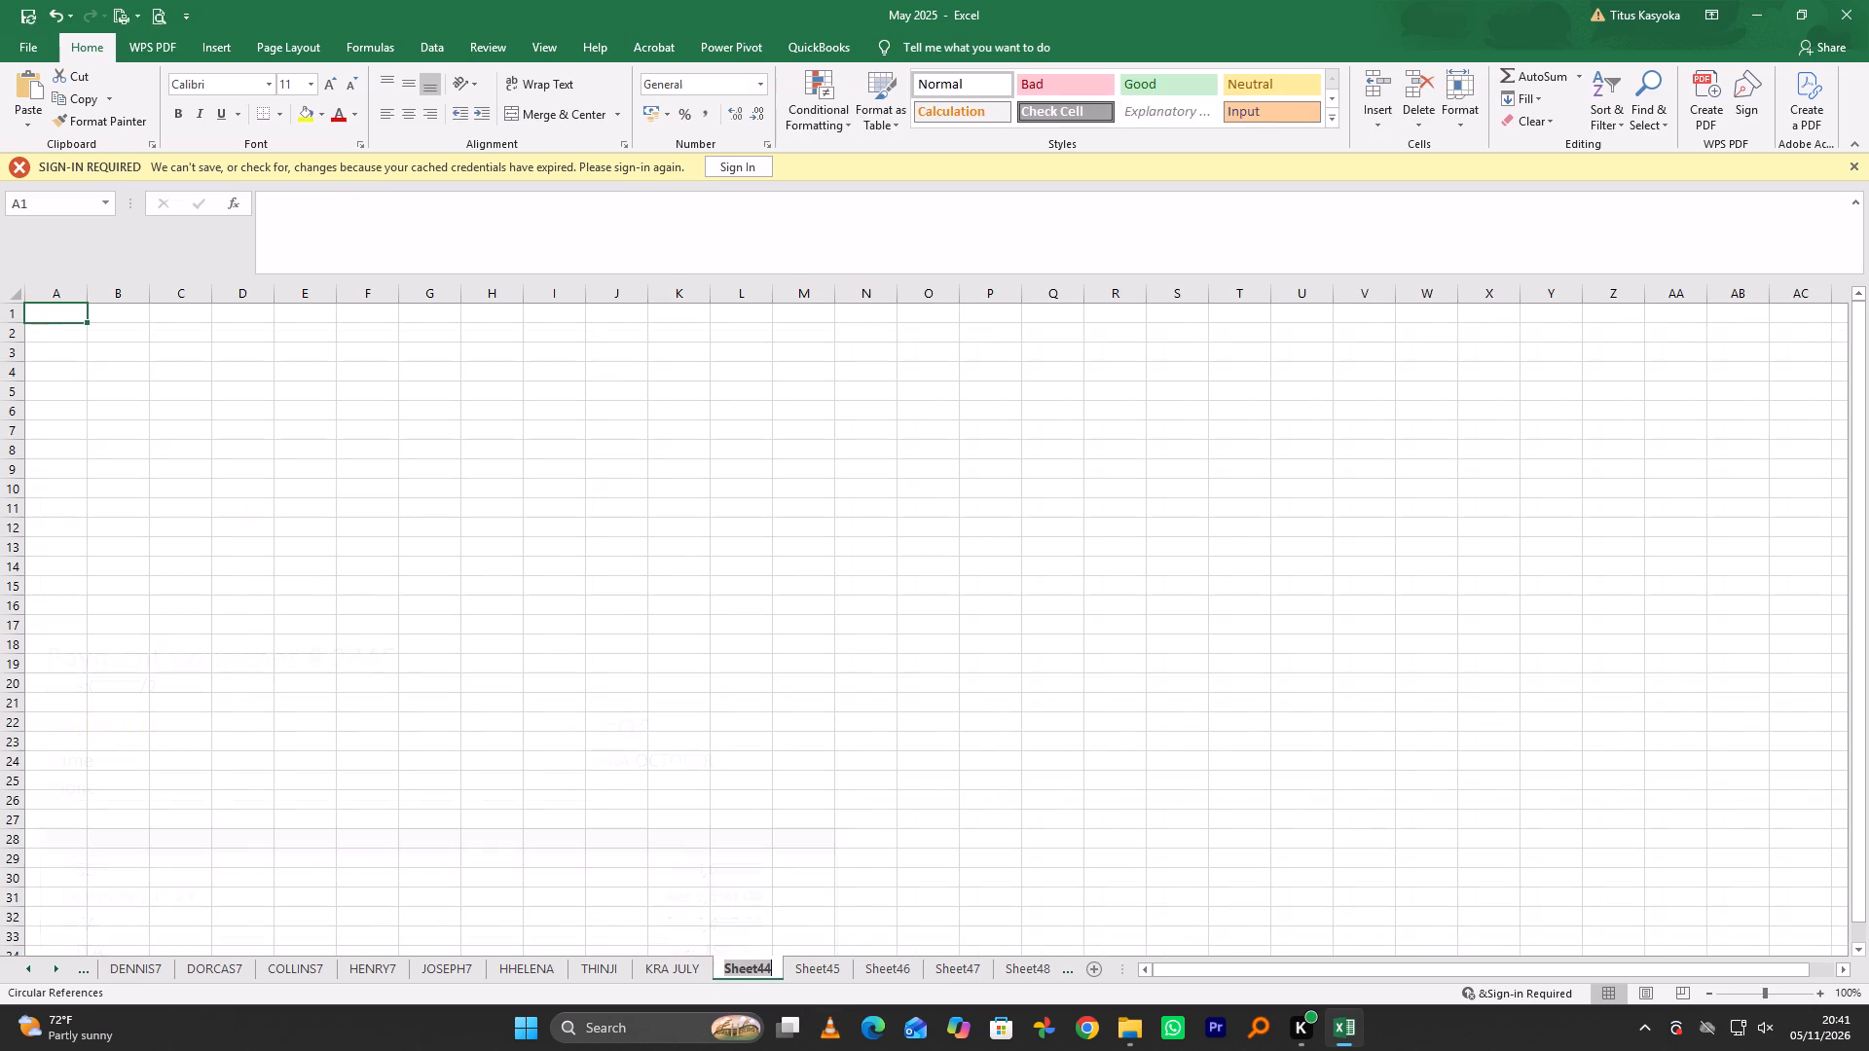
{"action": "left_click", "coordinate": [748, 969]}
{"action": "left_click", "coordinate": [771, 975]}
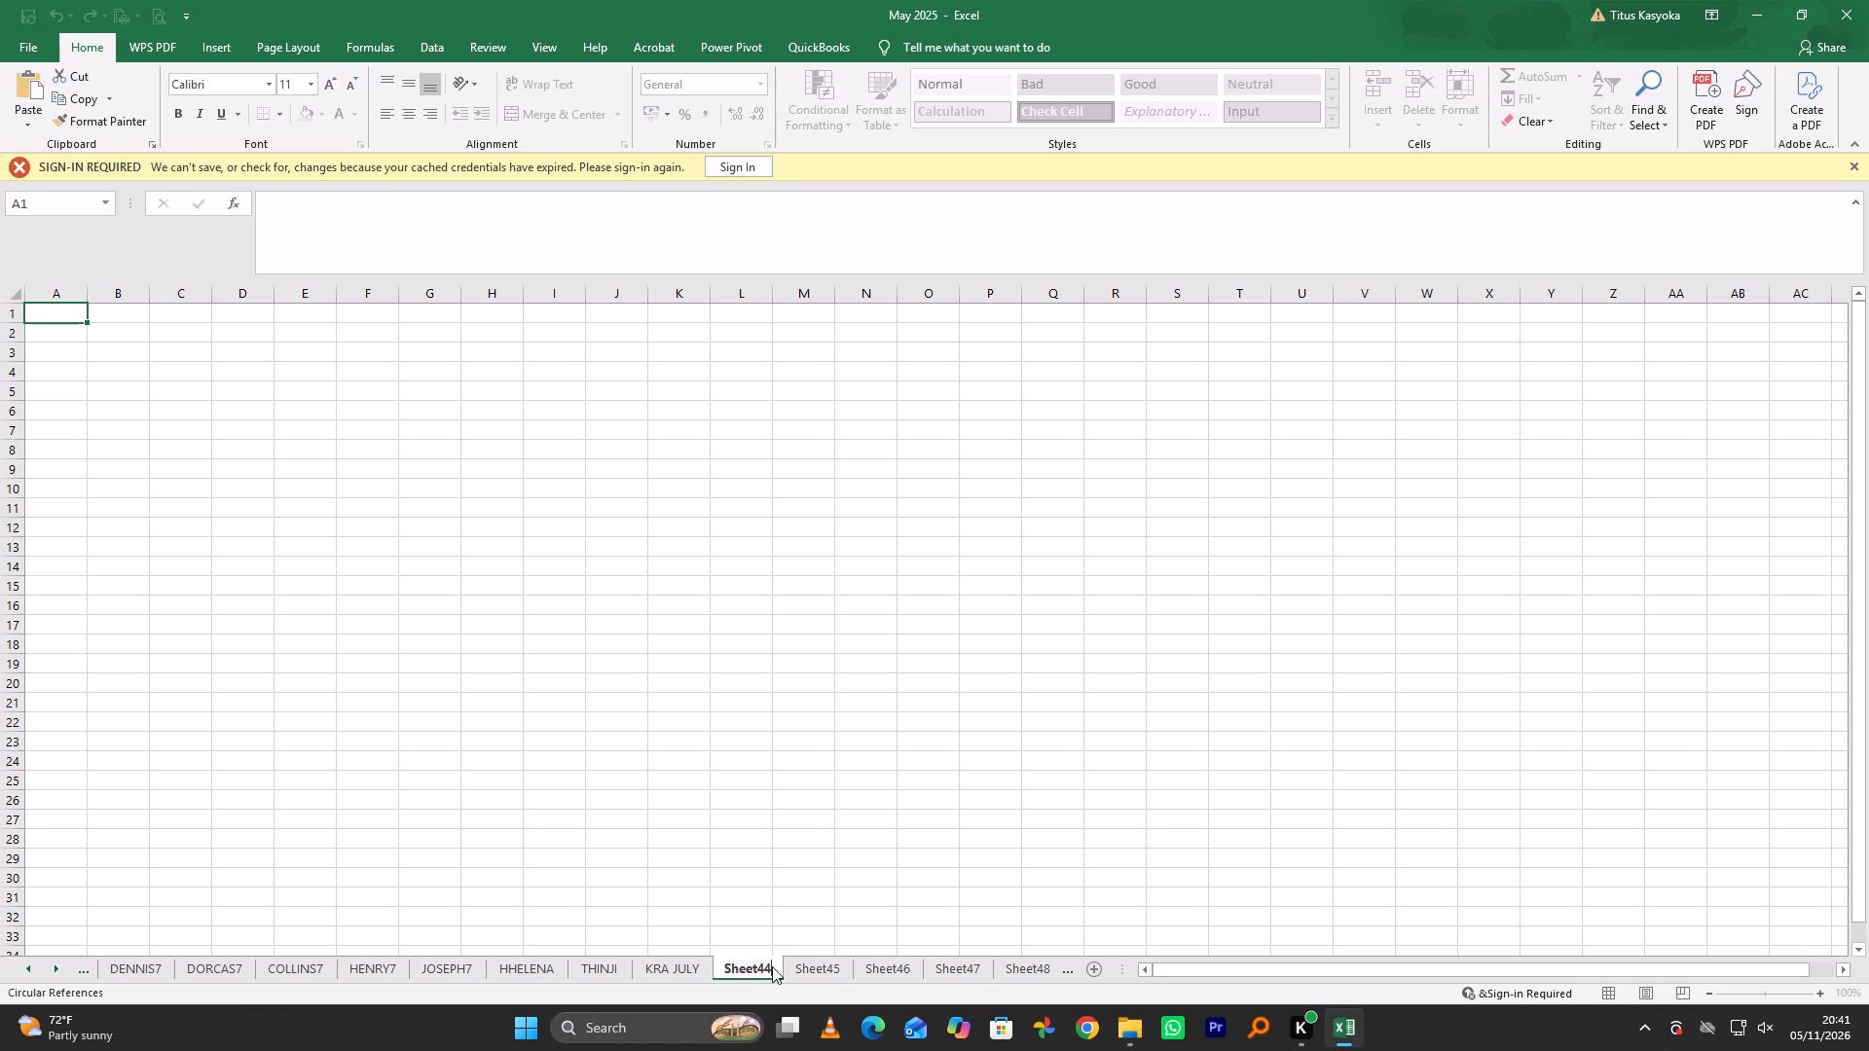
{"action": "left_click_drag", "start_coordinate": [768, 967], "coordinate": [732, 969]}
{"action": "left_click_drag", "start_coordinate": [732, 969], "coordinate": [719, 975]}
{"action": "type", "text": "KR"}
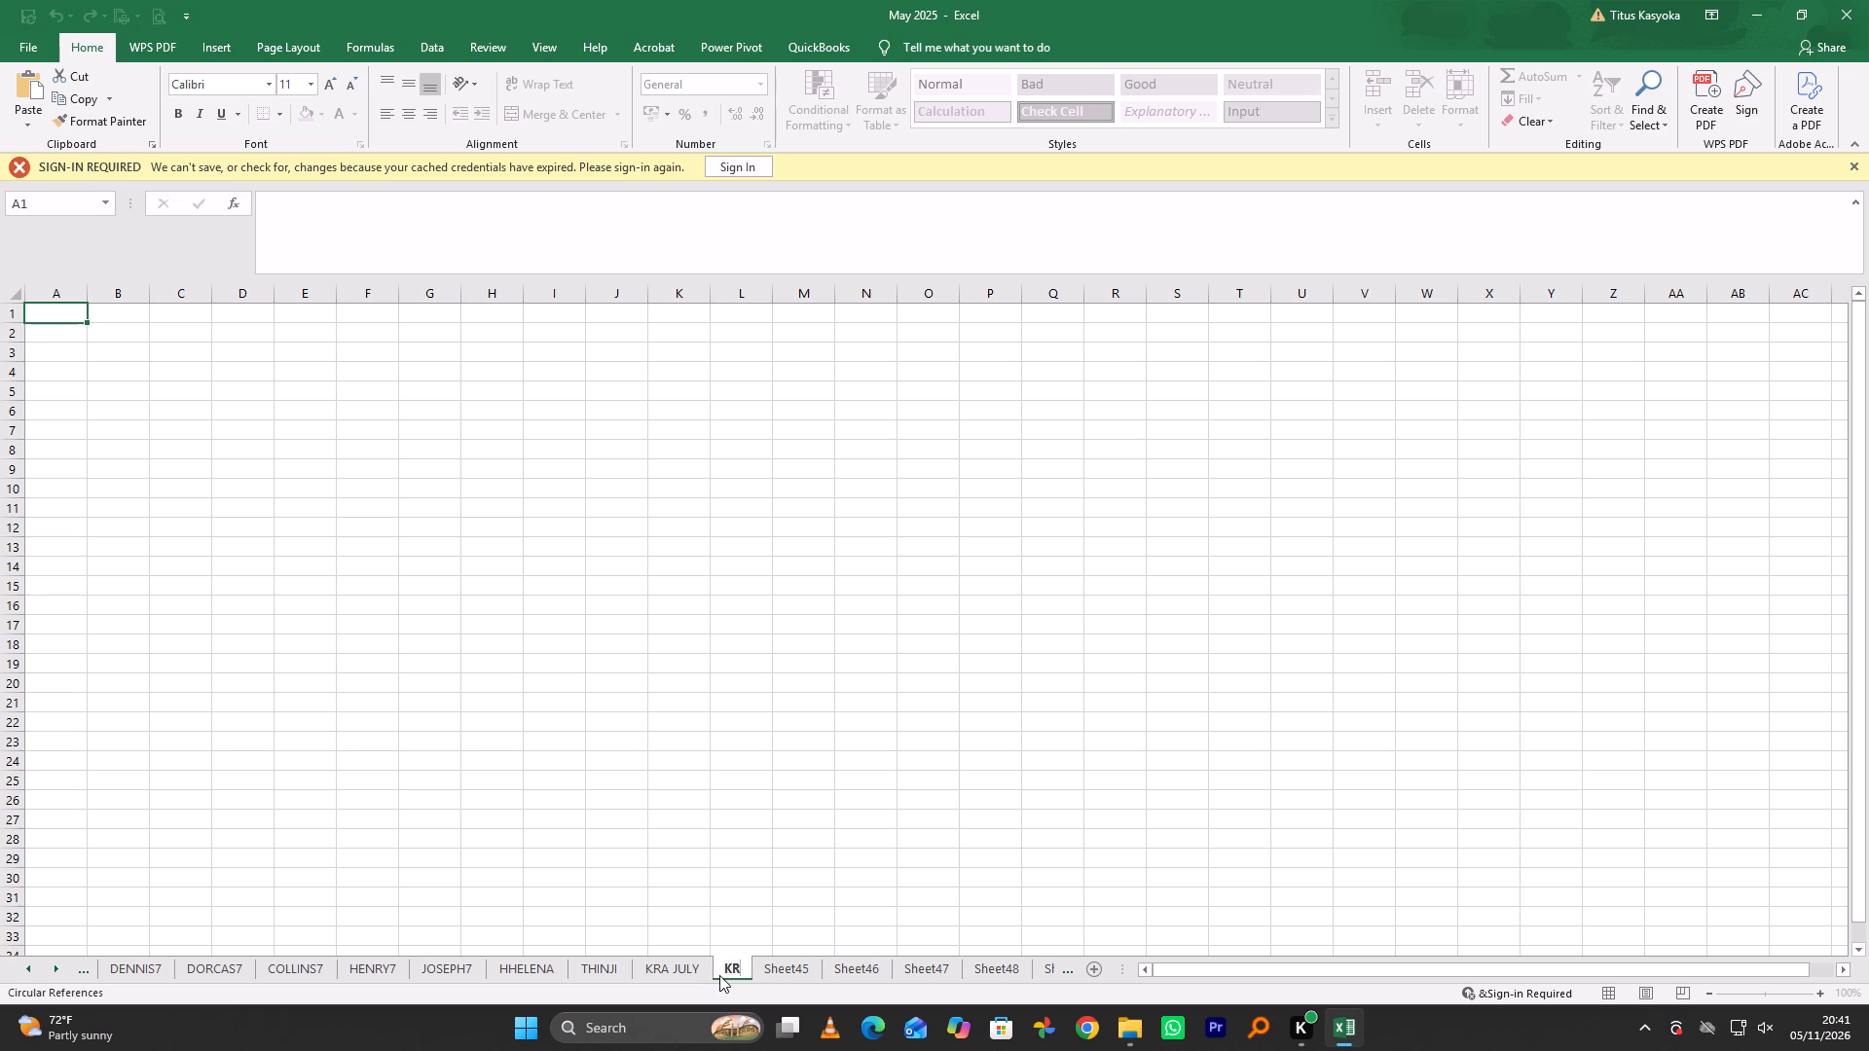
{"action": "type", "text": "A"}
{"action": "key", "text": "space"}
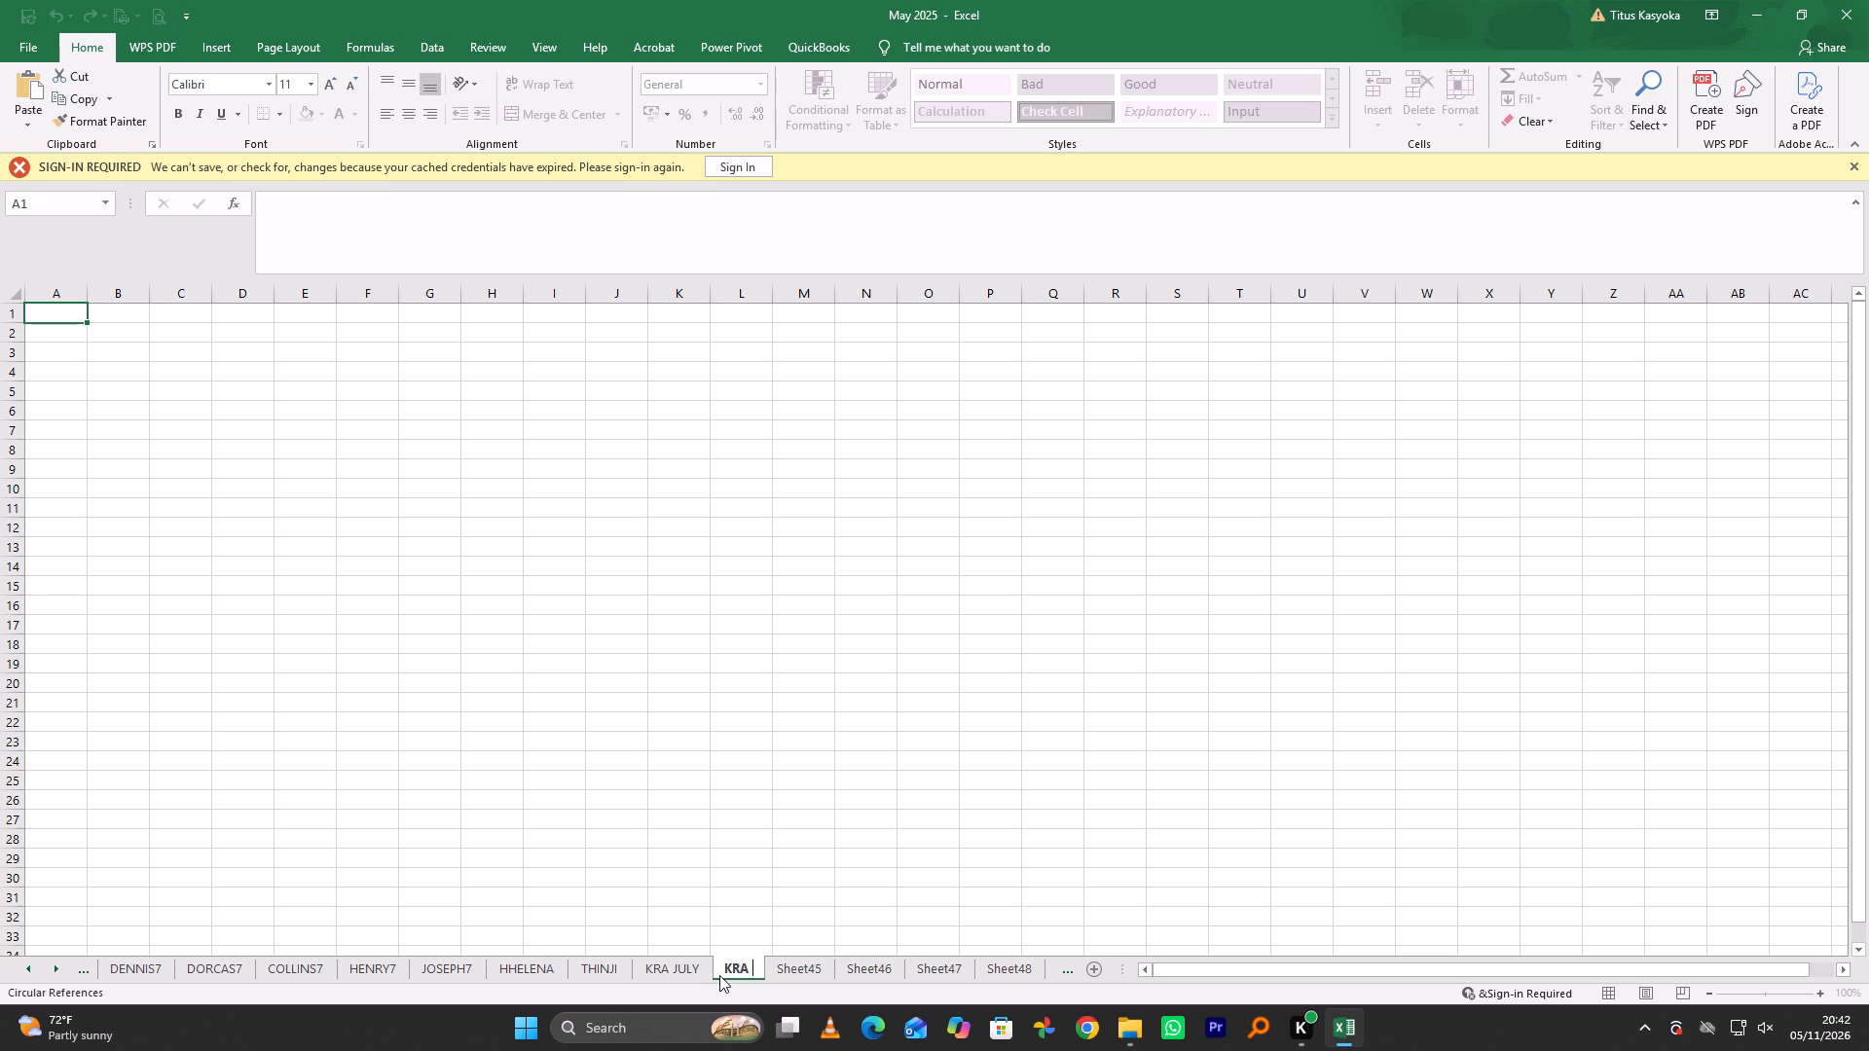
{"action": "type", "text": "AUGUST"}
{"action": "key", "text": "space"}
{"action": "type", "text": "2026"}
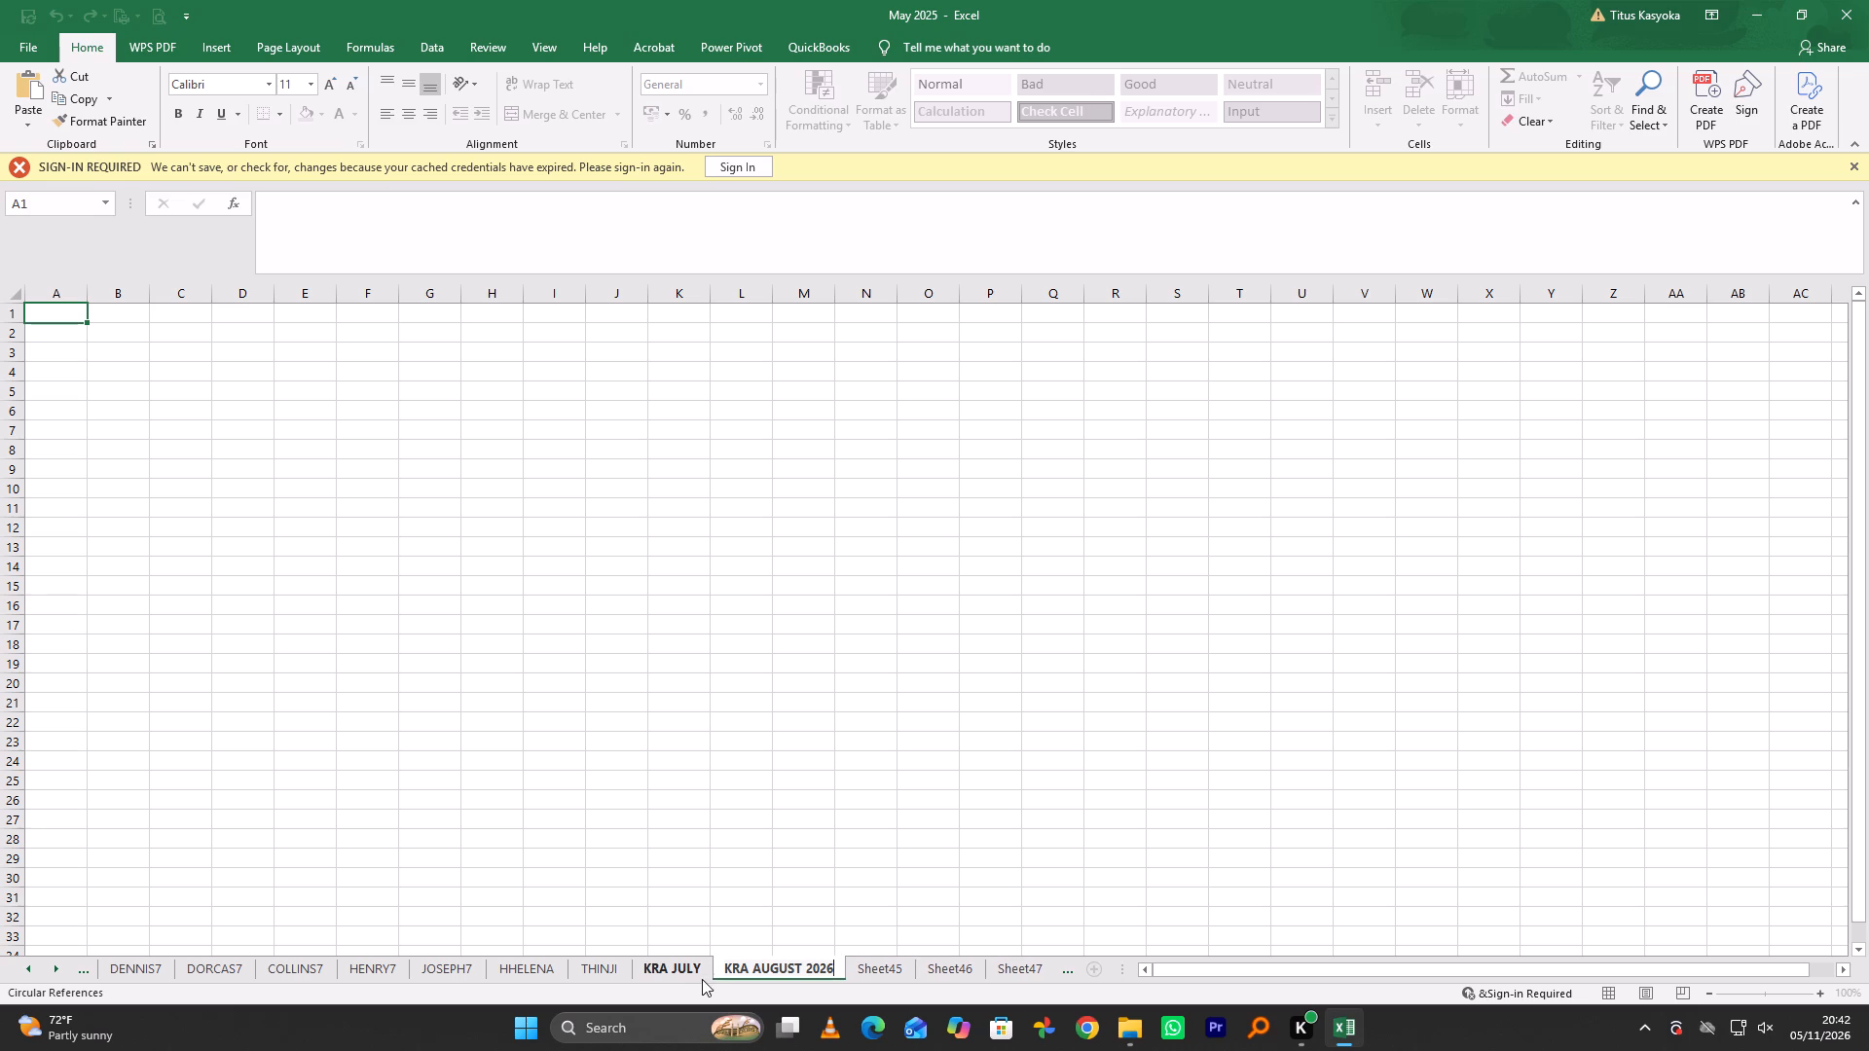
Add the year to the KRA JULY sheet's name so it reads KRA JULY 2026.
{"action": "double_click", "coordinate": [698, 968]}
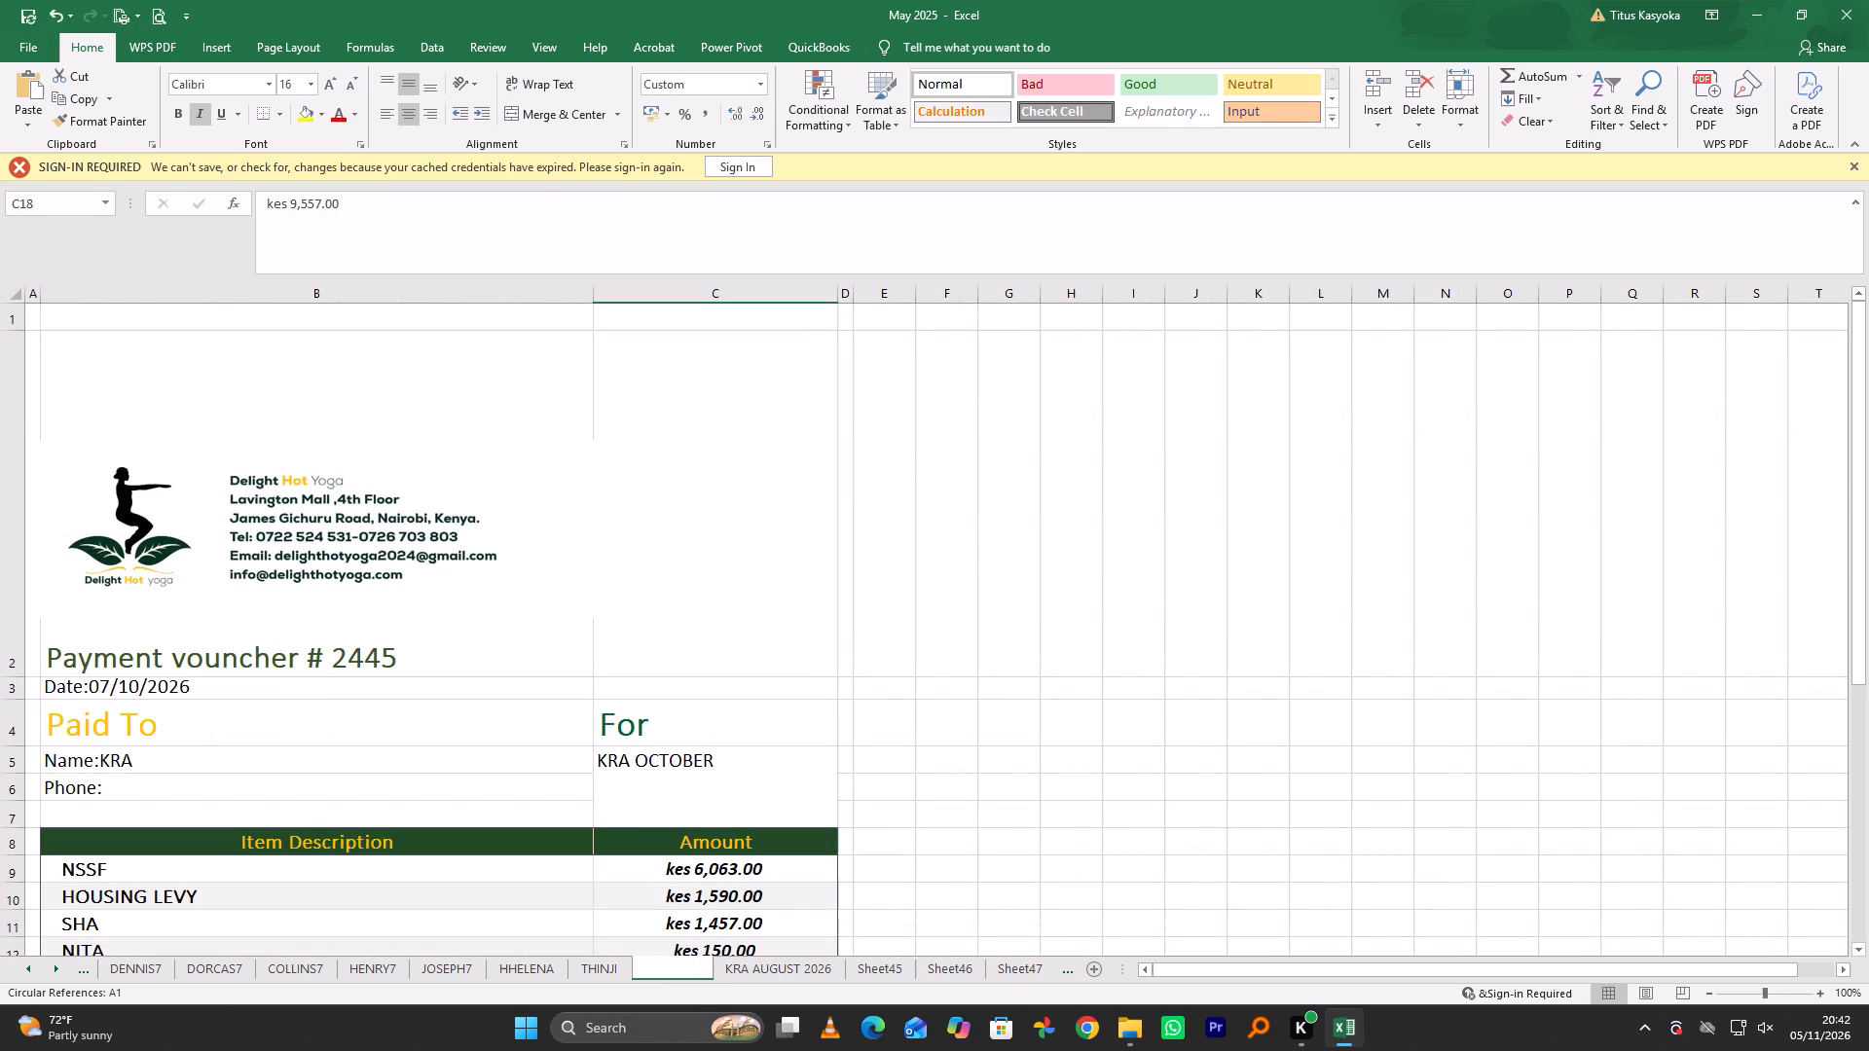
{"action": "left_click", "coordinate": [697, 967]}
{"action": "left_click", "coordinate": [698, 965]}
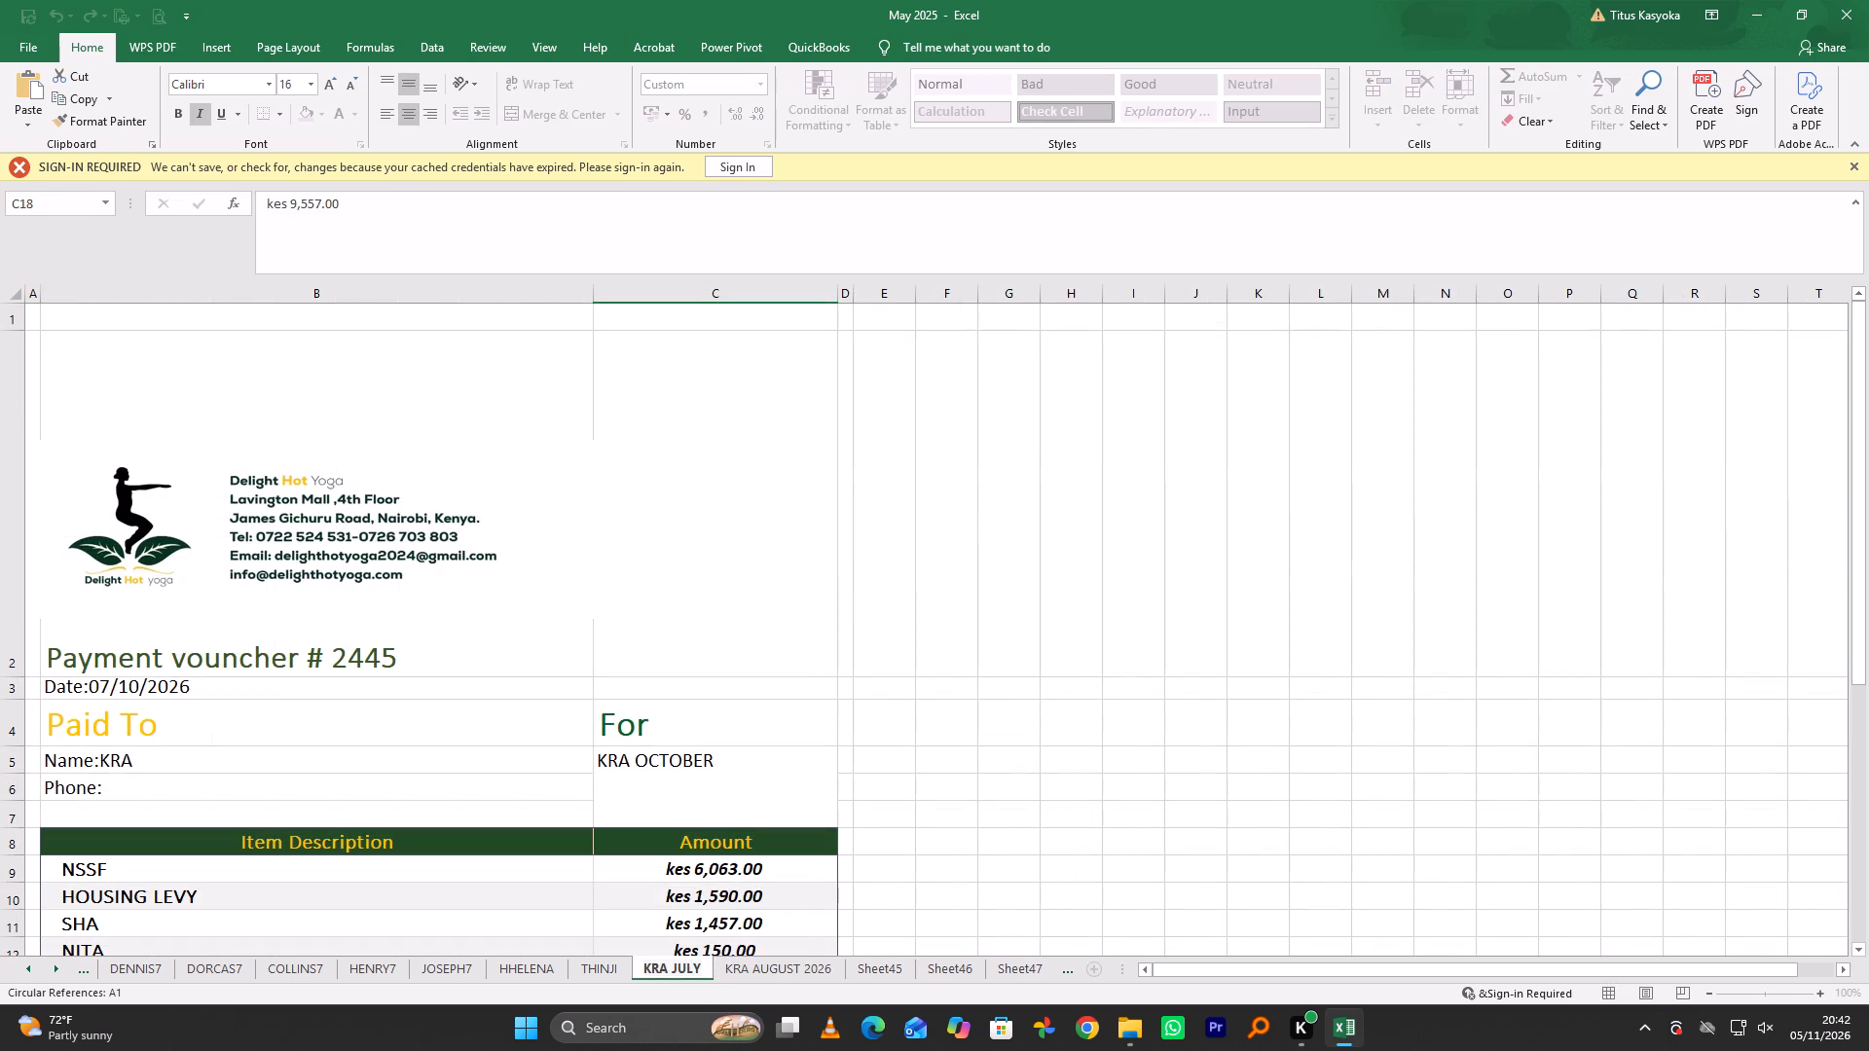
{"action": "left_click", "coordinate": [702, 965]}
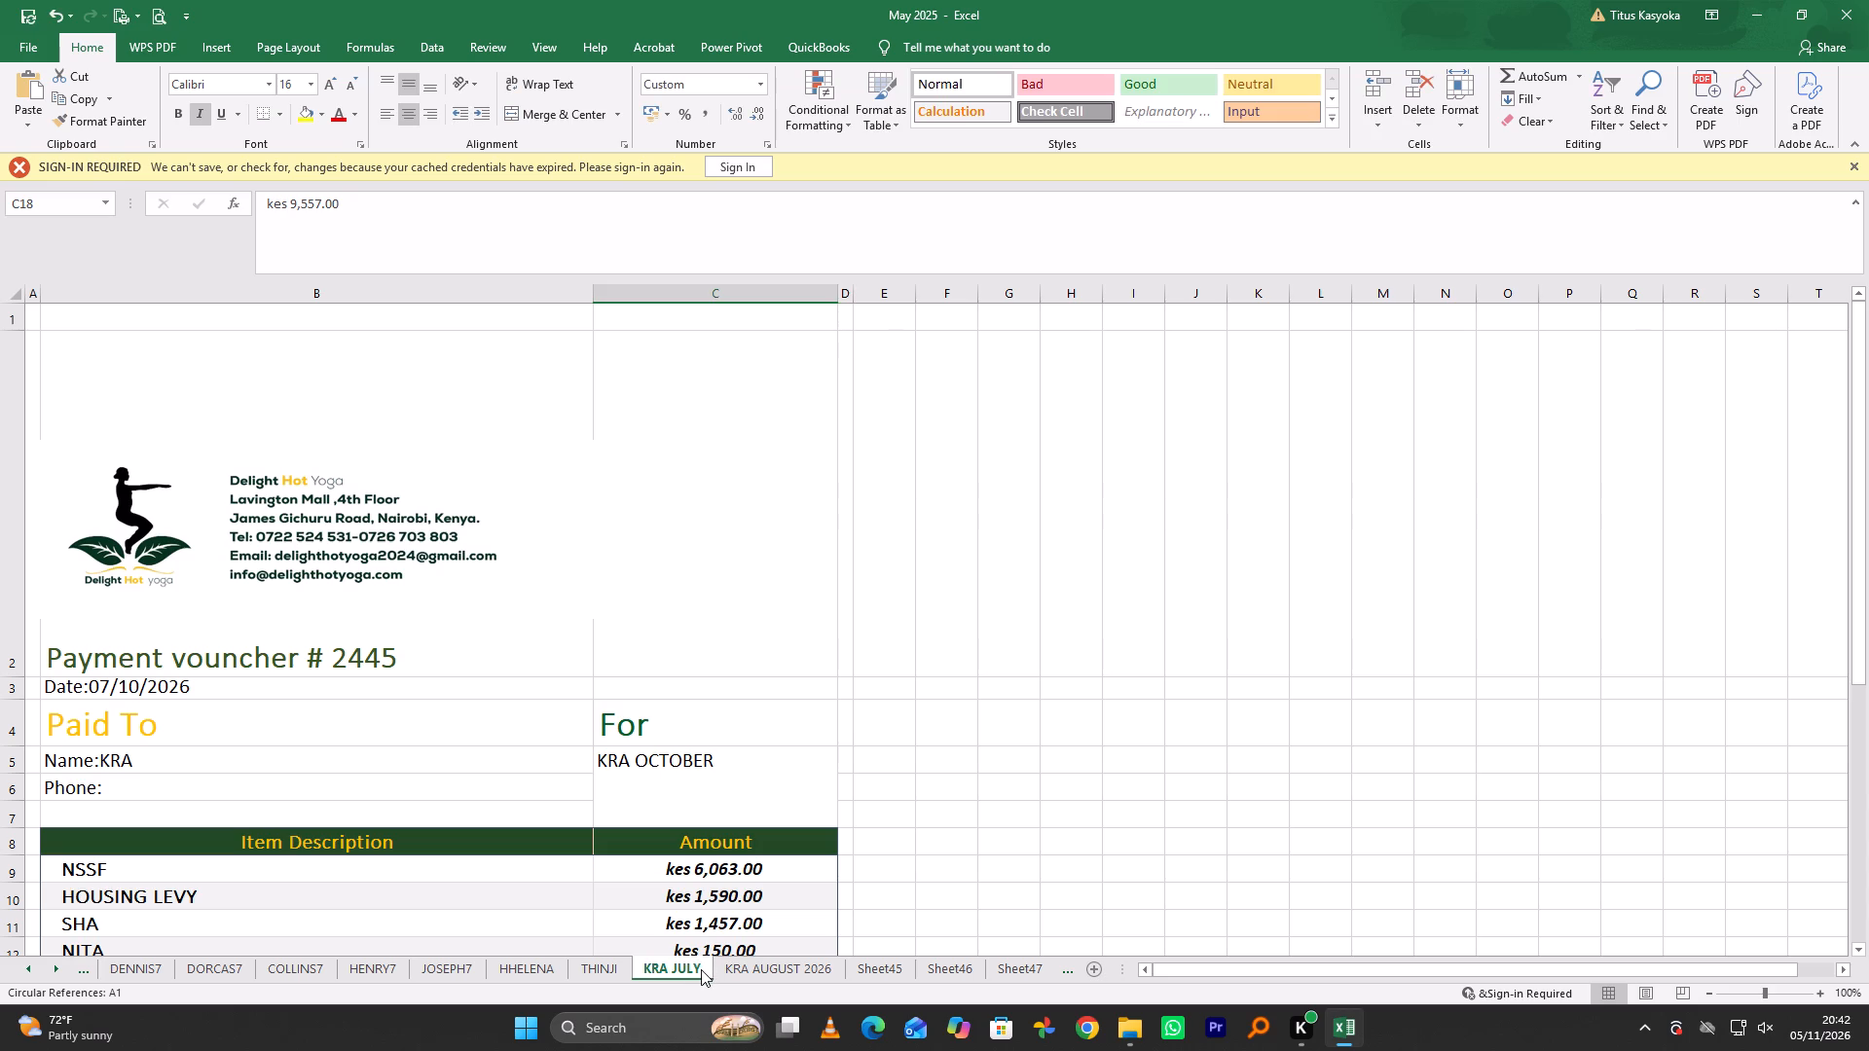
{"action": "double_click", "coordinate": [700, 969]}
{"action": "left_click", "coordinate": [700, 969]}
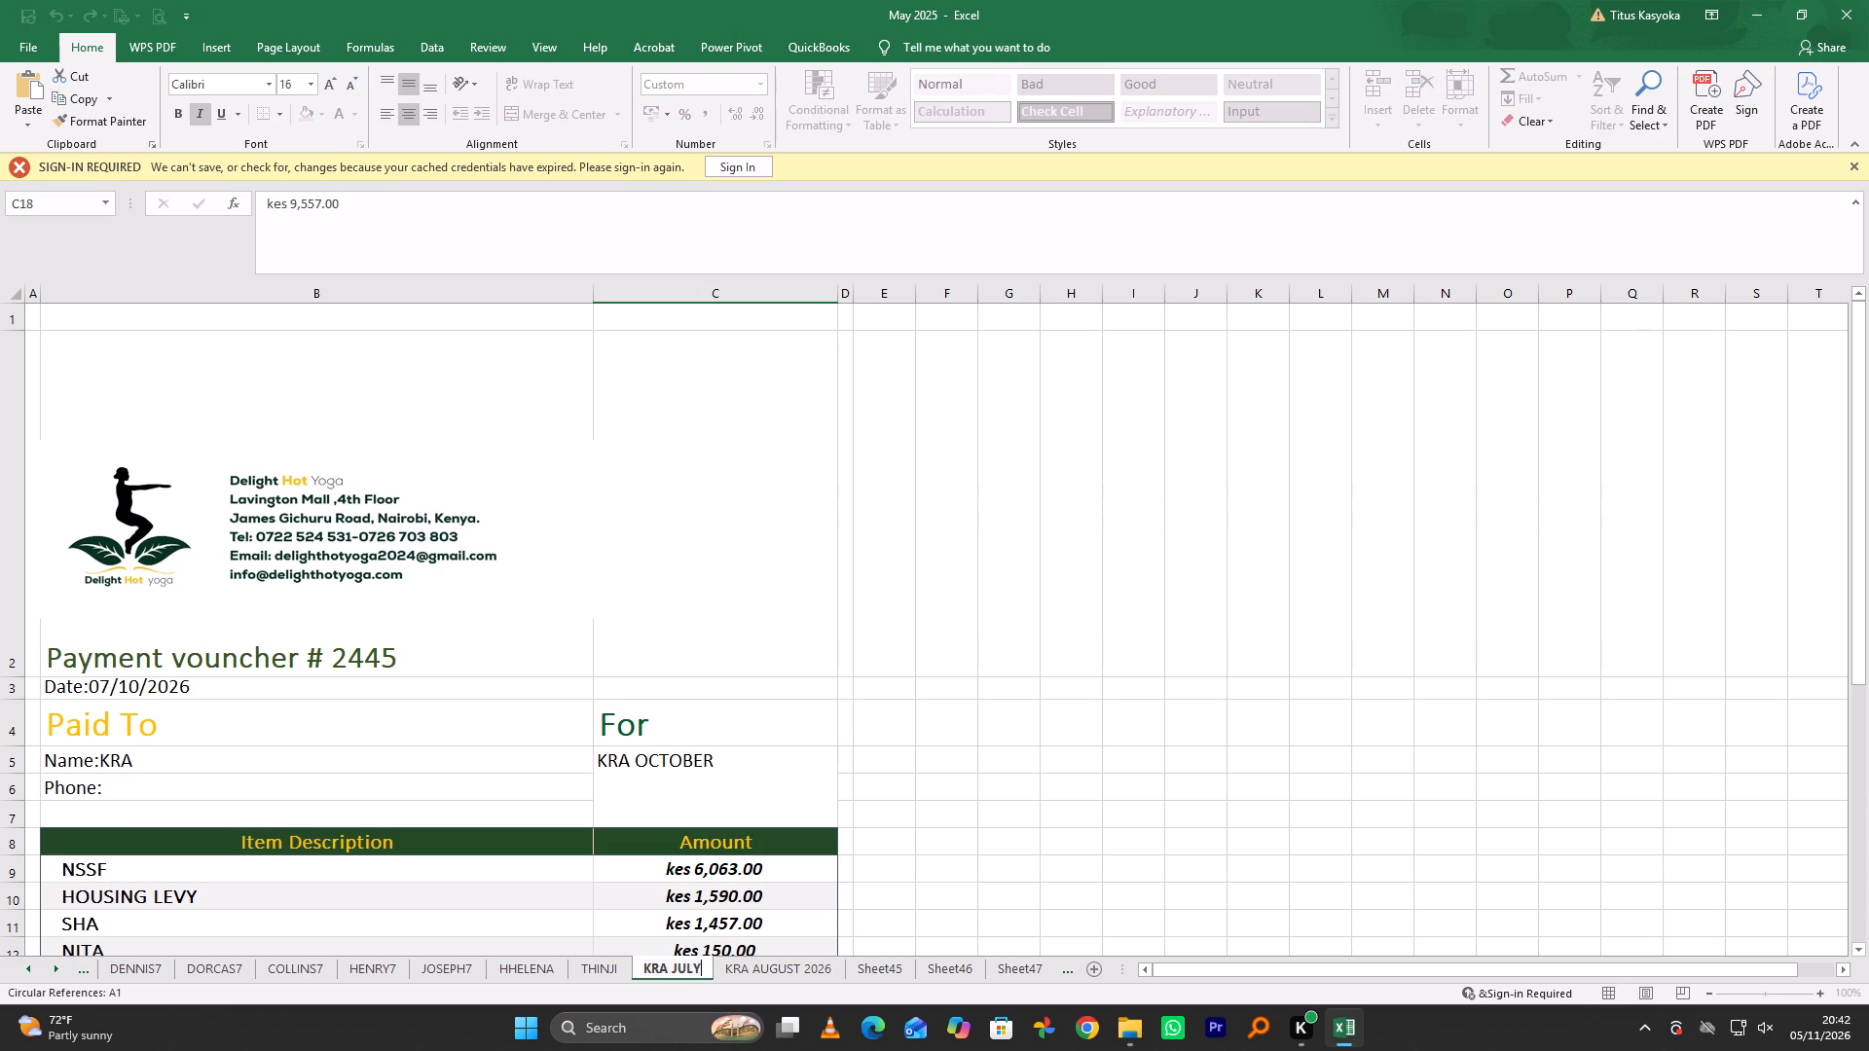
{"action": "key", "text": "space"}
{"action": "type", "text": "2026"}
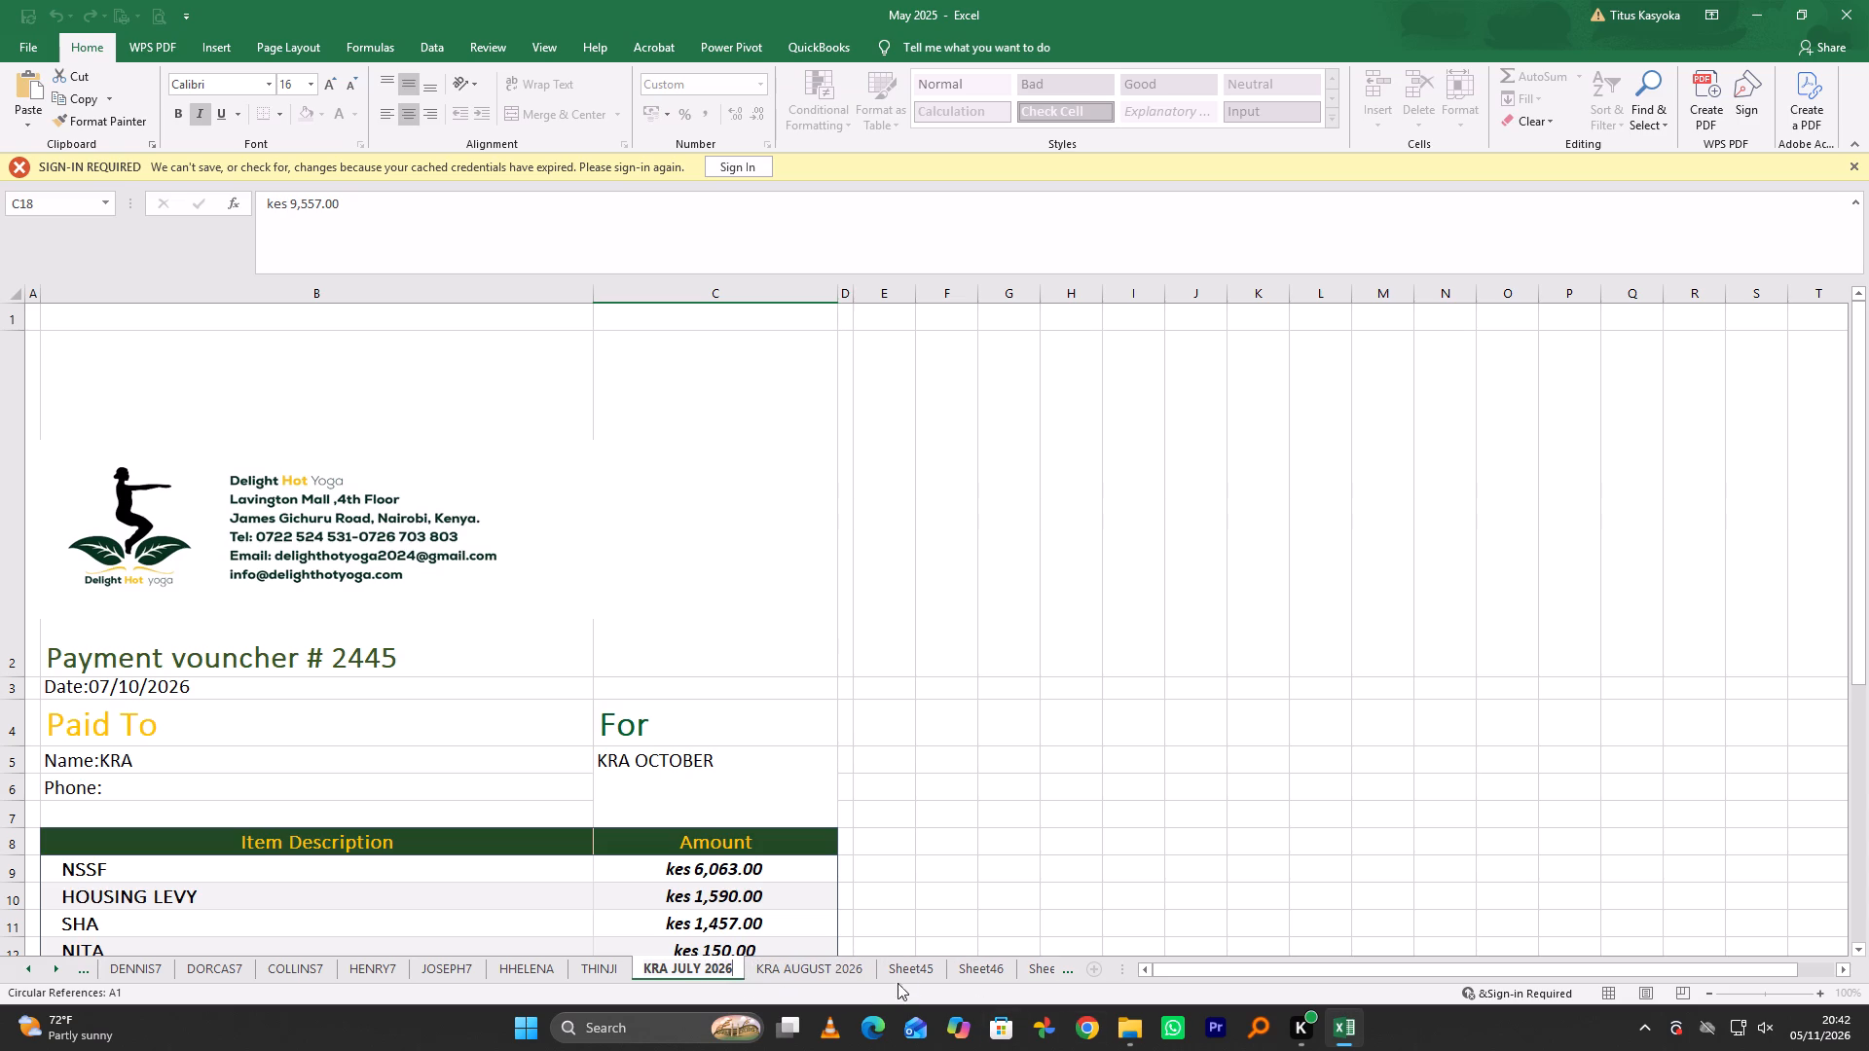
Rename Sheet45 as KRA SEPT.
{"action": "left_click", "coordinate": [906, 978]}
{"action": "double_click", "coordinate": [907, 976]}
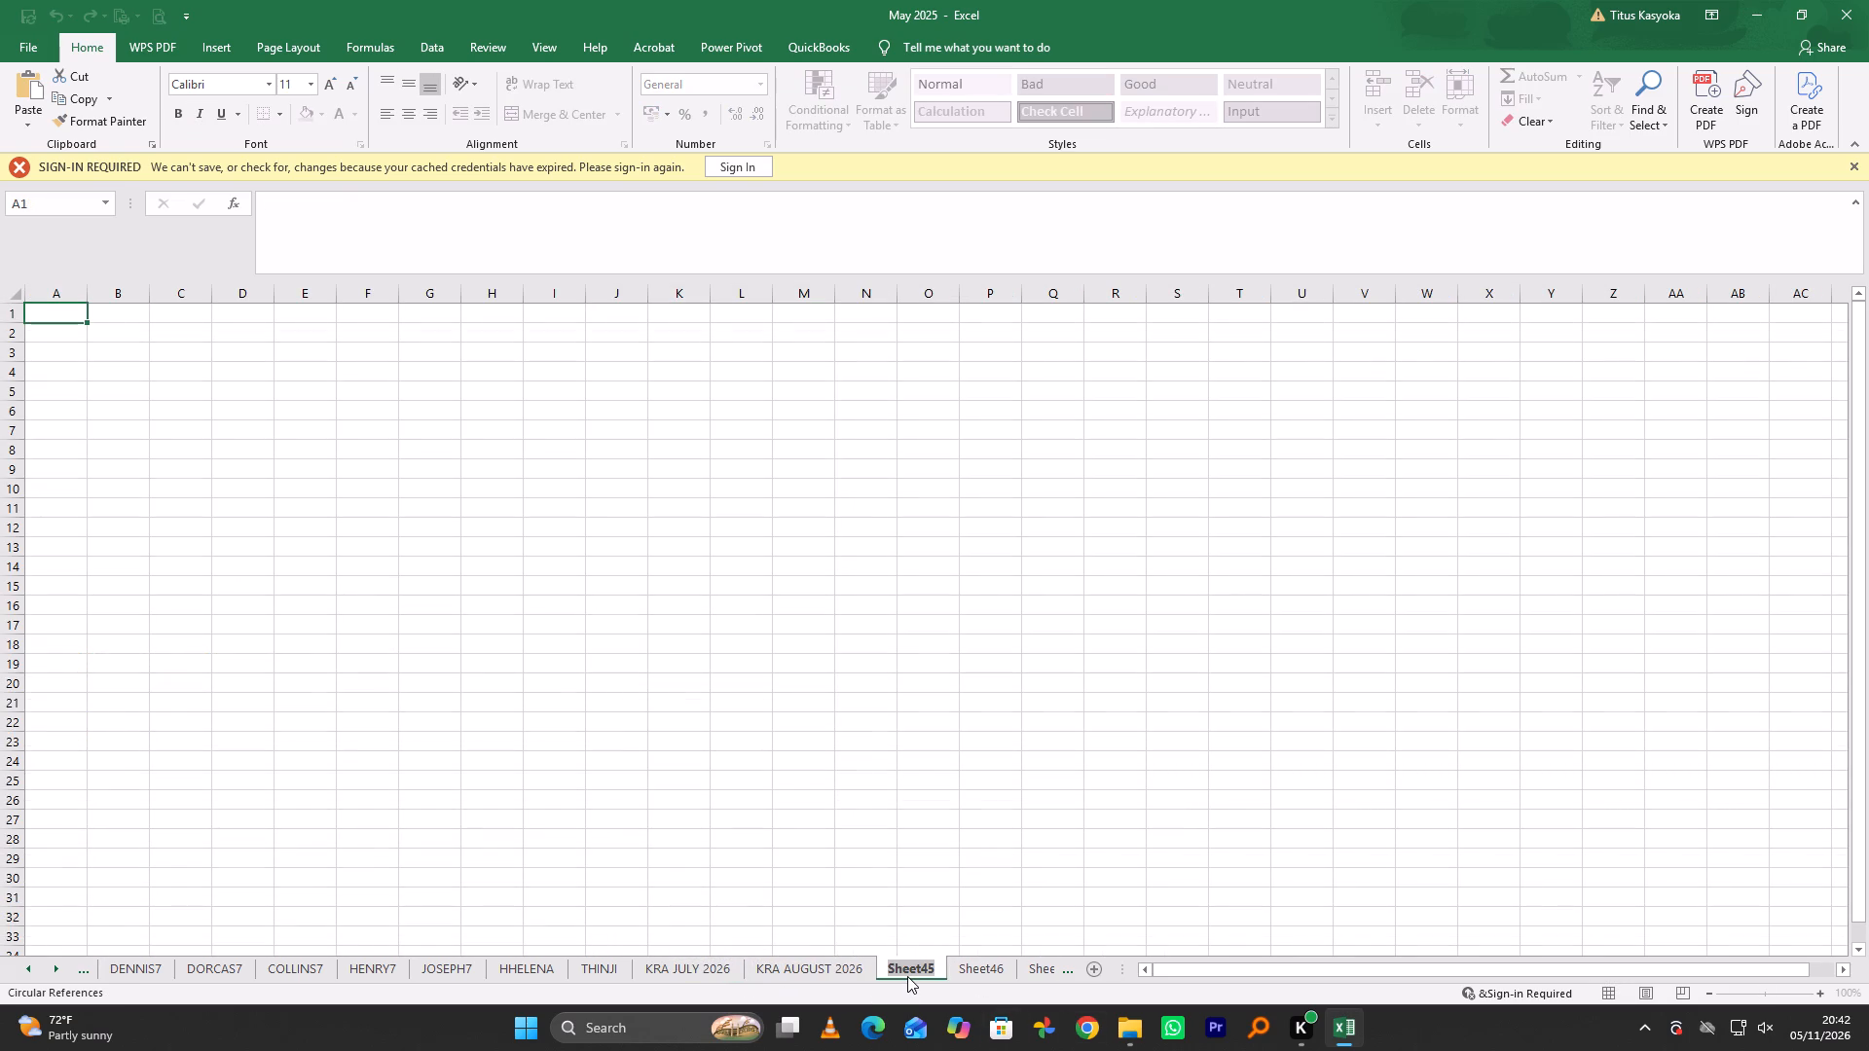
{"action": "type", "text": "KRA"}
{"action": "key", "text": "space"}
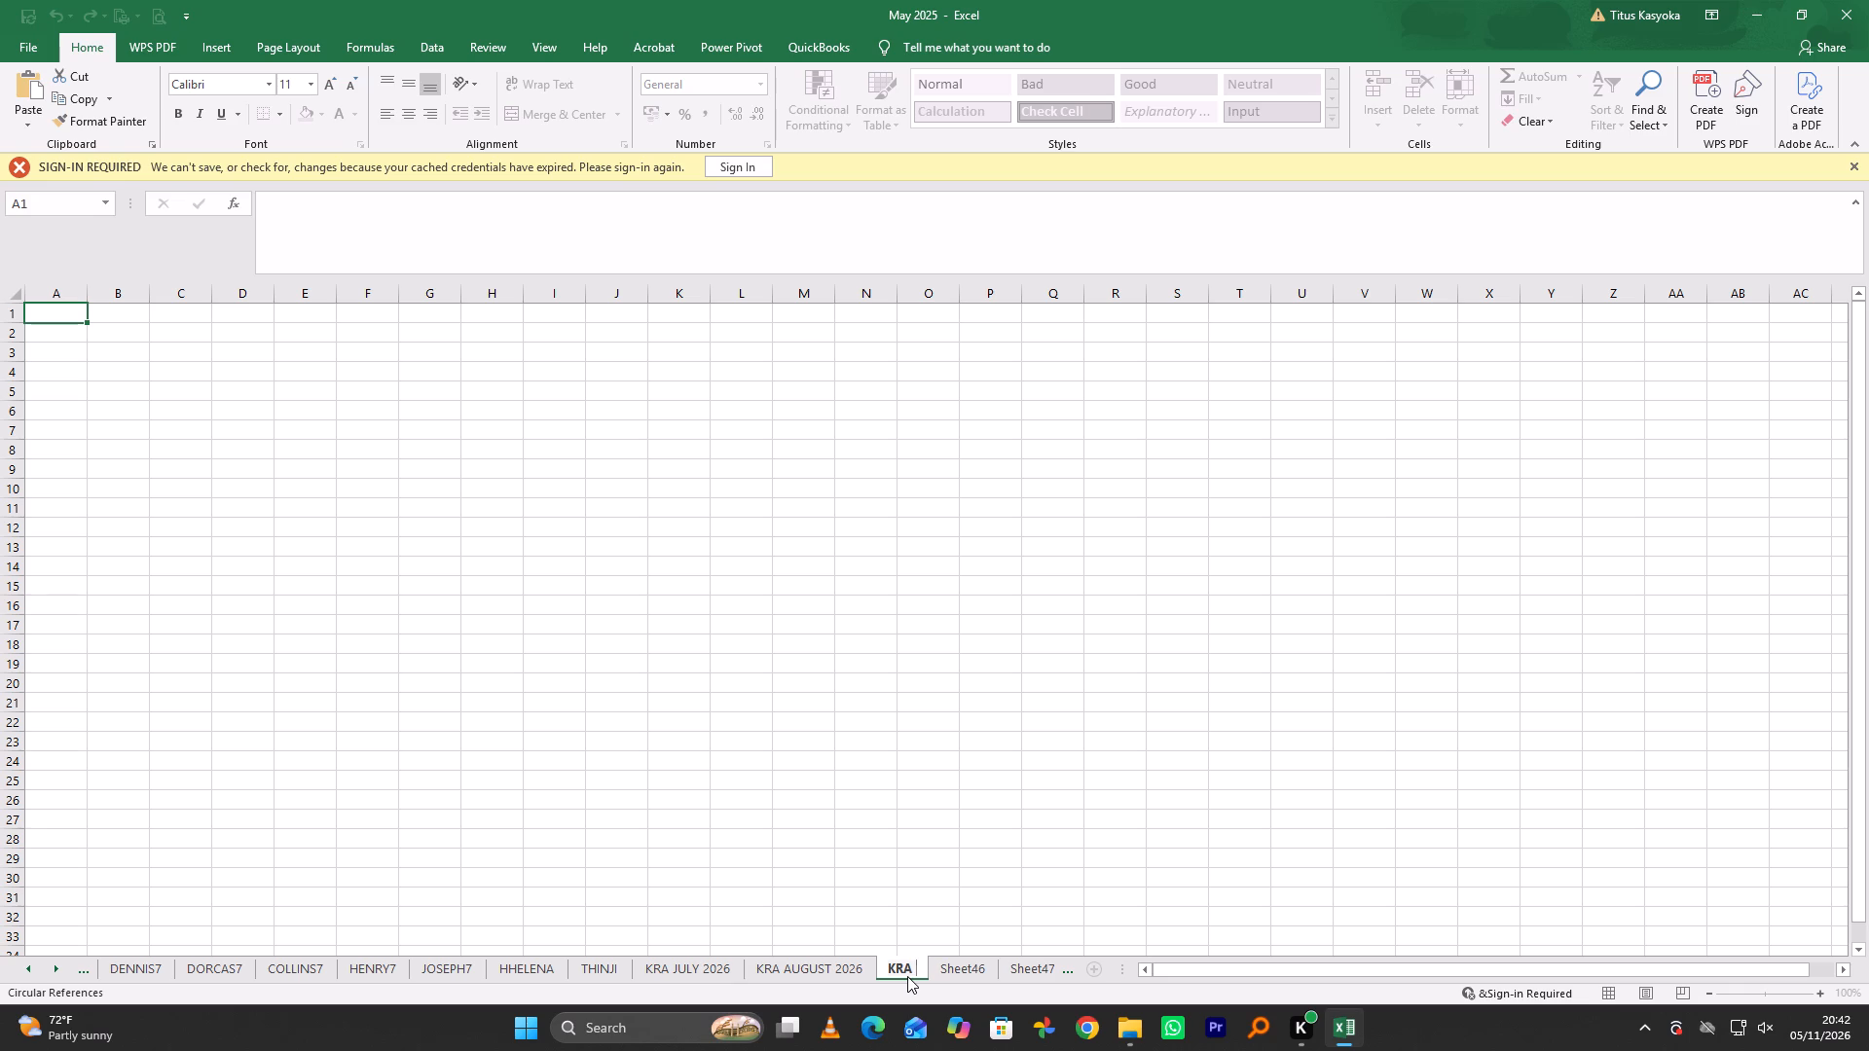
{"action": "key", "text": "s"}
{"action": "type", "text": "EPT"}
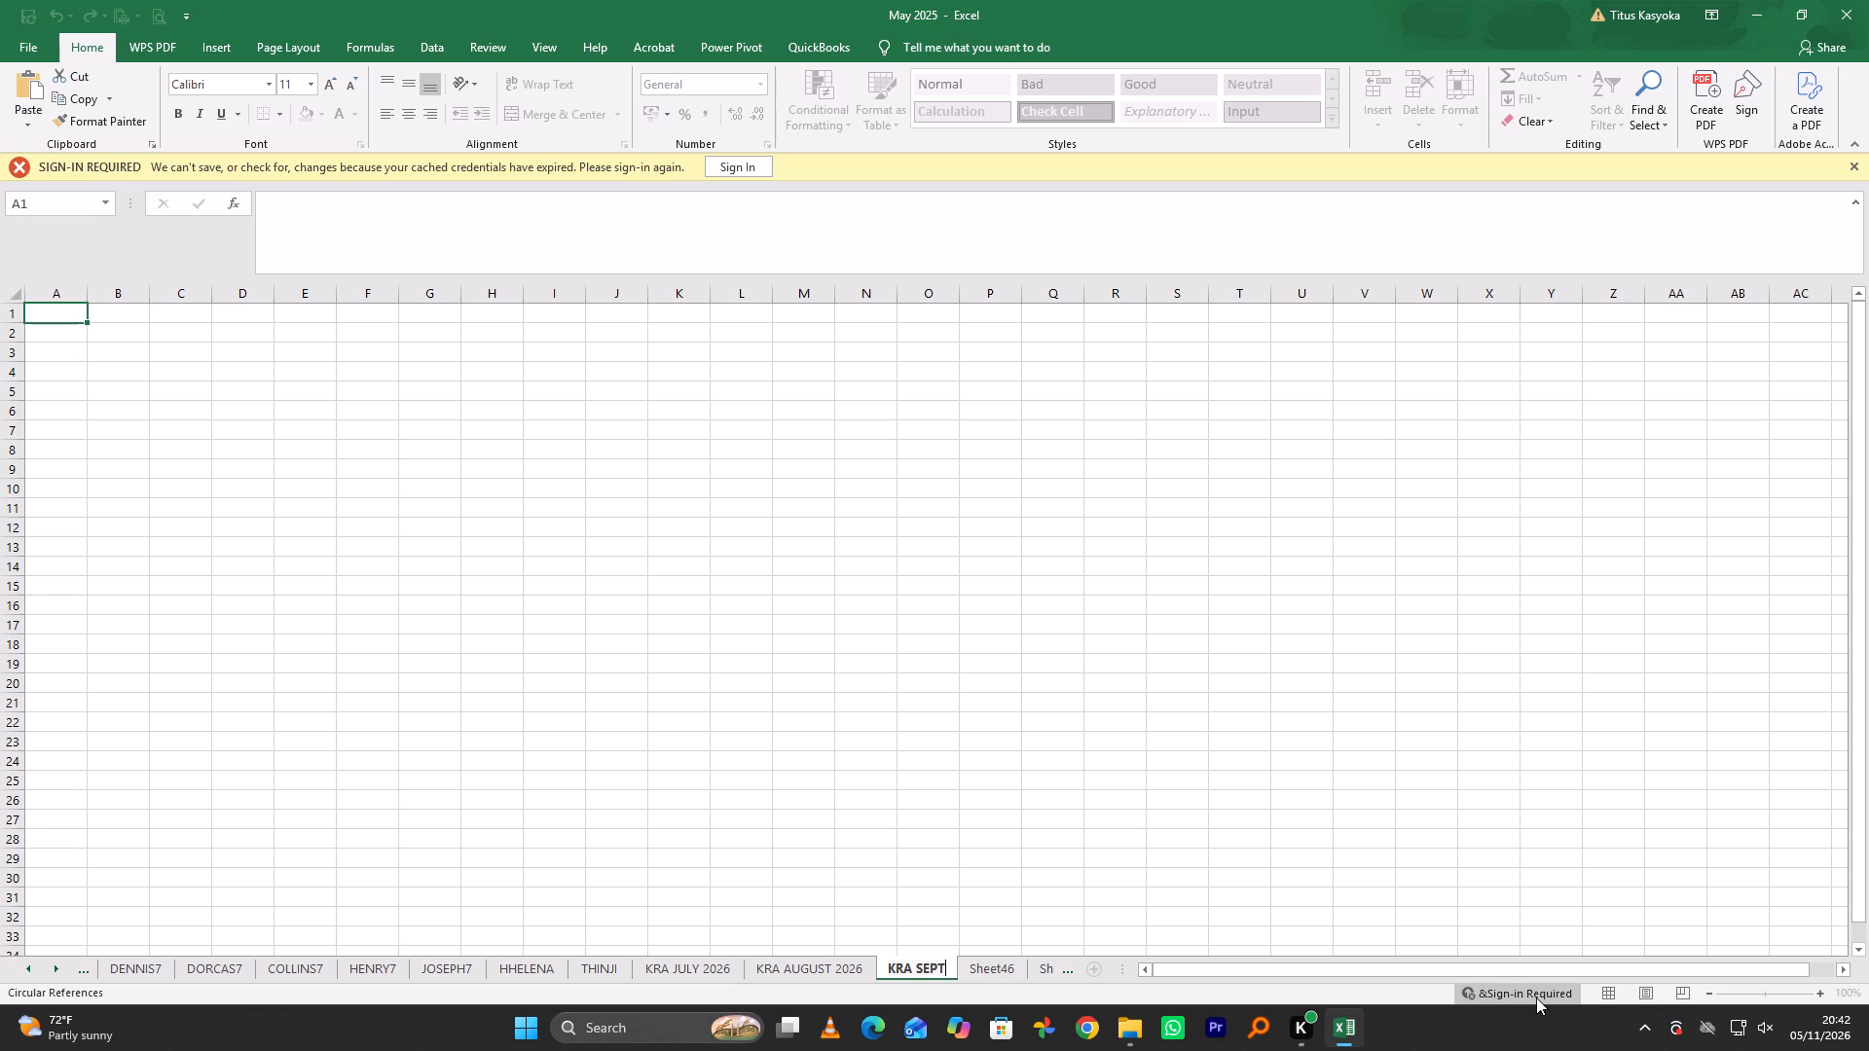
Rename Sheet46 as KRA OCT 2026.
{"action": "double_click", "coordinate": [989, 973]}
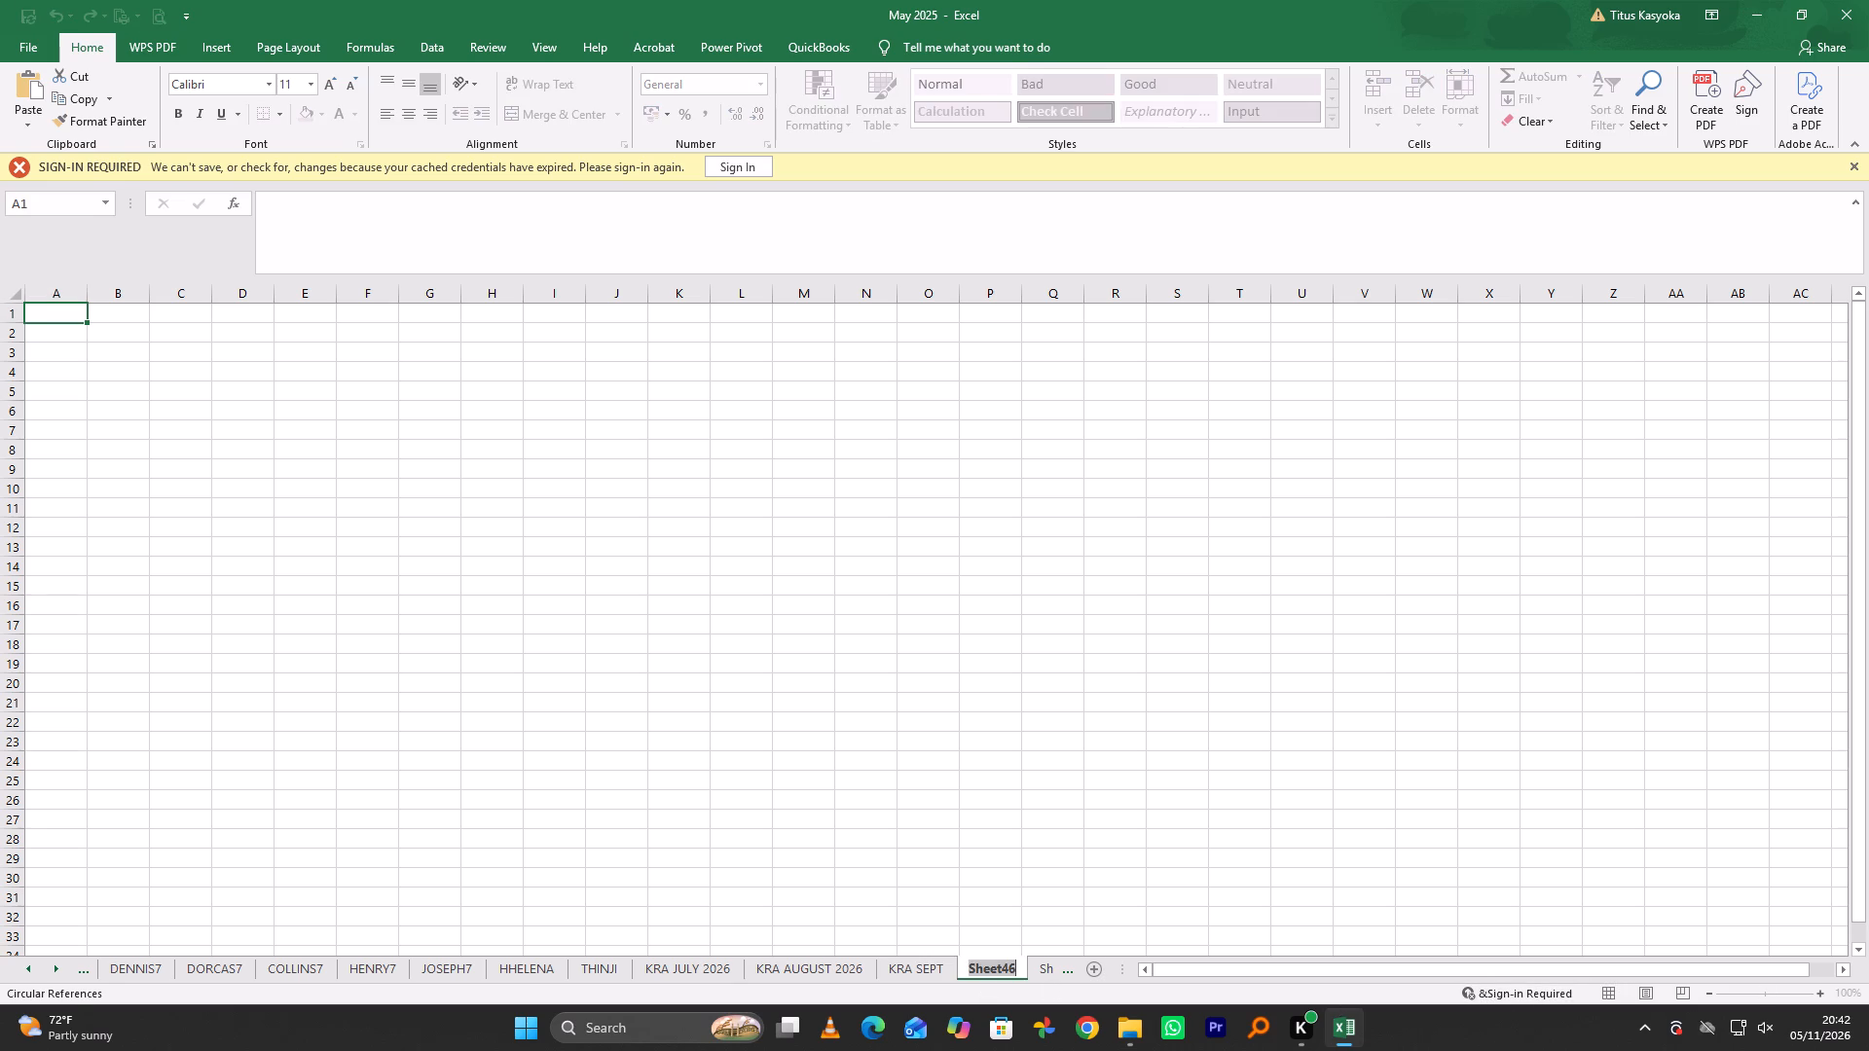
{"action": "type", "text": "KR"}
{"action": "type", "text": "A"}
{"action": "key", "text": "space"}
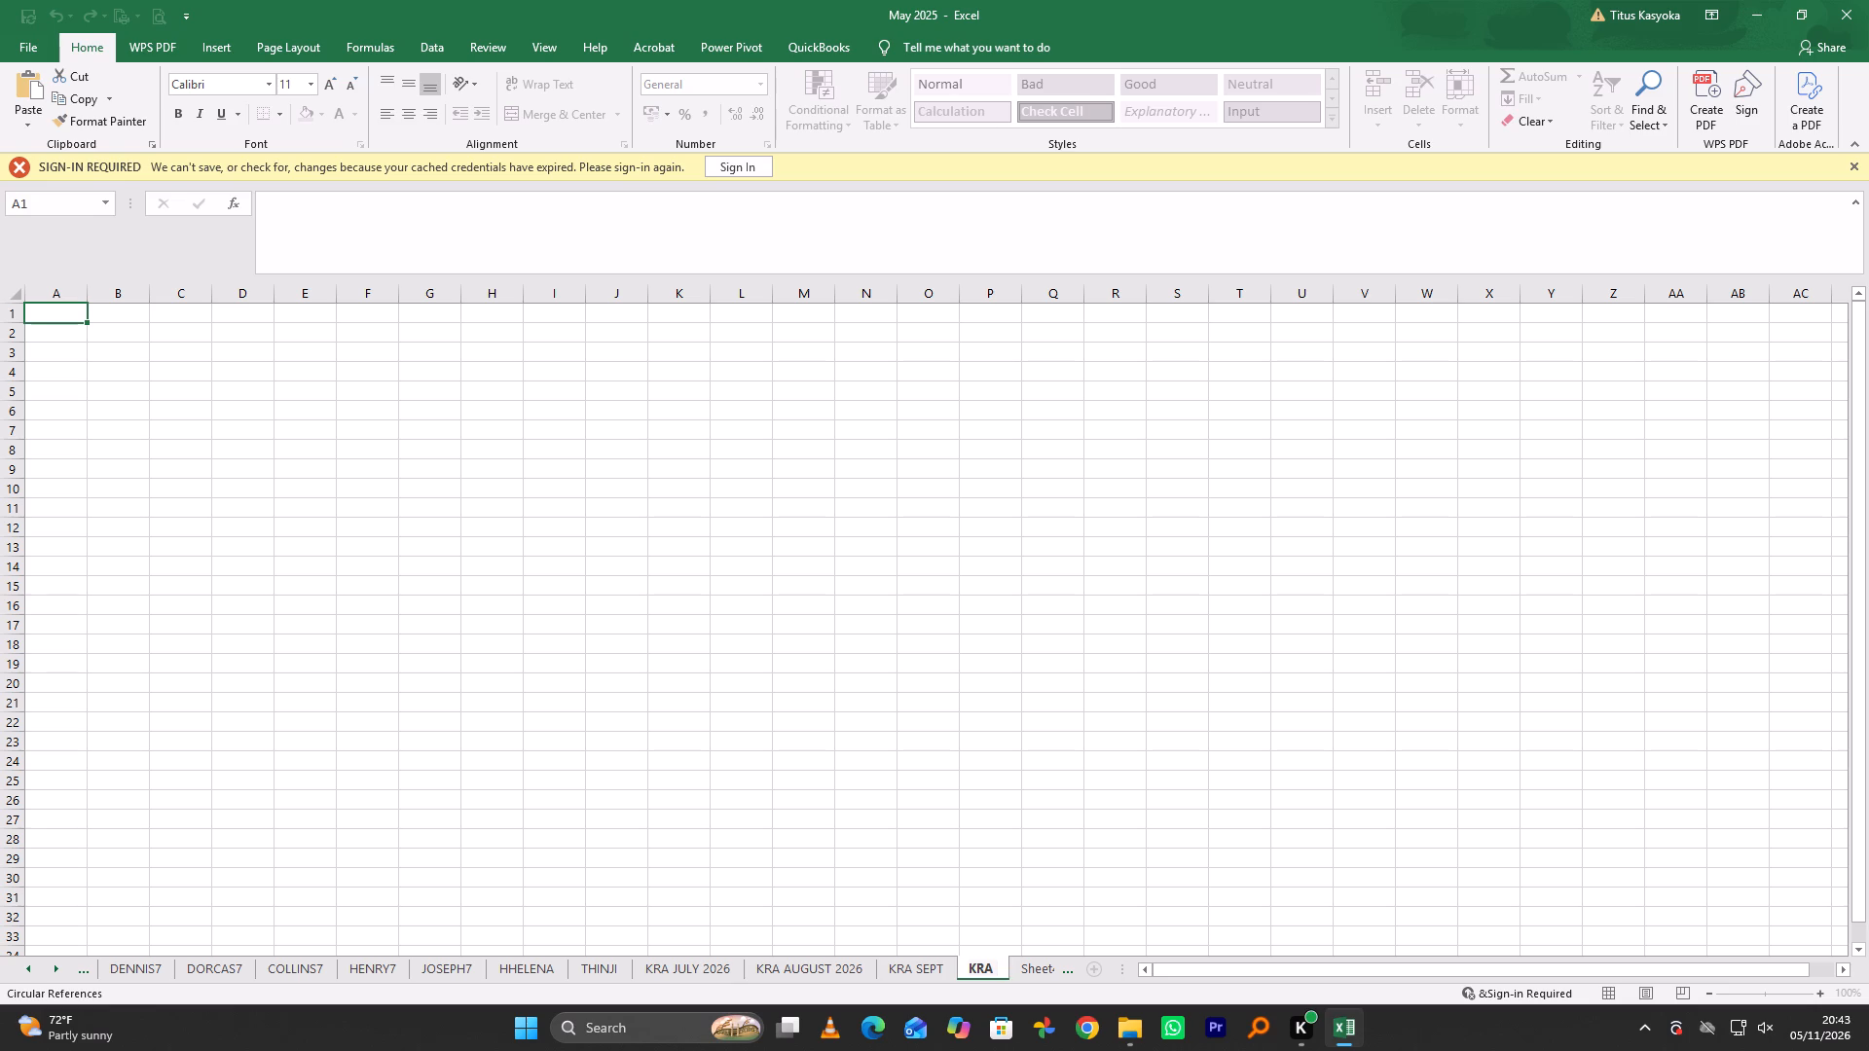
{"action": "type", "text": "OCT"}
{"action": "key", "text": "space"}
{"action": "type", "text": "2026"}
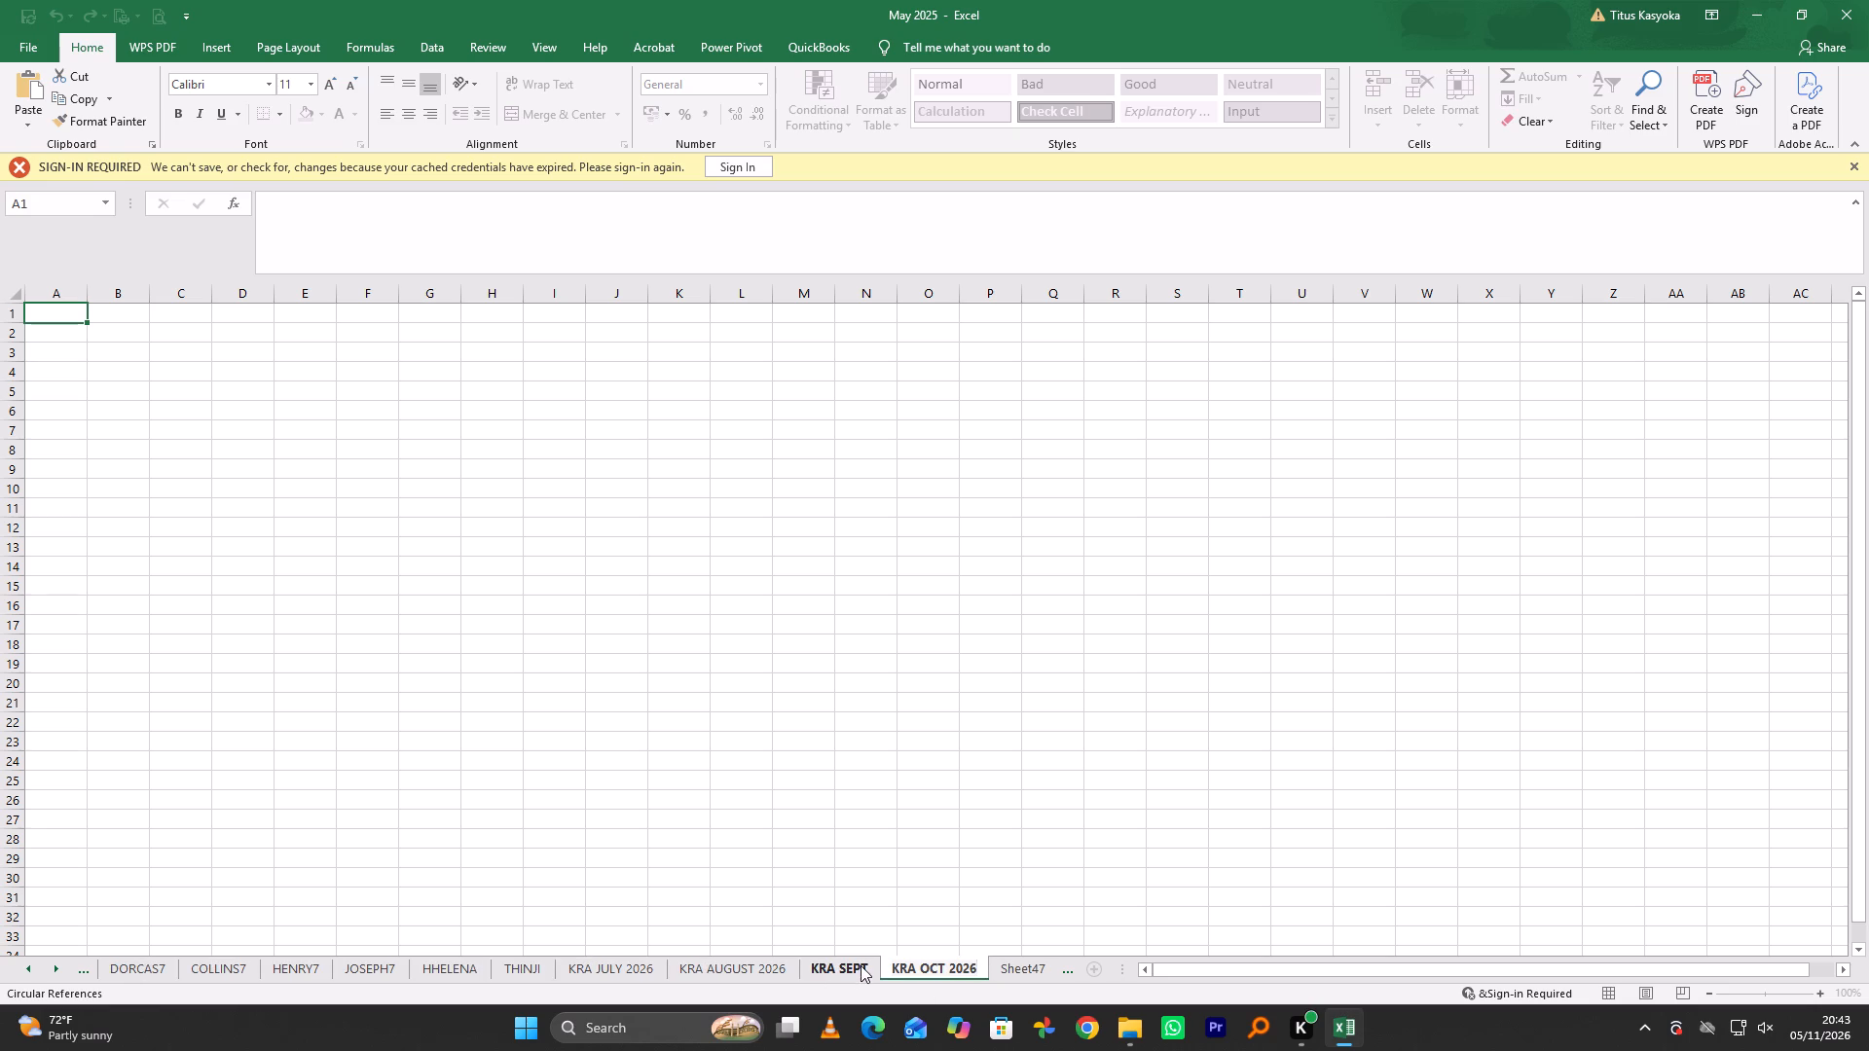
Add the year to the KRA SEPT sheet's name so it reads KRA SEPT 2026.
{"action": "triple_click", "coordinate": [866, 966]}
{"action": "key", "text": "space"}
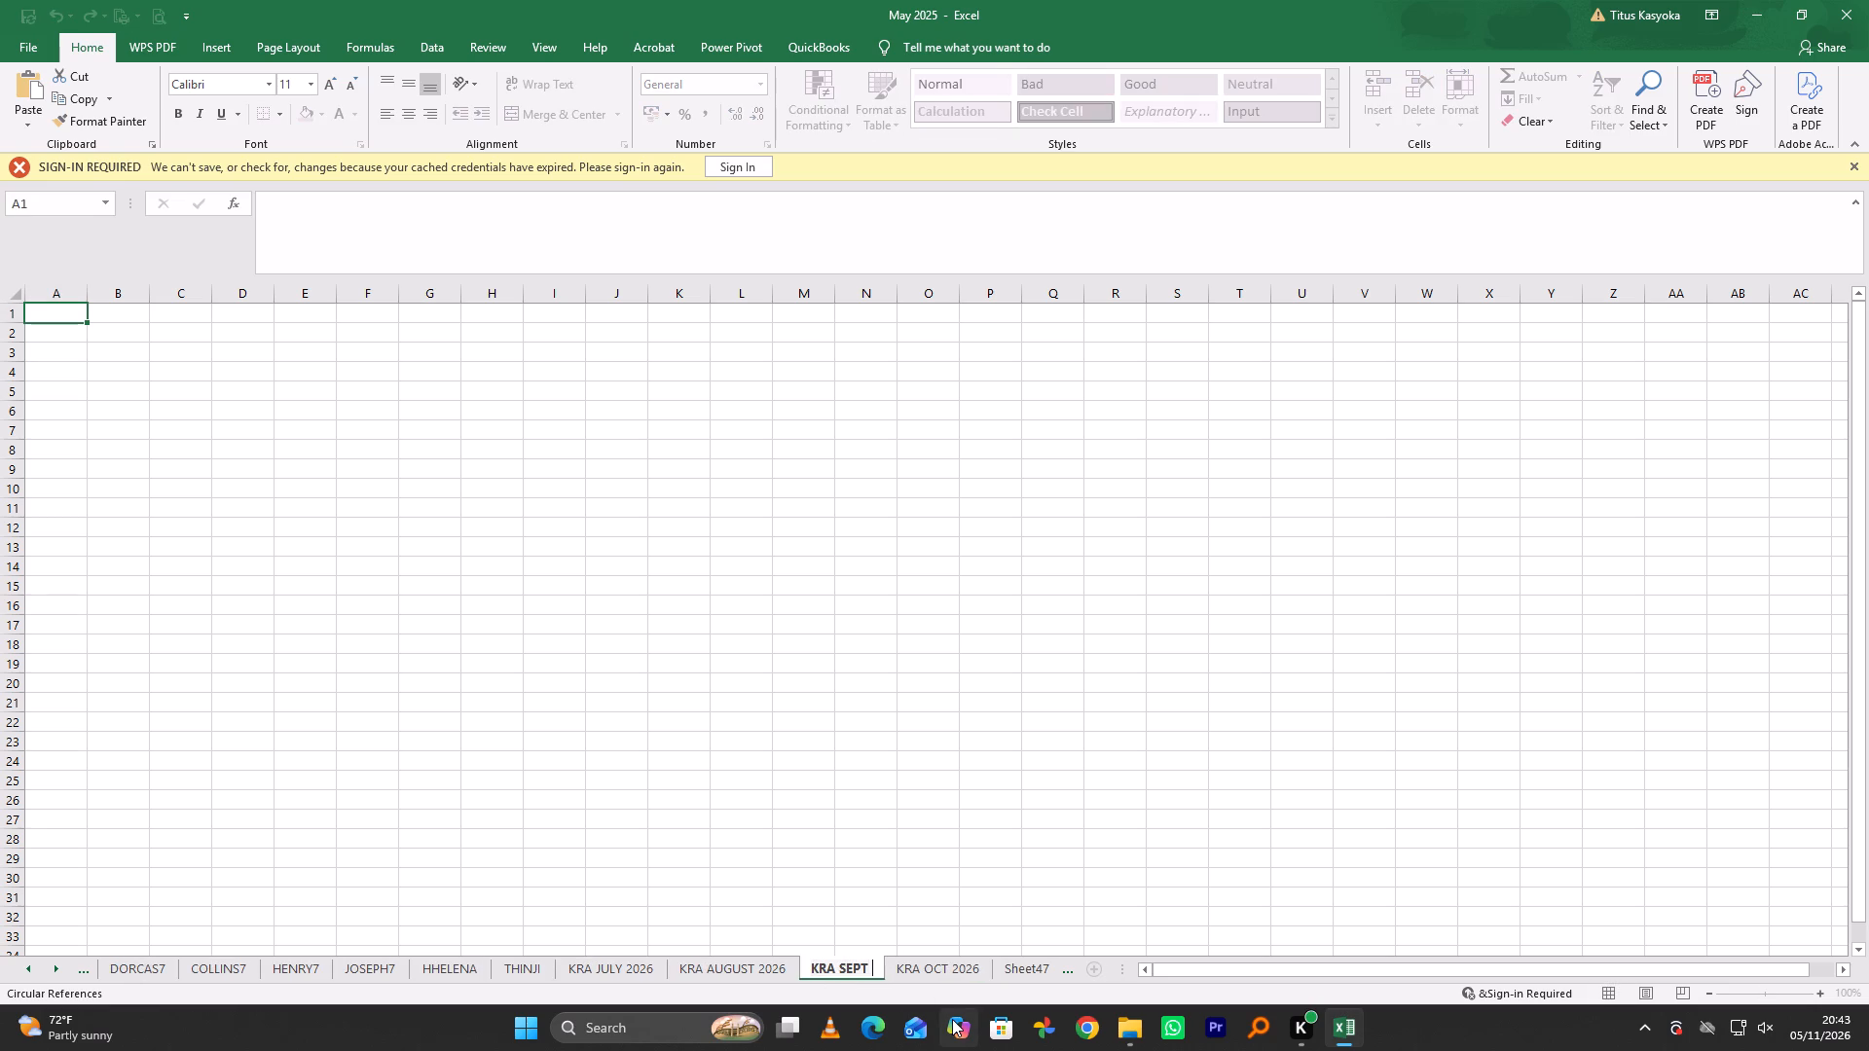
{"action": "type", "text": "2026"}
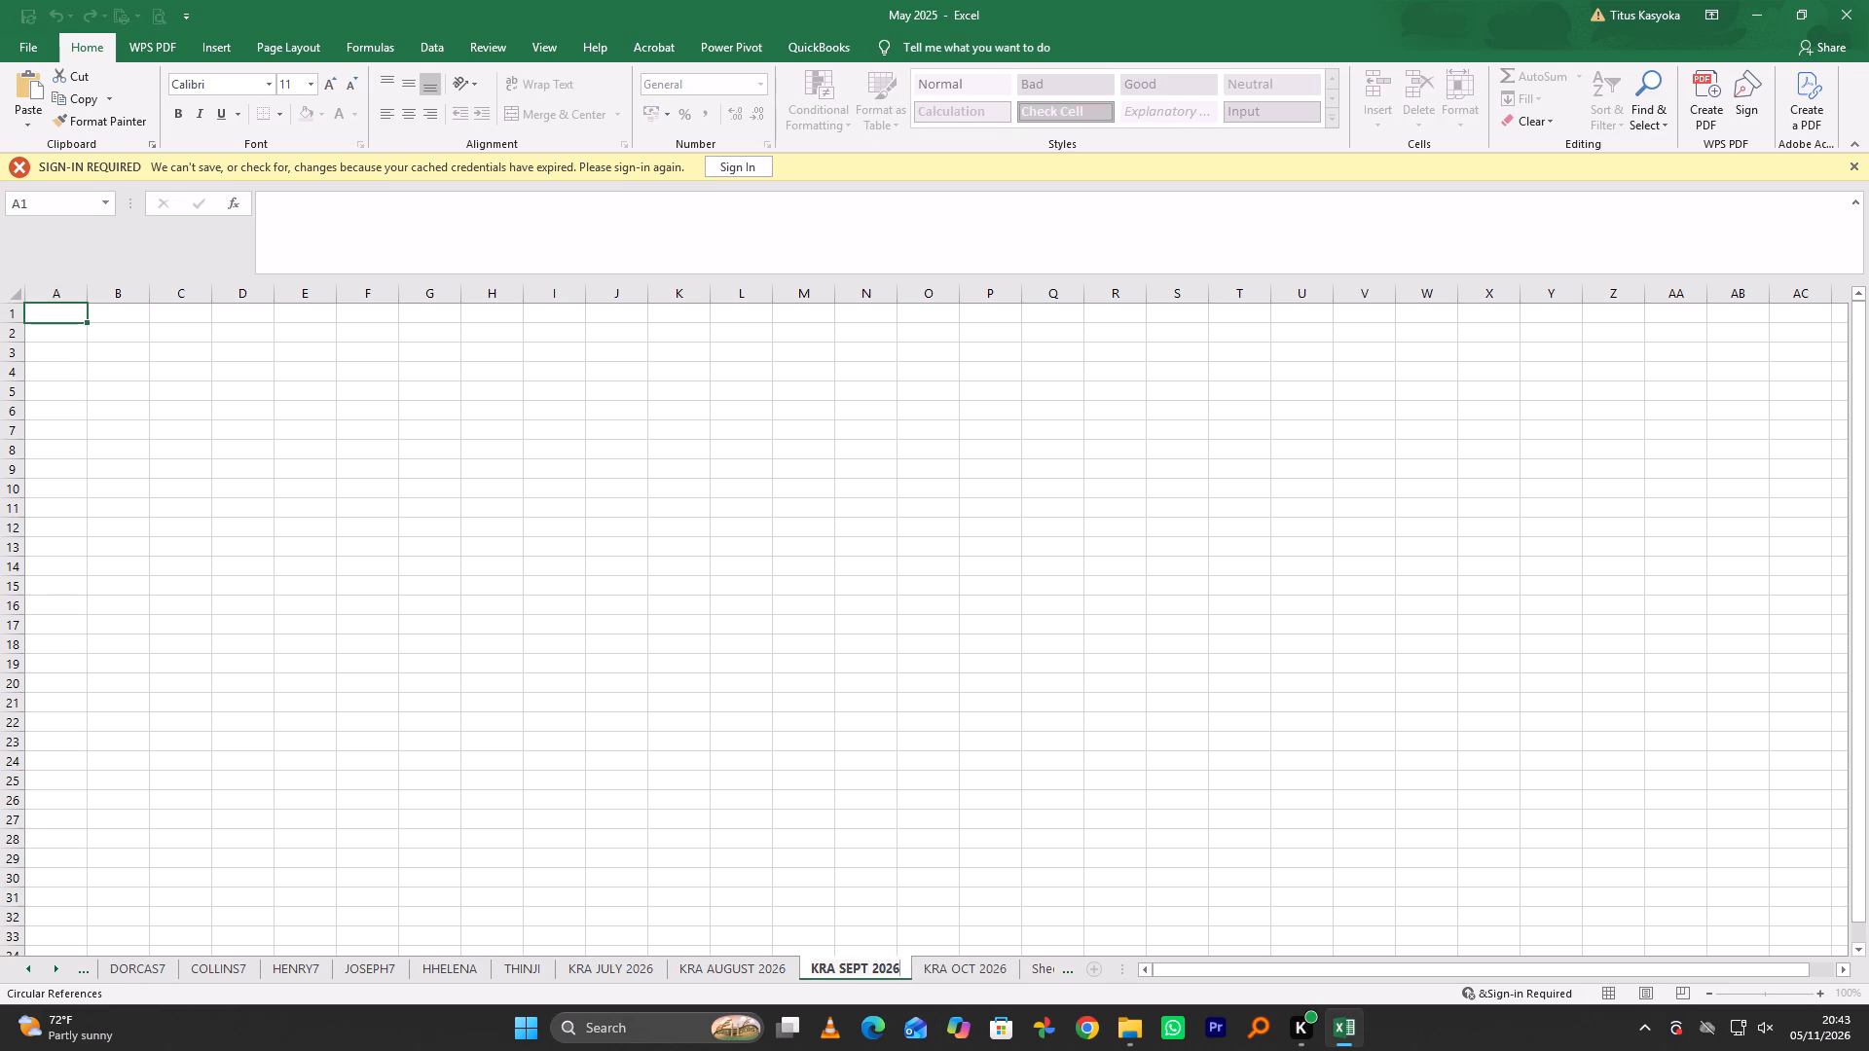
{"action": "left_click", "coordinate": [701, 957]}
Change the For entry of the voucher on the KRA JULY 2026 sheet to KRA JULY.
{"action": "left_click", "coordinate": [715, 966]}
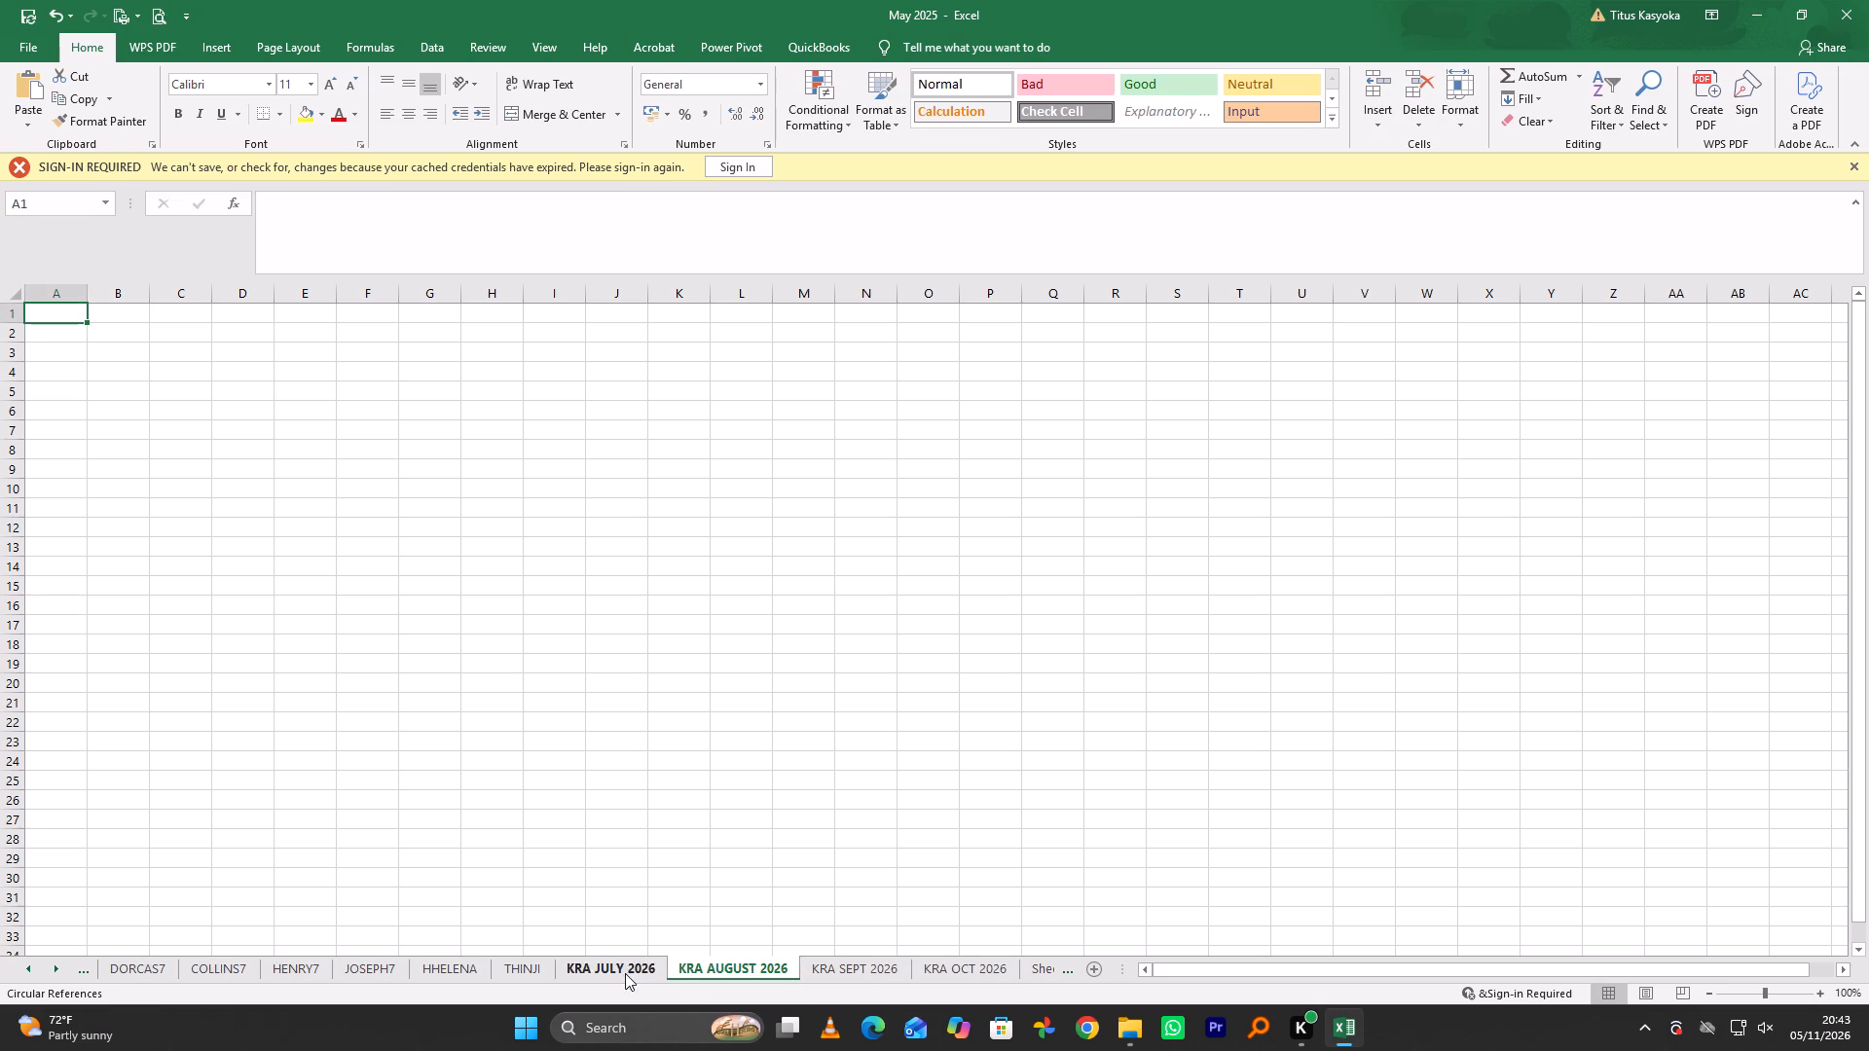
{"action": "left_click", "coordinate": [609, 966]}
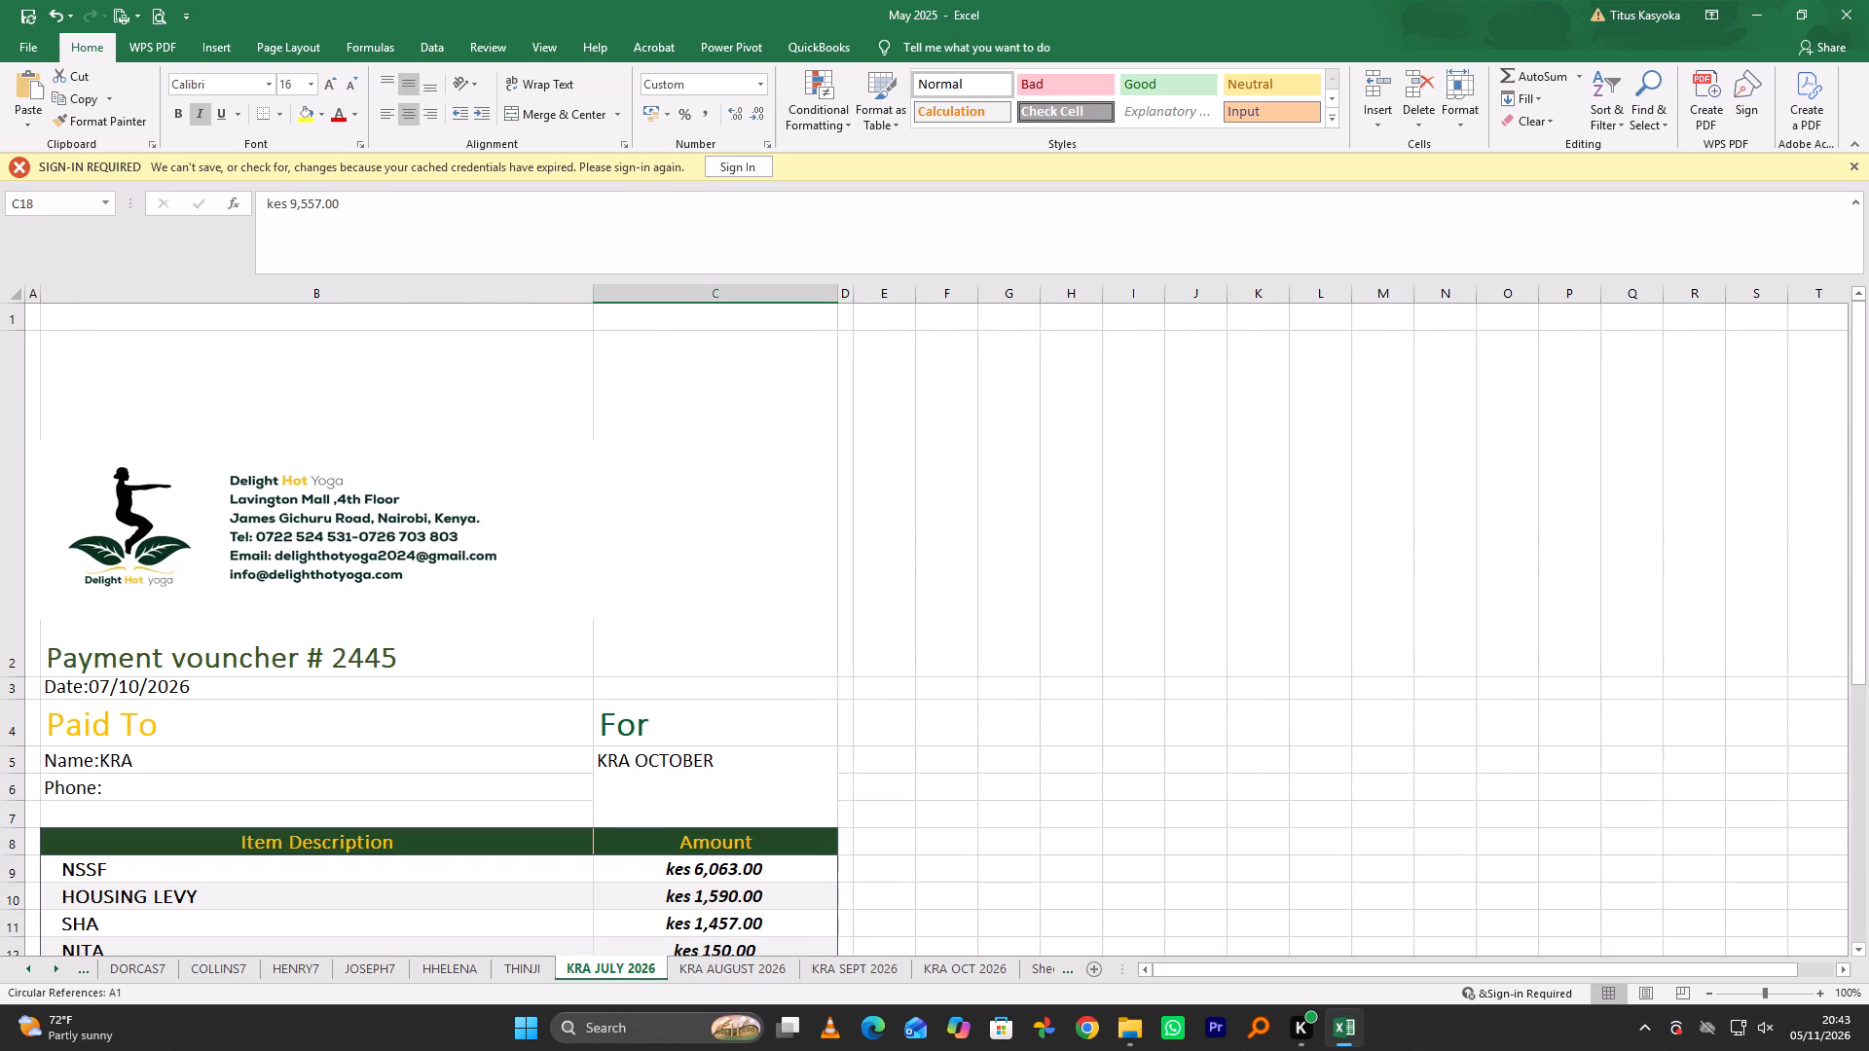
{"action": "double_click", "coordinate": [718, 766]}
{"action": "key", "text": "BackSpace"}
{"action": "key", "text": "BackSpace"}
{"action": "key", "text": "BackSpace"}
{"action": "key", "text": "BackSpace"}
{"action": "key", "text": "BackSpace"}
{"action": "key", "text": "BackSpace"}
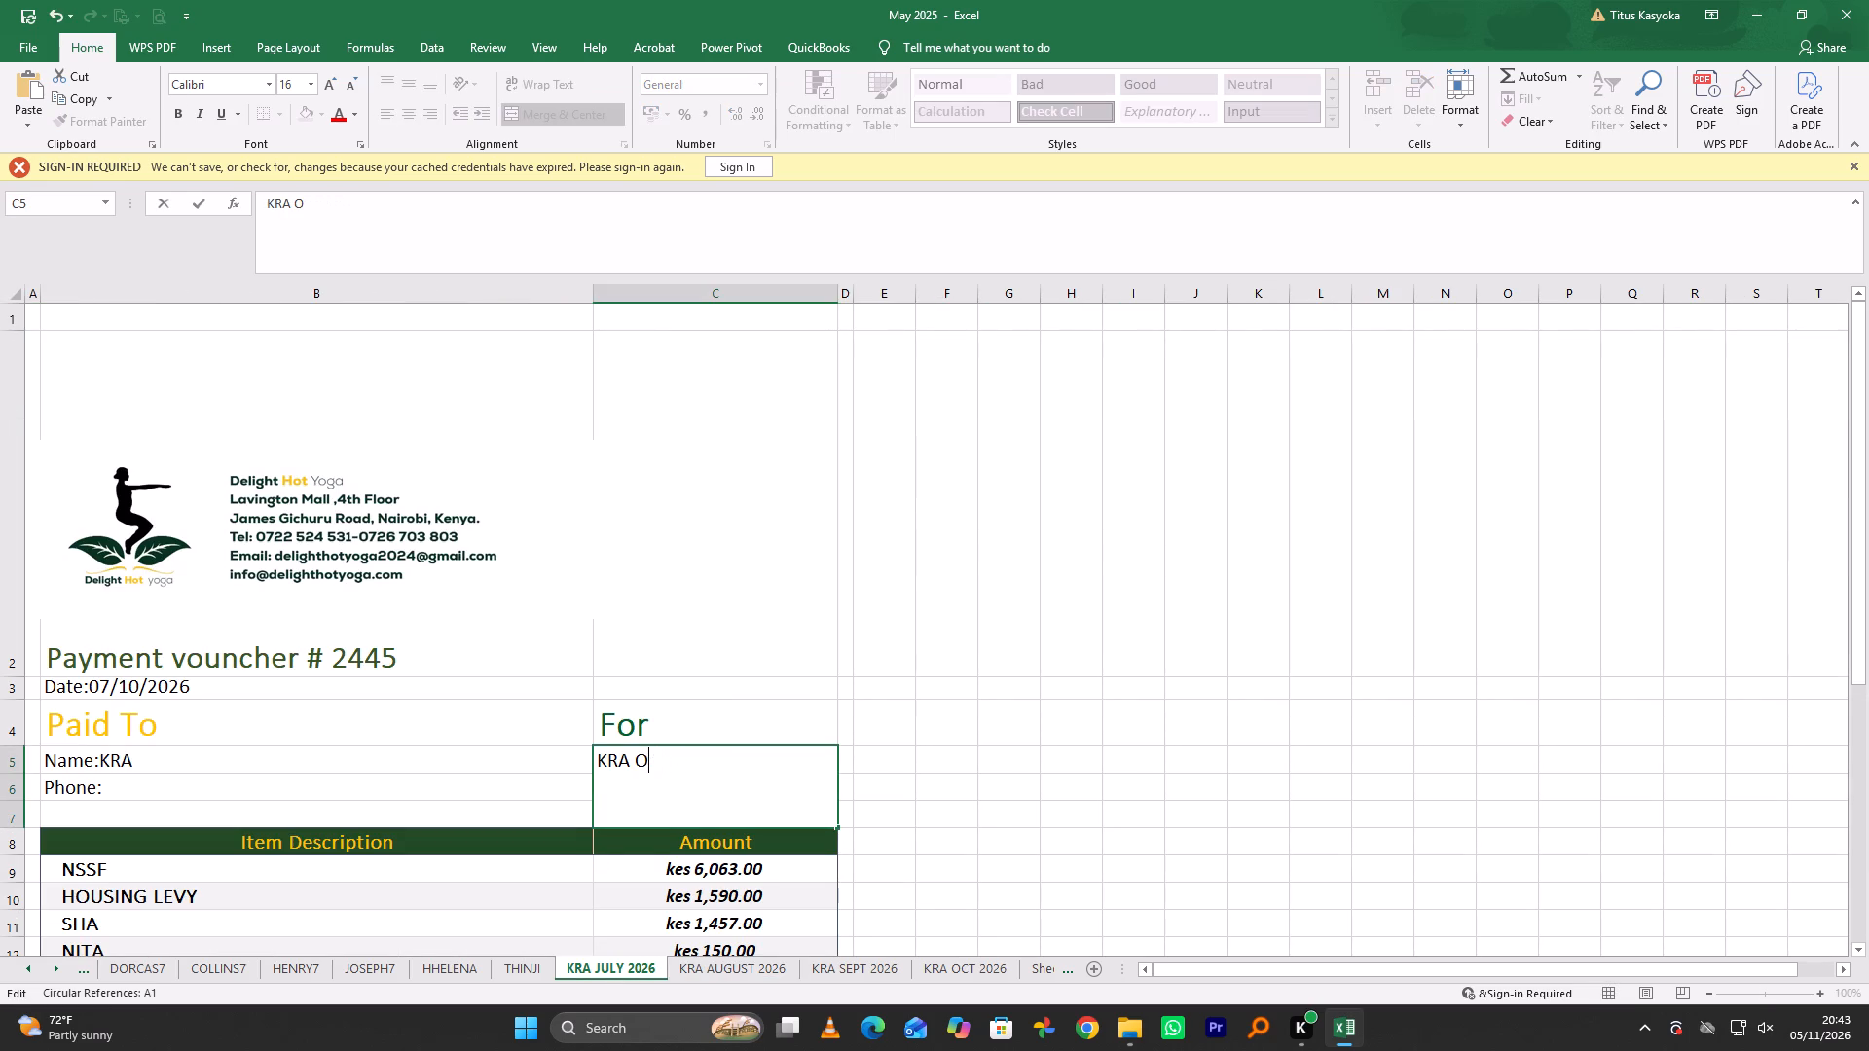
{"action": "key", "text": "BackSpace"}
{"action": "type", "text": "JU"}
{"action": "key", "text": "l"}
{"action": "key", "text": "y"}
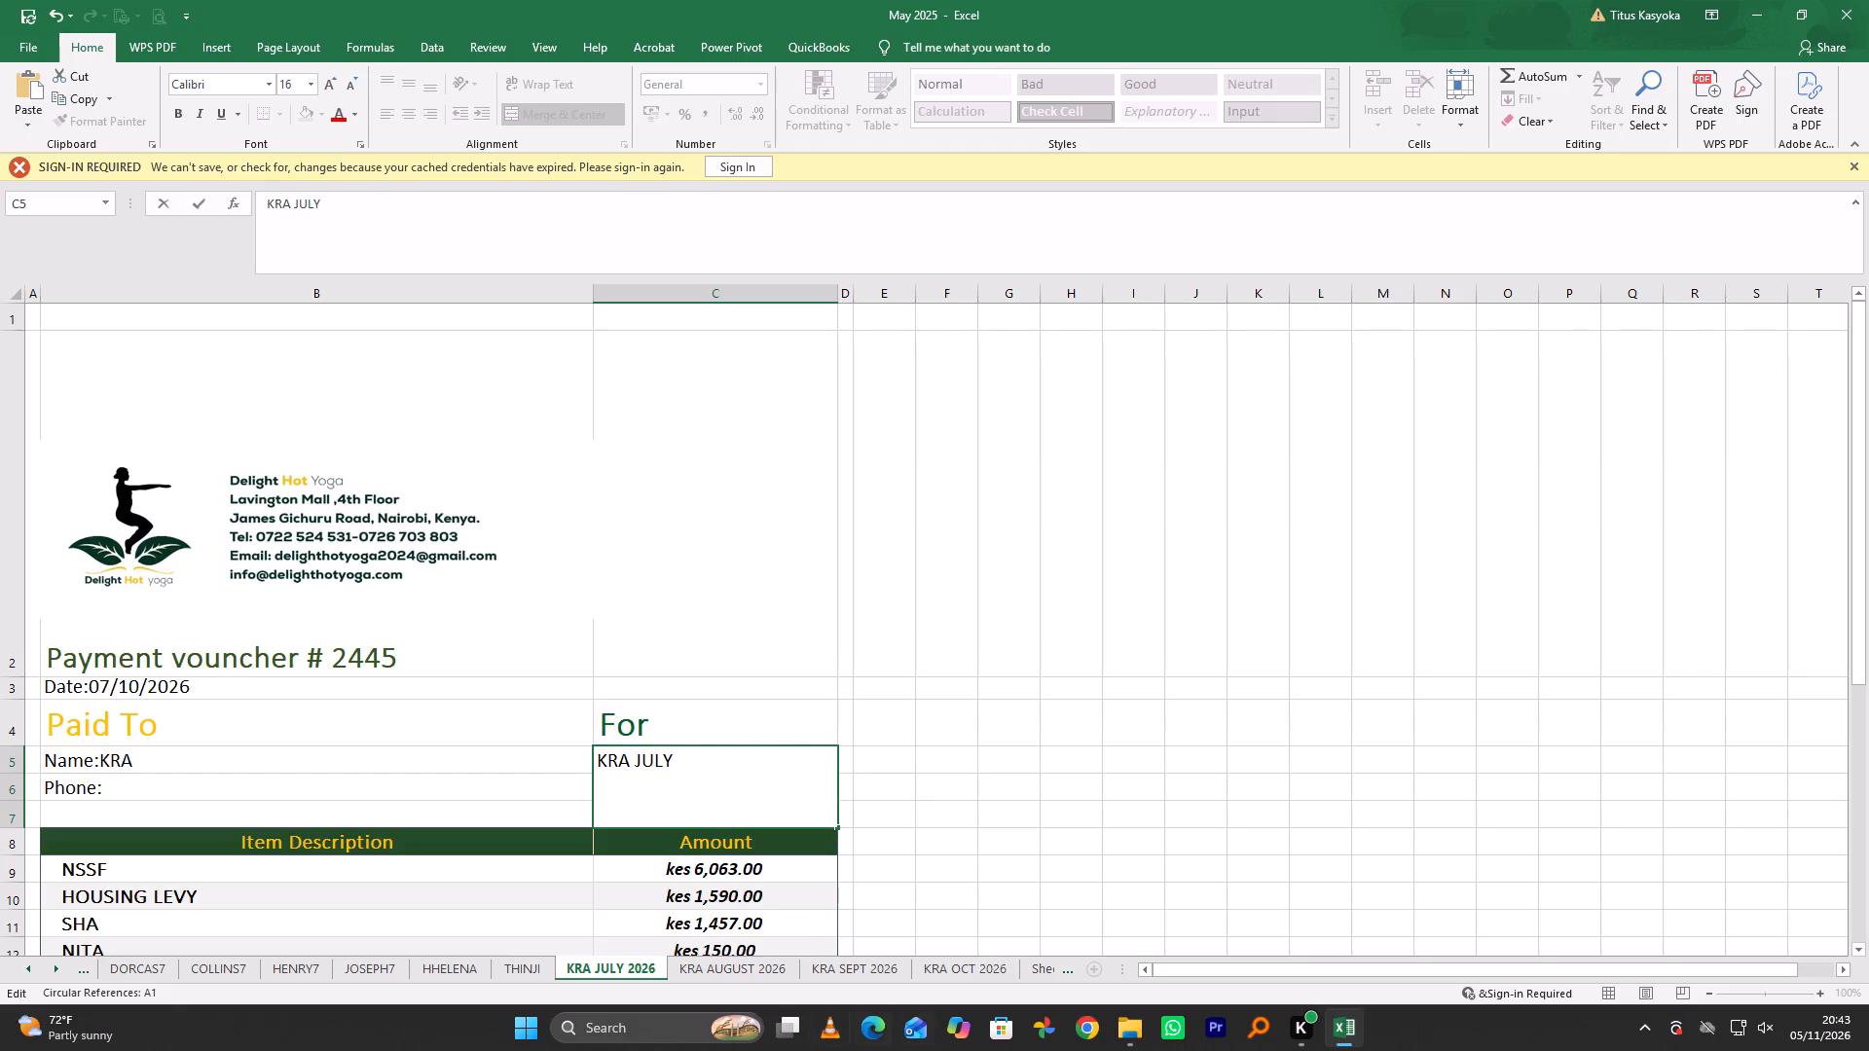
{"action": "left_click", "coordinate": [727, 971]}
Copy the entire KRA JULY 2026 sheet and paste it into the empty KRA AUGUST 2026 sheet.
{"action": "left_click", "coordinate": [601, 975]}
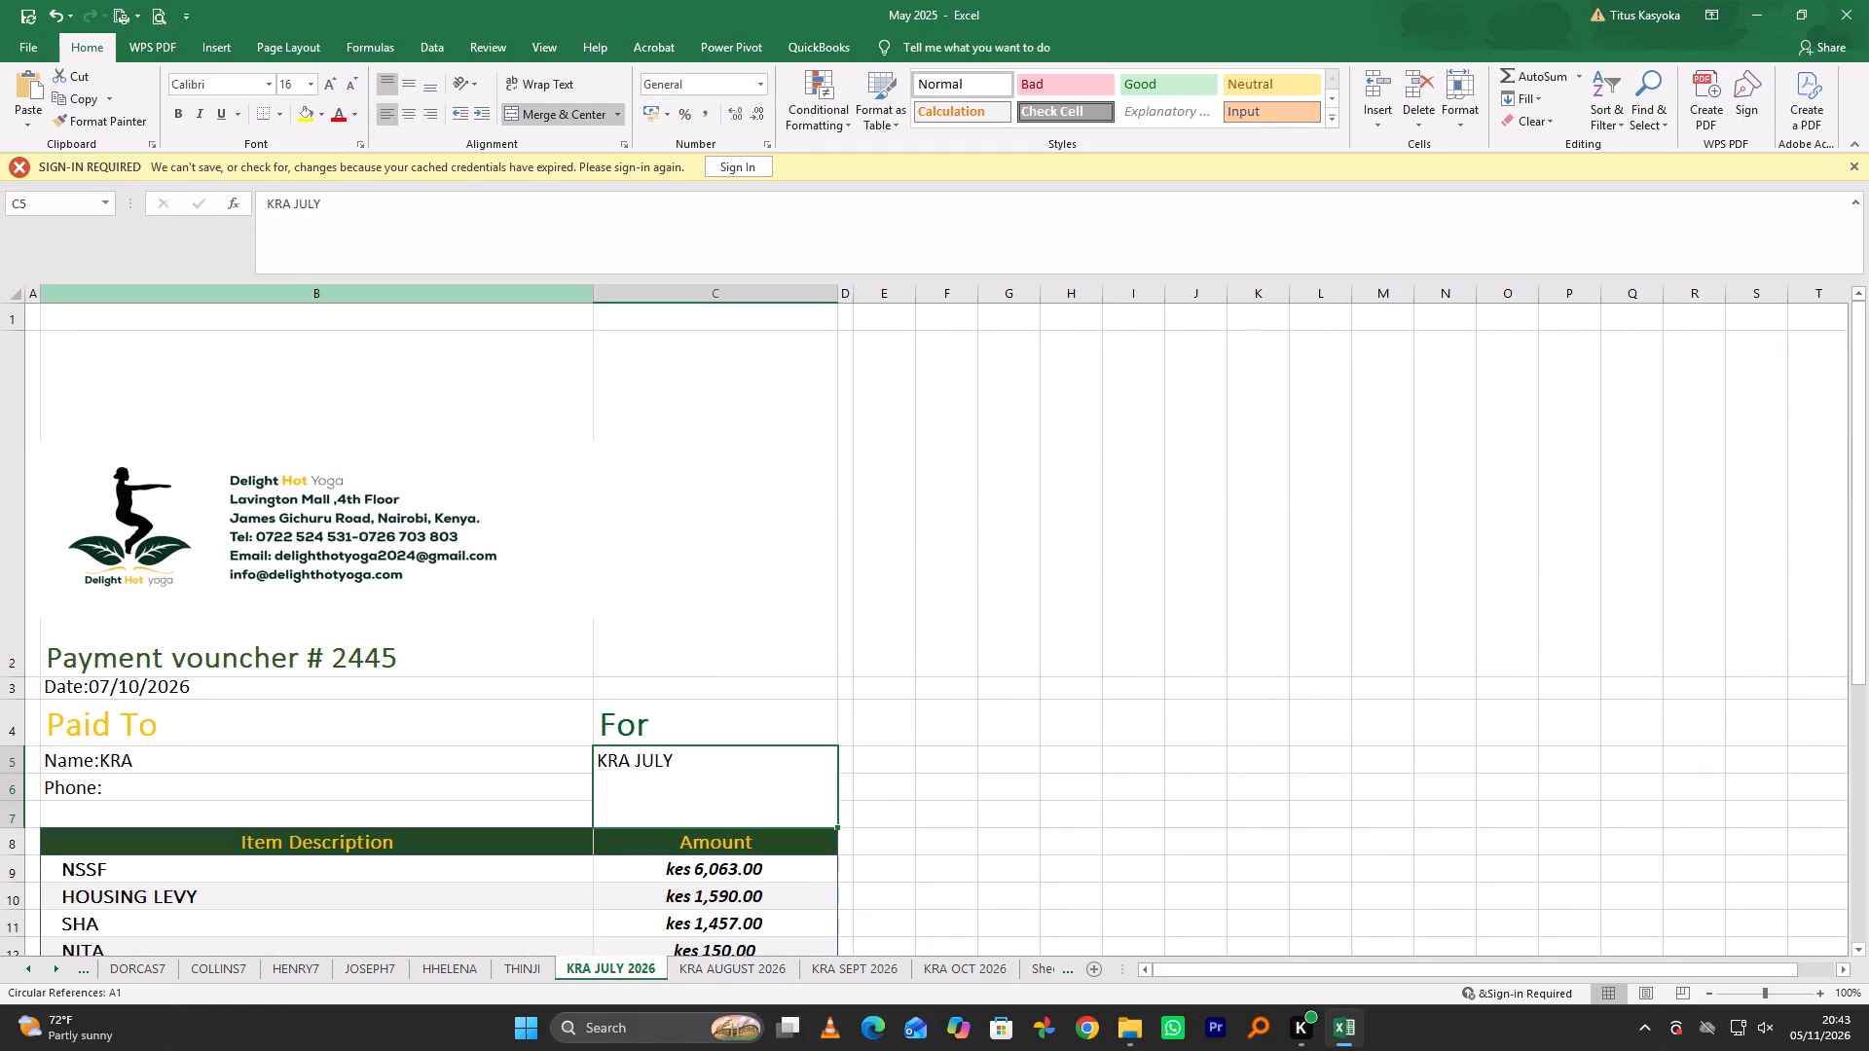
{"action": "left_click", "coordinate": [509, 974]}
{"action": "left_click", "coordinate": [580, 971]}
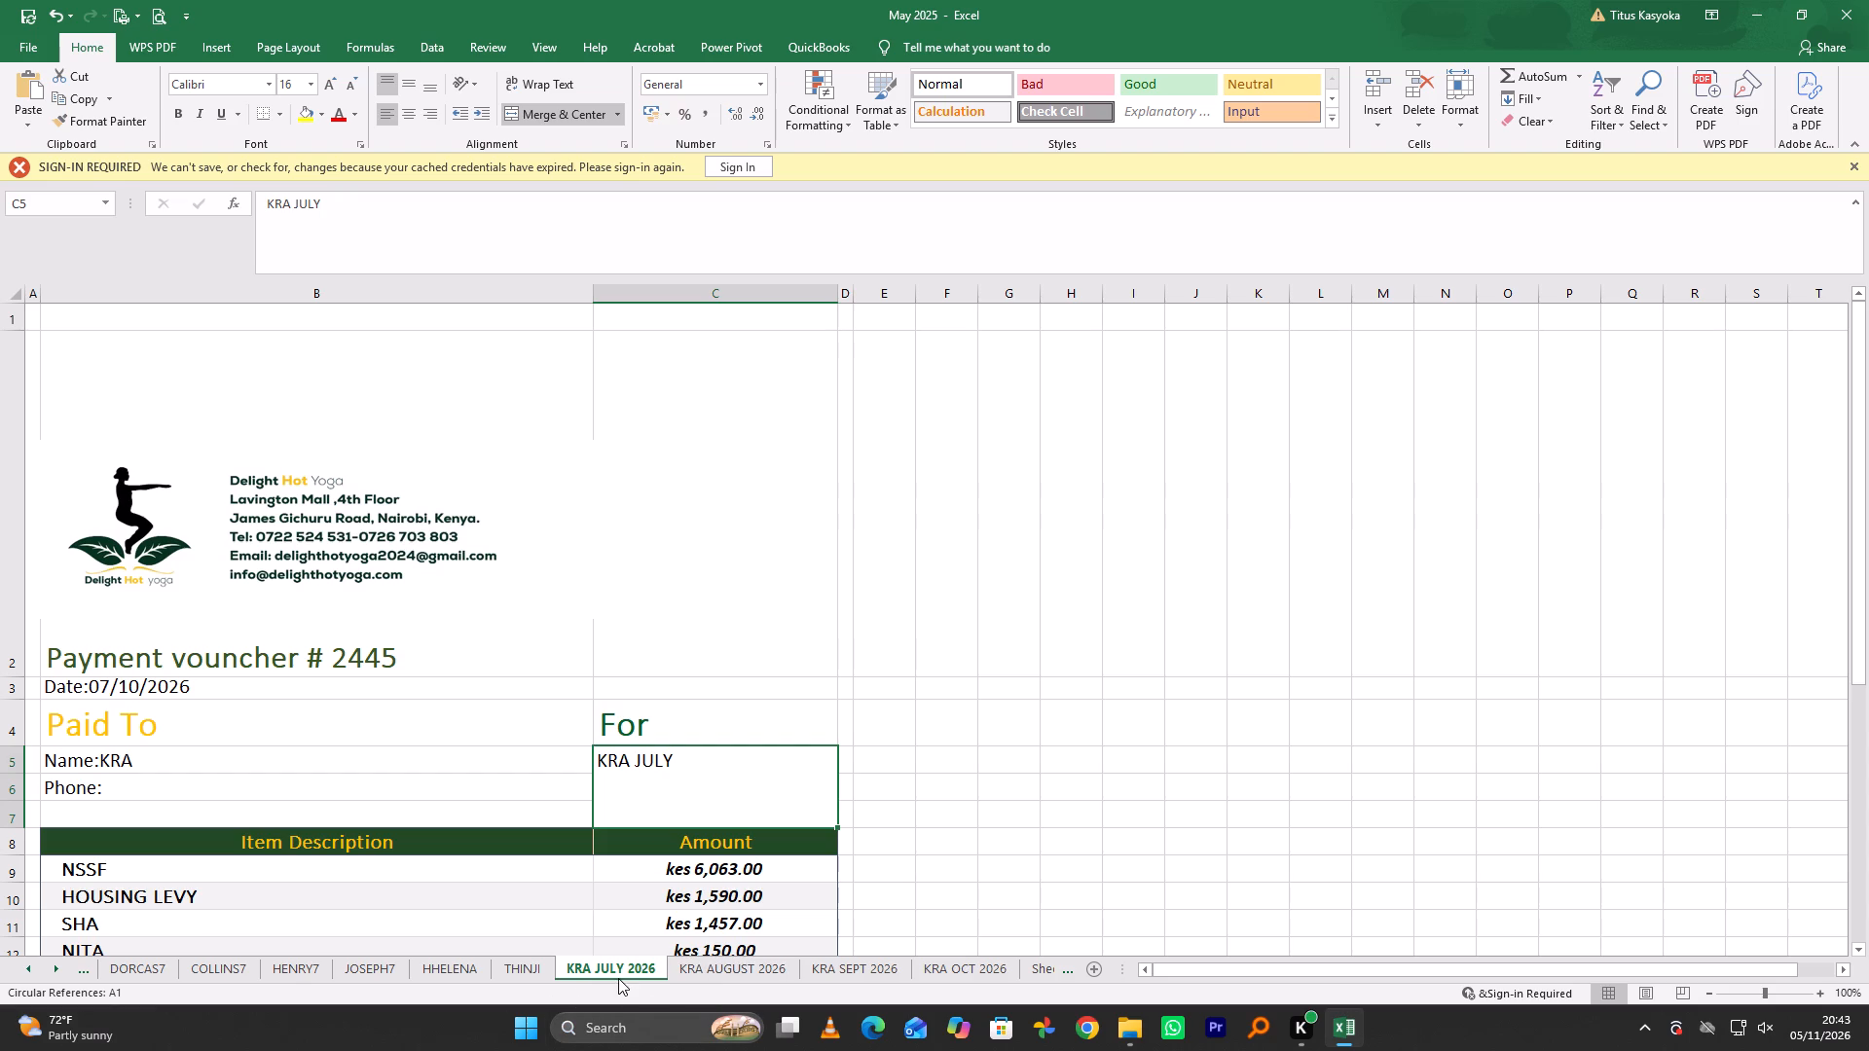
{"action": "right_click", "coordinate": [11, 298]}
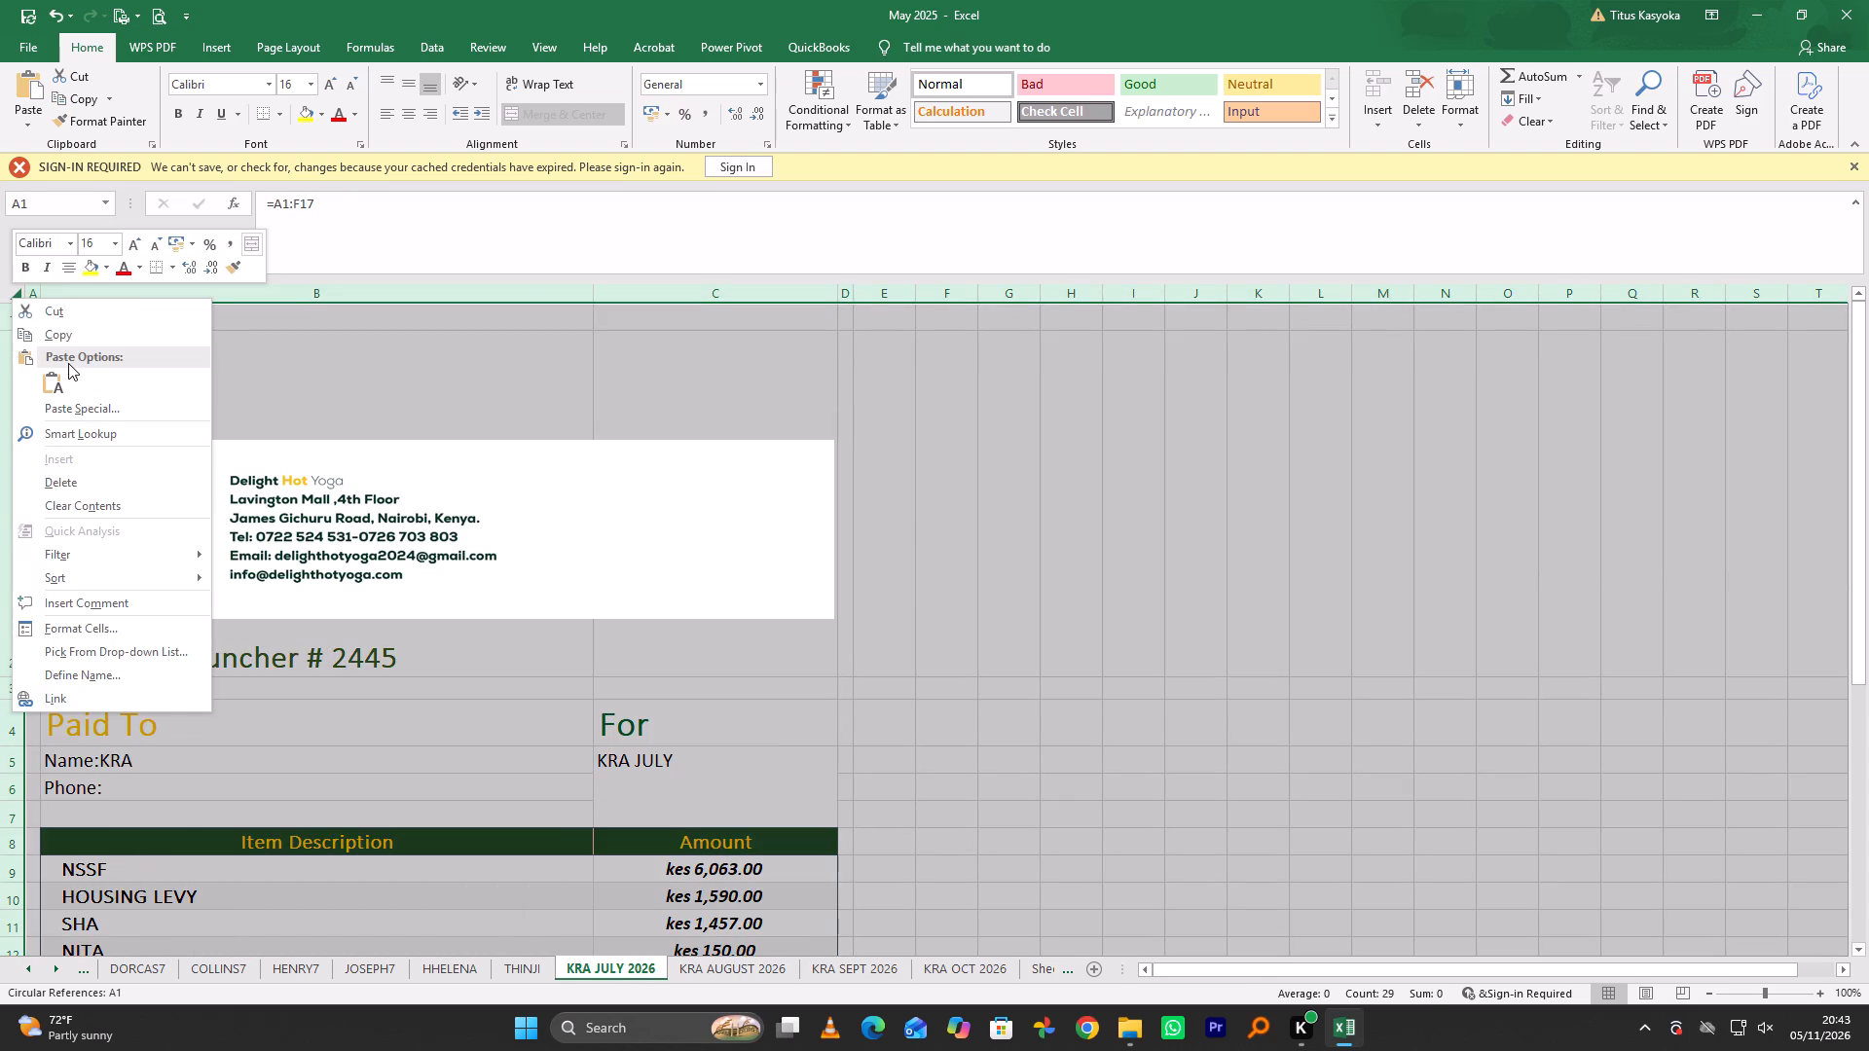
{"action": "left_click", "coordinate": [71, 340]}
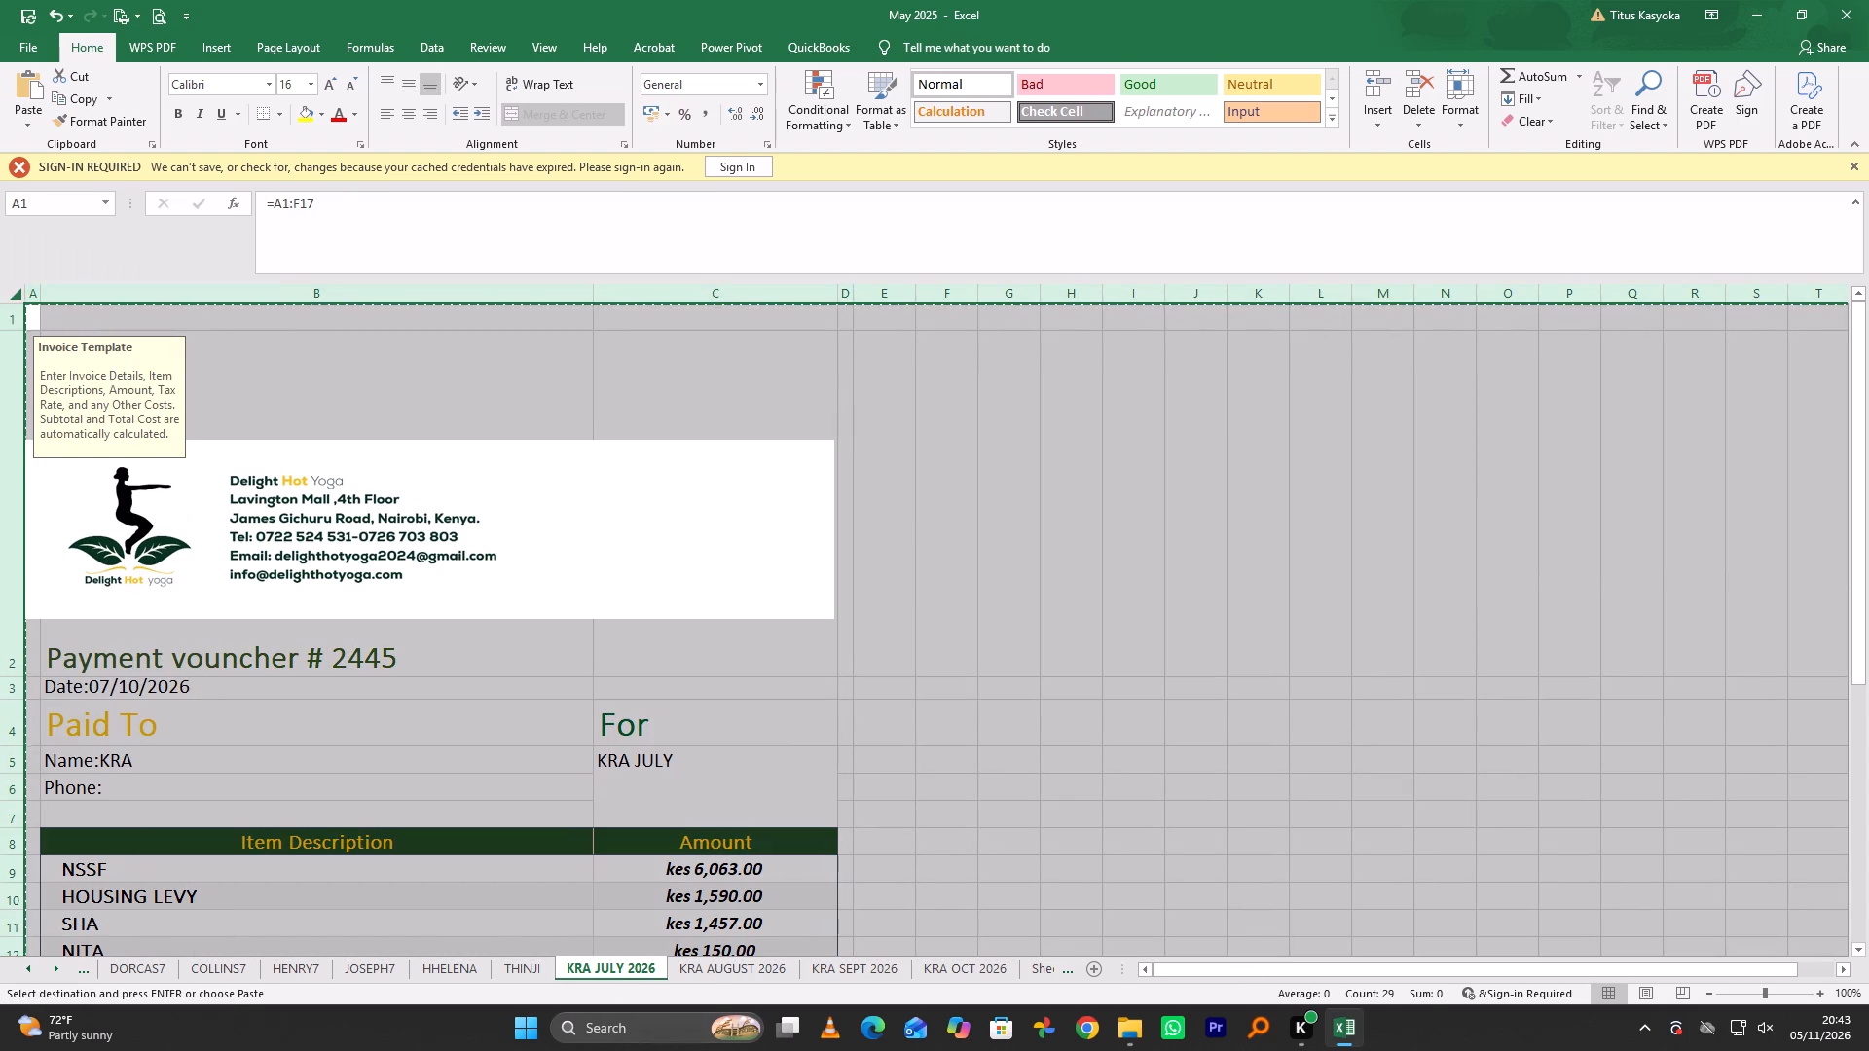
{"action": "left_click", "coordinate": [716, 963]}
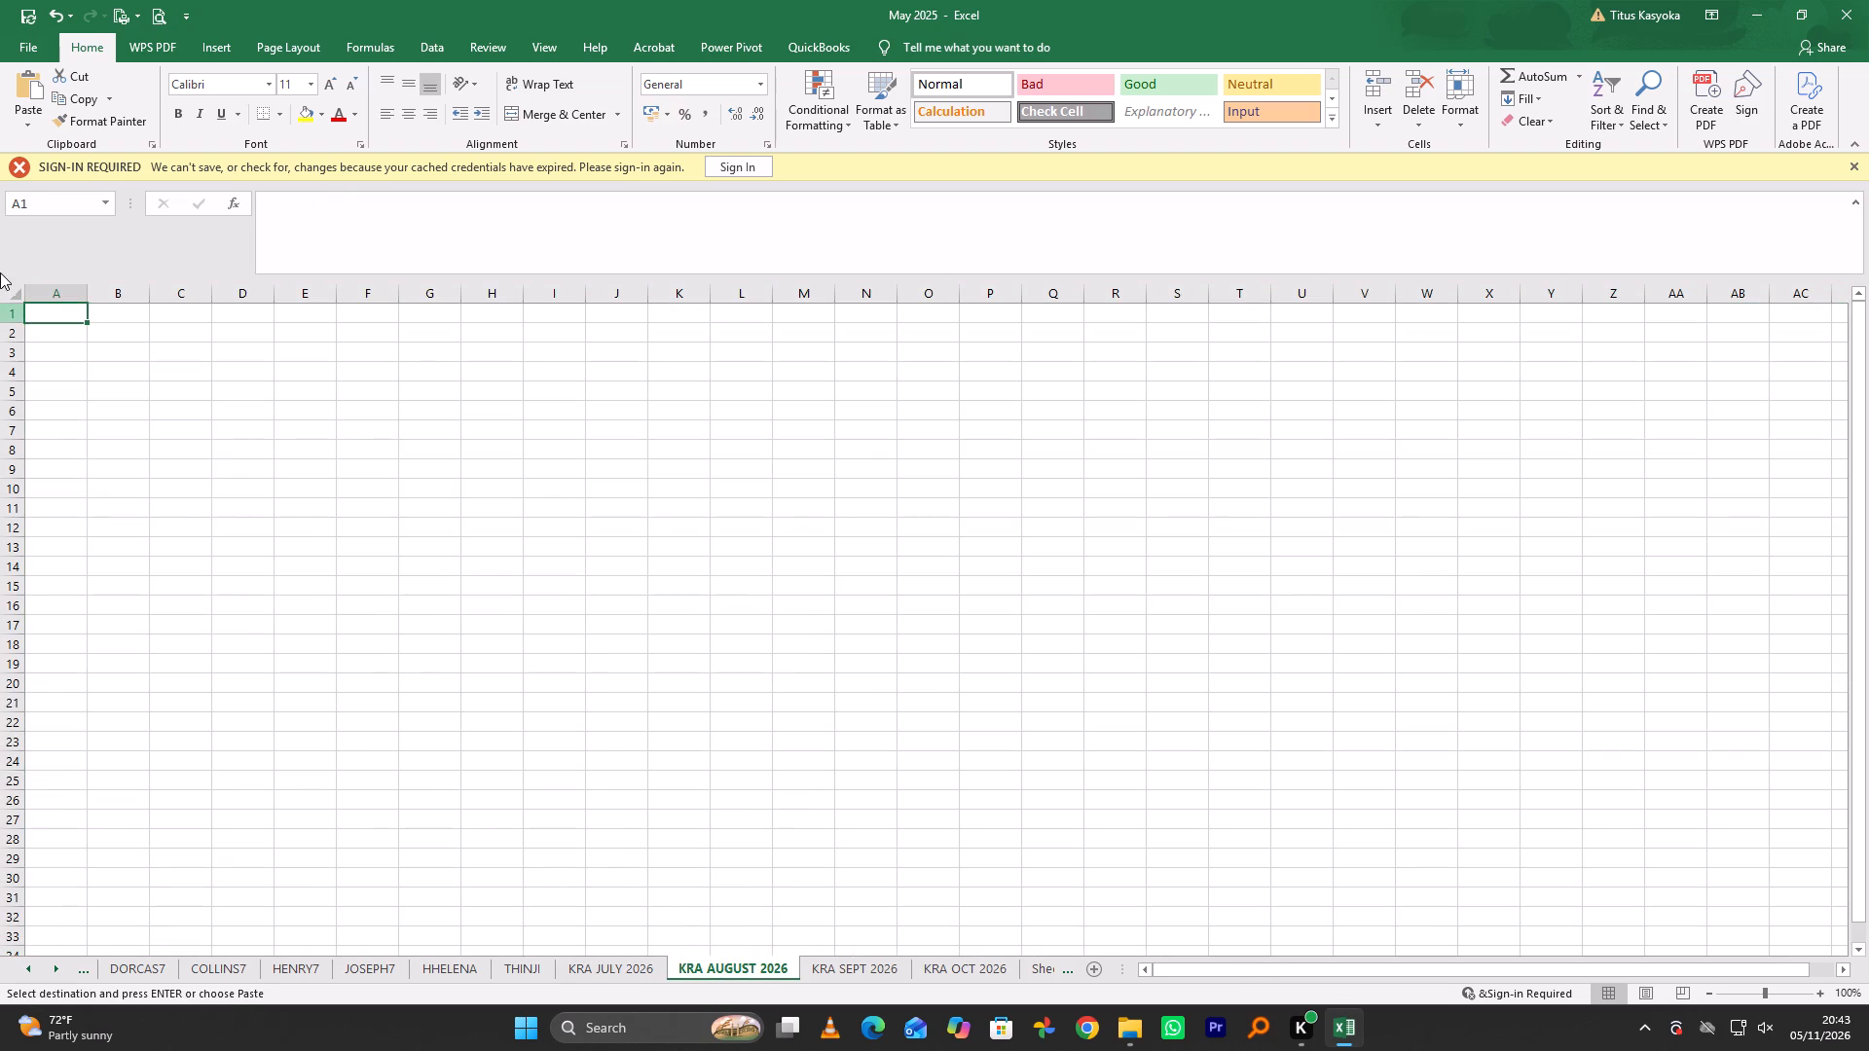
{"action": "right_click", "coordinate": [14, 291]}
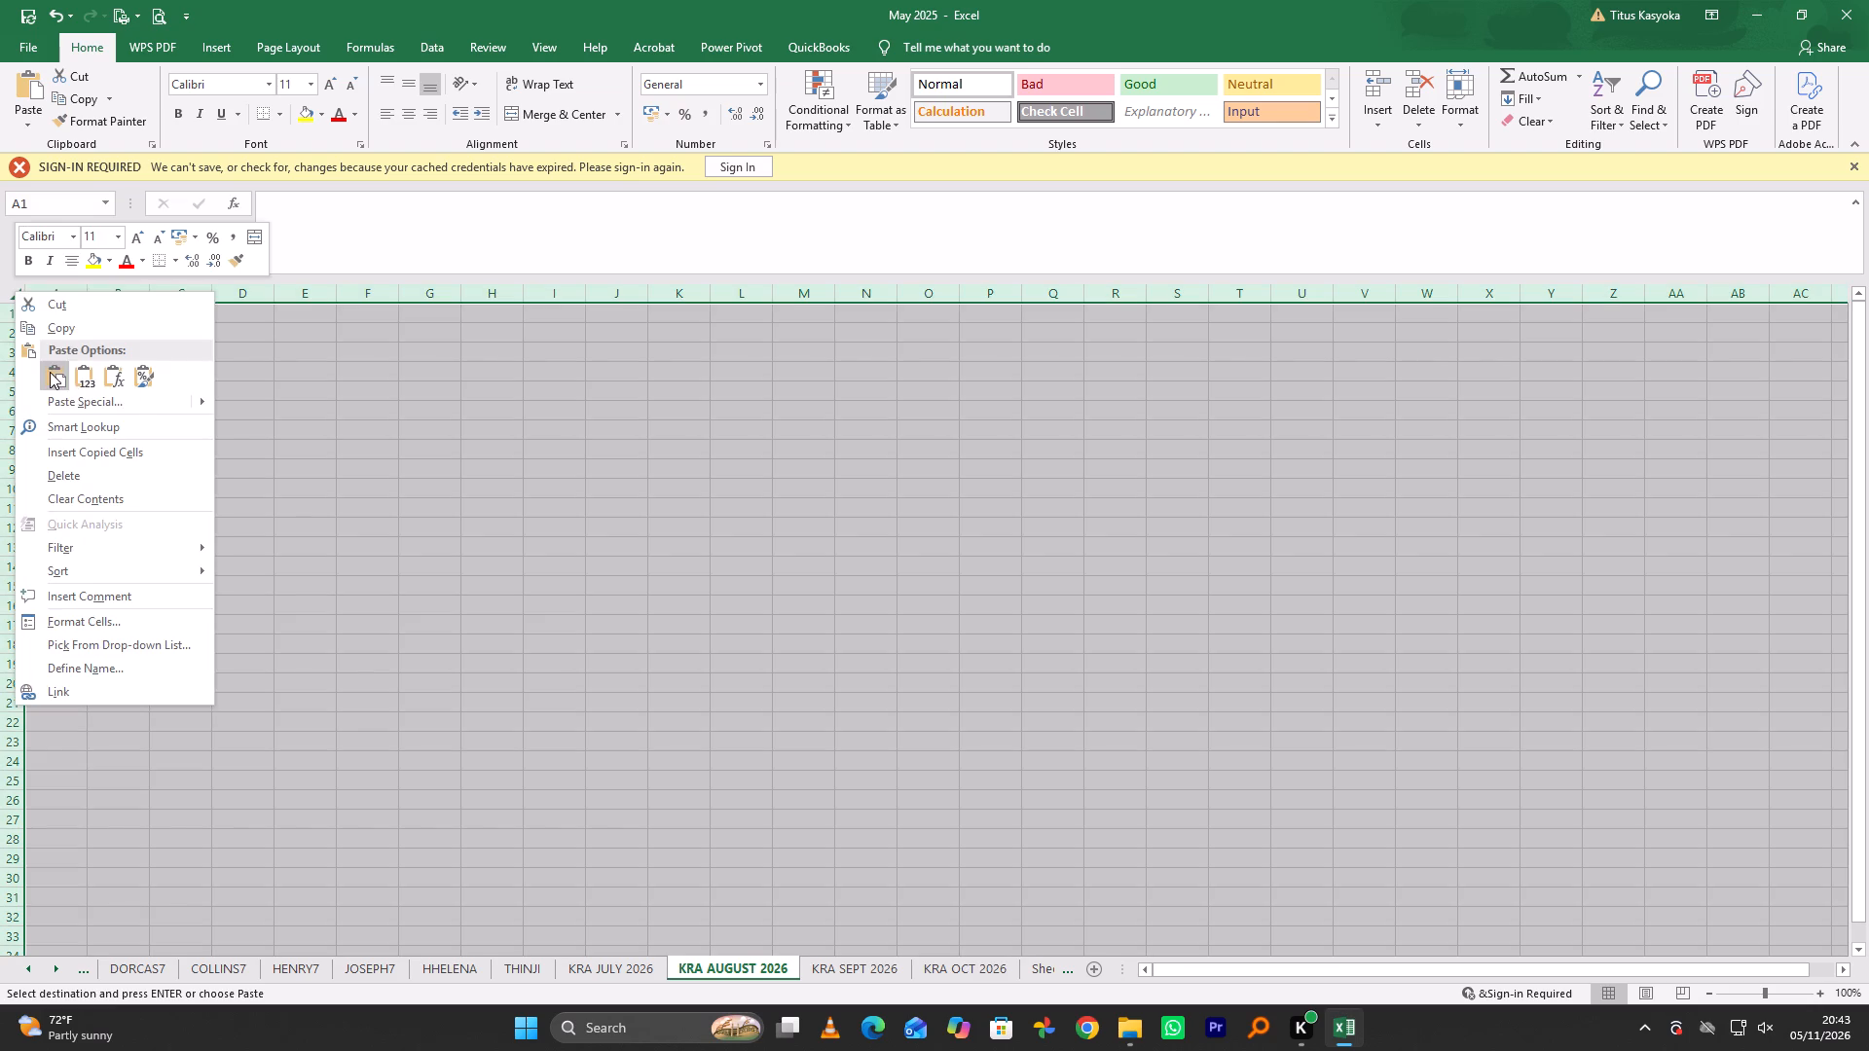
{"action": "left_click", "coordinate": [50, 372]}
{"action": "left_click", "coordinate": [840, 968]}
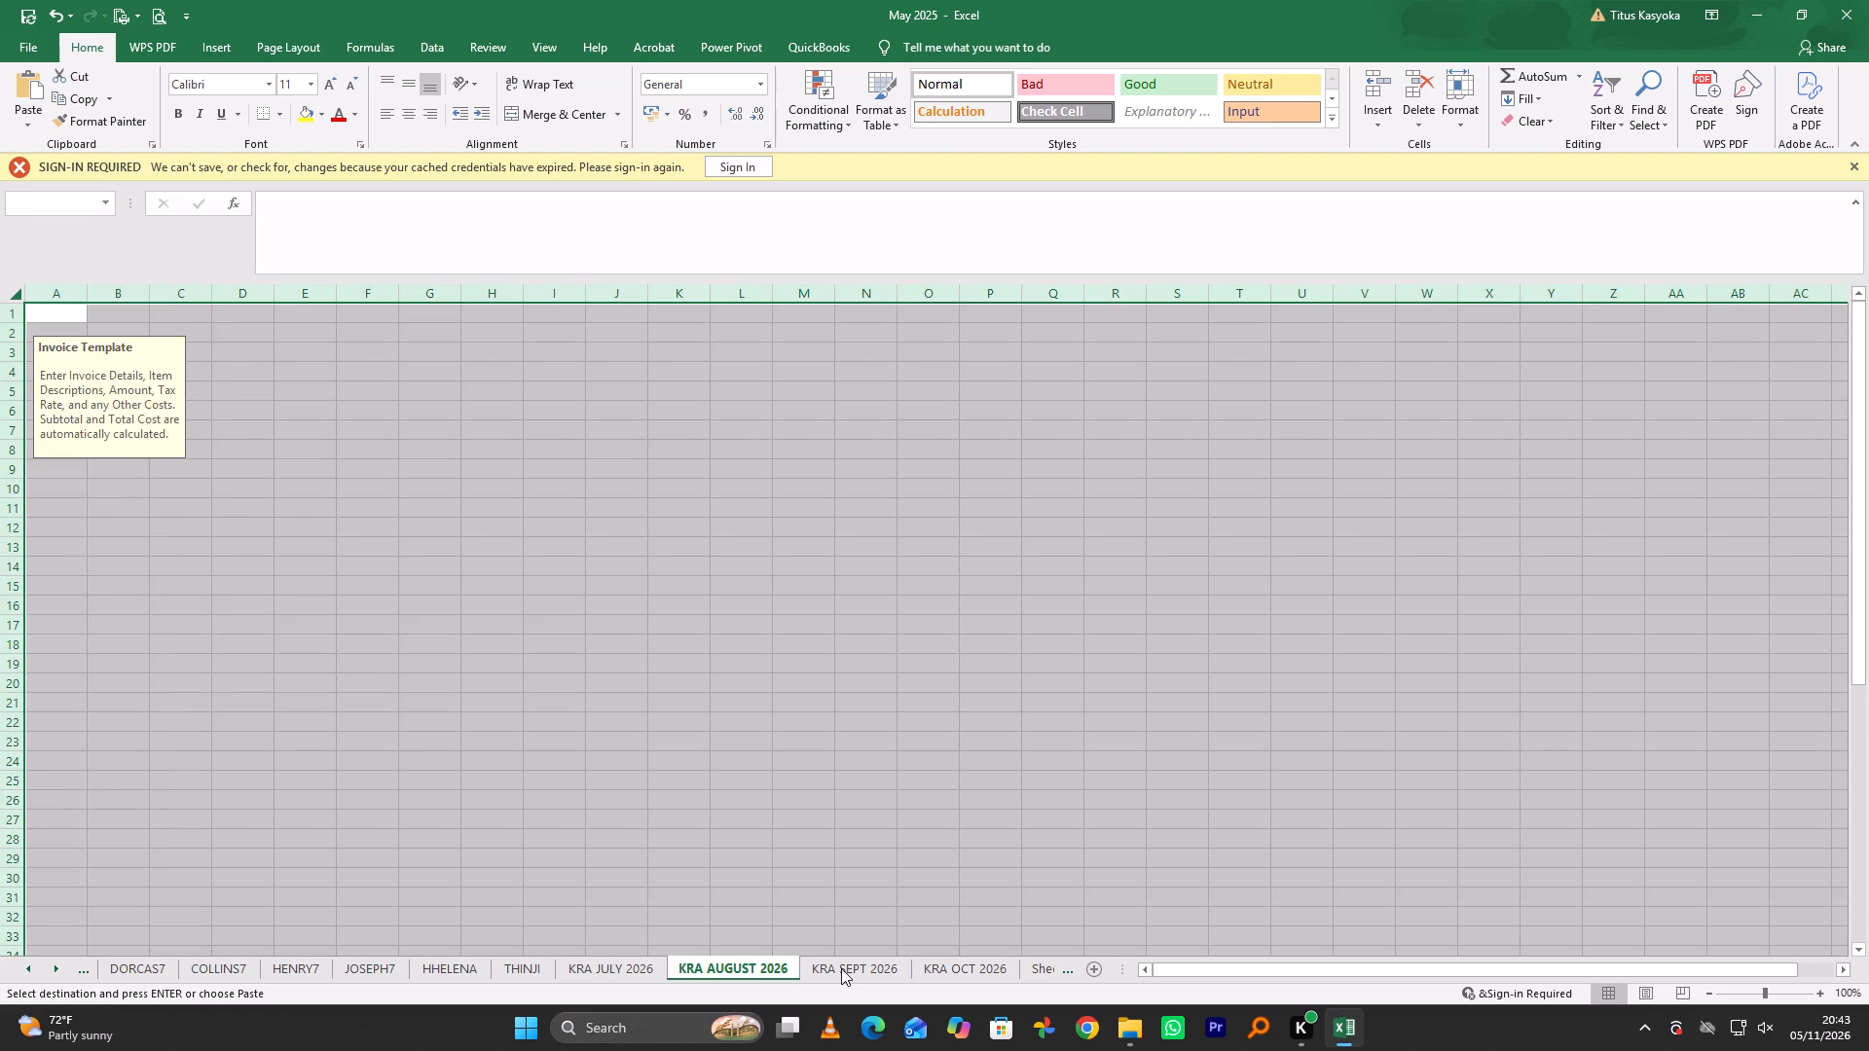
{"action": "left_click", "coordinate": [841, 968]}
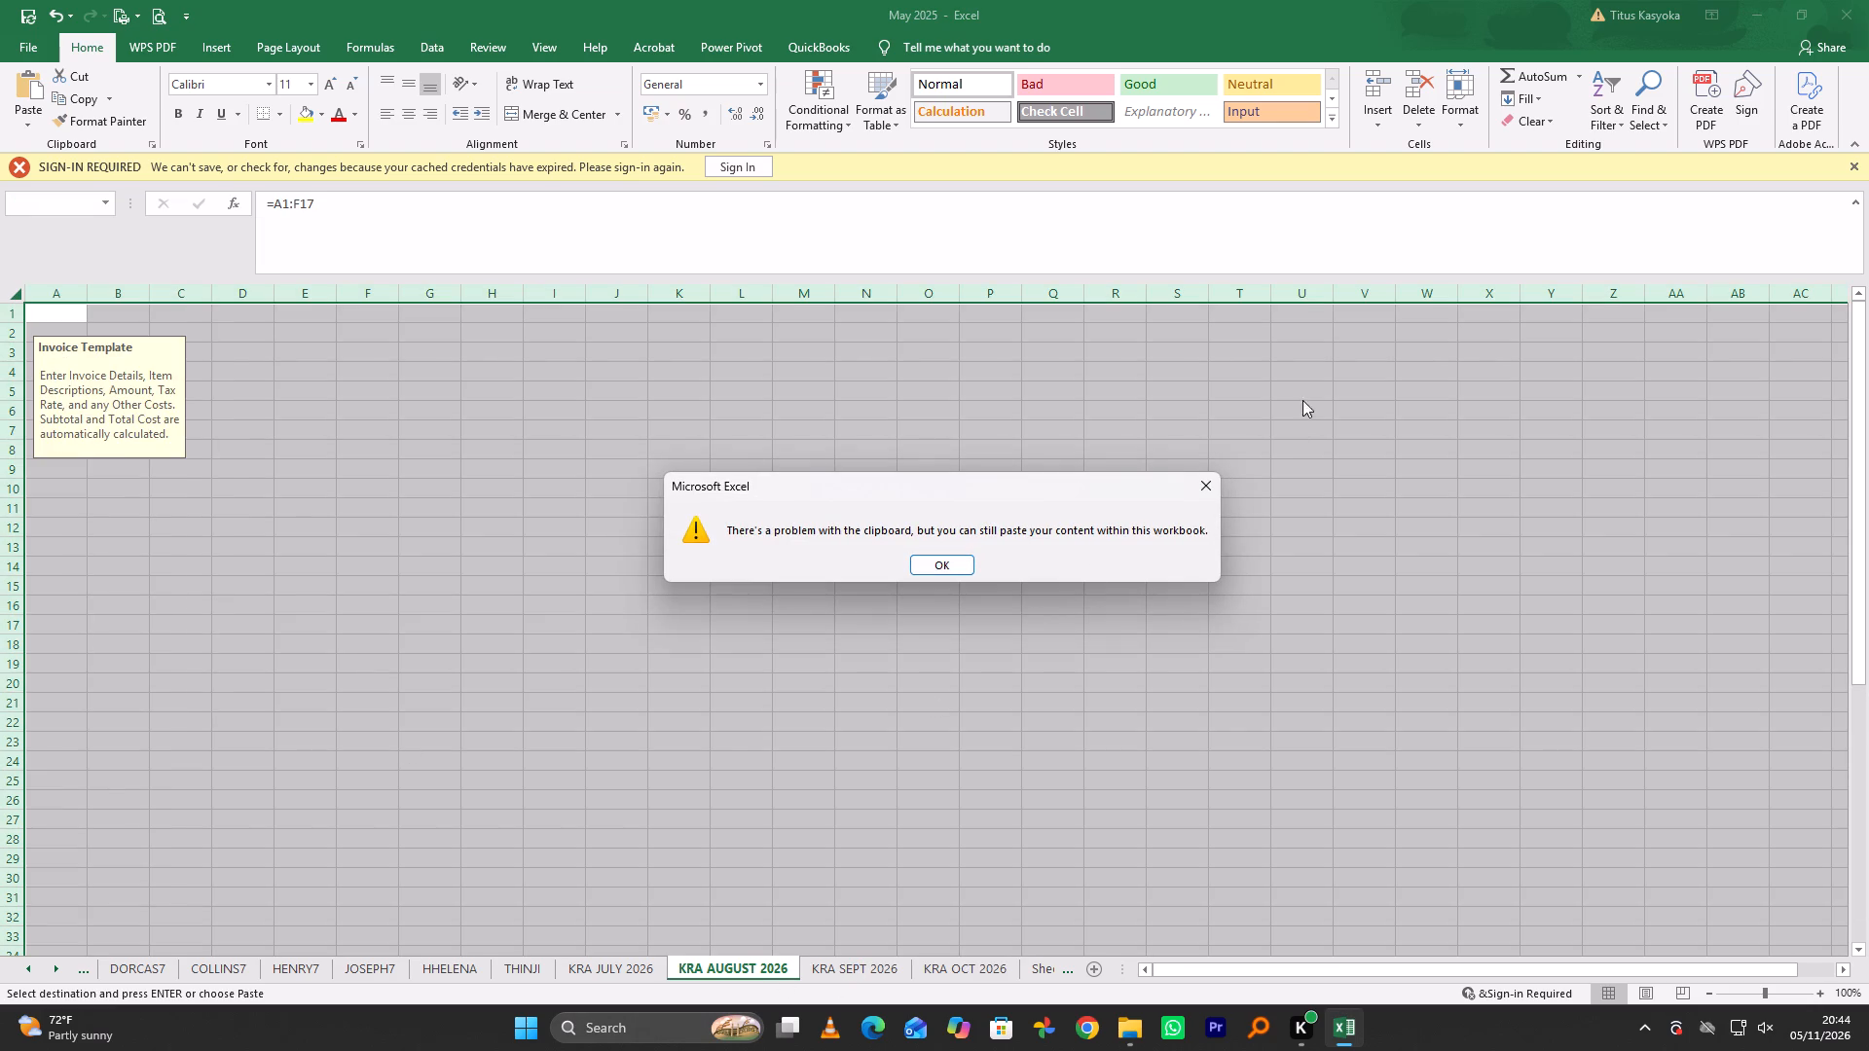
{"action": "left_click", "coordinate": [1202, 496]}
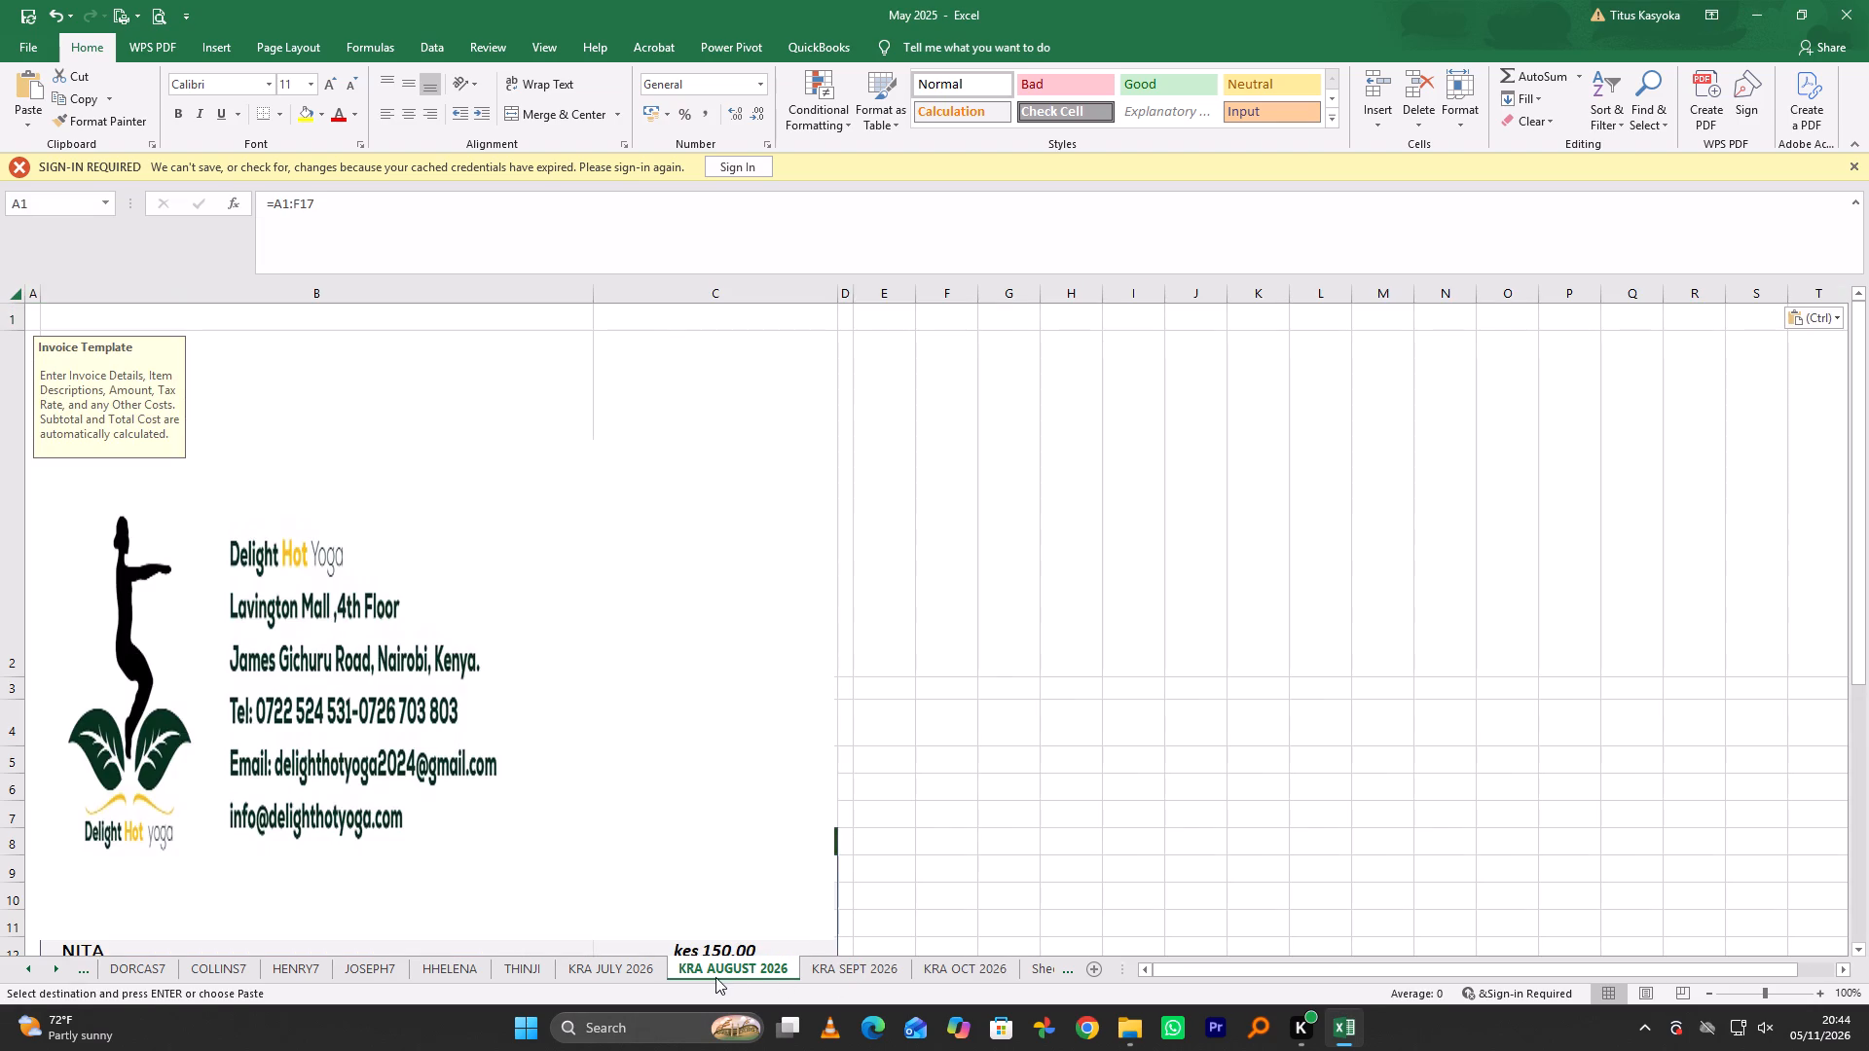
Copy the entire KRA JULY 2026 sheet again and paste it into the empty KRA SEPT 2026 sheet.
{"action": "left_click", "coordinate": [609, 975]}
{"action": "left_click", "coordinate": [1110, 717]}
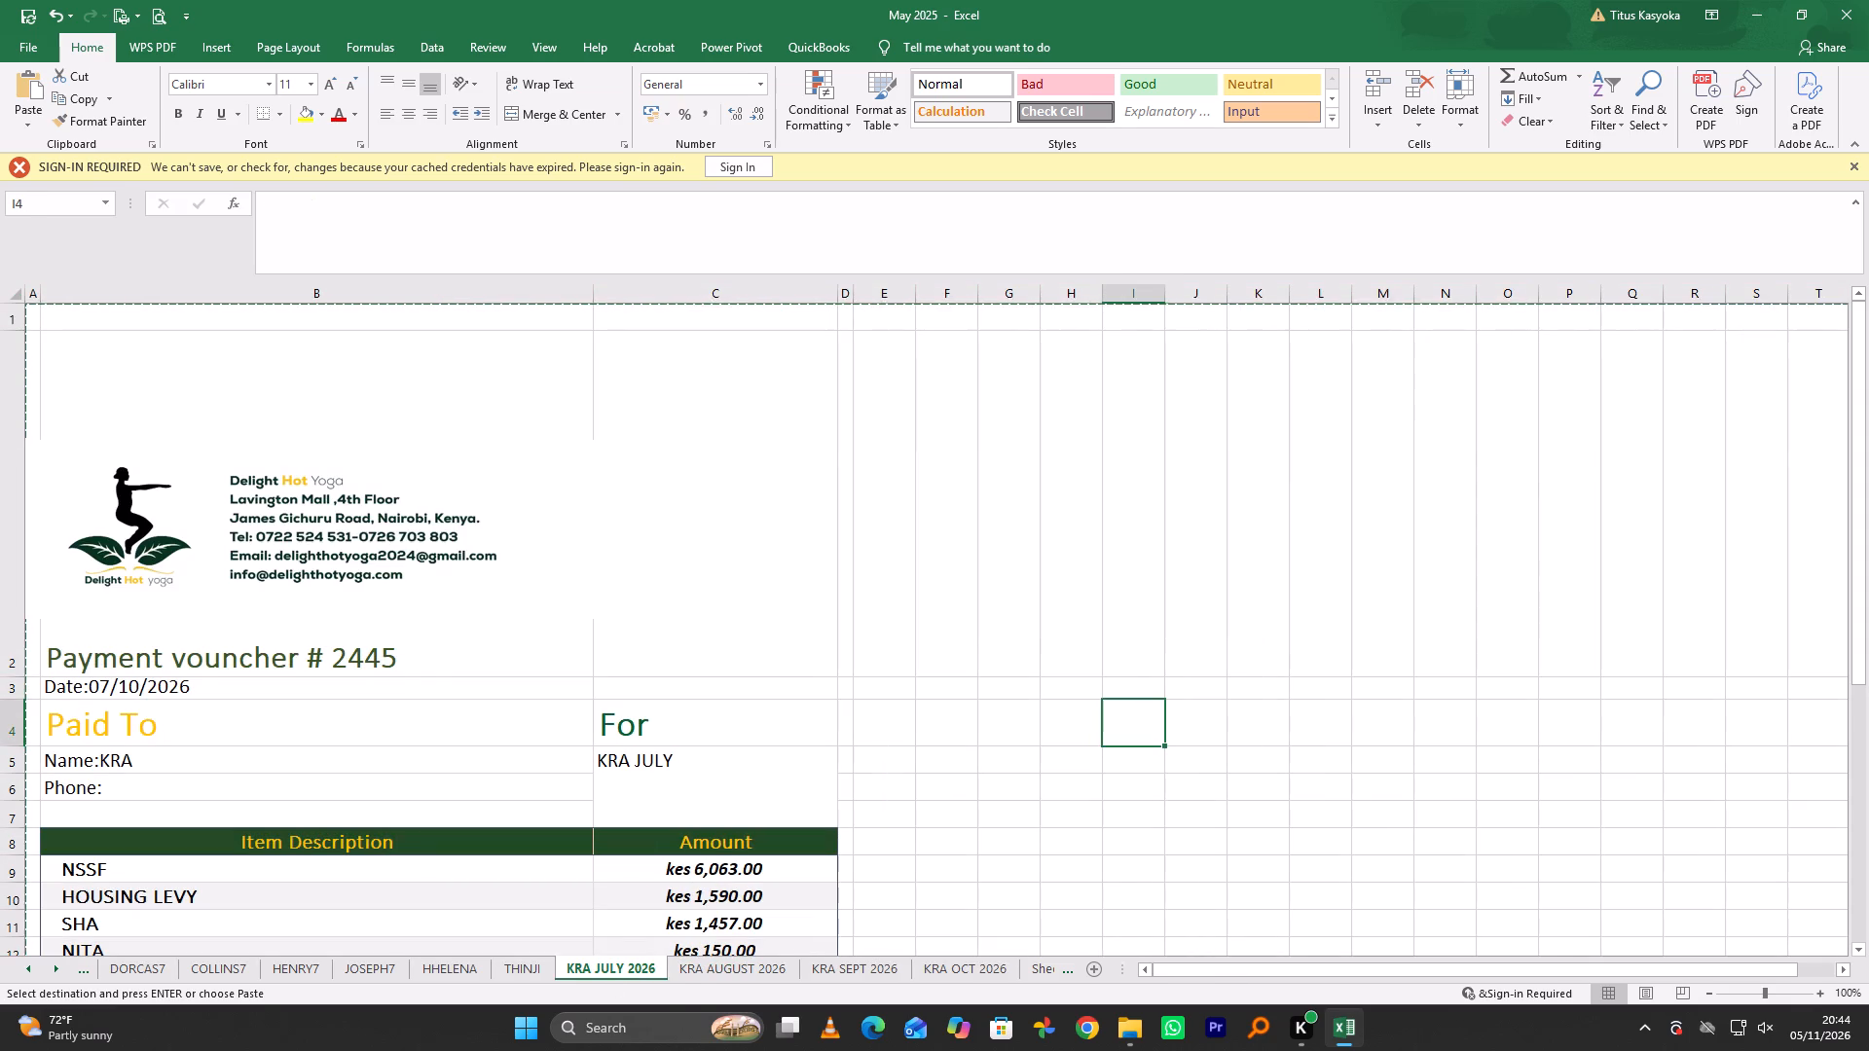
{"action": "right_click", "coordinate": [8, 292]}
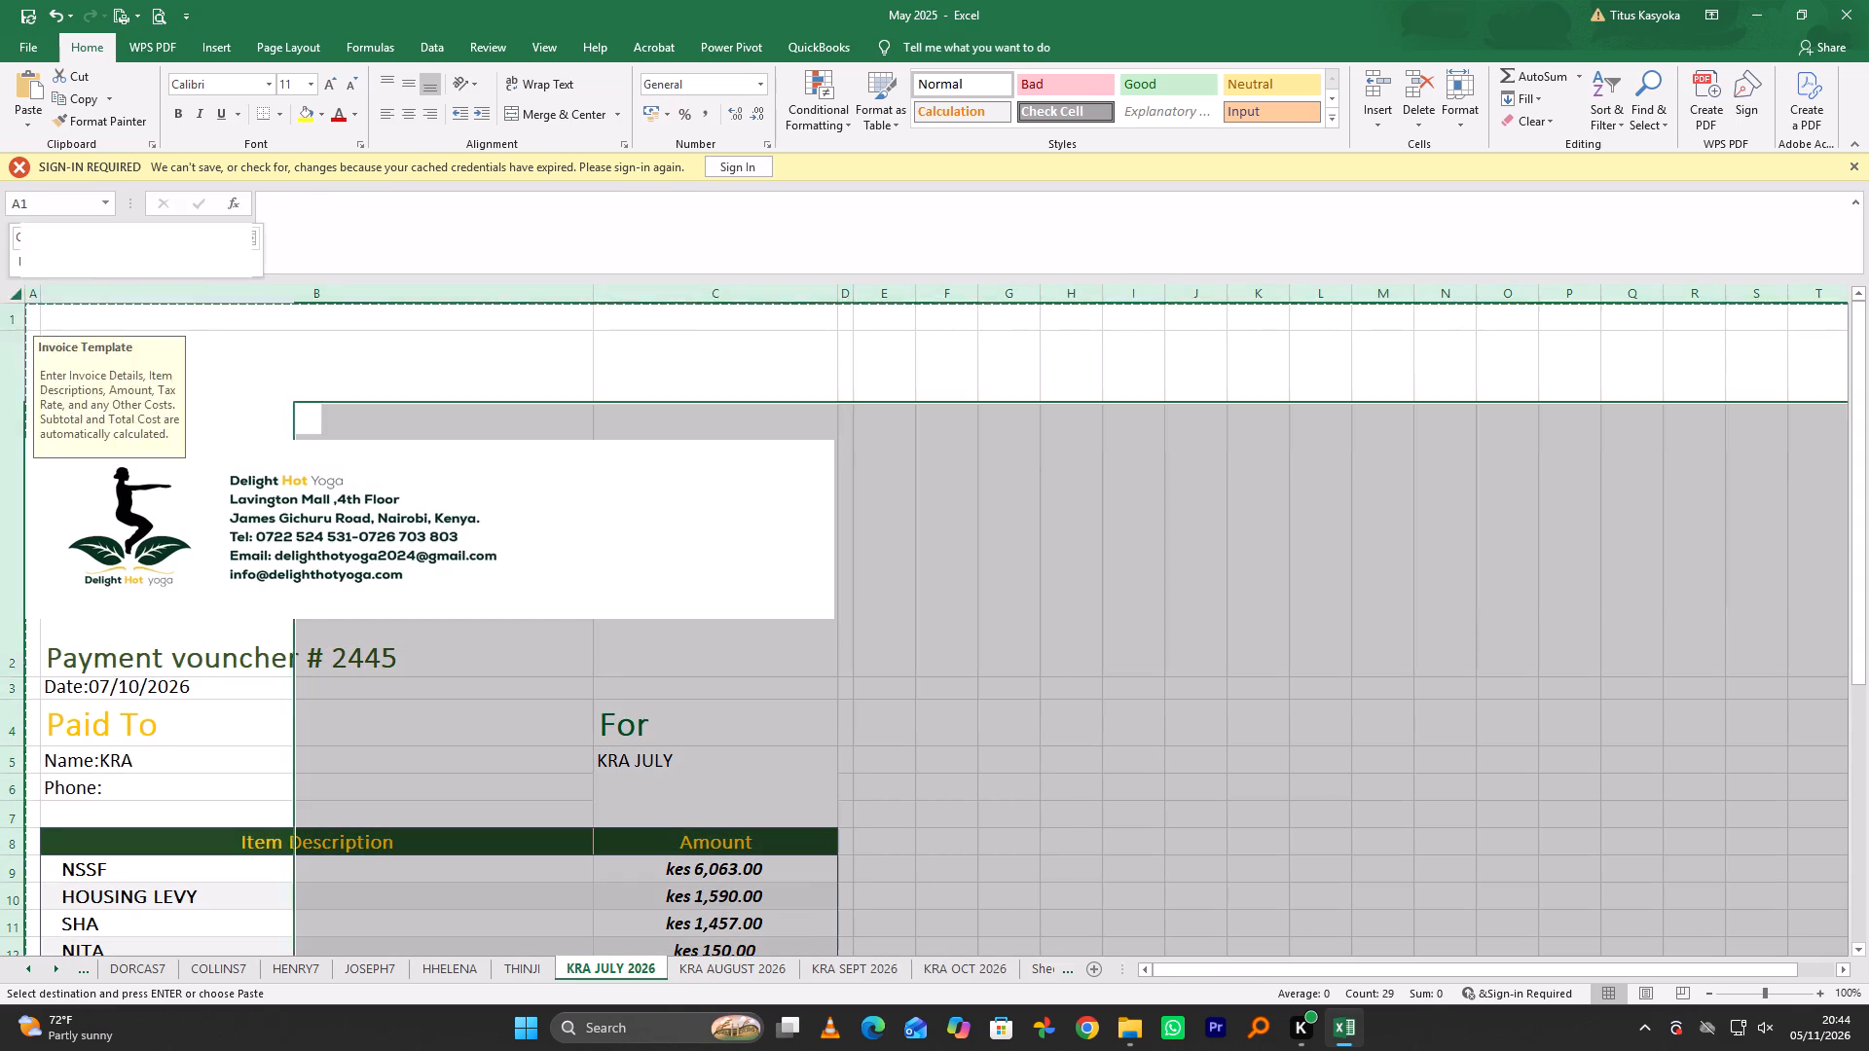
{"action": "left_click", "coordinate": [59, 327]}
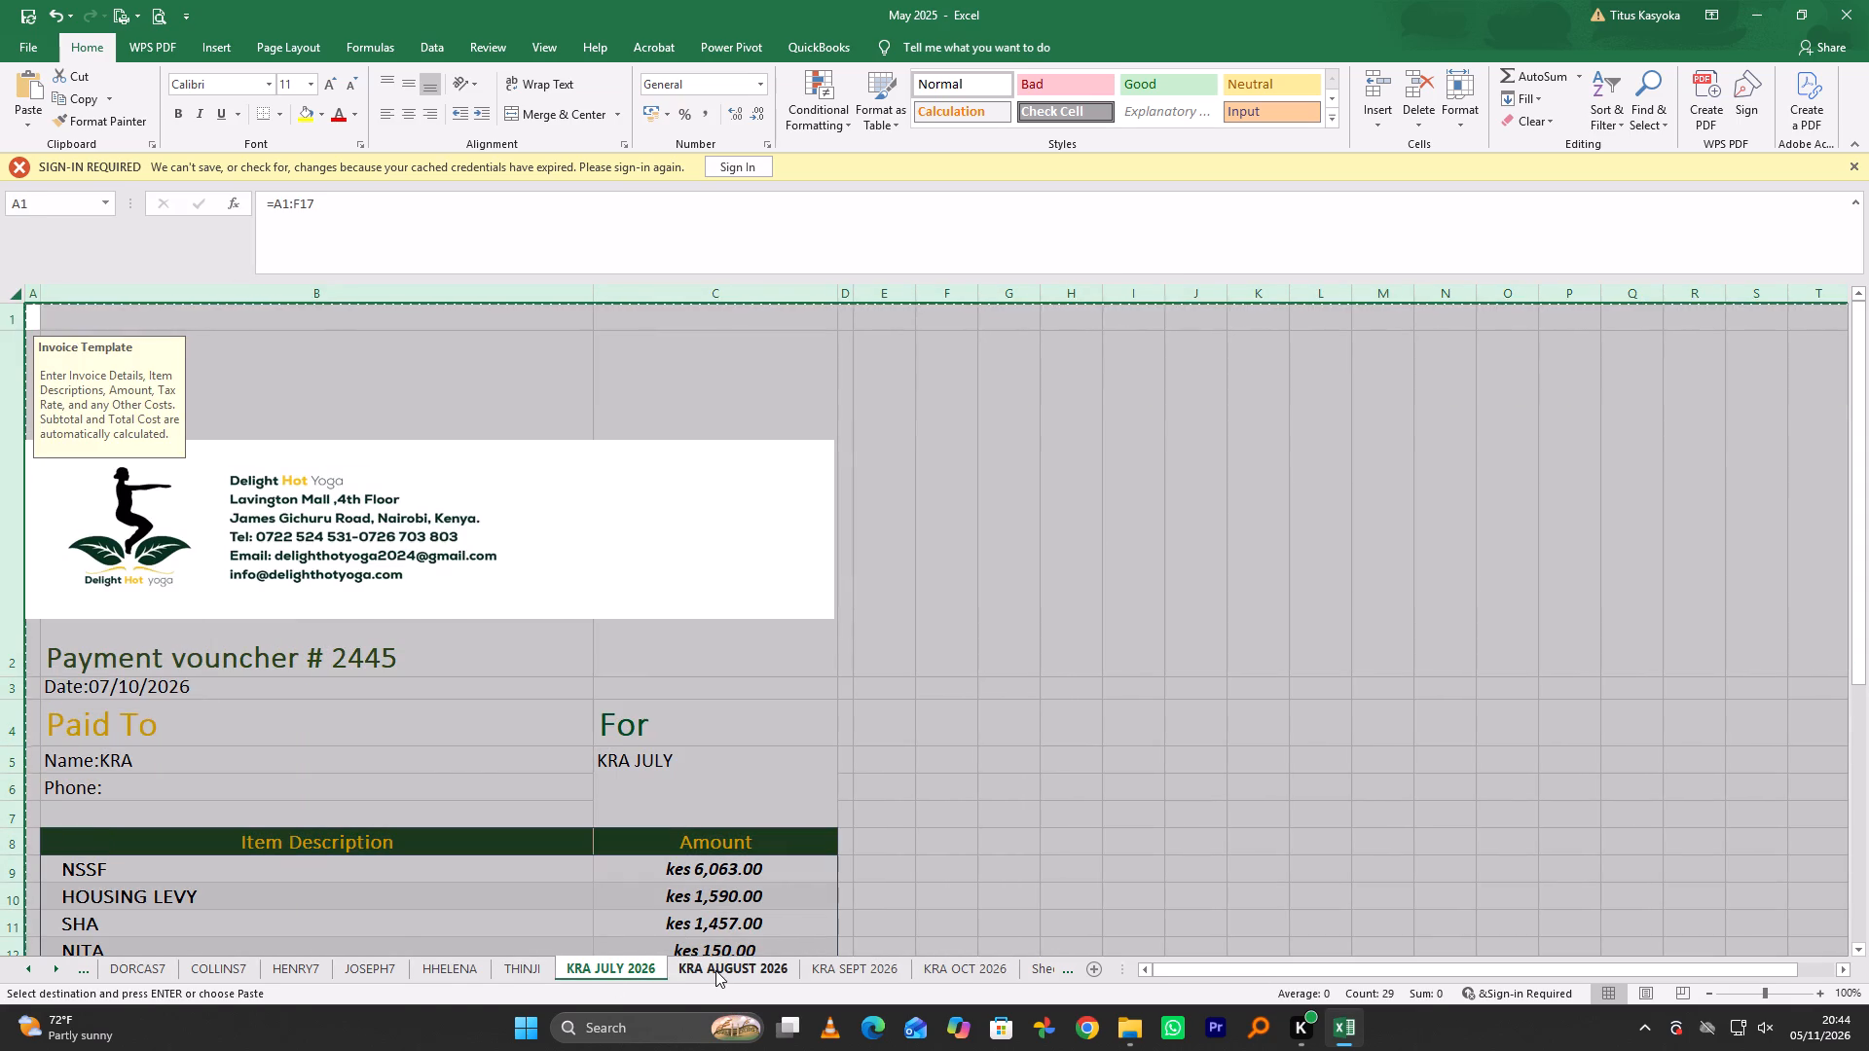
{"action": "left_click", "coordinate": [715, 970]}
{"action": "scroll", "coordinate": [845, 906], "scroll_direction": "down", "scroll_amount": 2}
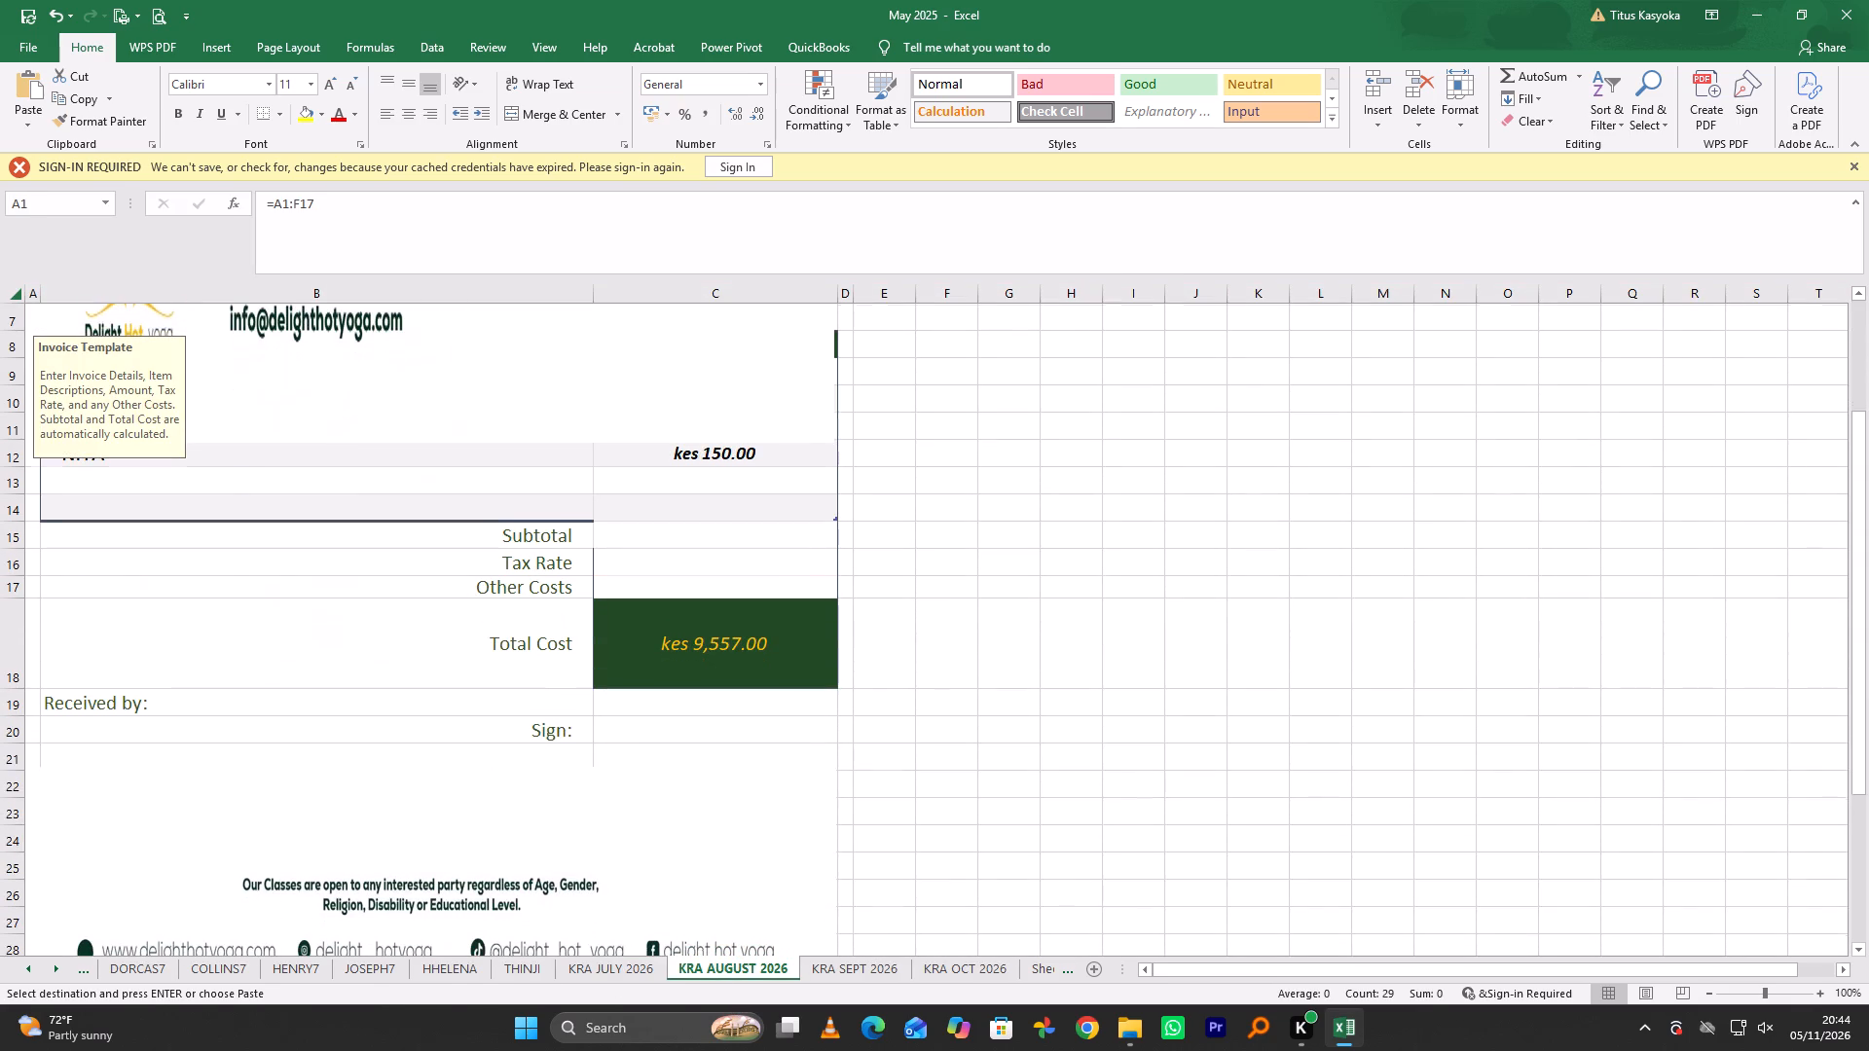
{"action": "left_click", "coordinate": [844, 956]}
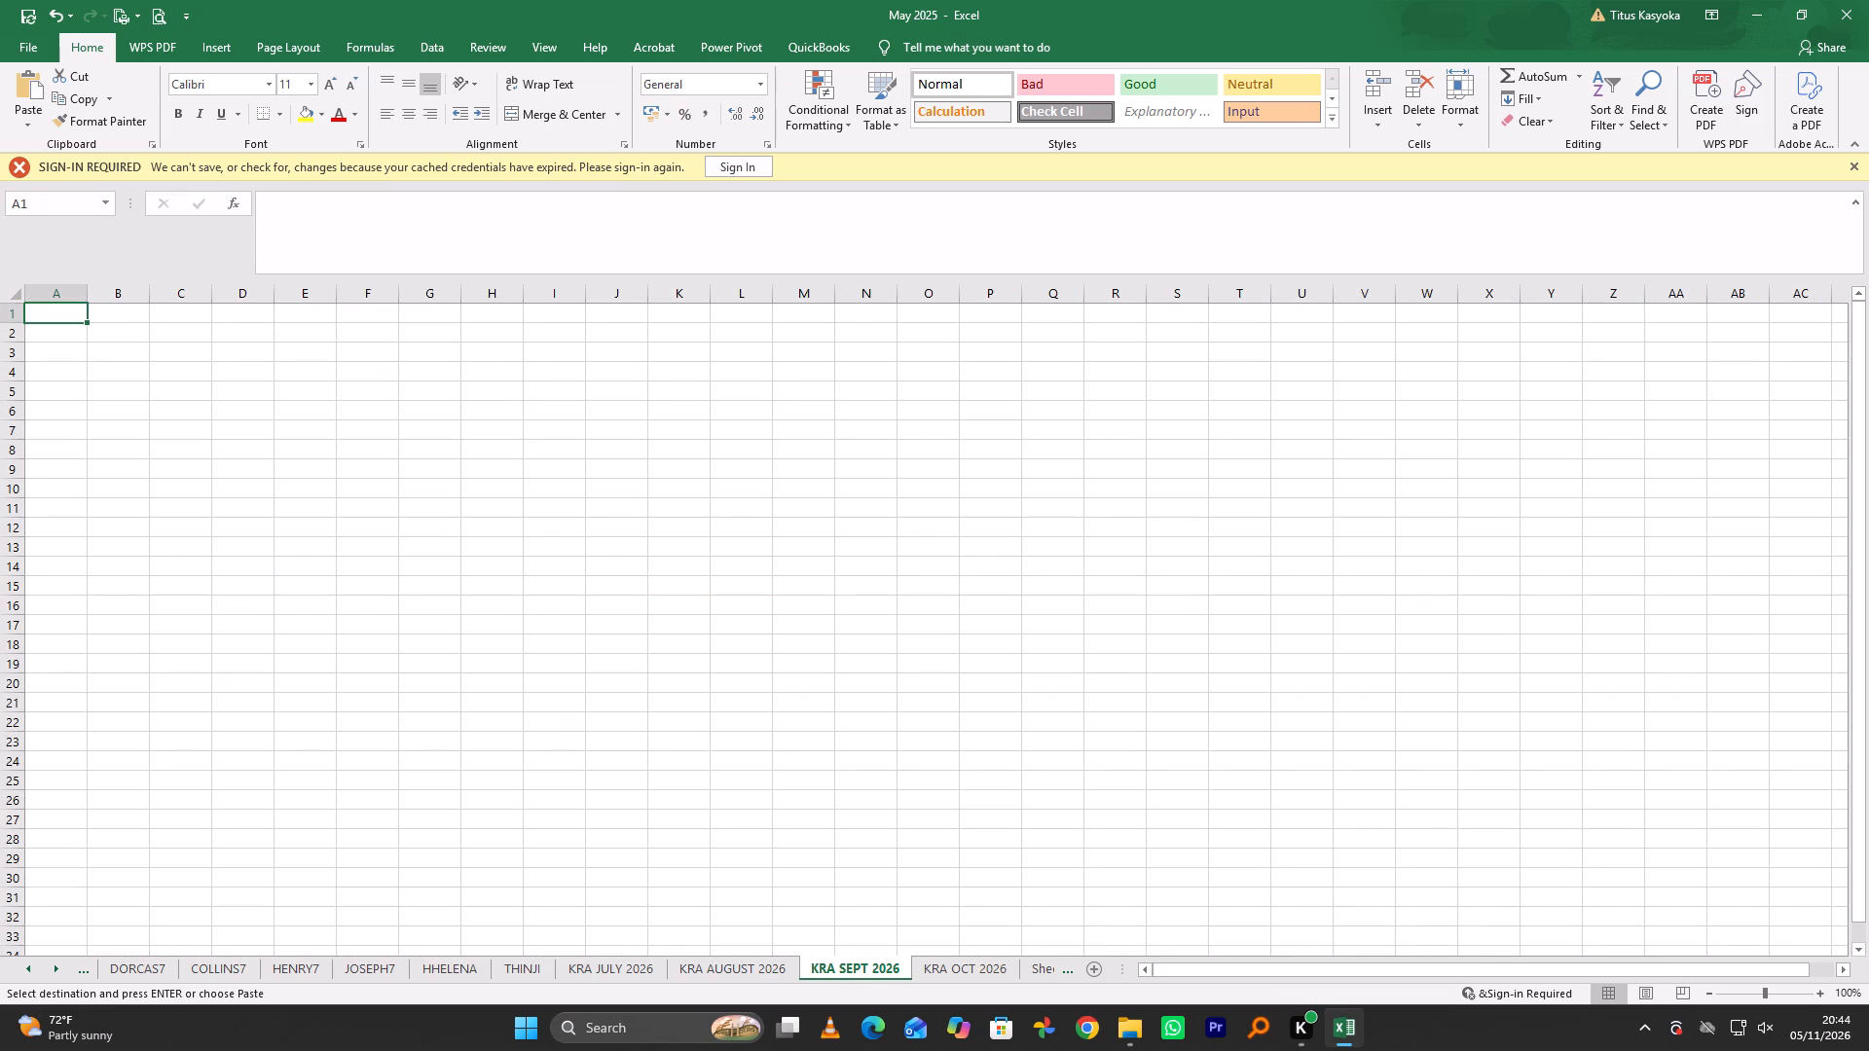
{"action": "right_click", "coordinate": [16, 296]}
{"action": "left_click", "coordinate": [61, 379]}
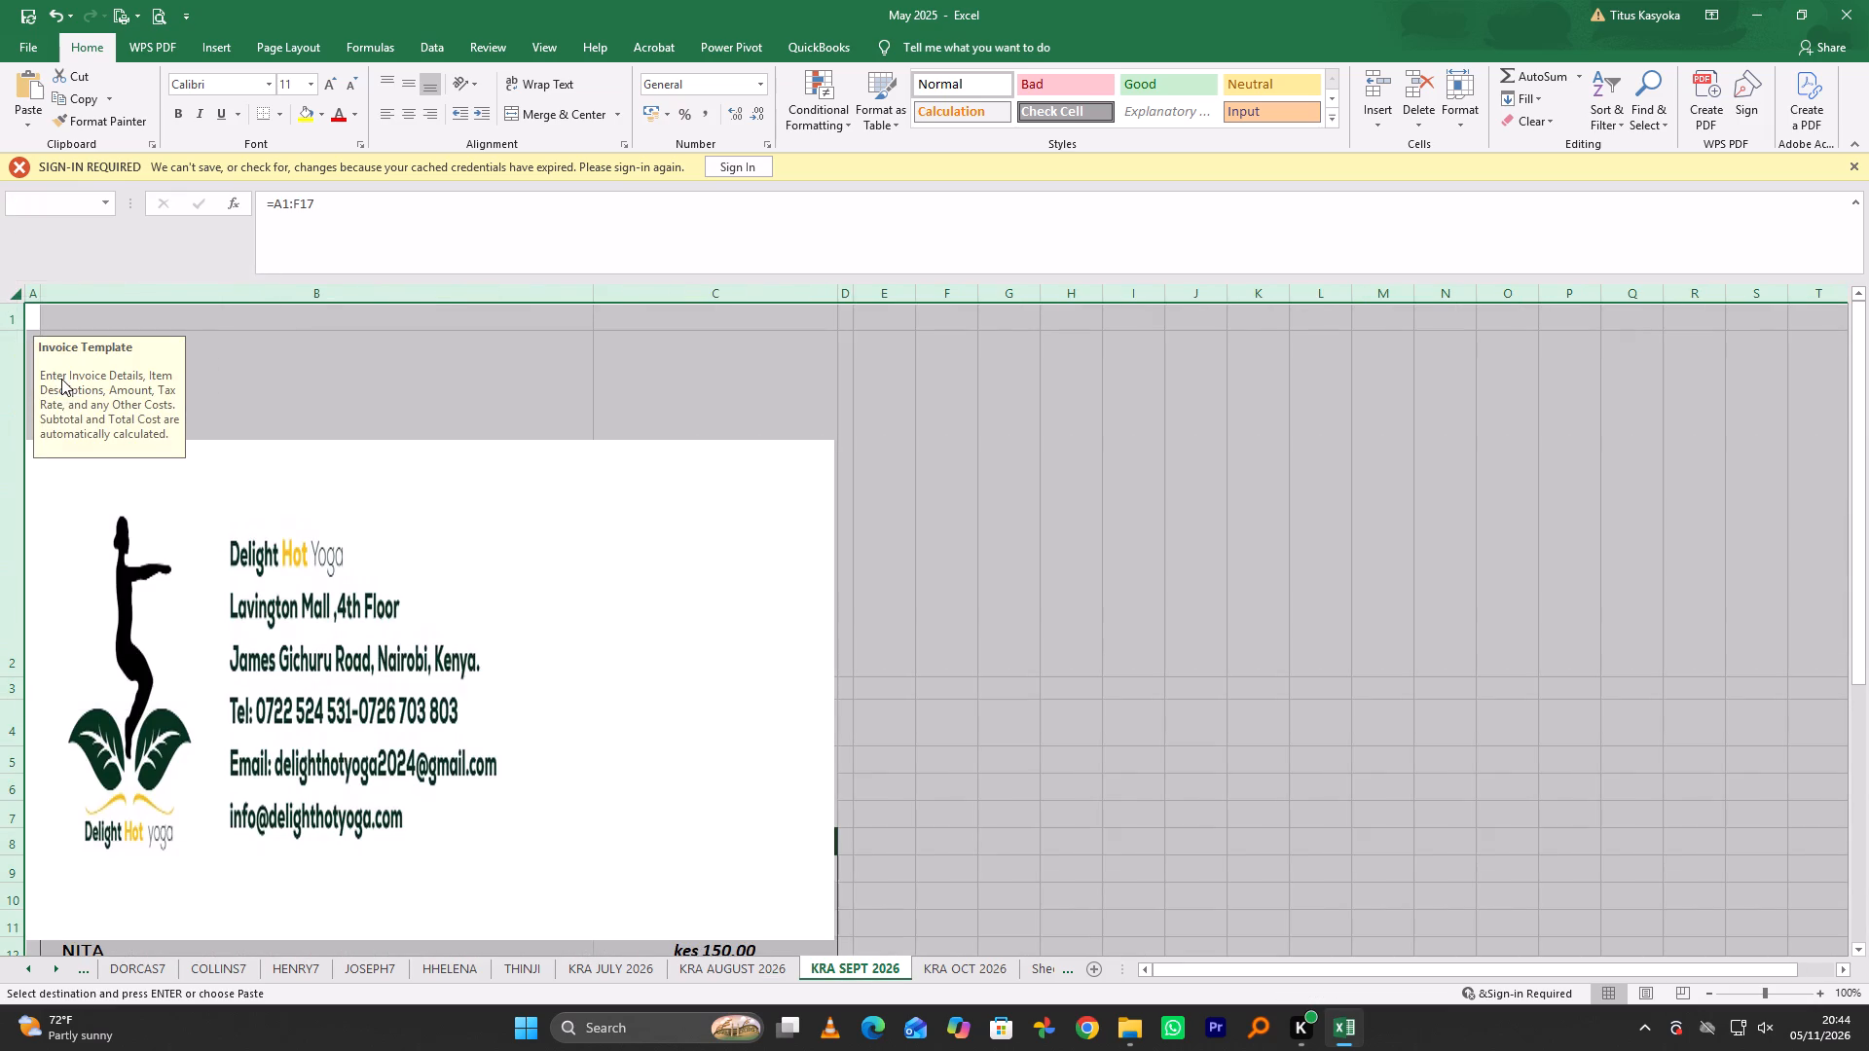
{"action": "left_click", "coordinate": [971, 971]}
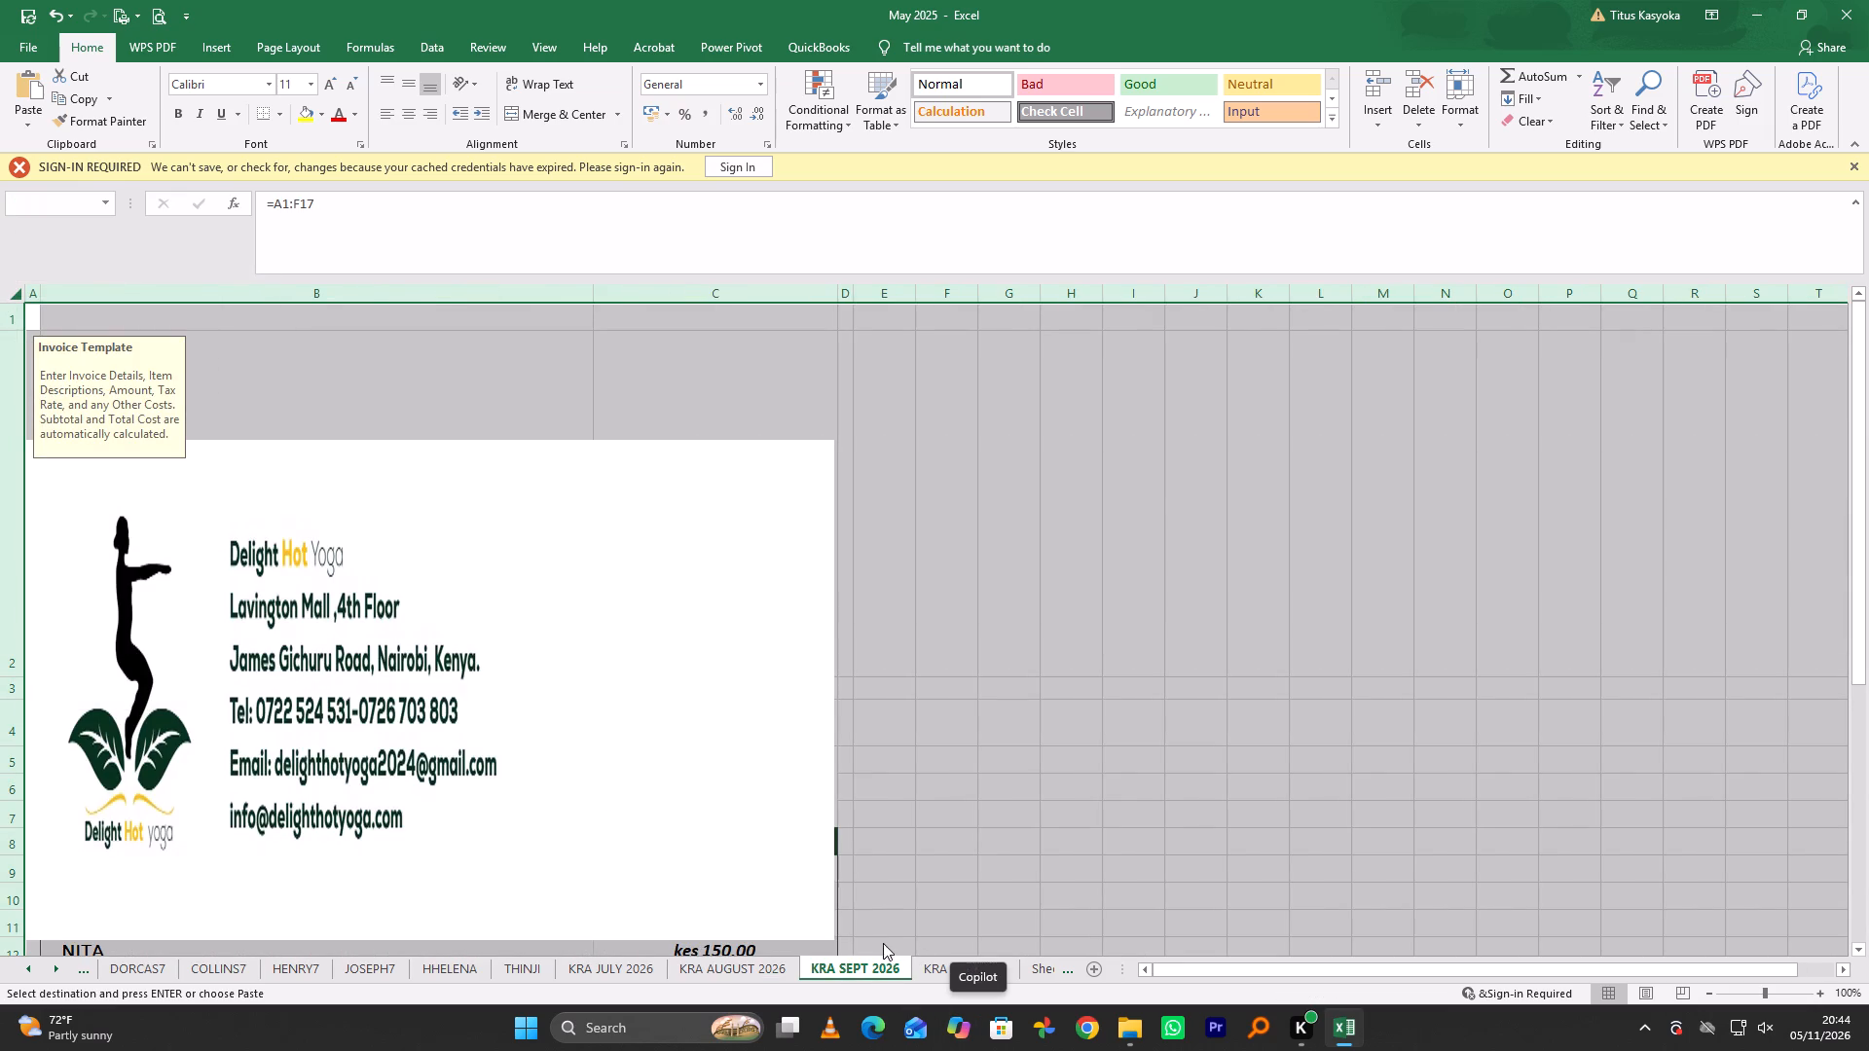
{"action": "left_click", "coordinate": [1199, 486]}
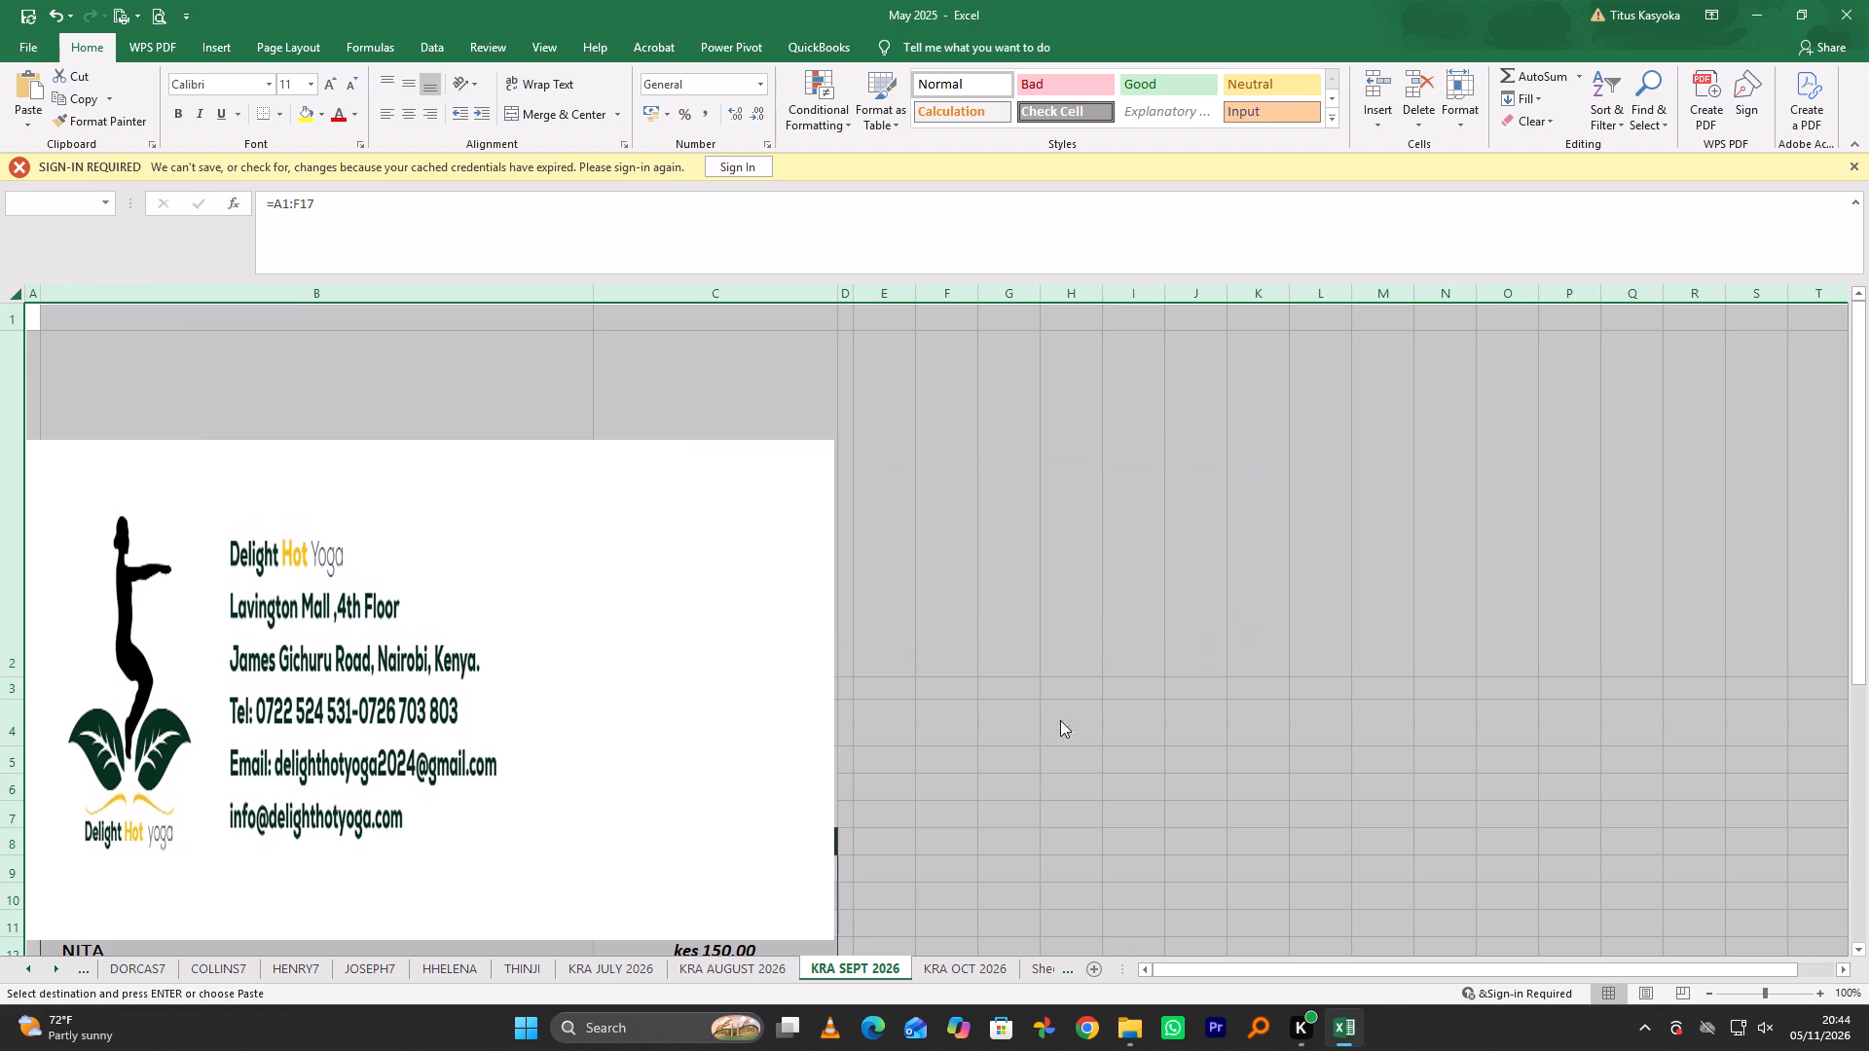
Paste the copied KRA JULY voucher into the empty KRA OCT 2026 sheet.
{"action": "left_click", "coordinate": [959, 974]}
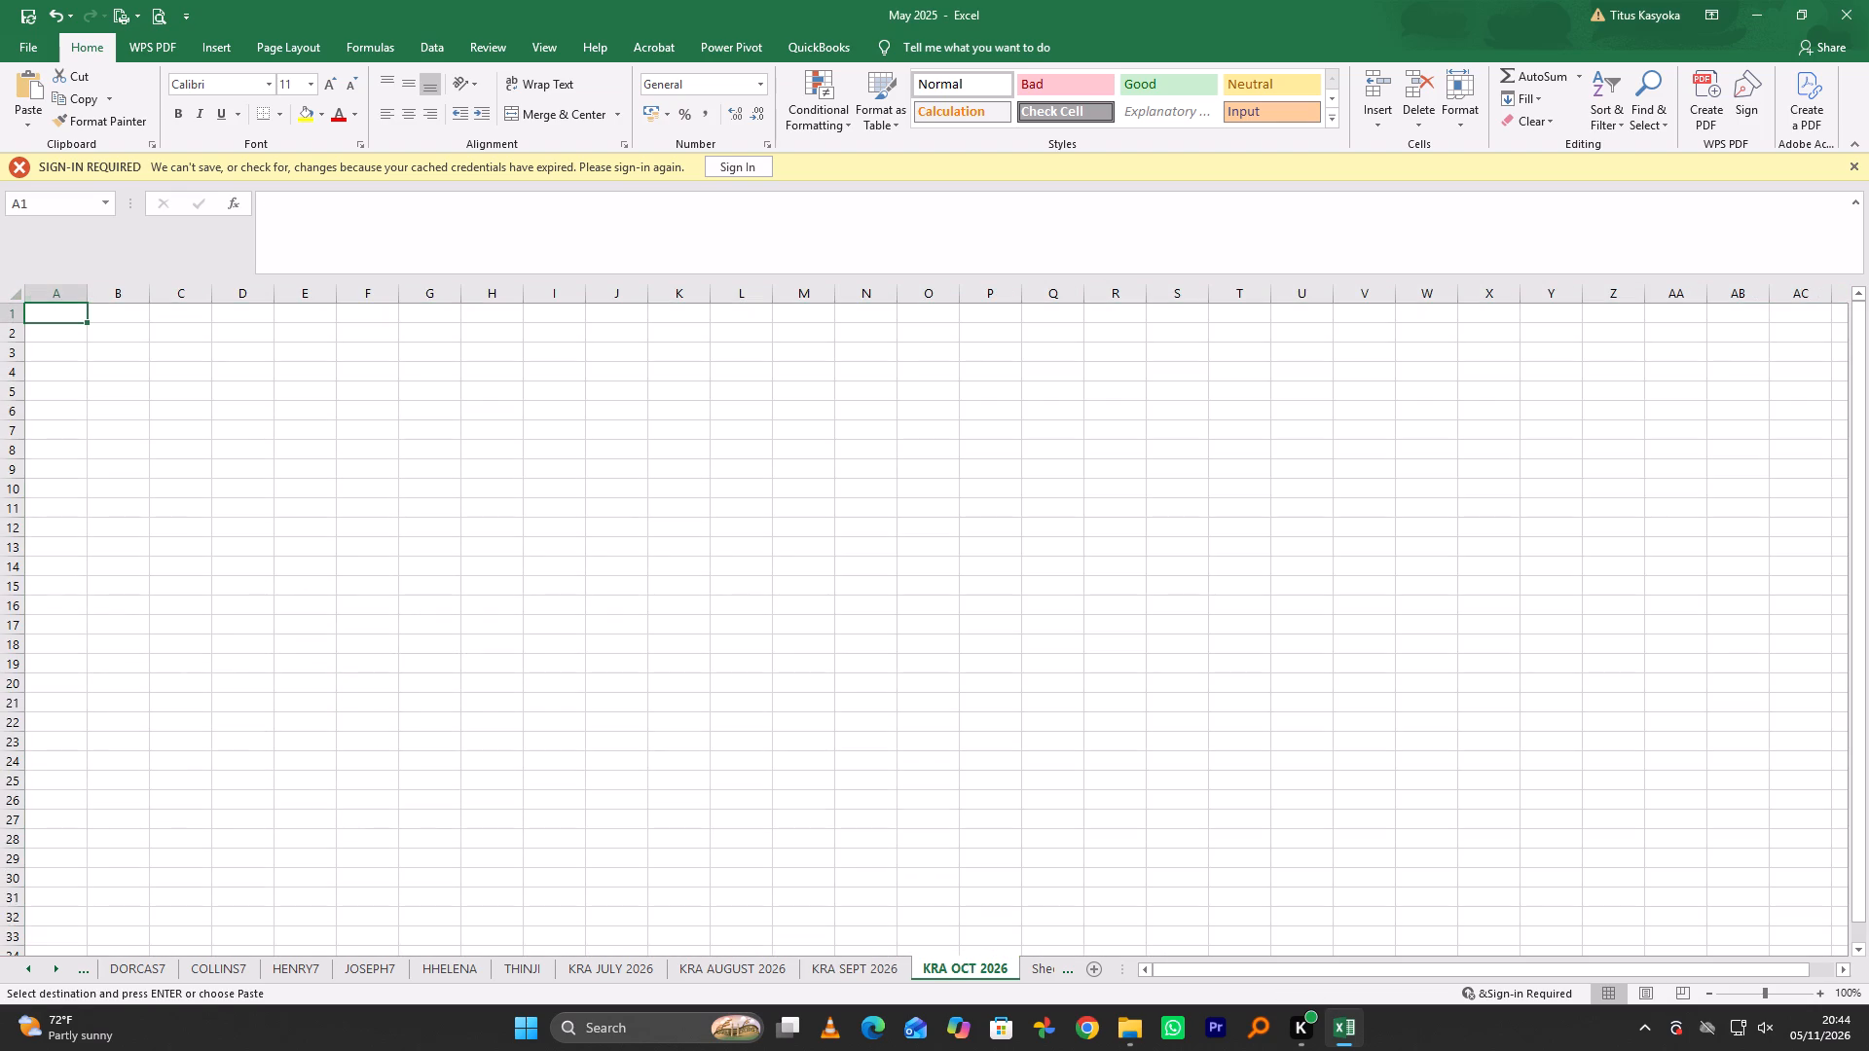
{"action": "right_click", "coordinate": [8, 294]}
{"action": "left_click", "coordinate": [52, 373]}
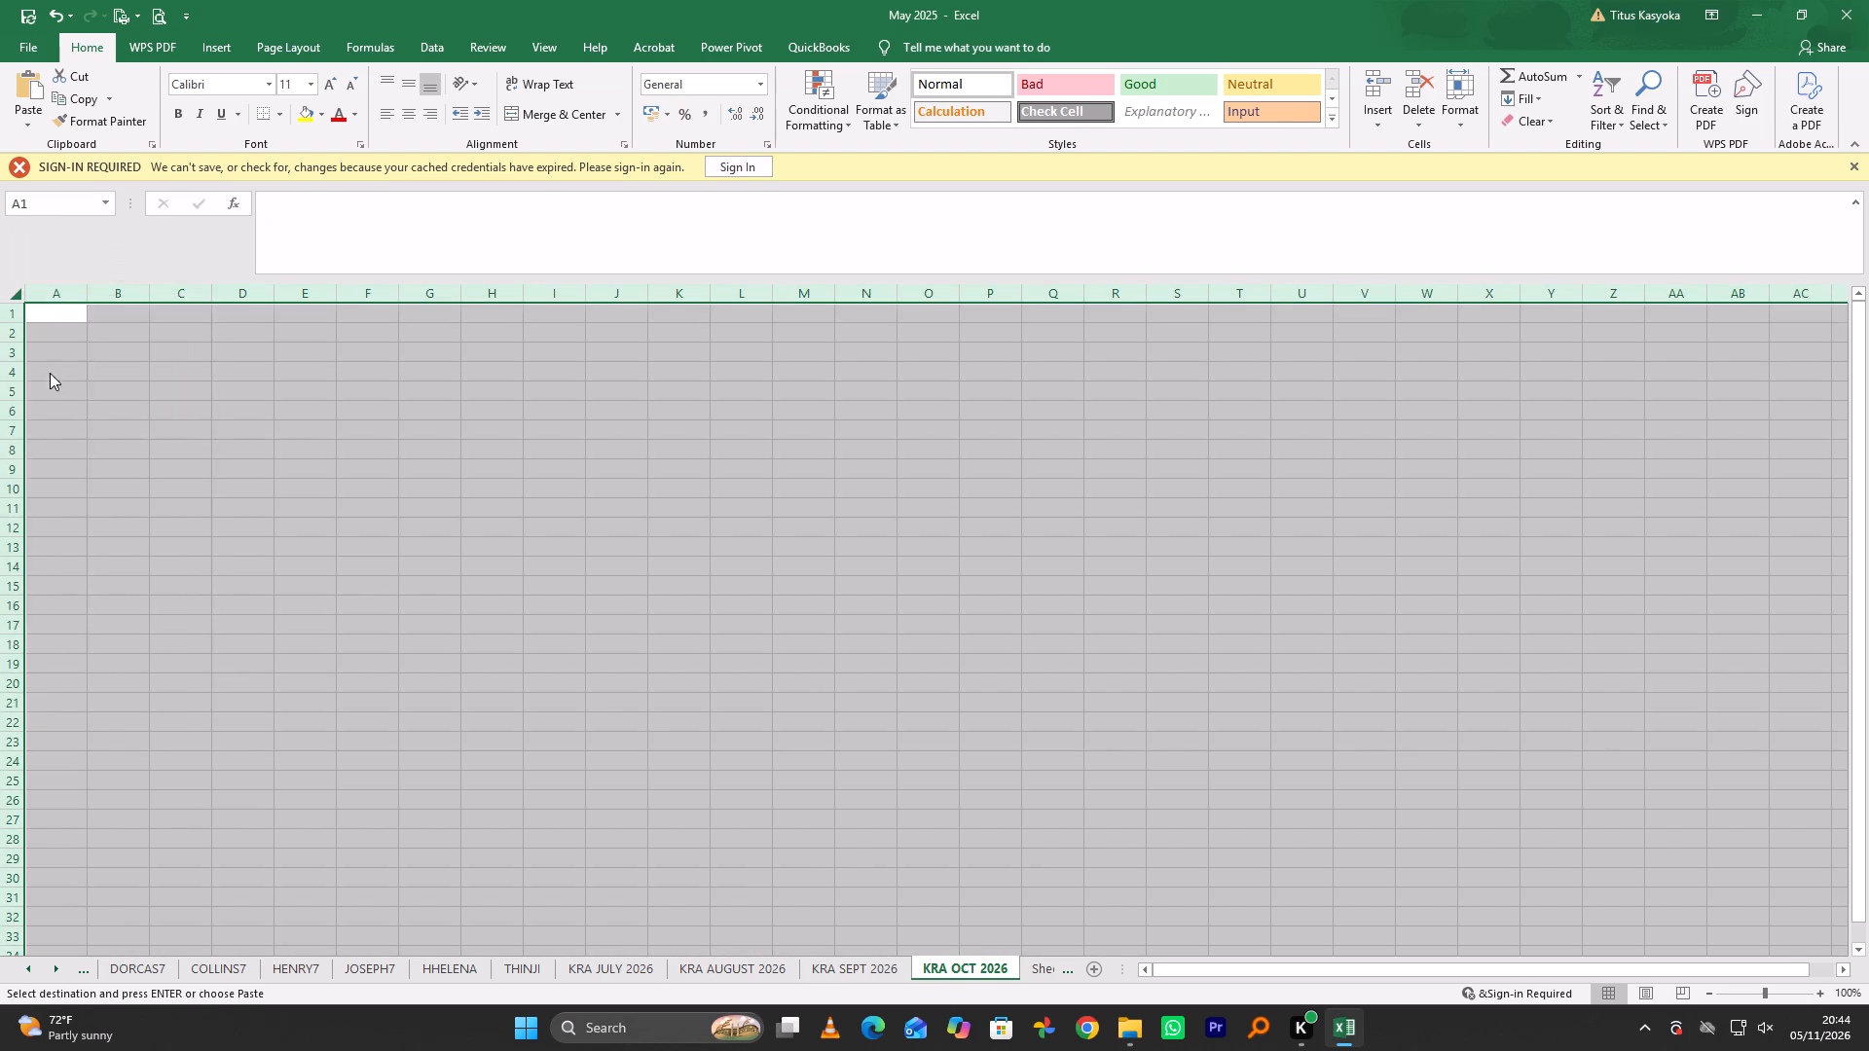
{"action": "left_click", "coordinate": [1316, 772]}
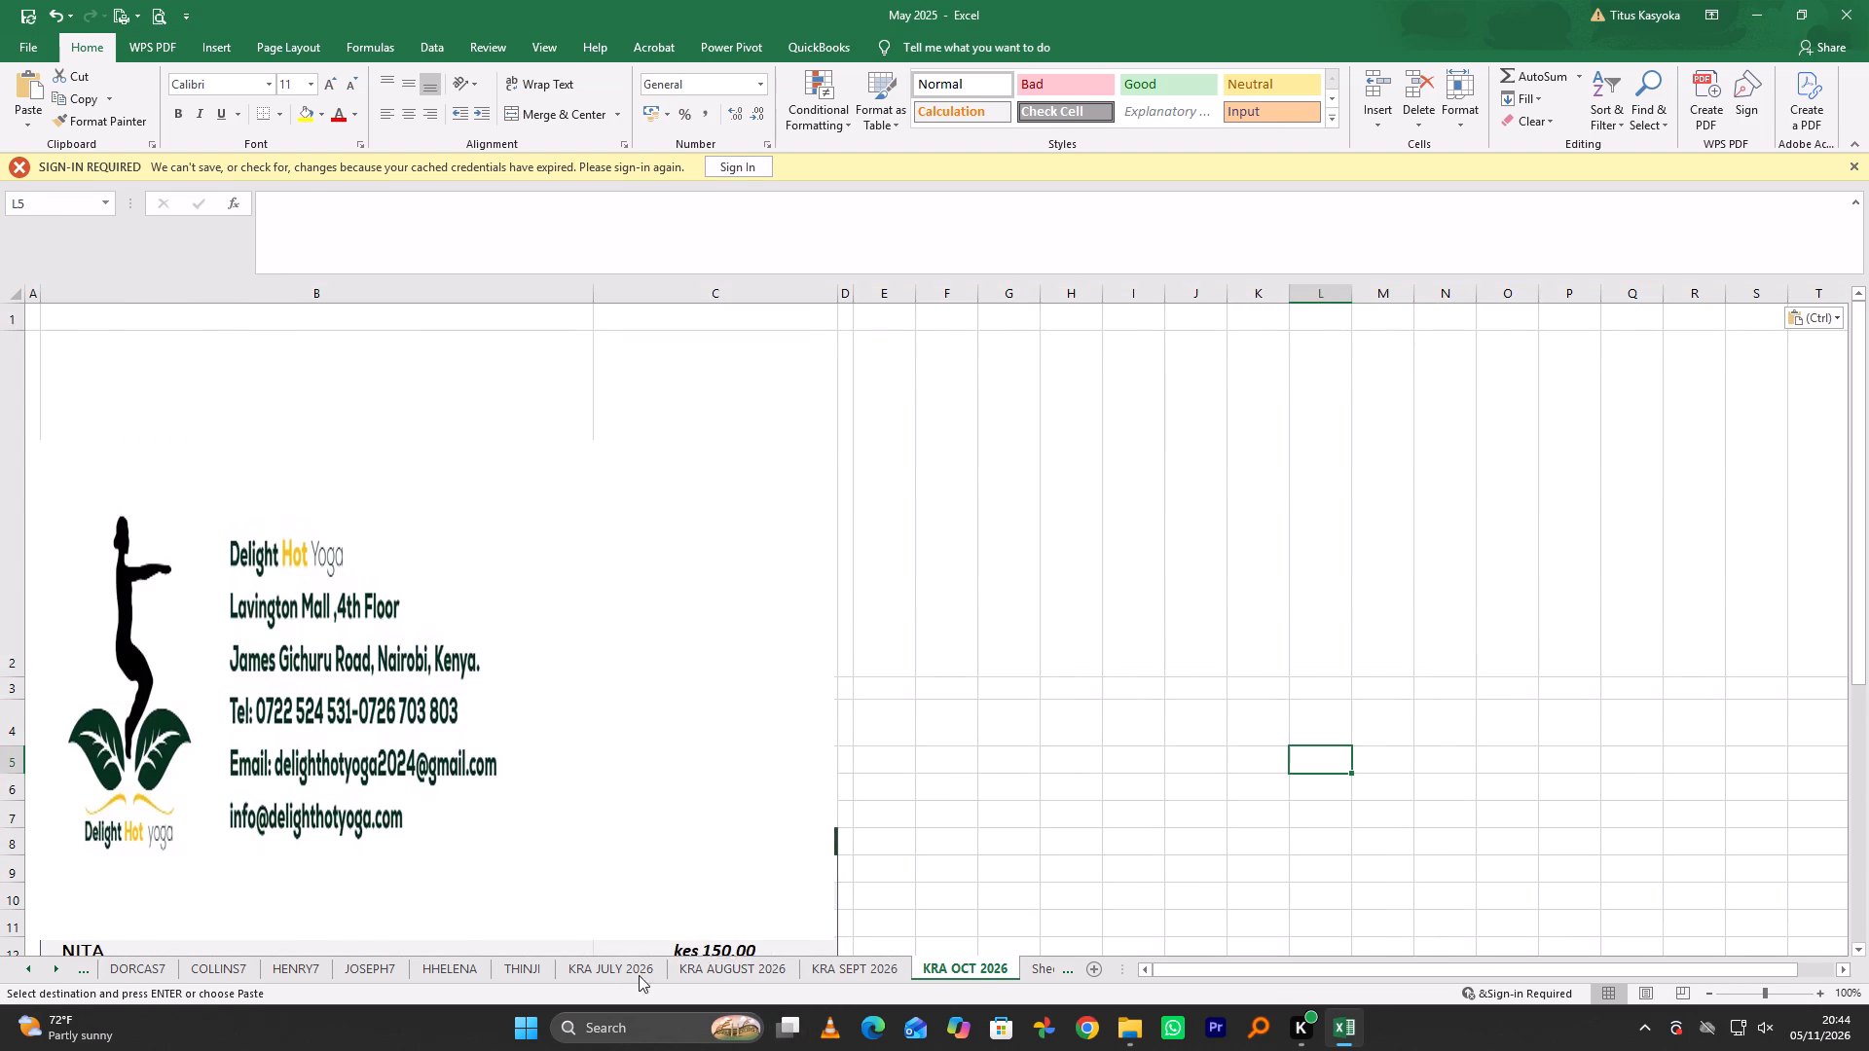
Reduce the height of the stretched header logo picture on KRA AUGUST 2026 and position it just above the payment voucher title.
{"action": "left_click", "coordinate": [752, 966]}
{"action": "scroll", "coordinate": [616, 676], "scroll_direction": "up", "scroll_amount": 4}
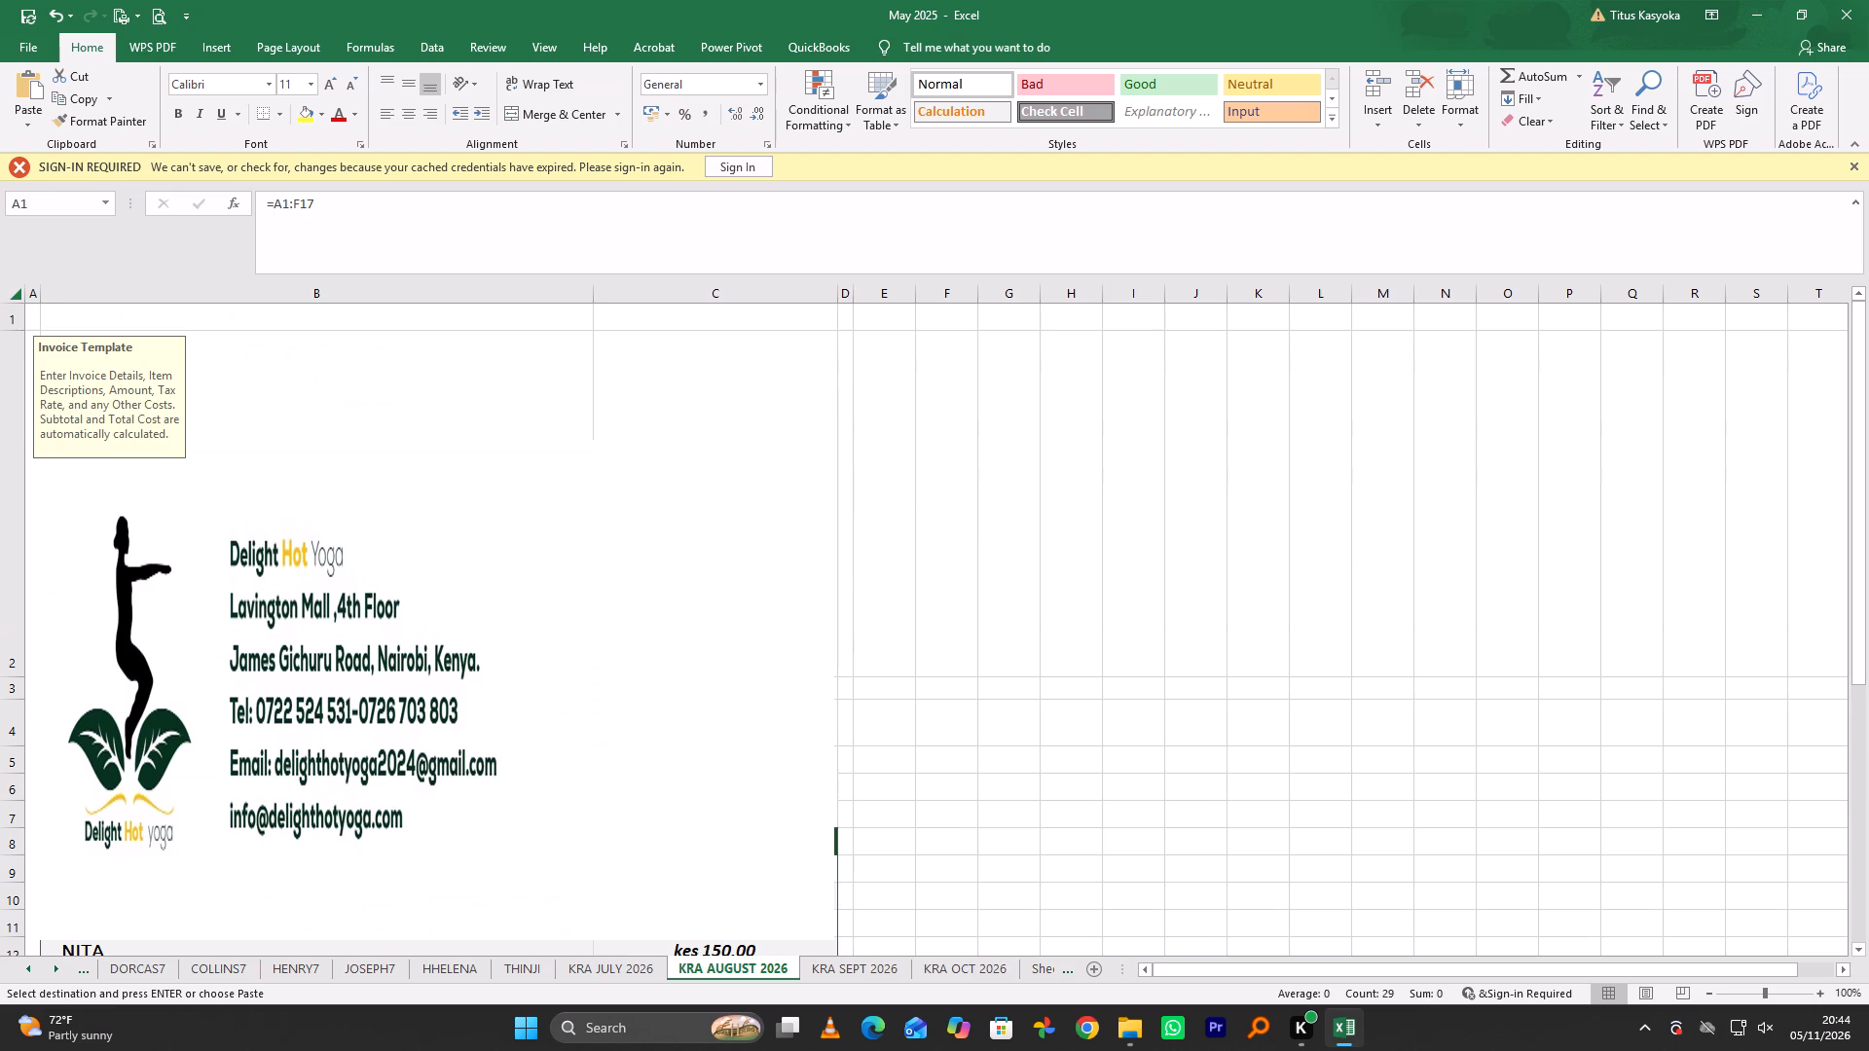
{"action": "left_click", "coordinate": [535, 697]}
{"action": "left_click", "coordinate": [399, 696]}
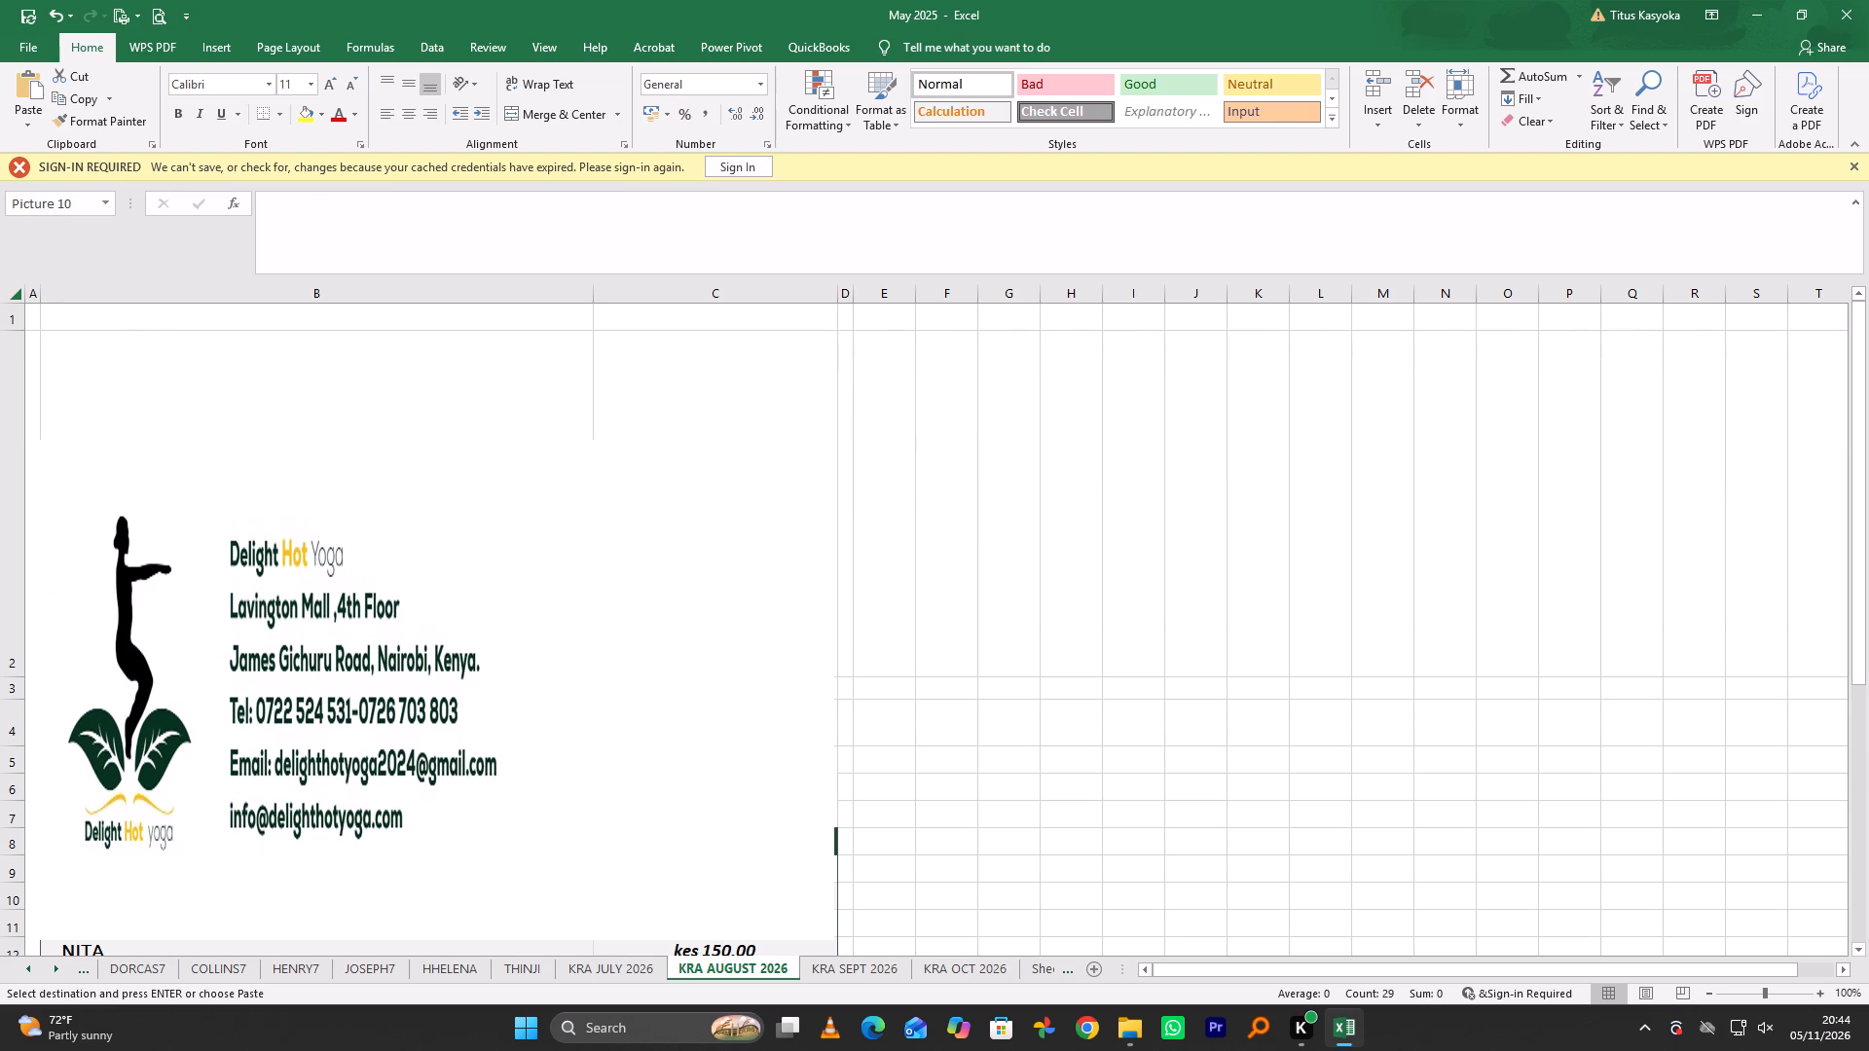
{"action": "left_click", "coordinate": [410, 628]}
{"action": "left_click_drag", "start_coordinate": [436, 438], "coordinate": [431, 483]}
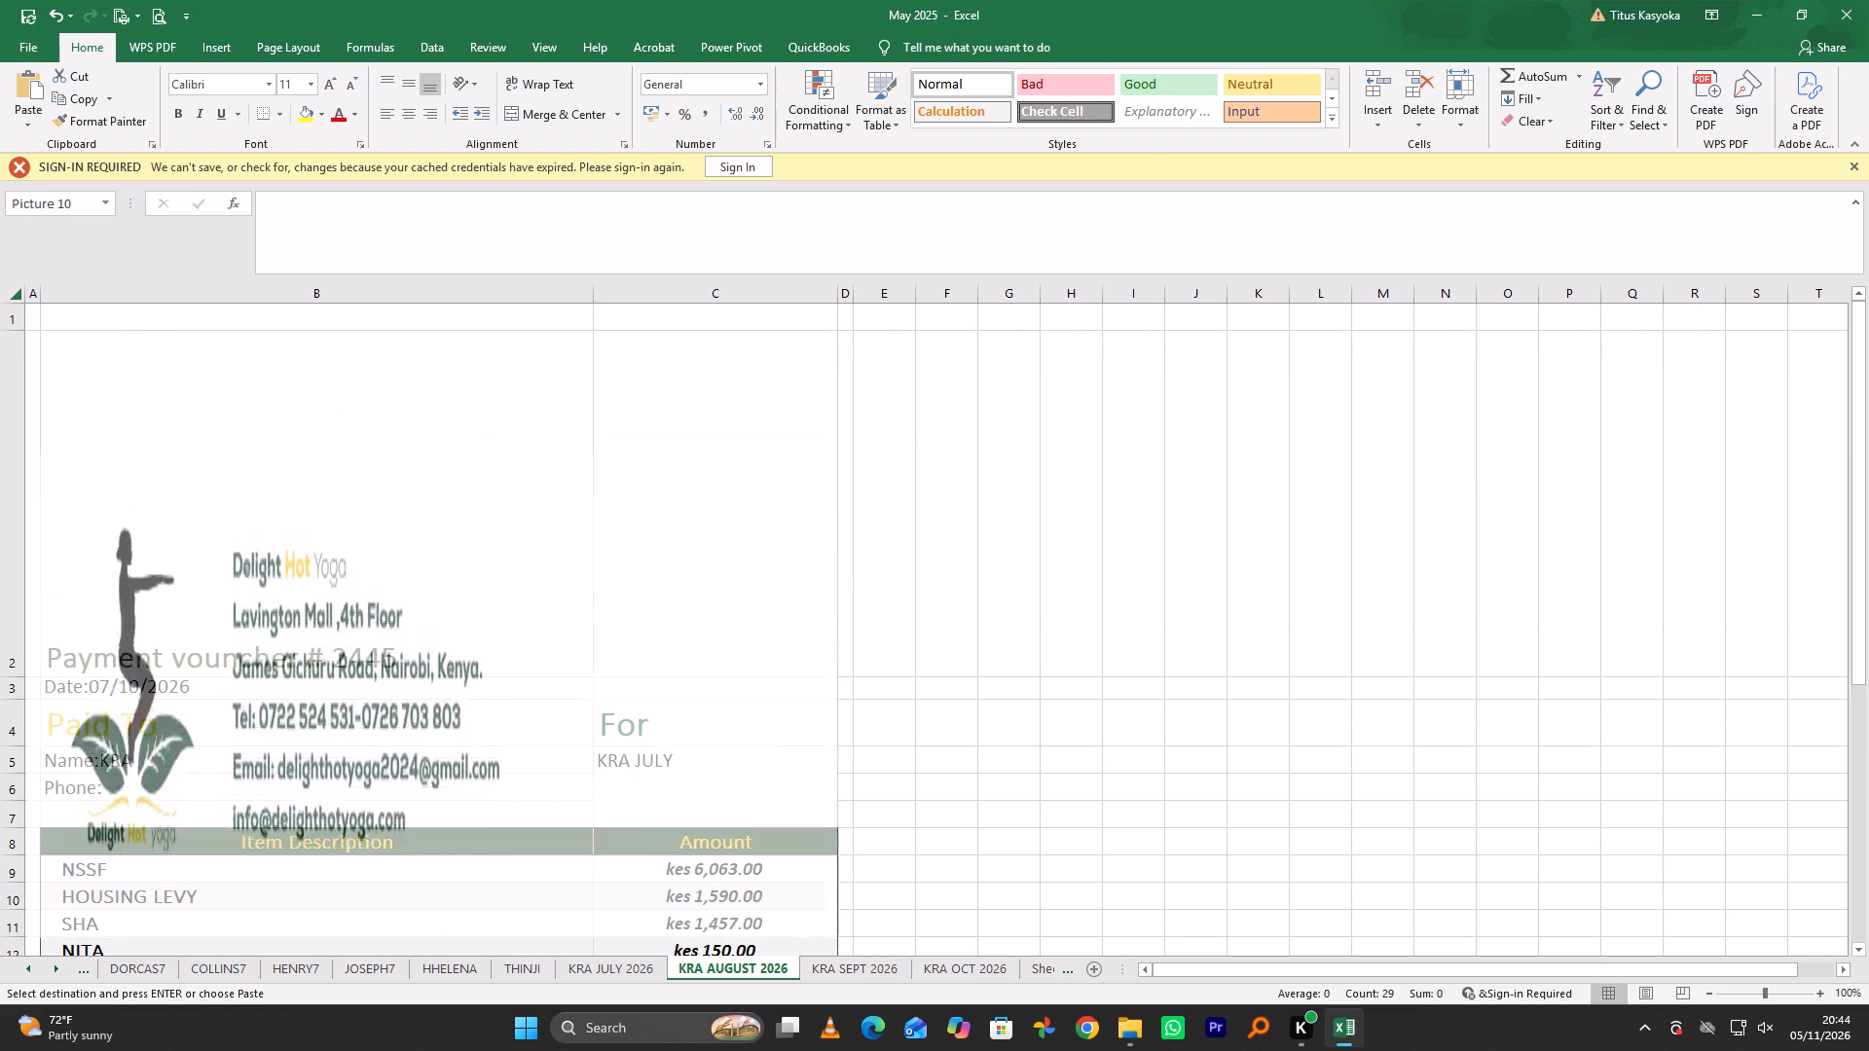
{"action": "left_click_drag", "start_coordinate": [431, 483], "coordinate": [411, 793]}
{"action": "left_click_drag", "start_coordinate": [426, 916], "coordinate": [400, 586]}
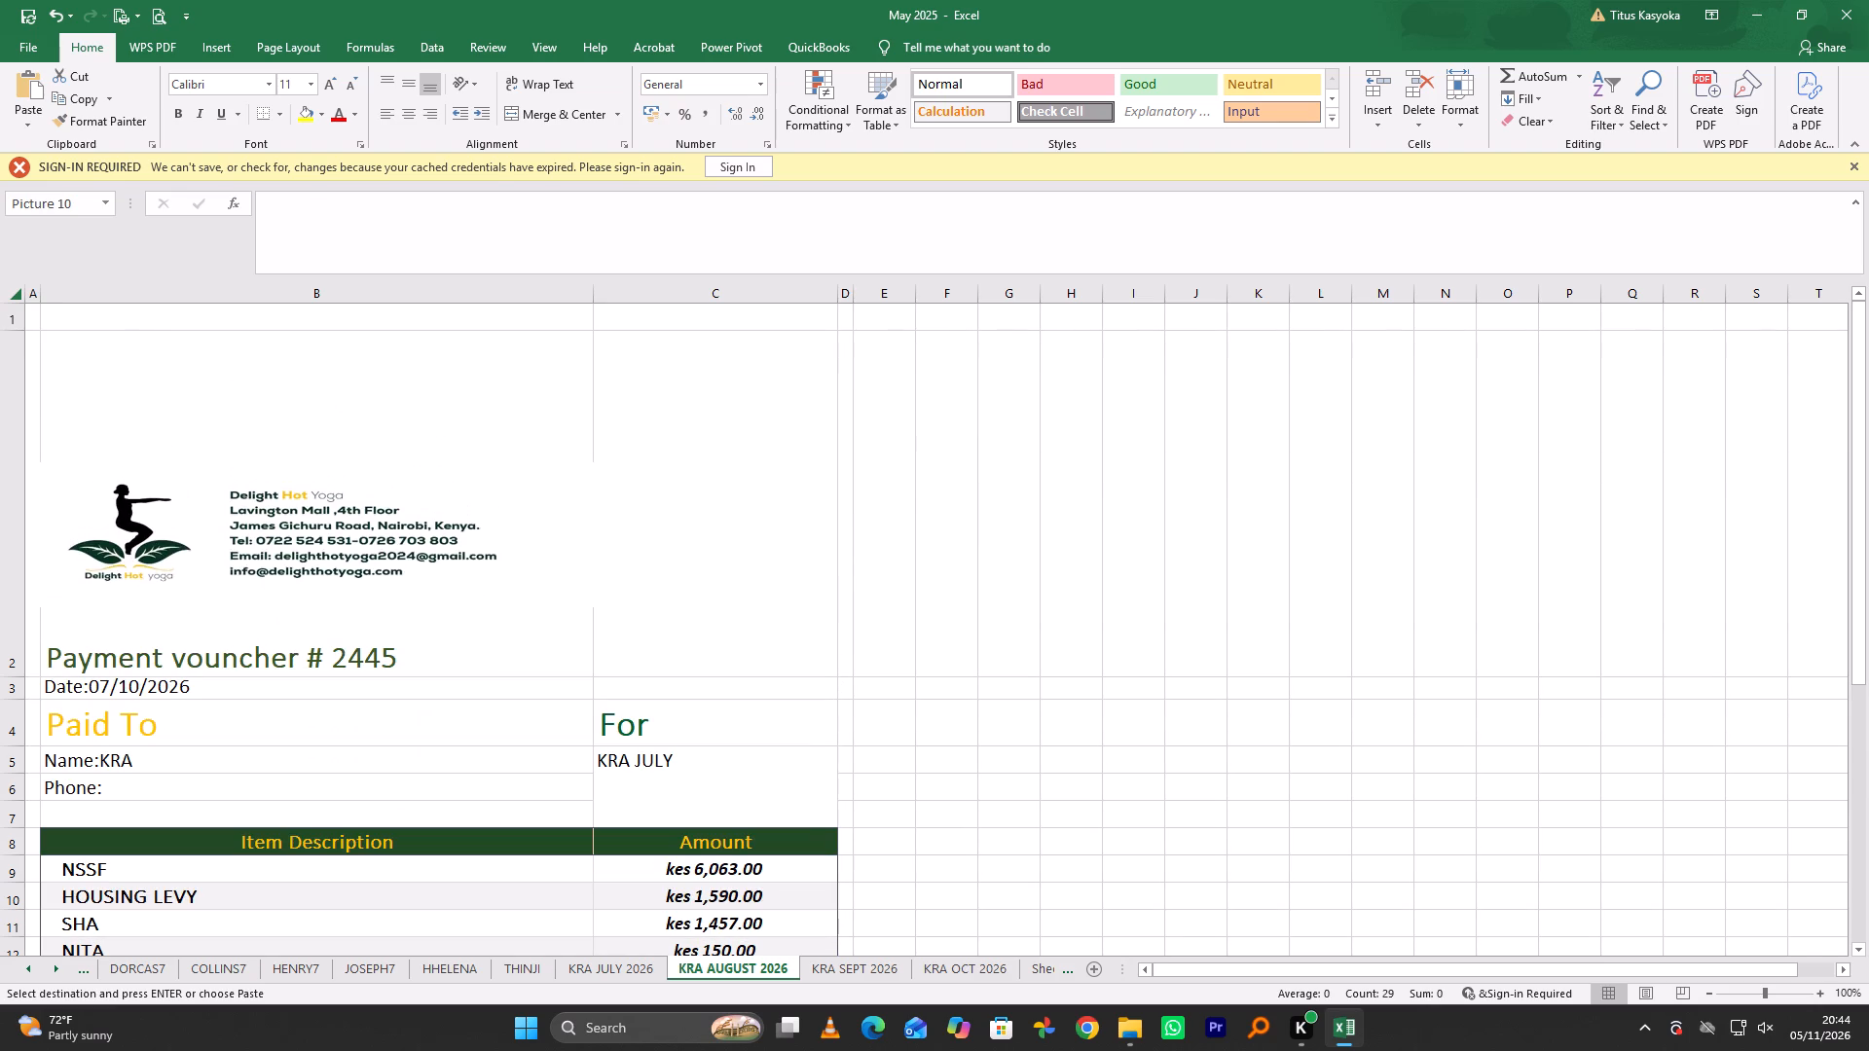
{"action": "left_click_drag", "start_coordinate": [400, 586], "coordinate": [394, 598]}
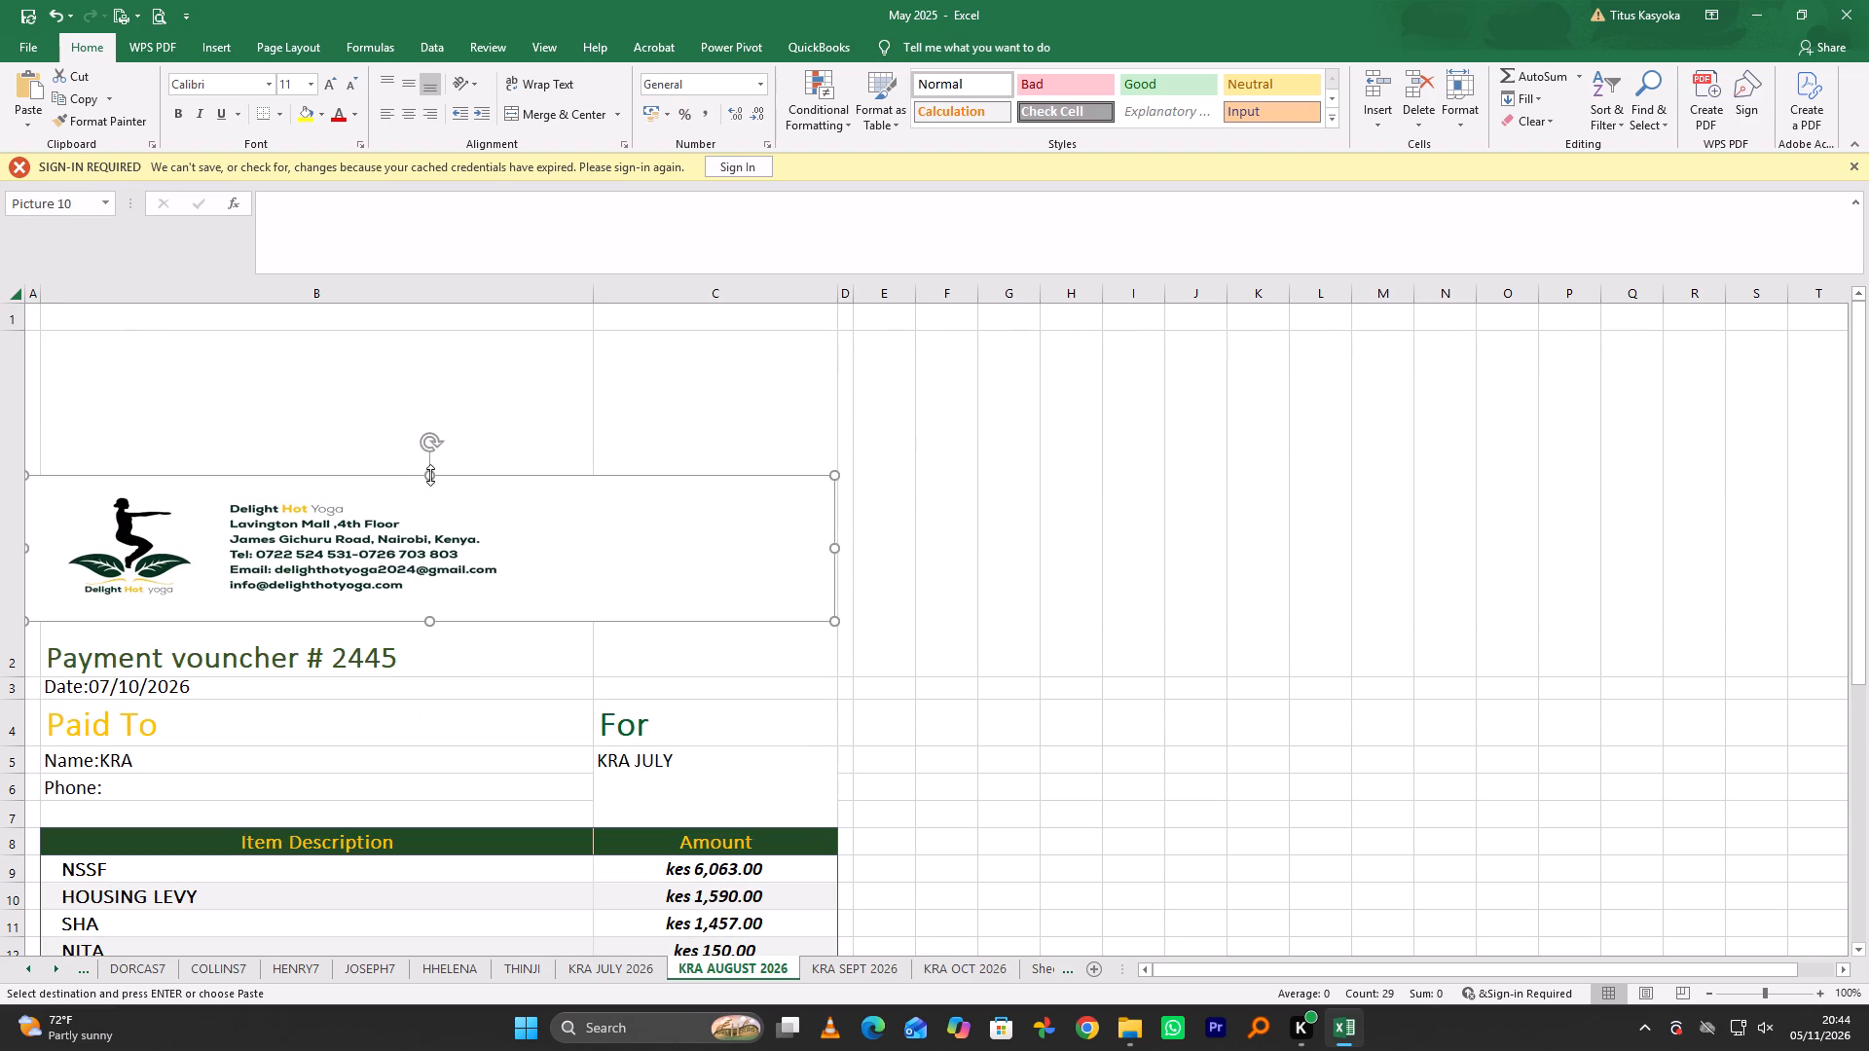
{"action": "left_click_drag", "start_coordinate": [430, 475], "coordinate": [429, 428]}
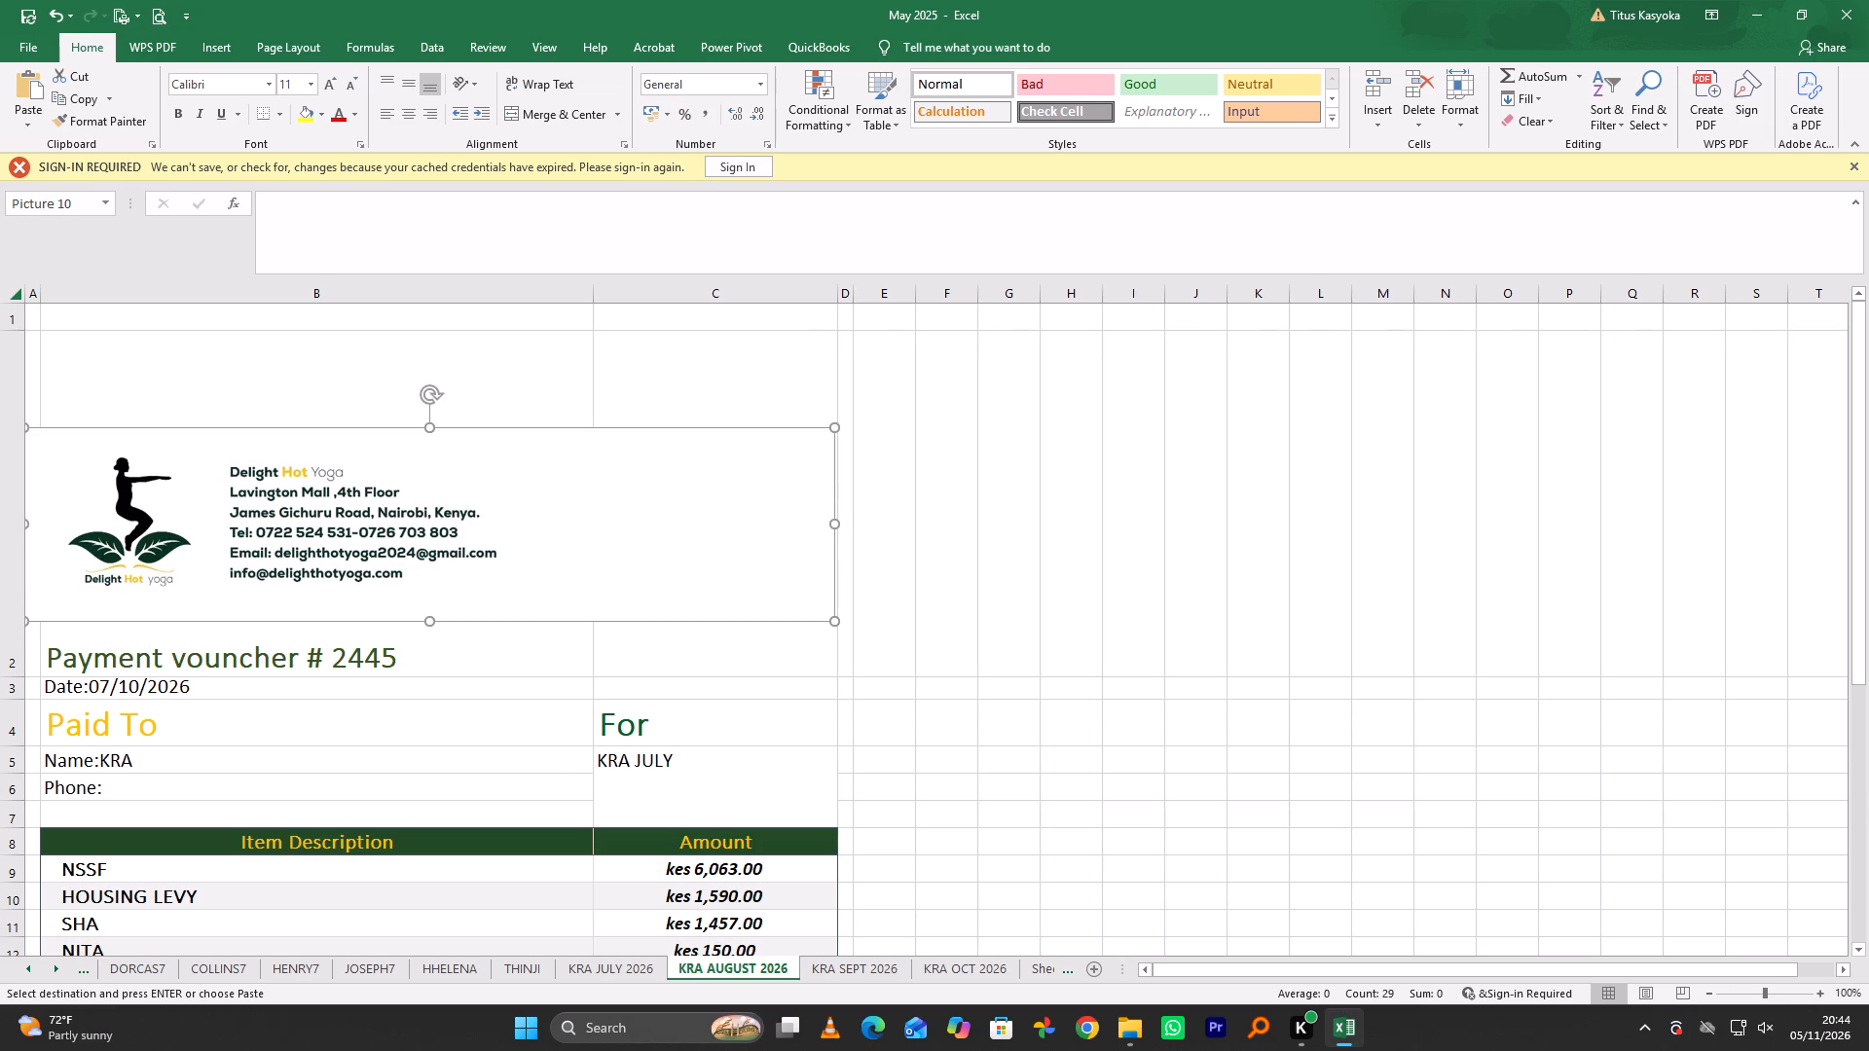
Shorten the footer picture below the signature line on KRA AUGUST 2026 so it ends at about row 29.
{"action": "scroll", "coordinate": [456, 704], "scroll_direction": "down", "scroll_amount": 6}
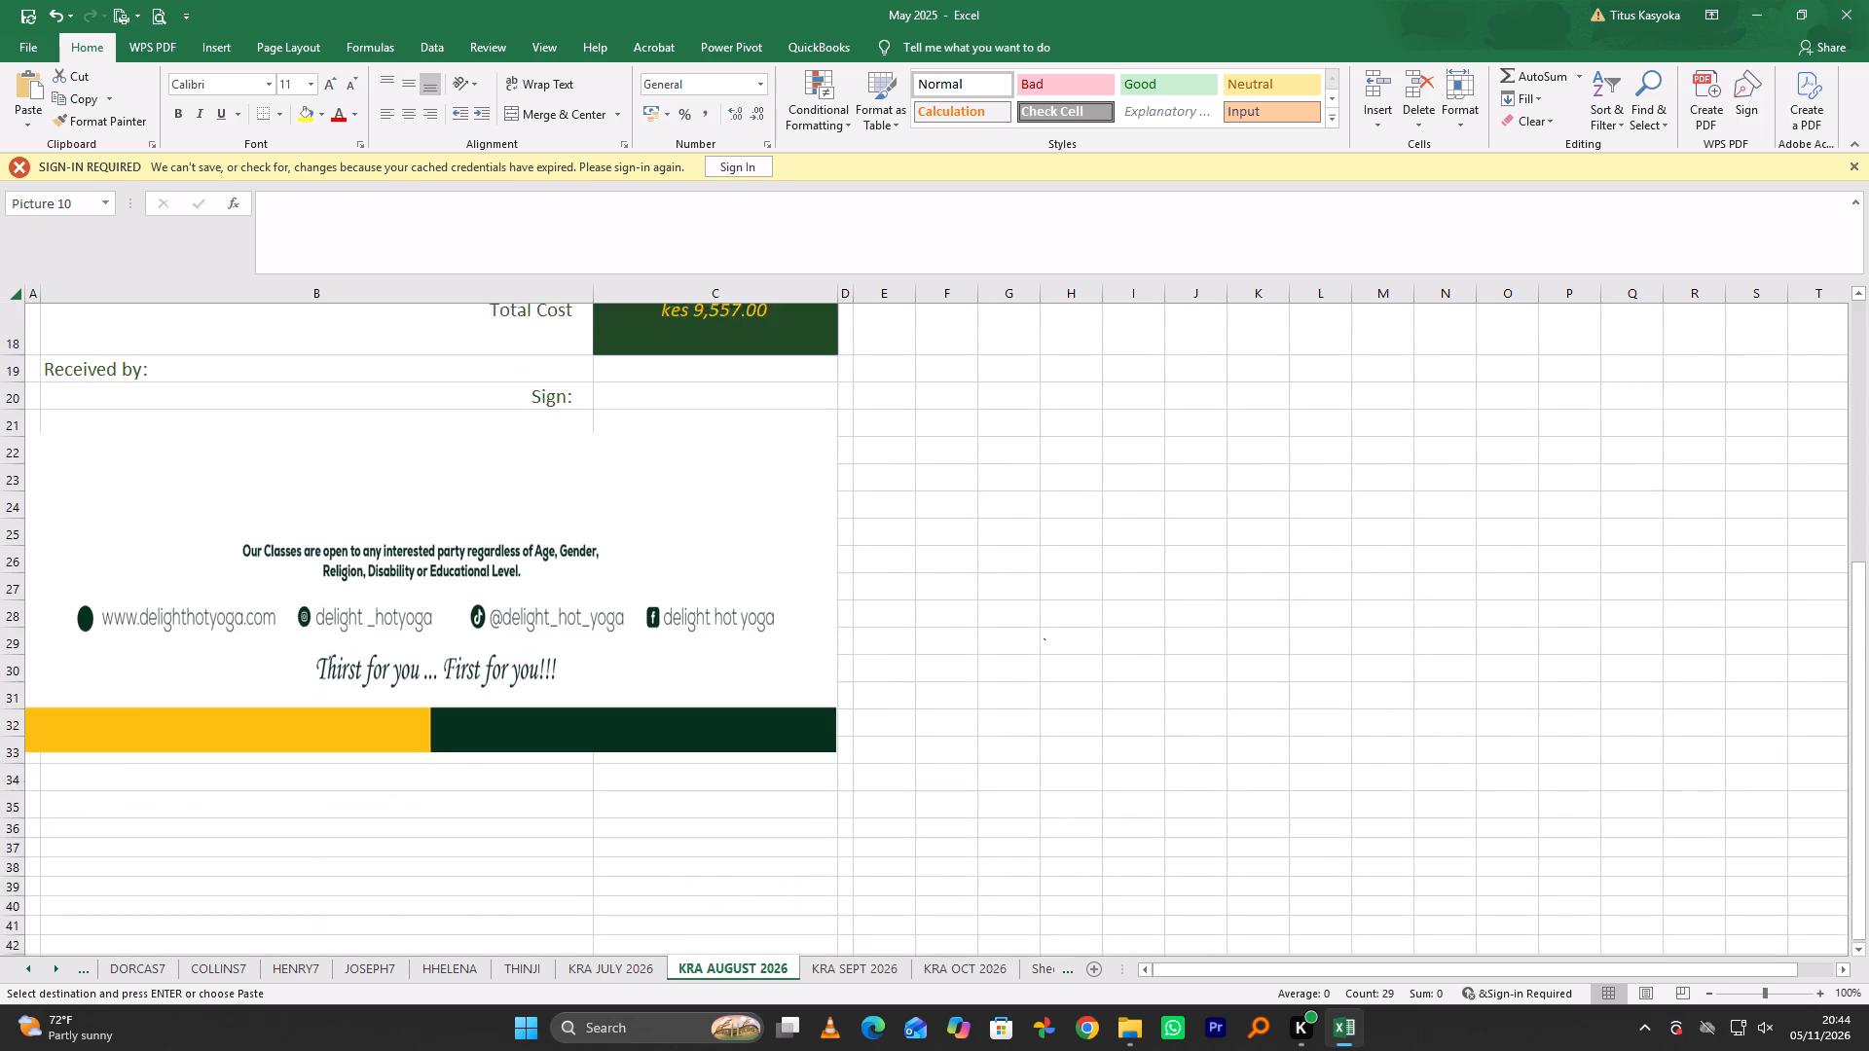
{"action": "left_click", "coordinate": [445, 592]}
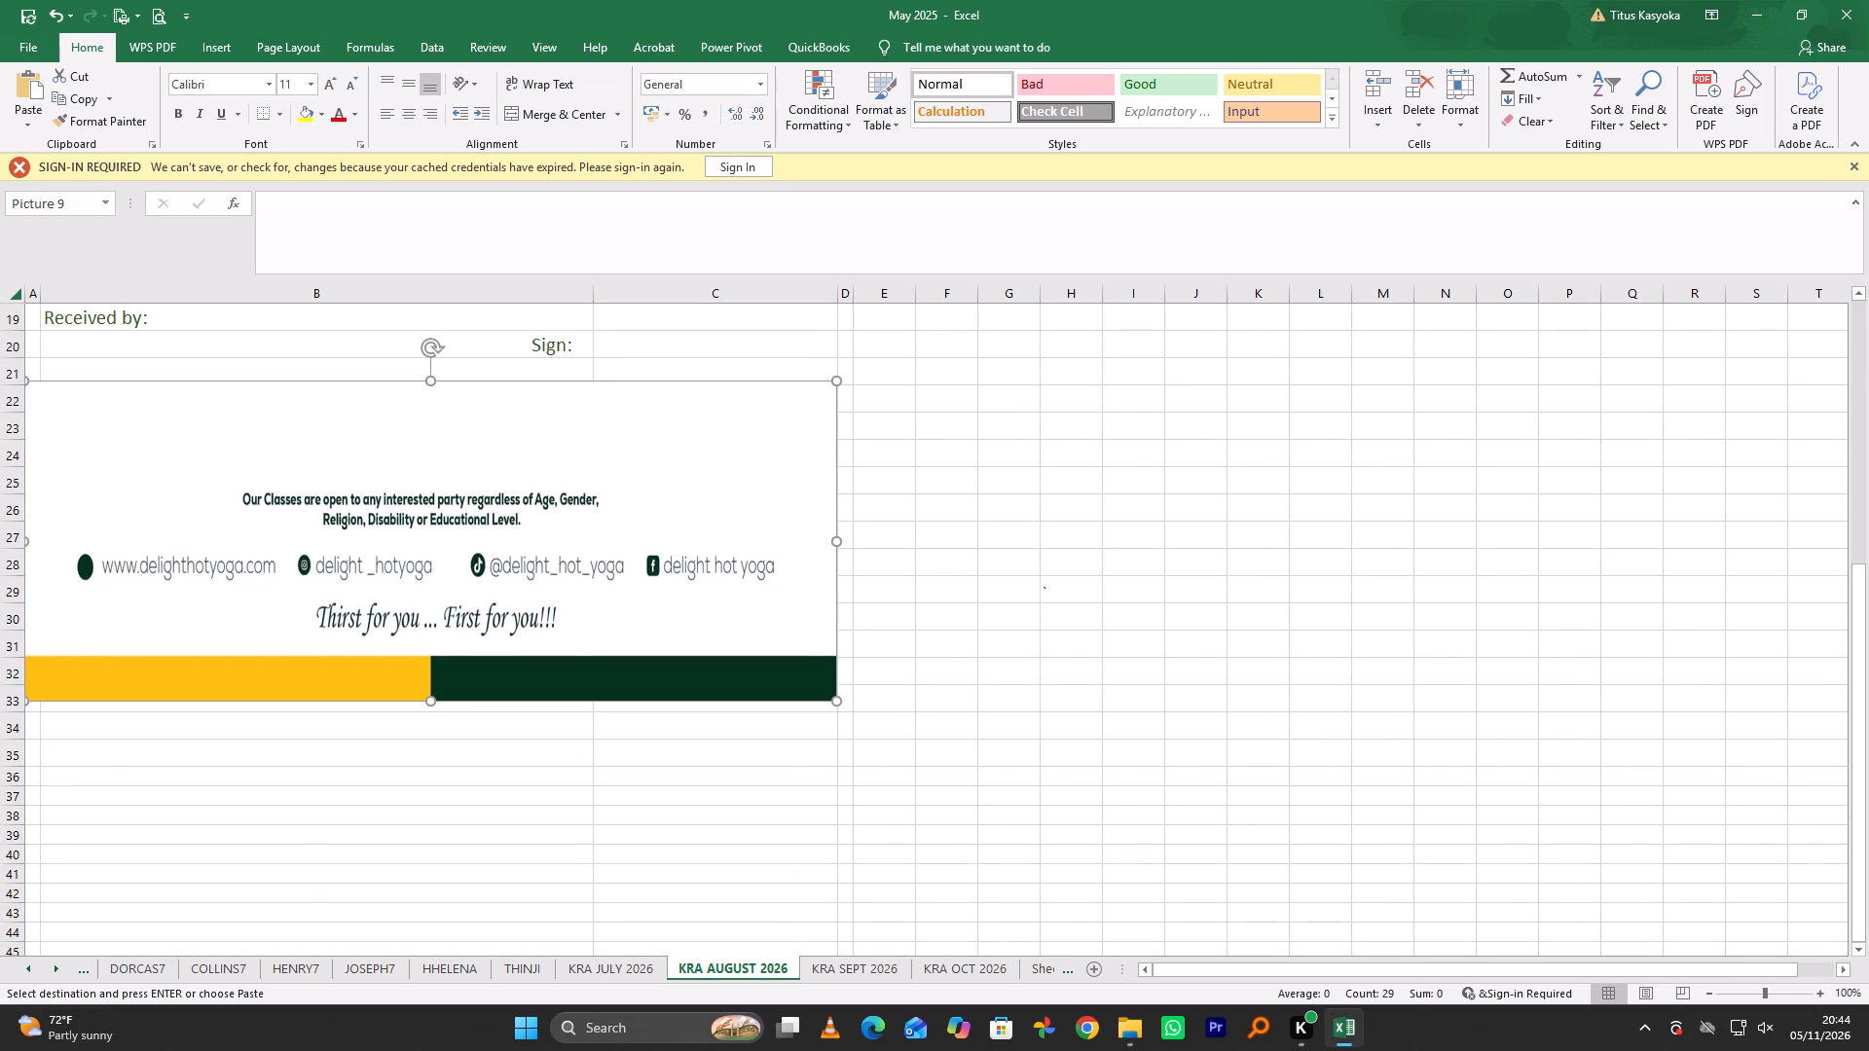
{"action": "left_click_drag", "start_coordinate": [430, 703], "coordinate": [431, 602]}
{"action": "scroll", "coordinate": [996, 720], "scroll_direction": "up", "scroll_amount": 15}
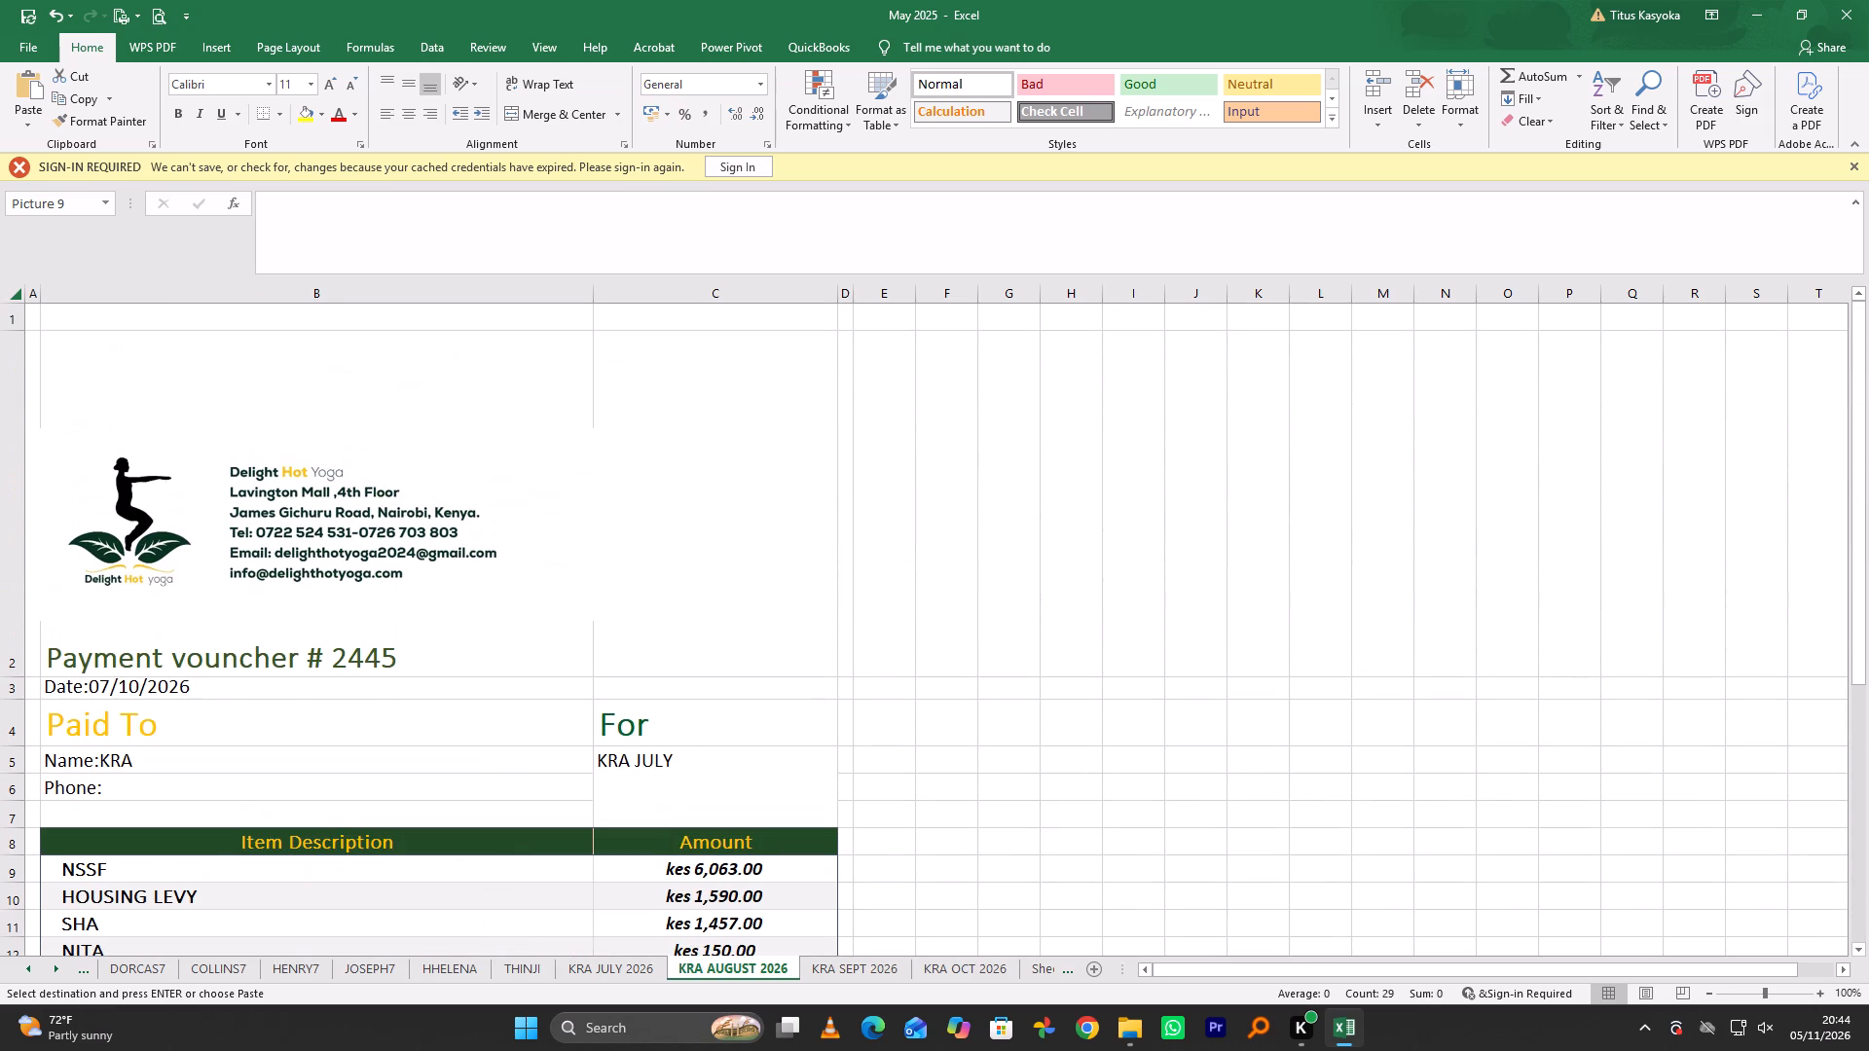
Reduce the height of the stretched header logo picture on KRA SEPT 2026 and place it just above the payment voucher title.
{"action": "left_click", "coordinate": [857, 974]}
{"action": "left_click", "coordinate": [996, 816]}
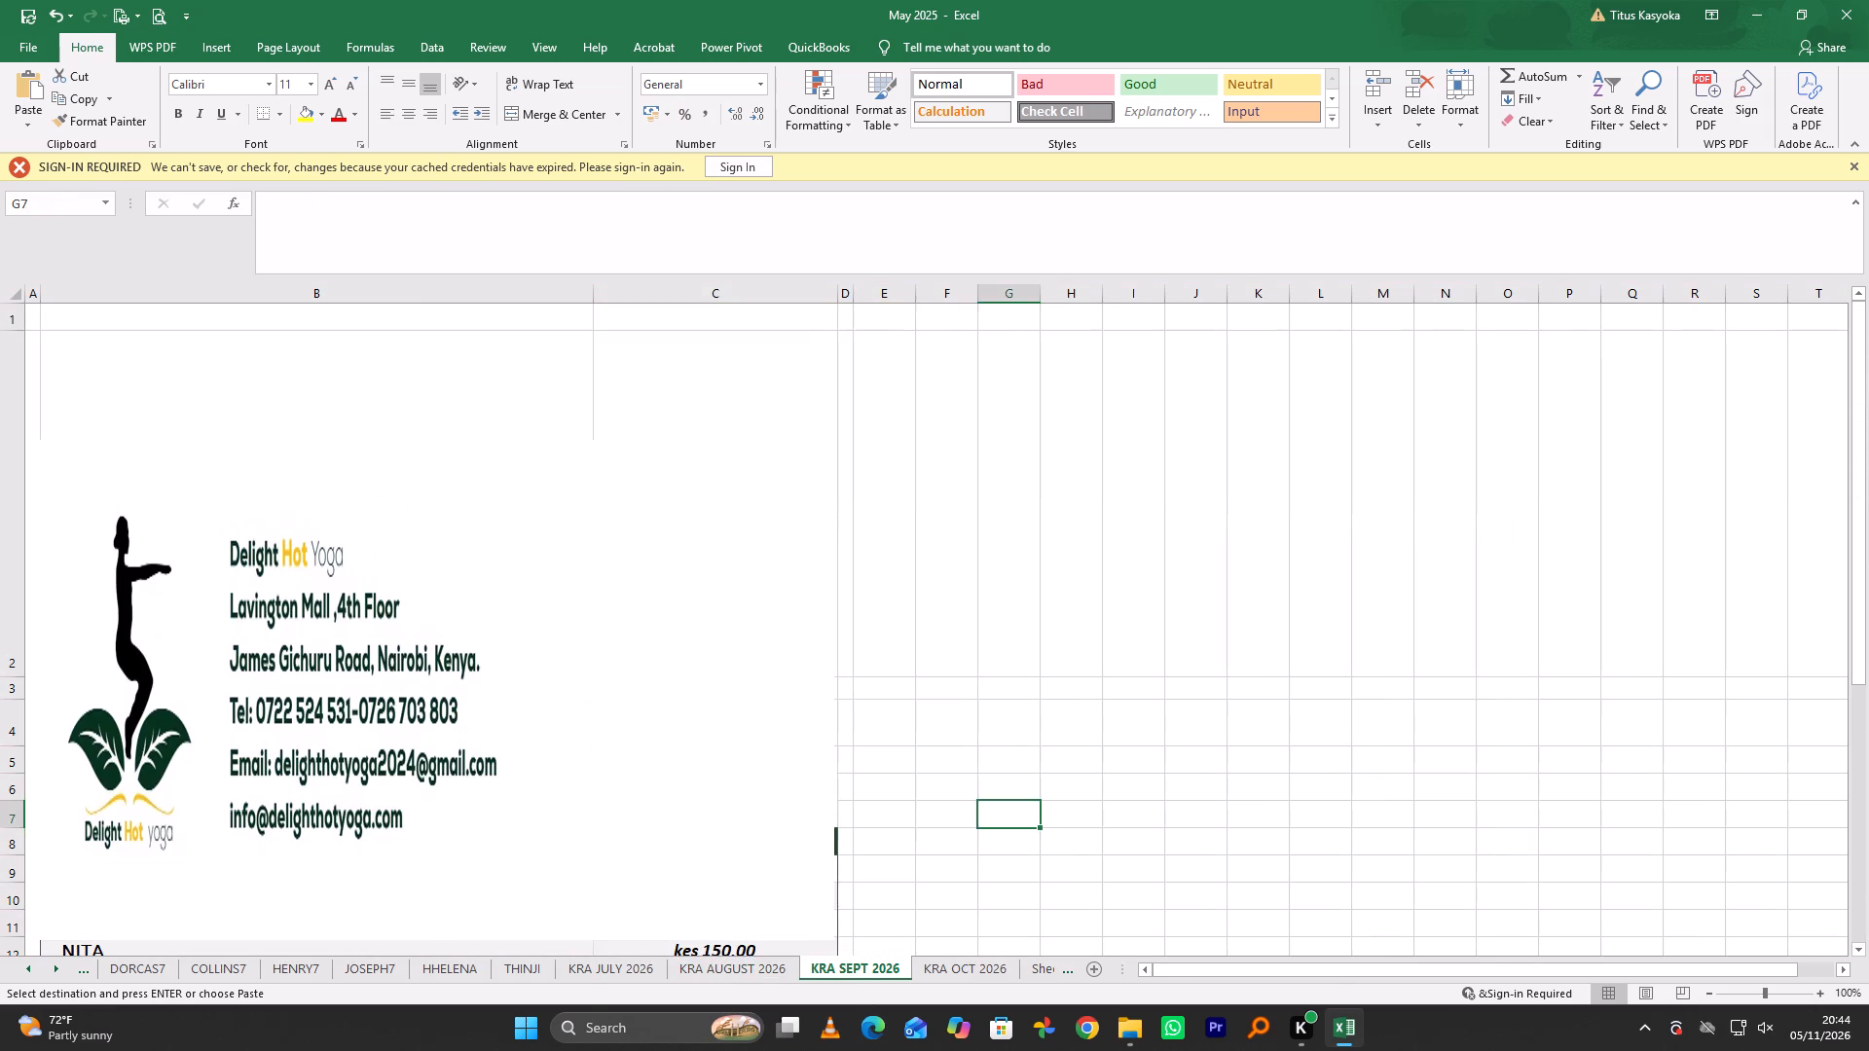
{"action": "left_click", "coordinate": [600, 797]}
{"action": "left_click_drag", "start_coordinate": [430, 437], "coordinate": [428, 464]}
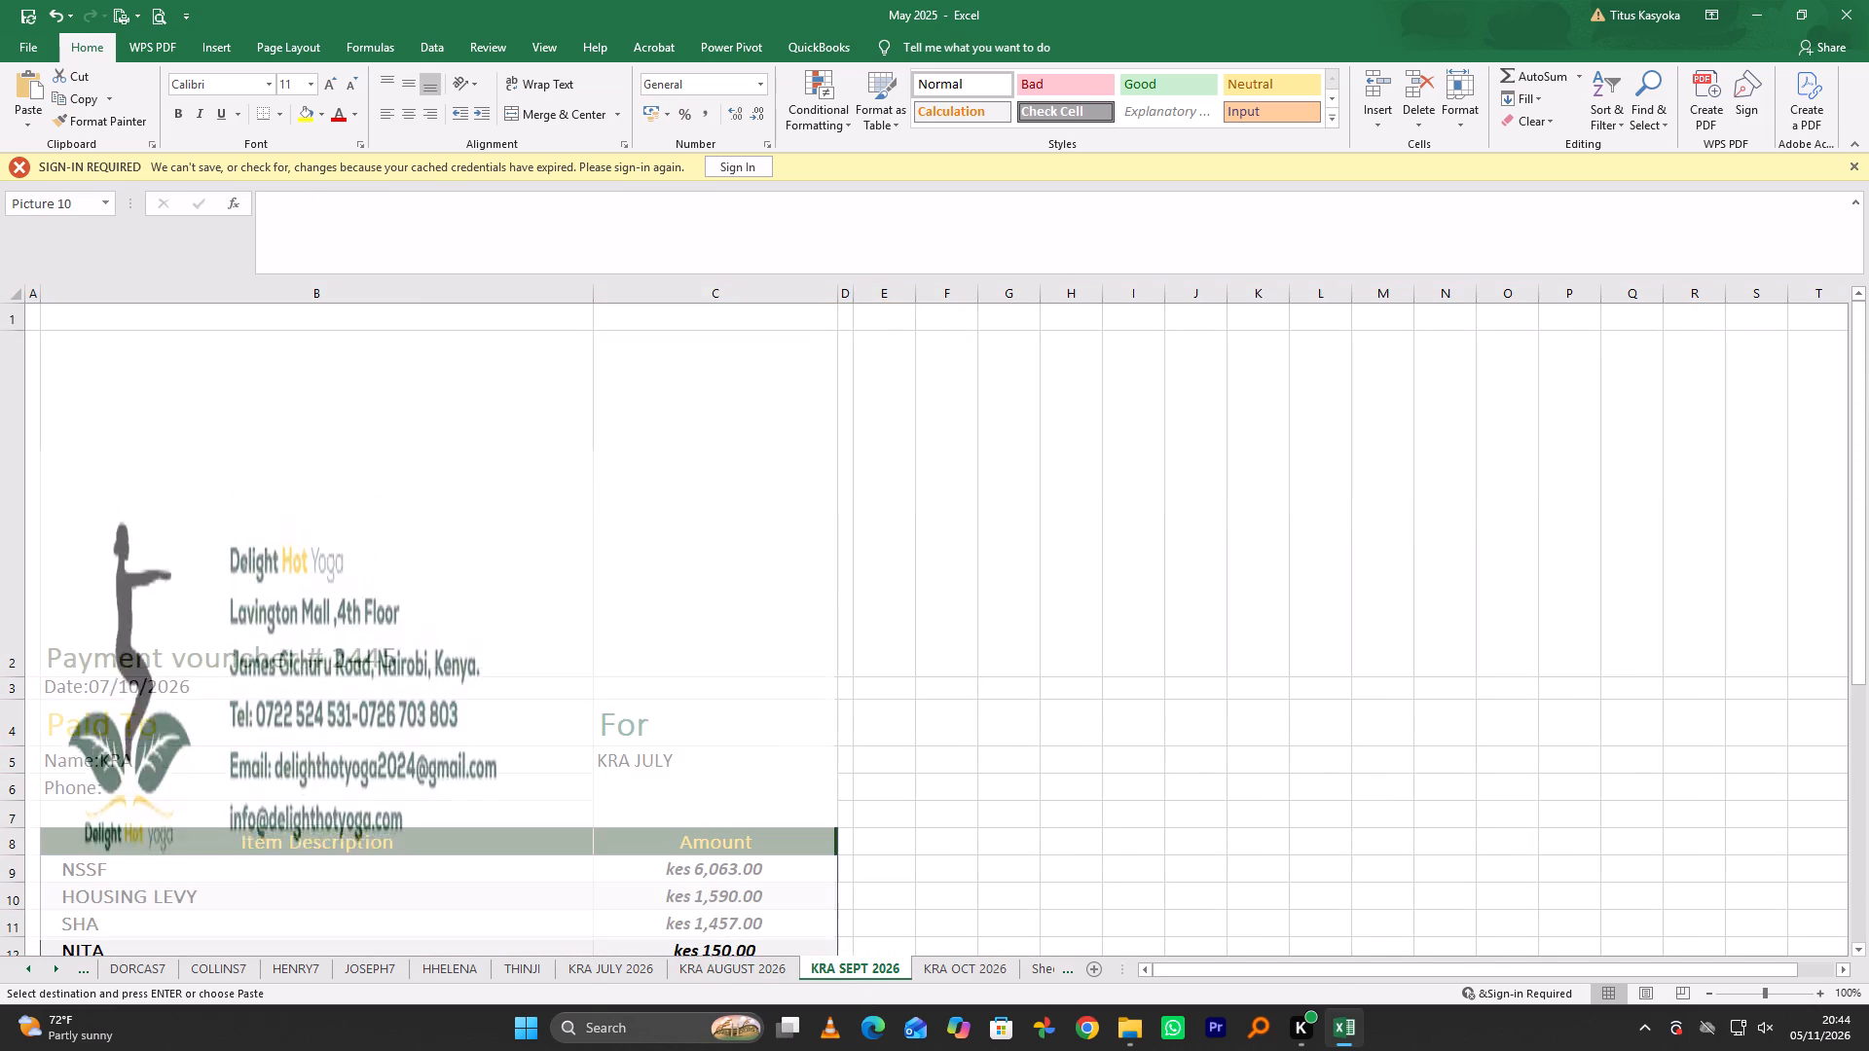
{"action": "left_click_drag", "start_coordinate": [428, 464], "coordinate": [422, 727]}
{"action": "left_click_drag", "start_coordinate": [441, 840], "coordinate": [394, 526]}
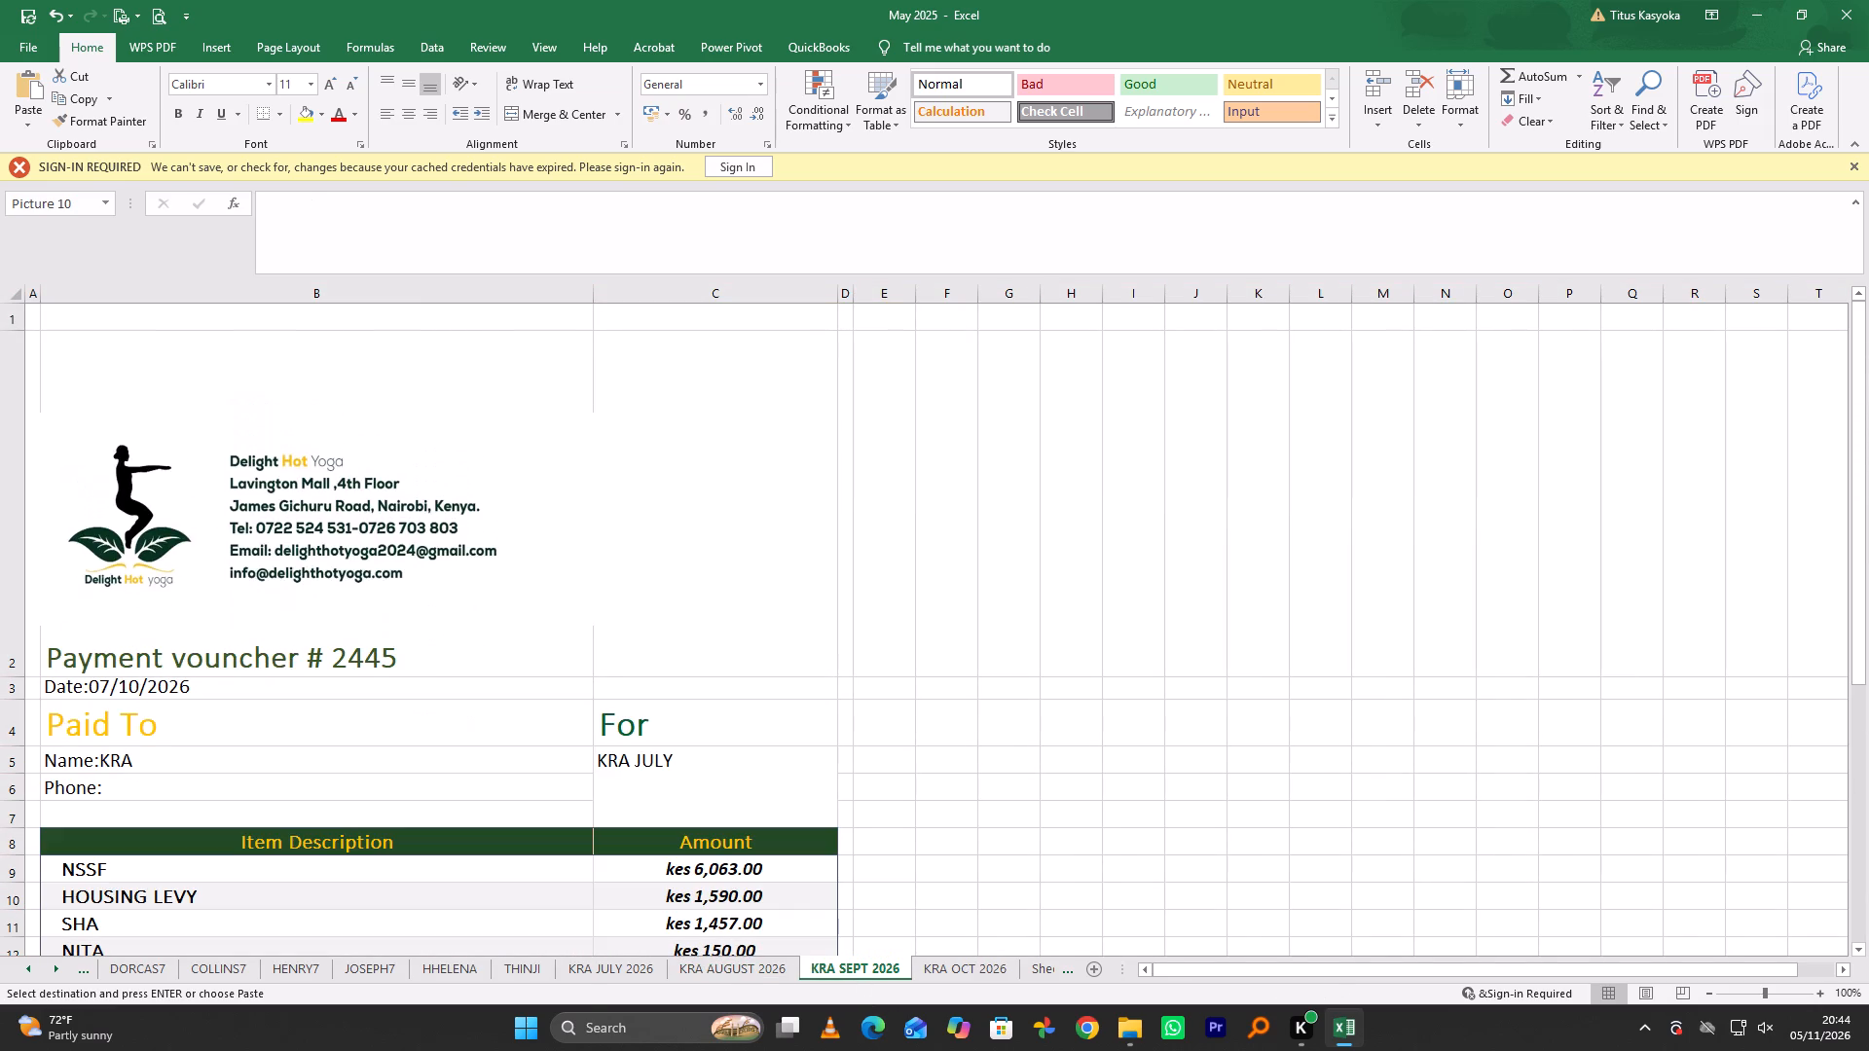
{"action": "left_click_drag", "start_coordinate": [394, 526], "coordinate": [393, 526]}
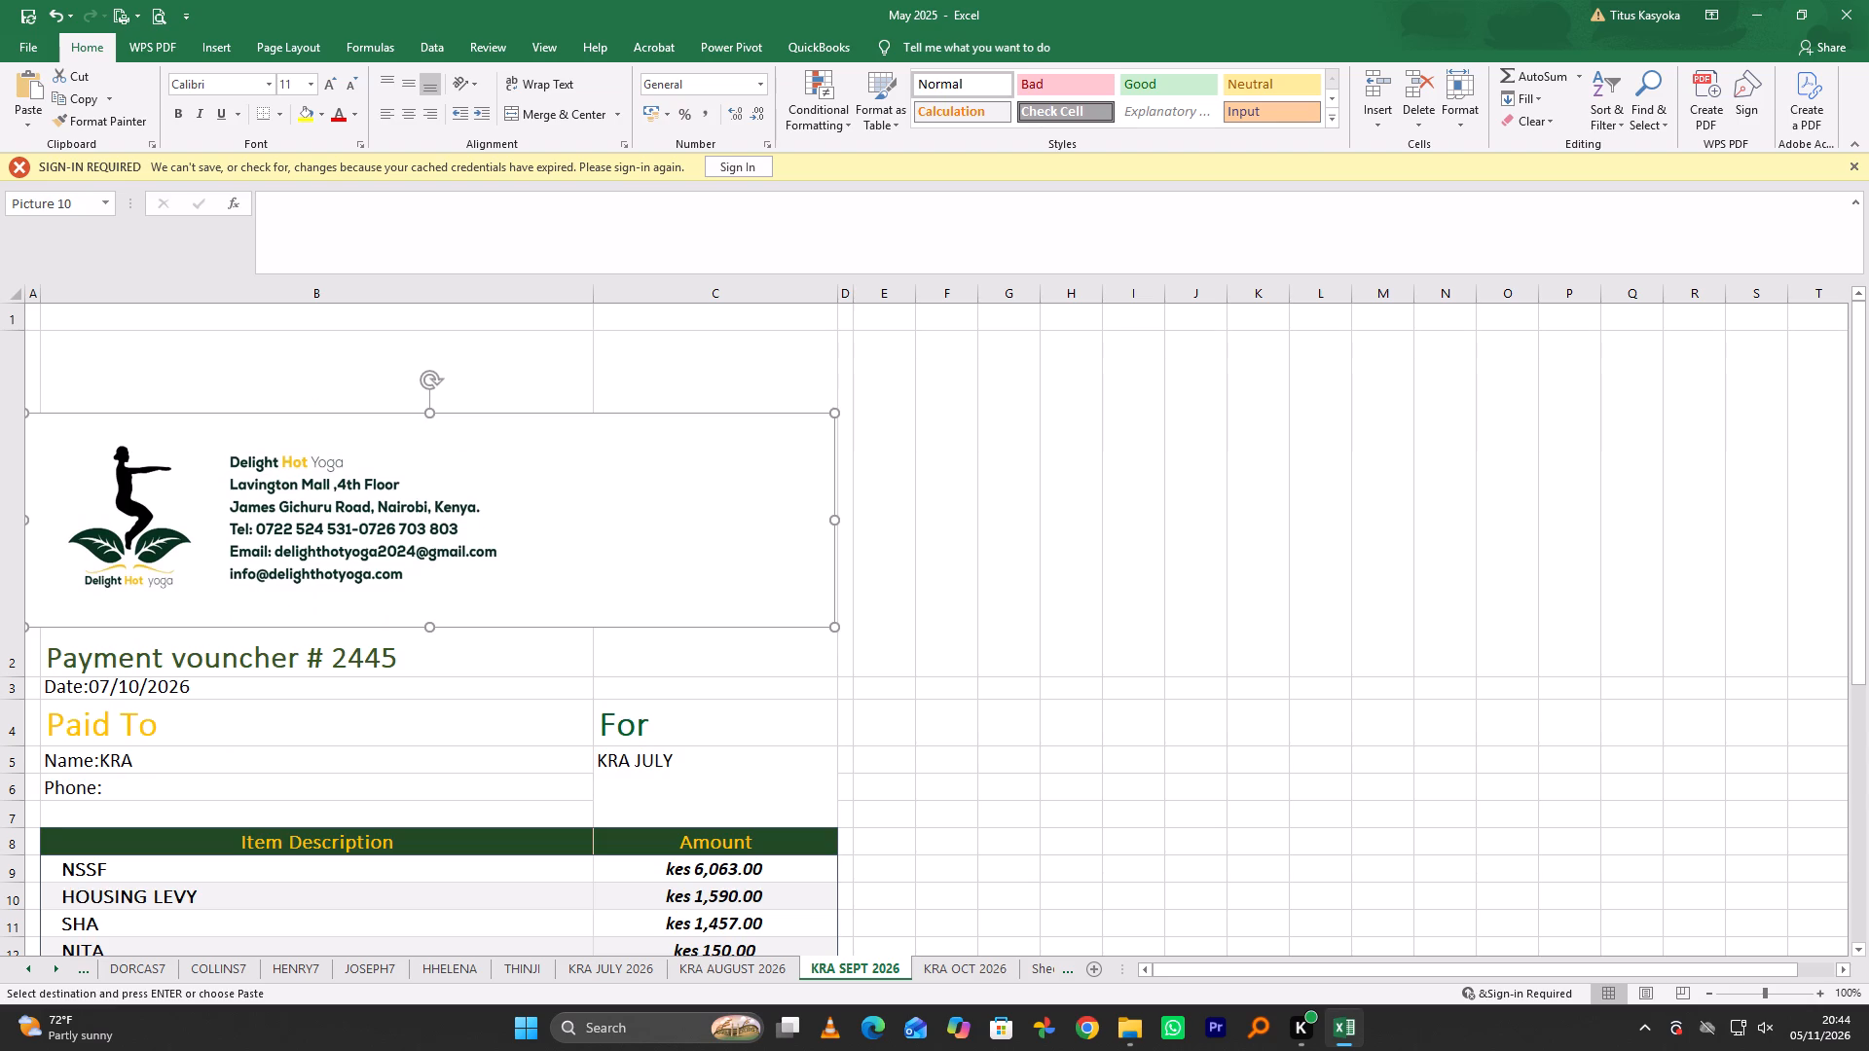
{"action": "left_click_drag", "start_coordinate": [437, 407], "coordinate": [436, 416]}
{"action": "left_click", "coordinate": [1055, 715]}
Shorten the footer picture on KRA SEPT 2026 from its lower edge so it ends at about row 28.
{"action": "scroll", "coordinate": [528, 903], "scroll_direction": "down", "scroll_amount": 4}
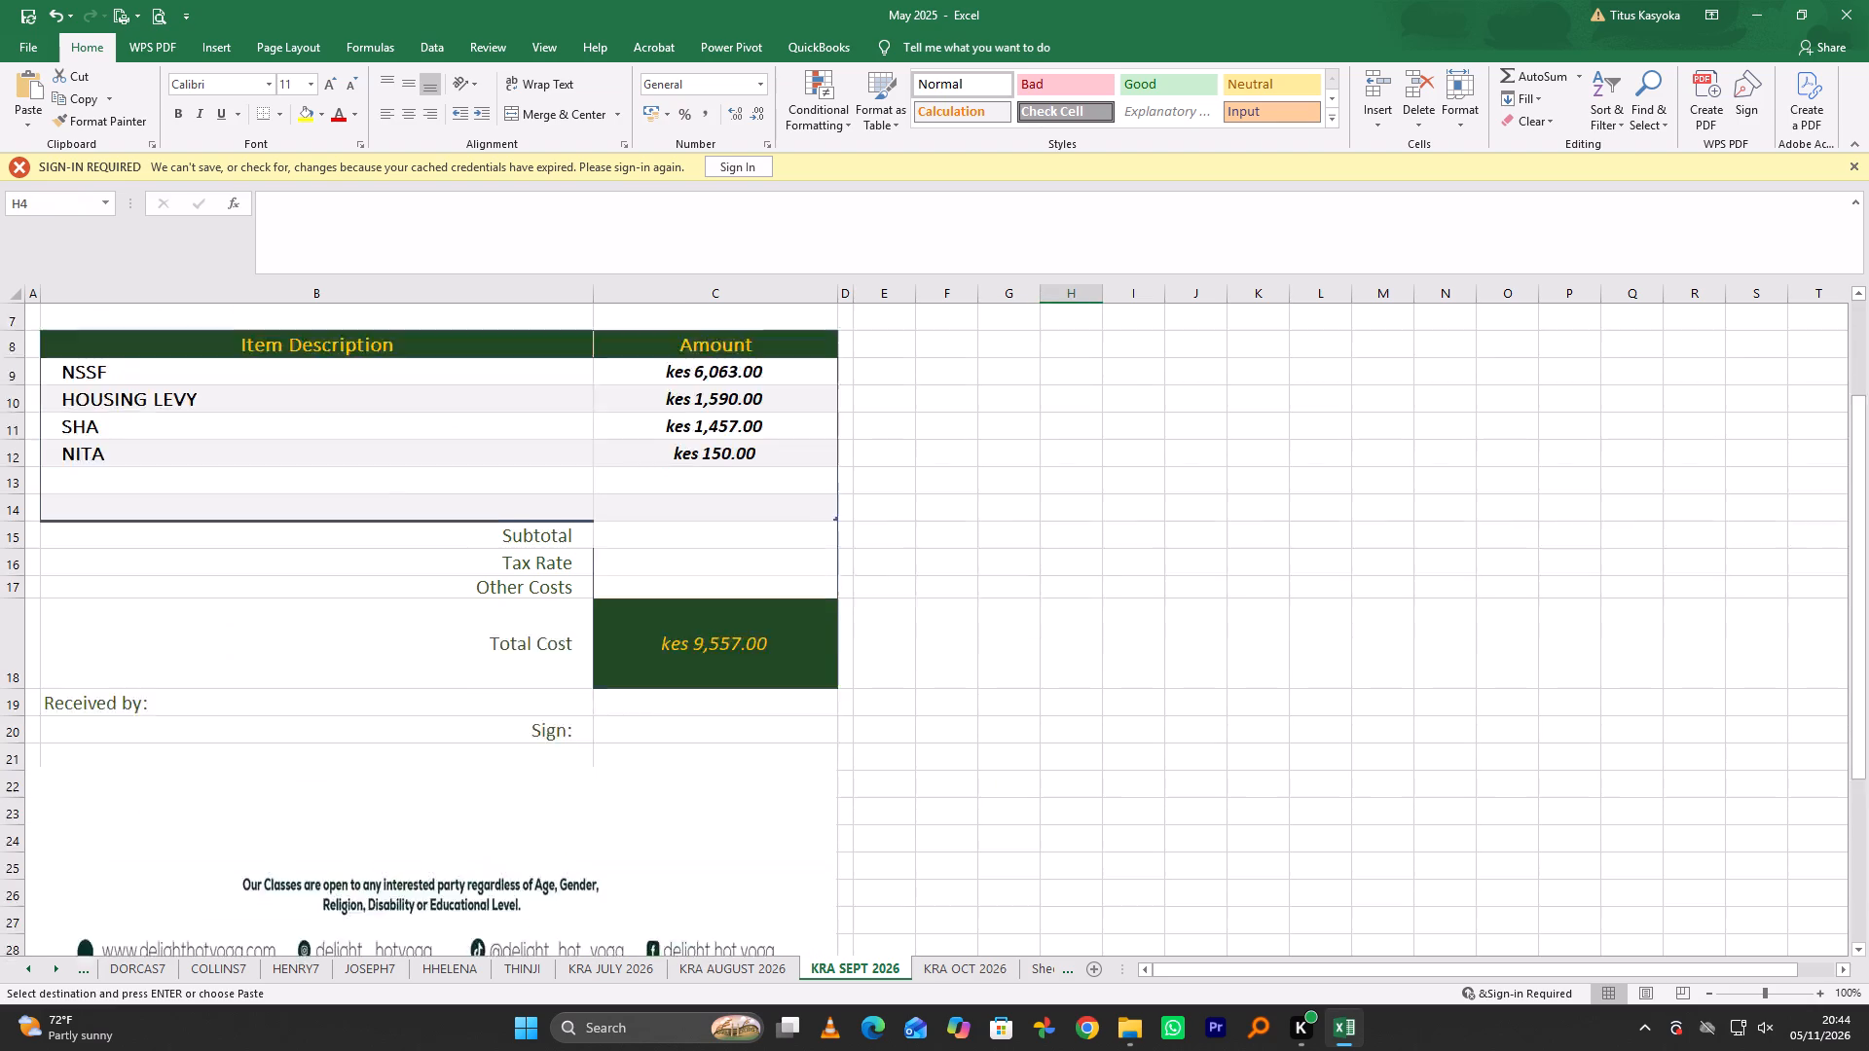
{"action": "left_click", "coordinate": [512, 821]}
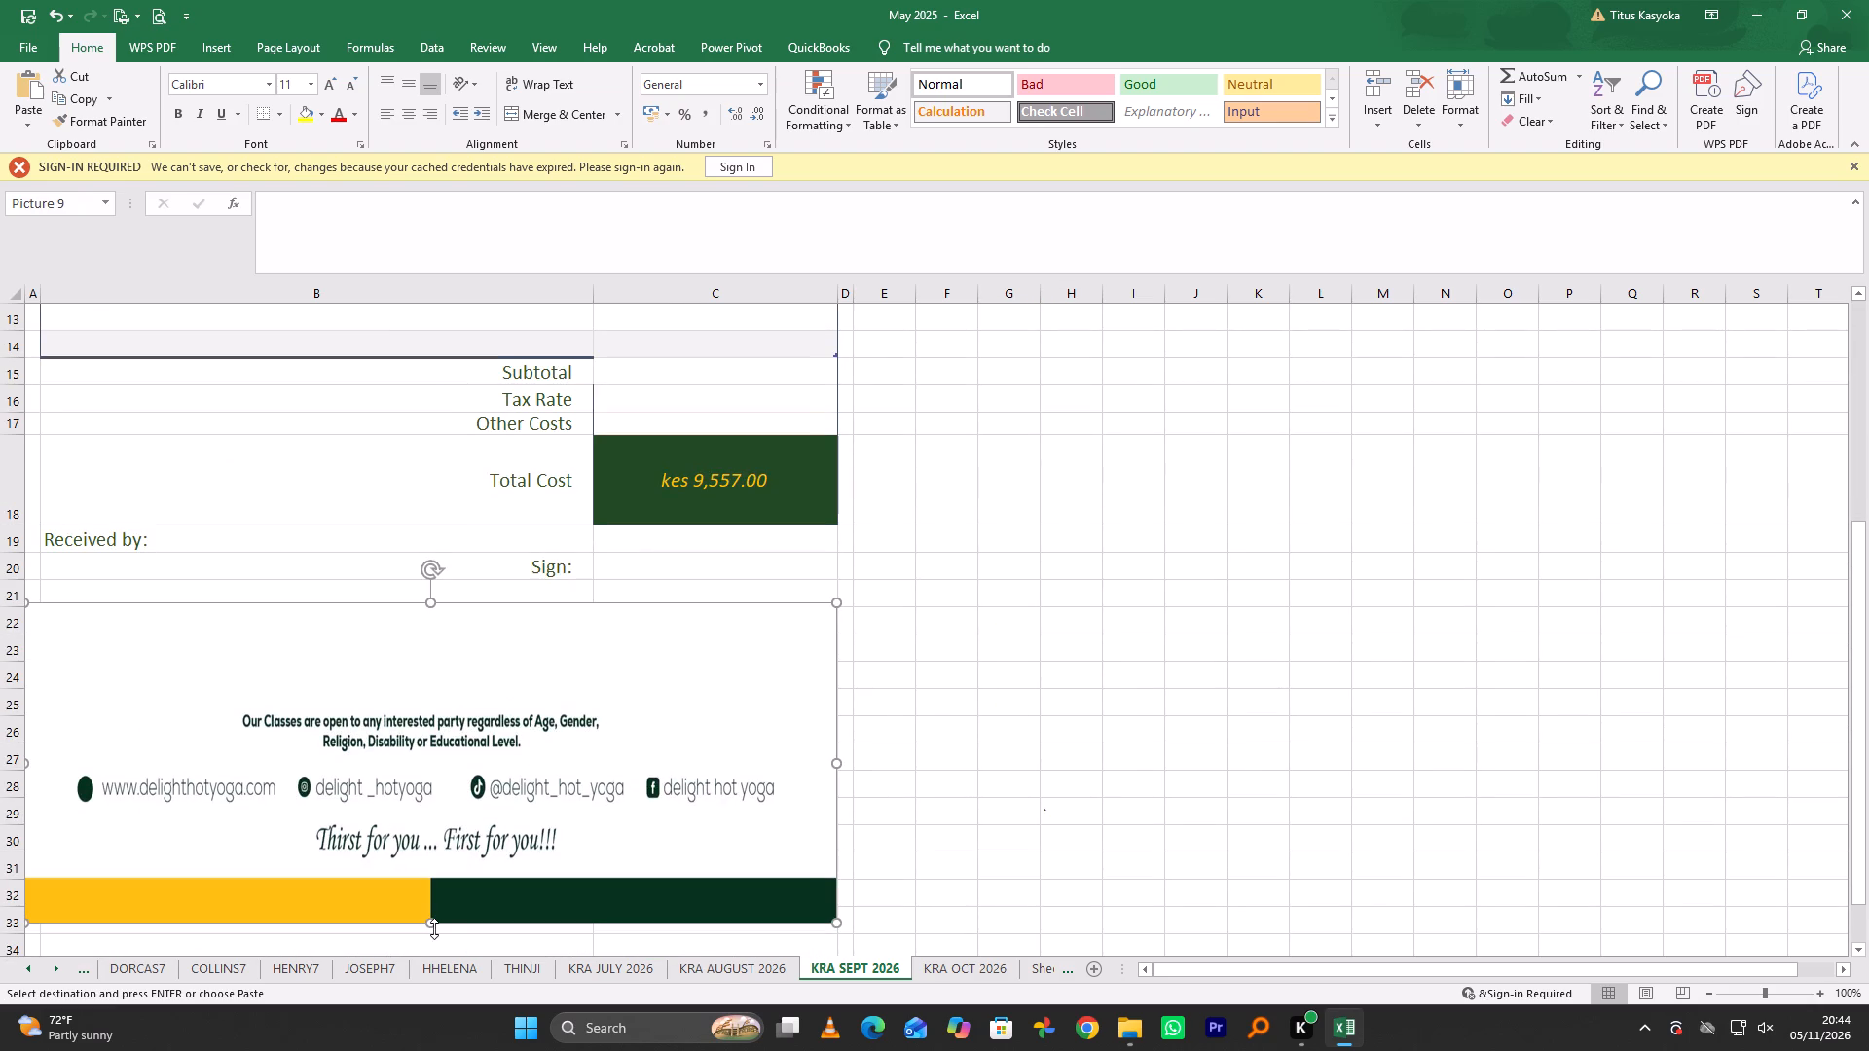
{"action": "left_click_drag", "start_coordinate": [434, 928], "coordinate": [433, 800]}
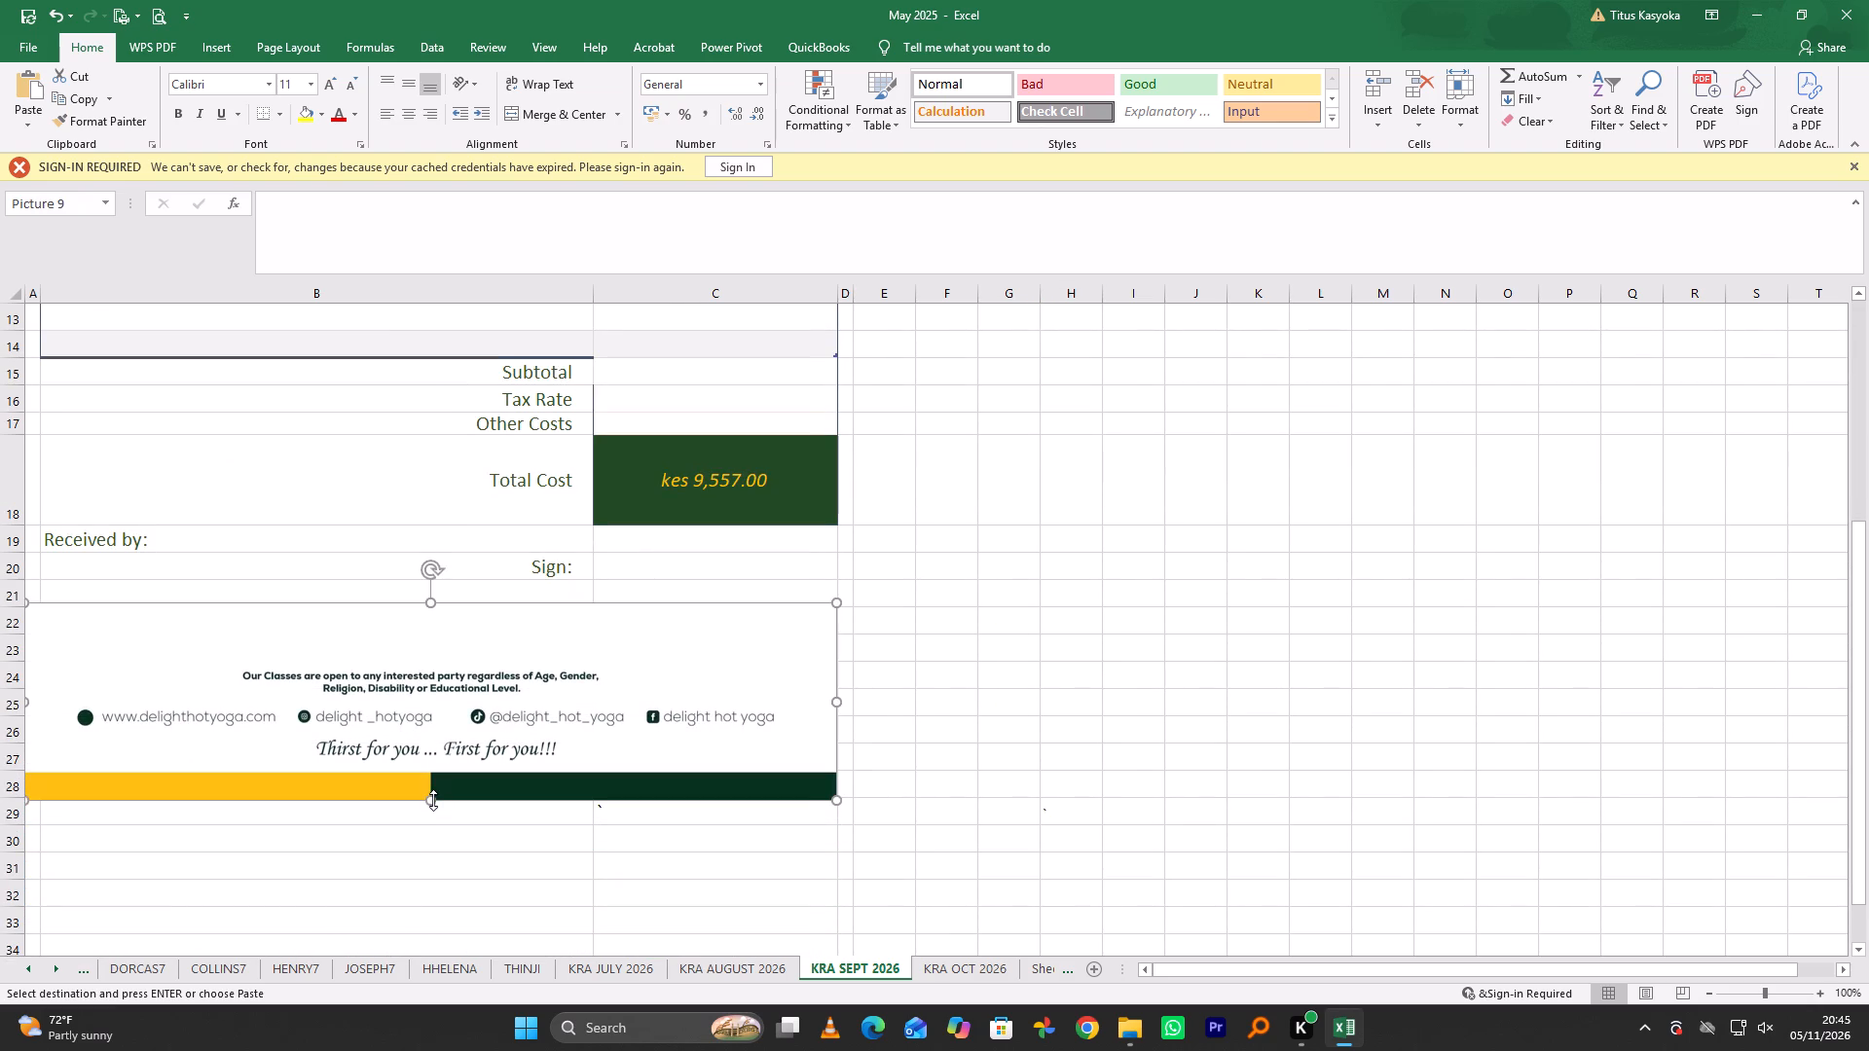
{"action": "left_click", "coordinate": [1122, 836]}
{"action": "scroll", "coordinate": [868, 805], "scroll_direction": "up", "scroll_amount": 20}
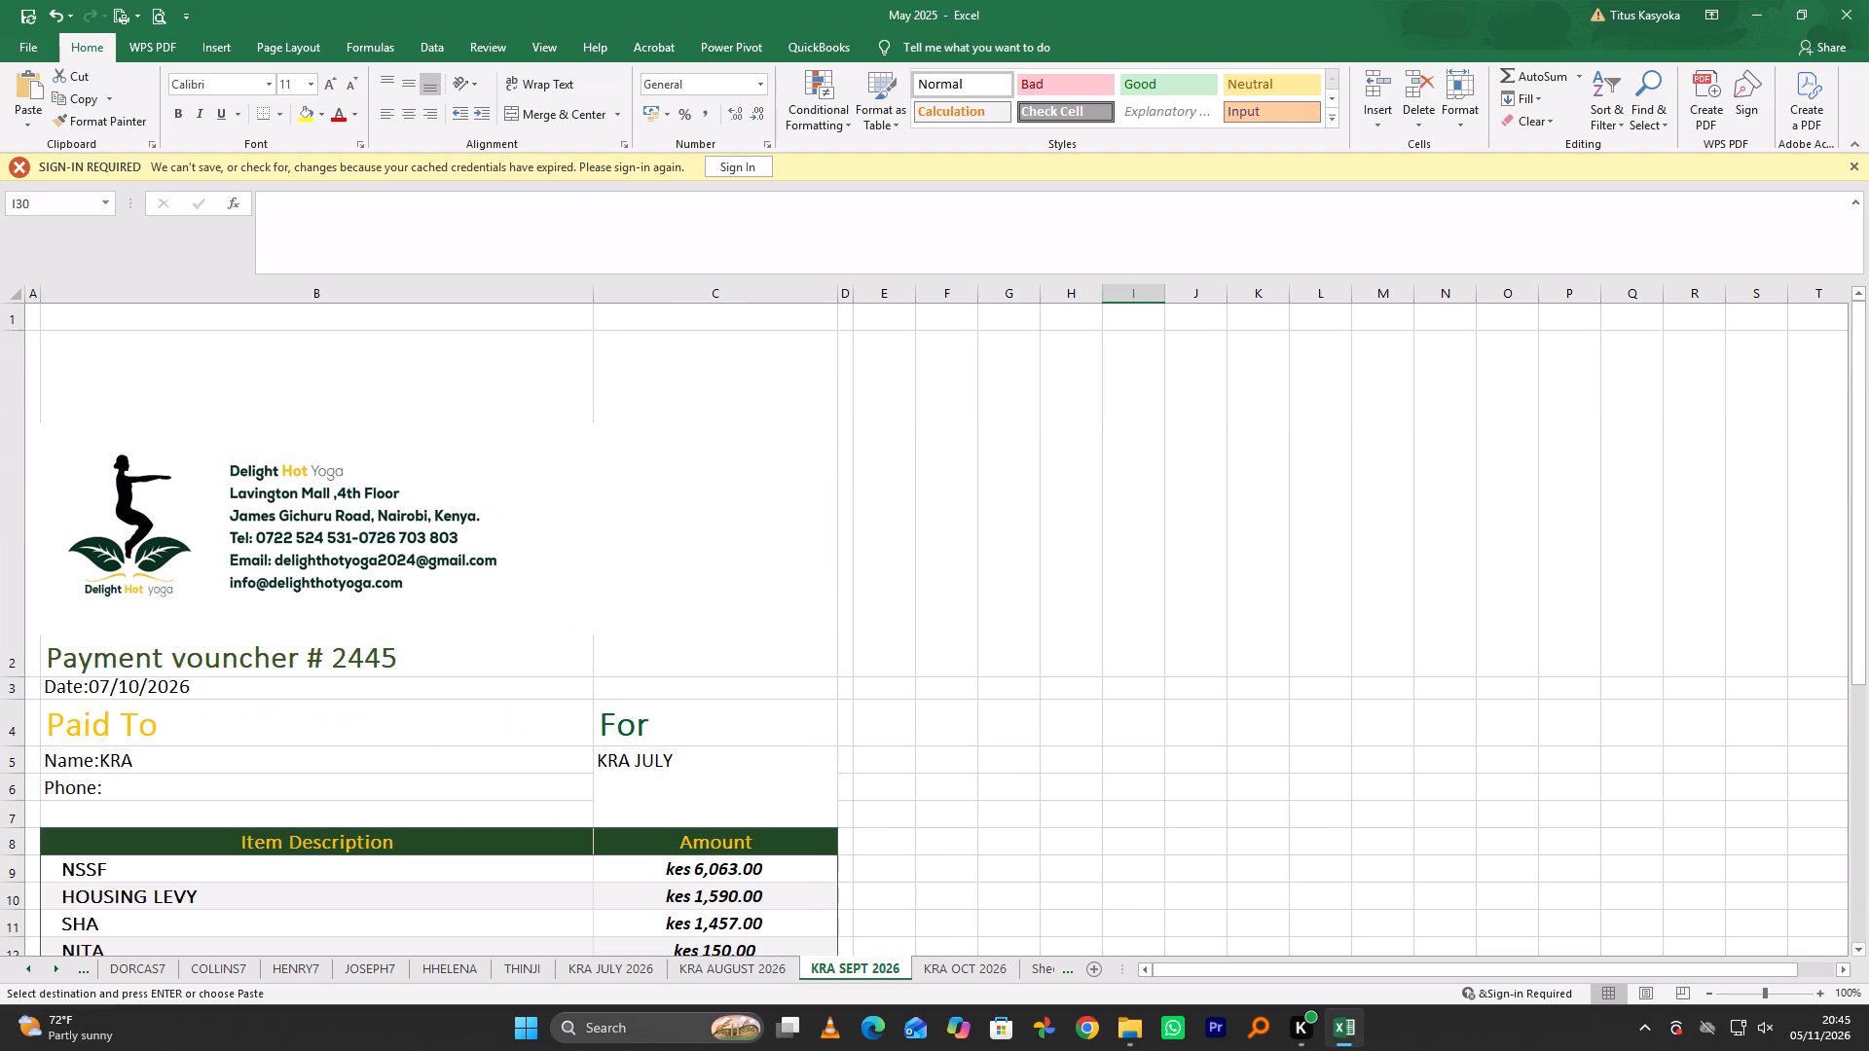
Reduce the height of the stretched header logo picture on KRA OCT 2026 and place it just above the payment voucher title.
{"action": "left_click", "coordinate": [957, 966]}
{"action": "left_click", "coordinate": [593, 810]}
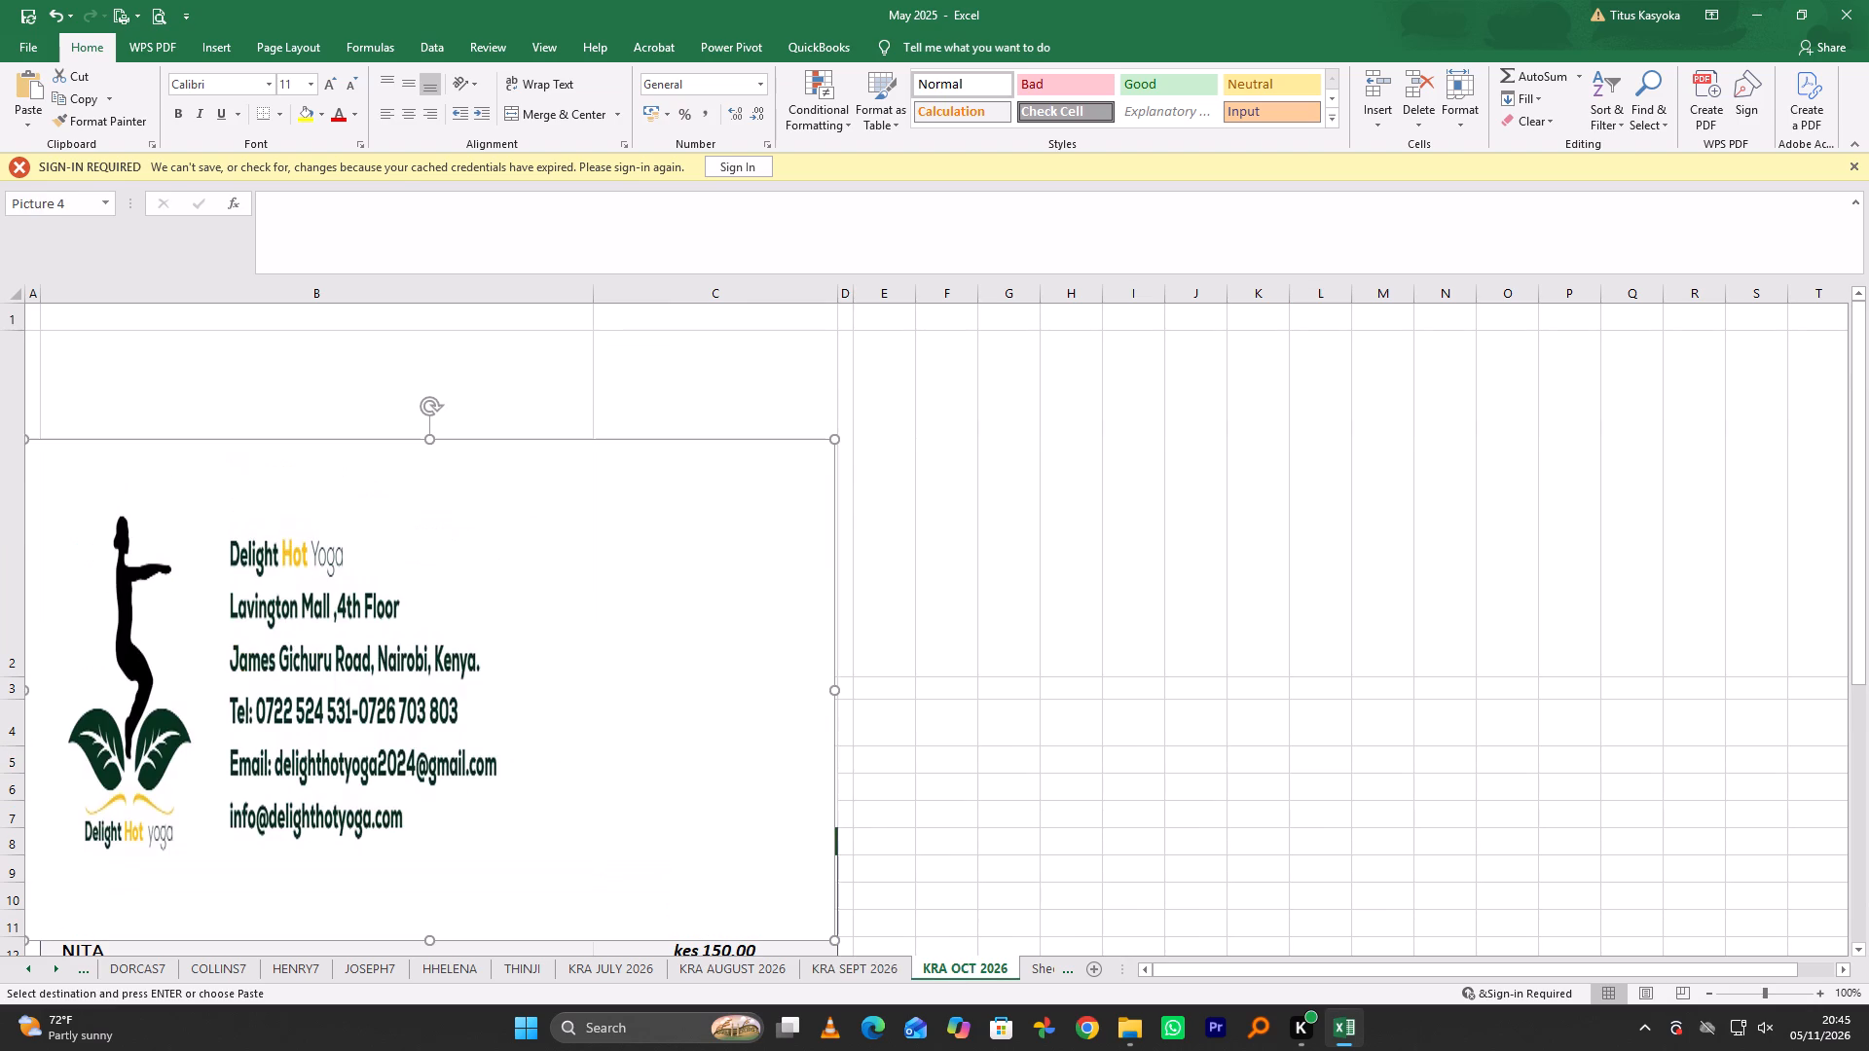
{"action": "left_click_drag", "start_coordinate": [428, 438], "coordinate": [399, 699]}
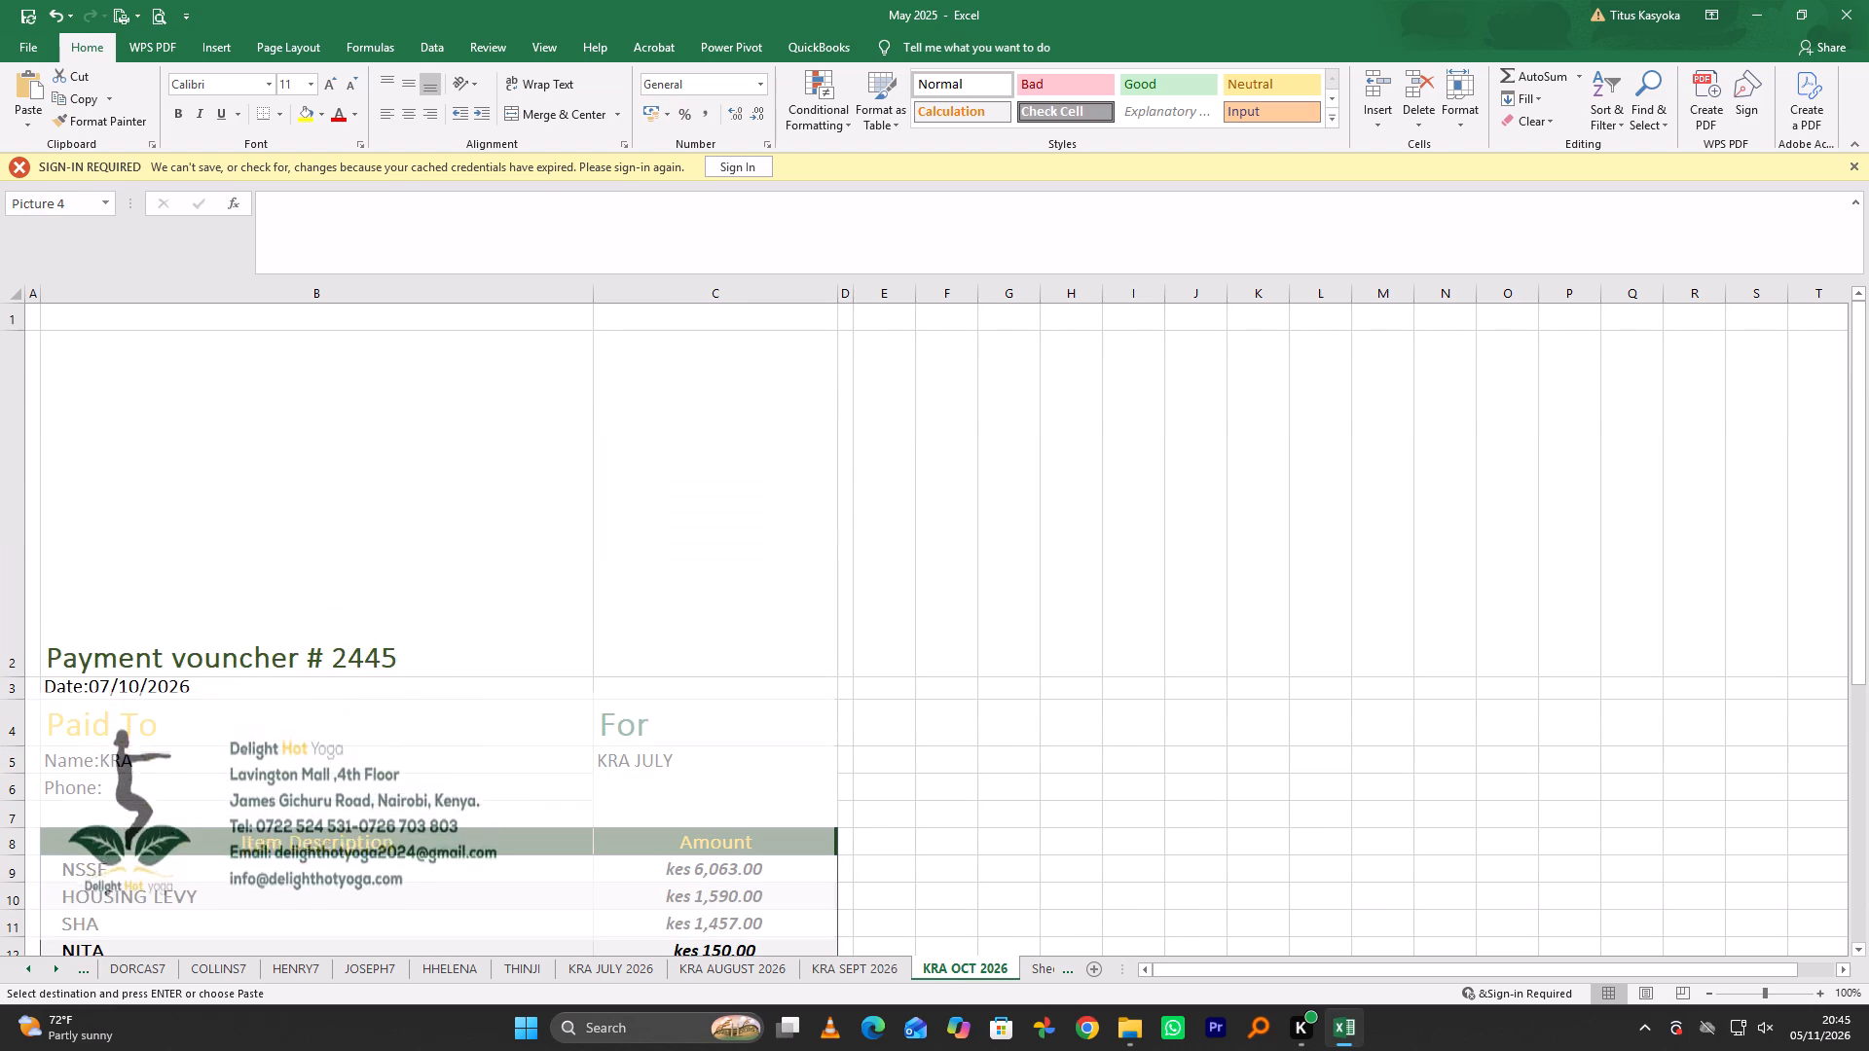
{"action": "left_click_drag", "start_coordinate": [399, 699], "coordinate": [396, 781]}
{"action": "left_click_drag", "start_coordinate": [432, 877], "coordinate": [425, 572]}
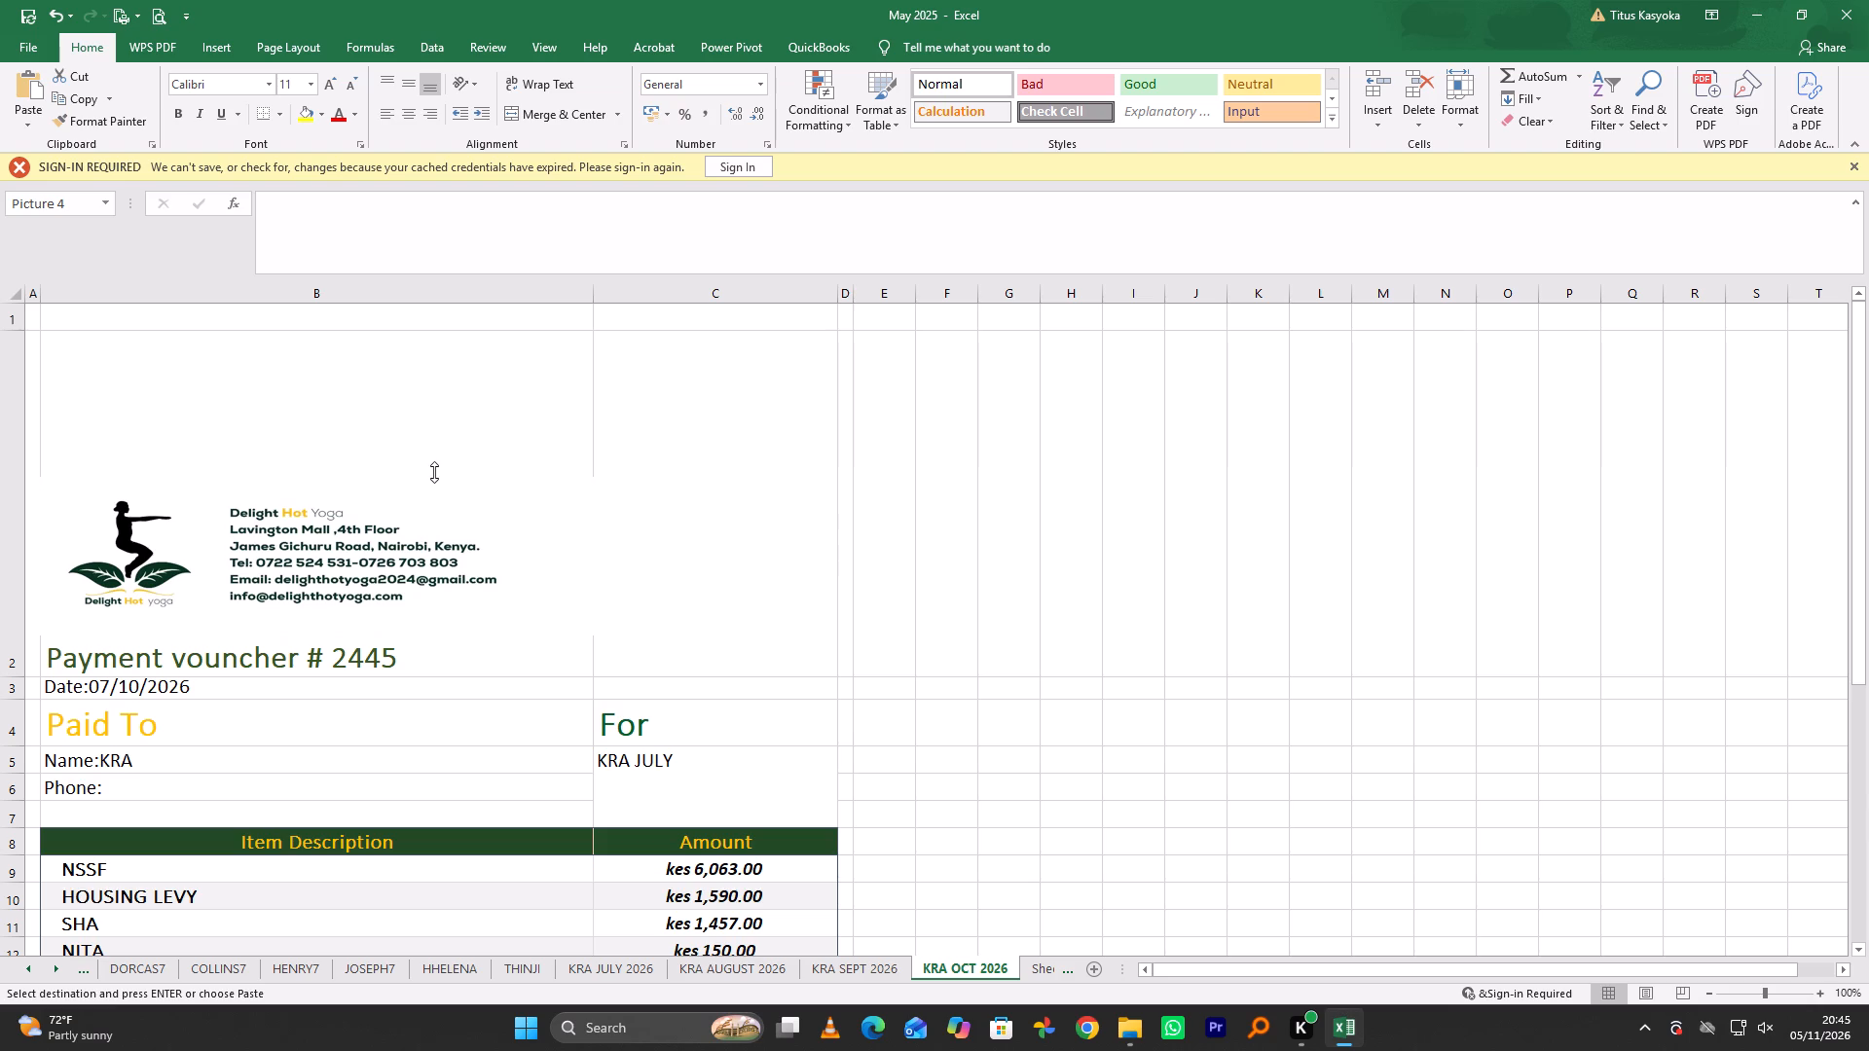
{"action": "left_click_drag", "start_coordinate": [433, 474], "coordinate": [435, 460]}
Shorten the footer picture on KRA OCT 2026 from its lower edge so it ends at about row 28.
{"action": "scroll", "coordinate": [479, 630], "scroll_direction": "down", "scroll_amount": 2}
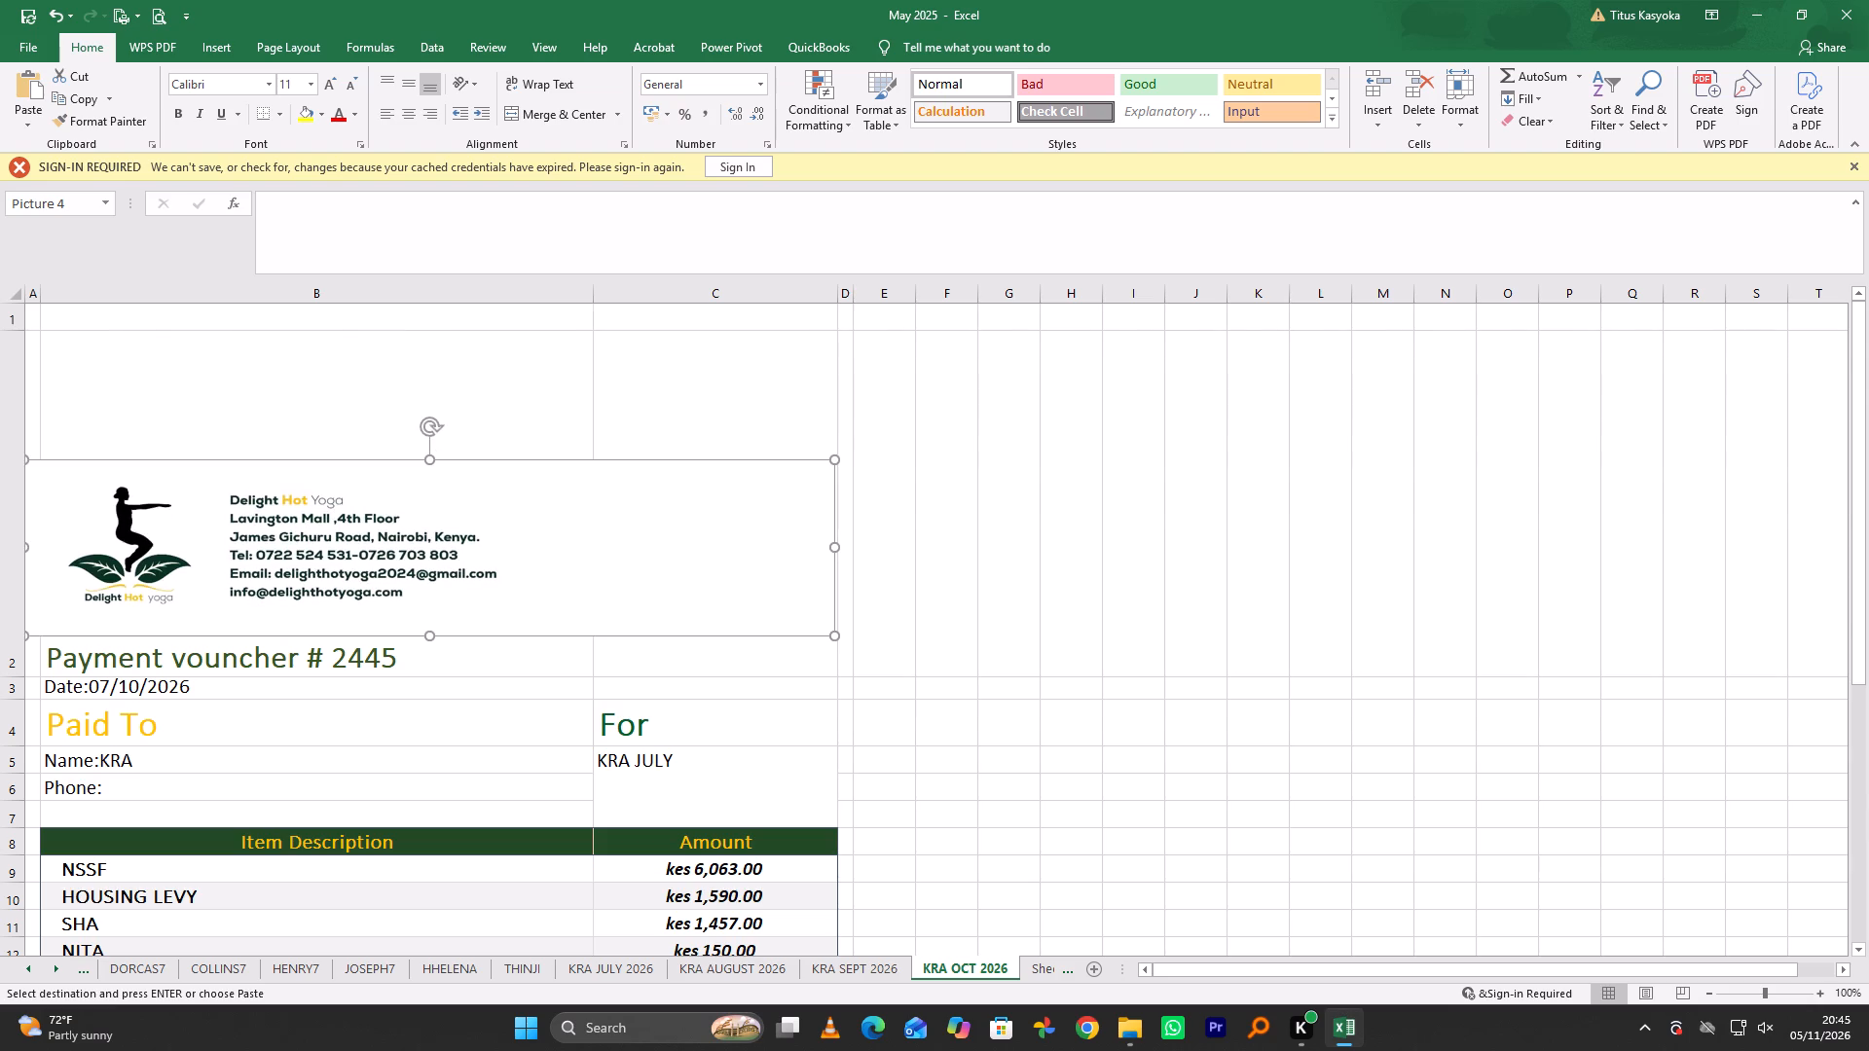
{"action": "scroll", "coordinate": [480, 630], "scroll_direction": "down", "scroll_amount": 2}
{"action": "left_click", "coordinate": [431, 857]}
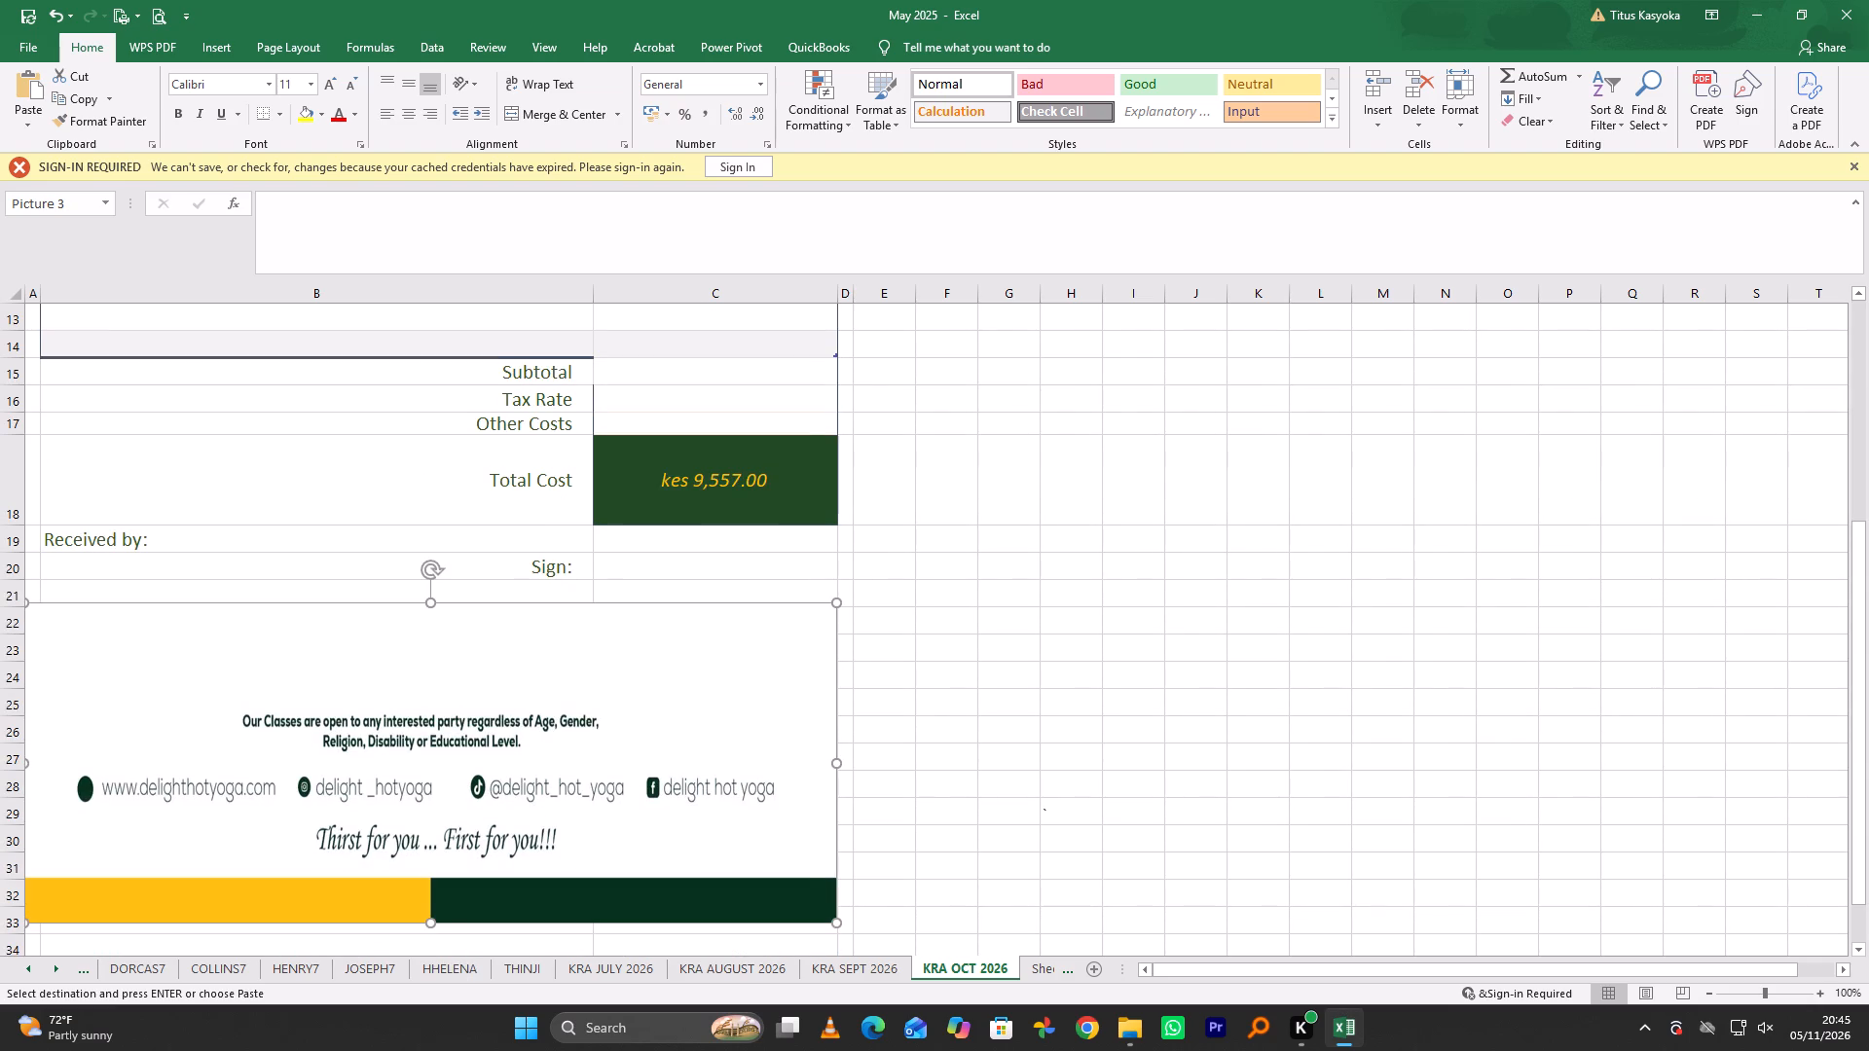
{"action": "left_click_drag", "start_coordinate": [431, 924], "coordinate": [449, 778]}
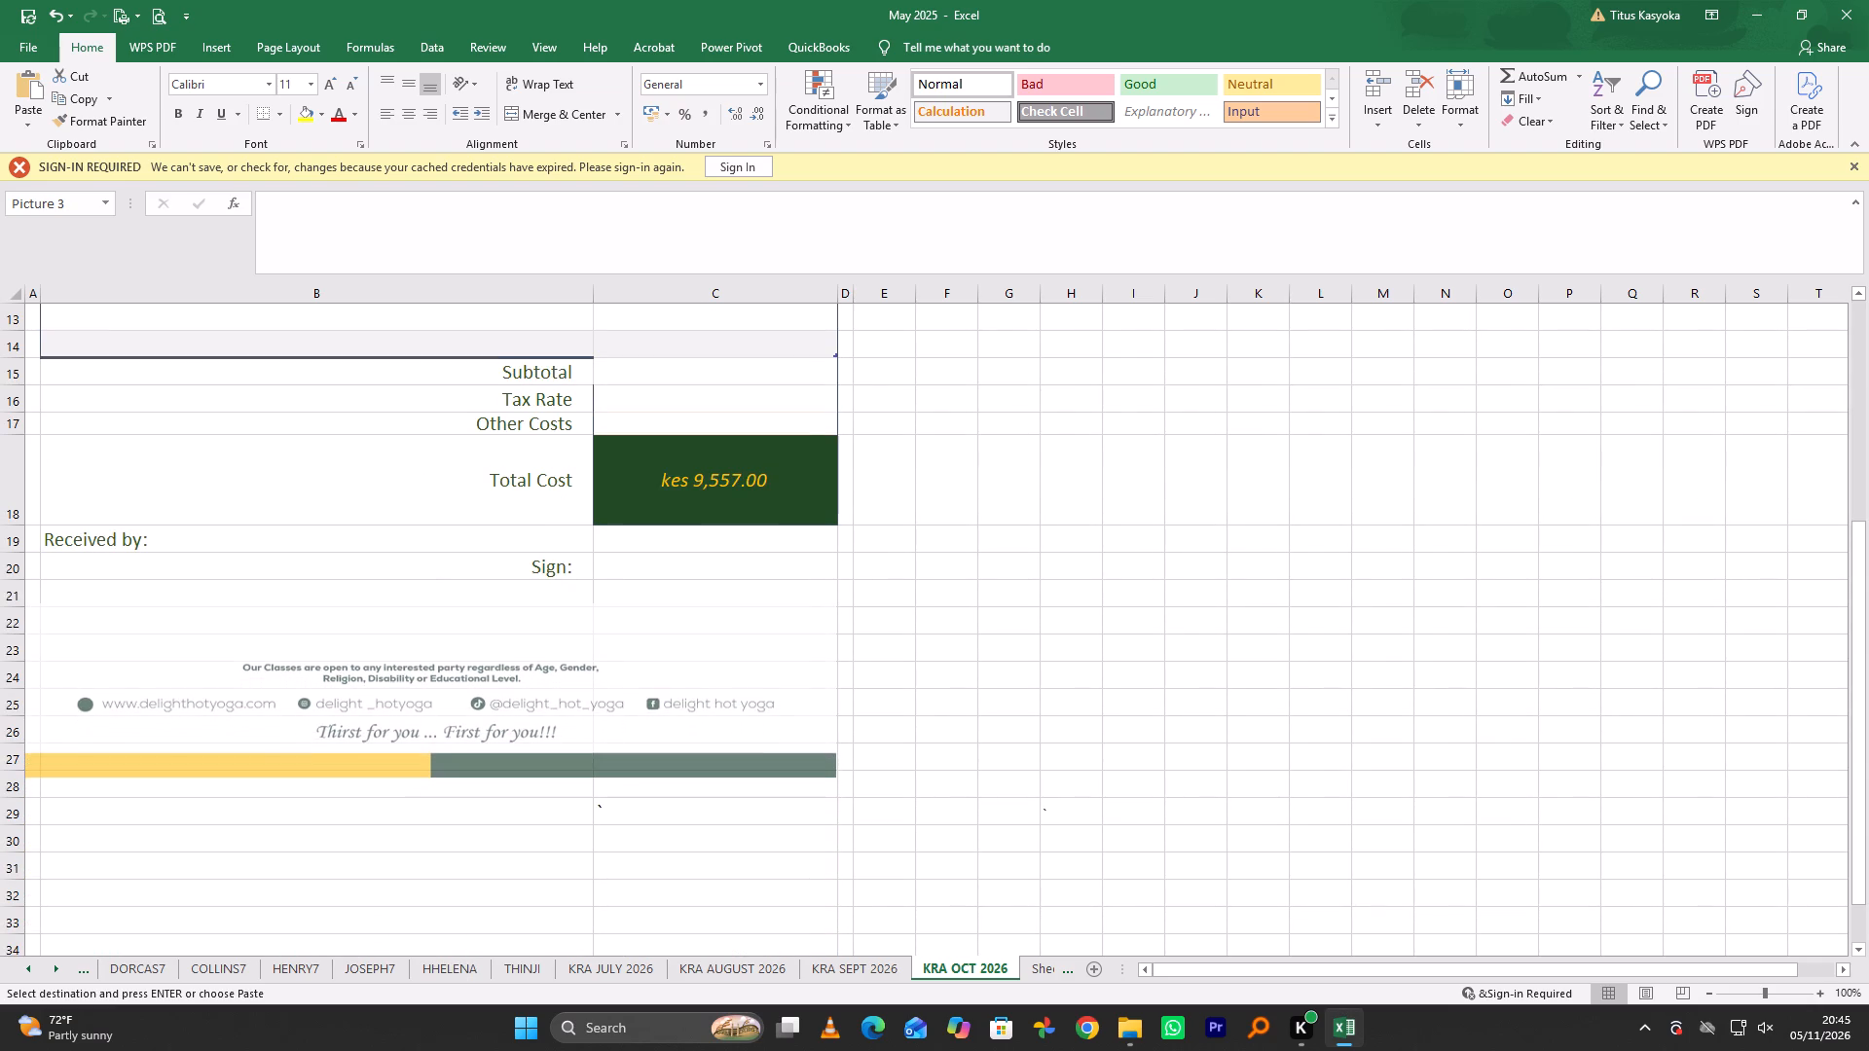
{"action": "left_click_drag", "start_coordinate": [449, 778], "coordinate": [446, 797]}
{"action": "left_click", "coordinate": [1103, 816]}
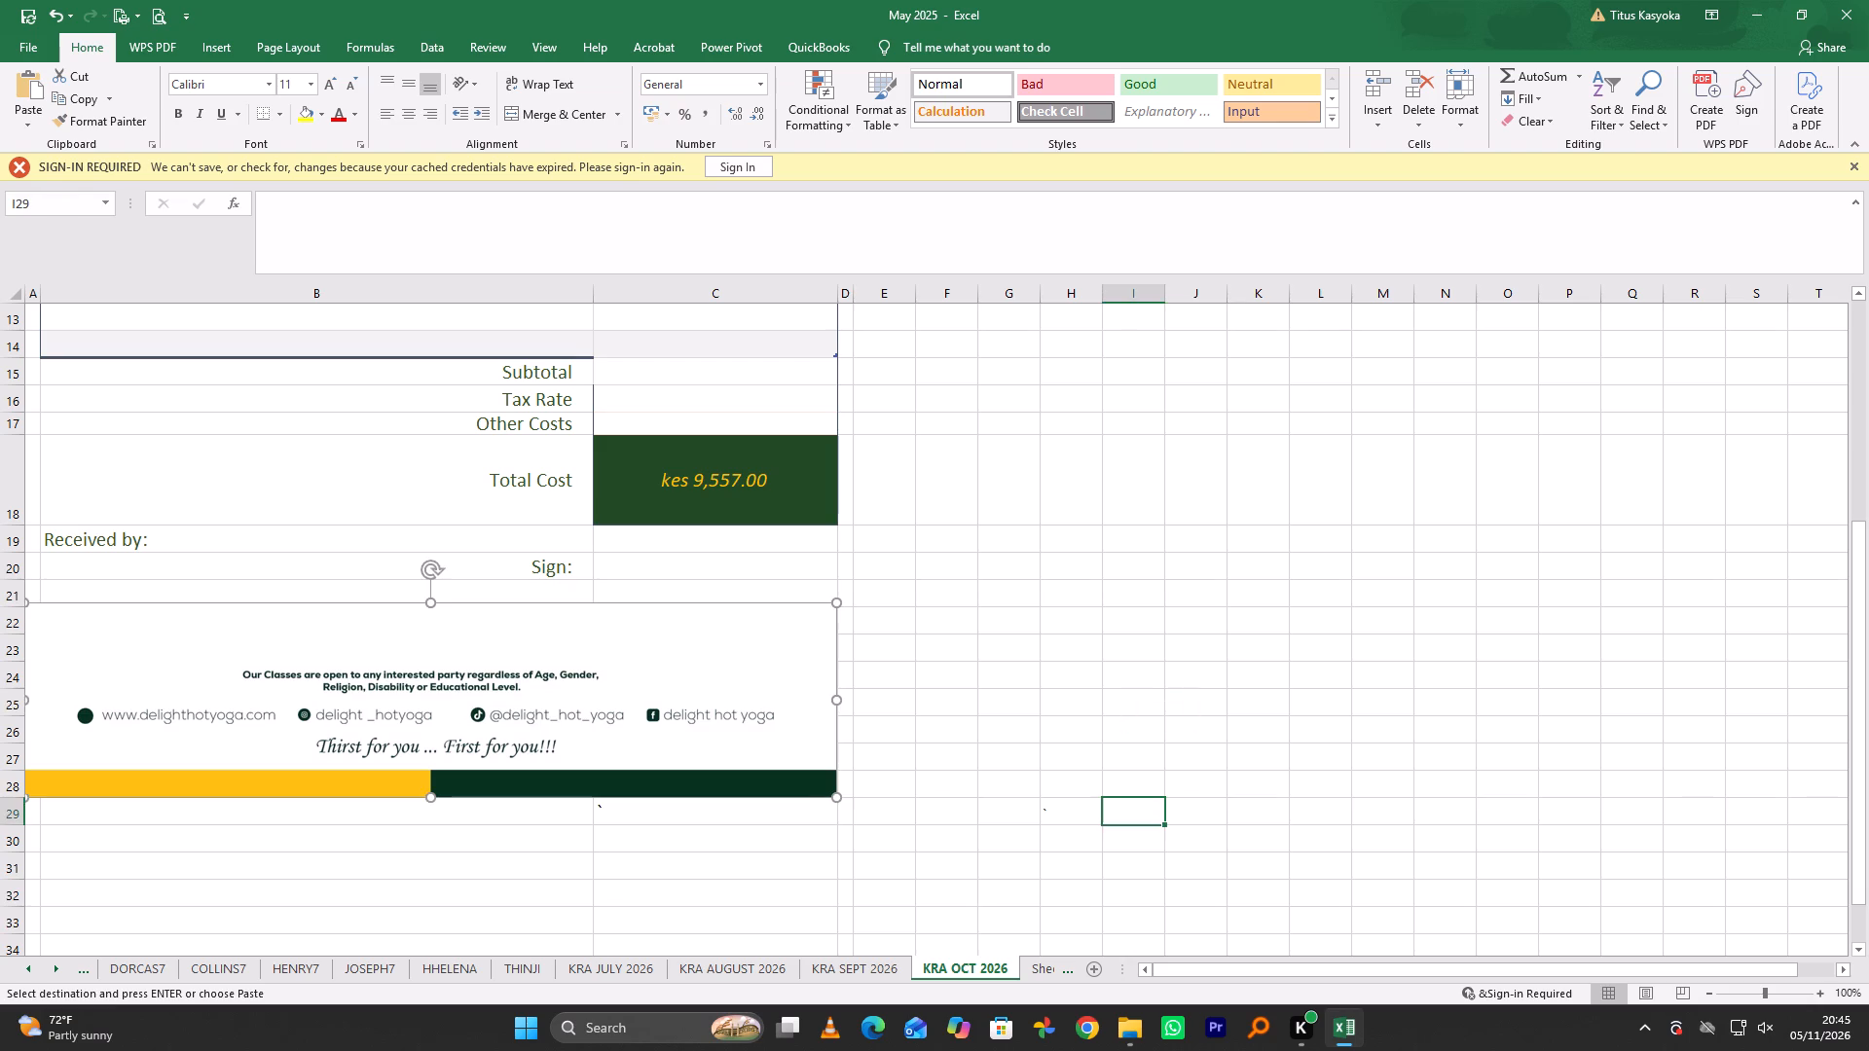
{"action": "scroll", "coordinate": [645, 807], "scroll_direction": "up", "scroll_amount": 19}
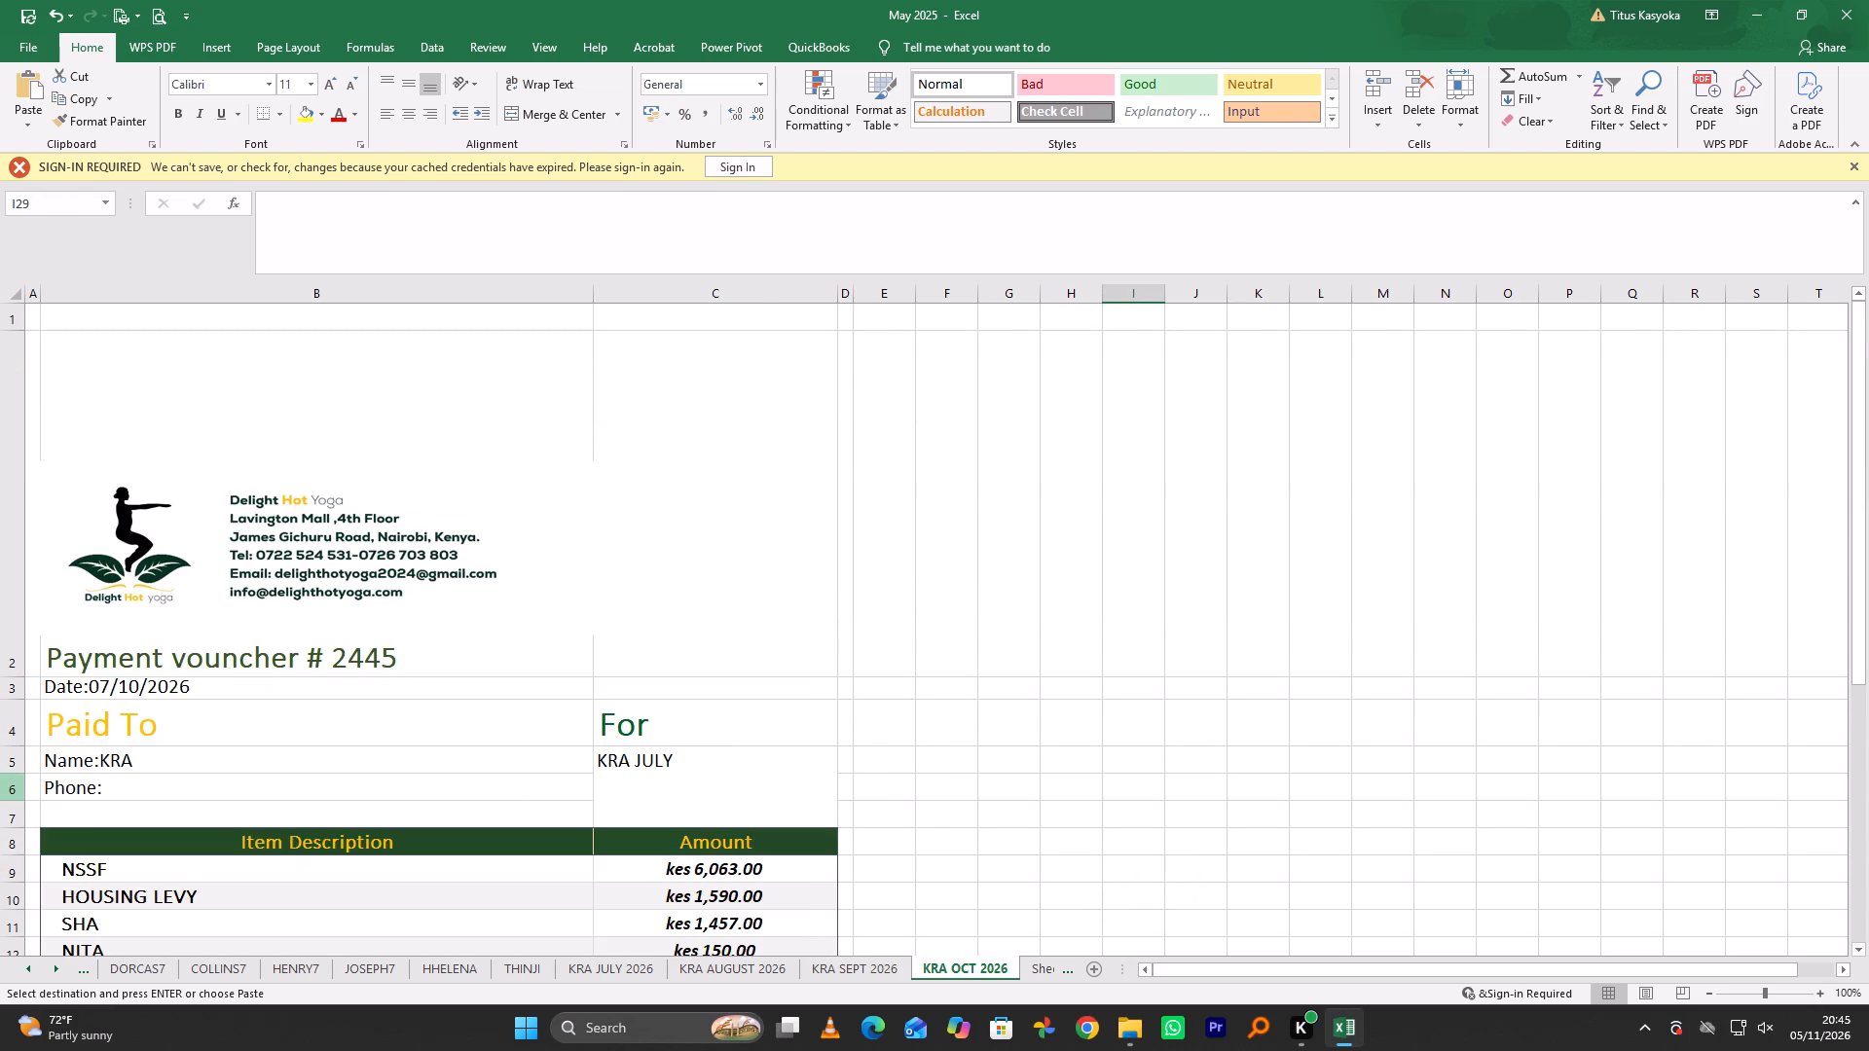
Return to the KRA SEPT 2026 voucher sheet.
{"action": "left_click", "coordinate": [851, 966]}
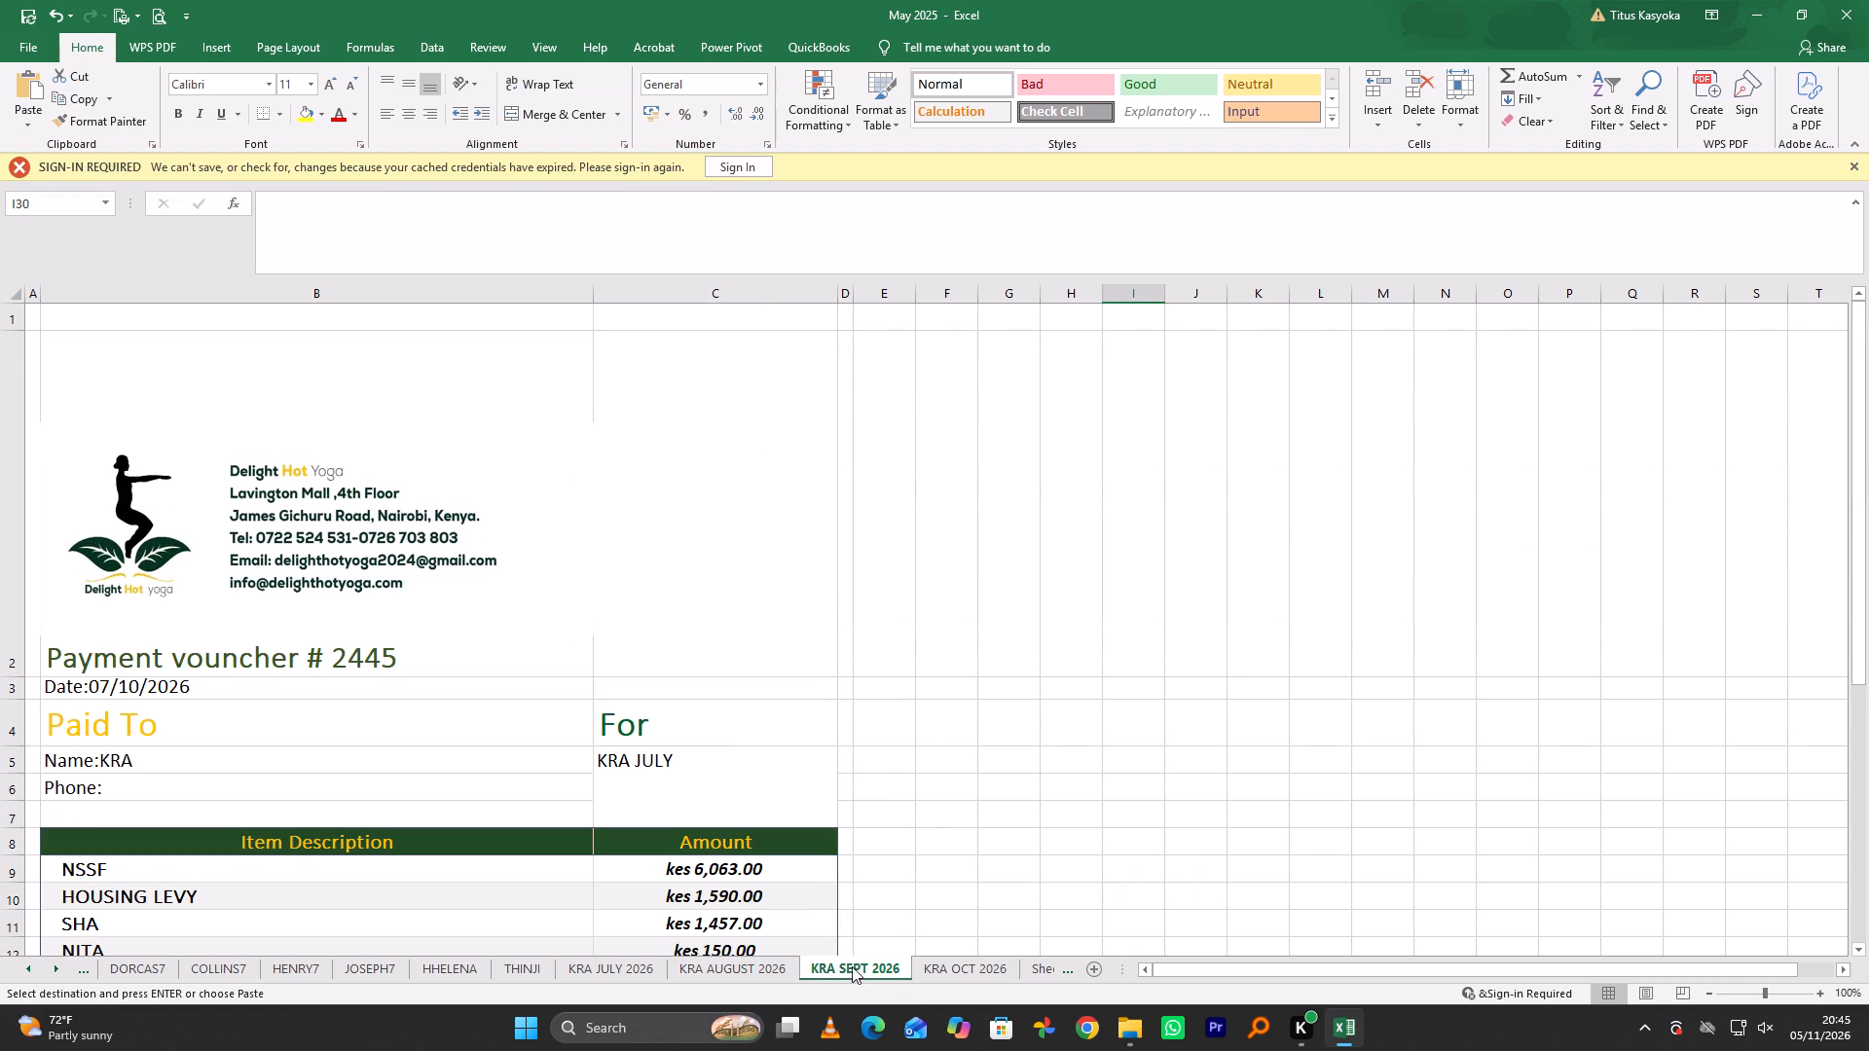
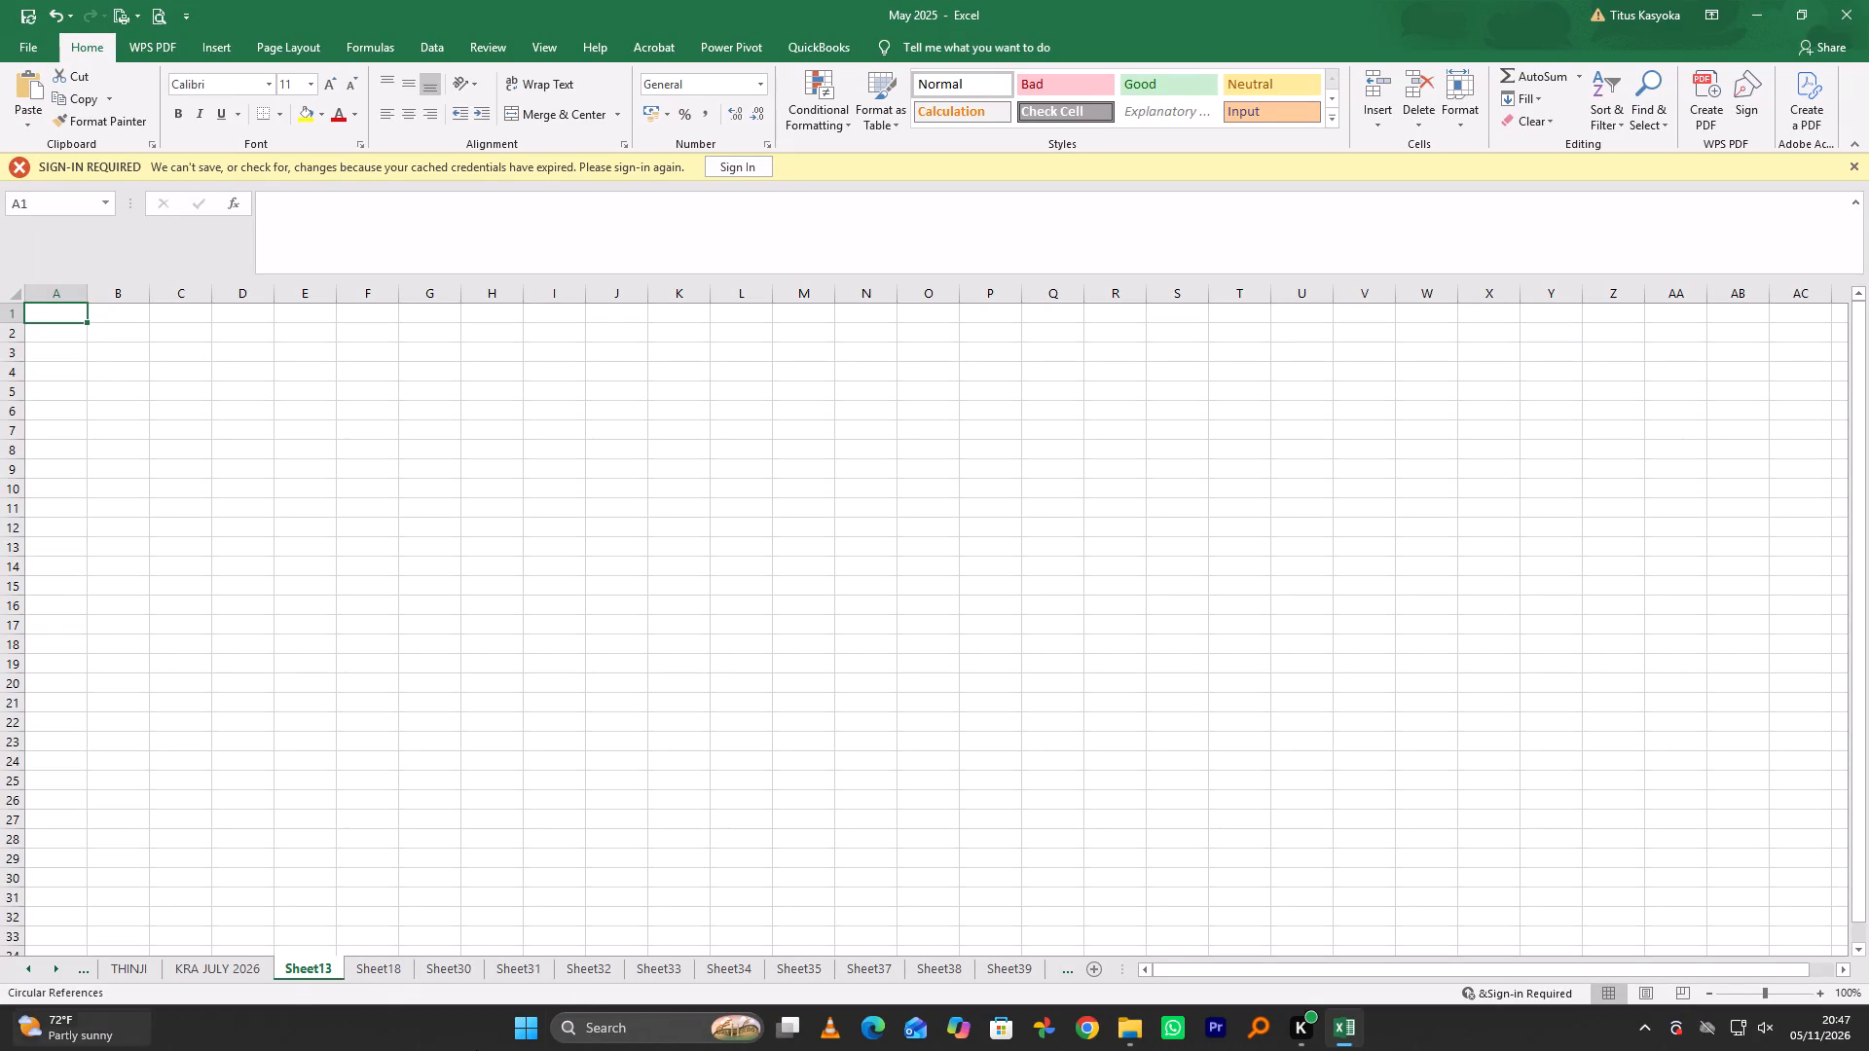
Open the KRA JULY 2026 voucher sheet.
{"action": "left_click", "coordinate": [216, 975]}
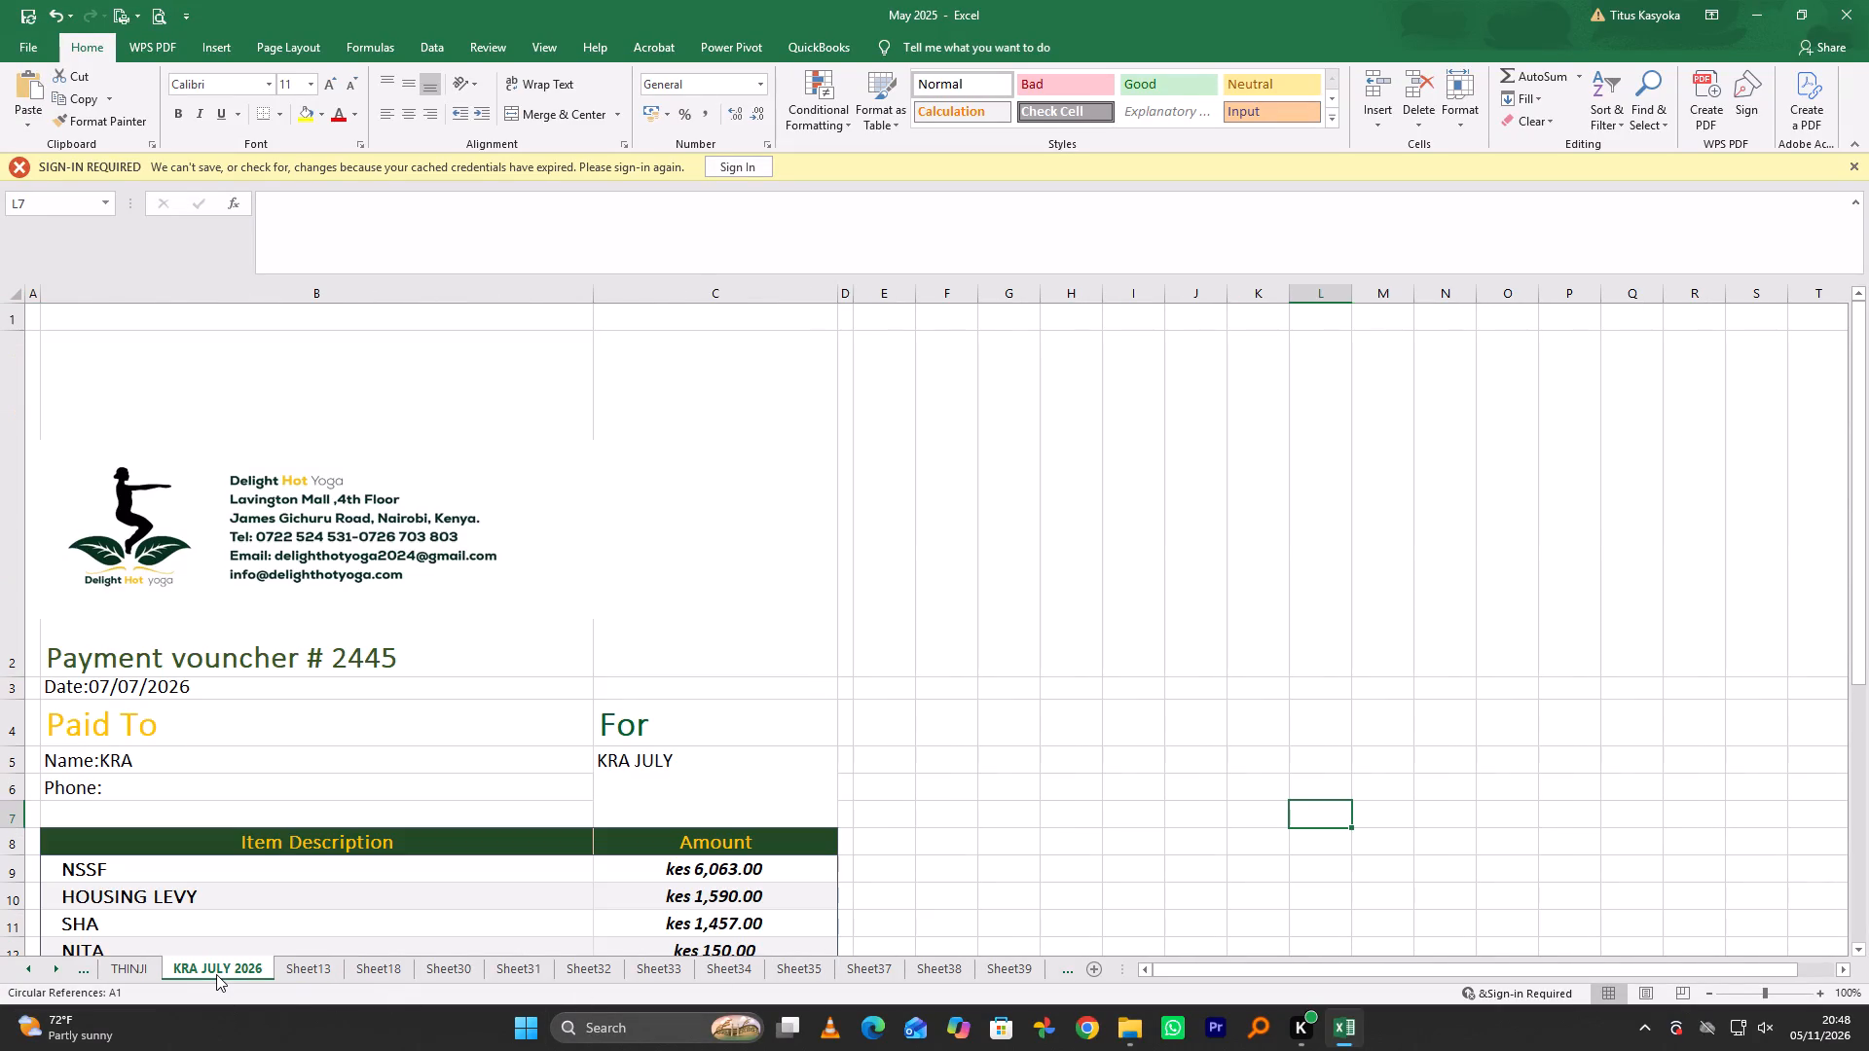
{"action": "left_click", "coordinate": [1053, 687]}
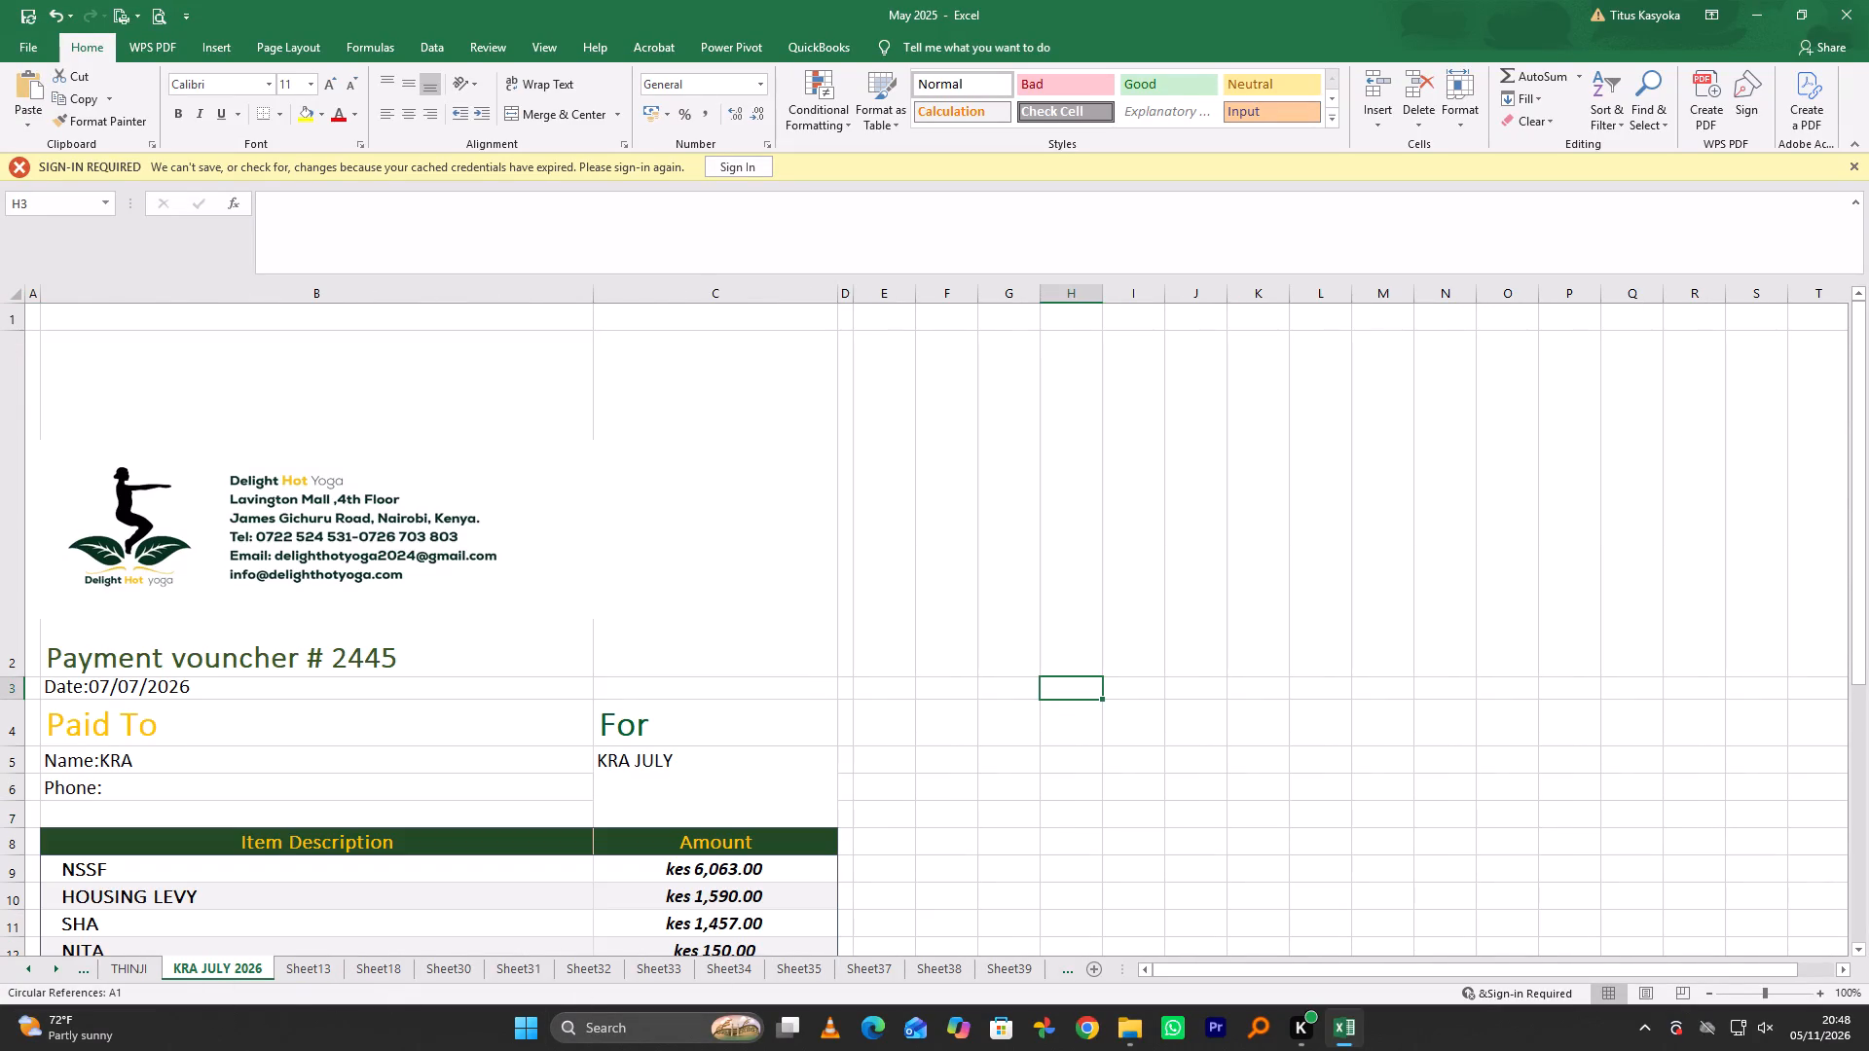
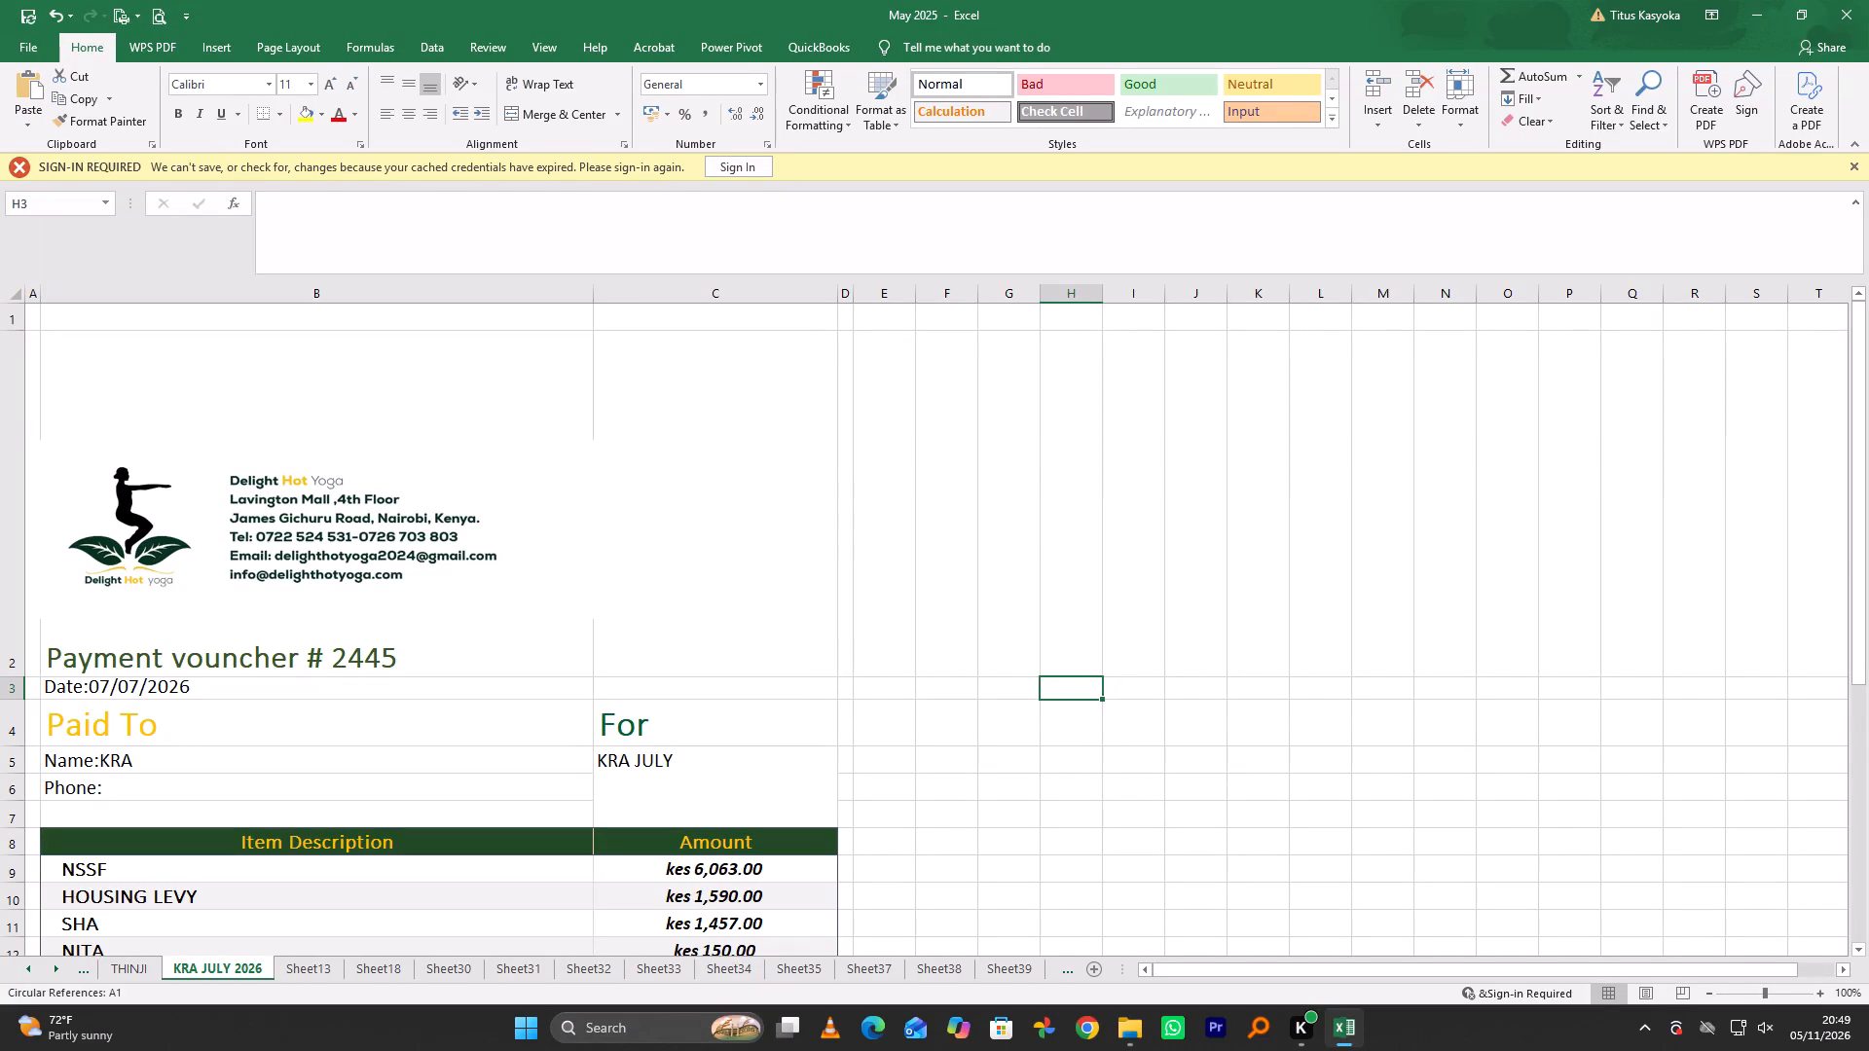
Check the blank Sheet13, return to the THINJI refund voucher sheet and select all of its cells for copying.
{"action": "left_click", "coordinate": [317, 977]}
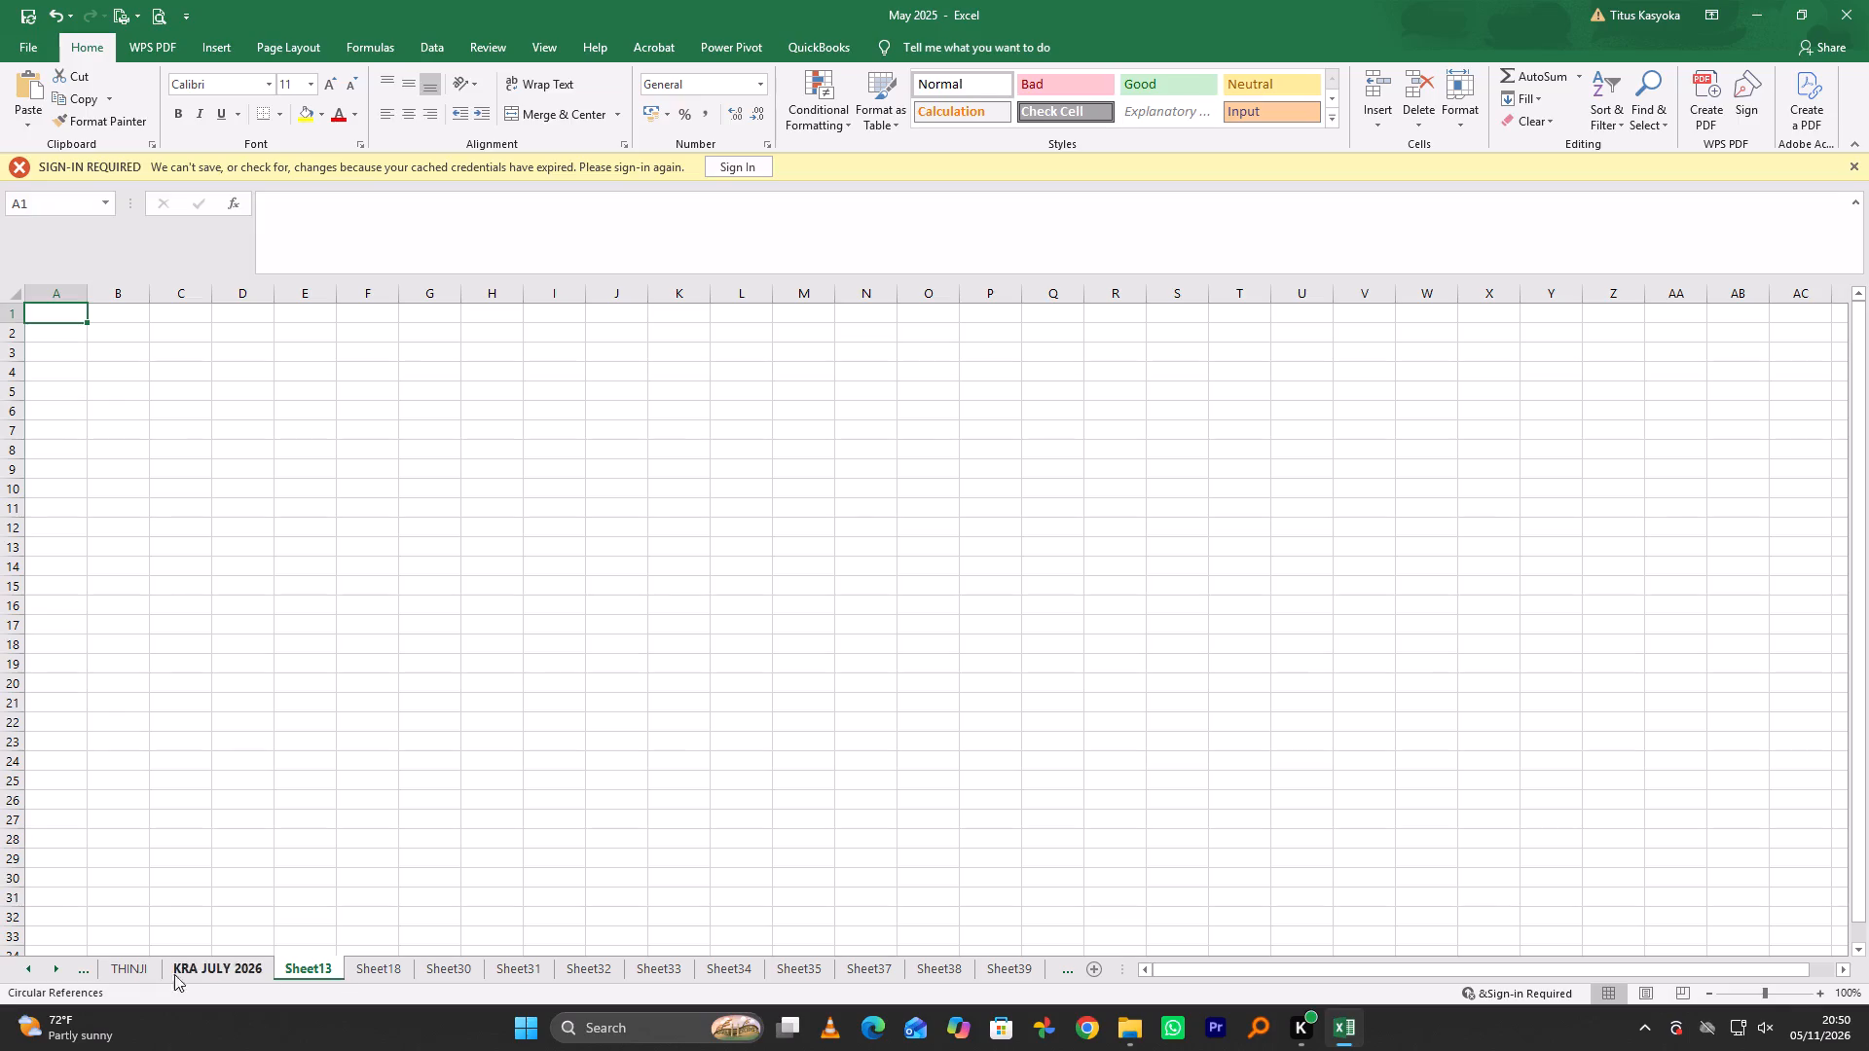
{"action": "left_click", "coordinate": [124, 967]}
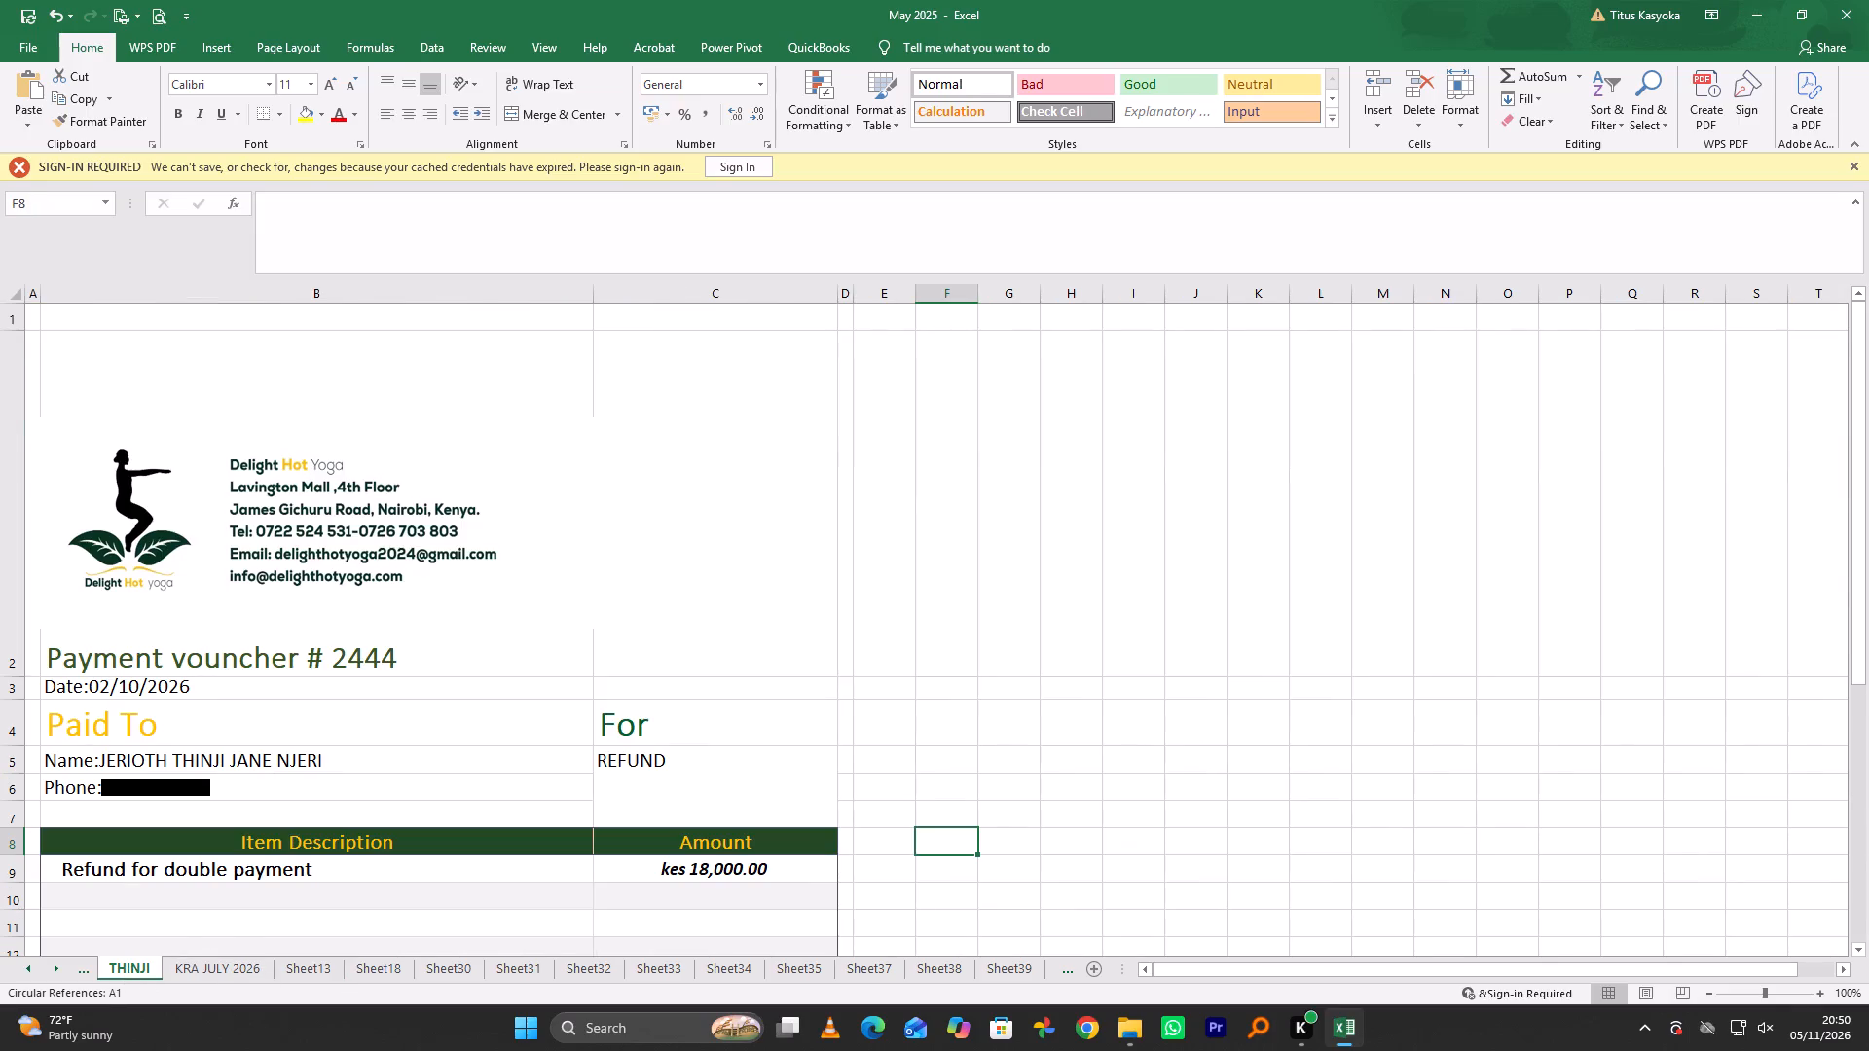
{"action": "right_click", "coordinate": [8, 296]}
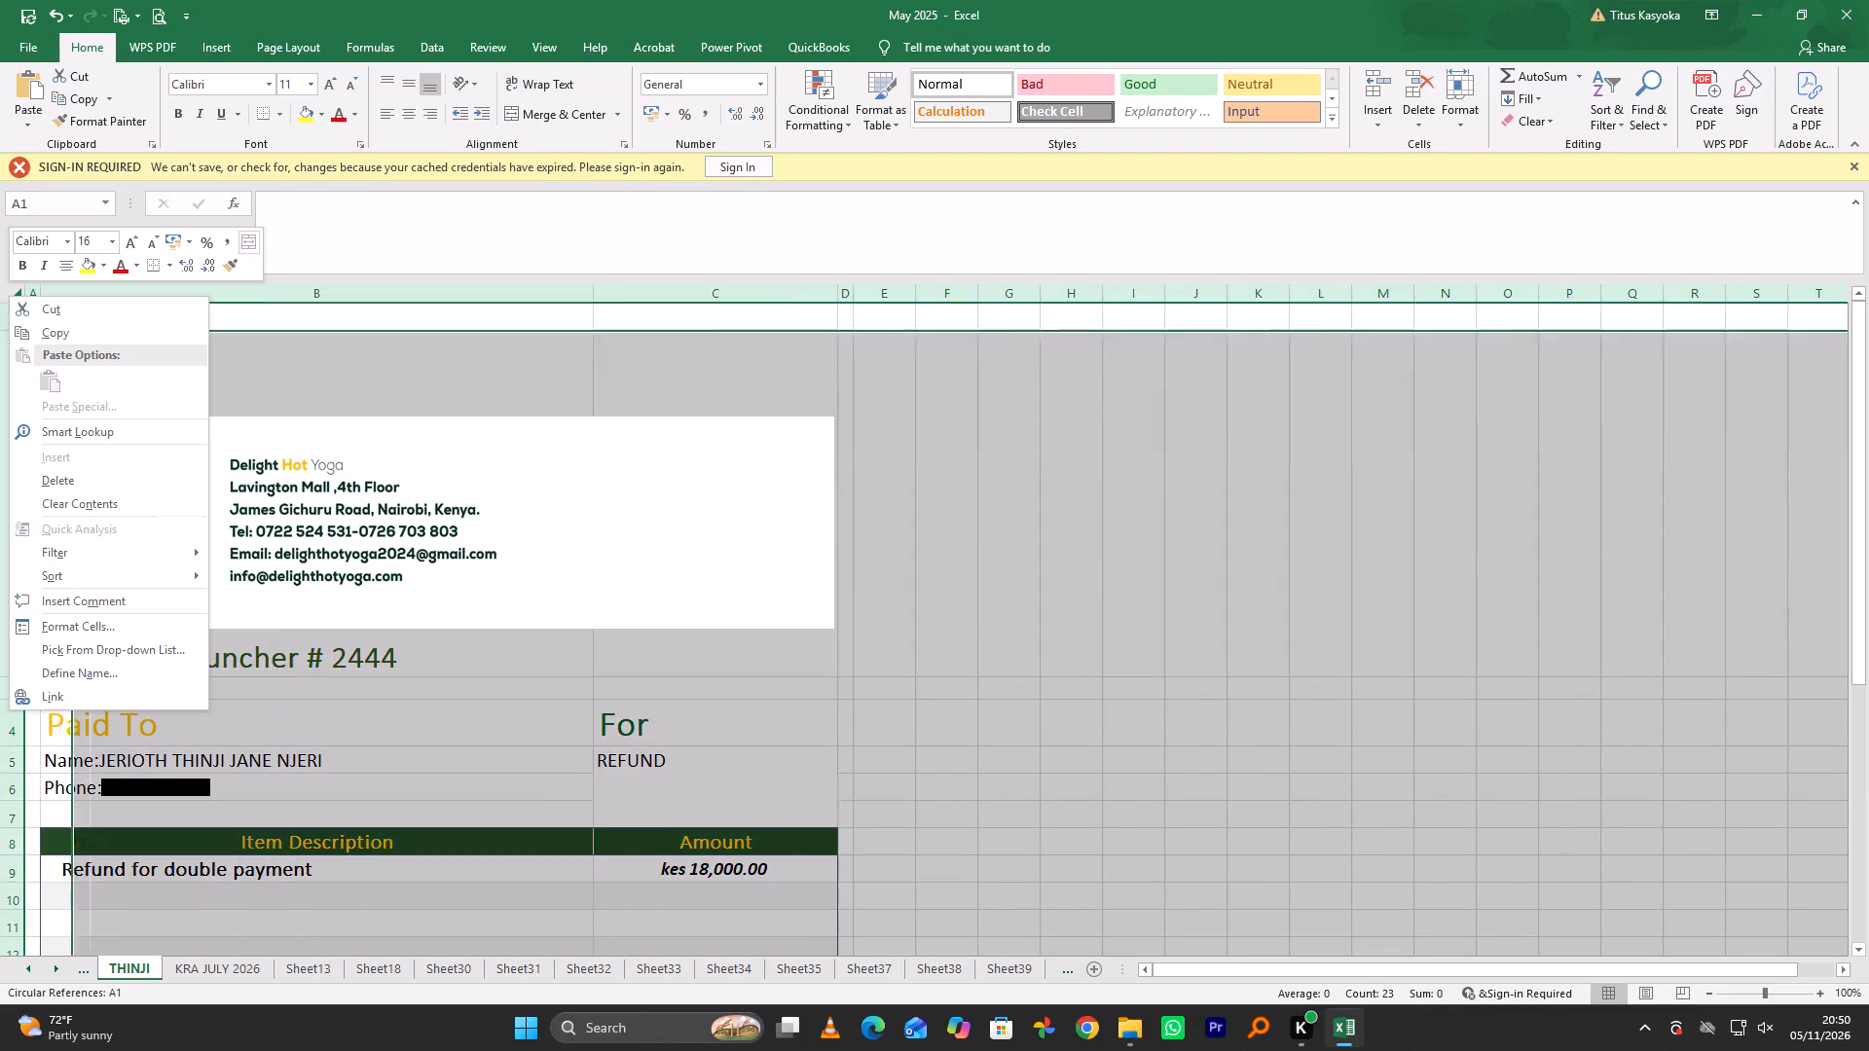
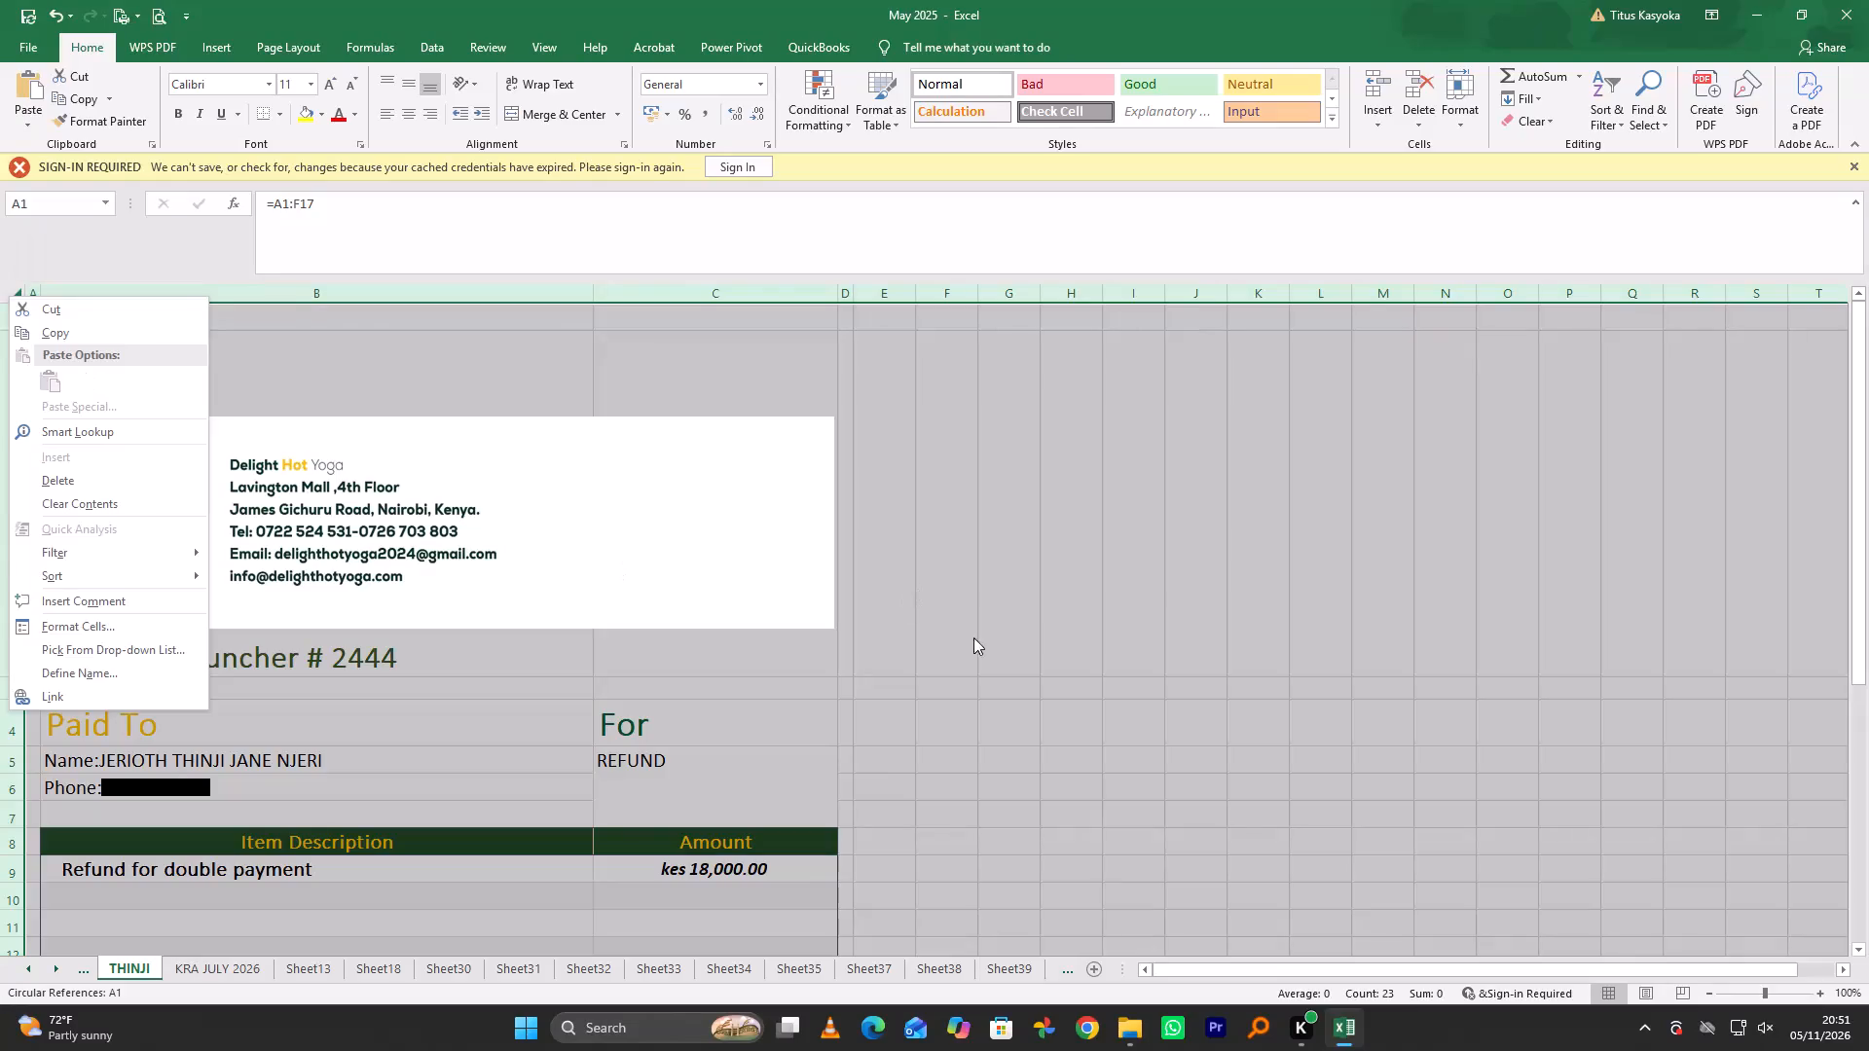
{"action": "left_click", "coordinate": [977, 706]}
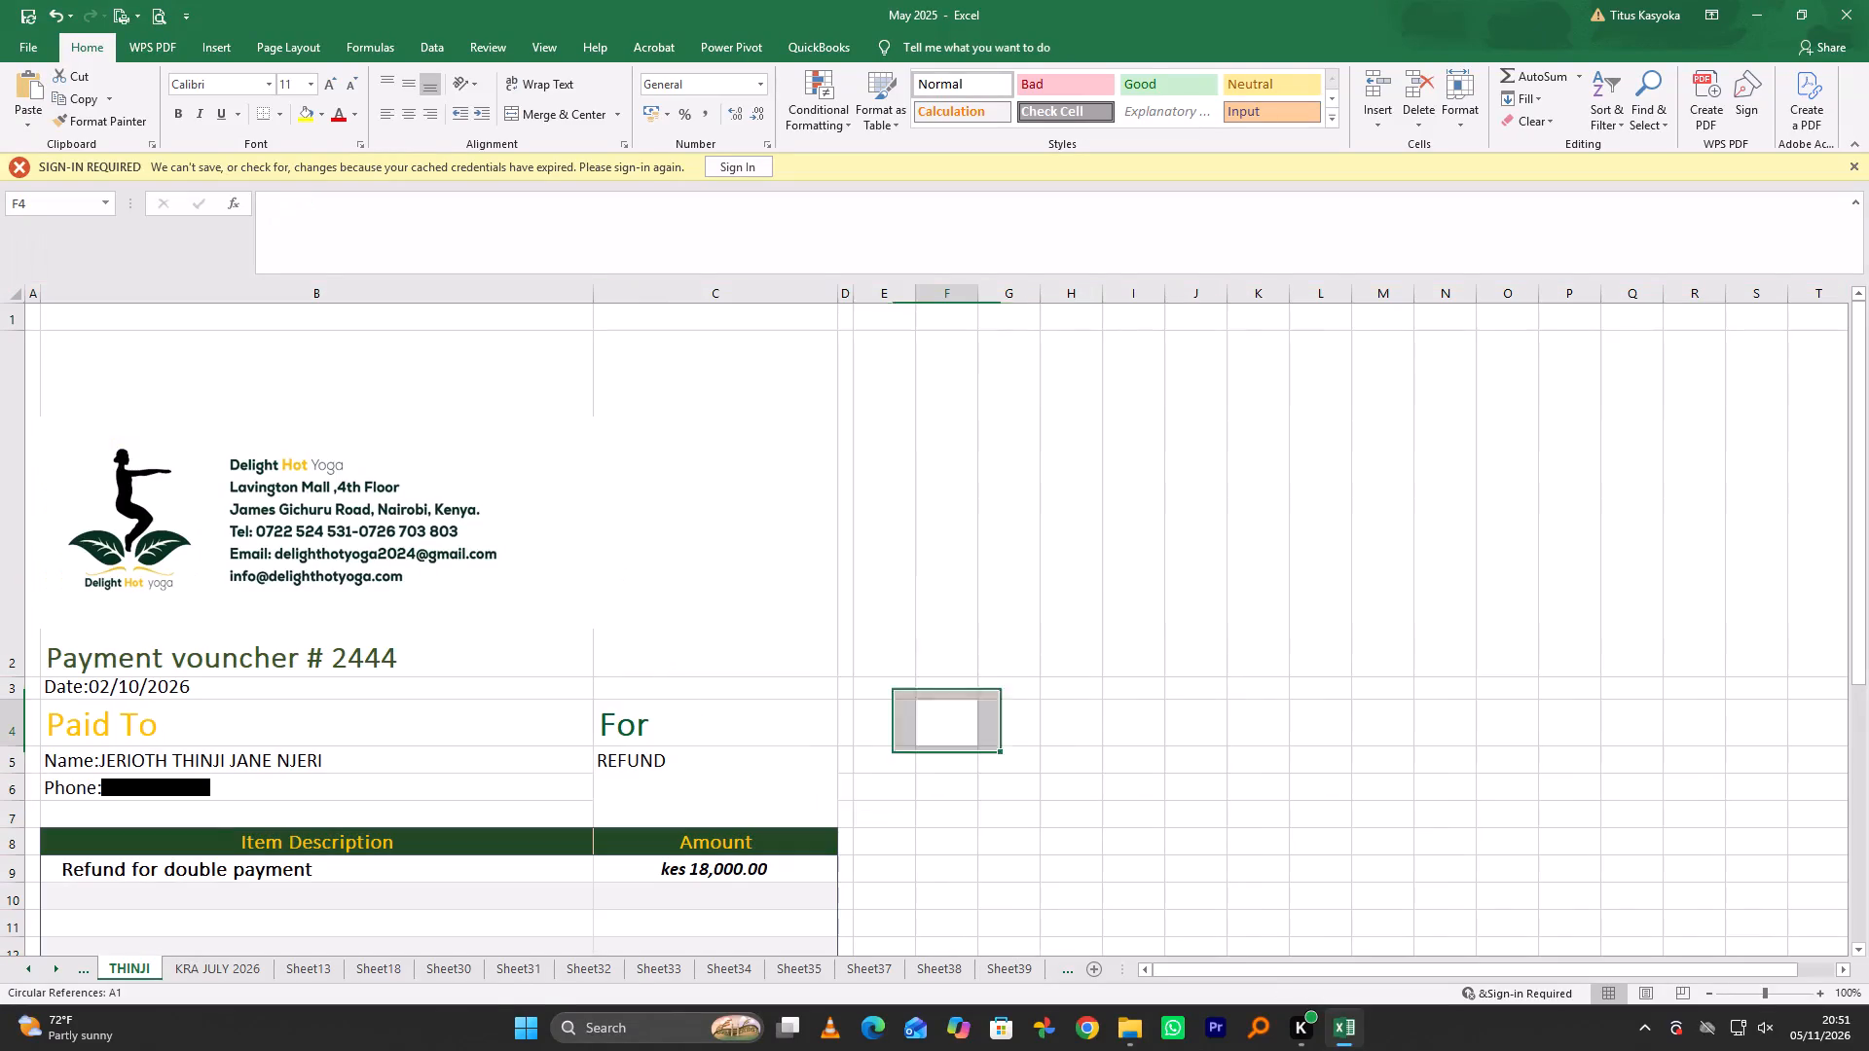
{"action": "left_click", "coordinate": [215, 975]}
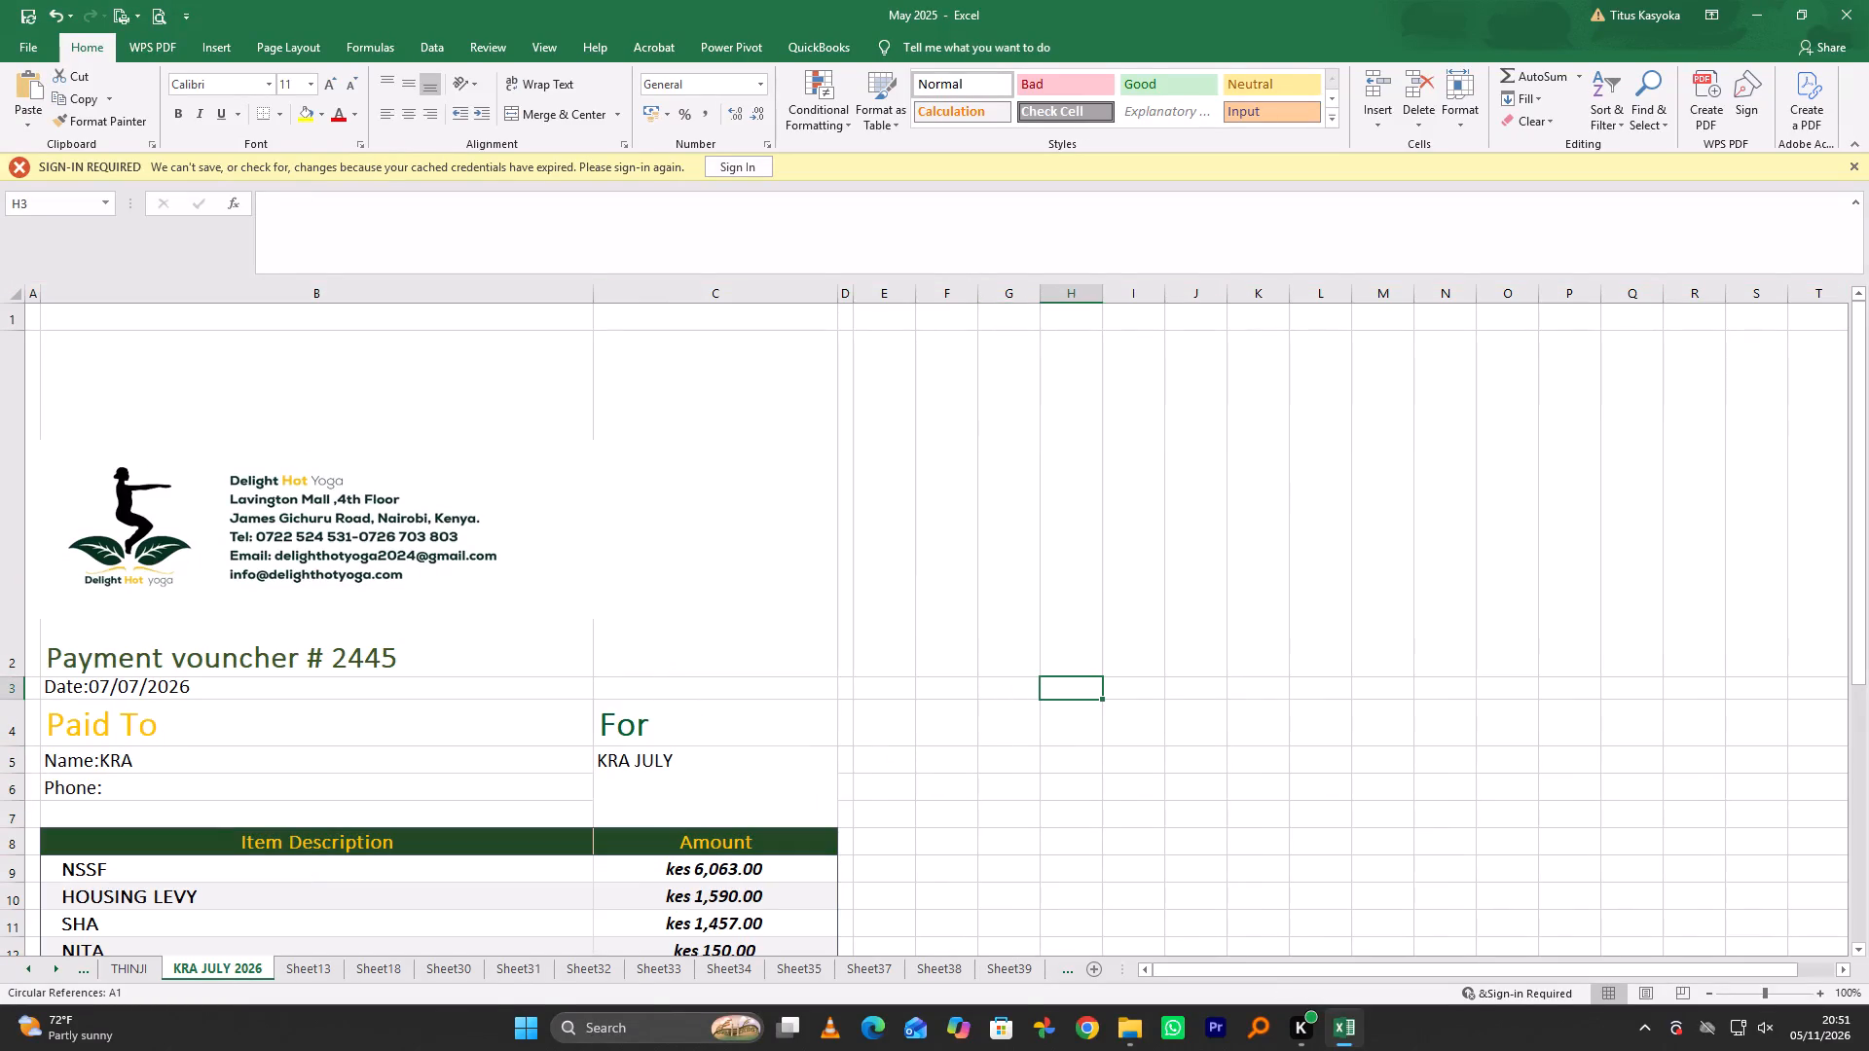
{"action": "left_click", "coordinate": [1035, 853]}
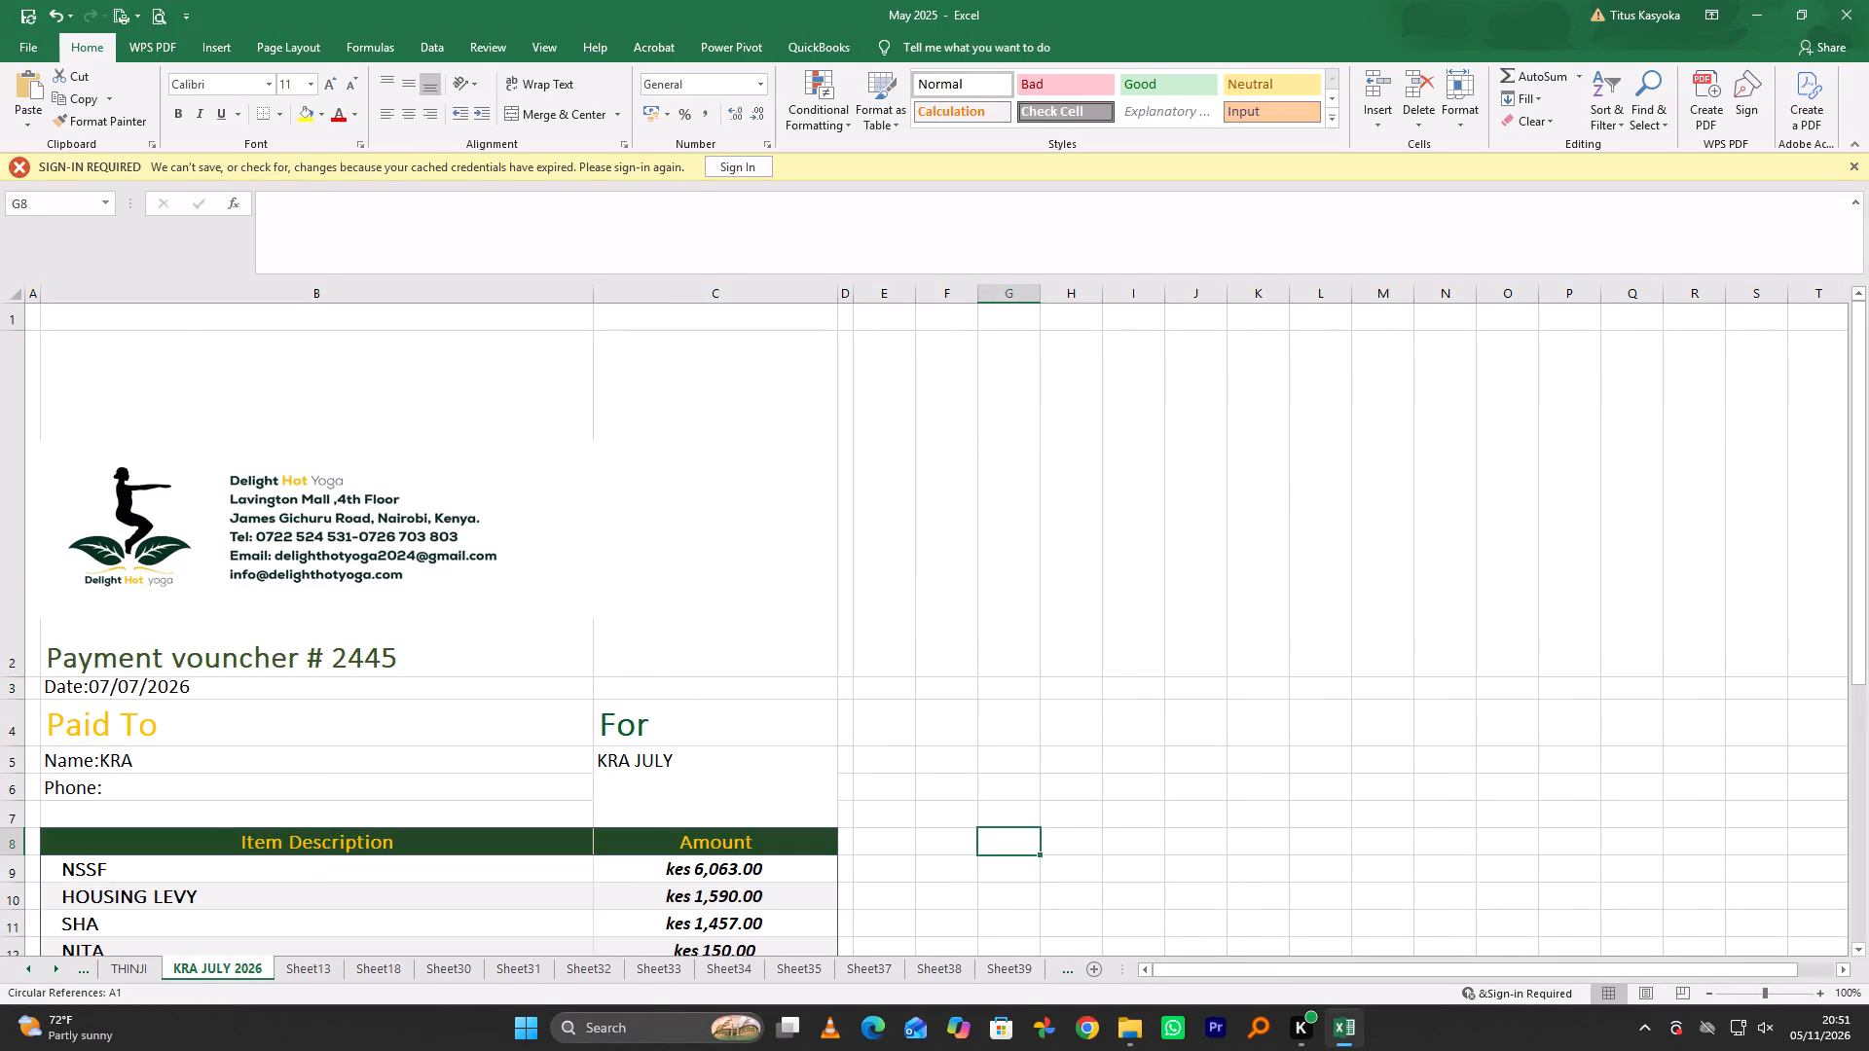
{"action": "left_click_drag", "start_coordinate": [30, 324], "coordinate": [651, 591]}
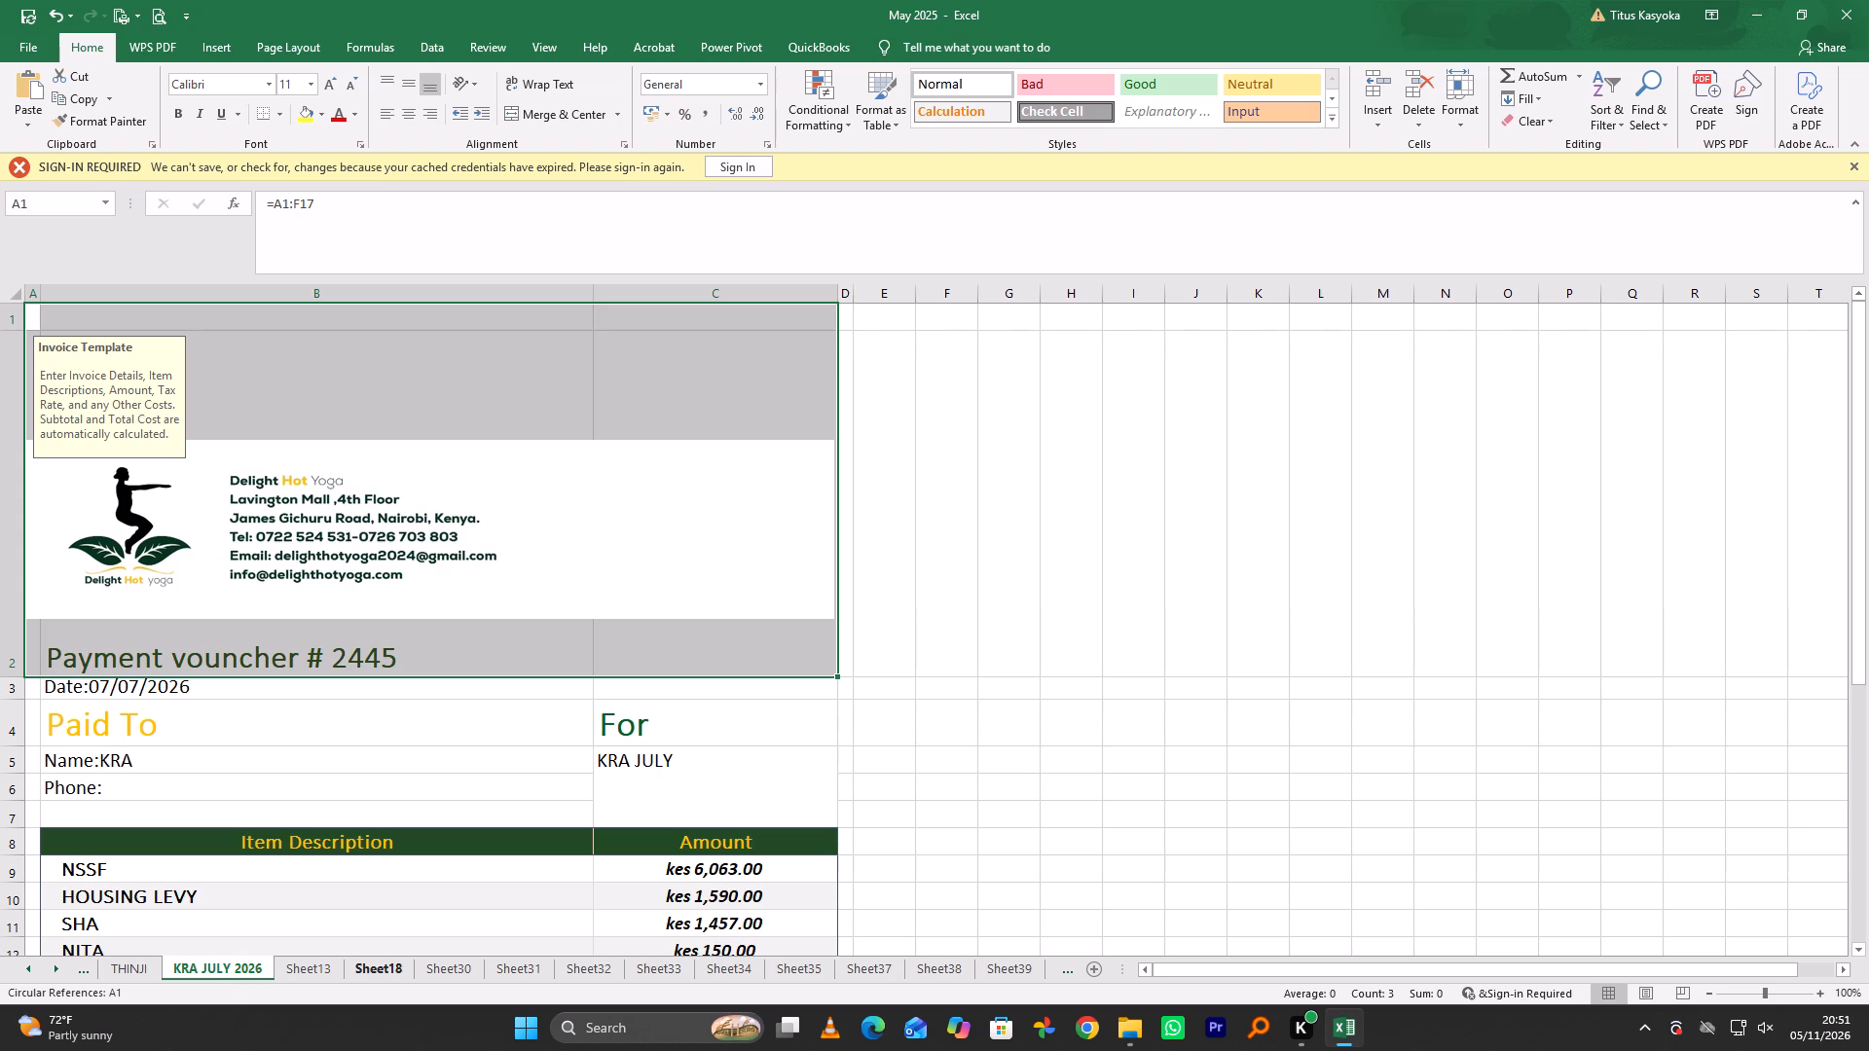
On the KRA OCT 2026 sheet, change the voucher's For entry to KRA OCTOBER.
{"action": "triple_click", "coordinate": [60, 968]}
{"action": "triple_click", "coordinate": [60, 967]}
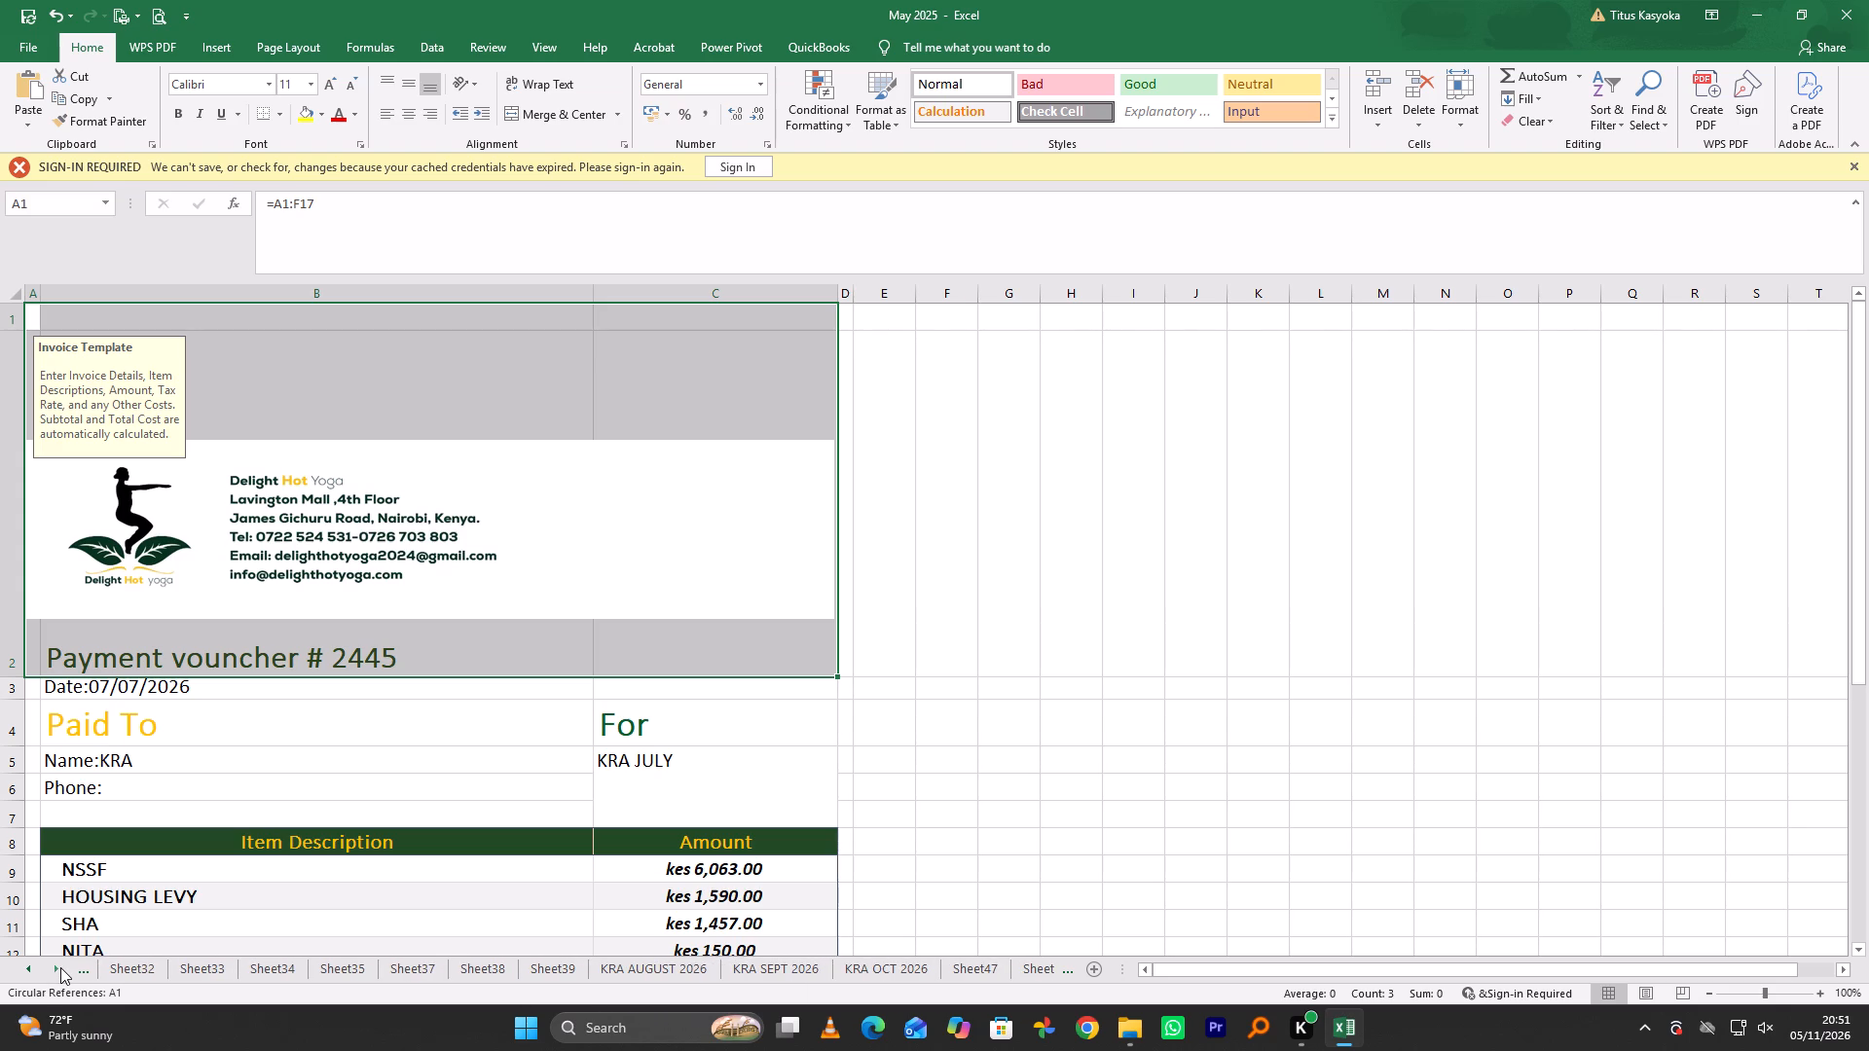
{"action": "left_click", "coordinate": [906, 972]}
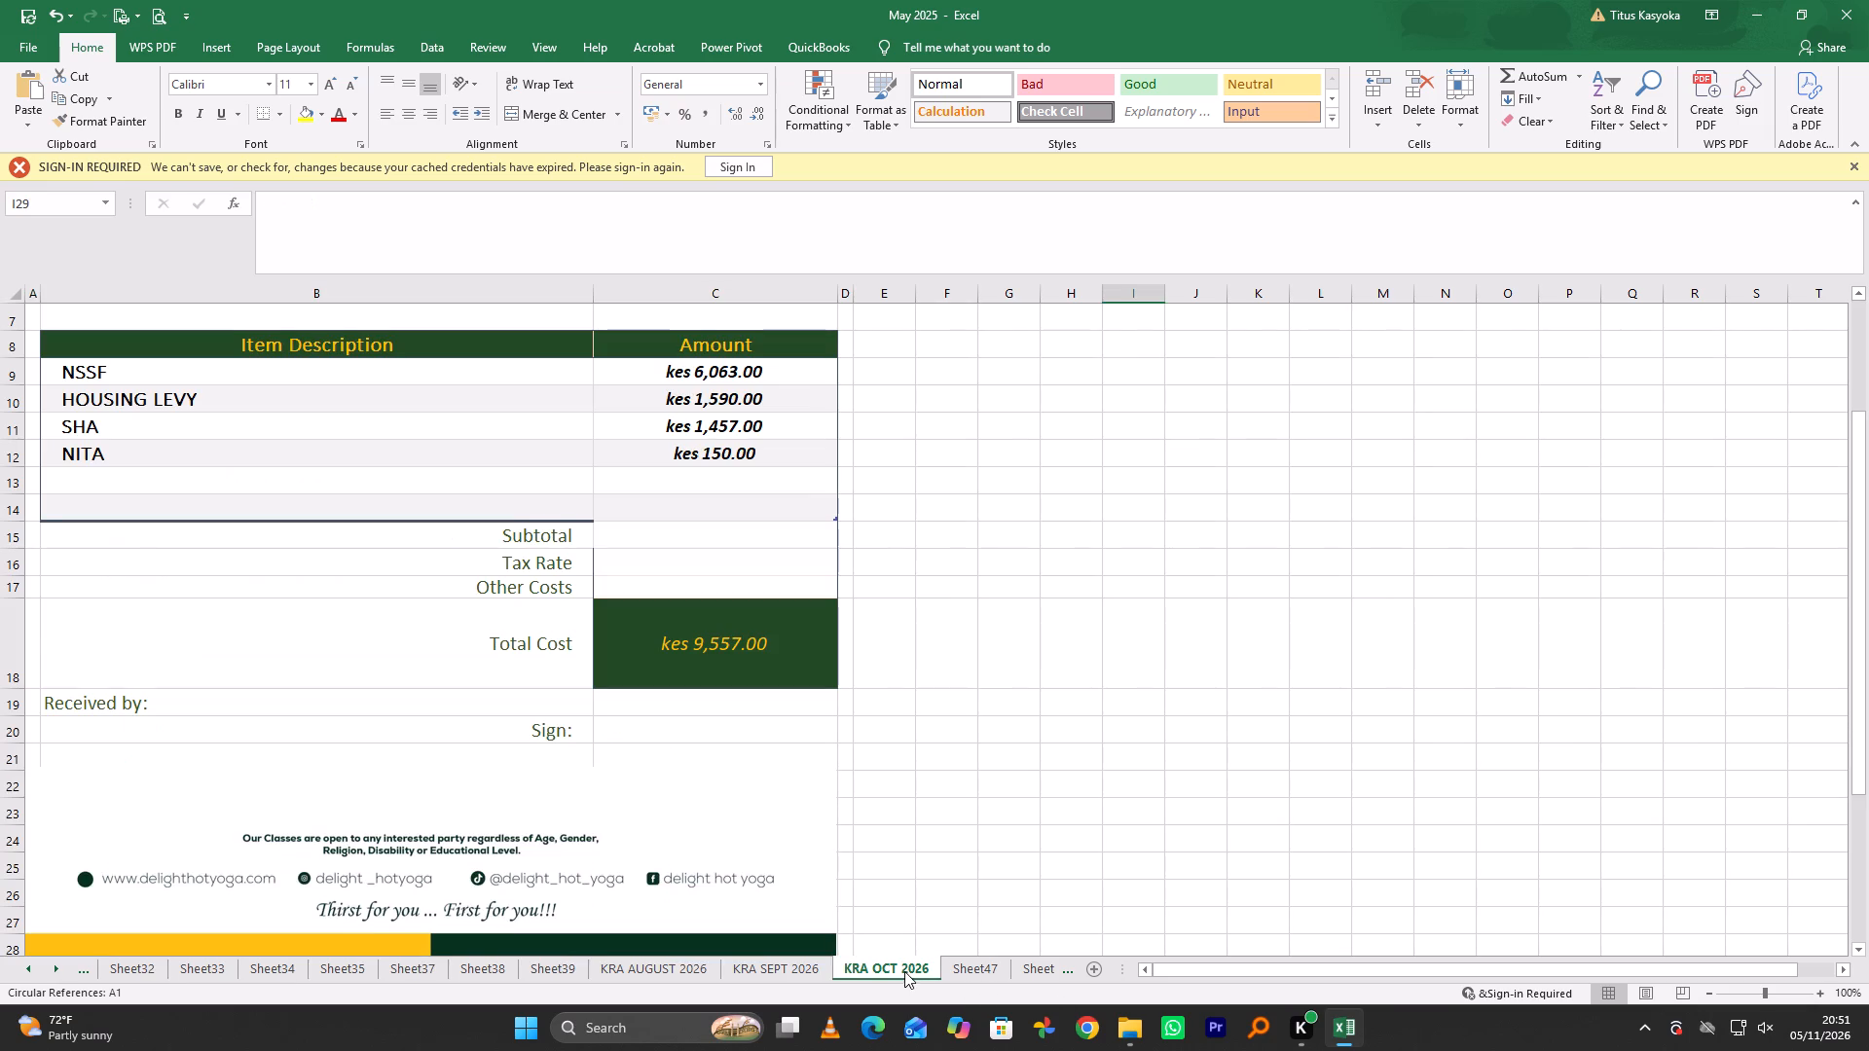
{"action": "left_click", "coordinate": [1037, 803]}
{"action": "scroll", "coordinate": [684, 746], "scroll_direction": "up", "scroll_amount": 4}
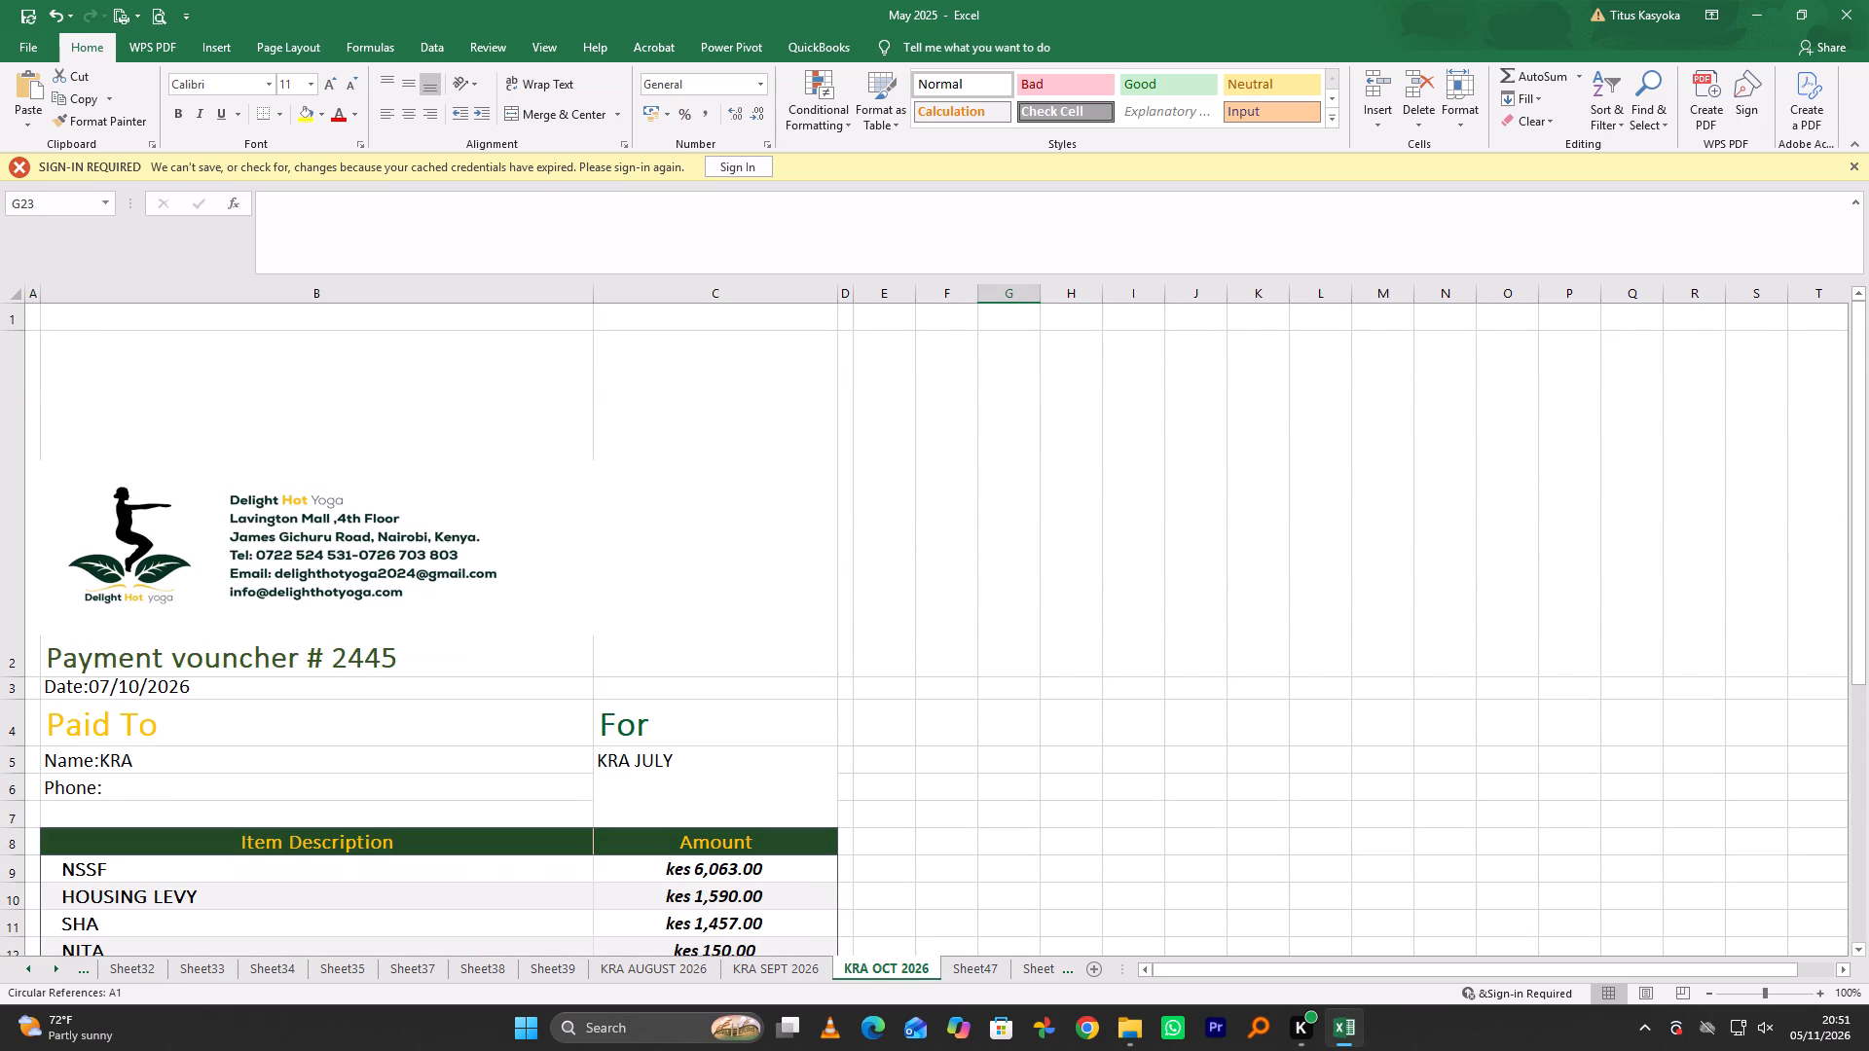
{"action": "double_click", "coordinate": [684, 760]}
{"action": "key", "text": "BackSpace"}
{"action": "key", "text": "BackSpace"}
{"action": "key", "text": "BackSpace"}
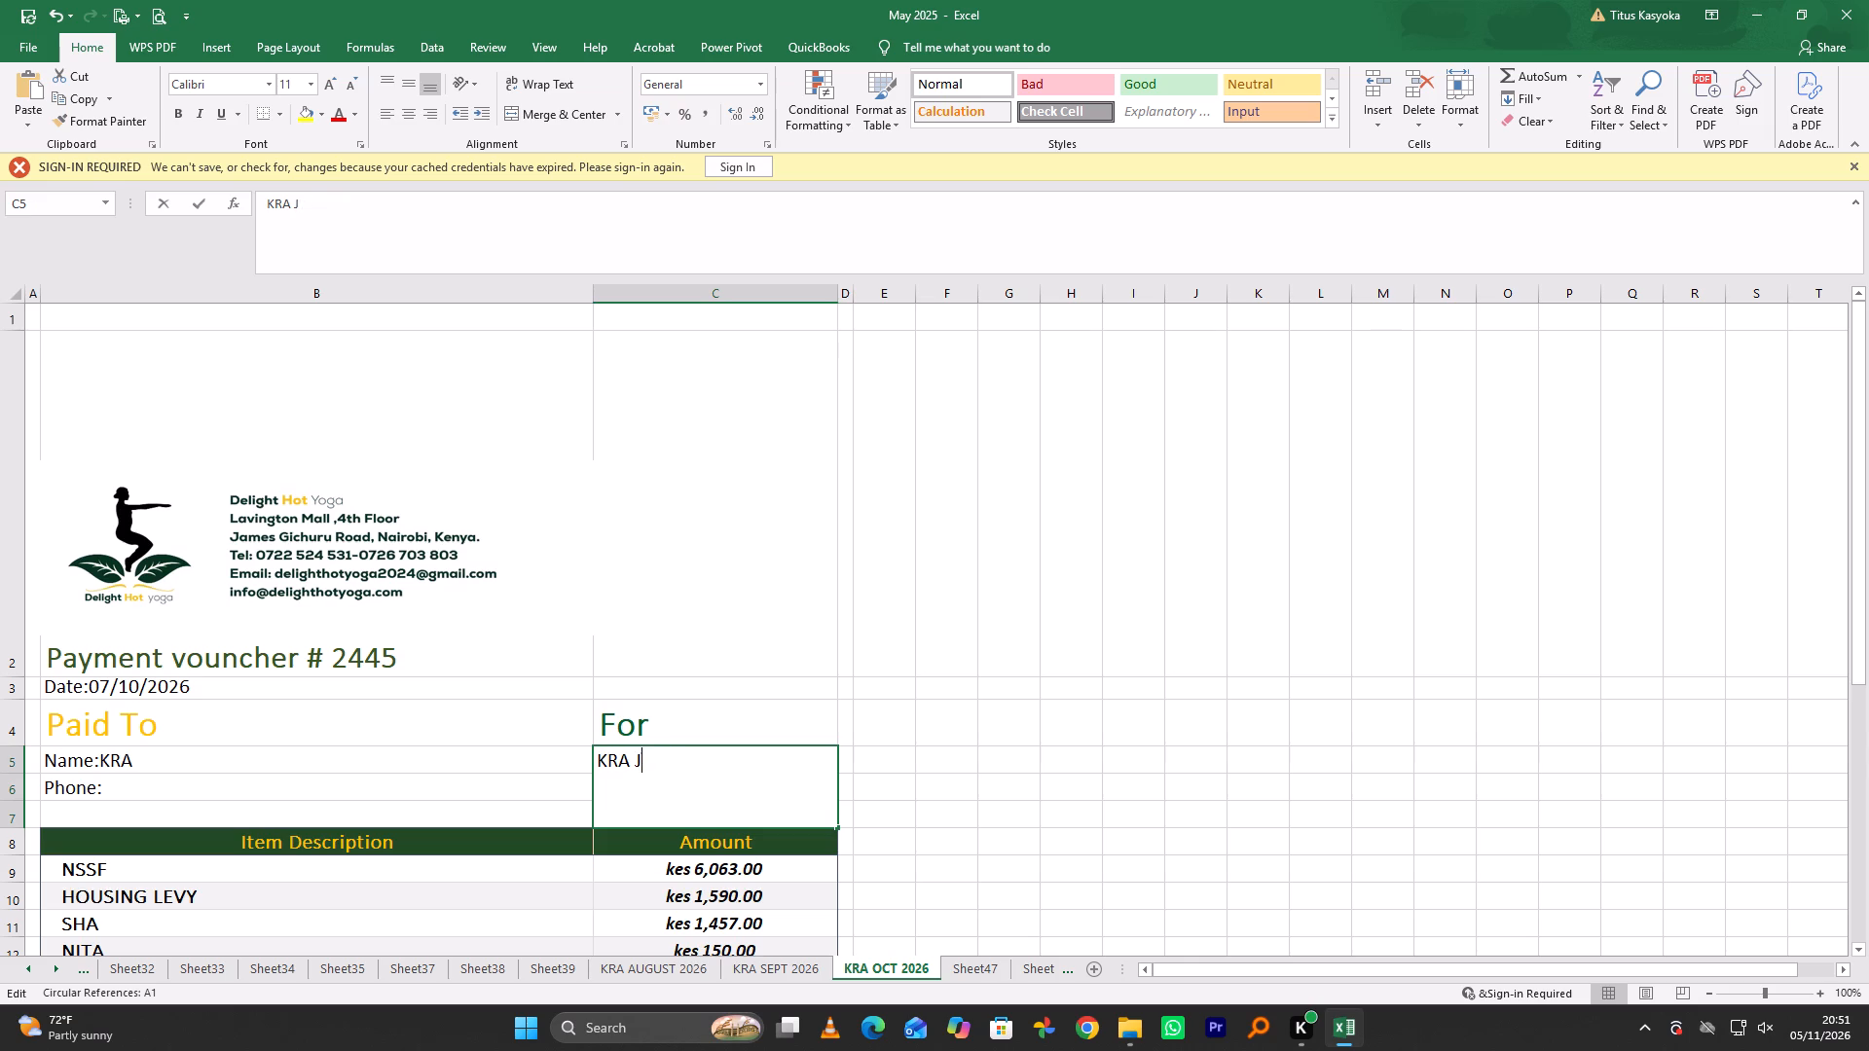
{"action": "key", "text": "BackSpace"}
{"action": "key", "text": "i"}
{"action": "key", "text": "BackSpace"}
{"action": "type", "text": "OCTO"}
{"action": "key", "text": "n"}
{"action": "key", "text": "BackSpace"}
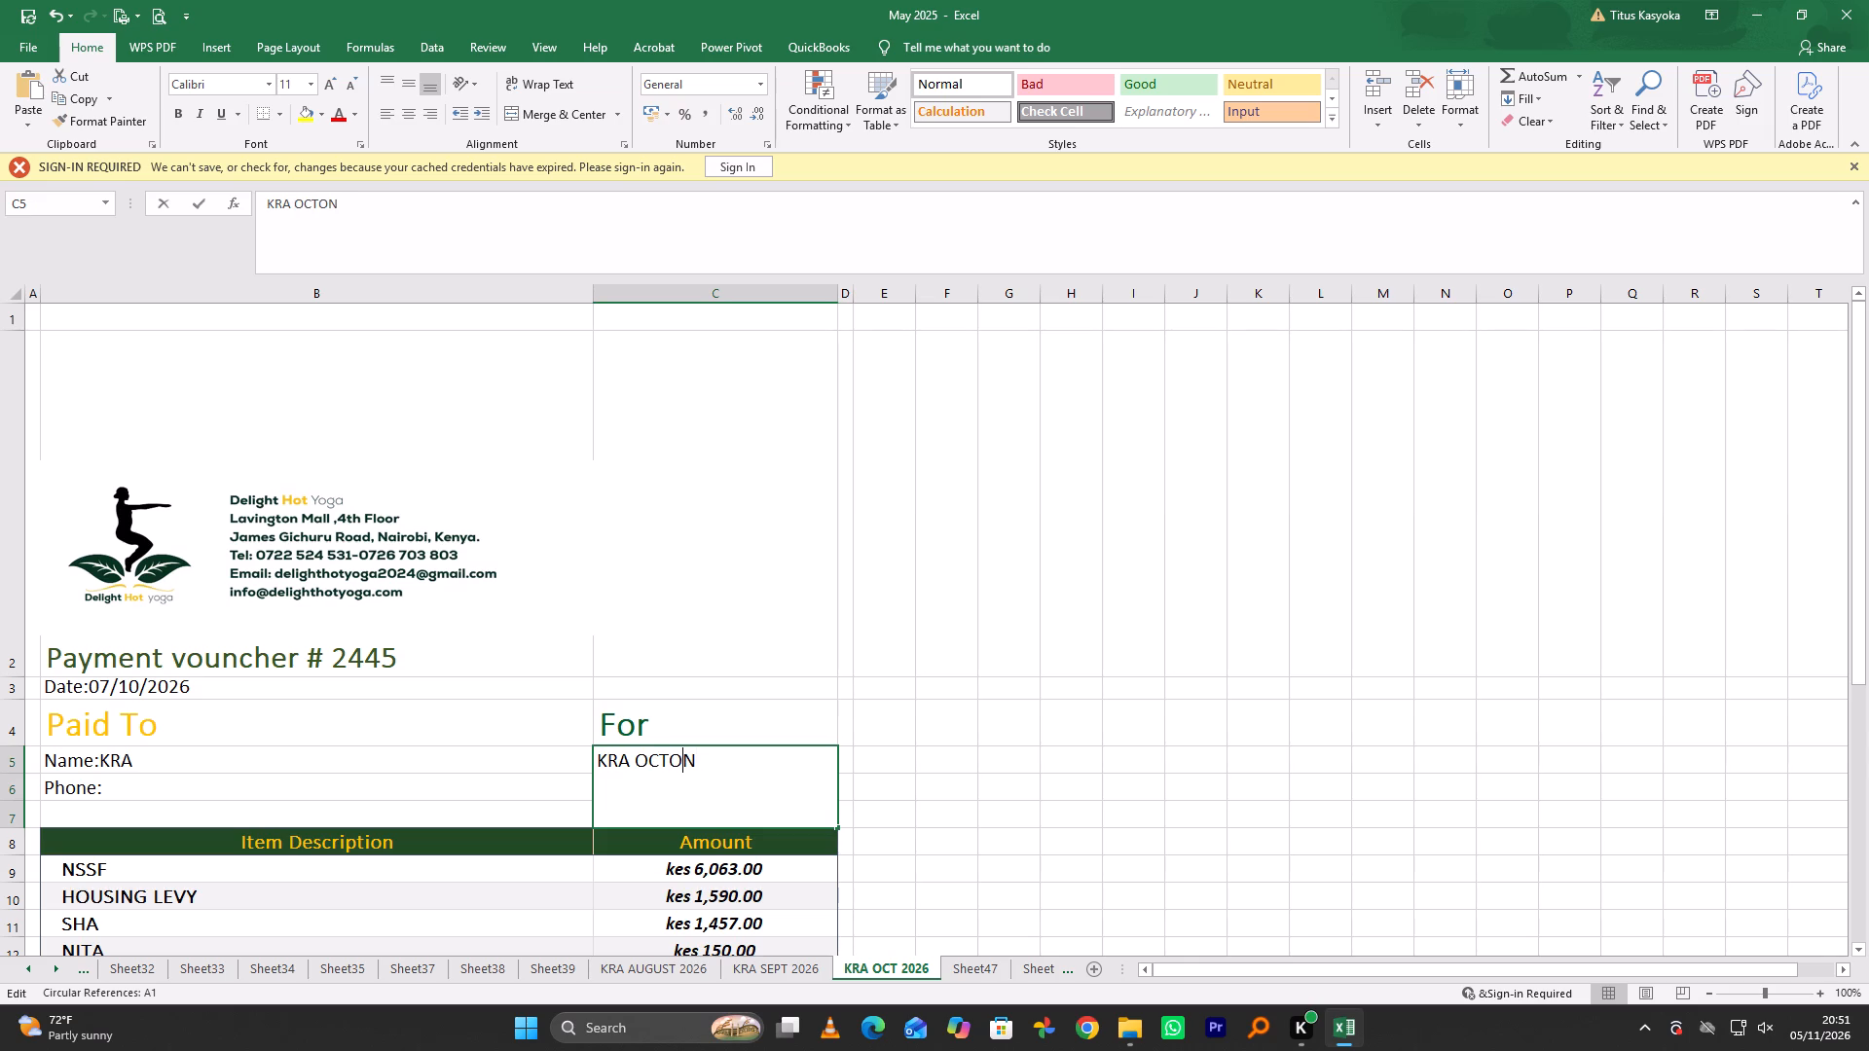
{"action": "type", "text": "BER"}
Extend the payee name in the October voucher's Paid To section to read Name:KRA OCTOBER.
{"action": "double_click", "coordinate": [160, 766]}
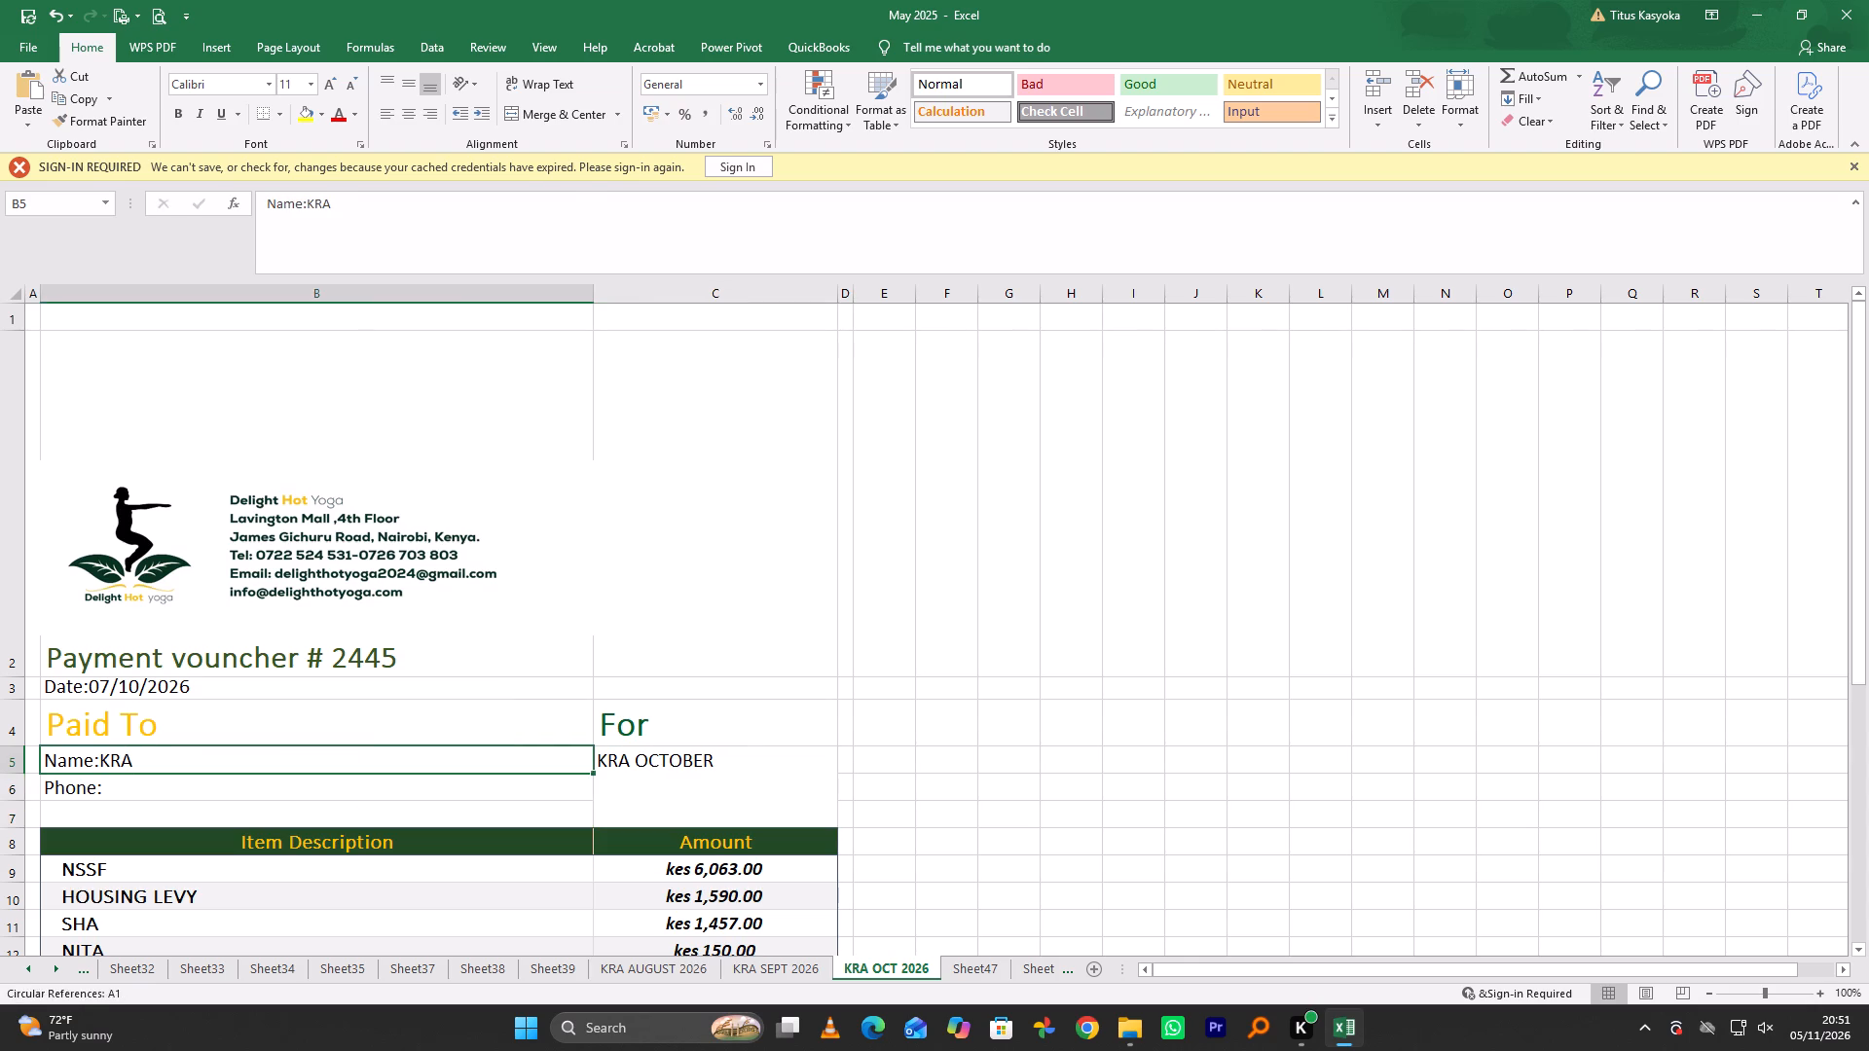
{"action": "key", "text": "space"}
{"action": "type", "text": "OCTOBER"}
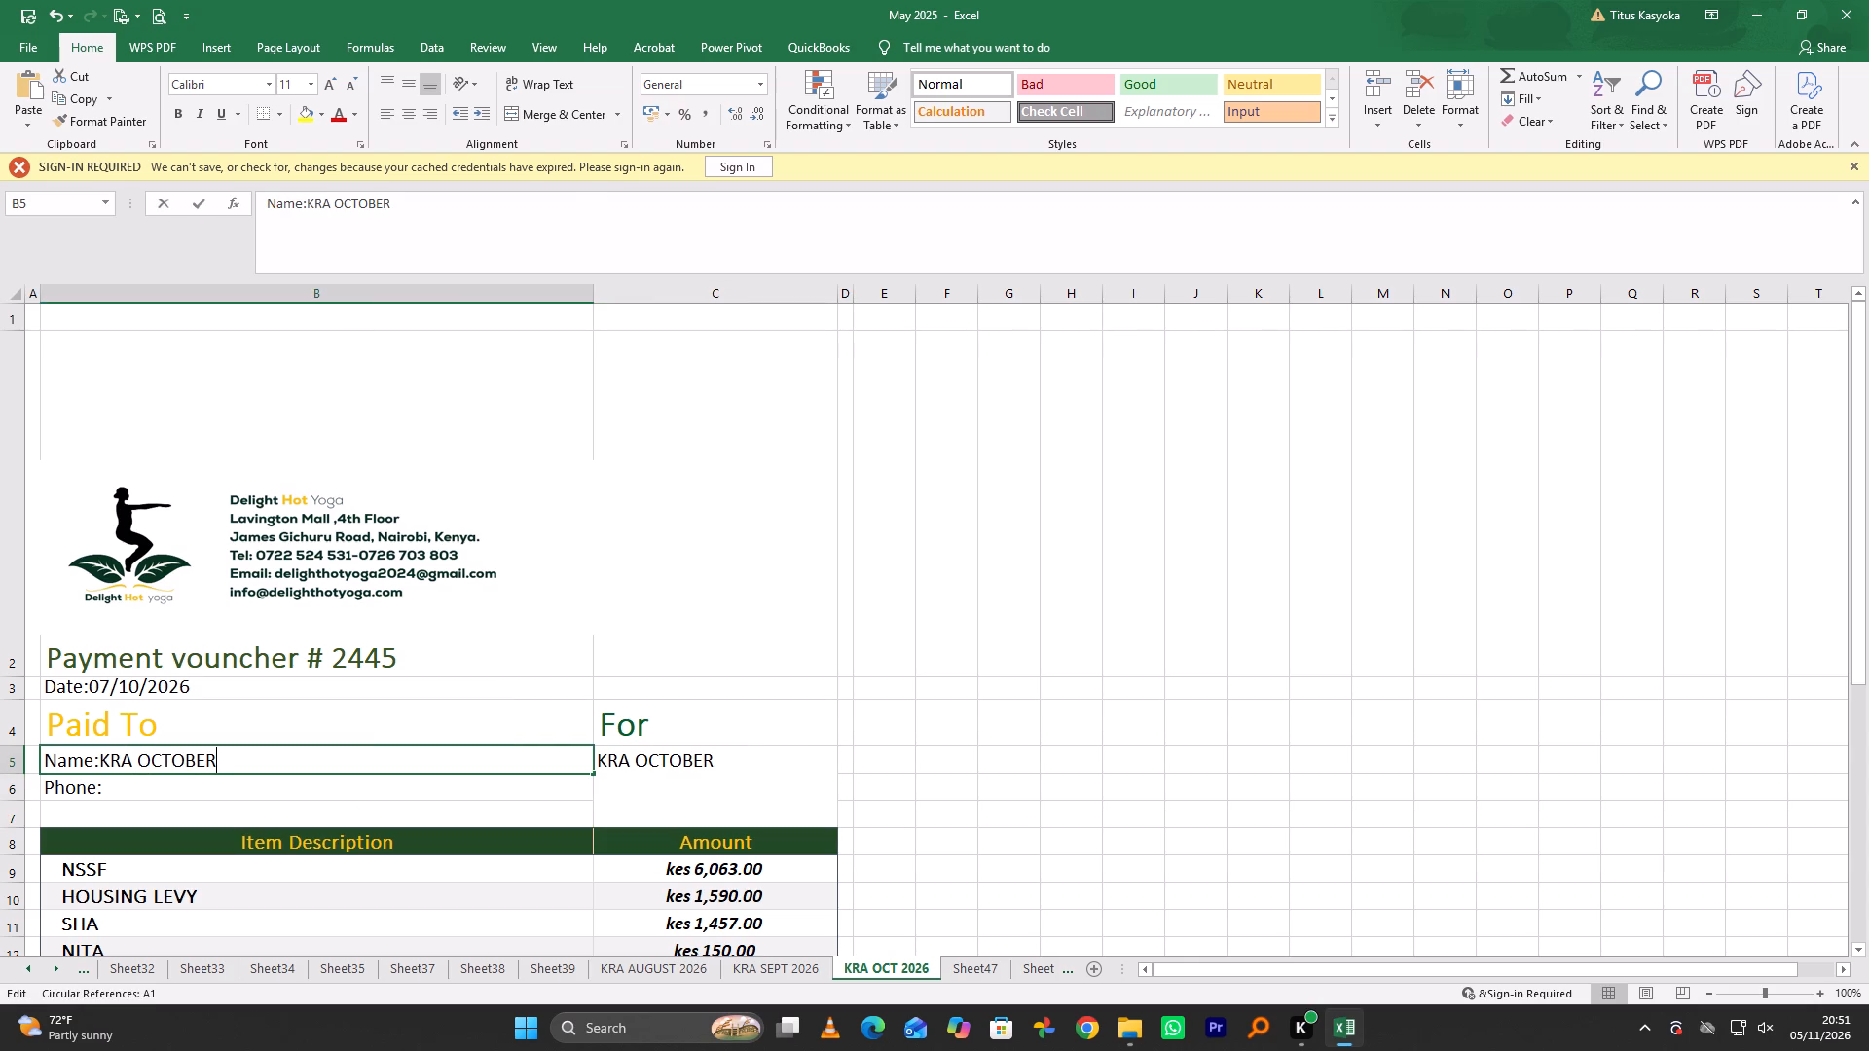
{"action": "left_click", "coordinate": [1216, 815]}
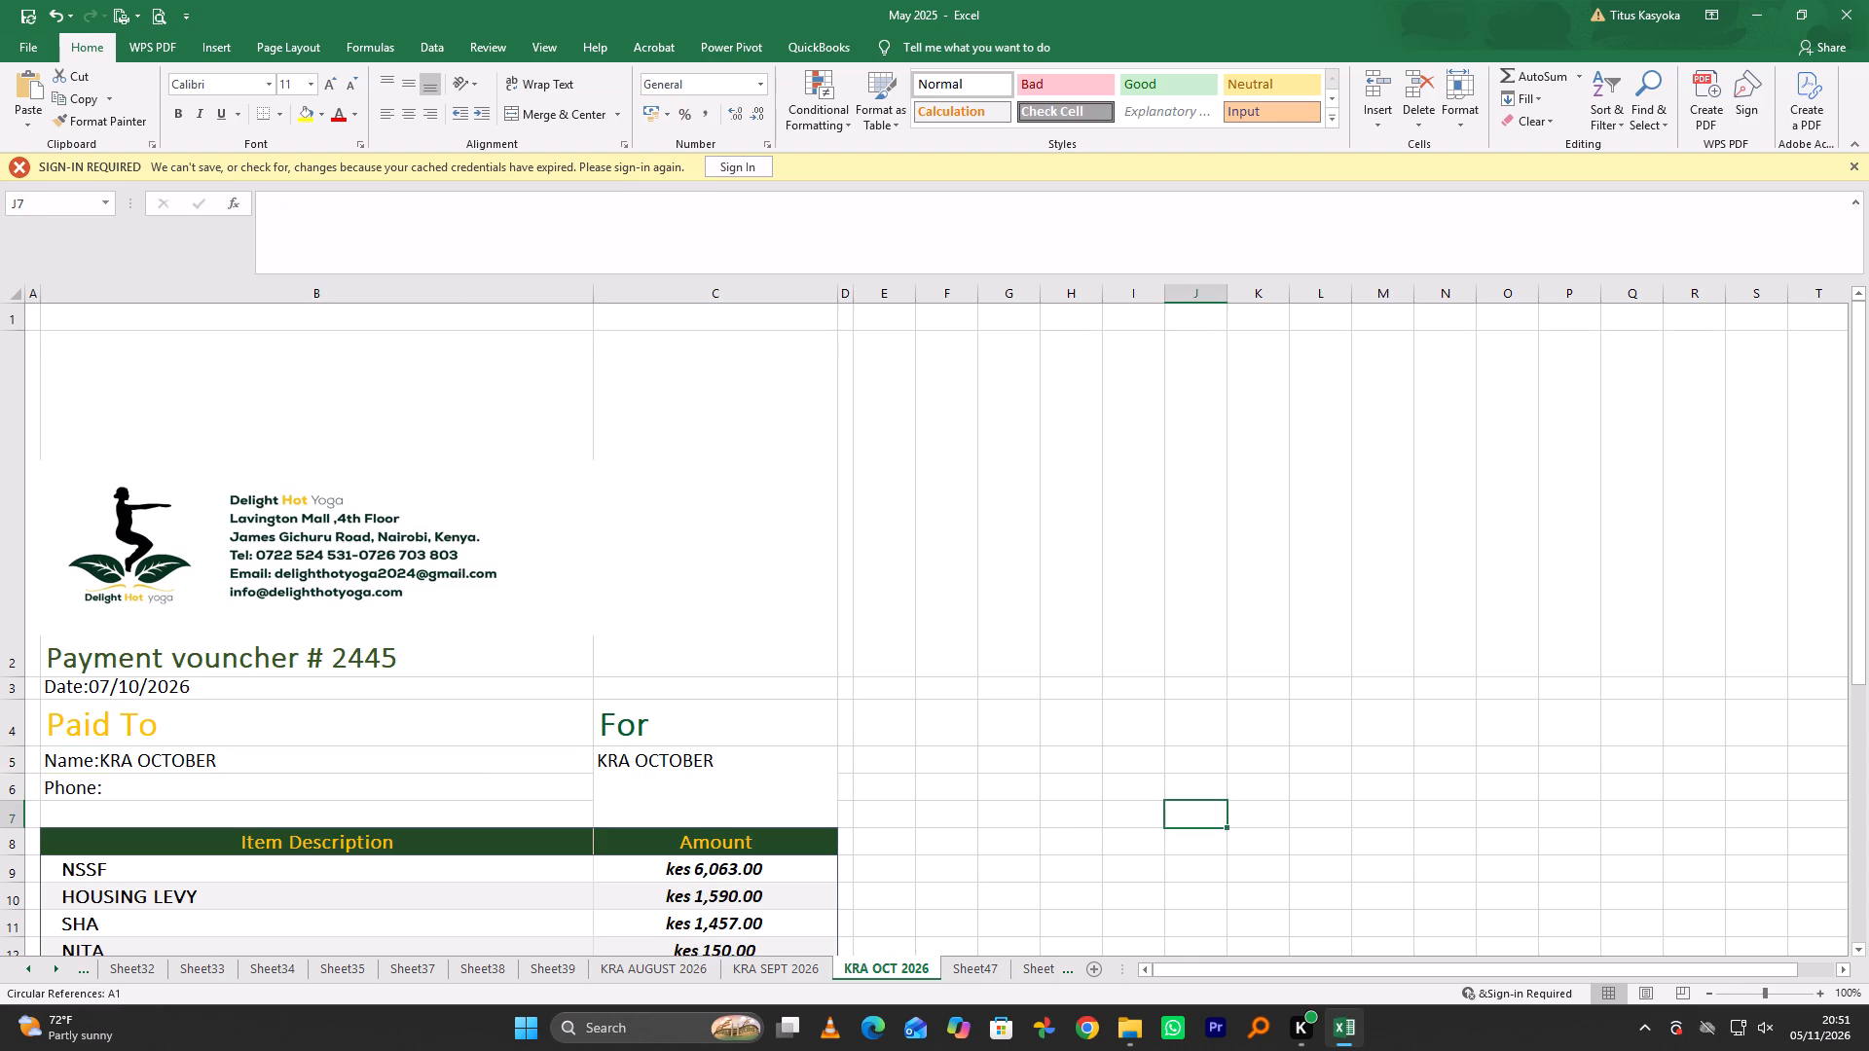
Set the October voucher's print area to cells A1:D29, from the header down to just below the footer banner.
{"action": "scroll", "coordinate": [240, 831], "scroll_direction": "down", "scroll_amount": 4}
{"action": "scroll", "coordinate": [242, 830], "scroll_direction": "up", "scroll_amount": 5}
{"action": "left_click_drag", "start_coordinate": [34, 317], "coordinate": [737, 998]}
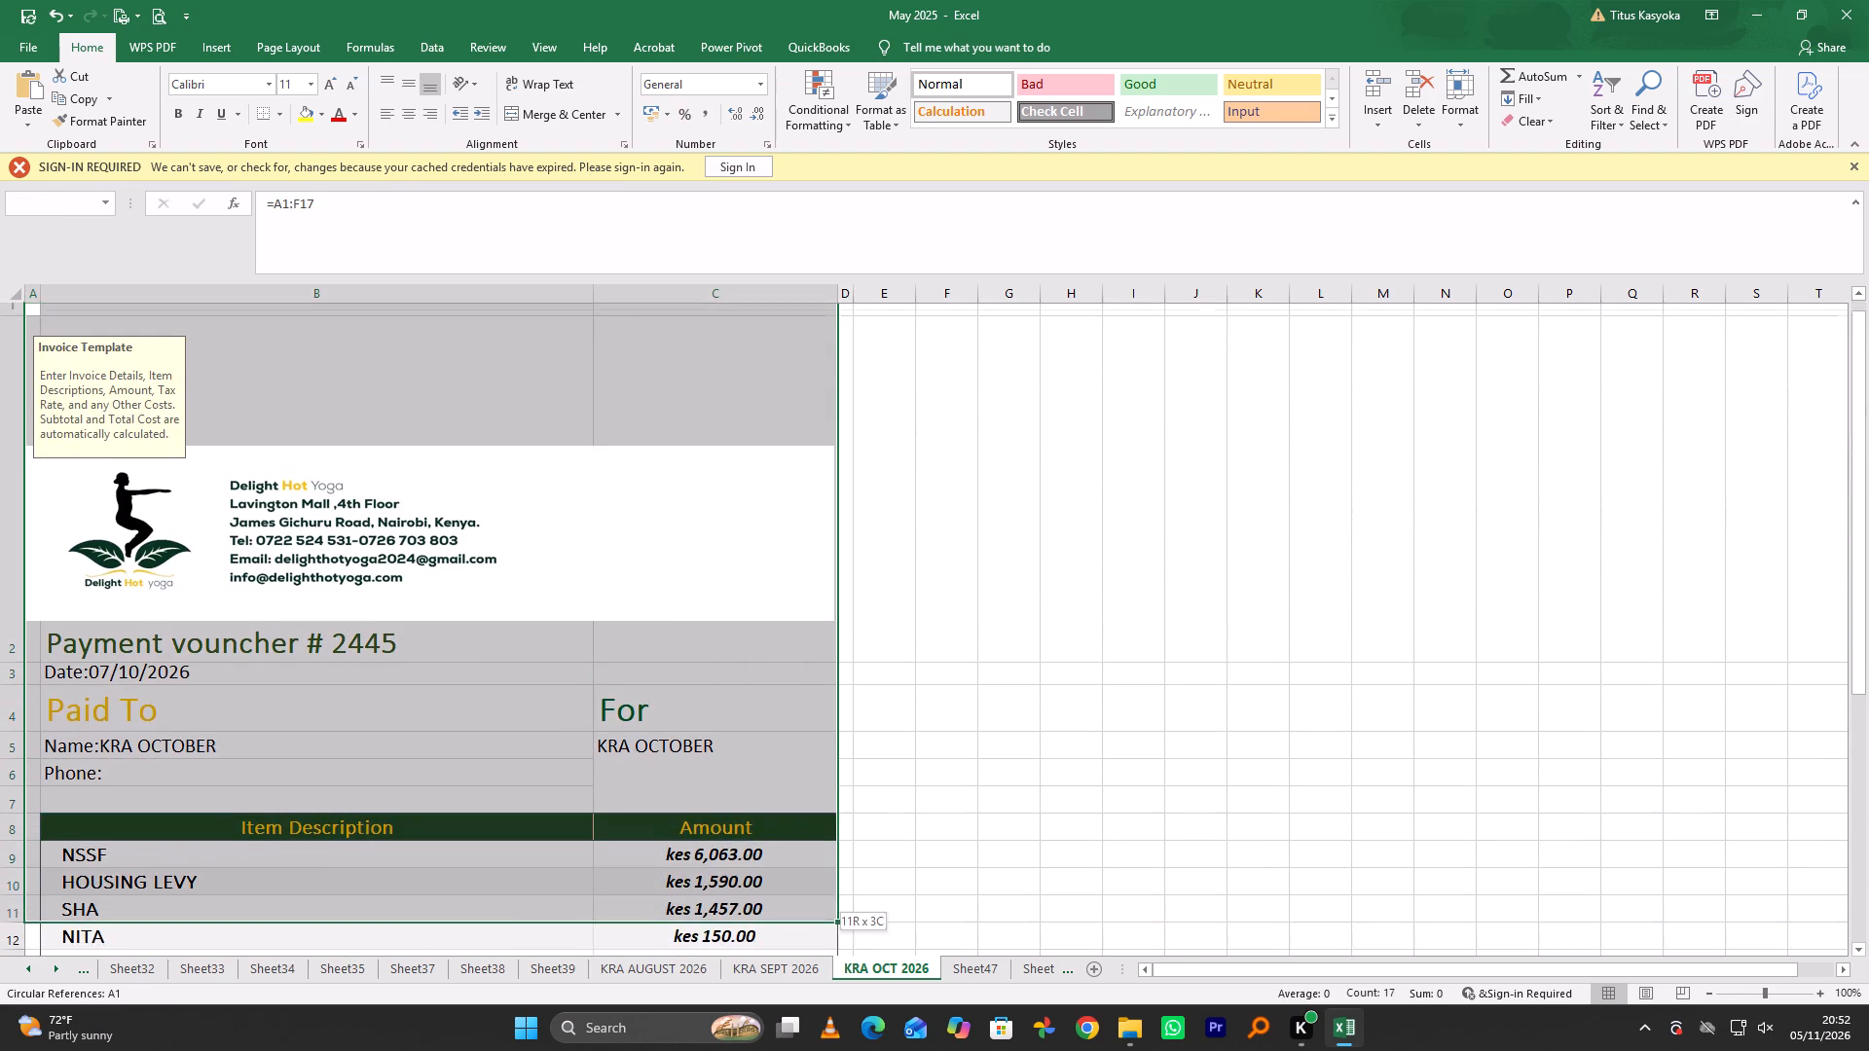
{"action": "left_click_drag", "start_coordinate": [737, 998], "coordinate": [852, 771]}
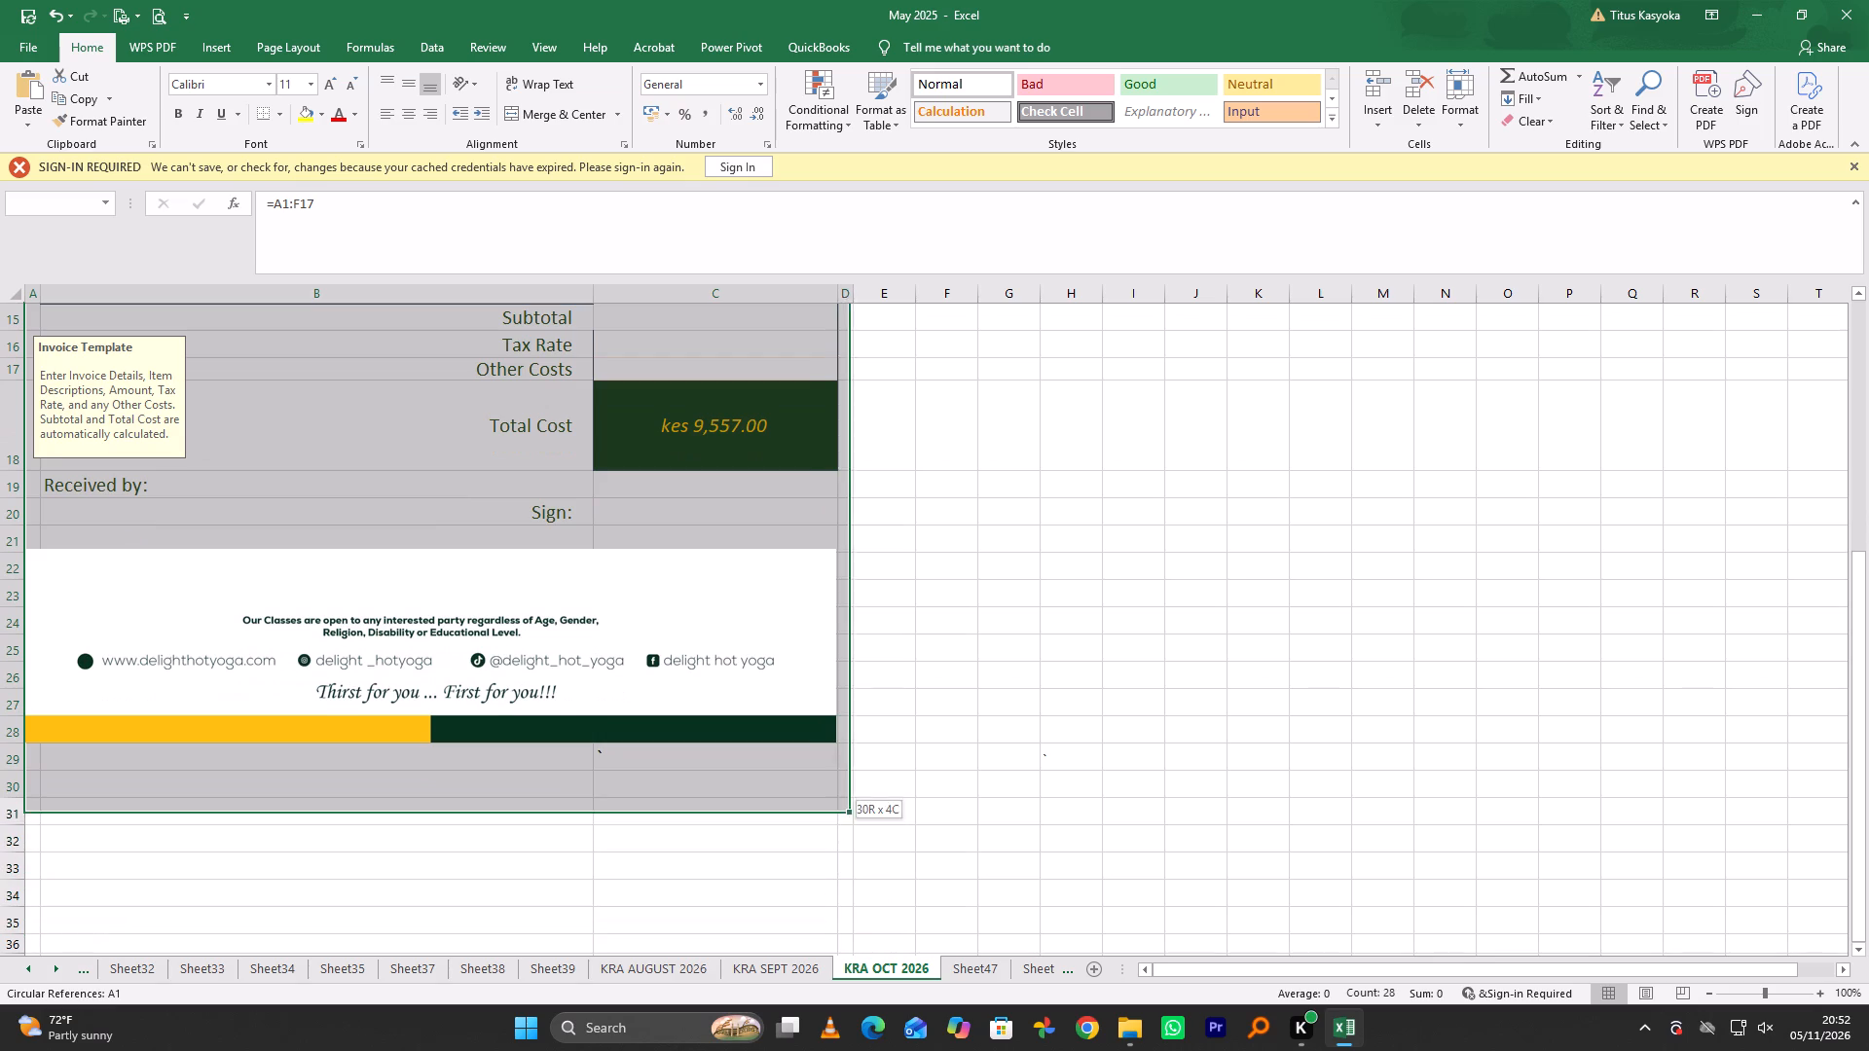
{"action": "left_click_drag", "start_coordinate": [852, 771], "coordinate": [853, 757]}
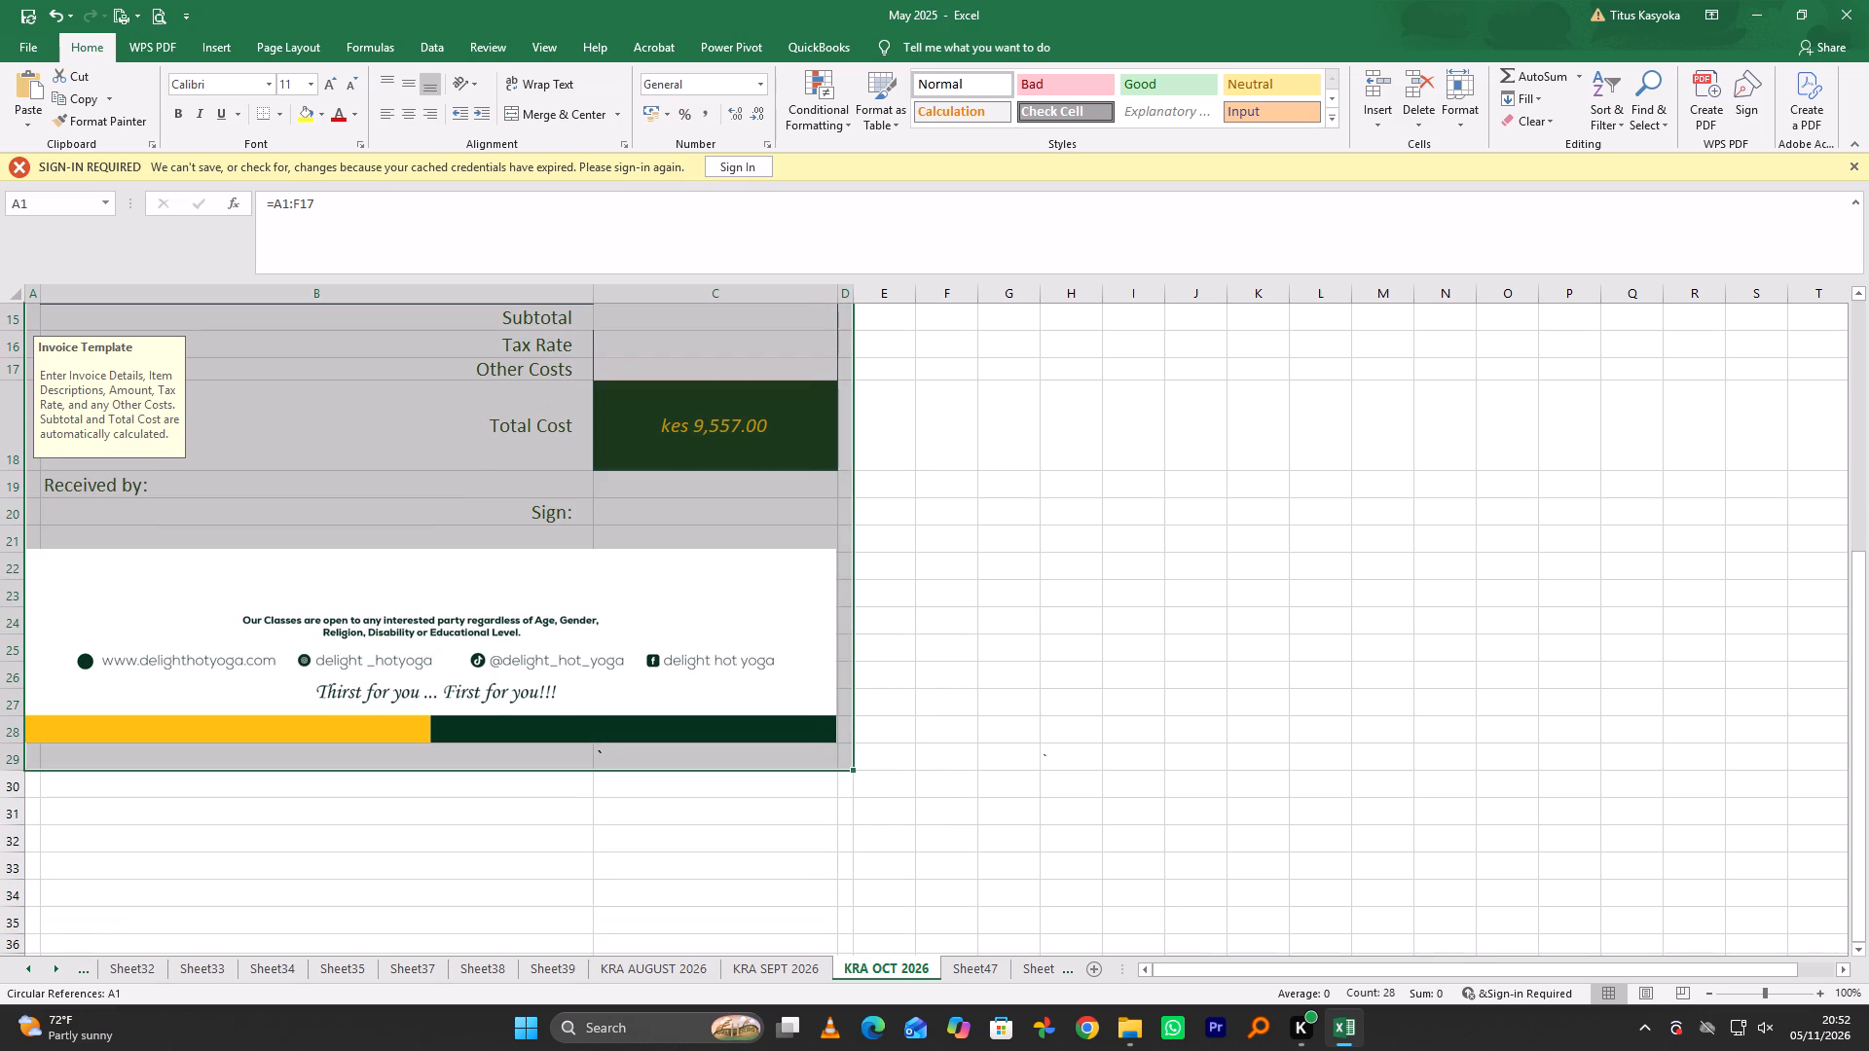
{"action": "left_click", "coordinate": [298, 47]}
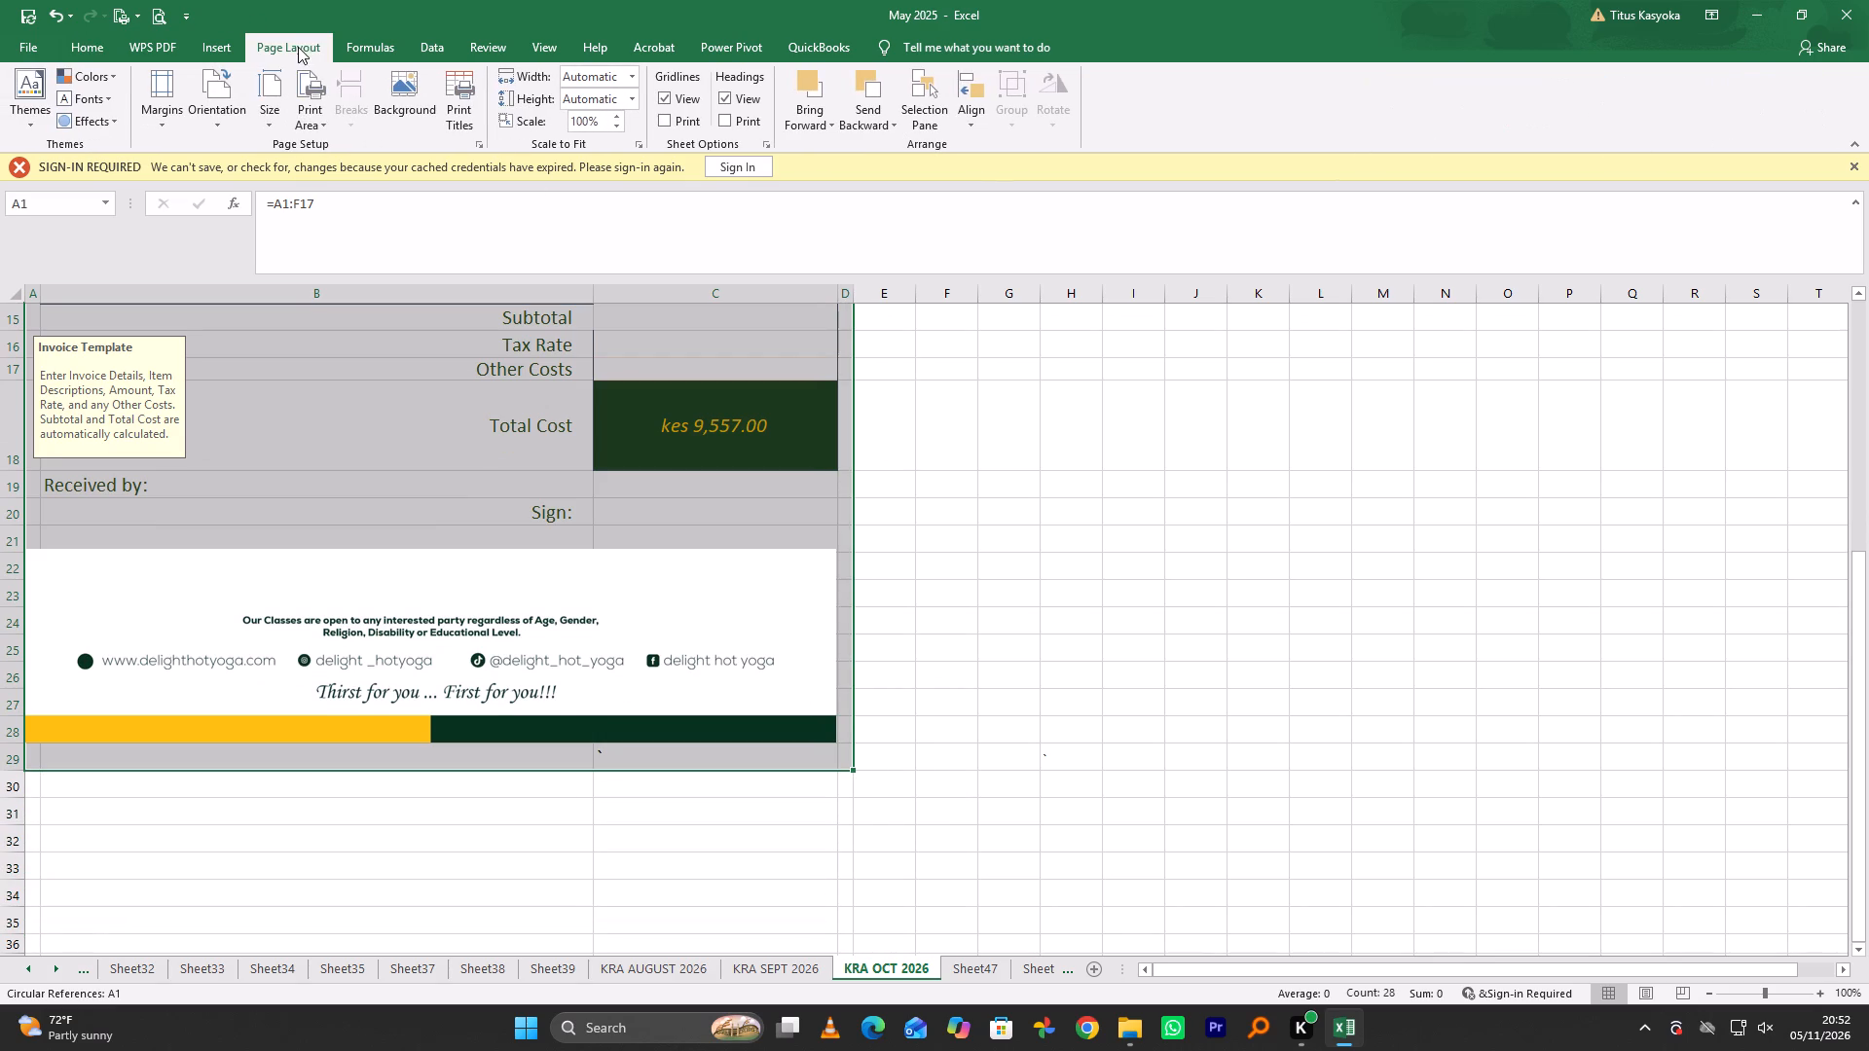
{"action": "left_click", "coordinate": [311, 113]}
{"action": "left_click", "coordinate": [339, 147]}
Set the October voucher's print scaling to fit 1 page wide by 1 page tall, in portrait on Letter paper.
{"action": "left_click", "coordinate": [27, 41]}
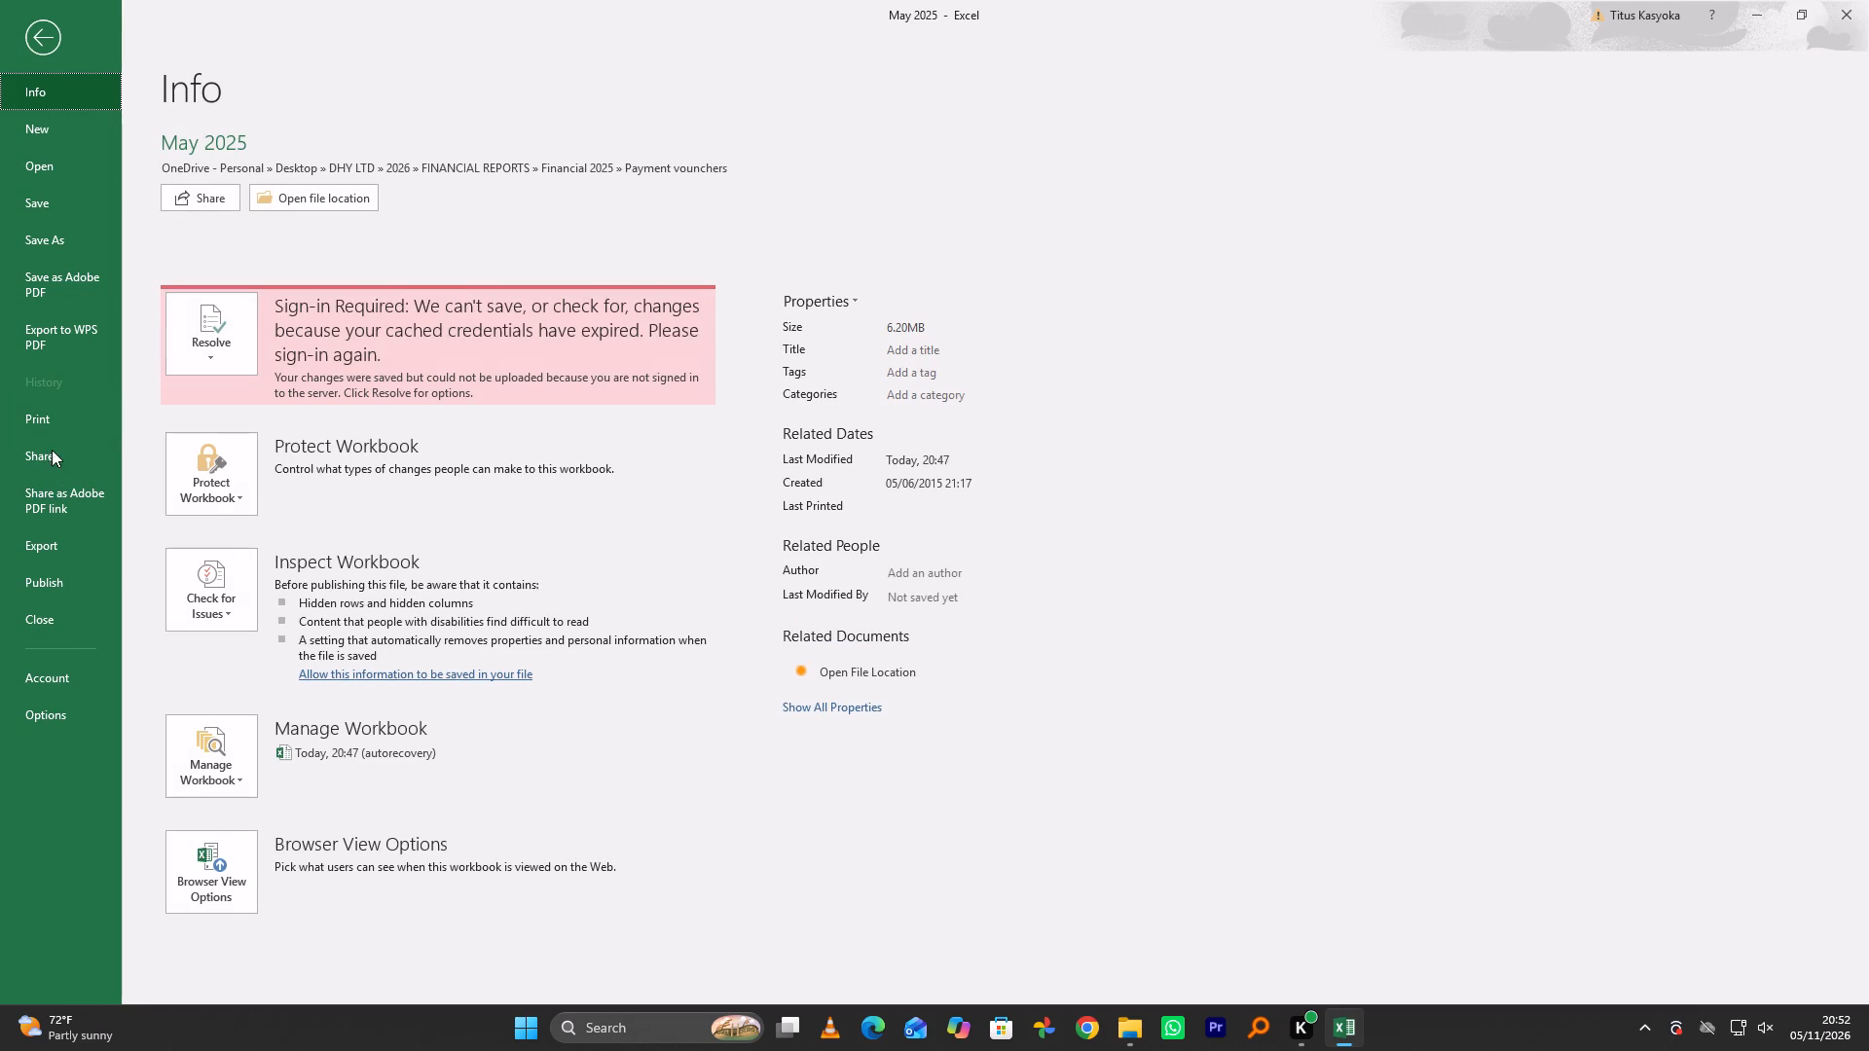
{"action": "left_click", "coordinate": [61, 421]}
{"action": "left_click", "coordinate": [351, 660]}
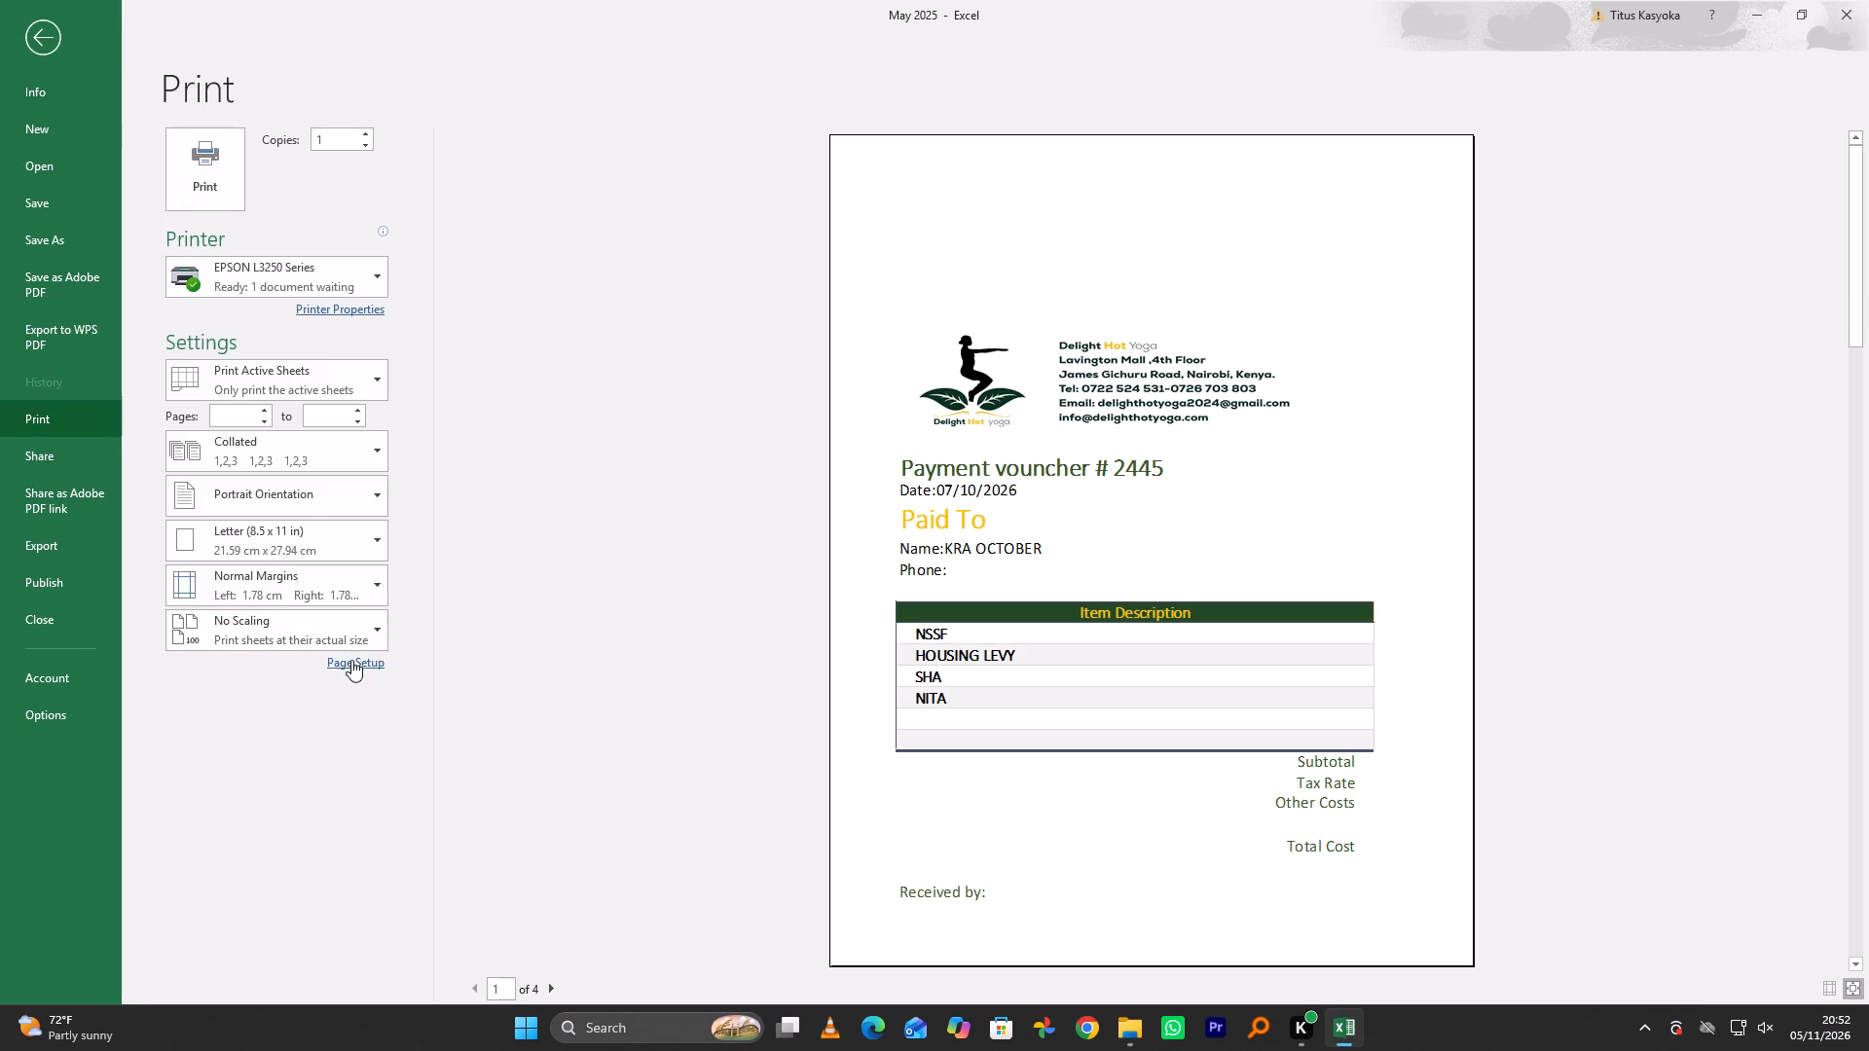
{"action": "left_click", "coordinate": [270, 413]}
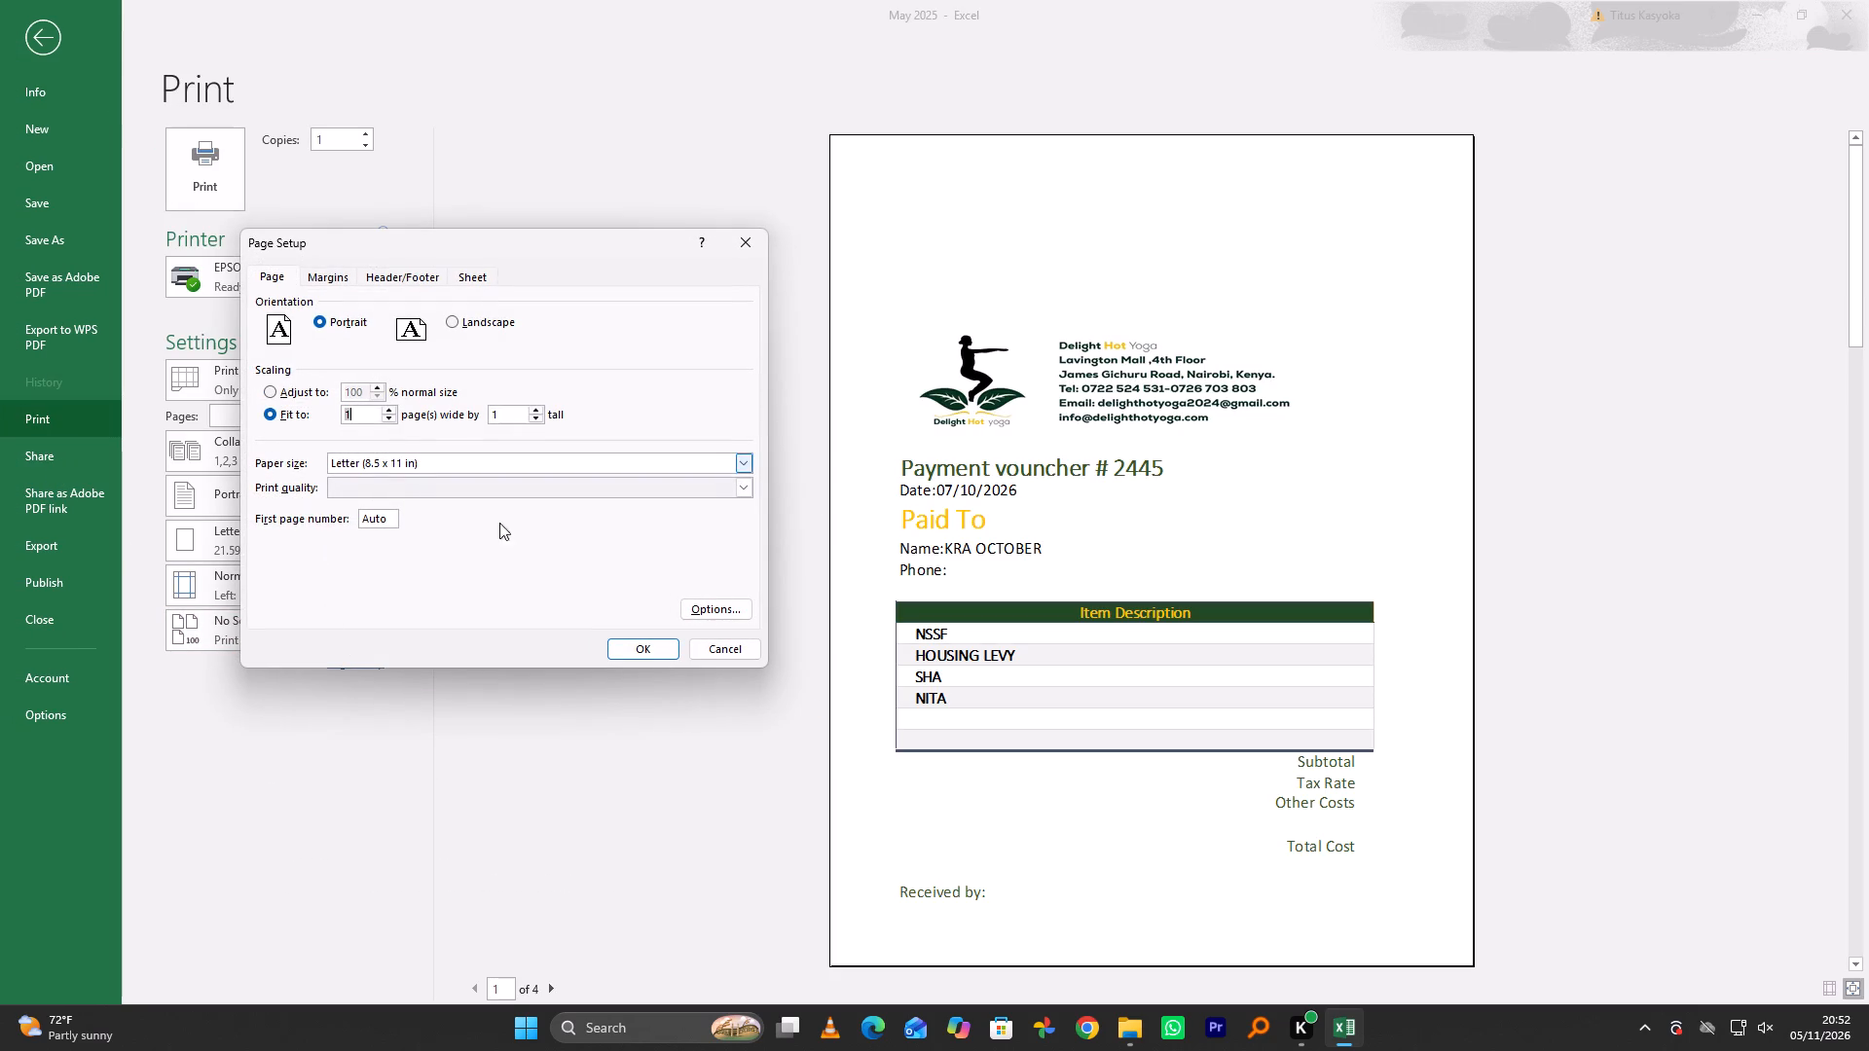
{"action": "left_click", "coordinate": [649, 646]}
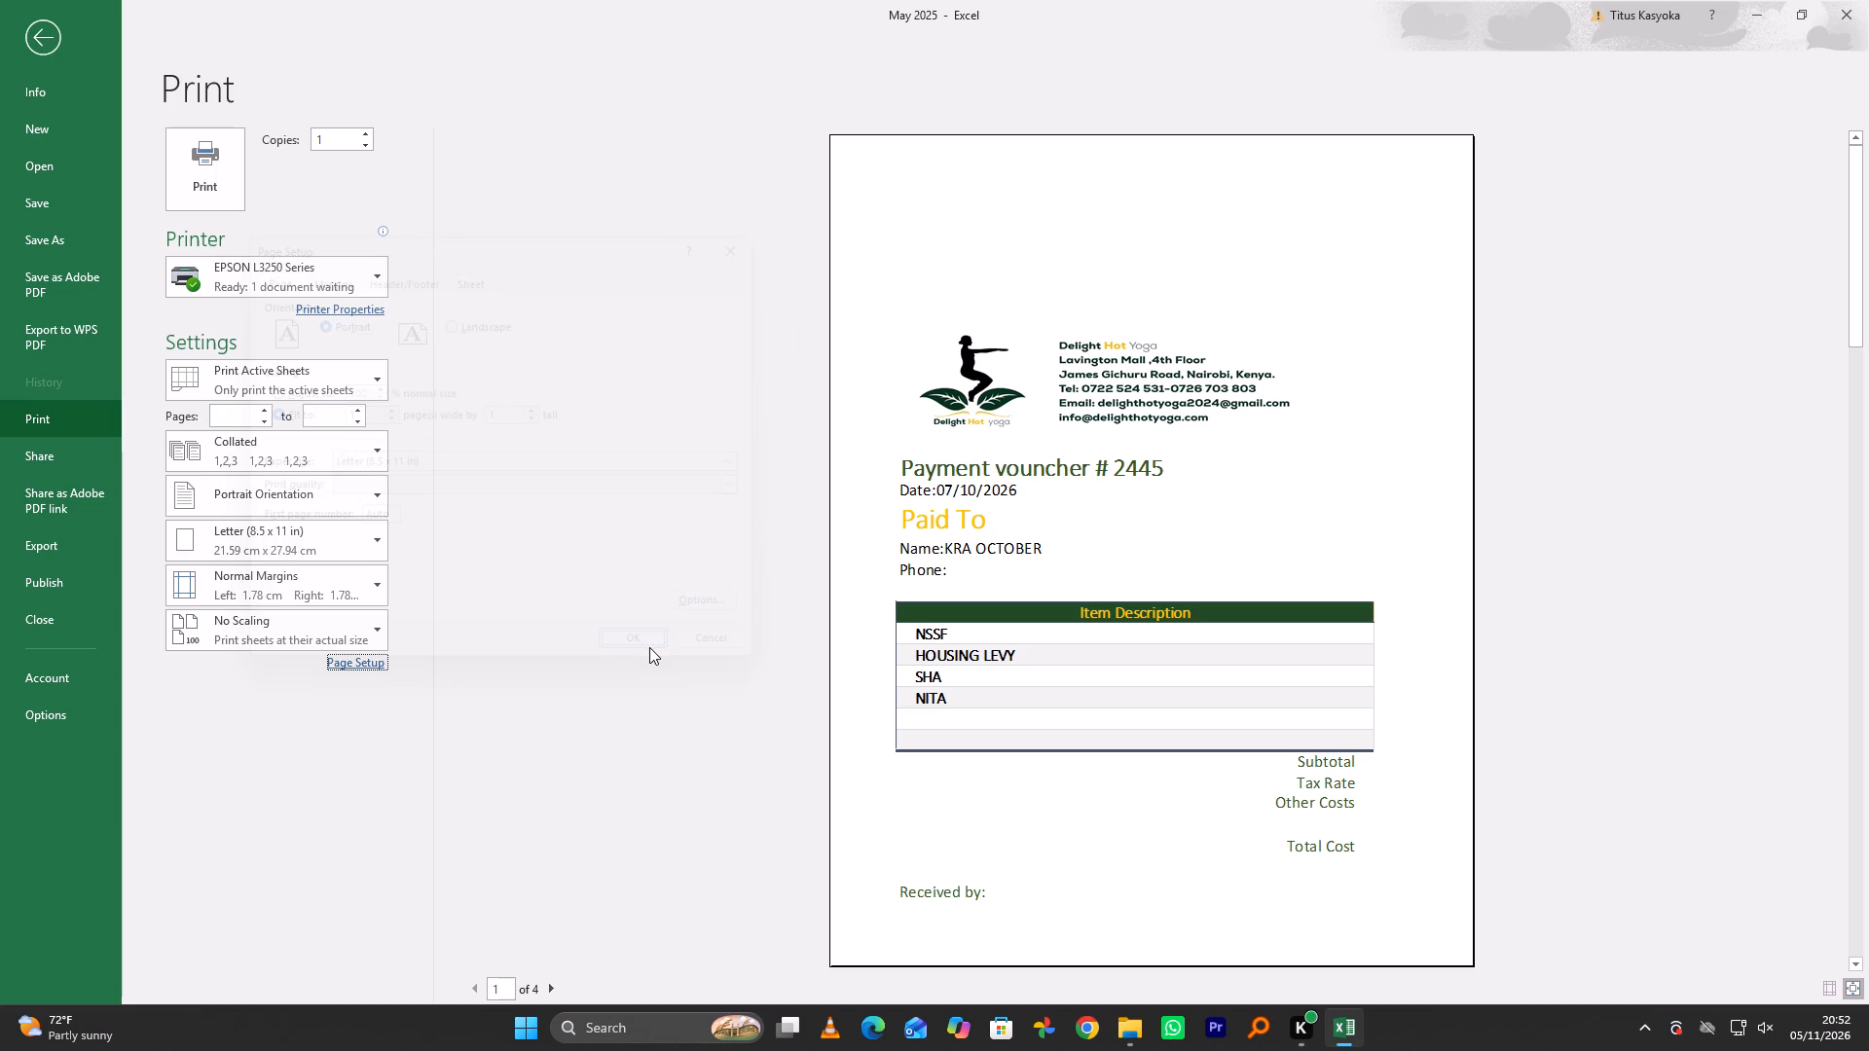
{"action": "left_click", "coordinate": [350, 659]}
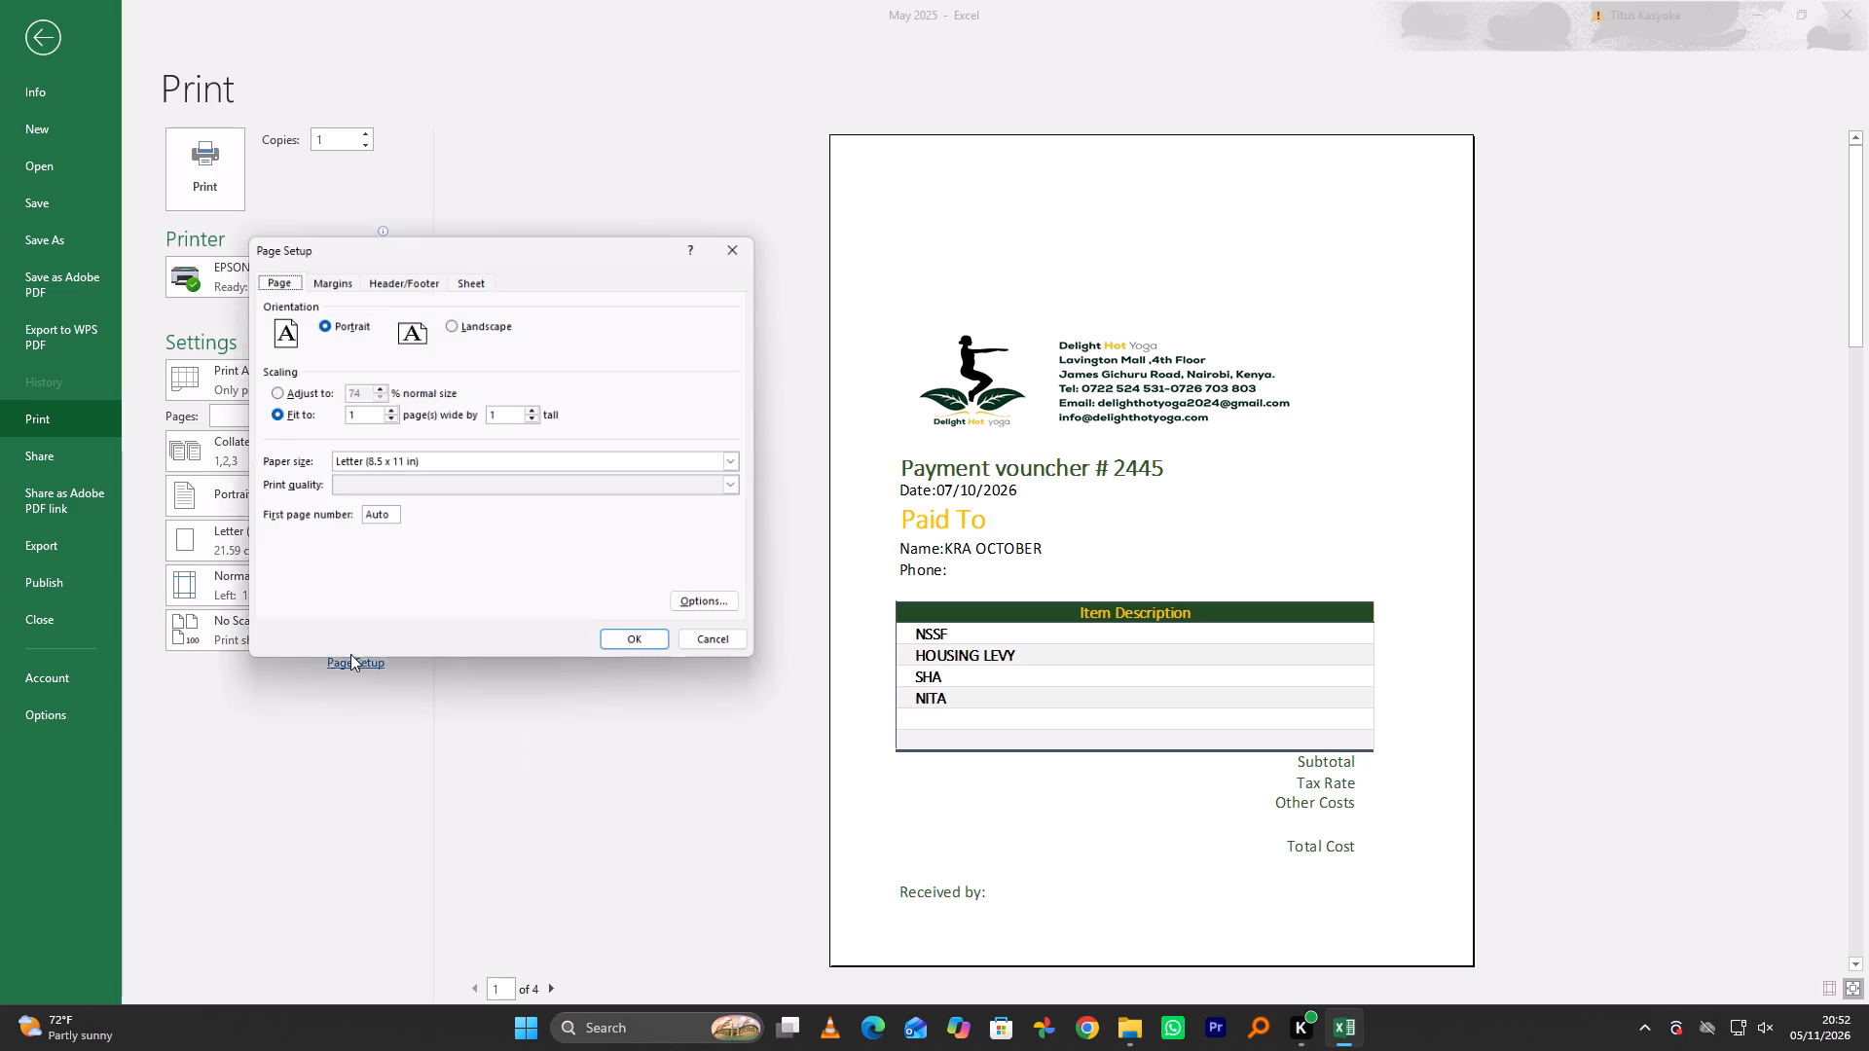
{"action": "left_click", "coordinate": [640, 643]}
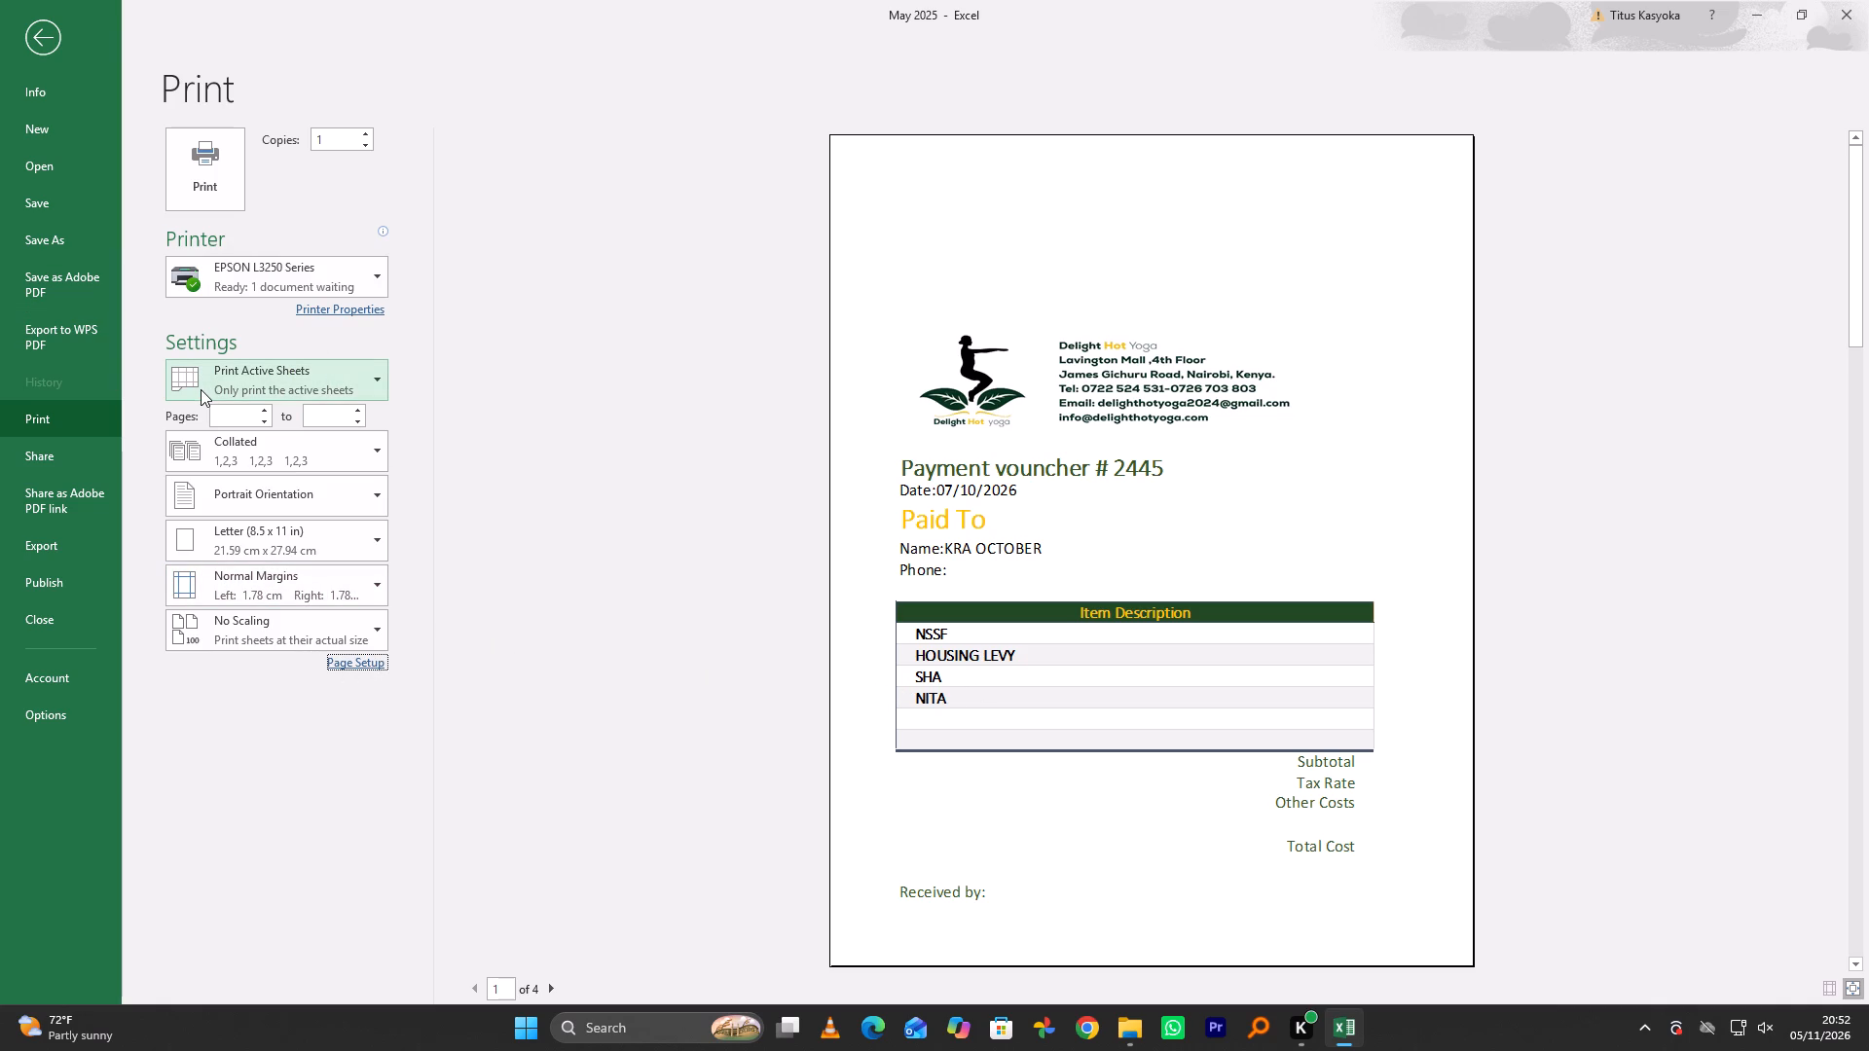
{"action": "left_click", "coordinate": [80, 418]}
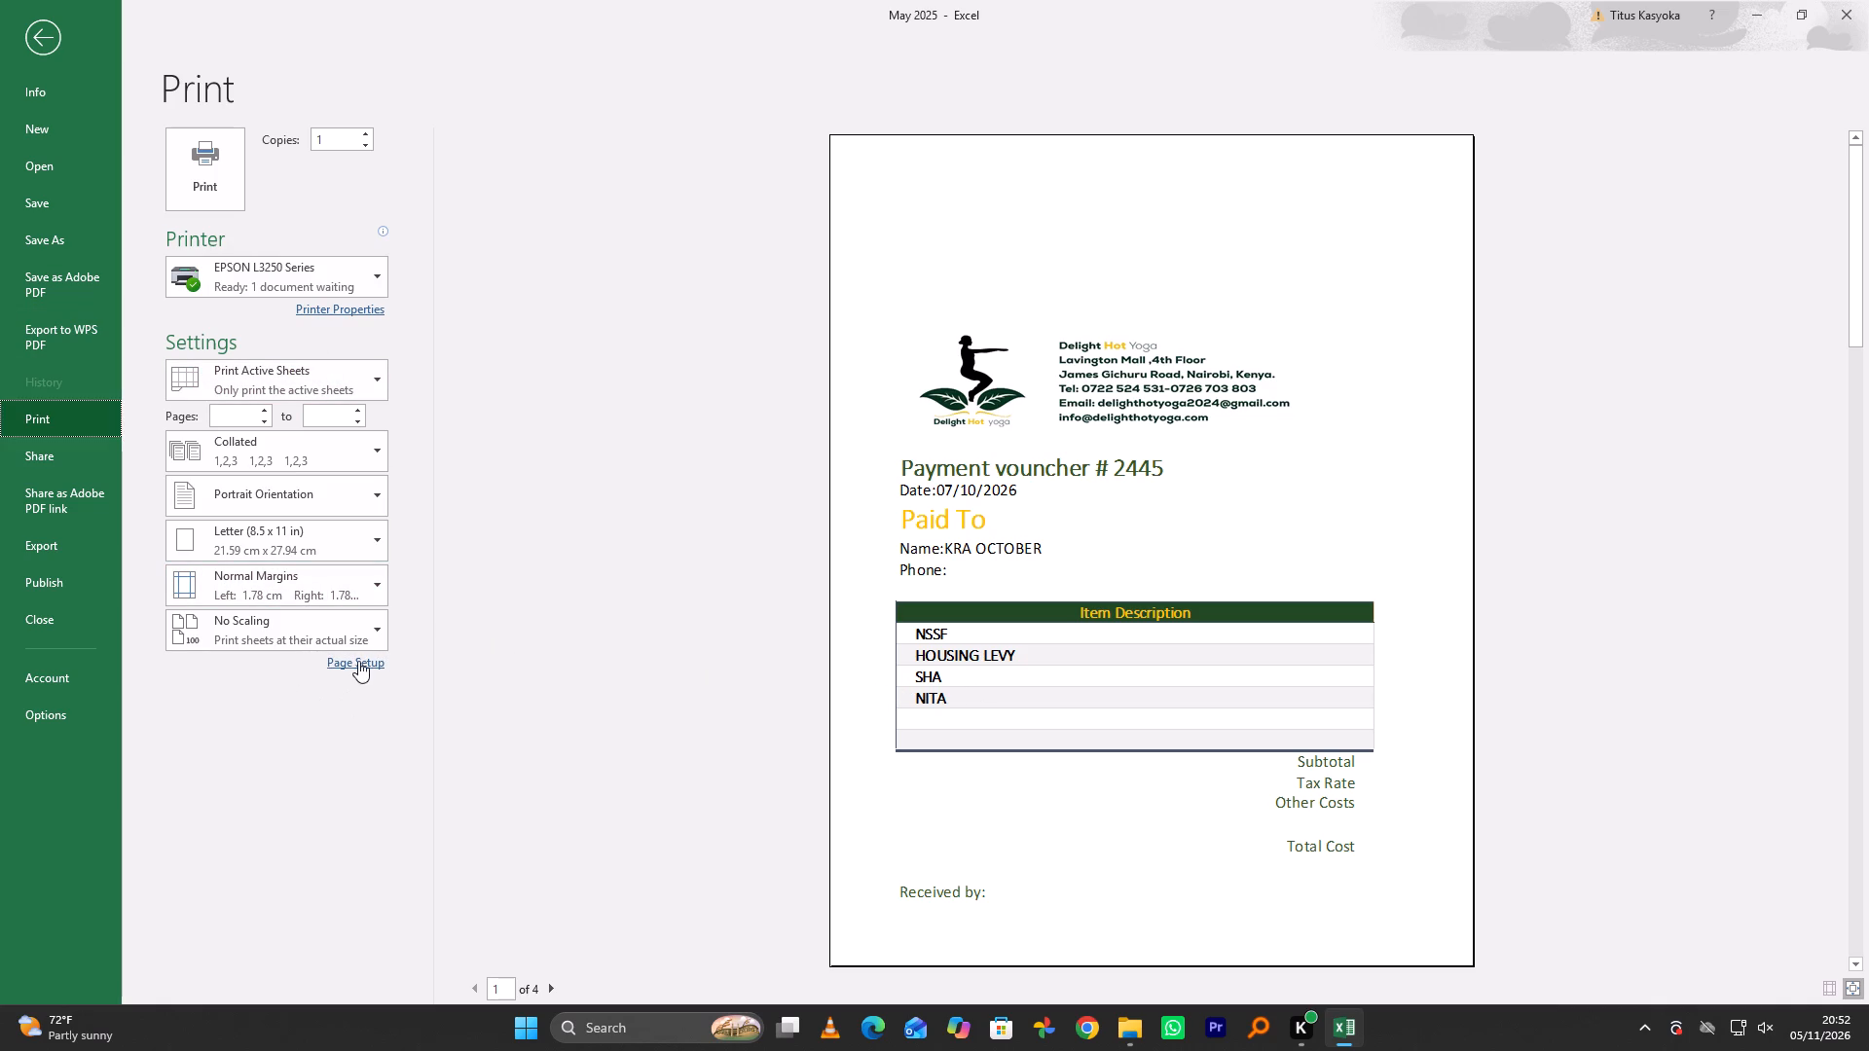
{"action": "left_click", "coordinate": [359, 659]}
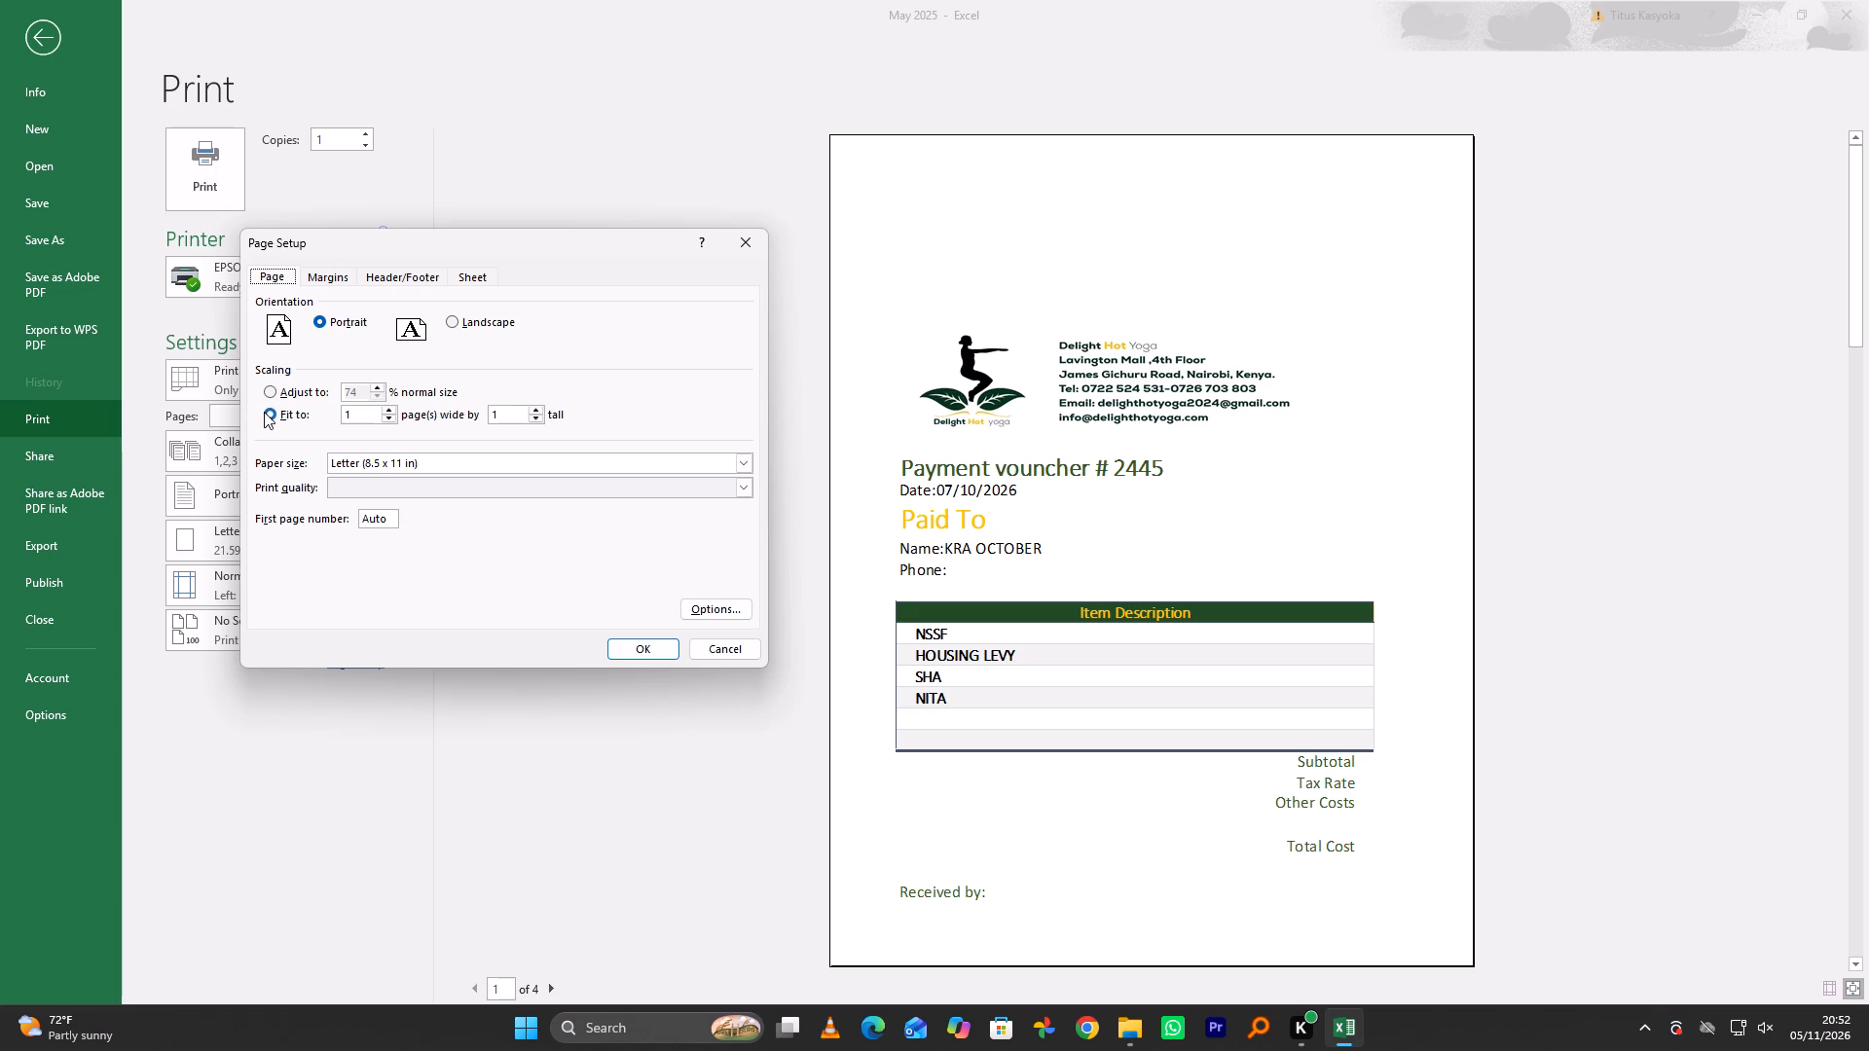
{"action": "left_click", "coordinate": [265, 412]}
{"action": "left_click", "coordinate": [661, 644]}
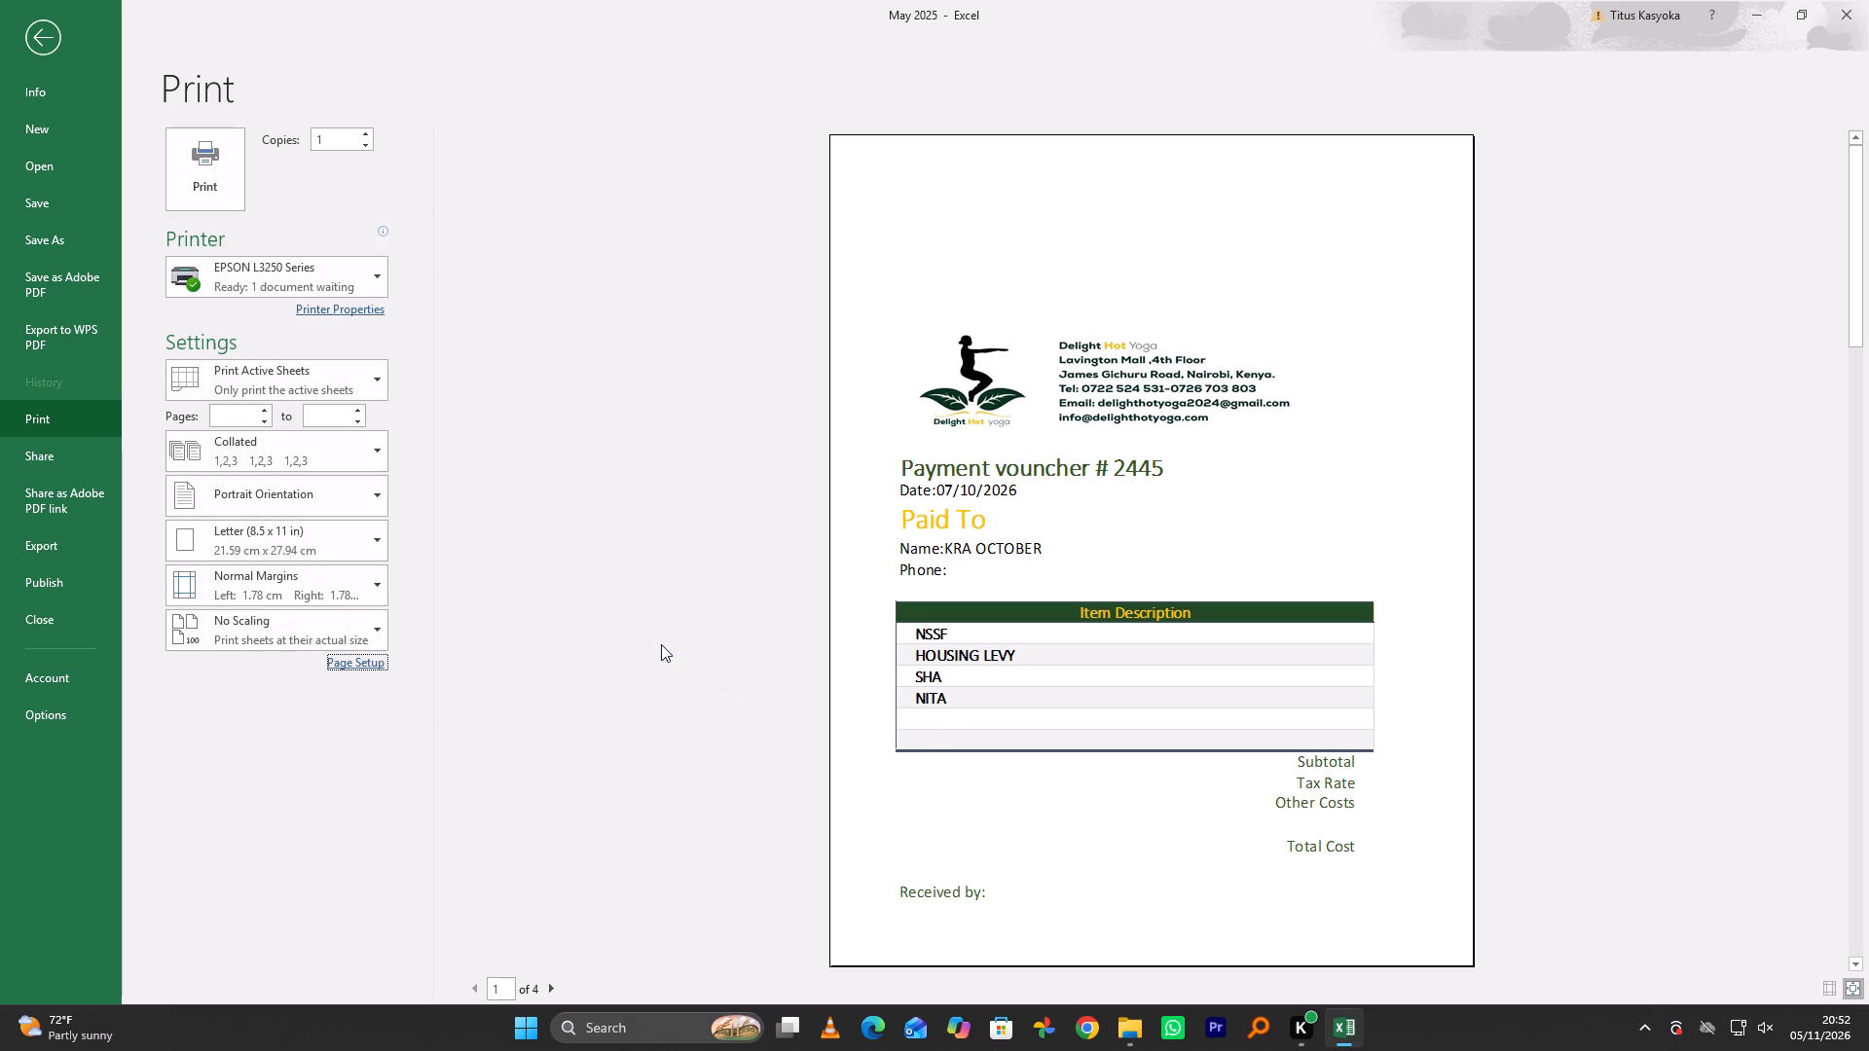
Check the October voucher's print preview and print one copy on the EPSON L3250 Series printer.
{"action": "scroll", "coordinate": [1155, 657], "scroll_direction": "down", "scroll_amount": 4}
{"action": "scroll", "coordinate": [1154, 657], "scroll_direction": "up", "scroll_amount": 3}
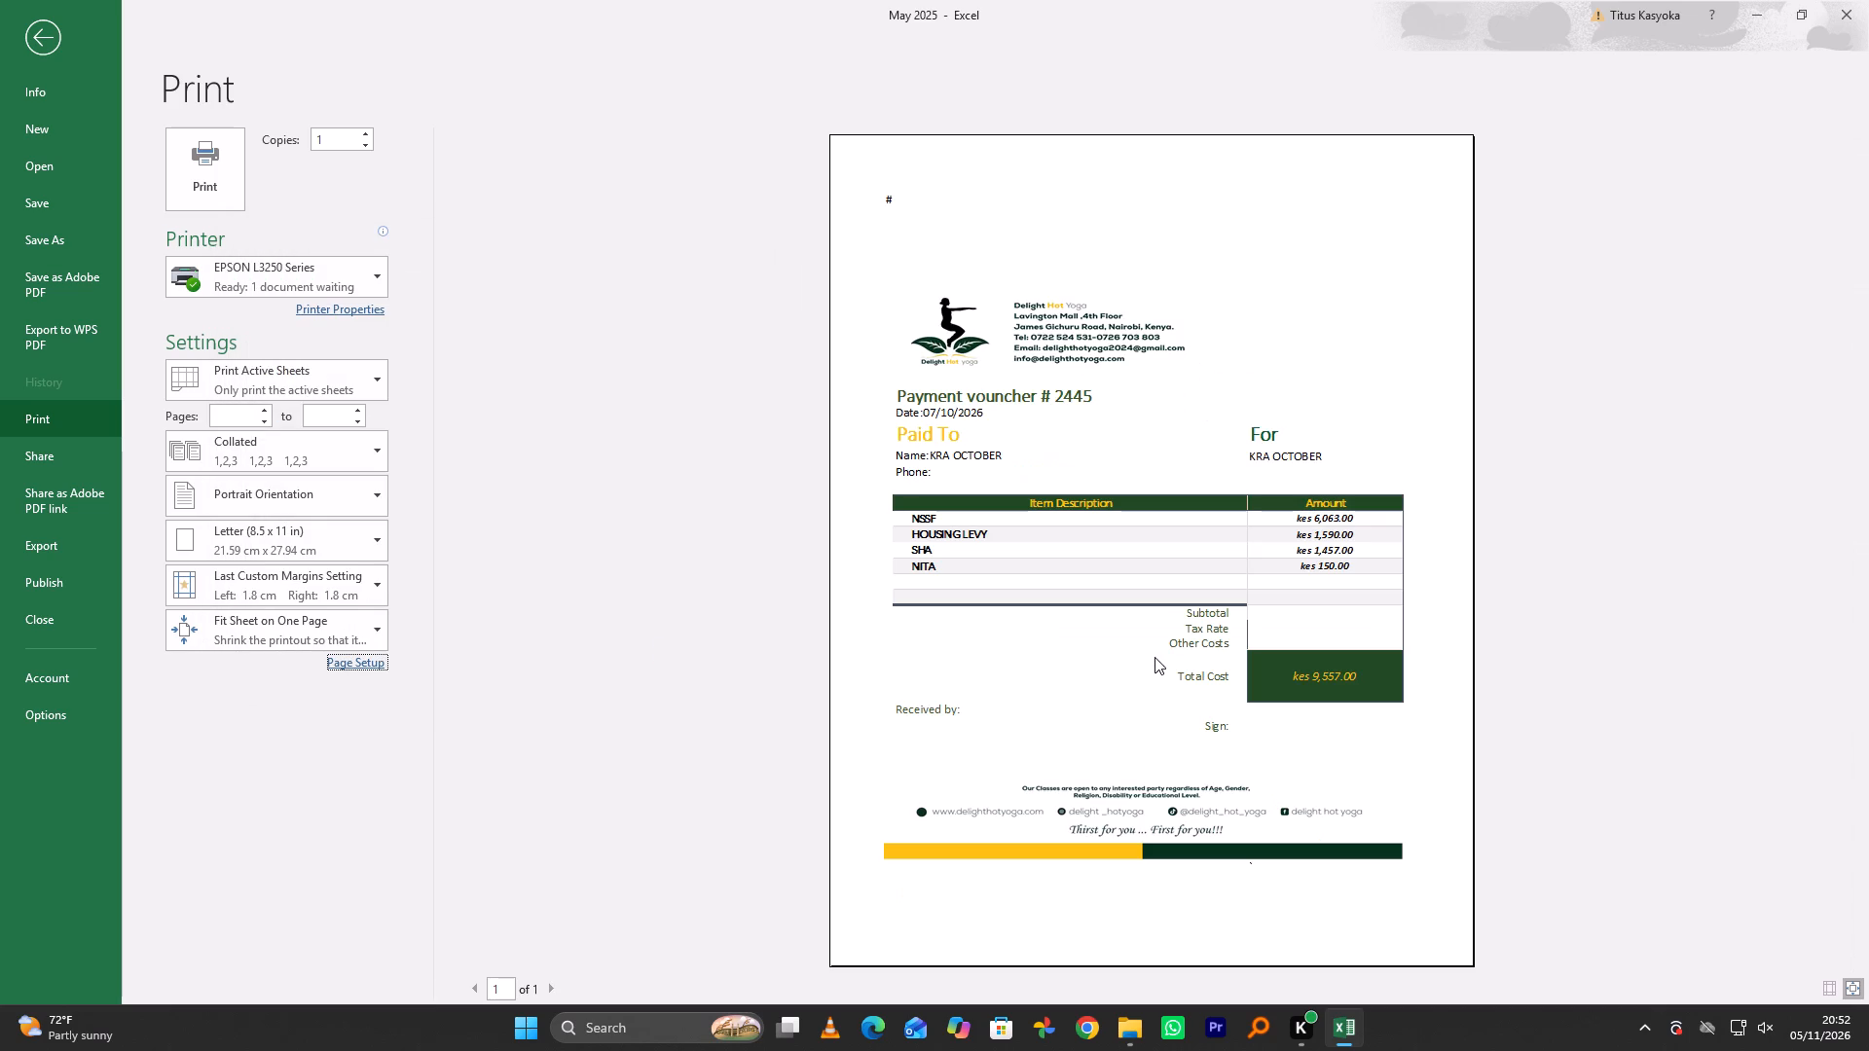
{"action": "scroll", "coordinate": [1154, 657], "scroll_direction": "up", "scroll_amount": 5}
{"action": "left_click", "coordinate": [197, 180]}
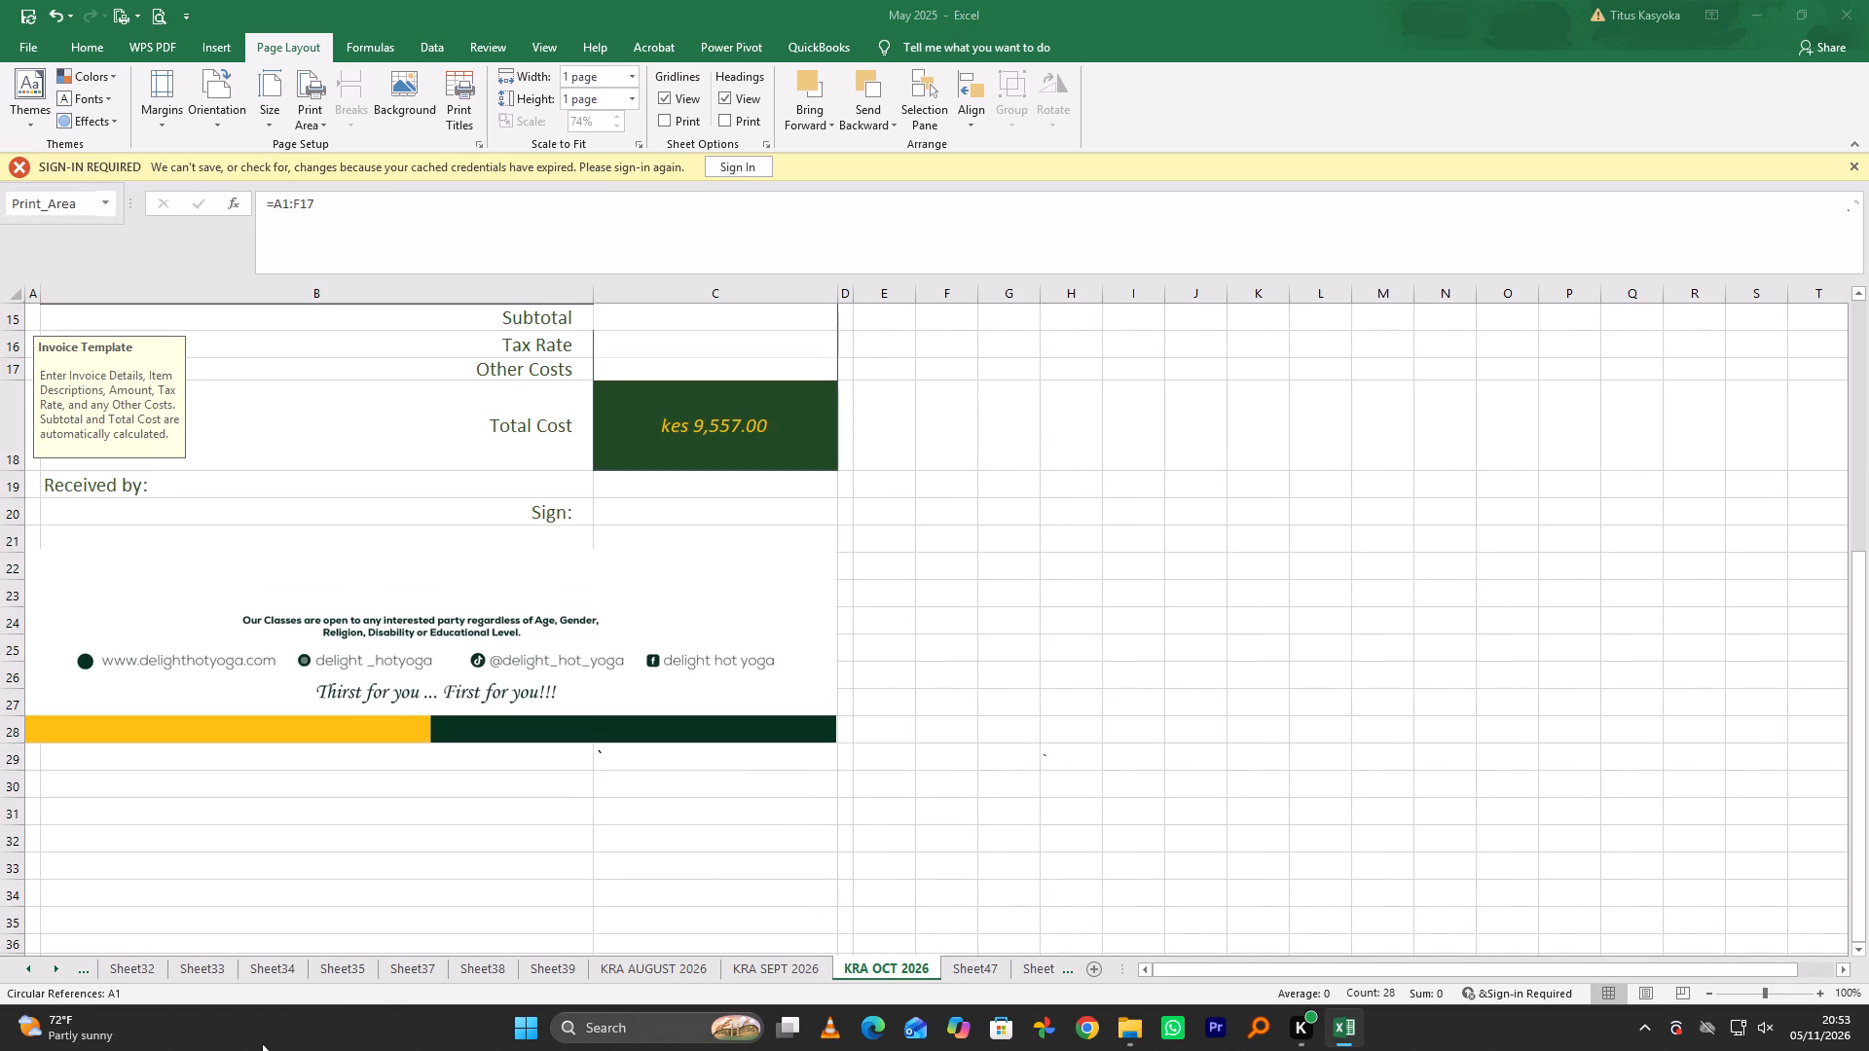
Move back through the workbook's sheets towards the earlier vouchers.
{"action": "double_click", "coordinate": [28, 968]}
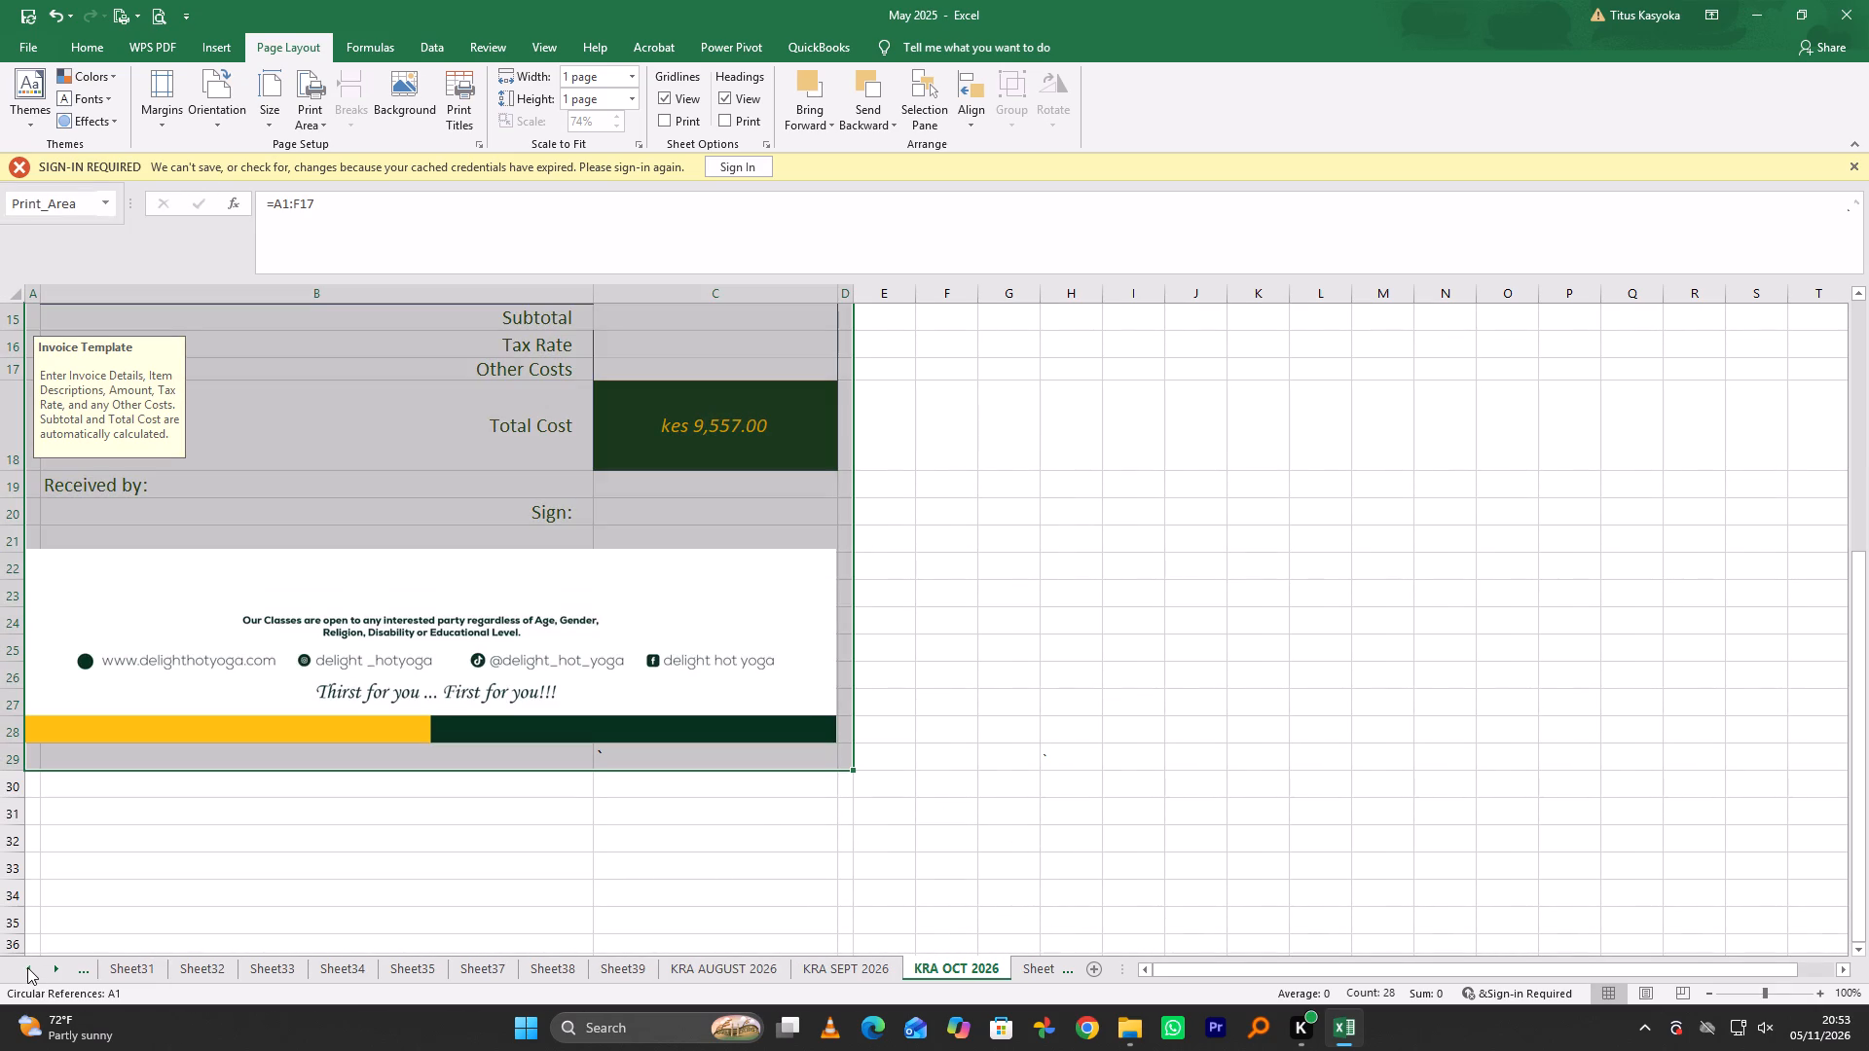
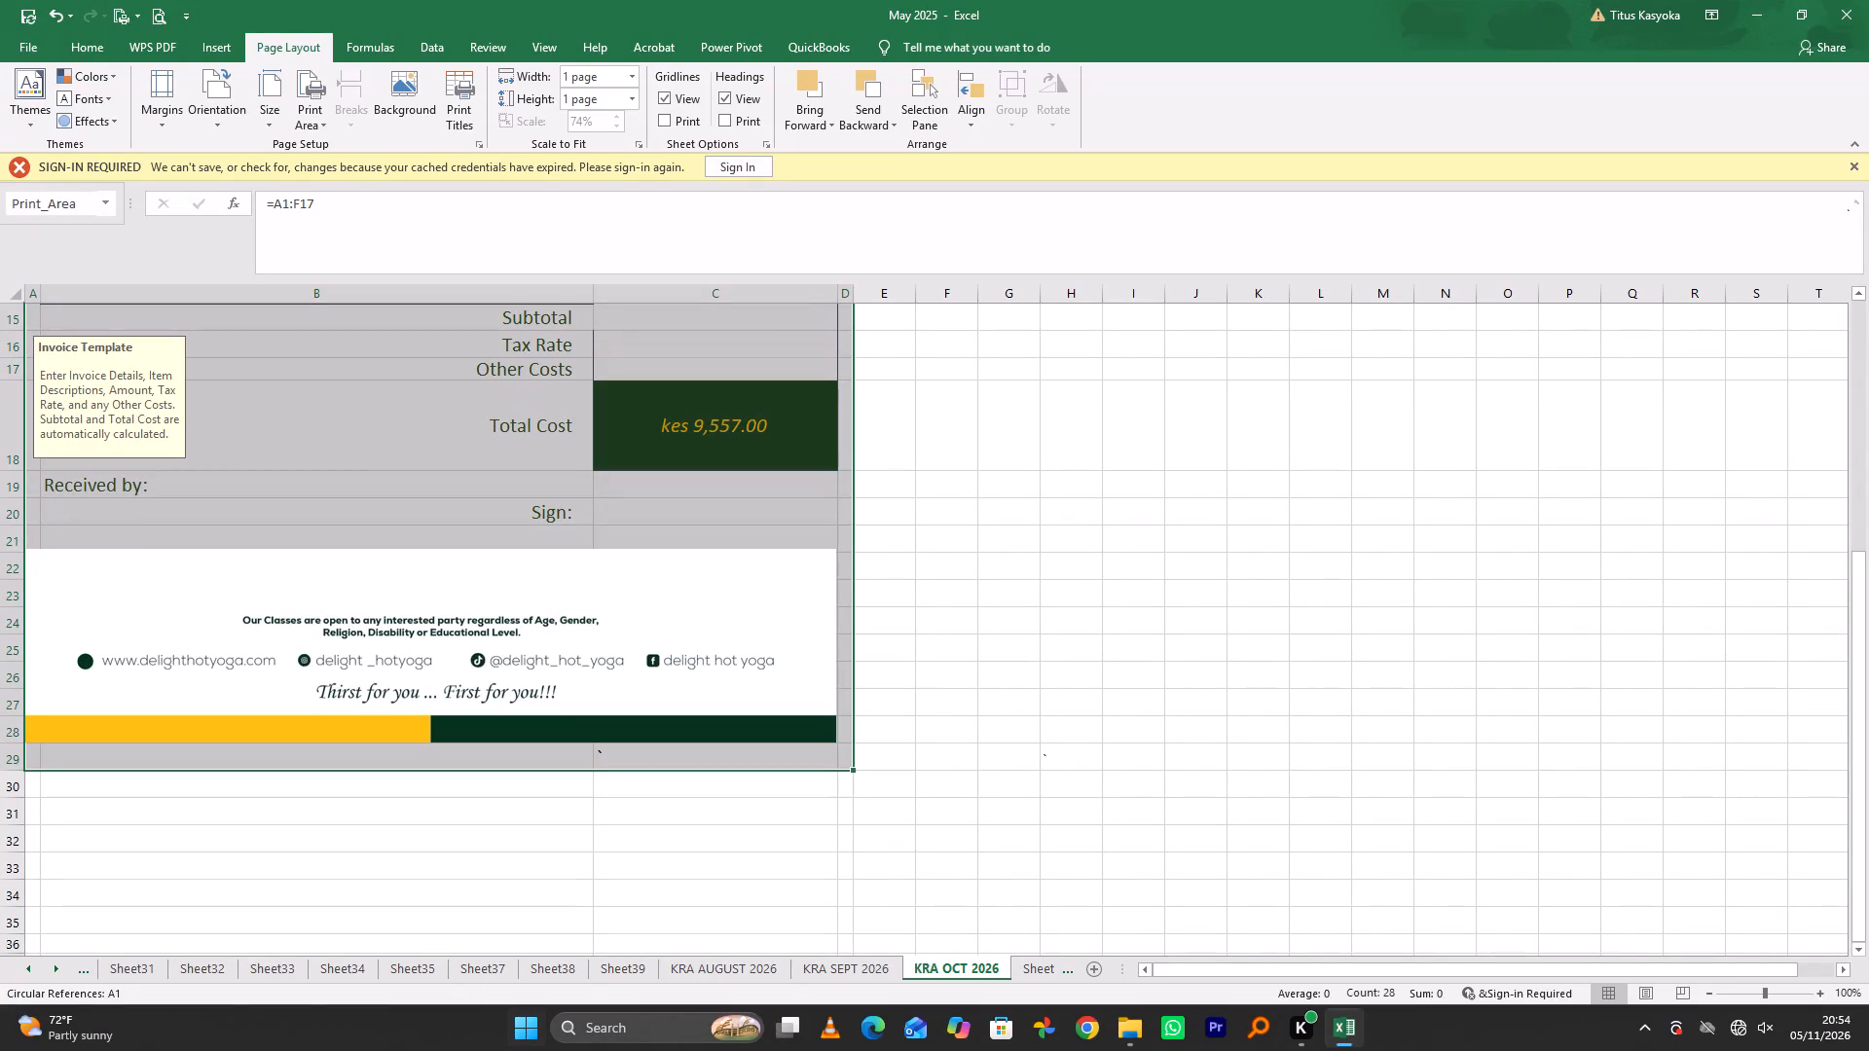
Rename the blank Sheet13, which follows the KRA JULY 2026 sheet, as KDE S.
{"action": "triple_click", "coordinate": [29, 970]}
{"action": "triple_click", "coordinate": [29, 969]}
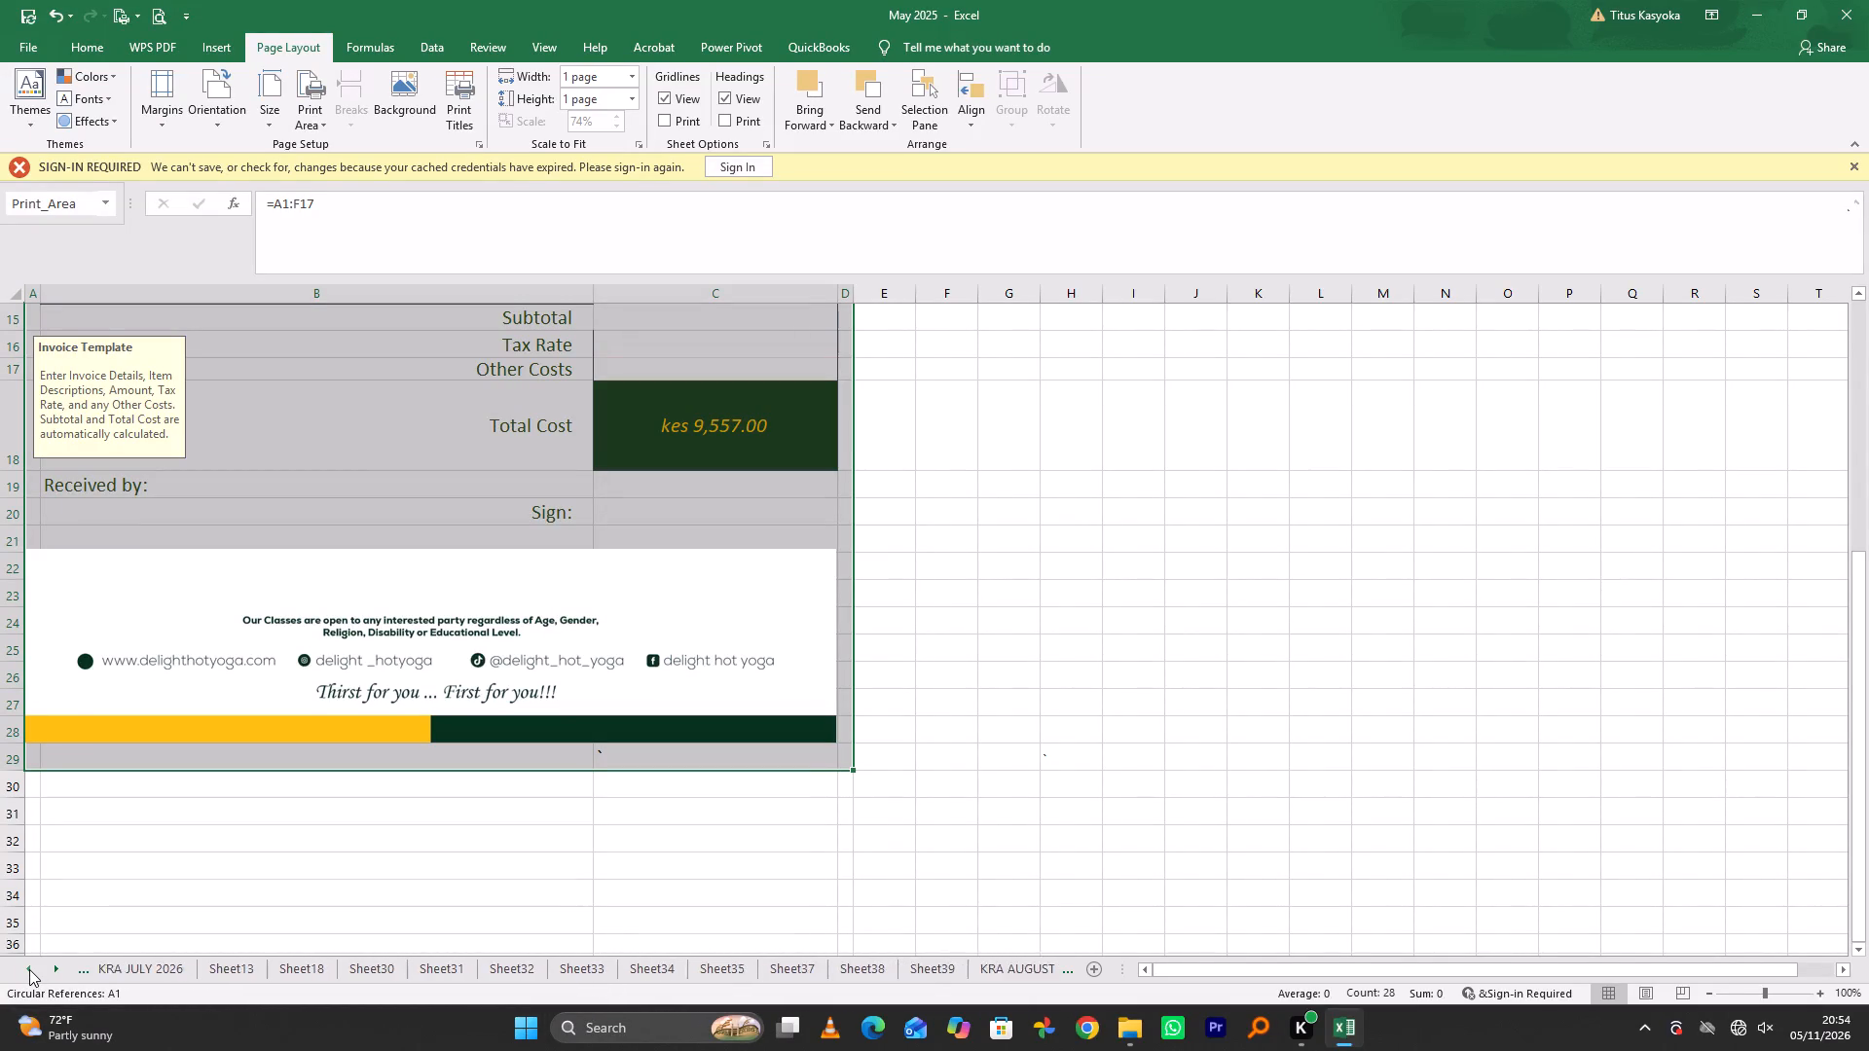
{"action": "left_click", "coordinate": [318, 970]}
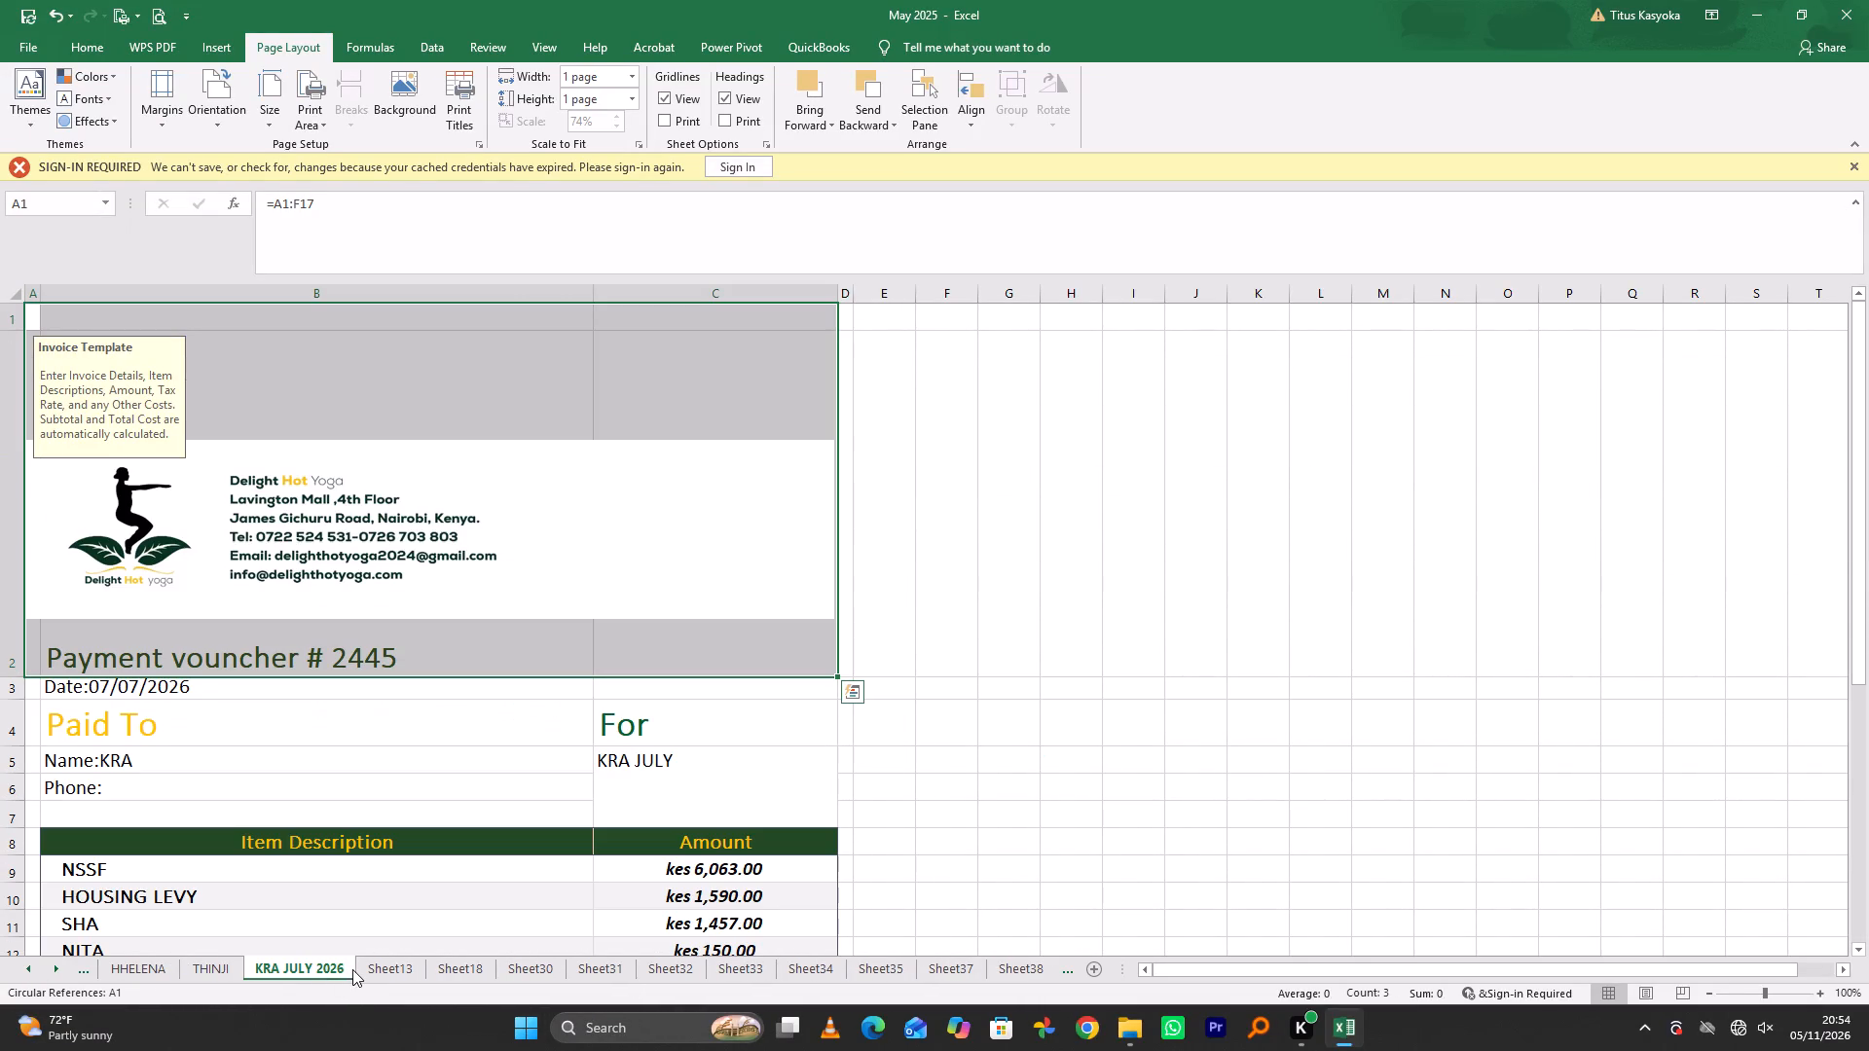
{"action": "left_click", "coordinate": [388, 966]}
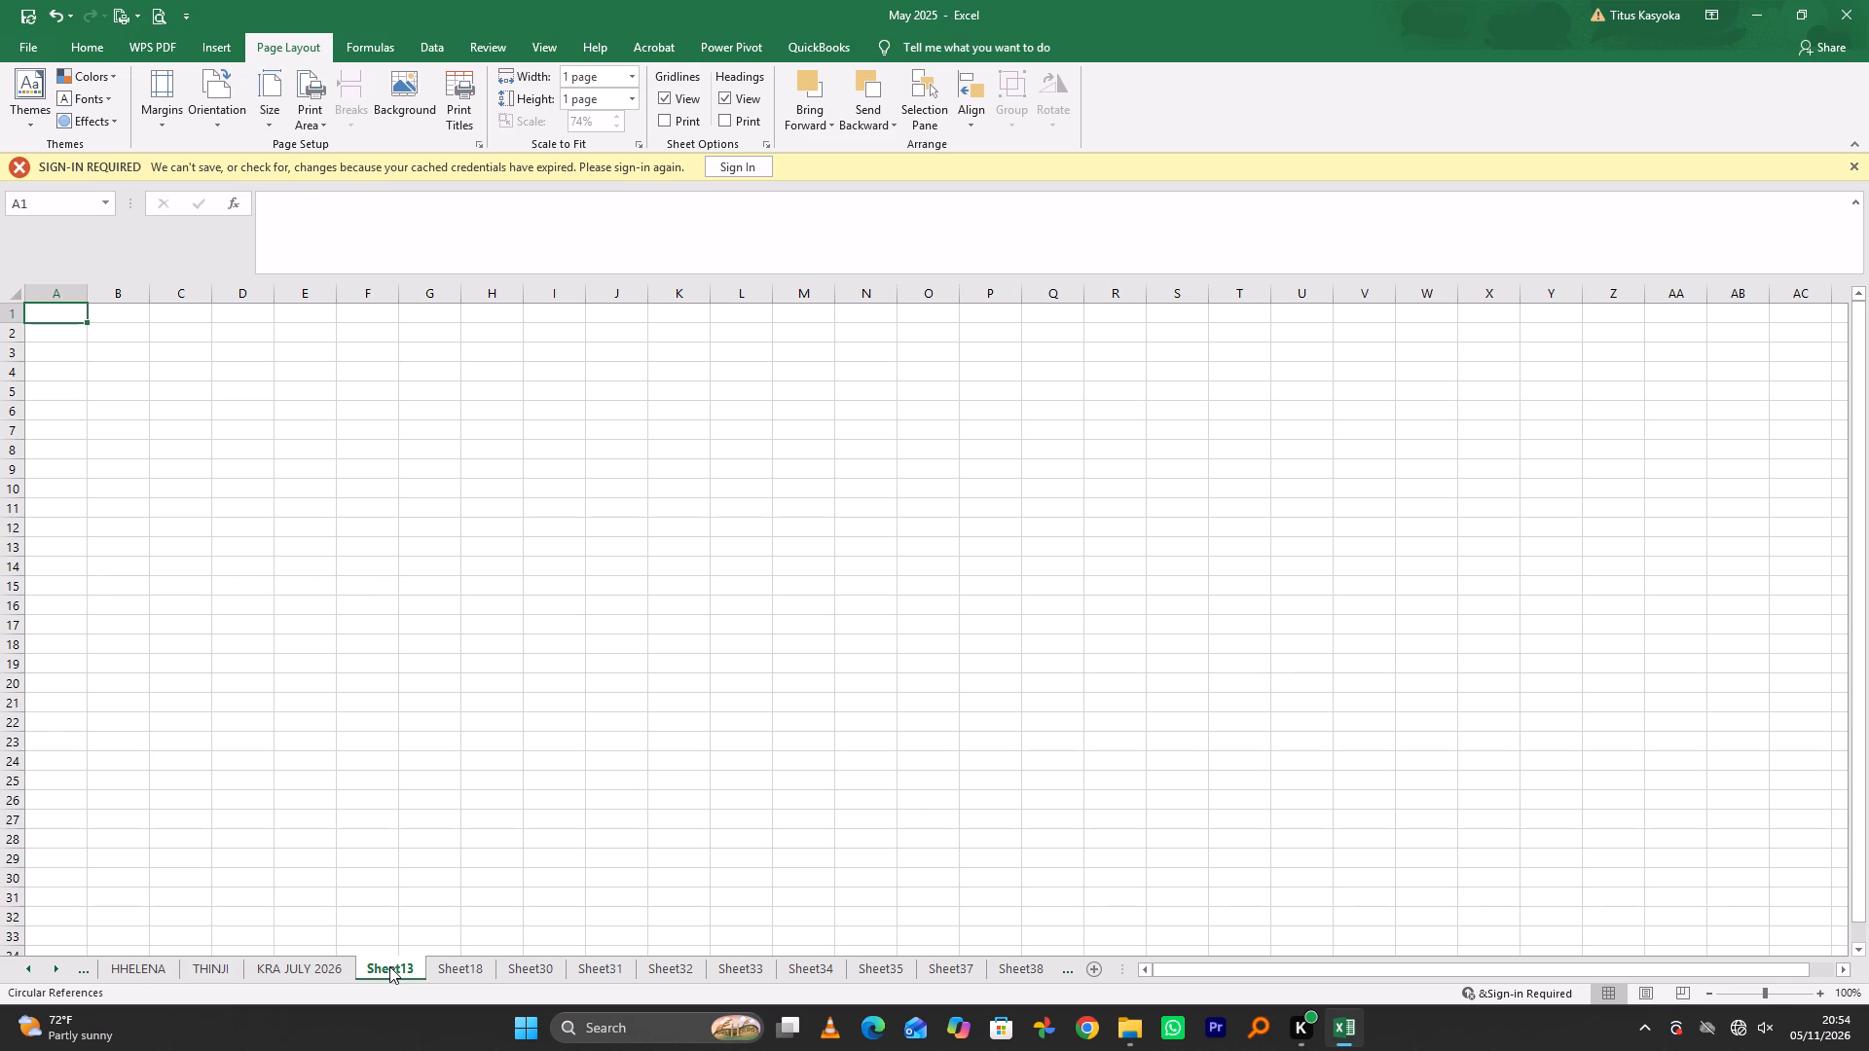
{"action": "key", "text": "k"}
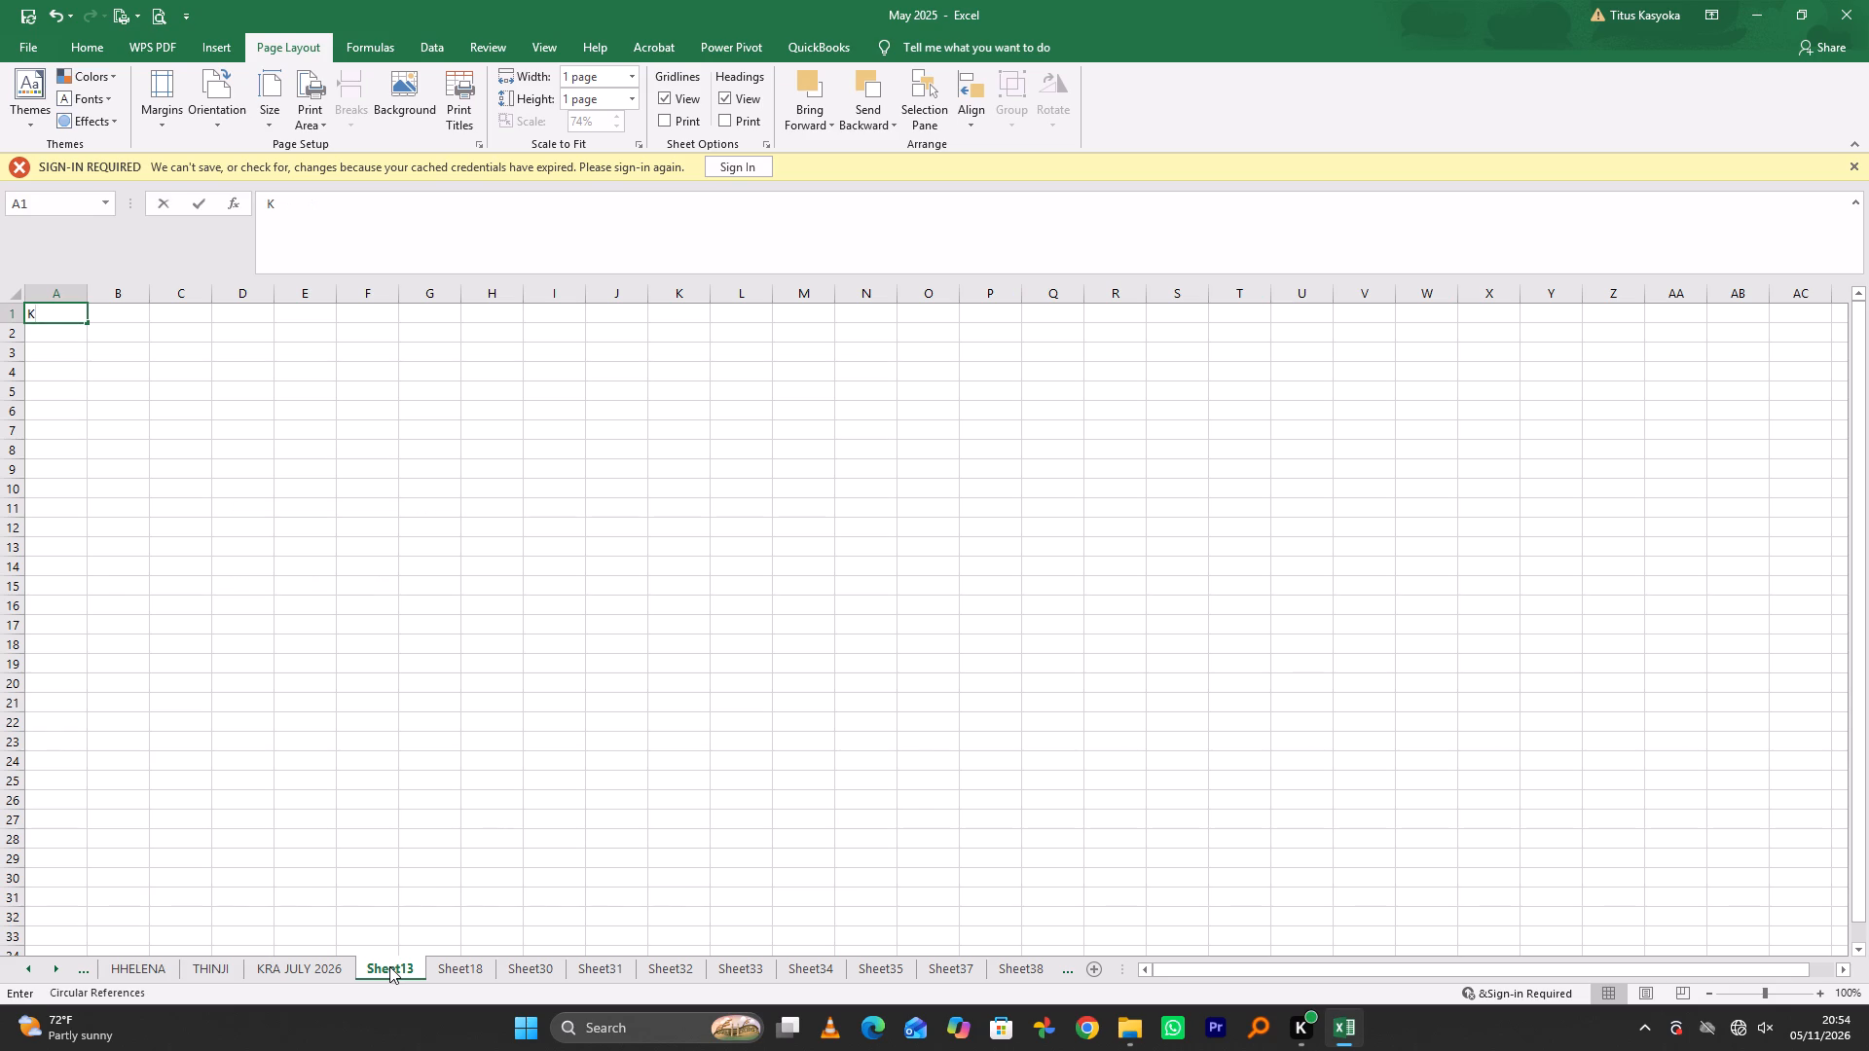
{"action": "double_click", "coordinate": [389, 970]}
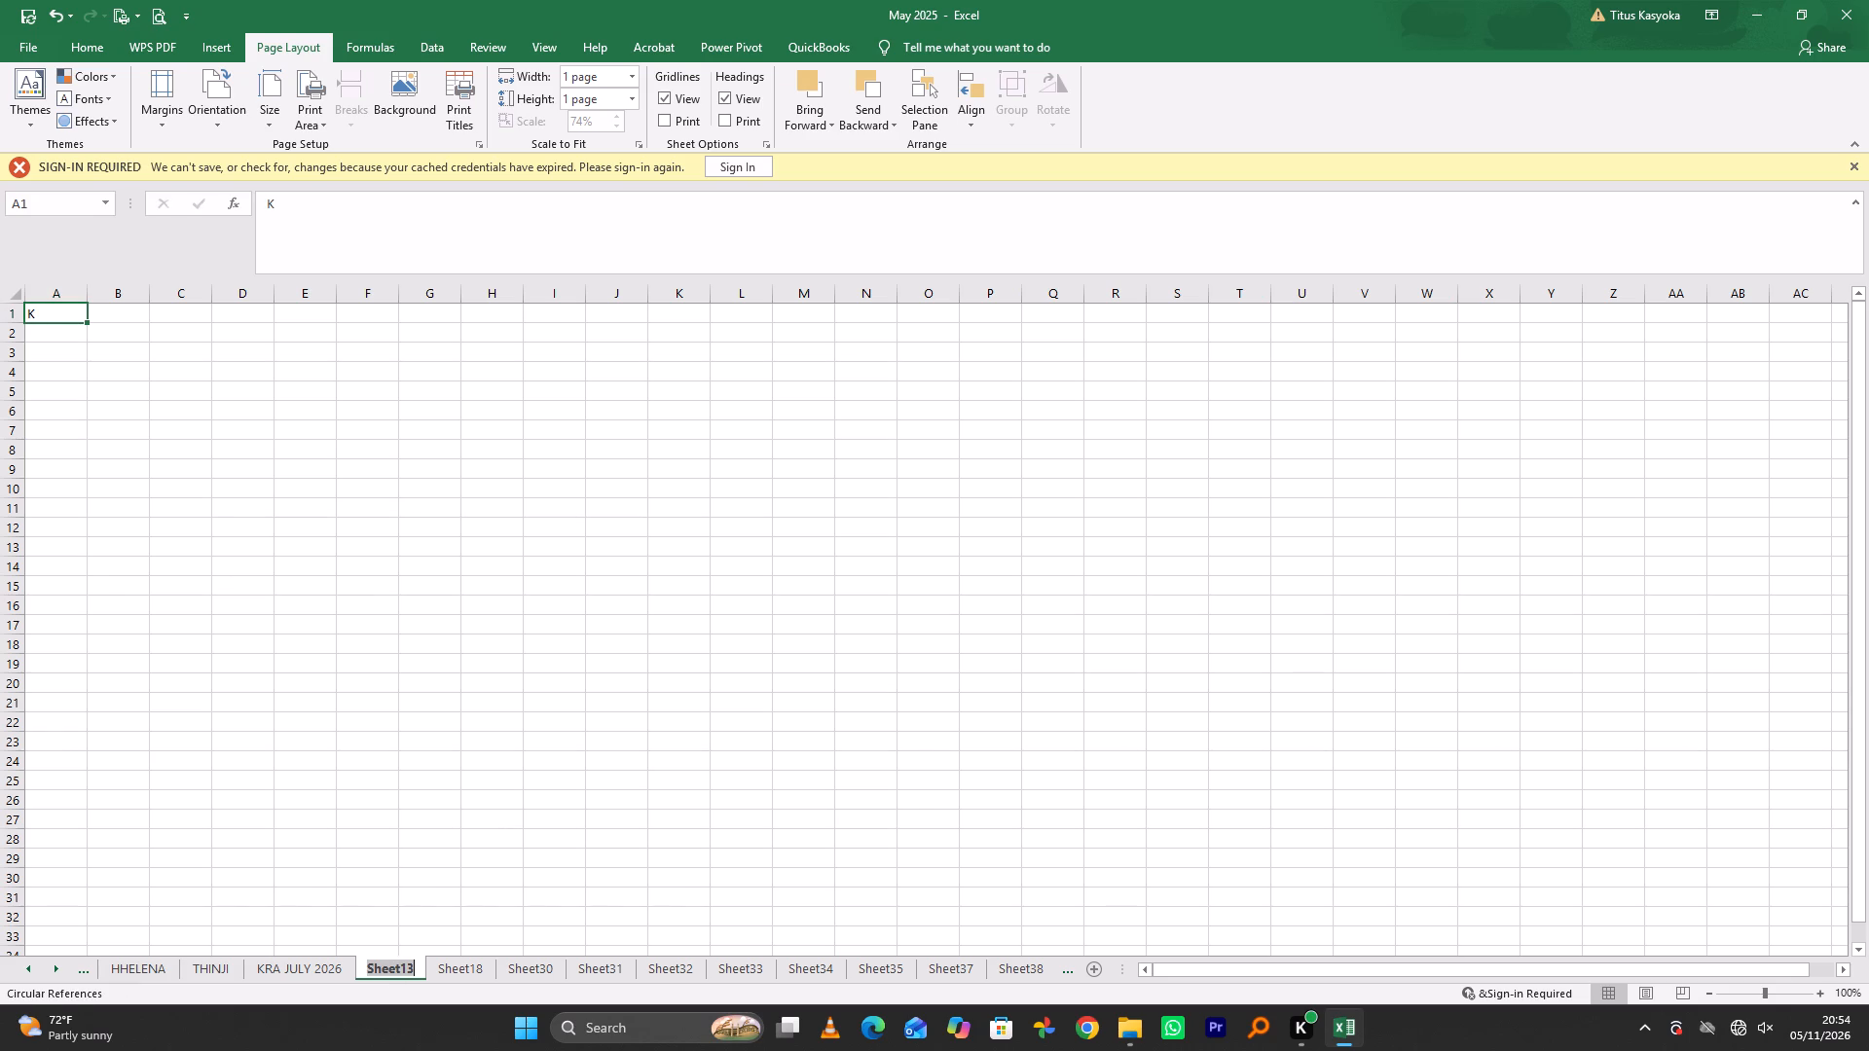
{"action": "type", "text": "KDE"}
{"action": "key", "text": "space"}
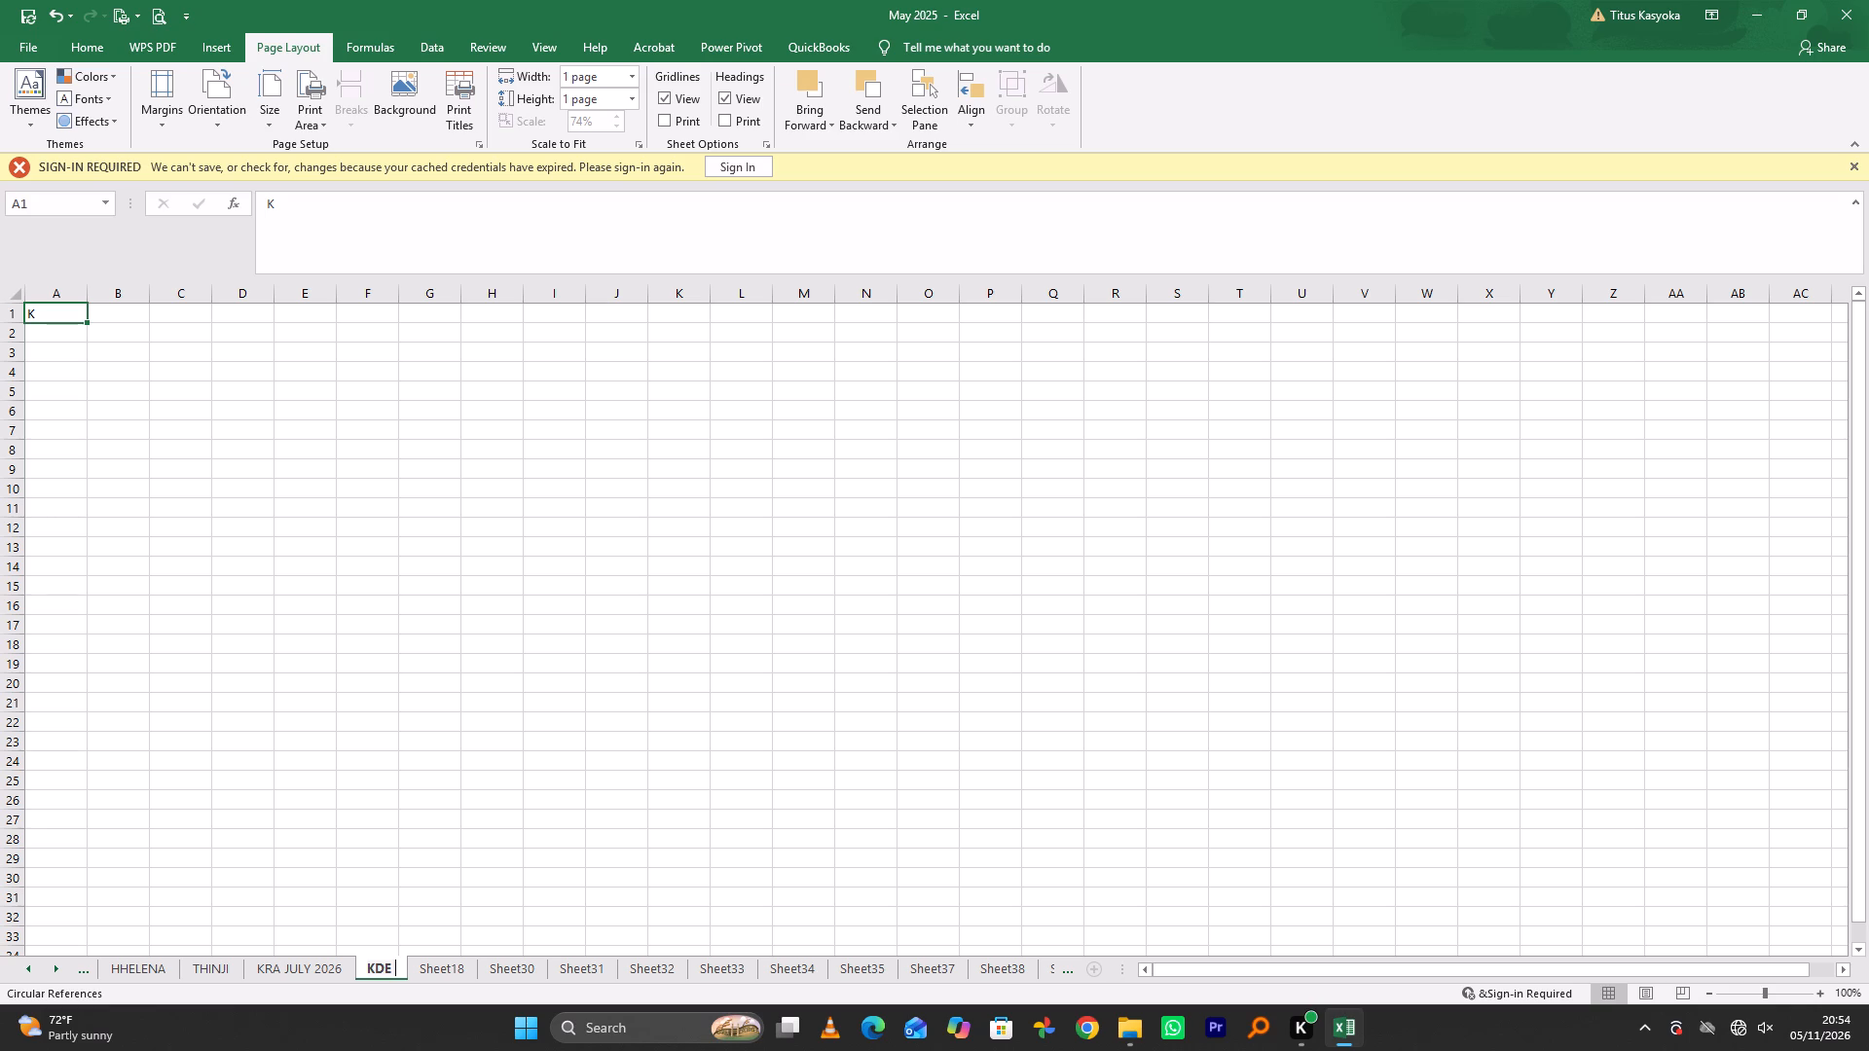
{"action": "key", "text": "s"}
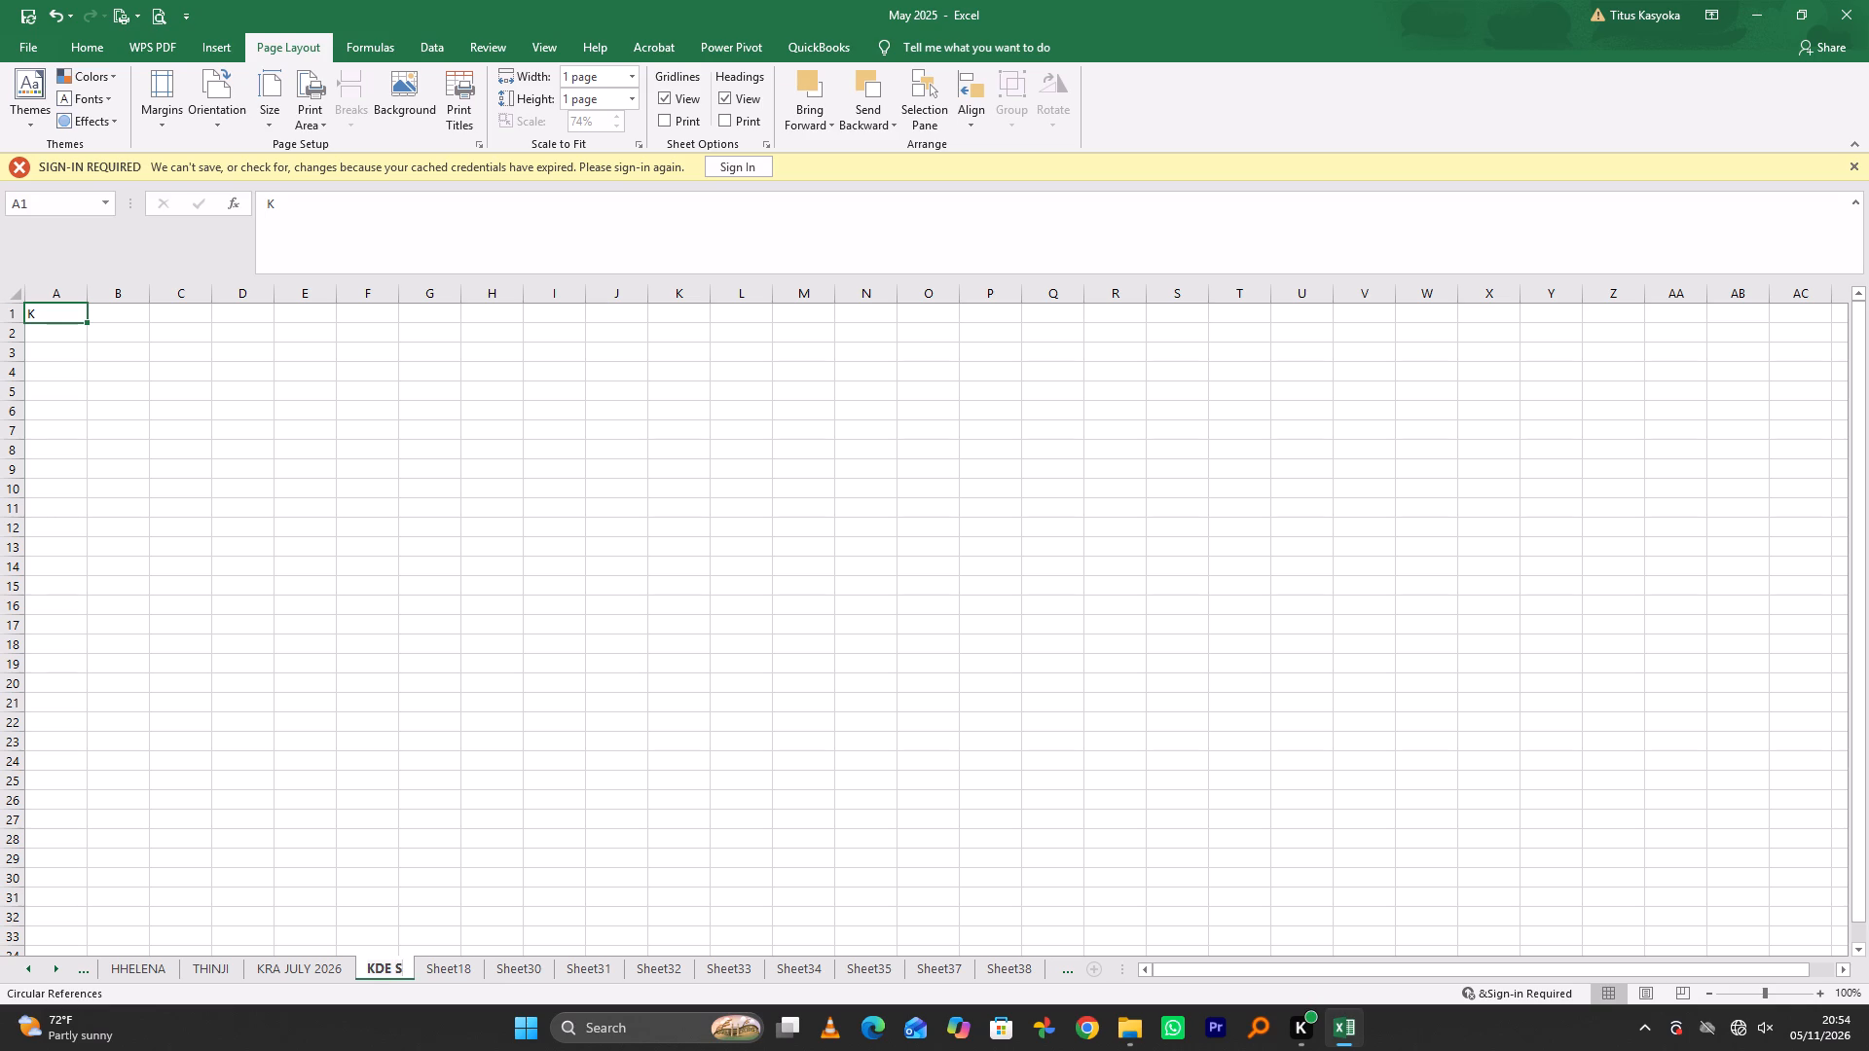
Copy the entire KRA JULY 2026 voucher sheet and paste it over the whole KDE S sheet.
{"action": "left_click", "coordinate": [328, 969]}
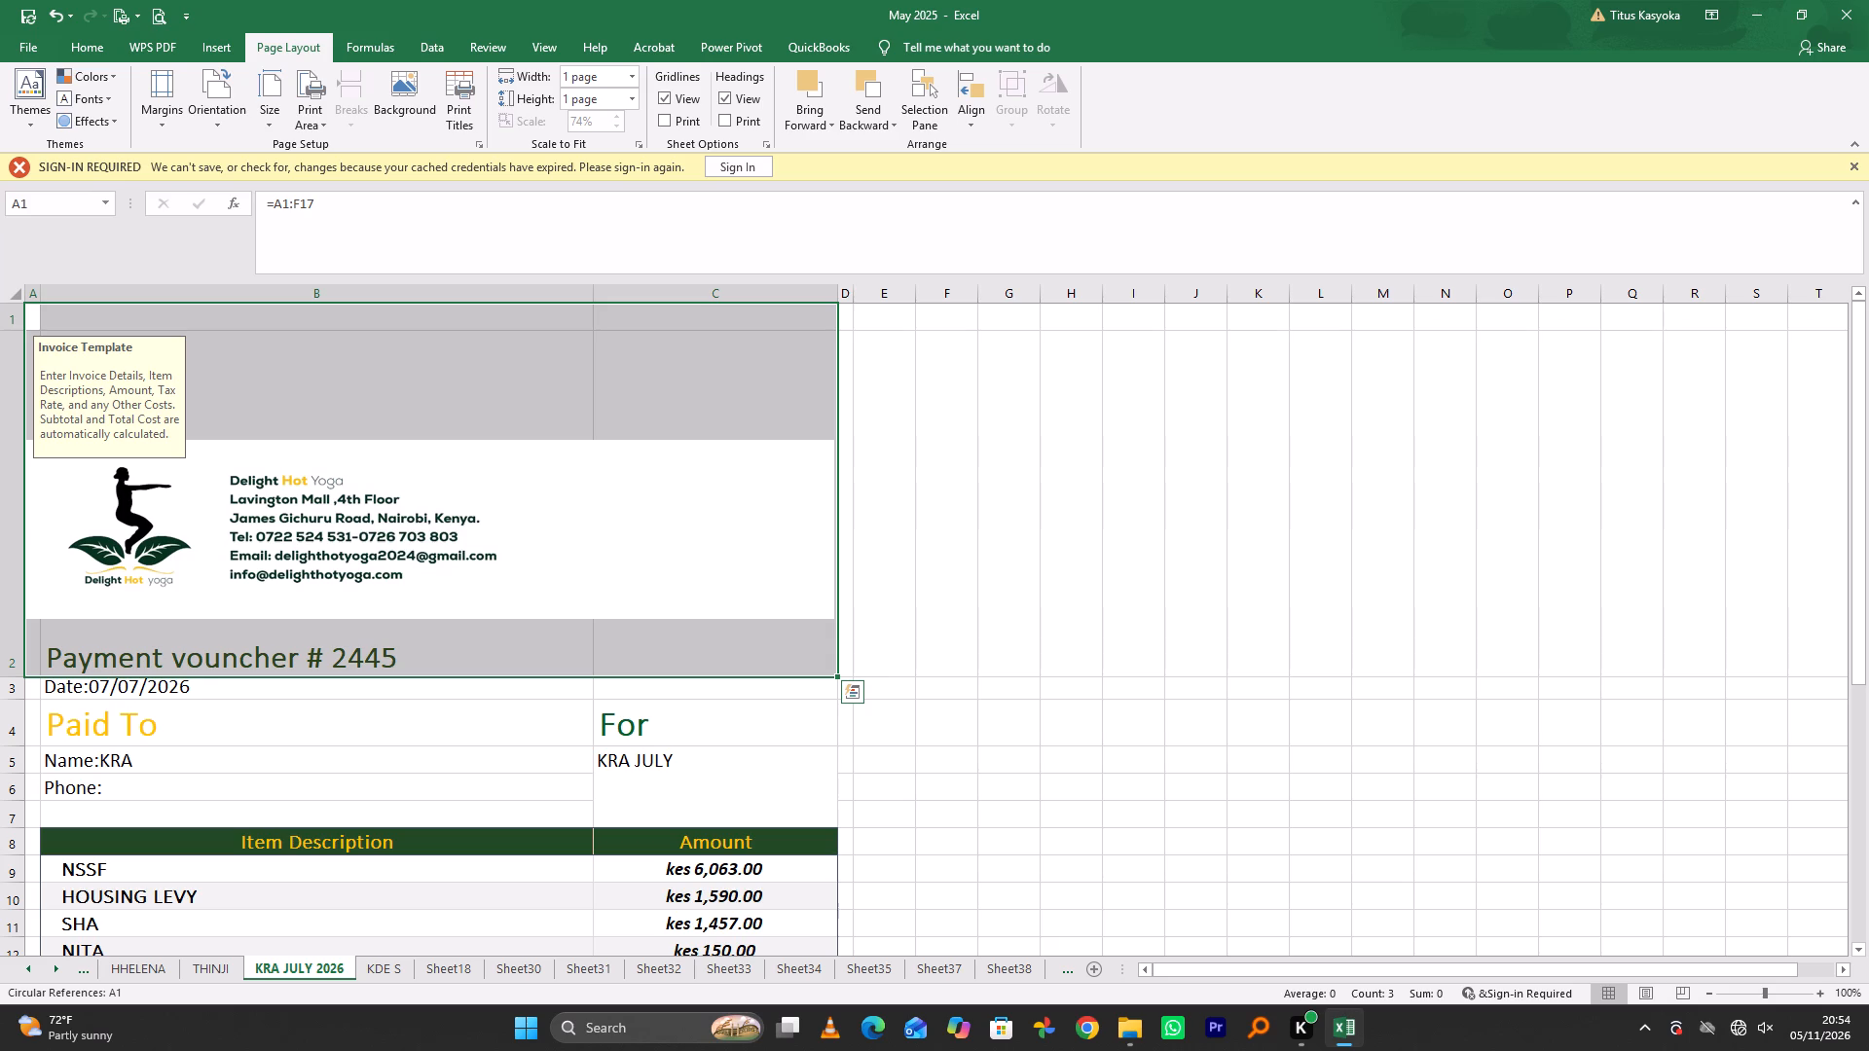
{"action": "right_click", "coordinate": [10, 297]}
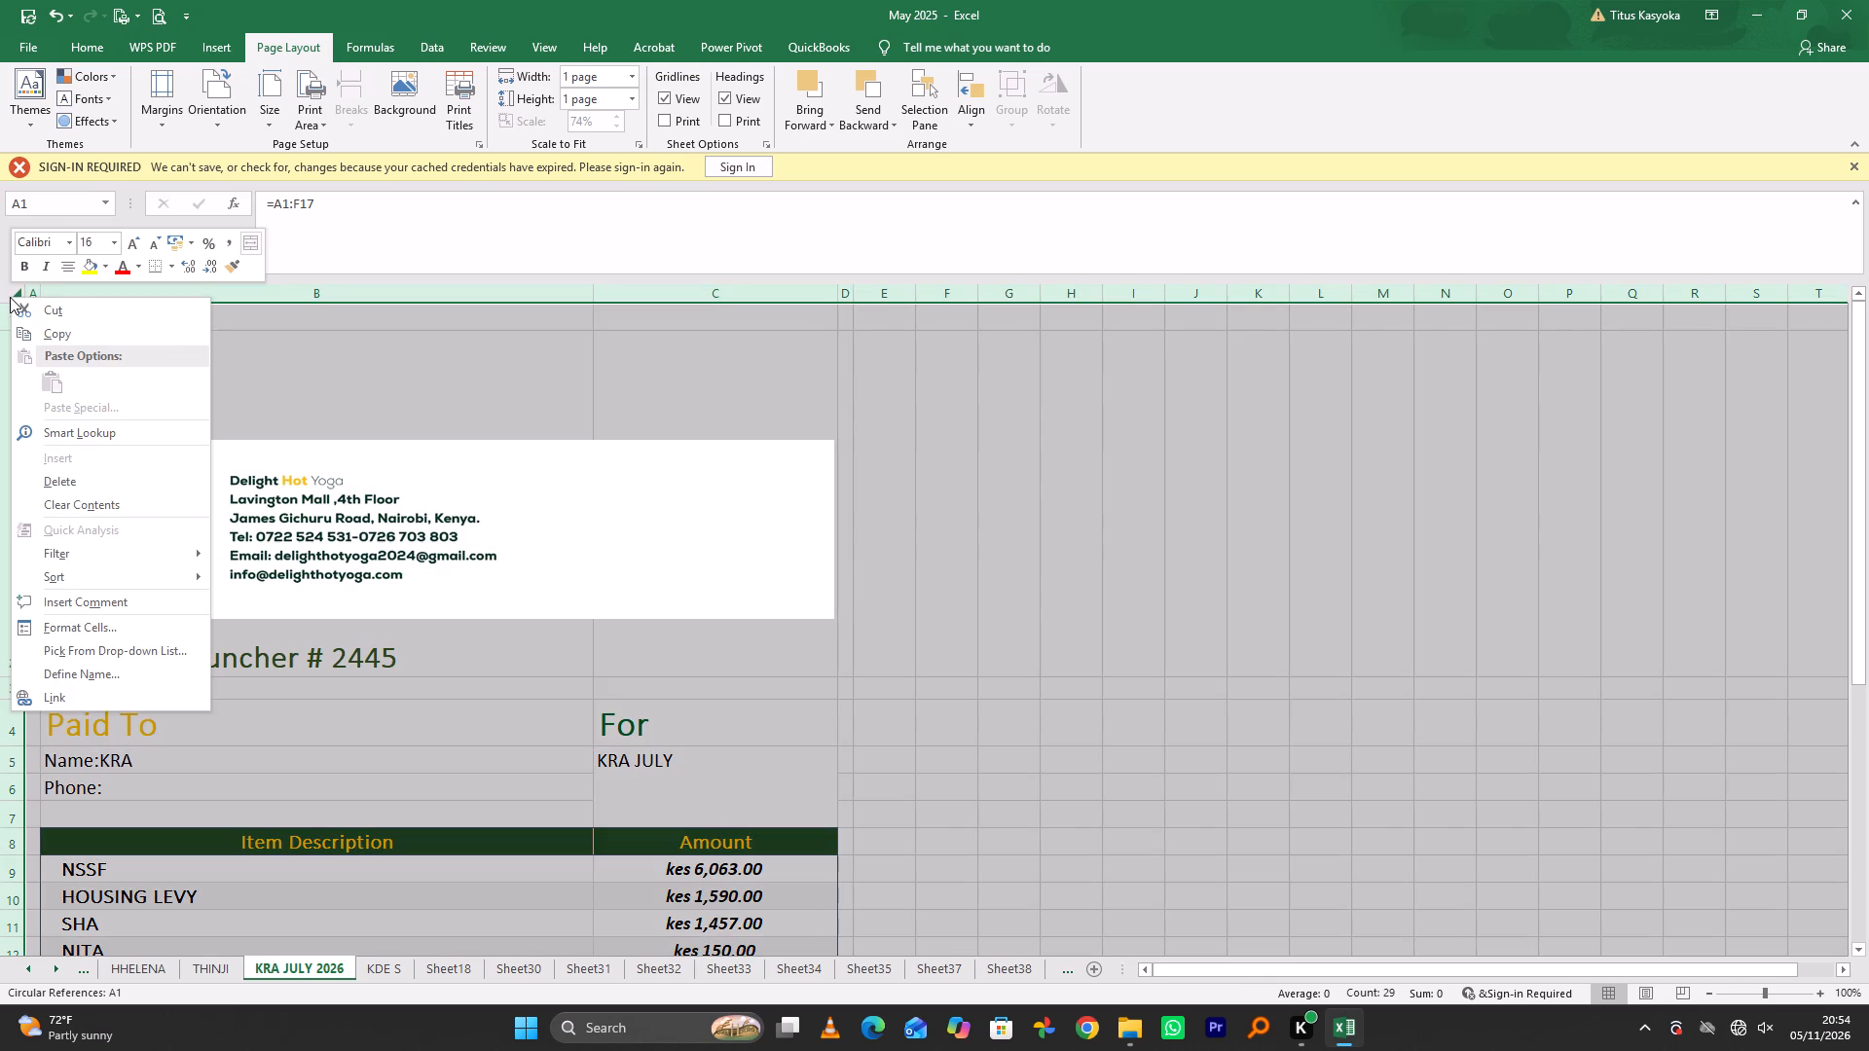
{"action": "left_click", "coordinate": [64, 330]}
{"action": "left_click", "coordinate": [383, 971]}
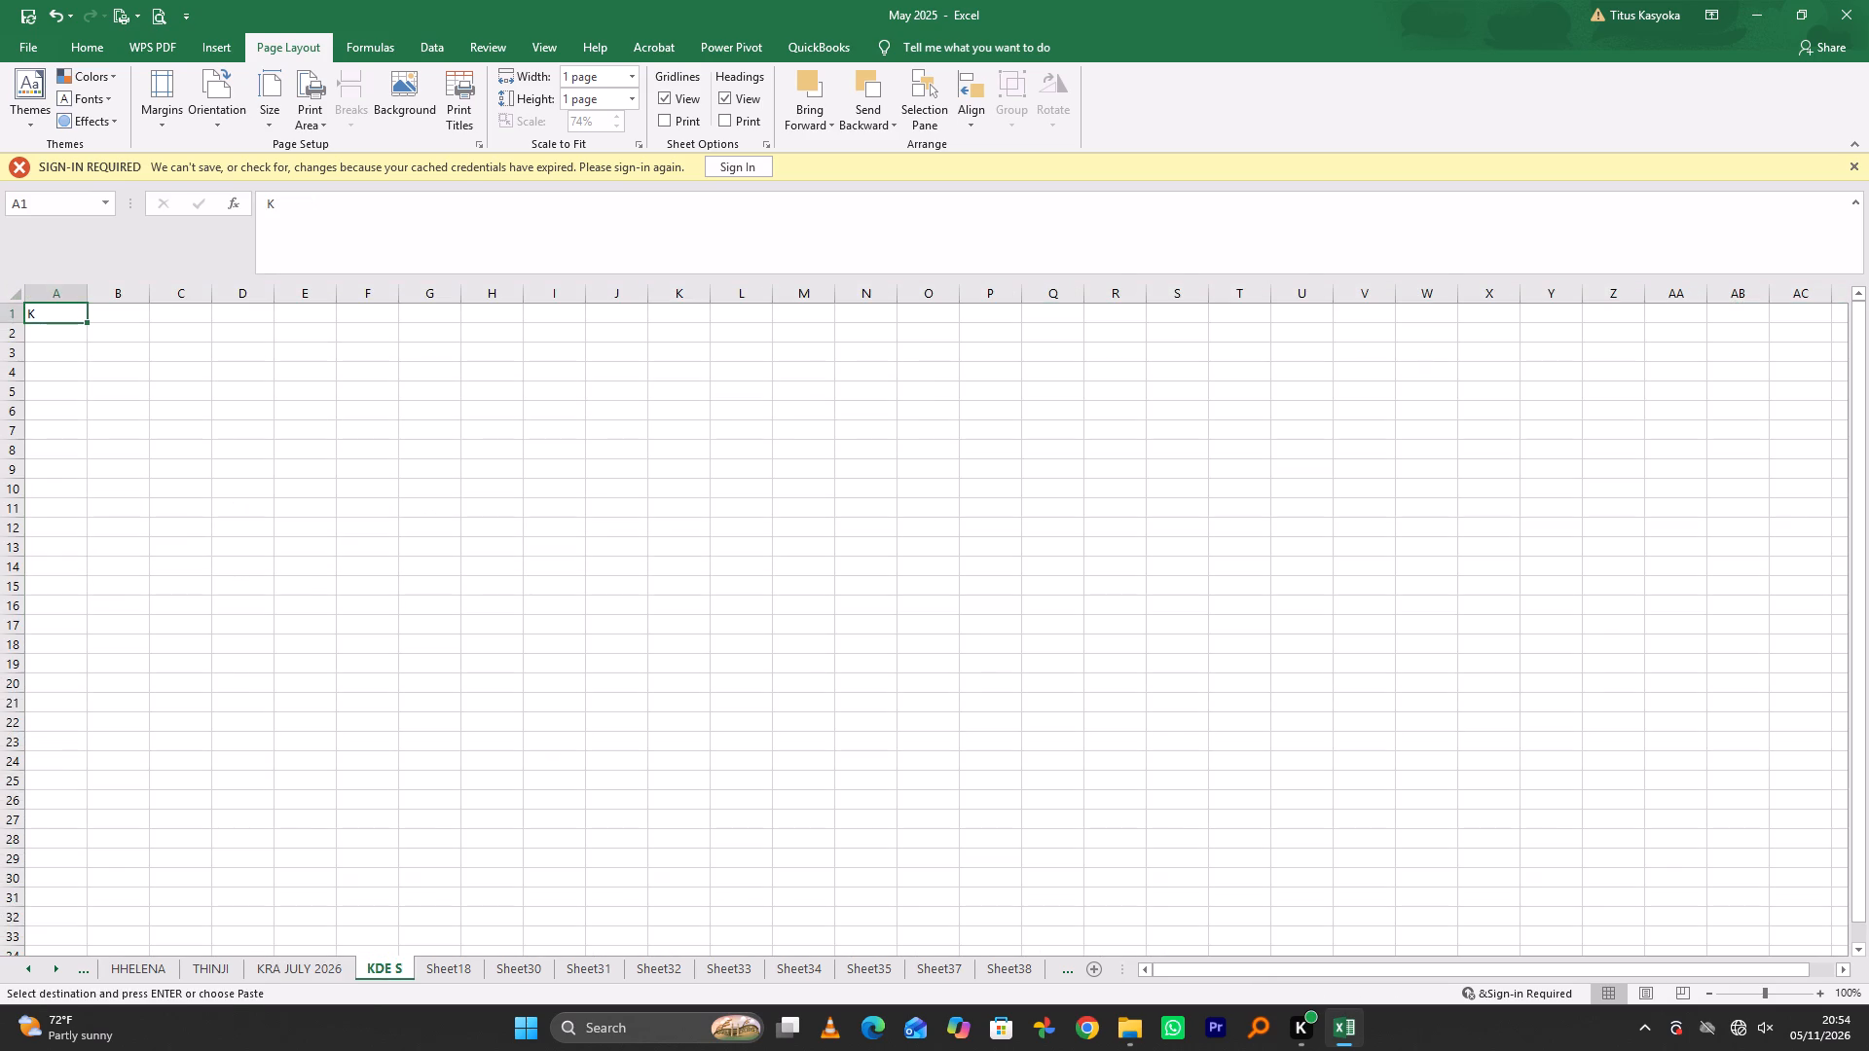
{"action": "right_click", "coordinate": [11, 290]}
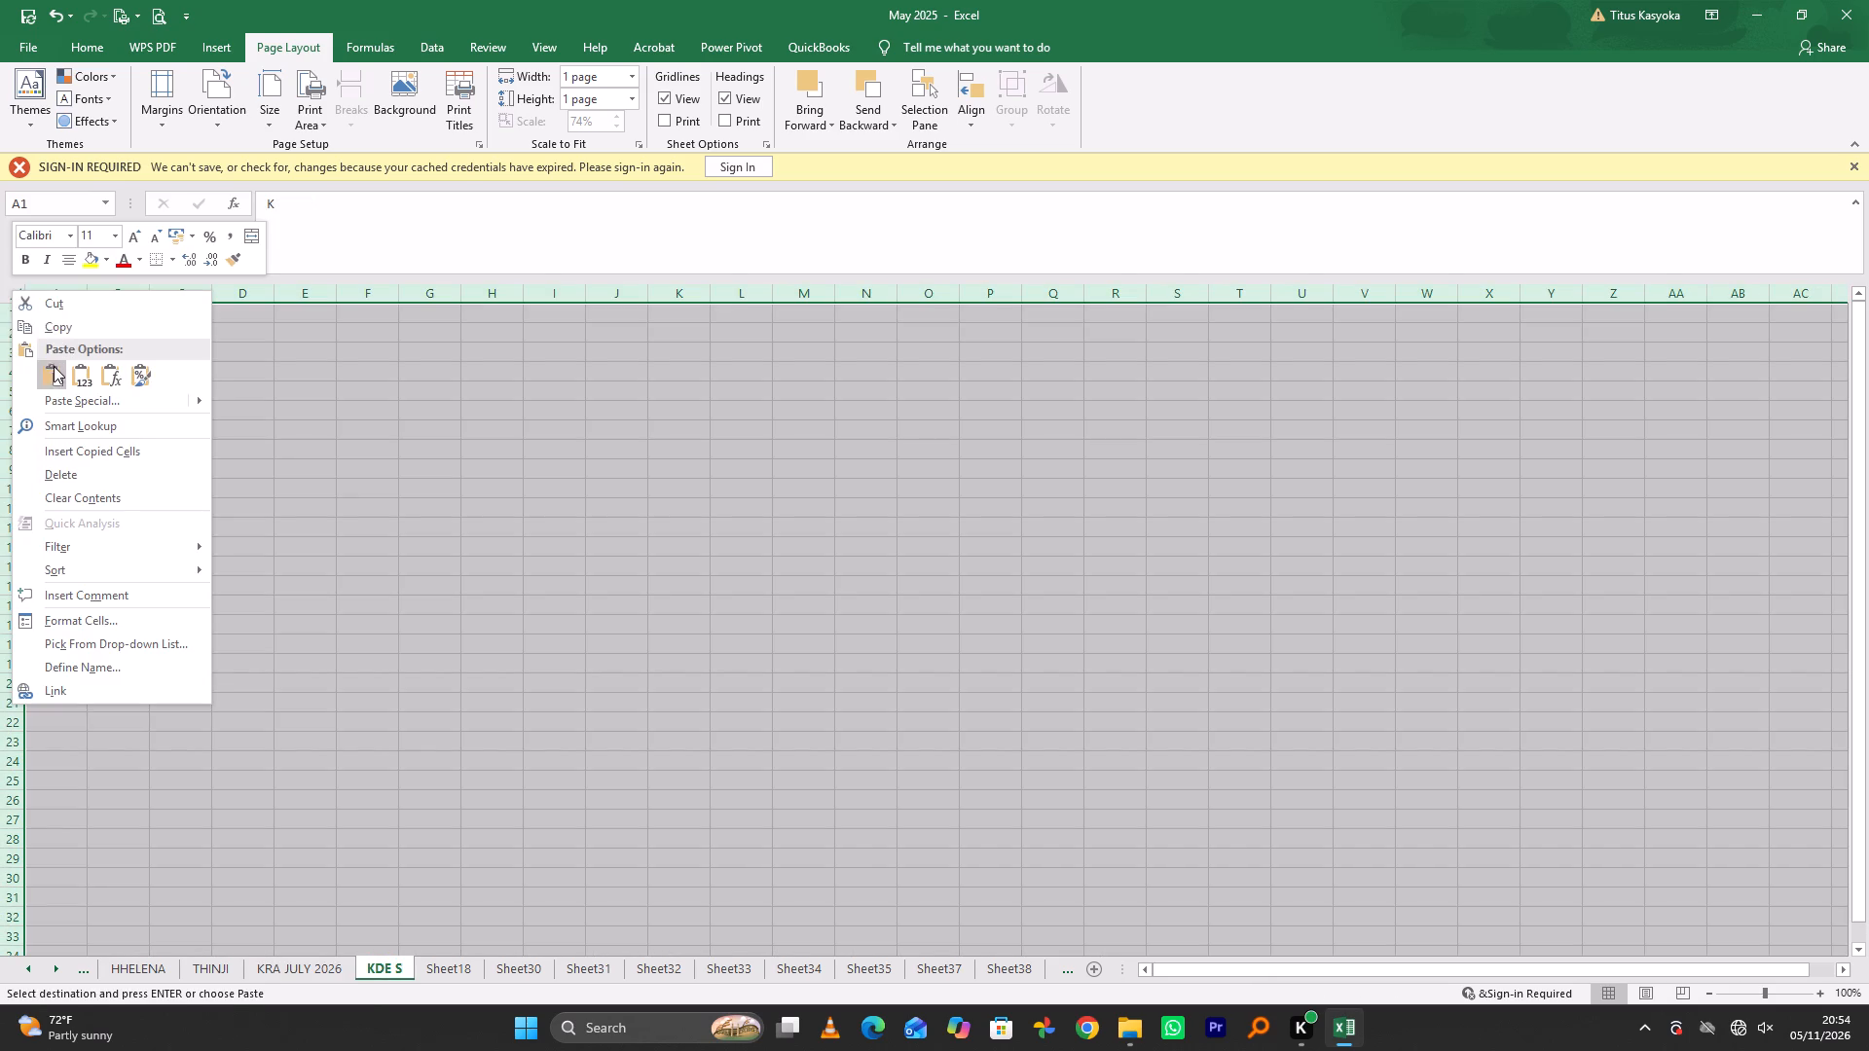
{"action": "left_click", "coordinate": [51, 376]}
{"action": "left_click", "coordinate": [1193, 819]}
Shrink the stretched Delight Hot Yoga header picture and place it directly above the payment voucher number in row 2.
{"action": "left_click", "coordinate": [494, 792]}
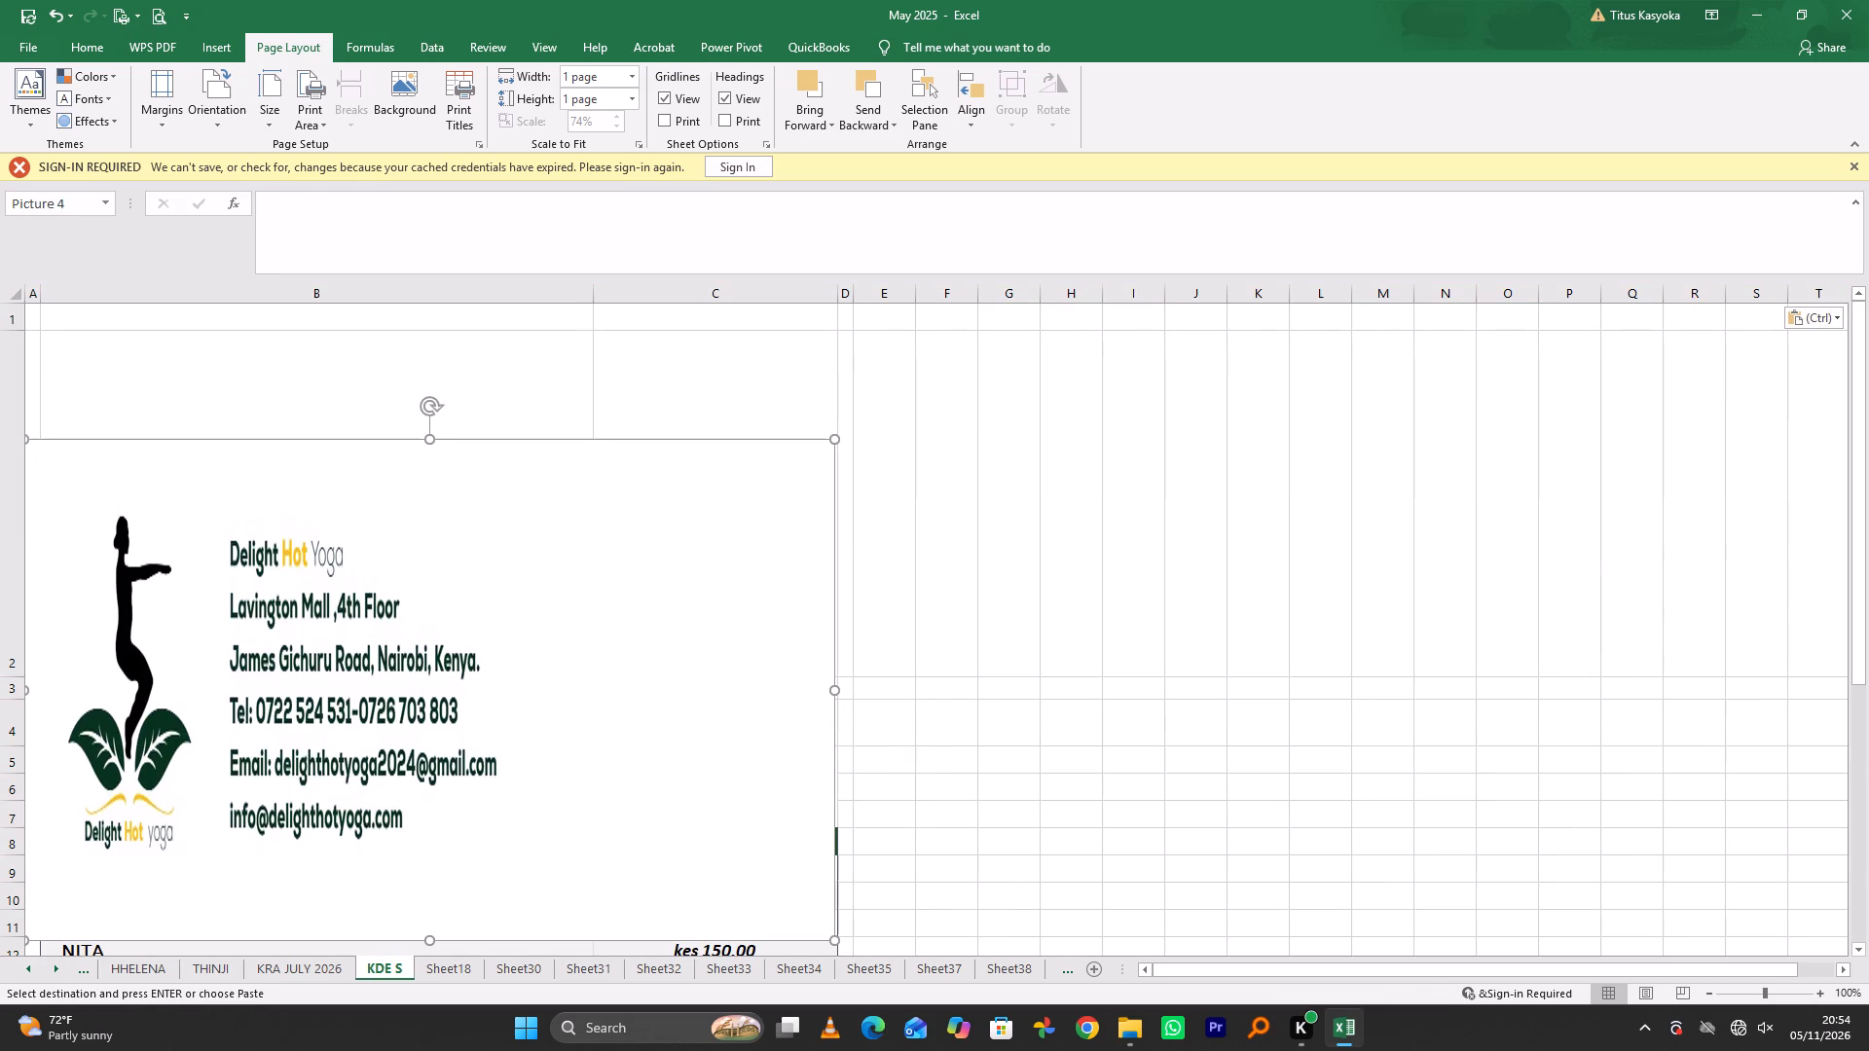
{"action": "left_click_drag", "start_coordinate": [427, 437], "coordinate": [424, 764]}
{"action": "left_click_drag", "start_coordinate": [461, 900], "coordinate": [460, 789]}
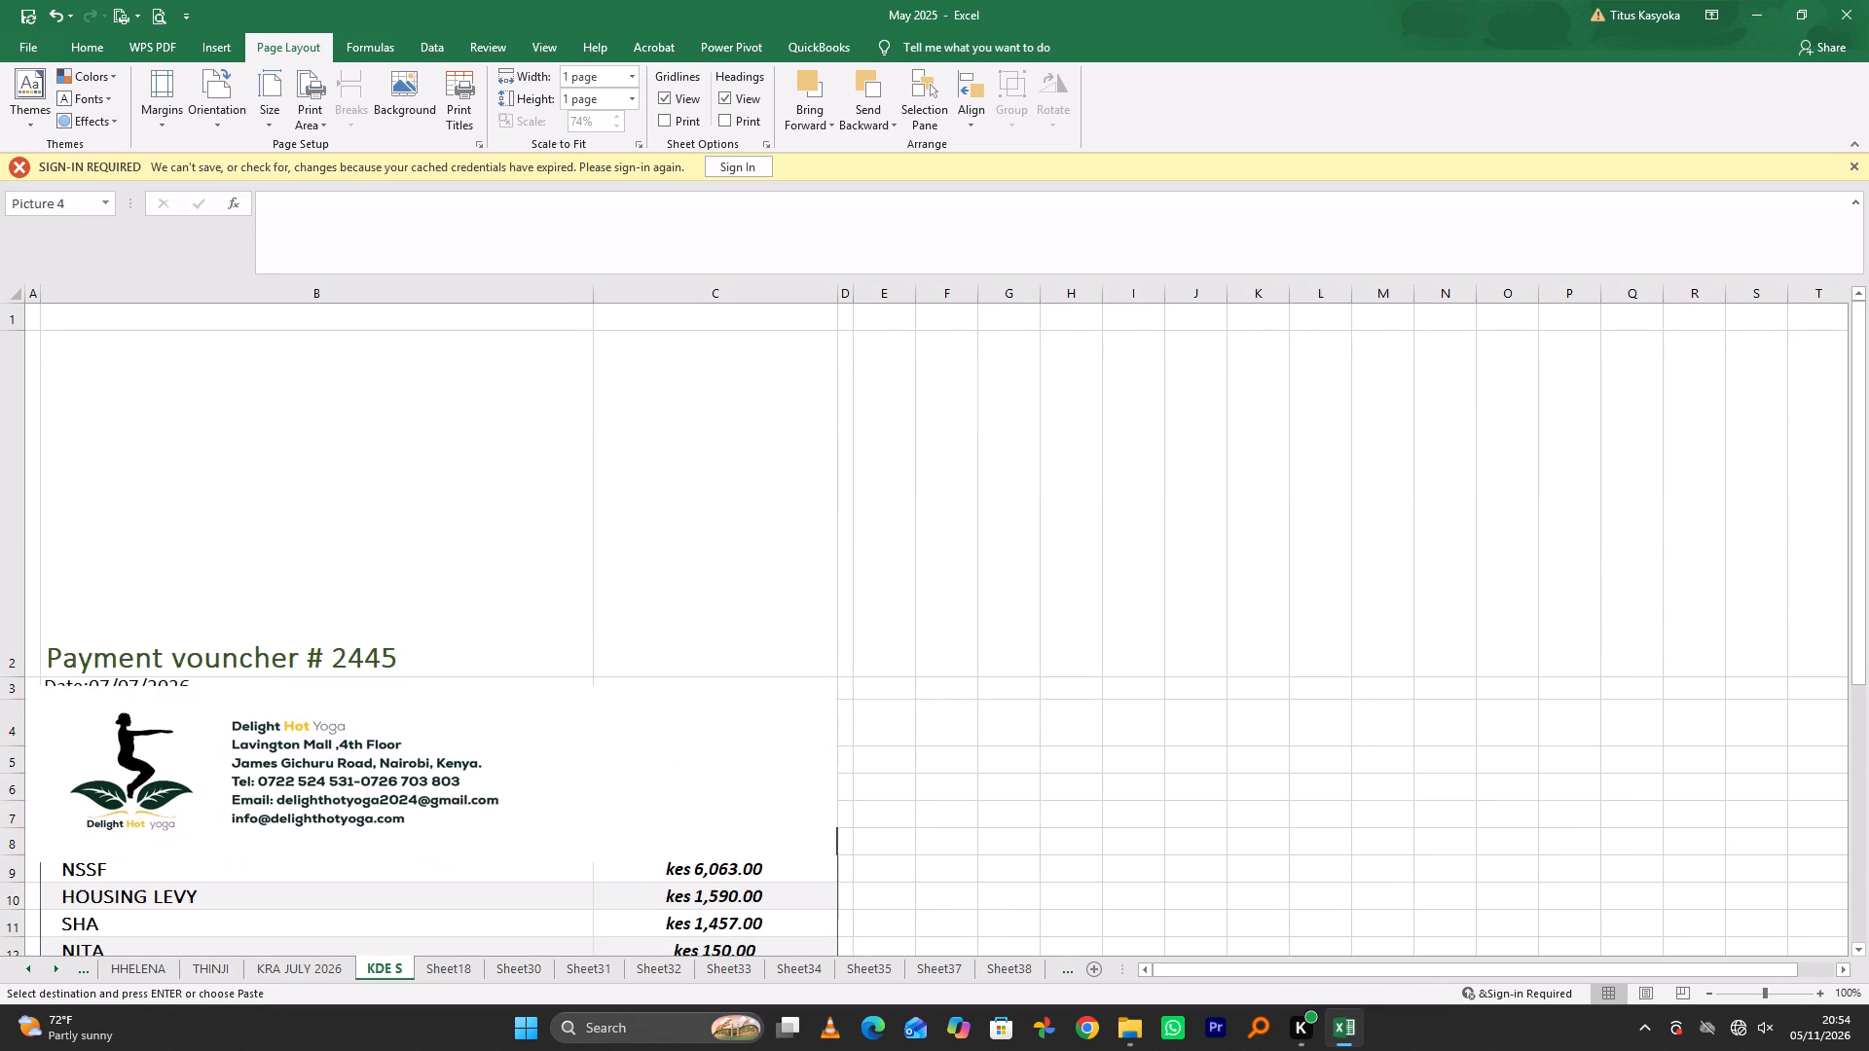
{"action": "left_click_drag", "start_coordinate": [460, 789], "coordinate": [409, 599]}
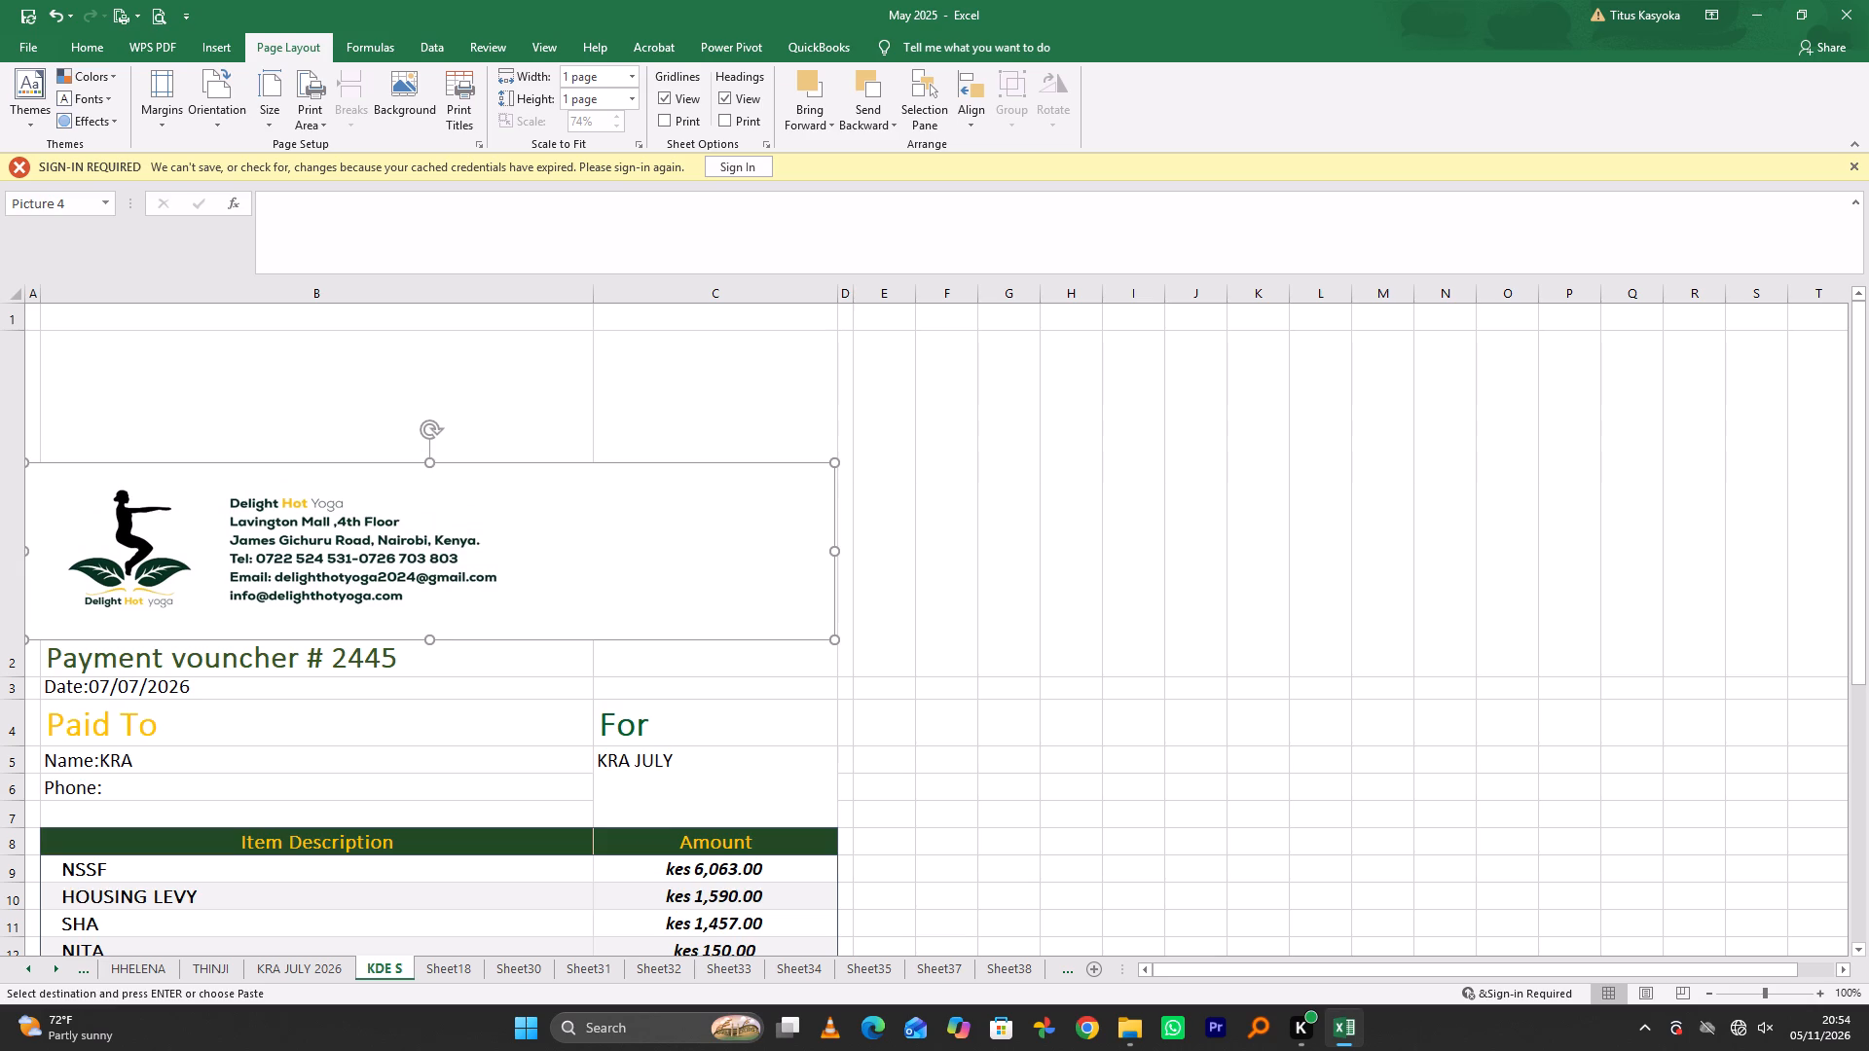
{"action": "left_click_drag", "start_coordinate": [430, 463], "coordinate": [430, 420]}
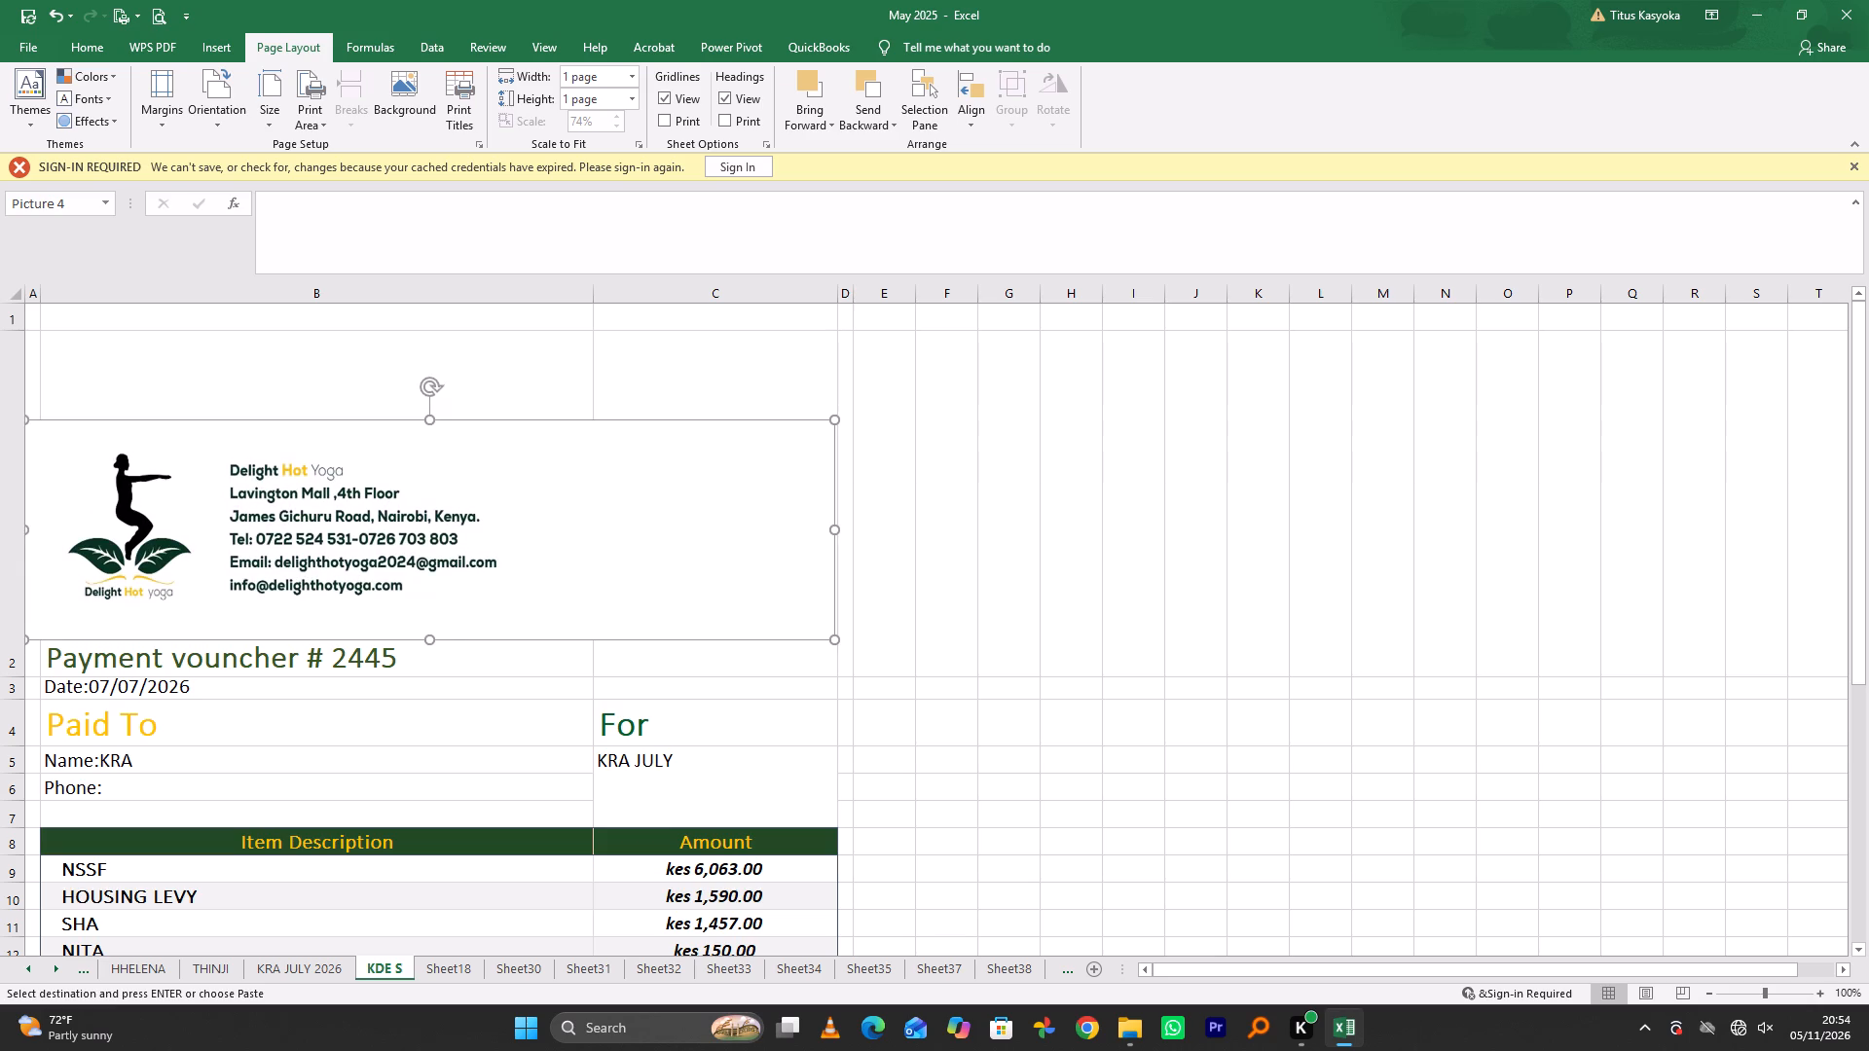
Set the KDE S voucher's number to 2446 and its date to 07/10/2026.
{"action": "double_click", "coordinate": [398, 658]}
{"action": "key", "text": "BackSpace"}
{"action": "key", "text": "6"}
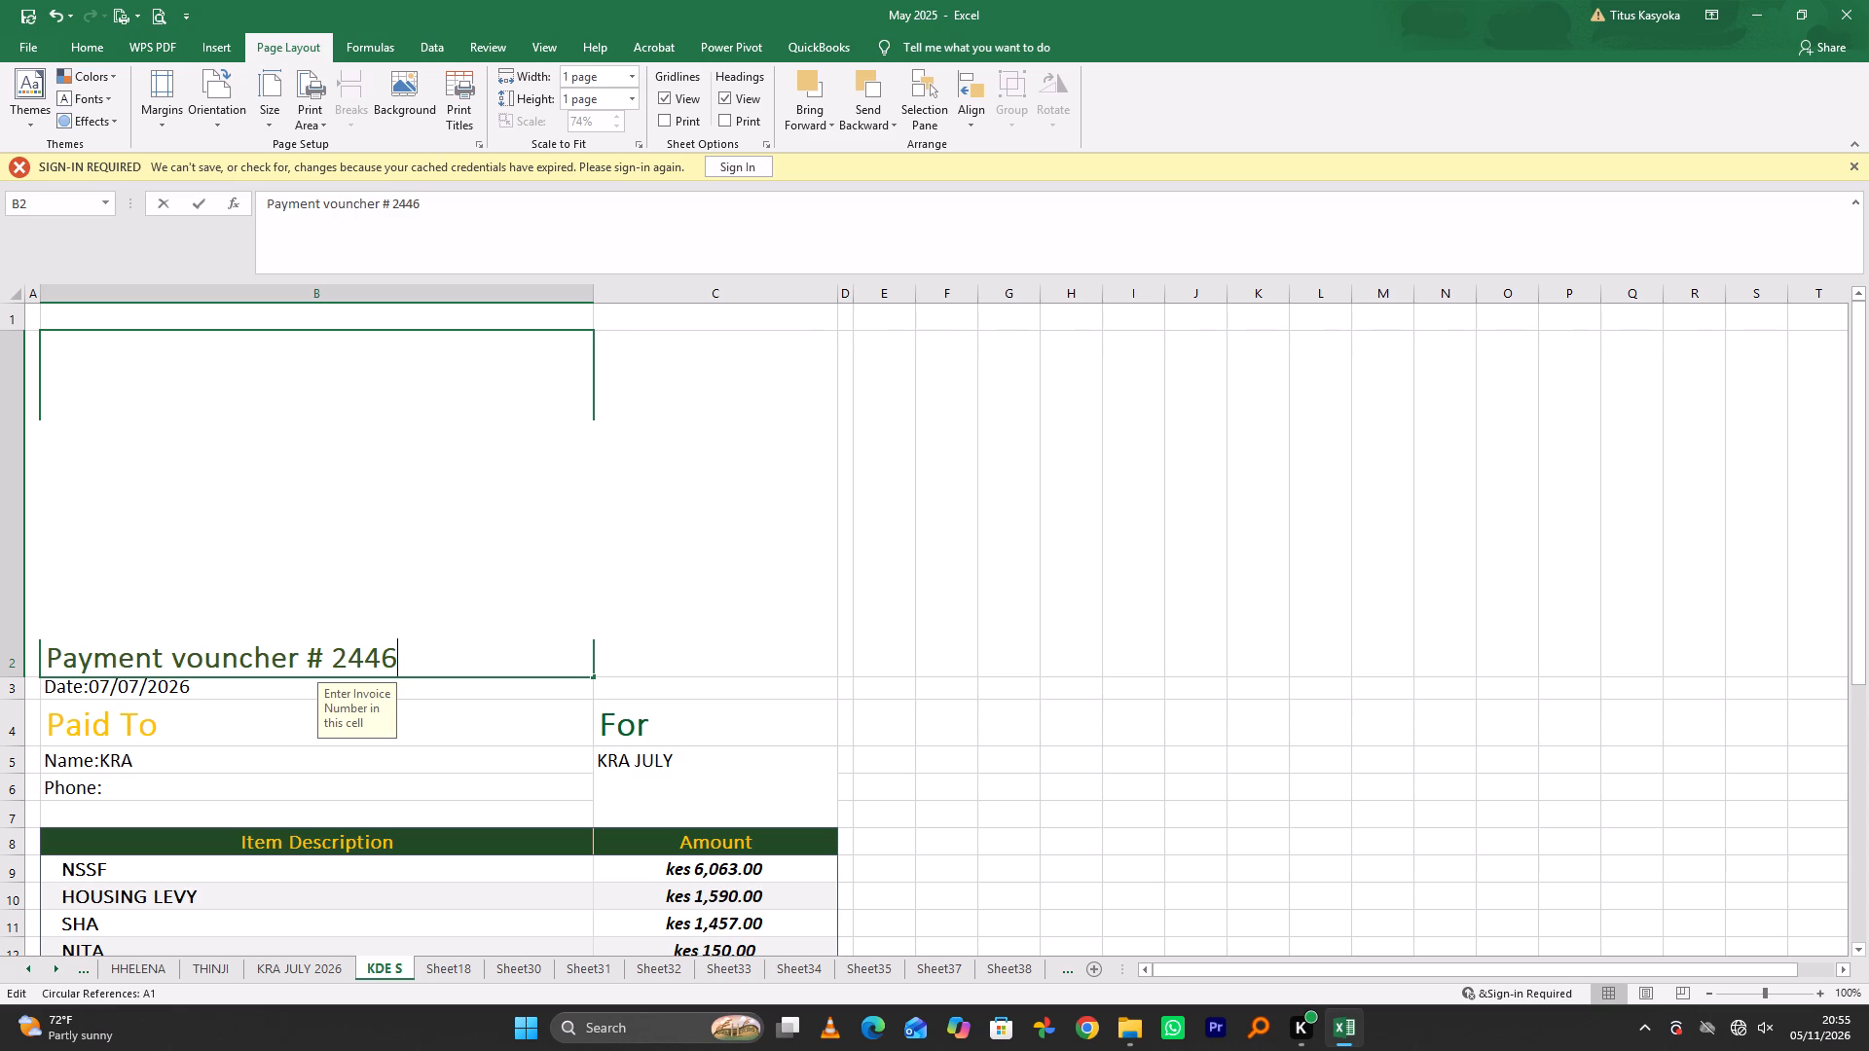
{"action": "double_click", "coordinate": [135, 689]}
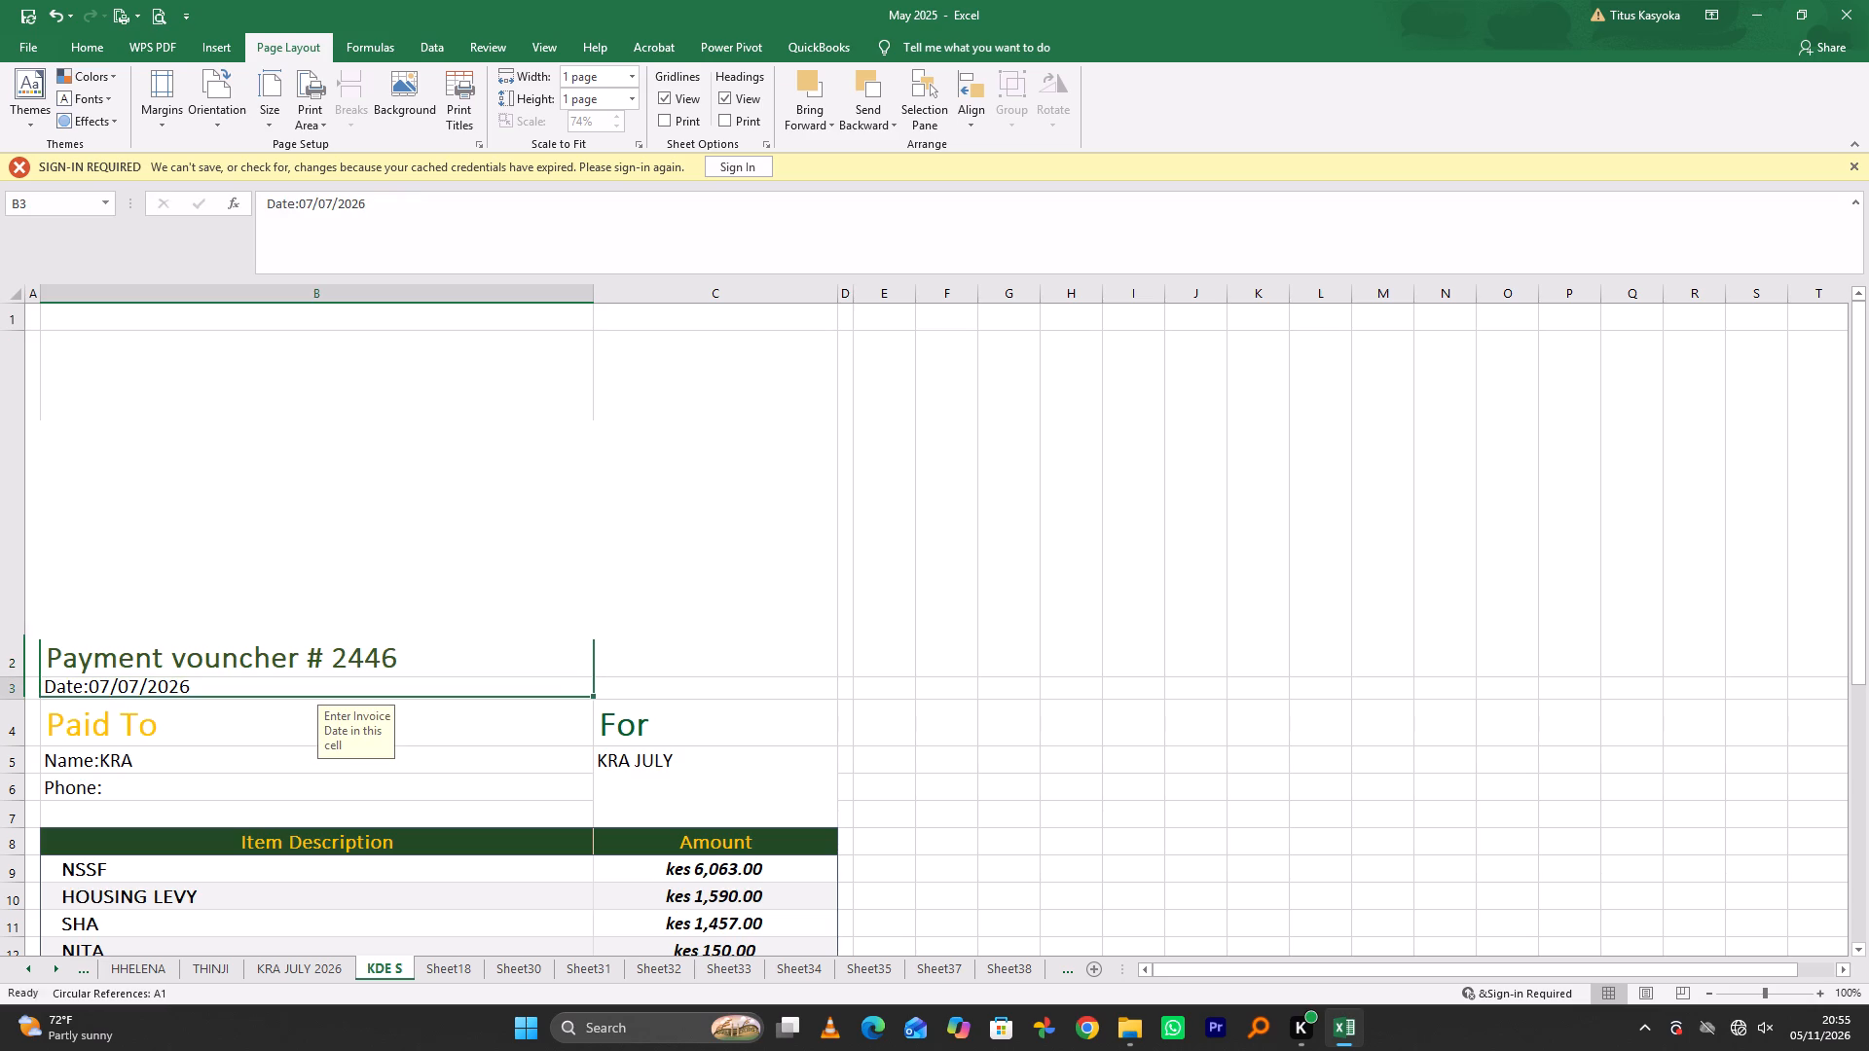
{"action": "key", "text": "BackSpace"}
{"action": "key", "text": "BackSpace"}
{"action": "type", "text": "10"}
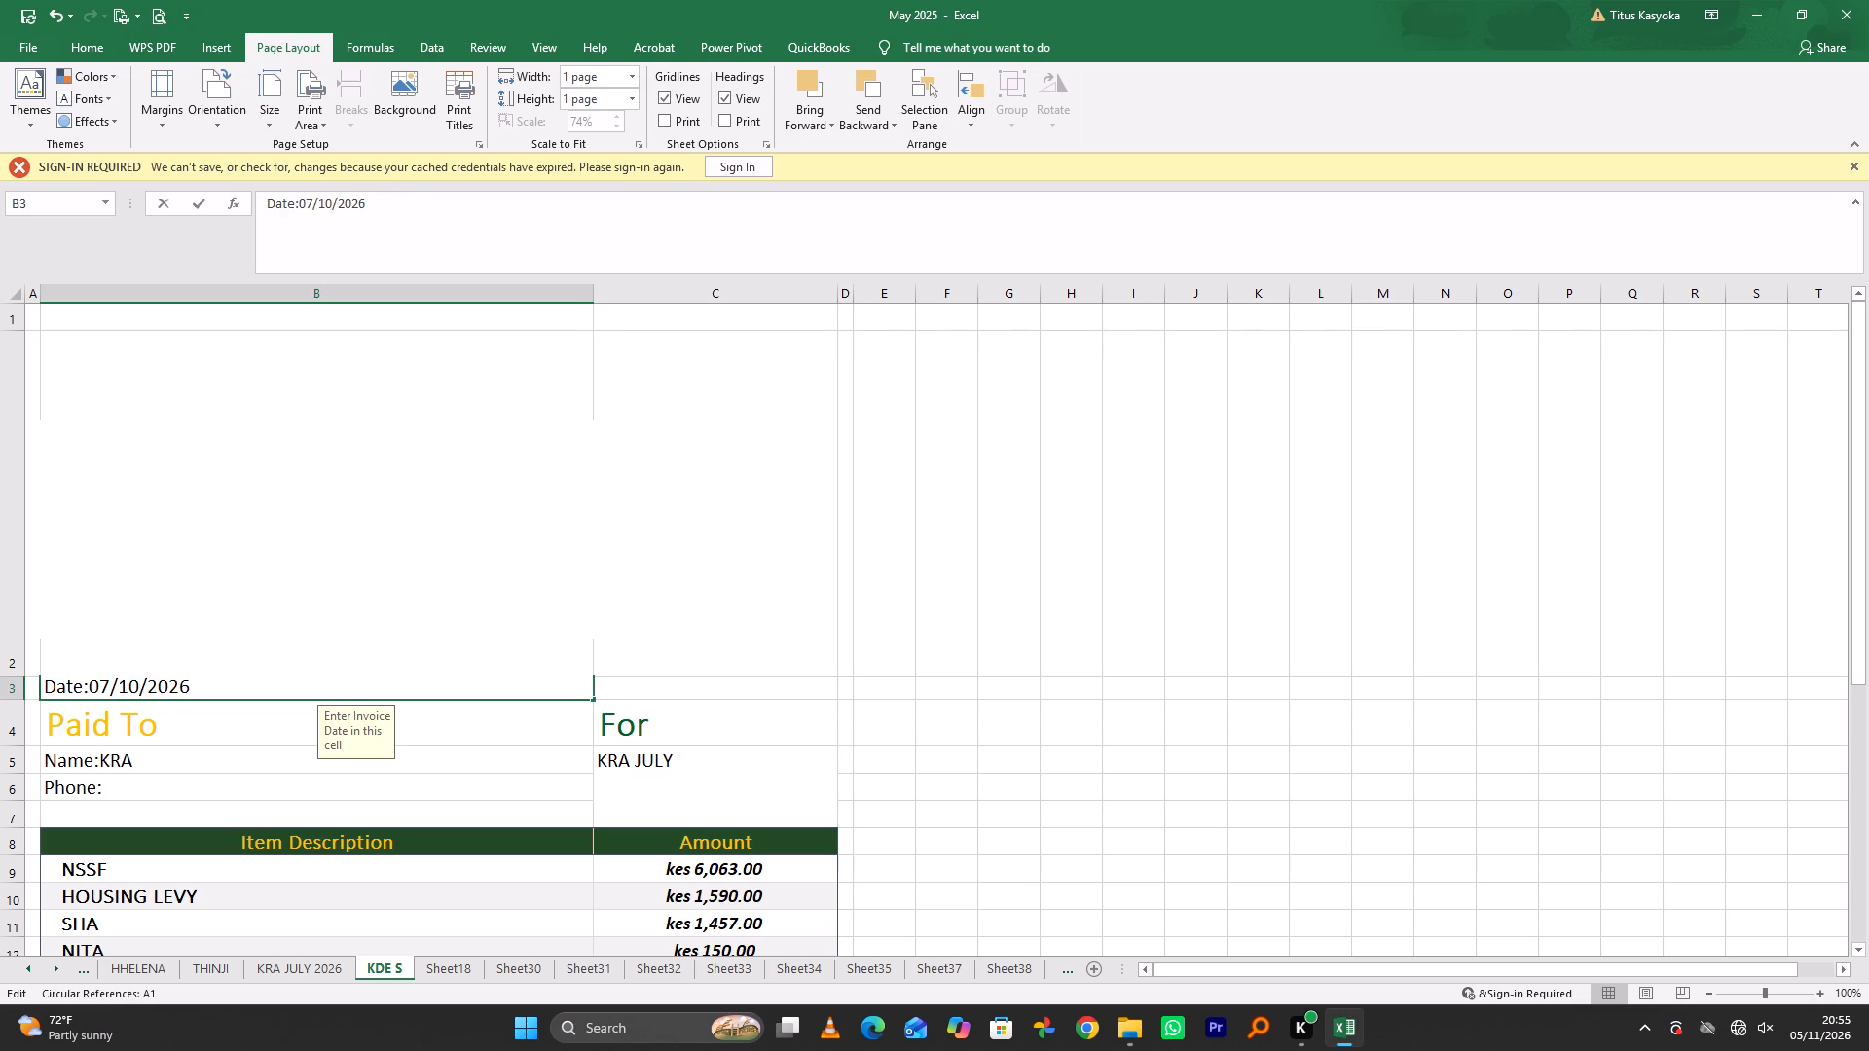
Clear the For entry and remove the payee after the Name label on the KDE S voucher.
{"action": "left_click", "coordinate": [672, 767]}
{"action": "key", "text": "BackSpace"}
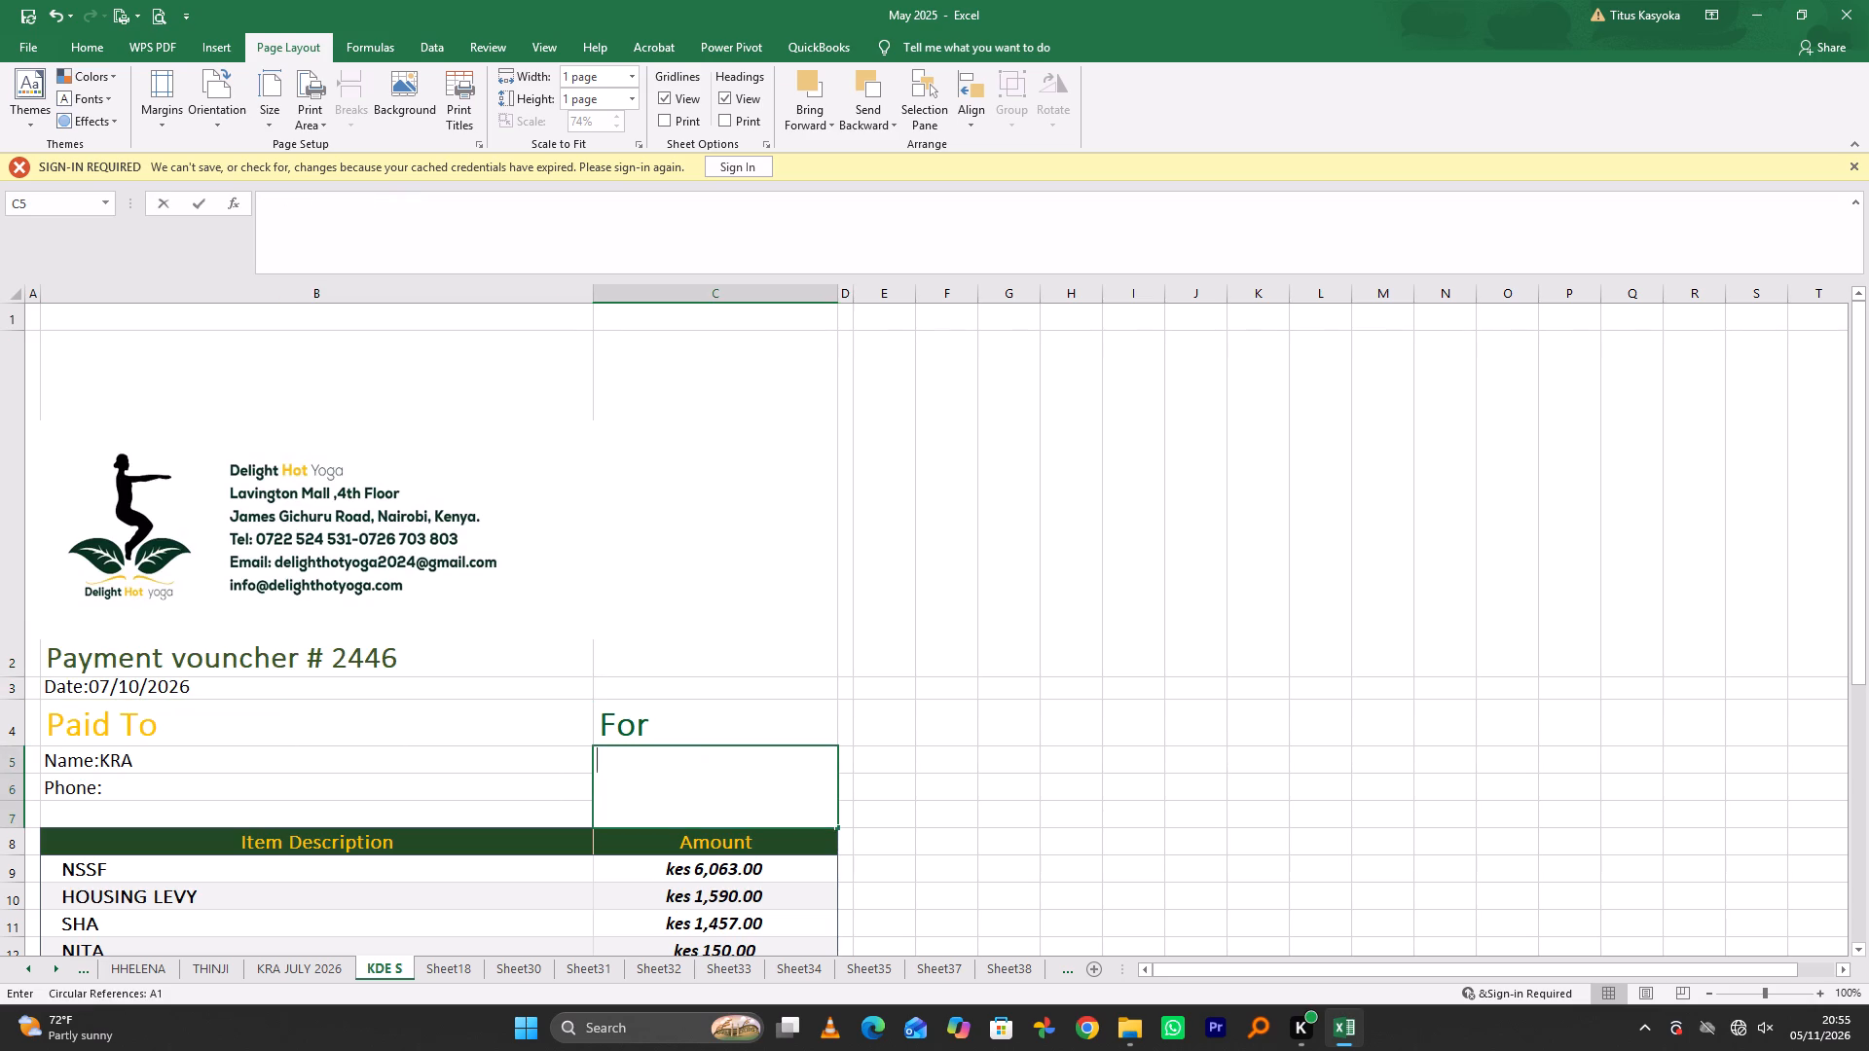
{"action": "scroll", "coordinate": [259, 874], "scroll_direction": "down", "scroll_amount": 1}
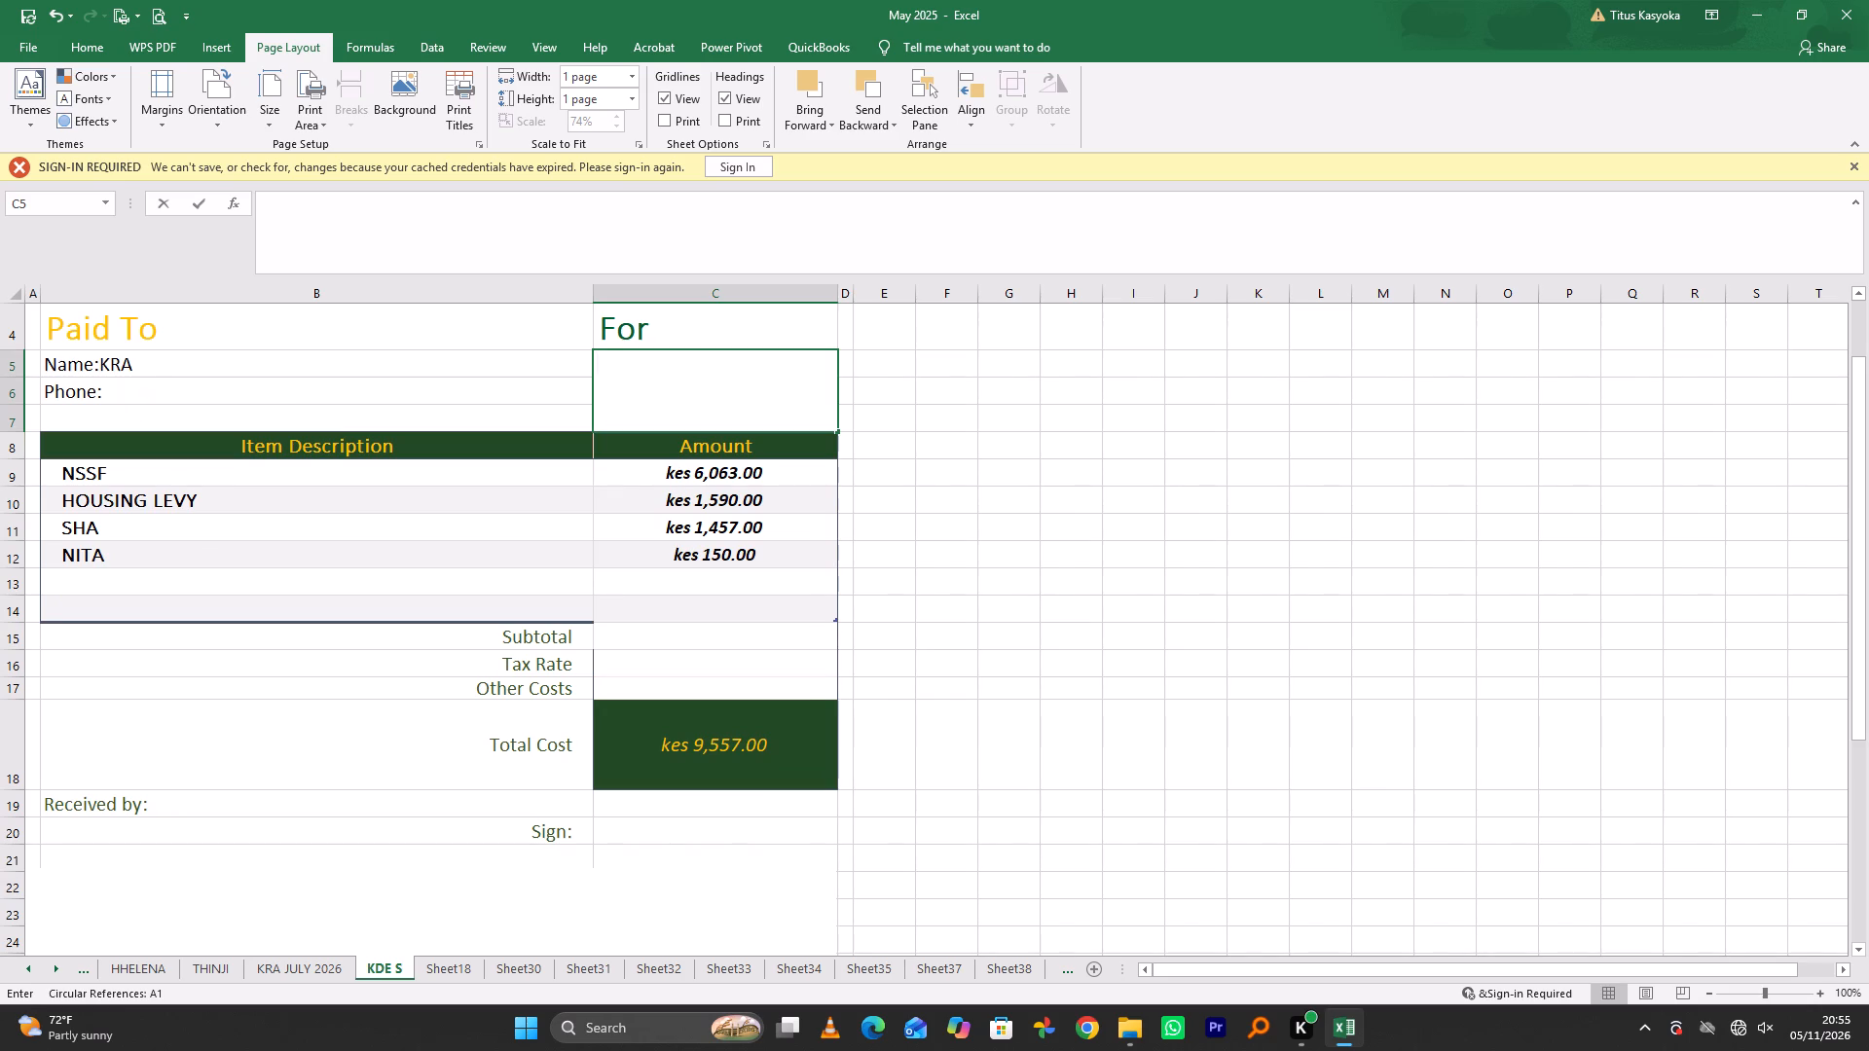
{"action": "double_click", "coordinate": [141, 357]}
{"action": "key", "text": "BackSpace"}
{"action": "key", "text": "BackSpace"}
{"action": "key", "text": "BackSpace"}
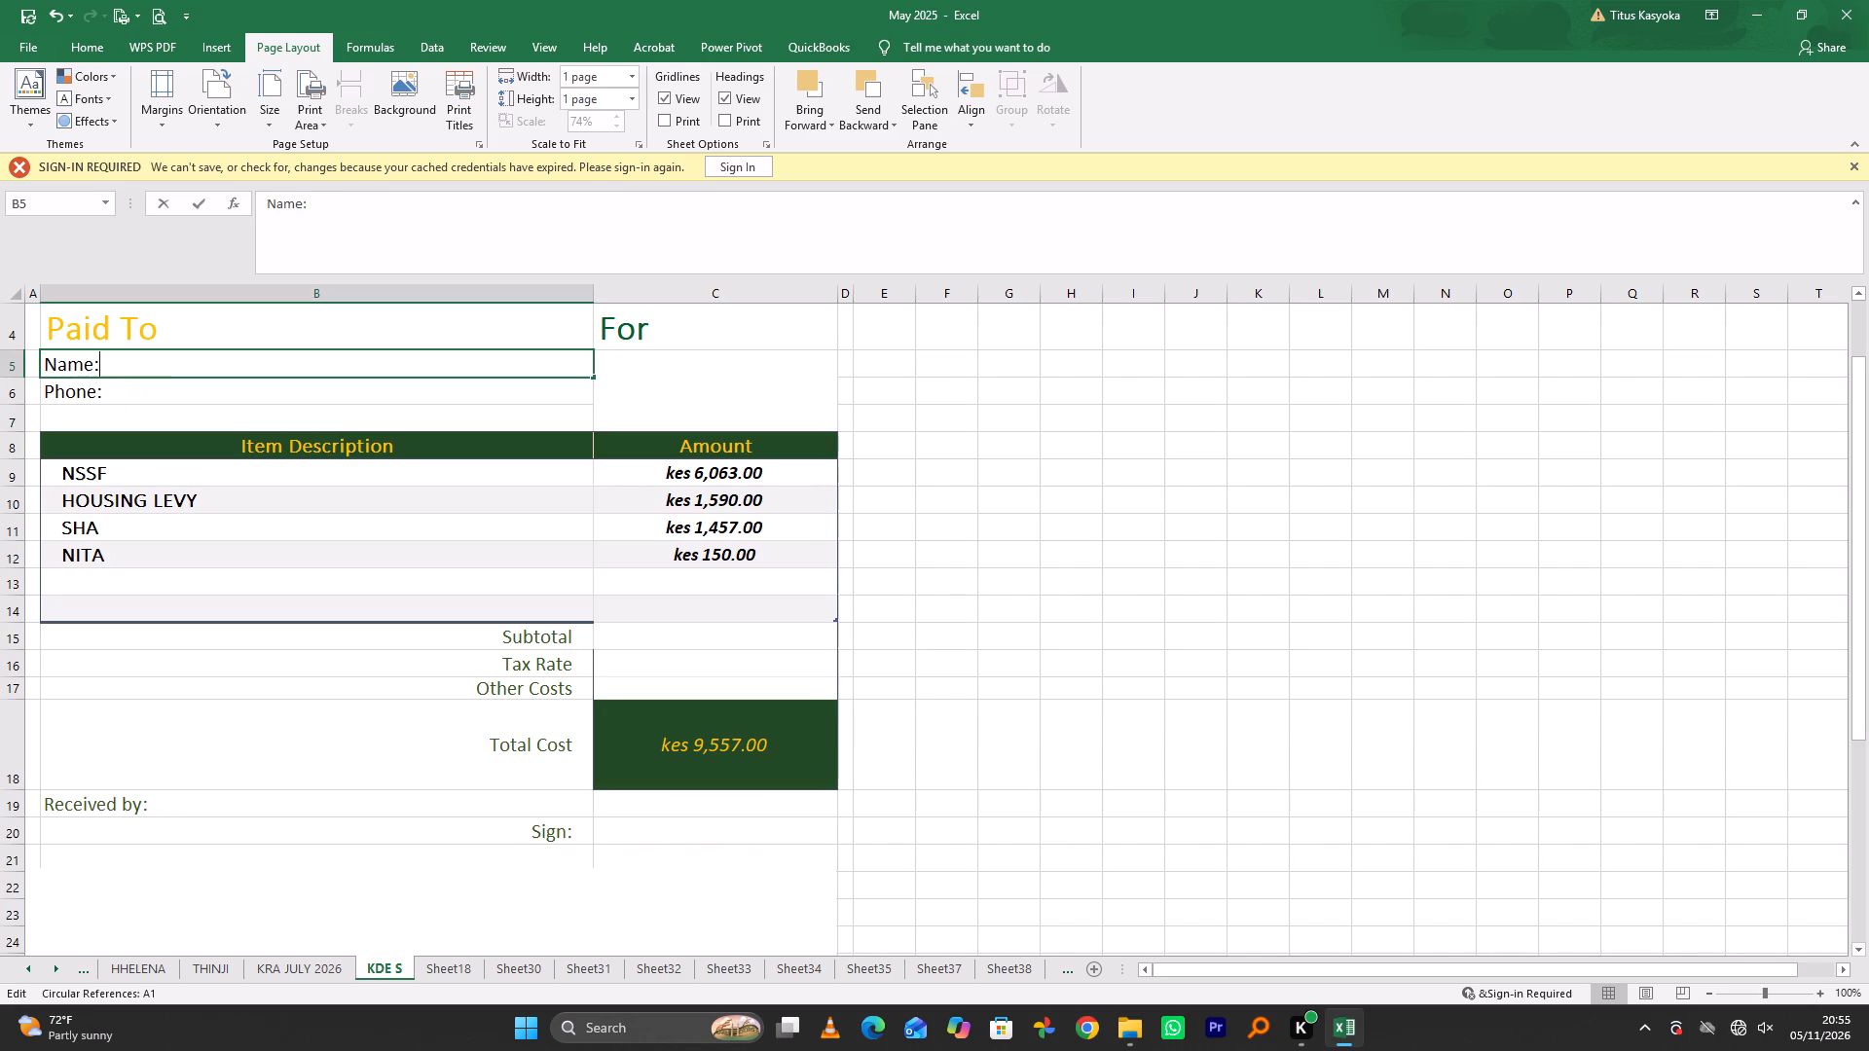
Clear the four item descriptions, NSSF, HOUSING LEVY, SHA and NITA, from the KDE S voucher.
{"action": "left_click", "coordinate": [147, 480]}
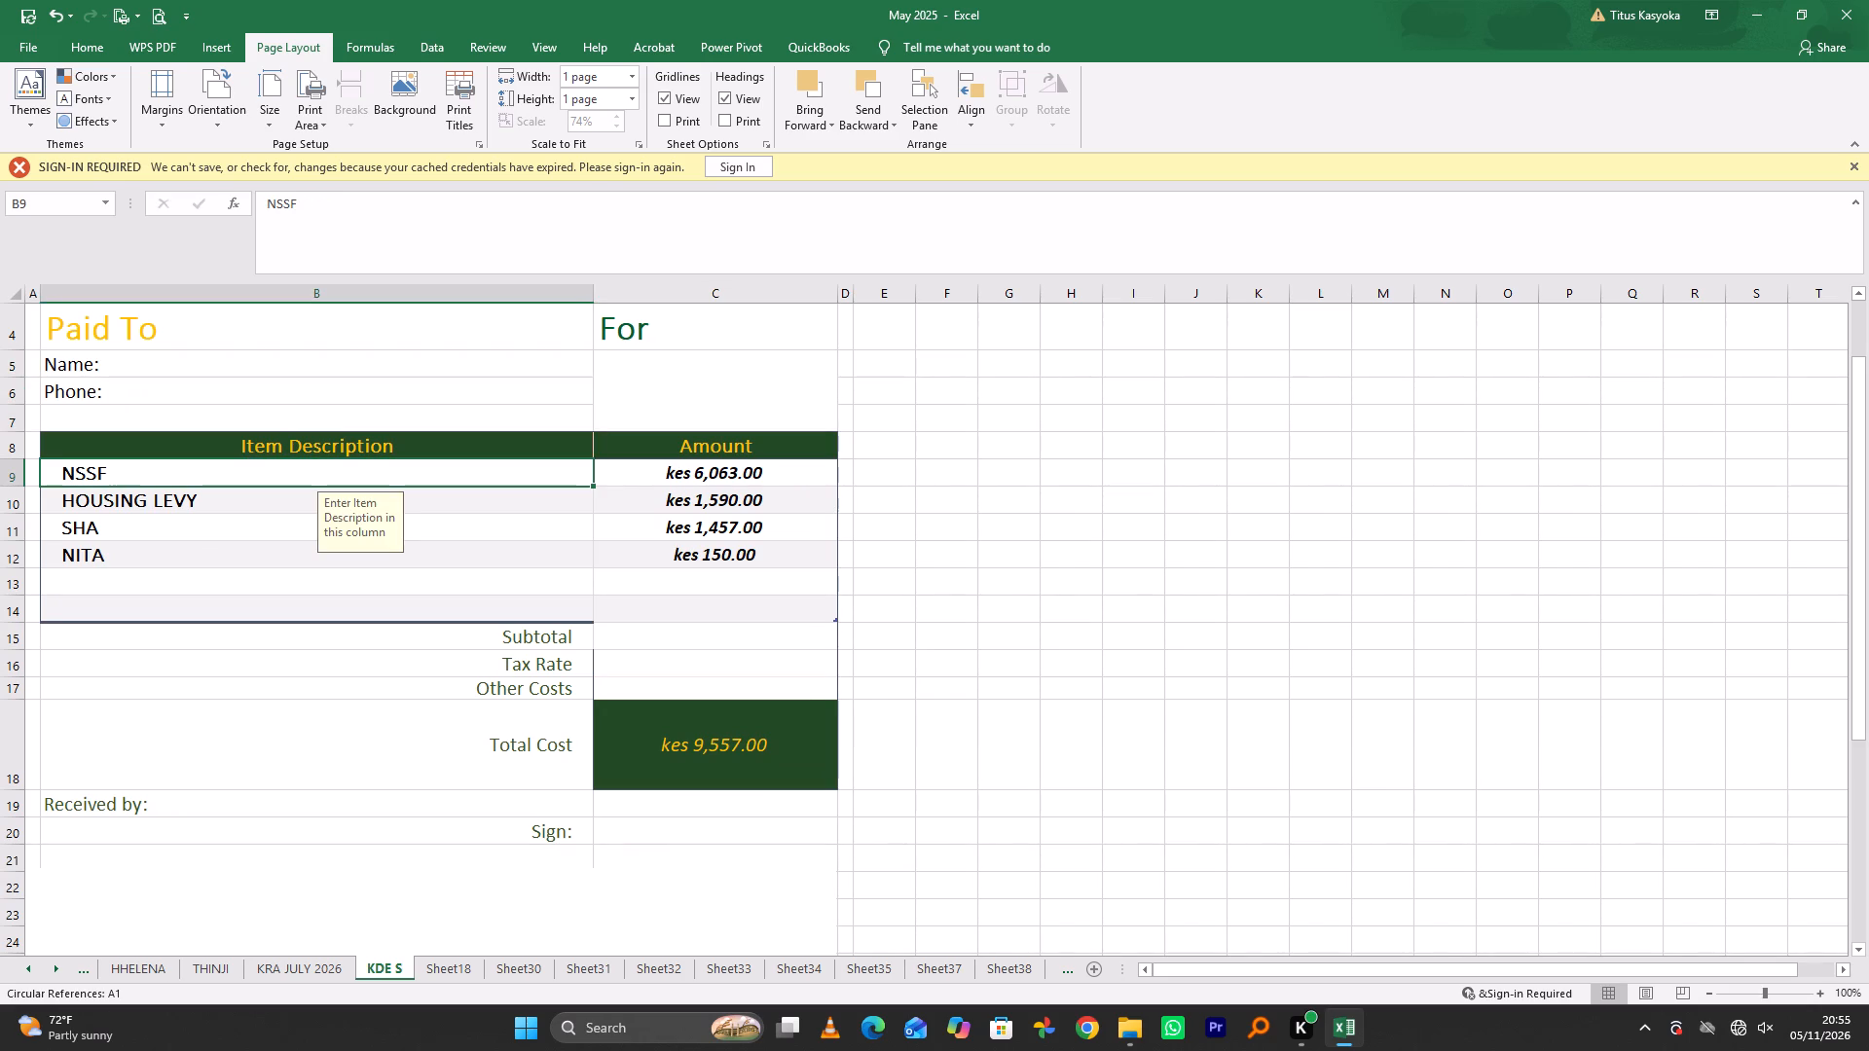
{"action": "key", "text": "BackSpace"}
{"action": "left_click", "coordinate": [162, 501]}
{"action": "key", "text": "BackSpace"}
{"action": "left_click", "coordinate": [106, 529]}
{"action": "key", "text": "BackSpace"}
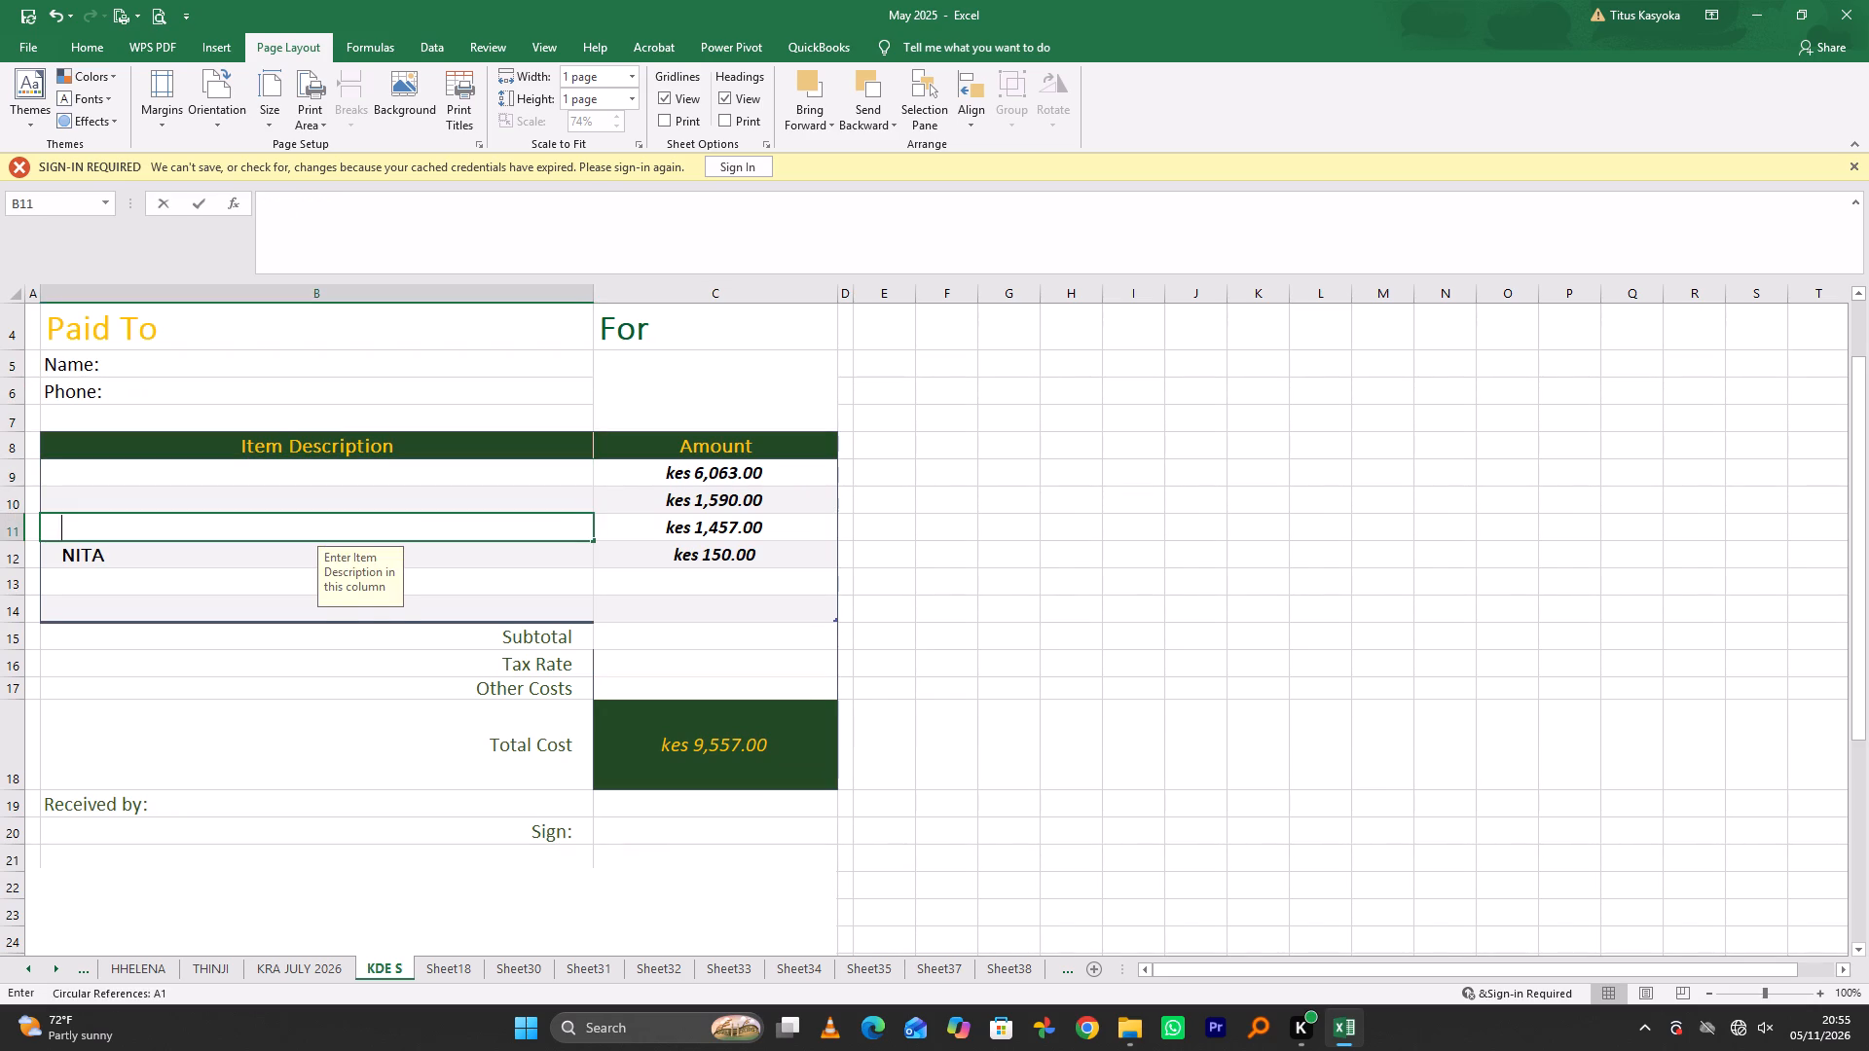
{"action": "left_click", "coordinate": [111, 550]}
{"action": "key", "text": "BackSpace"}
Clear the four item amounts in C9 to C12 and the Total Cost value from the KDE S voucher.
{"action": "left_click", "coordinate": [709, 472]}
{"action": "key", "text": "BackSpace"}
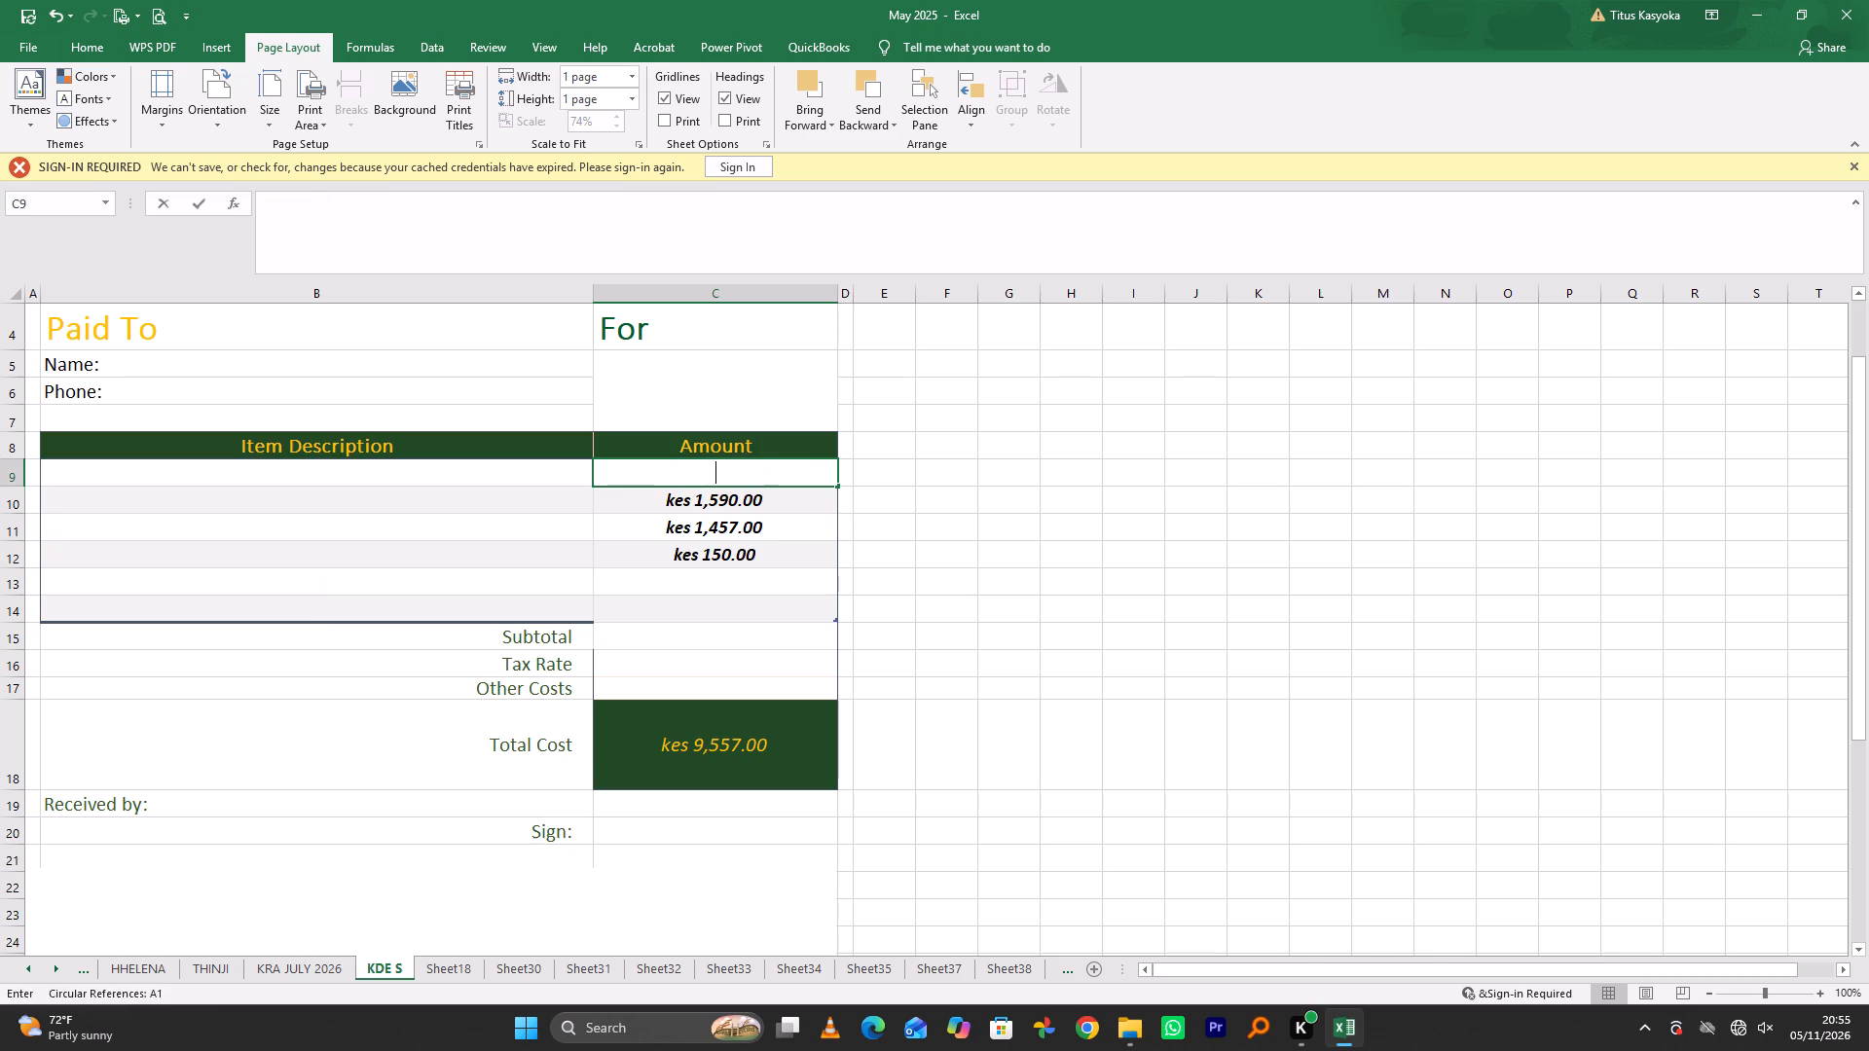
{"action": "left_click", "coordinate": [723, 502]}
{"action": "key", "text": "BackSpace"}
{"action": "left_click", "coordinate": [725, 533]}
{"action": "key", "text": "BackSpace"}
{"action": "left_click", "coordinate": [730, 554]}
{"action": "key", "text": "BackSpace"}
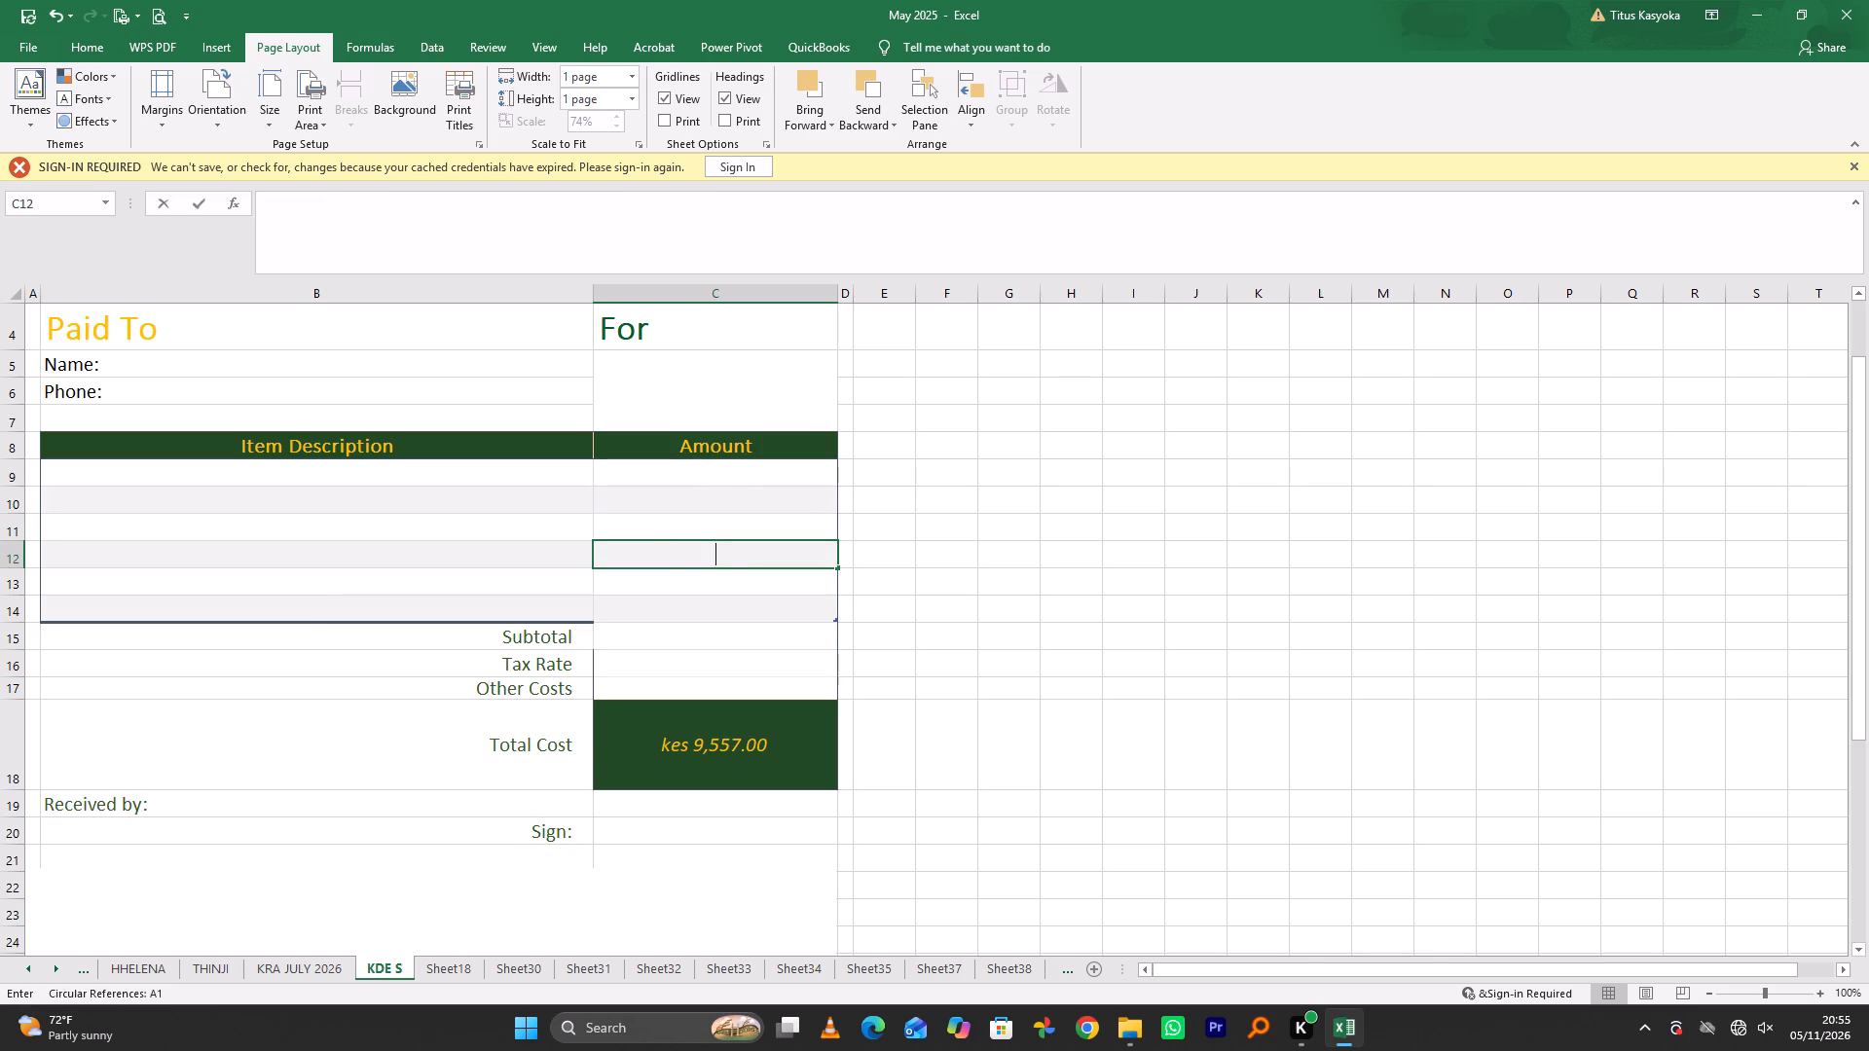
{"action": "left_click", "coordinate": [715, 751]}
{"action": "key", "text": "BackSpace"}
{"action": "left_click", "coordinate": [1160, 737]}
Shrink the stretched footer picture so that its yellow and green banner ends at row 28.
{"action": "scroll", "coordinate": [580, 818], "scroll_direction": "down", "scroll_amount": 3}
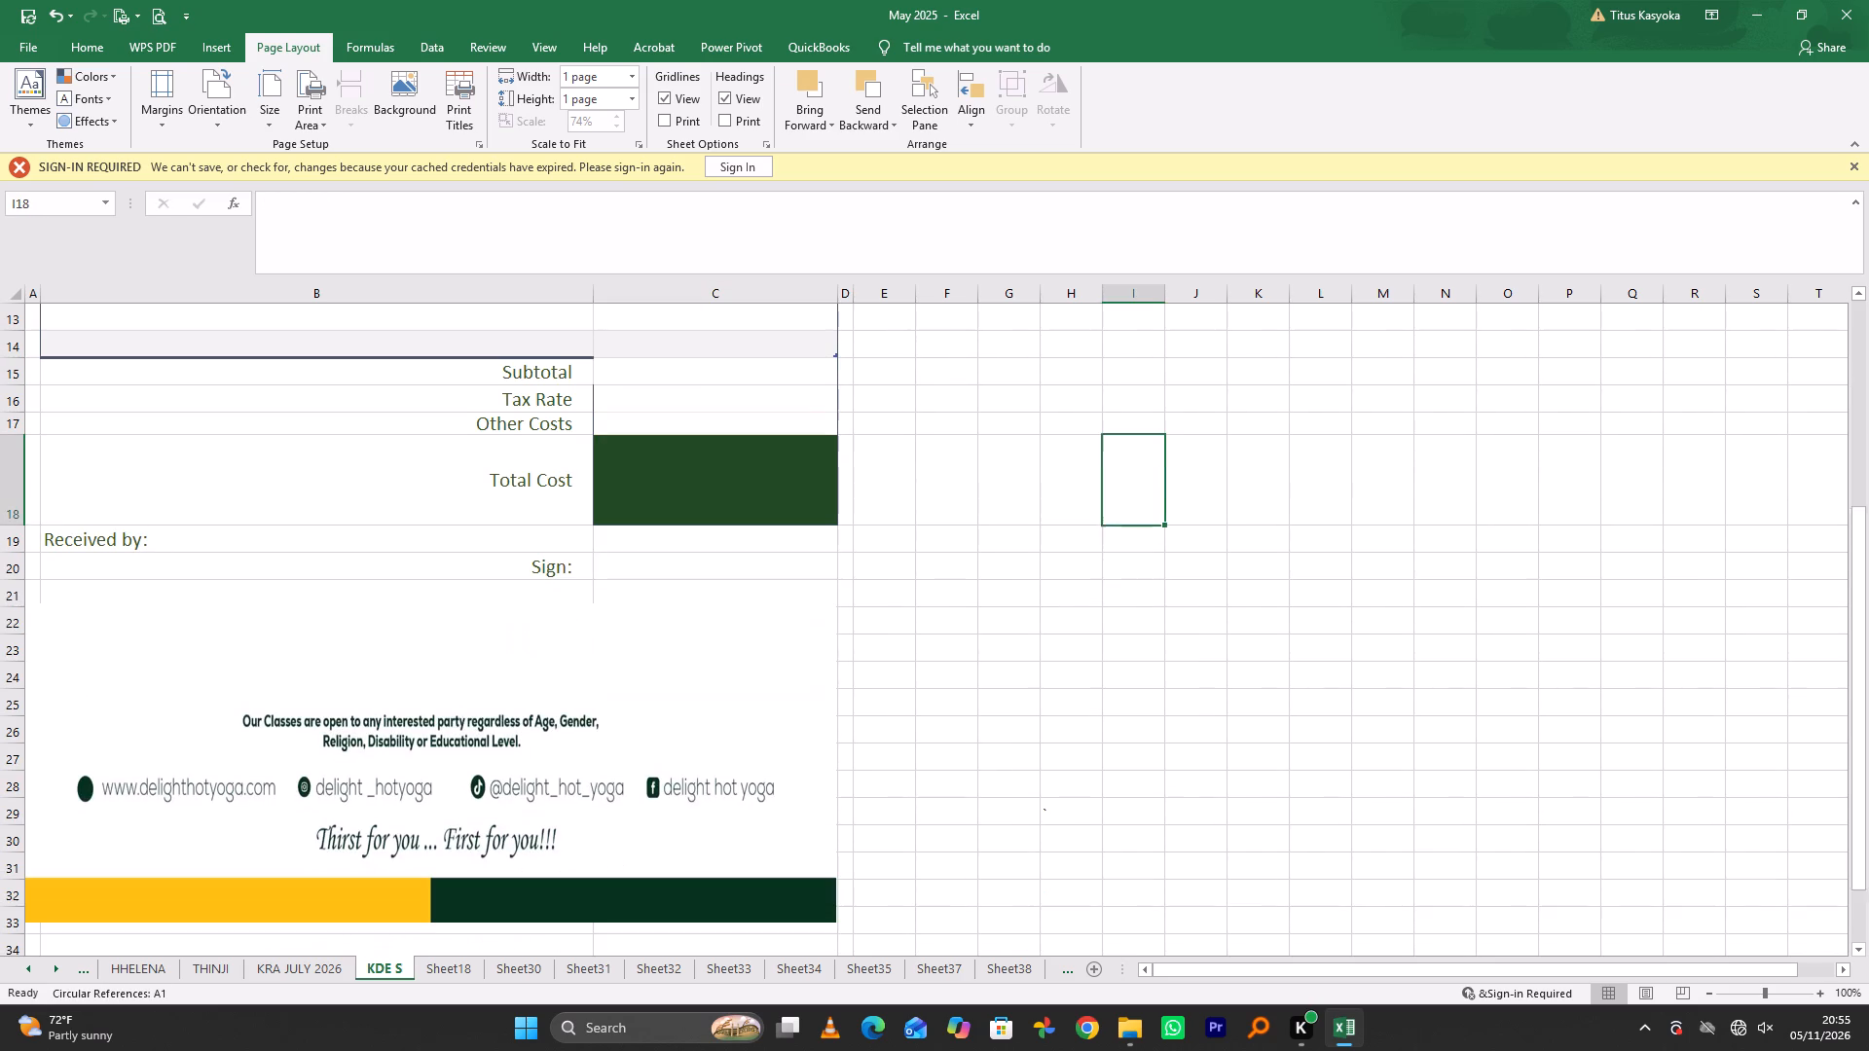
{"action": "left_click", "coordinate": [460, 785]}
{"action": "left_click_drag", "start_coordinate": [431, 922], "coordinate": [421, 800]}
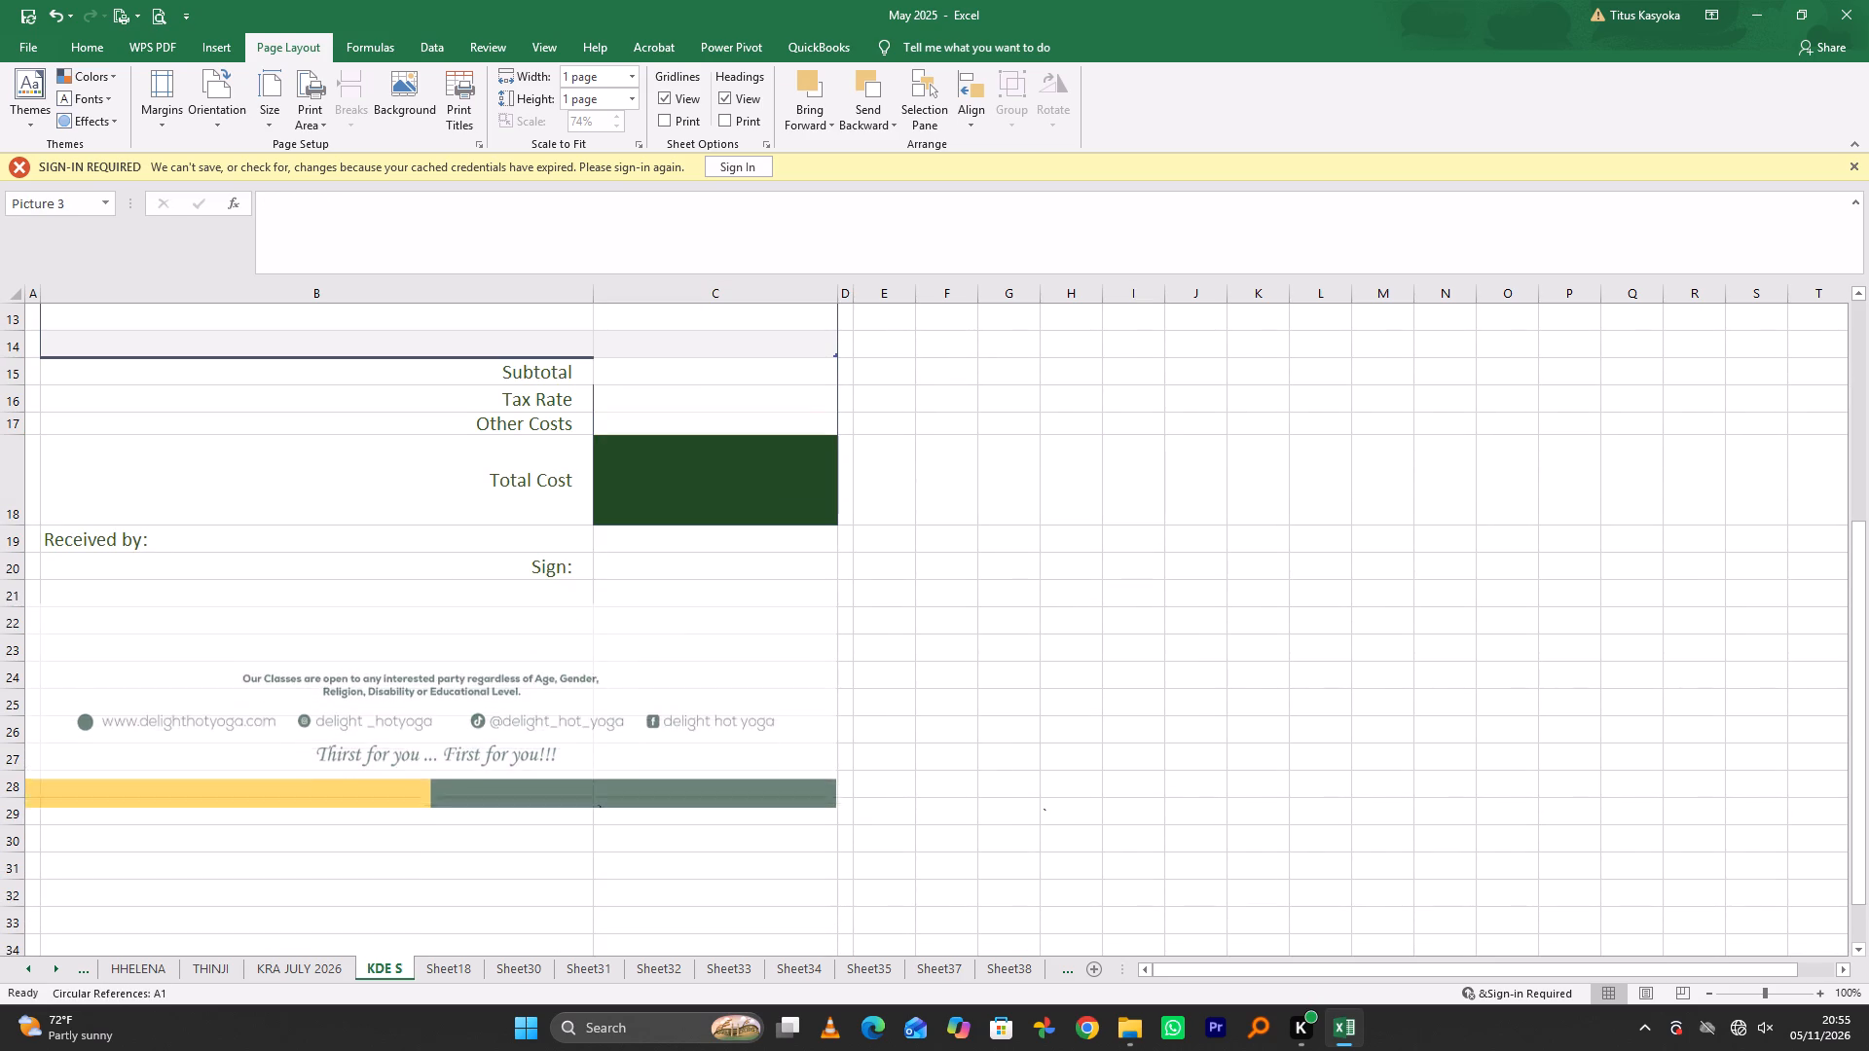
{"action": "left_click_drag", "start_coordinate": [421, 800], "coordinate": [417, 798]}
{"action": "left_click", "coordinate": [1178, 707]}
Enter VALLEY RUBIS as the payee name and PETROL in the For cell of the KDE S voucher.
{"action": "scroll", "coordinate": [316, 676], "scroll_direction": "up", "scroll_amount": 1}
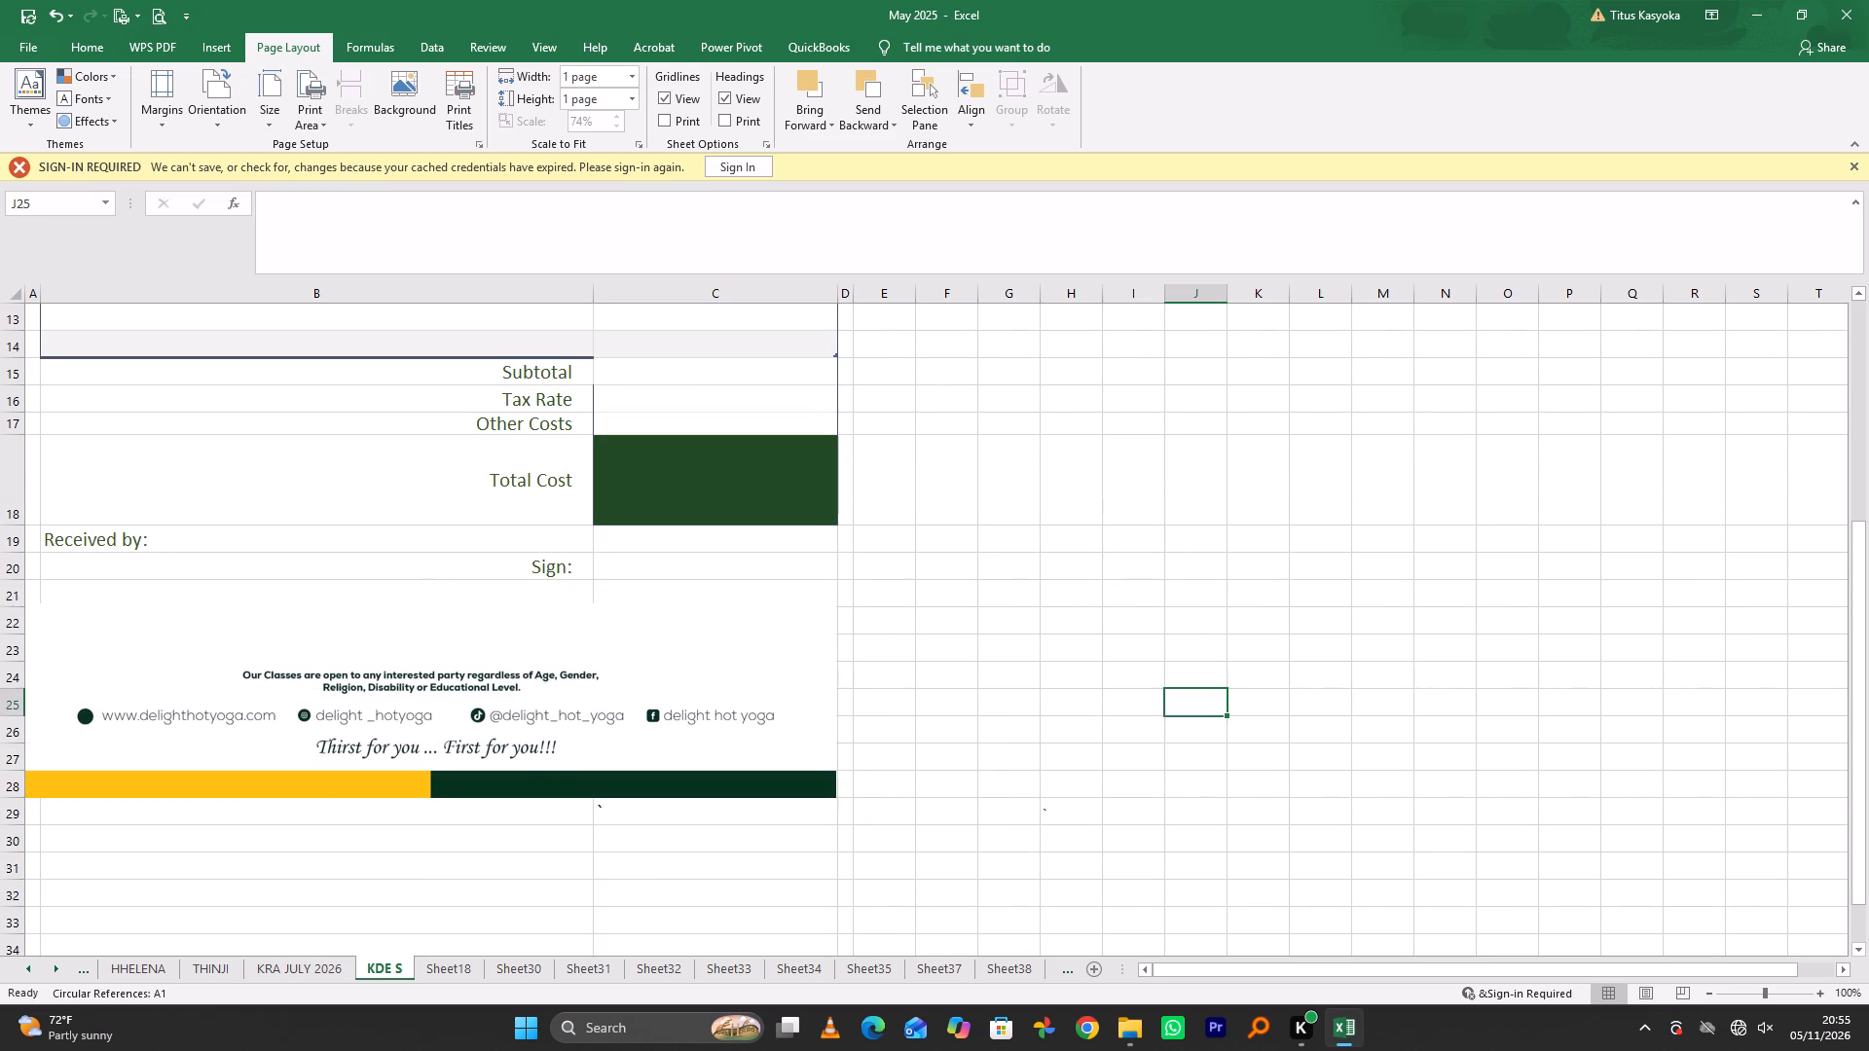
{"action": "scroll", "coordinate": [316, 676], "scroll_direction": "up", "scroll_amount": 5}
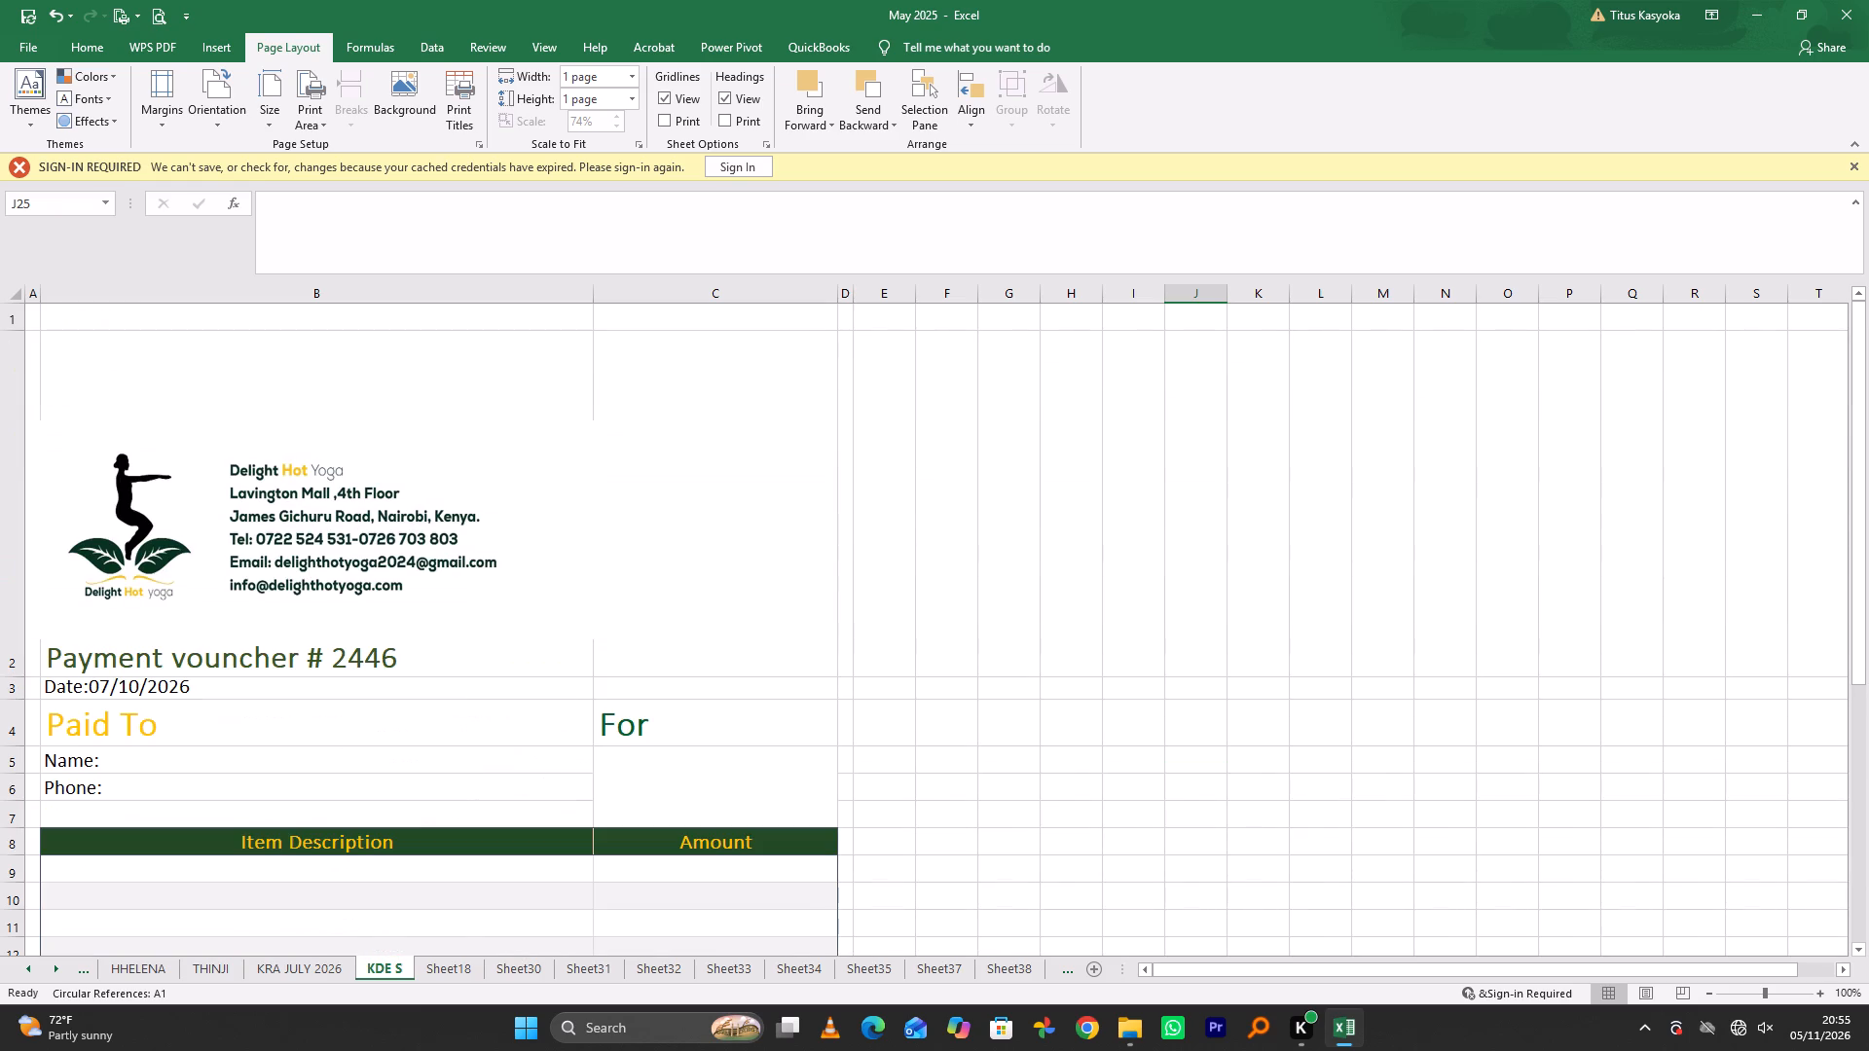
{"action": "double_click", "coordinate": [108, 759]}
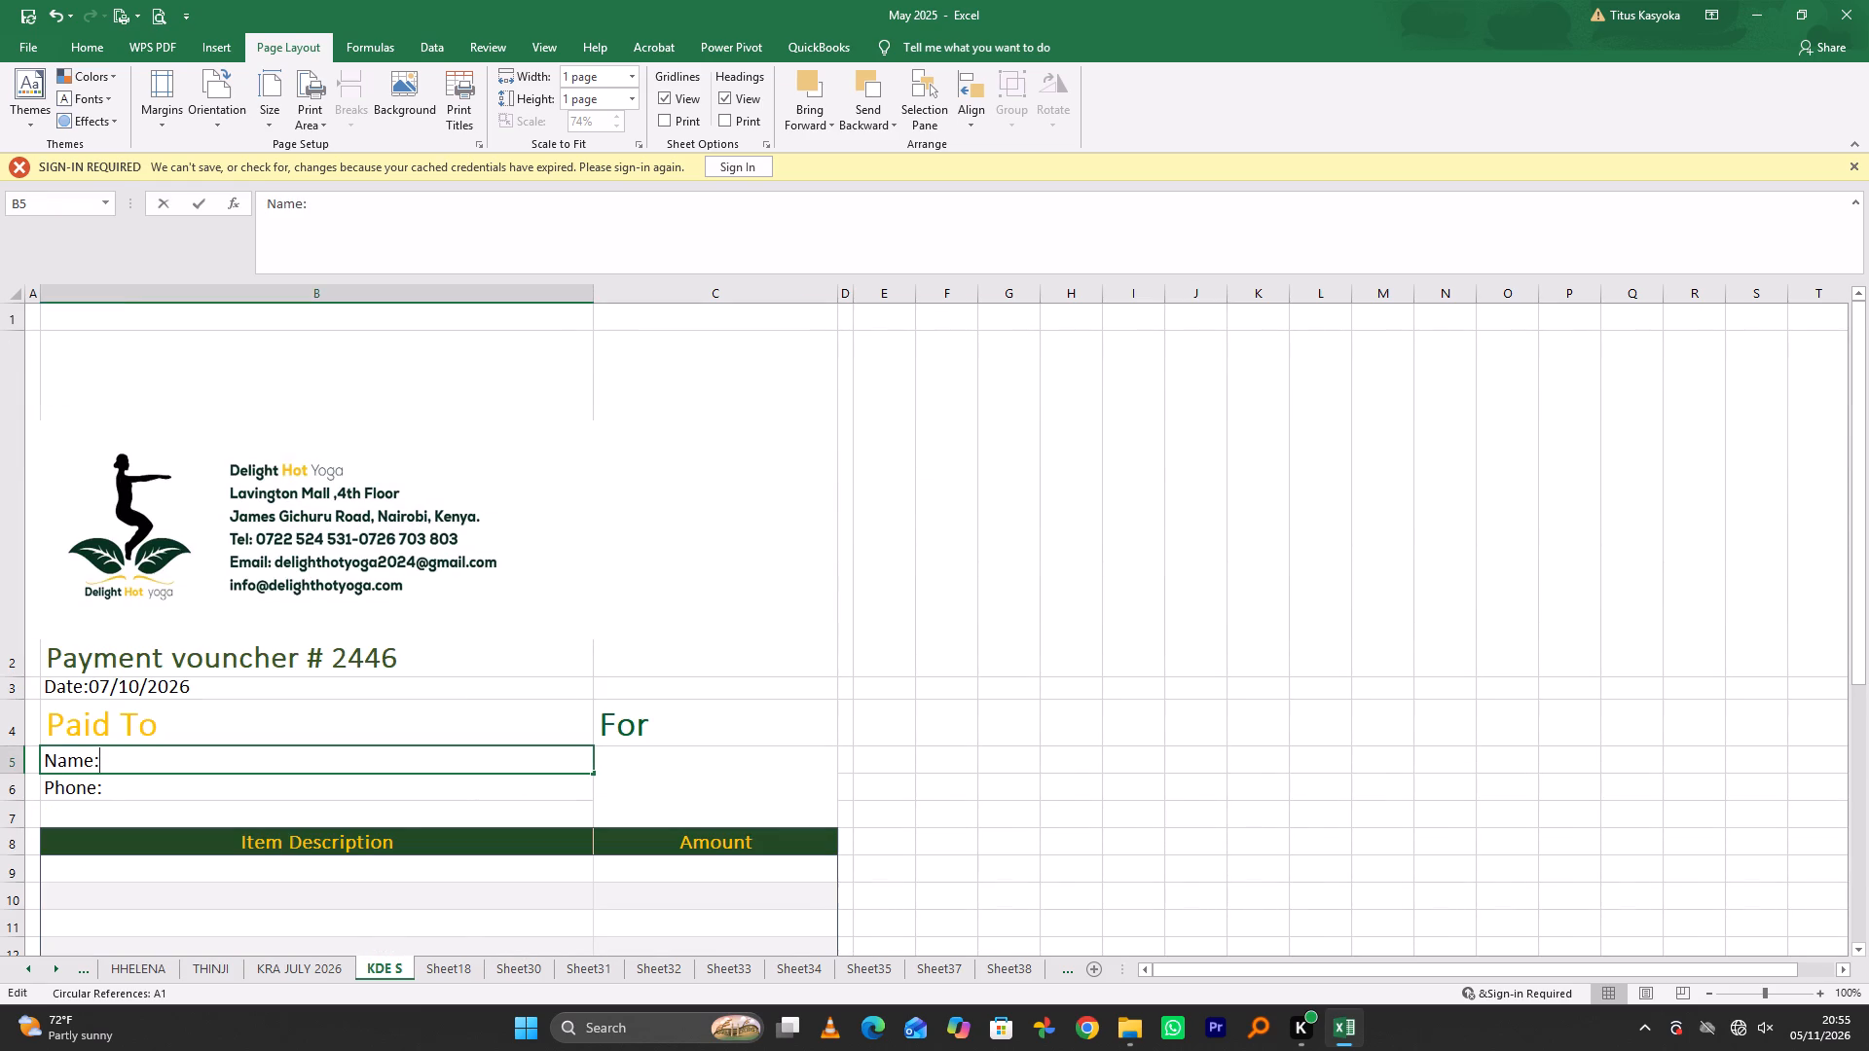
{"action": "type", "text": "VALLEY RU"}
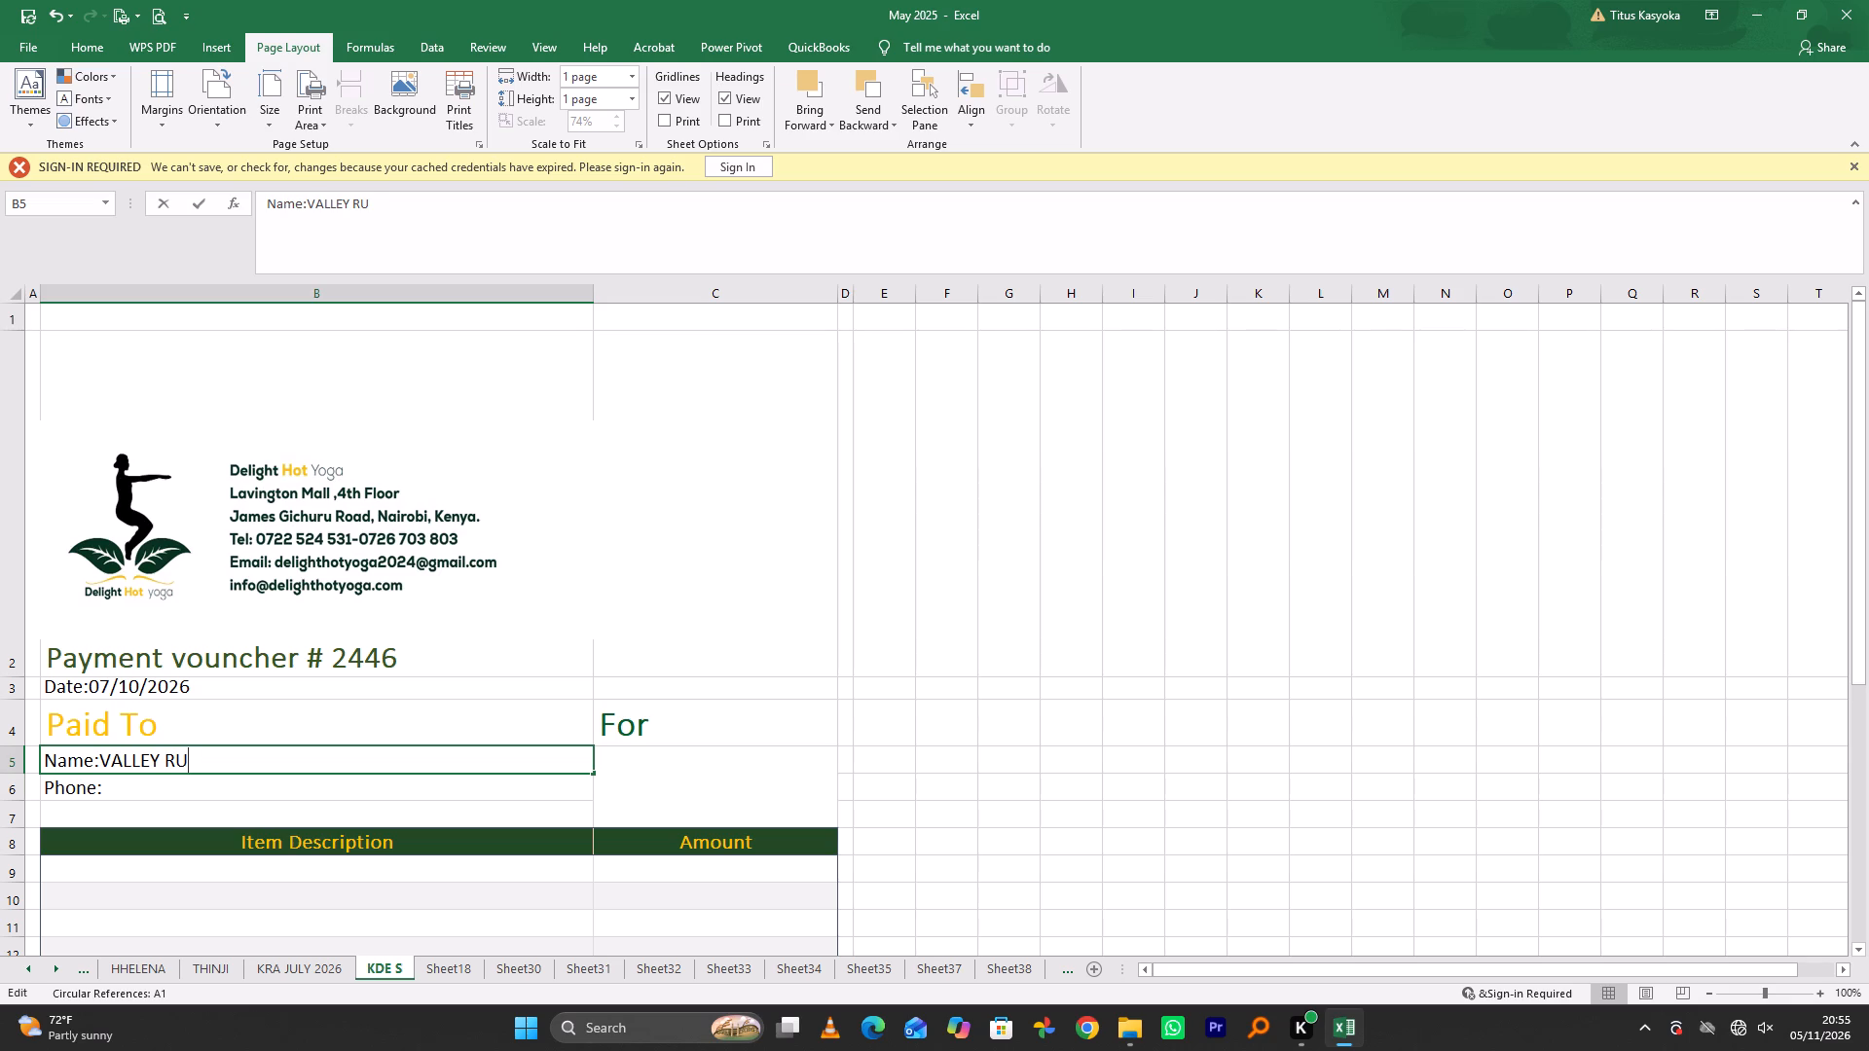
{"action": "type", "text": "BIS"}
{"action": "left_click", "coordinate": [666, 788]}
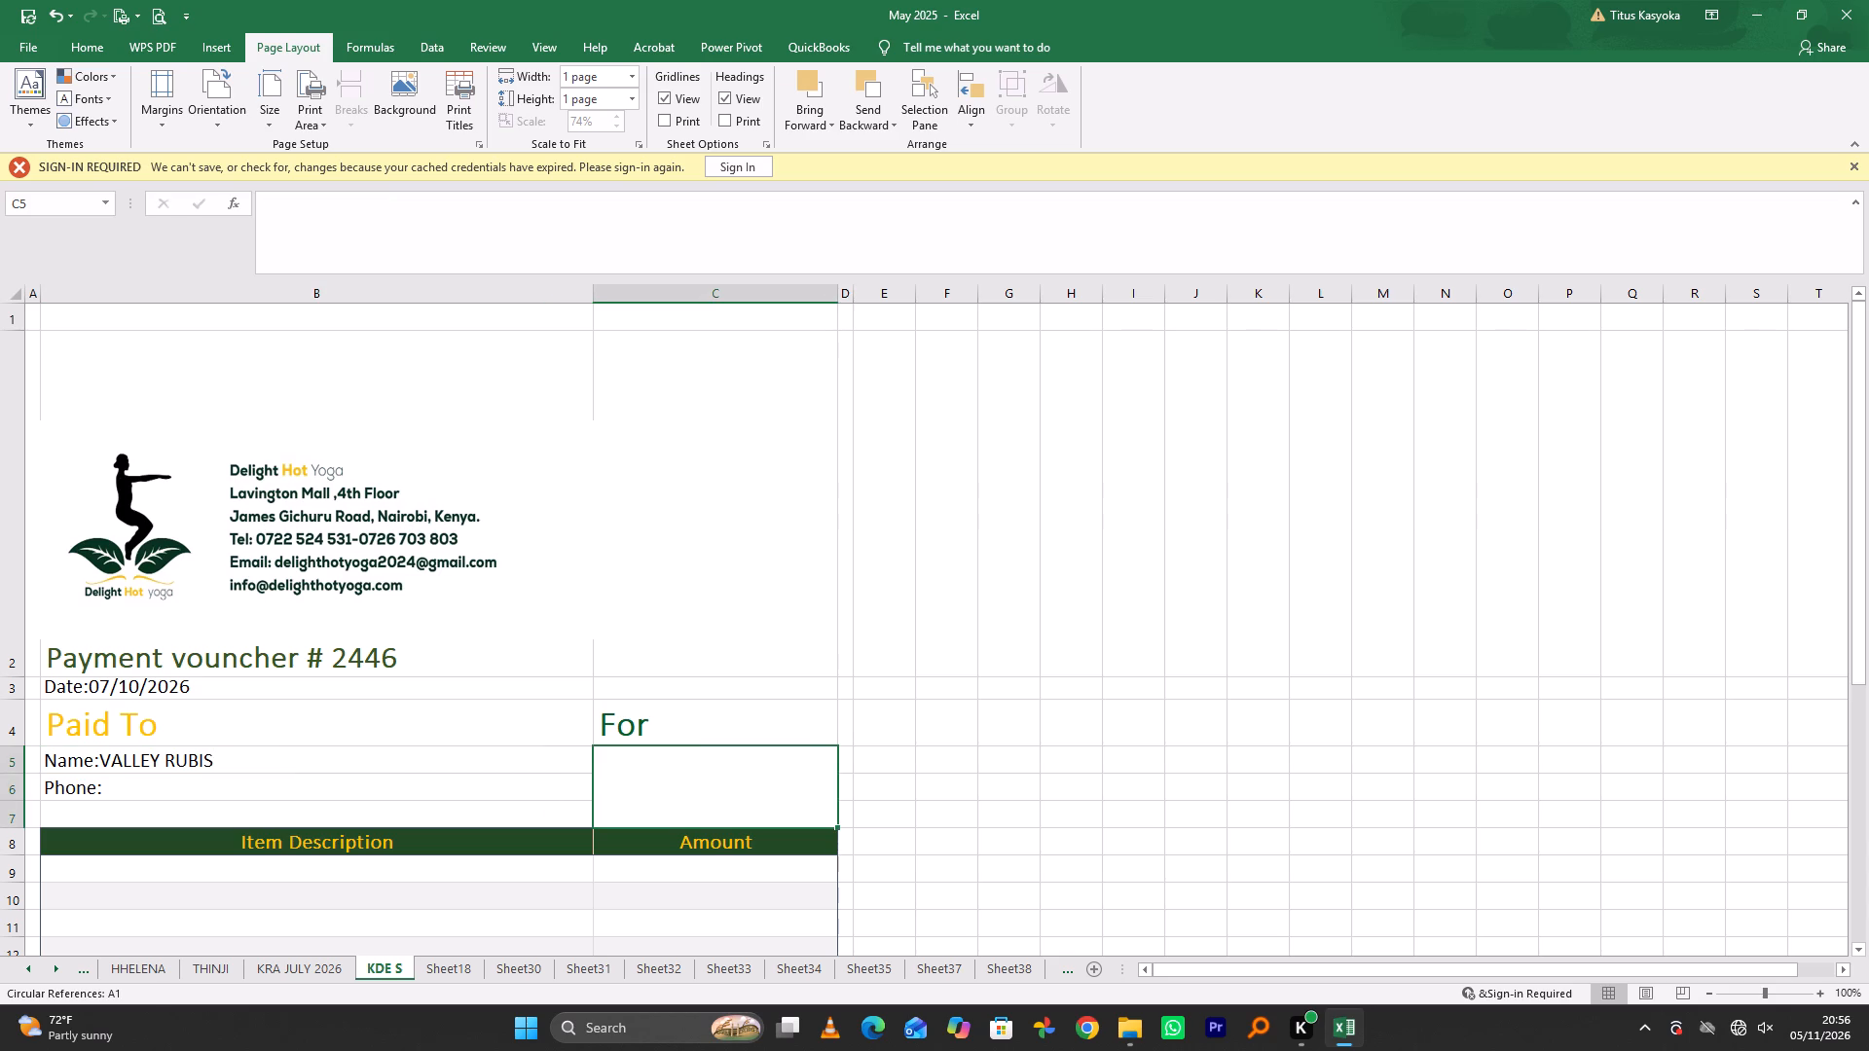
{"action": "type", "text": "PETR"}
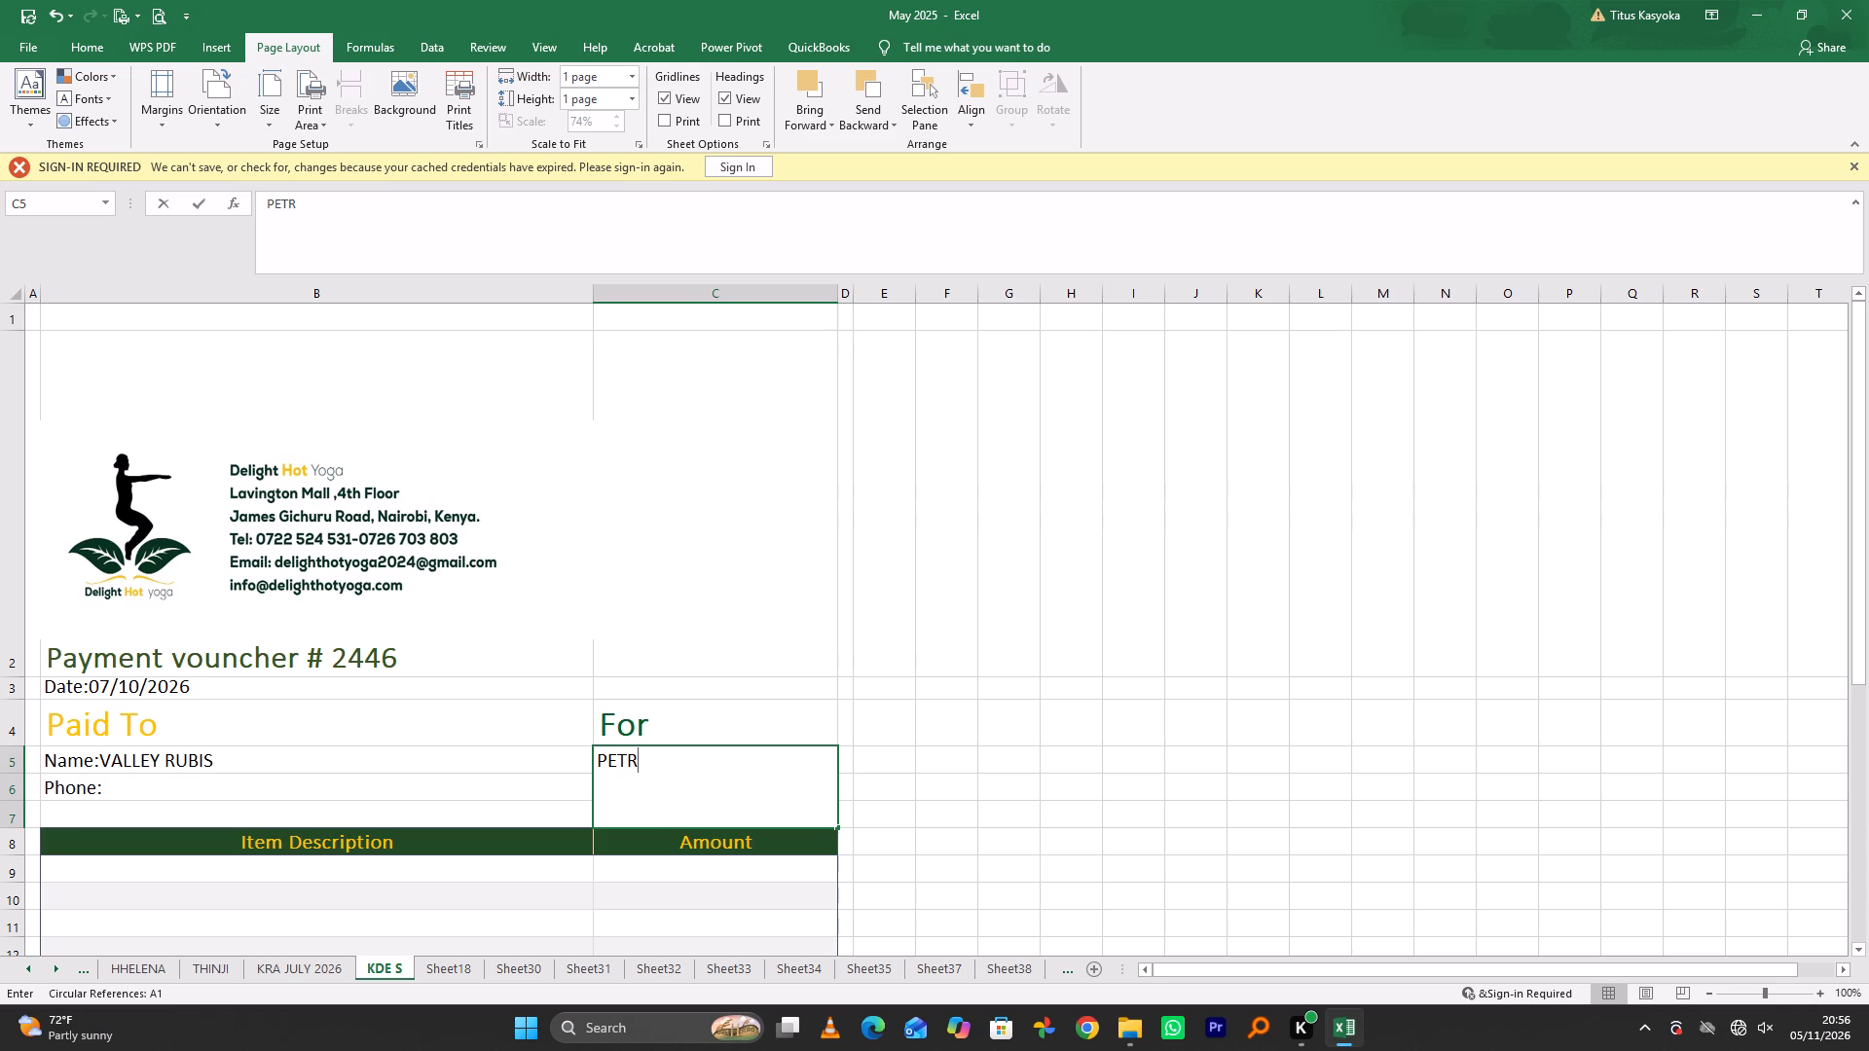
{"action": "type", "text": "OL"}
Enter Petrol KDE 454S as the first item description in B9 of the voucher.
{"action": "left_click", "coordinate": [275, 877]}
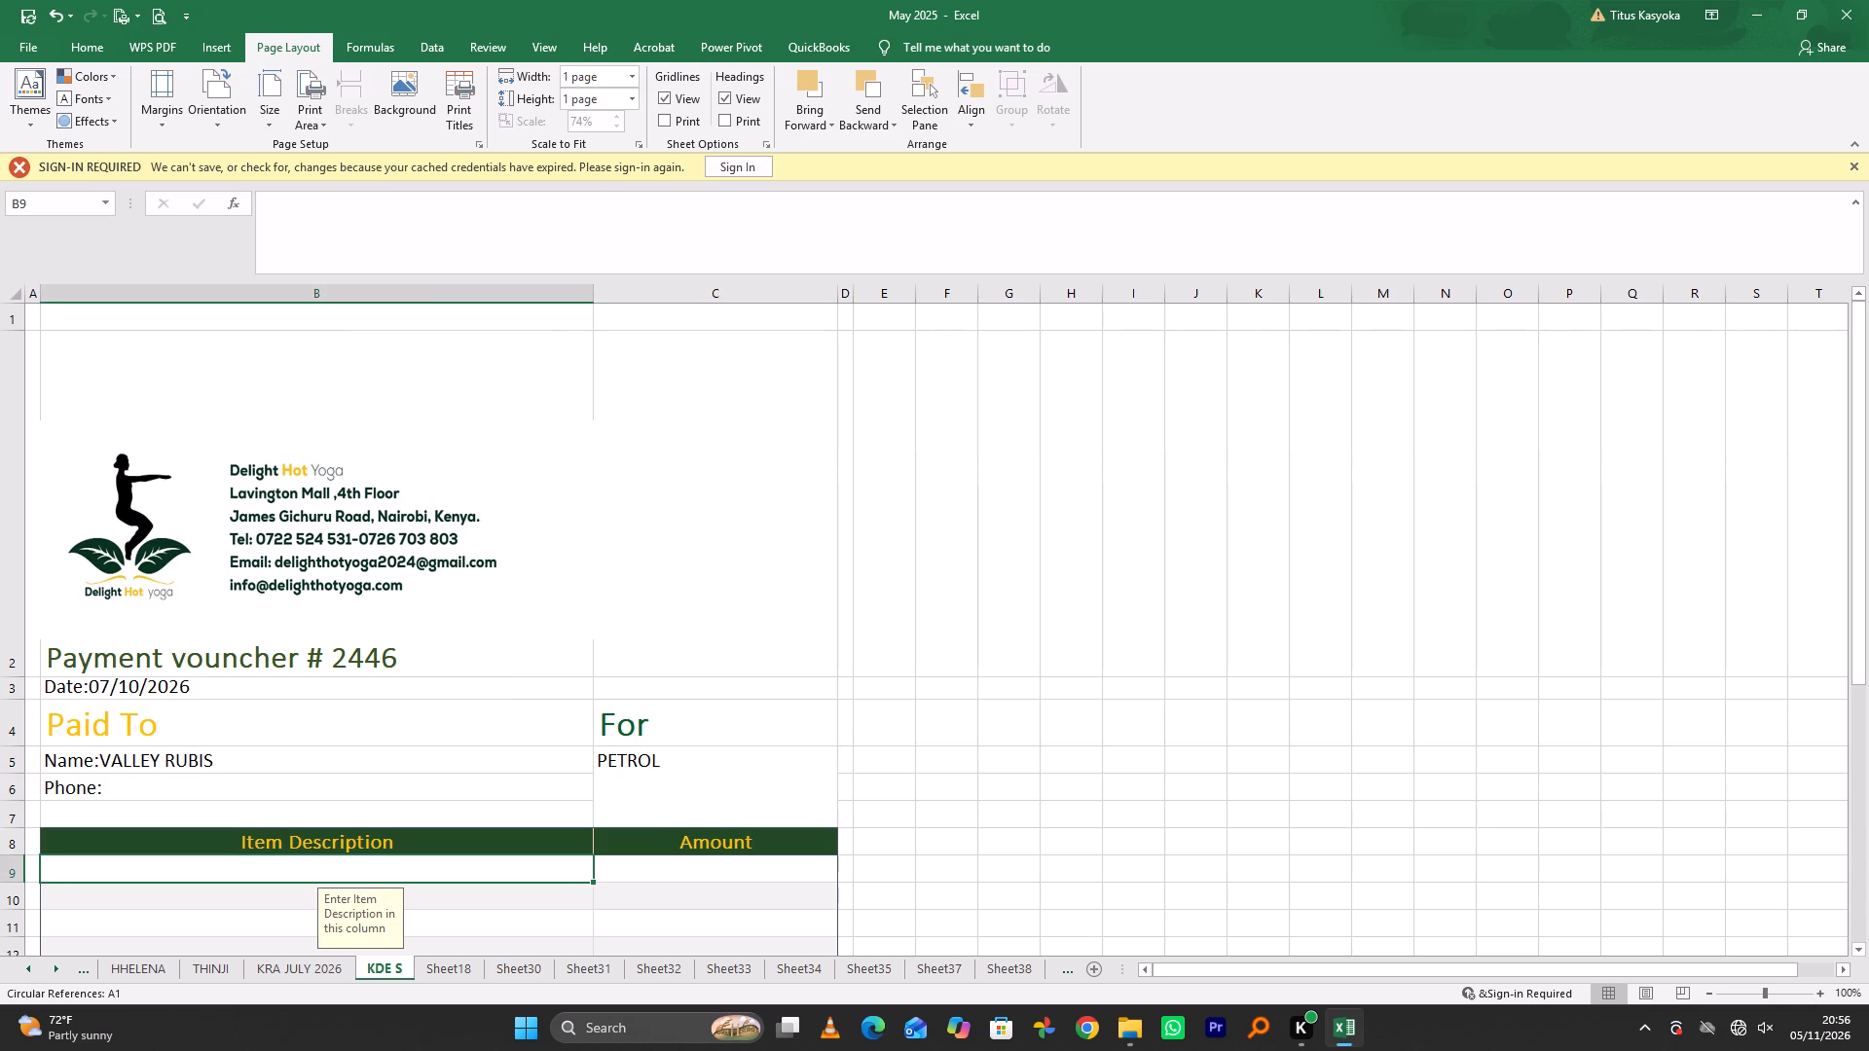
{"action": "key", "text": "p"}
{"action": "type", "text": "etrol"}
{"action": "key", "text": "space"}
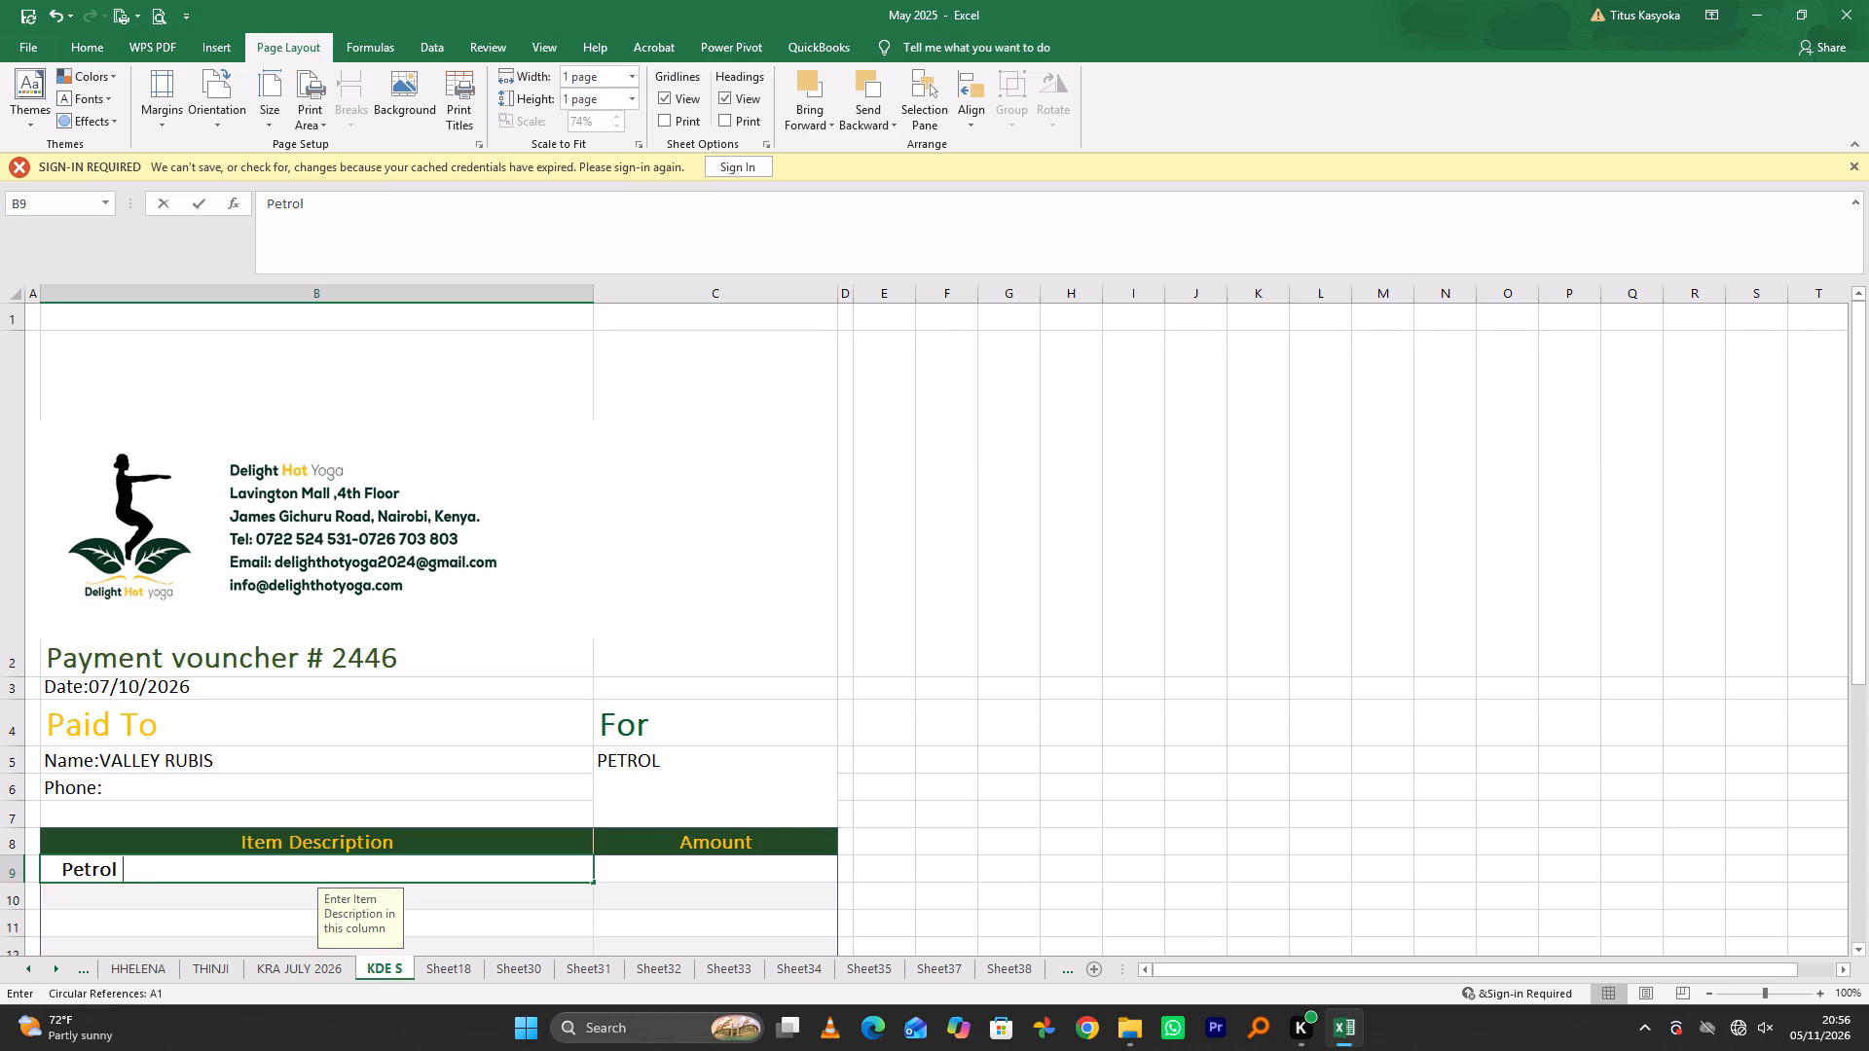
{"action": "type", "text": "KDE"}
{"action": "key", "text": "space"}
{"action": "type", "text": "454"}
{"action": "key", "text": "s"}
Enter kes 12,750.00 as the amount for the petrol item in C9.
{"action": "double_click", "coordinate": [721, 878]}
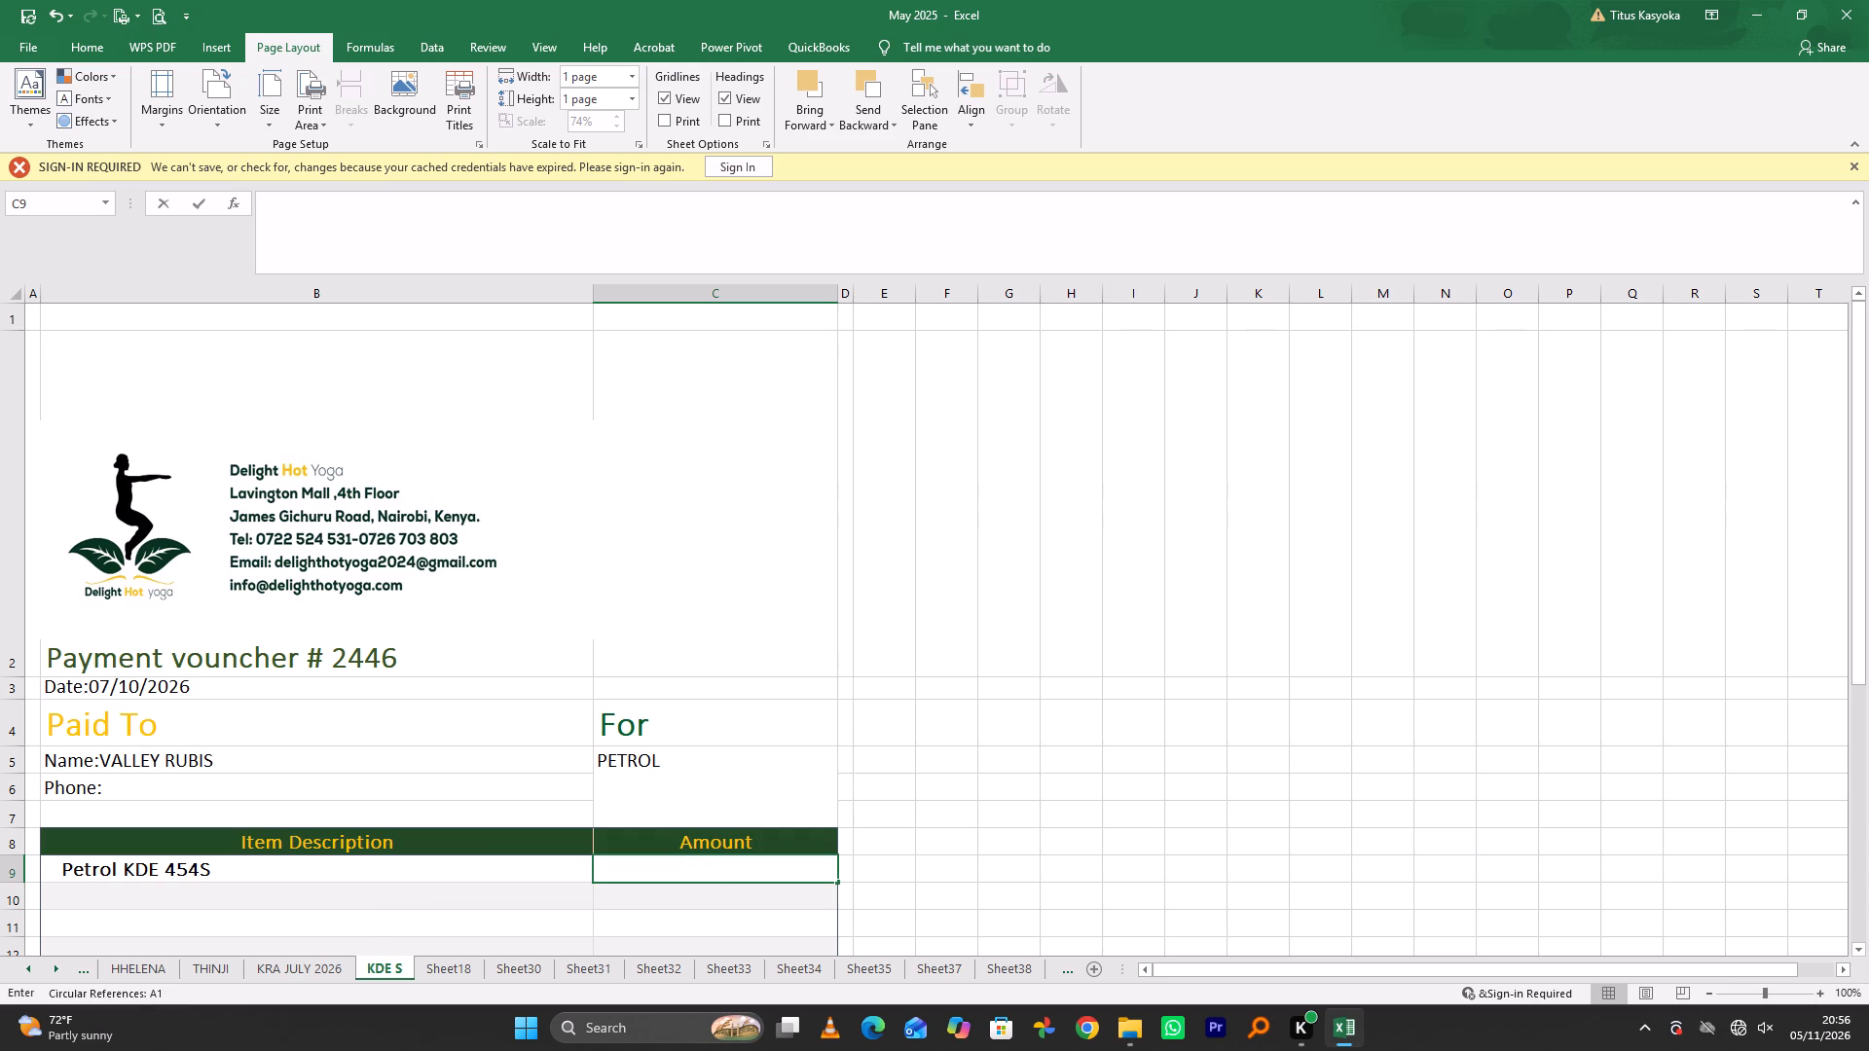
{"action": "type", "text": "kes"}
{"action": "key", "text": "space"}
{"action": "type", "text": "12"}
{"action": "key", "text": "comma"}
{"action": "type", "text": "750.00"}
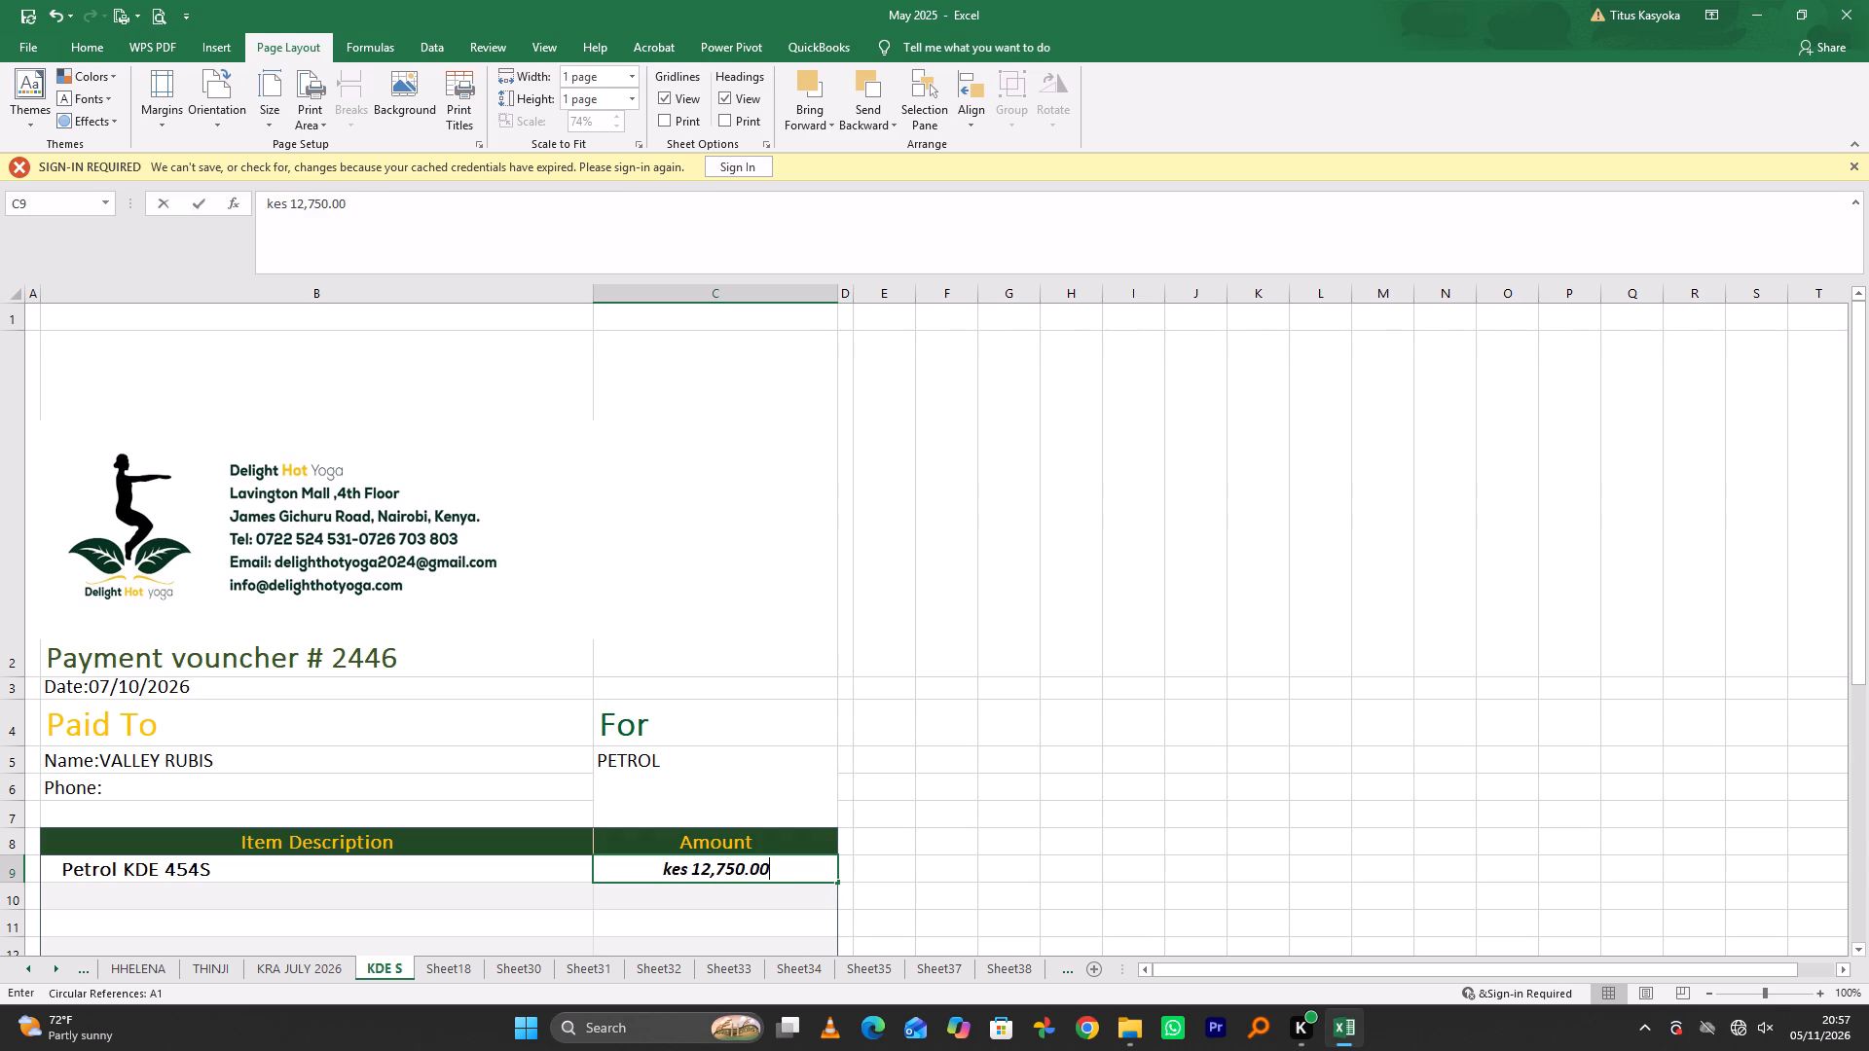
Copy the petrol amount, kes 12,750.00, into the Total Cost cell C18.
{"action": "scroll", "coordinate": [824, 743], "scroll_direction": "down", "scroll_amount": 2}
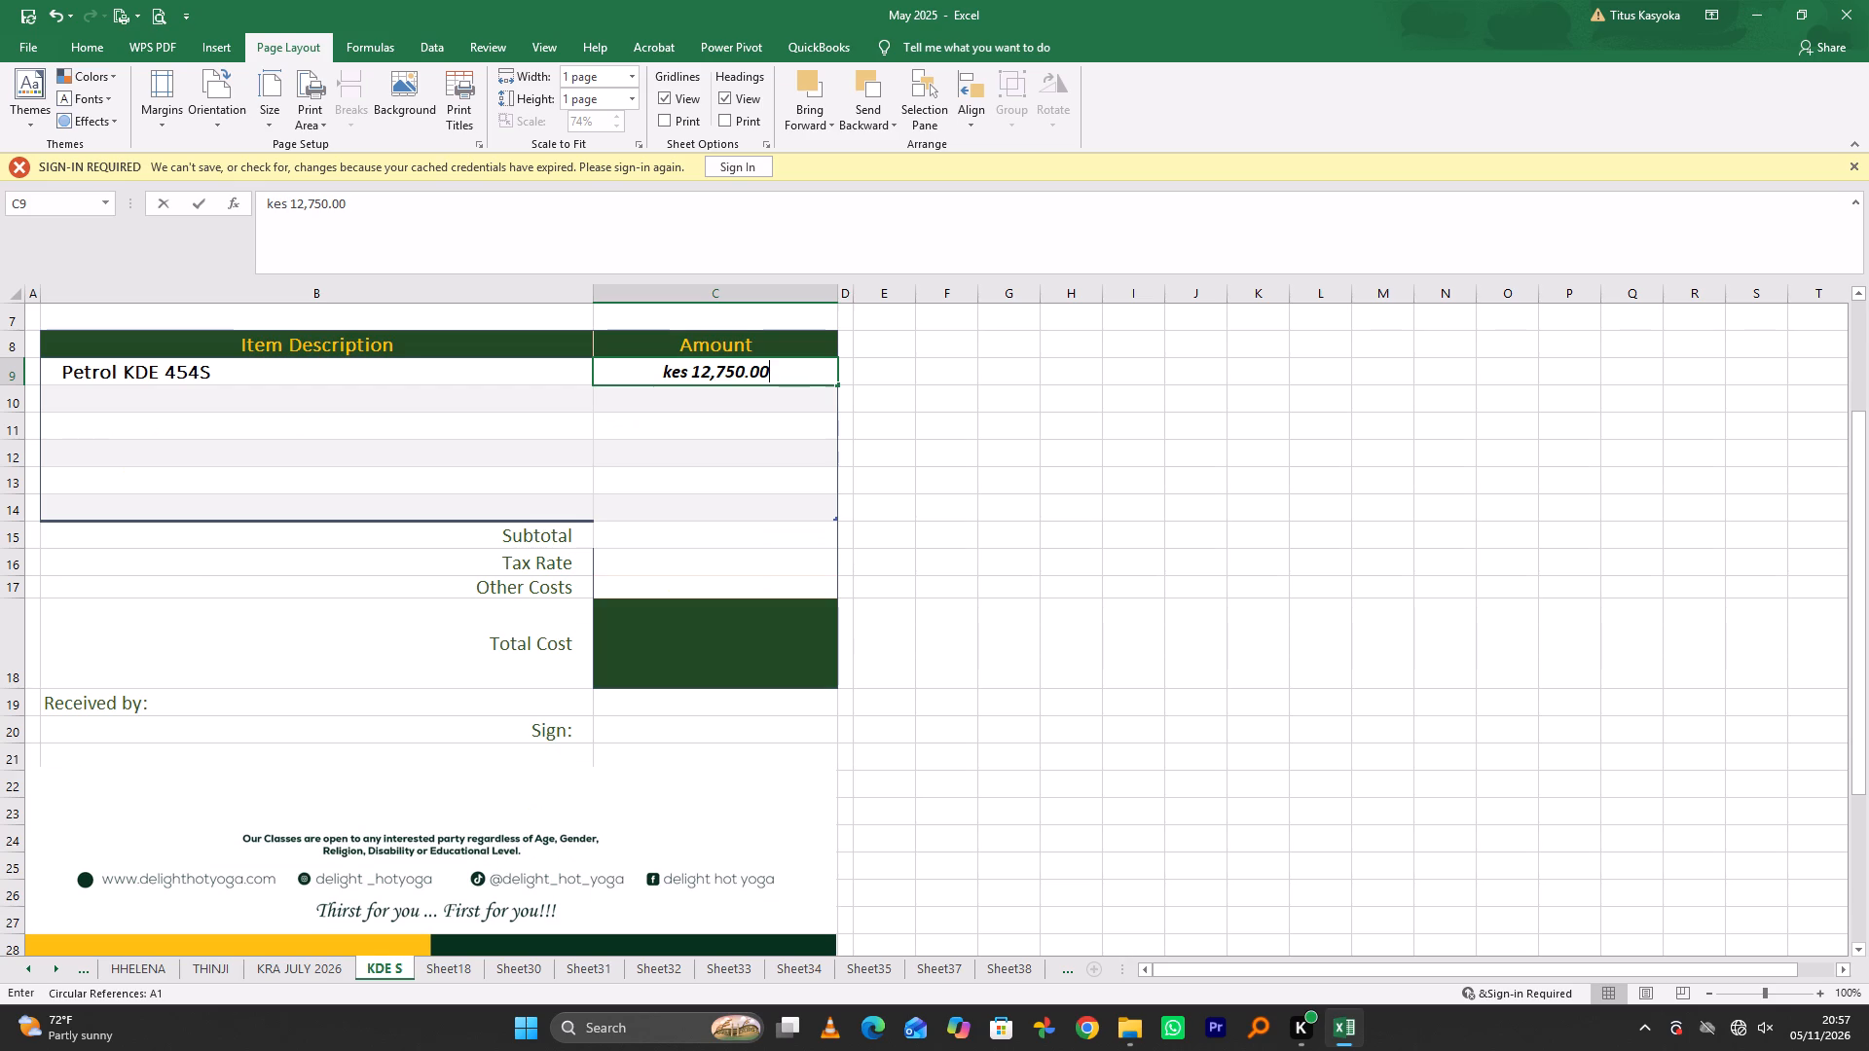
{"action": "left_click_drag", "start_coordinate": [788, 373], "coordinate": [627, 386]}
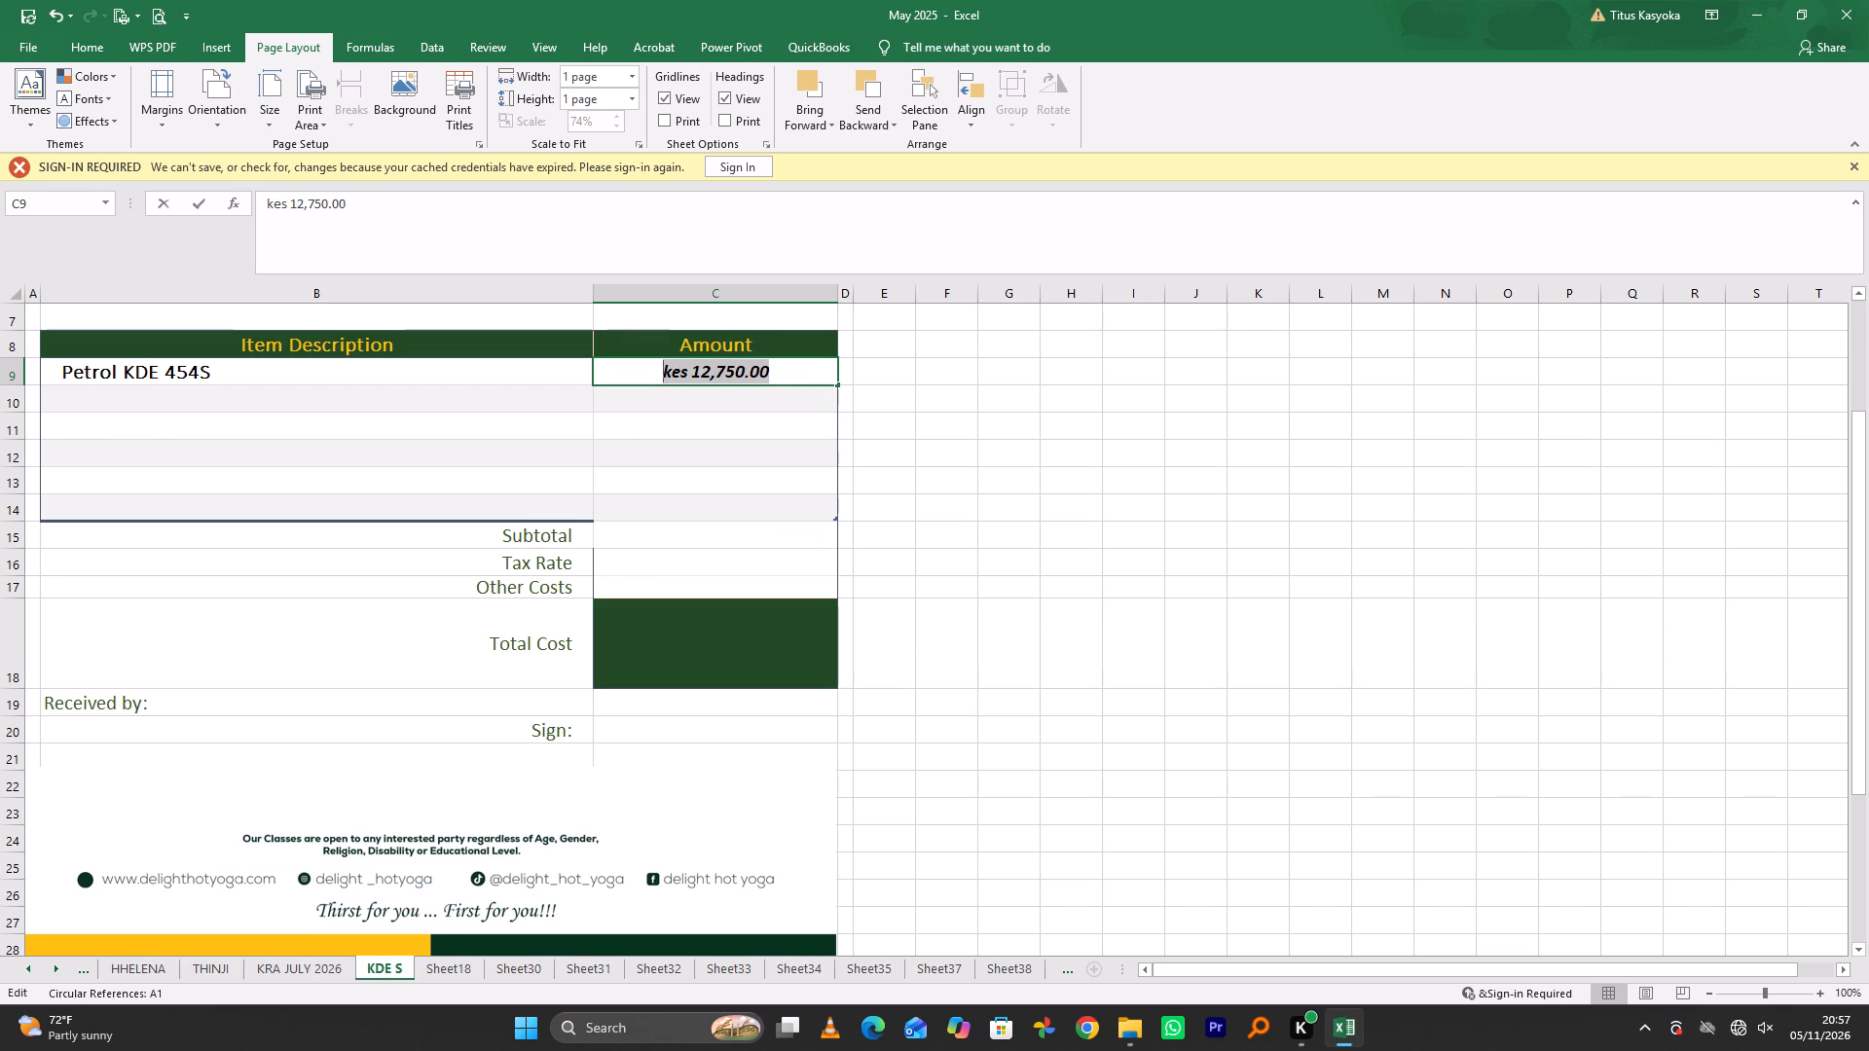
{"action": "key", "text": "ctrl+c"}
{"action": "left_click", "coordinate": [681, 634]}
{"action": "key", "text": "ctrl+v"}
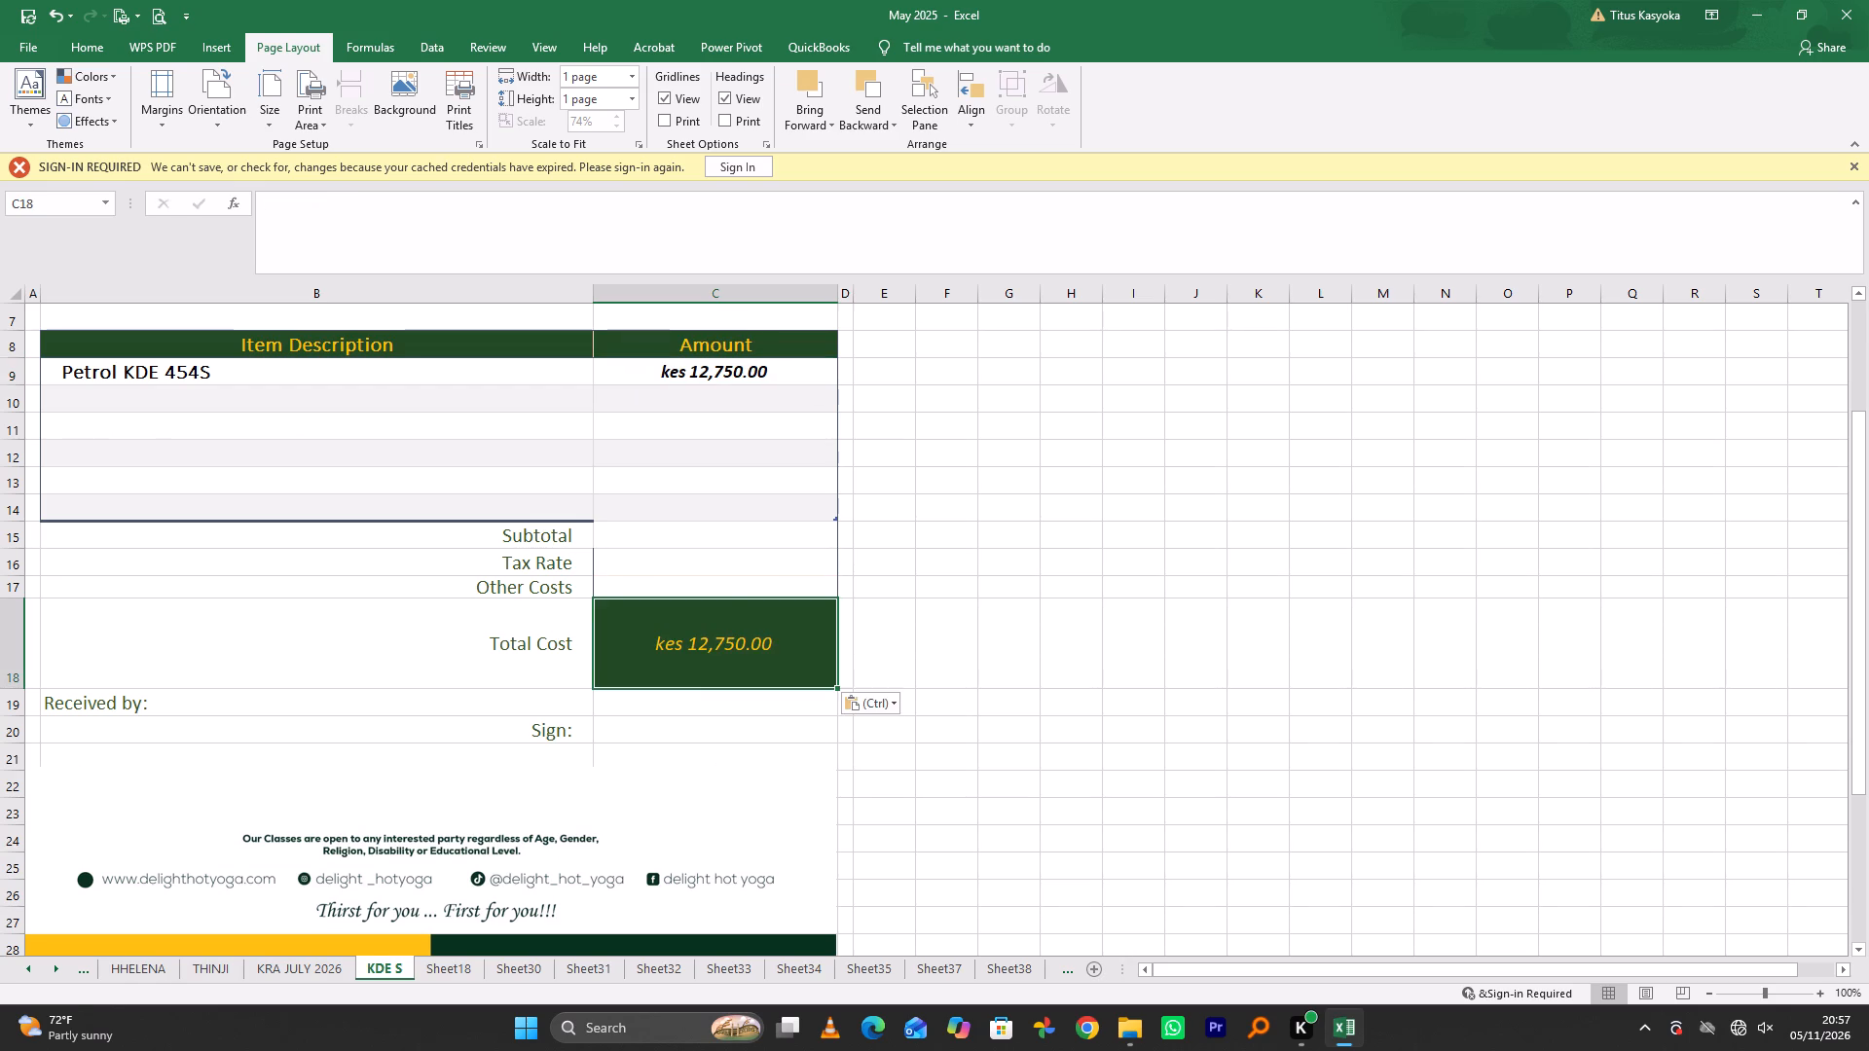
{"action": "left_click", "coordinate": [1078, 676]}
{"action": "scroll", "coordinate": [578, 688], "scroll_direction": "up", "scroll_amount": 3}
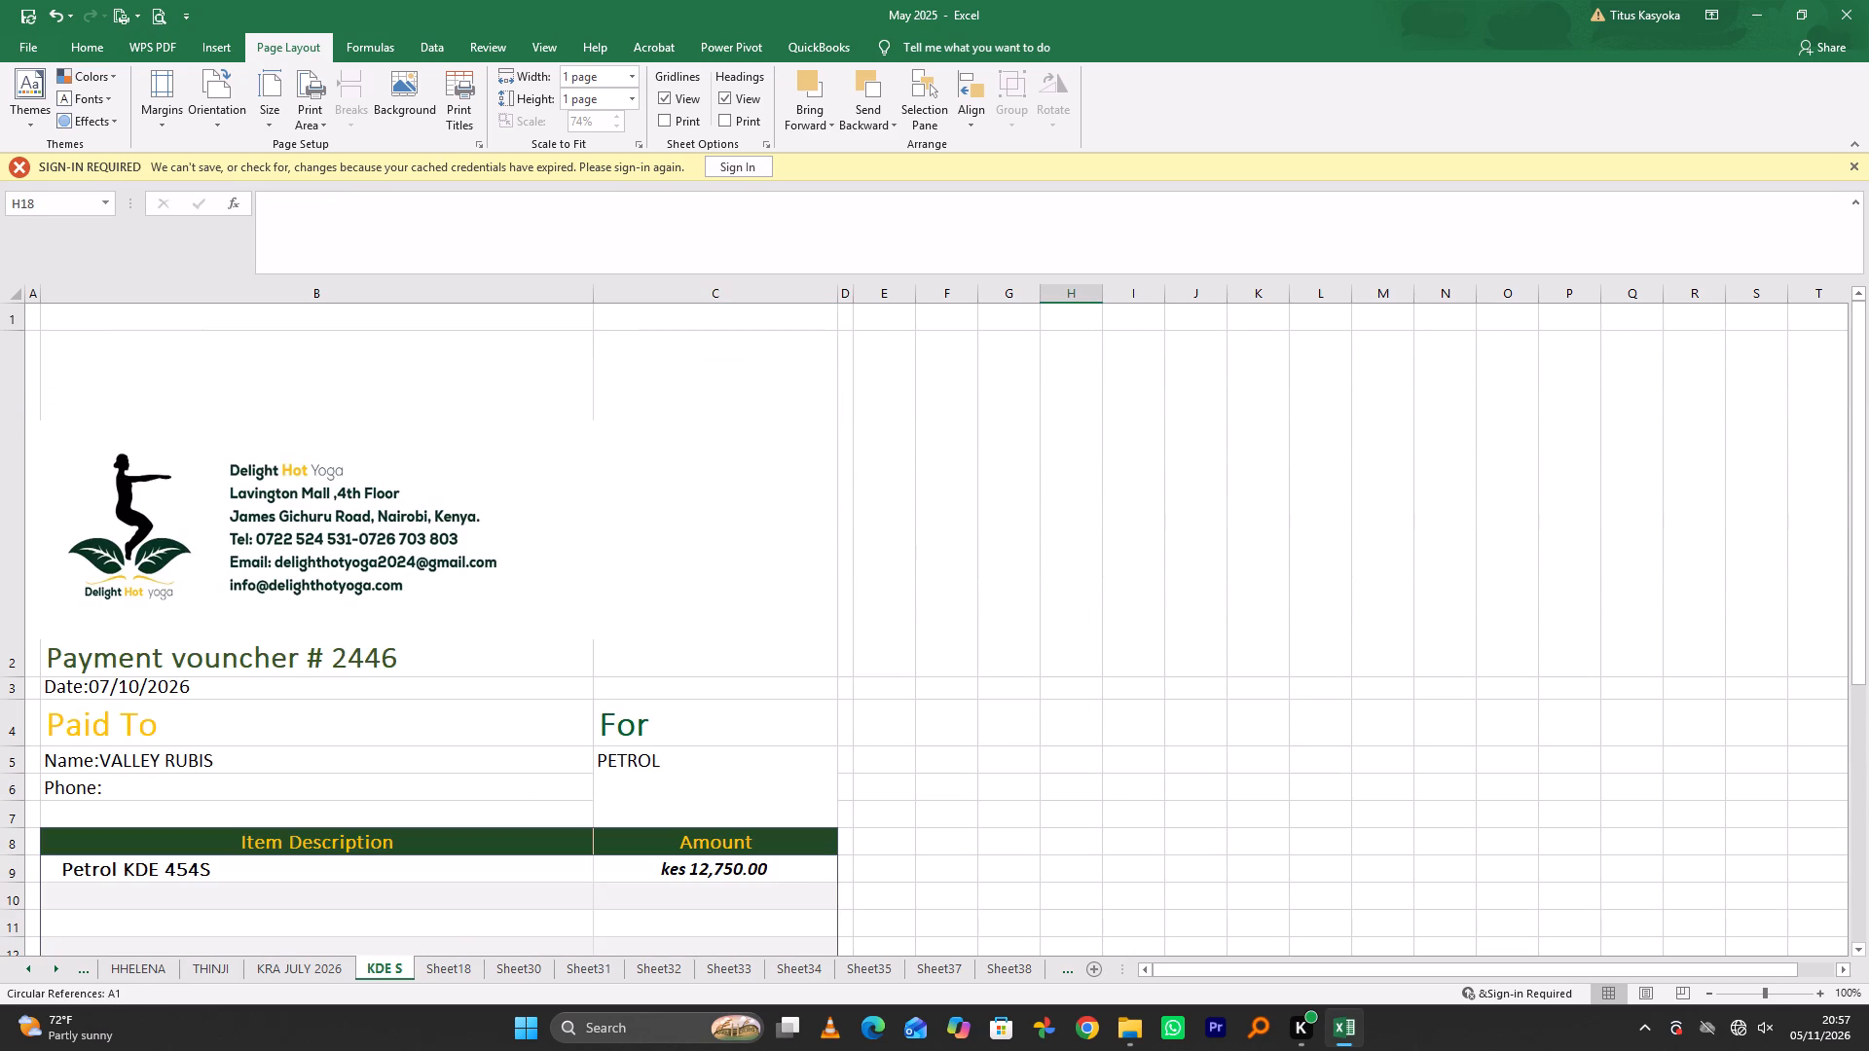
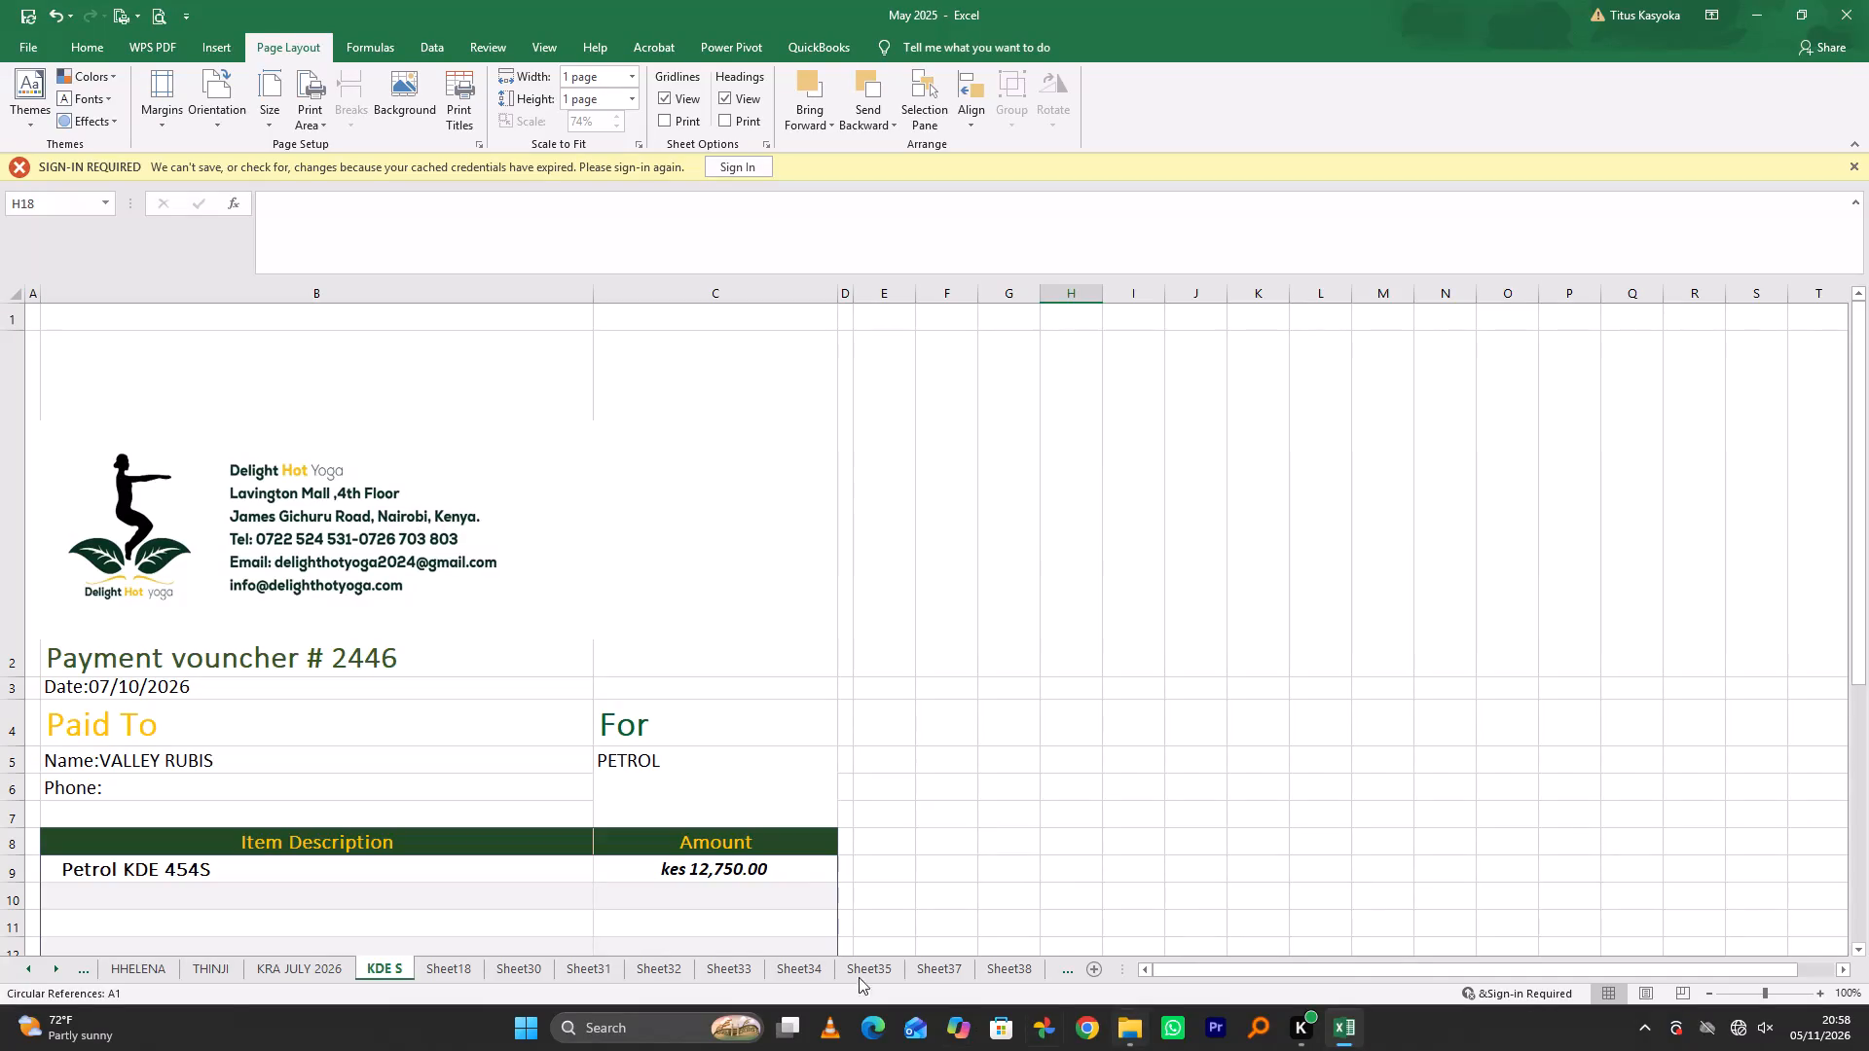
Rename Sheet18 as CHINA85.
{"action": "double_click", "coordinate": [463, 968]}
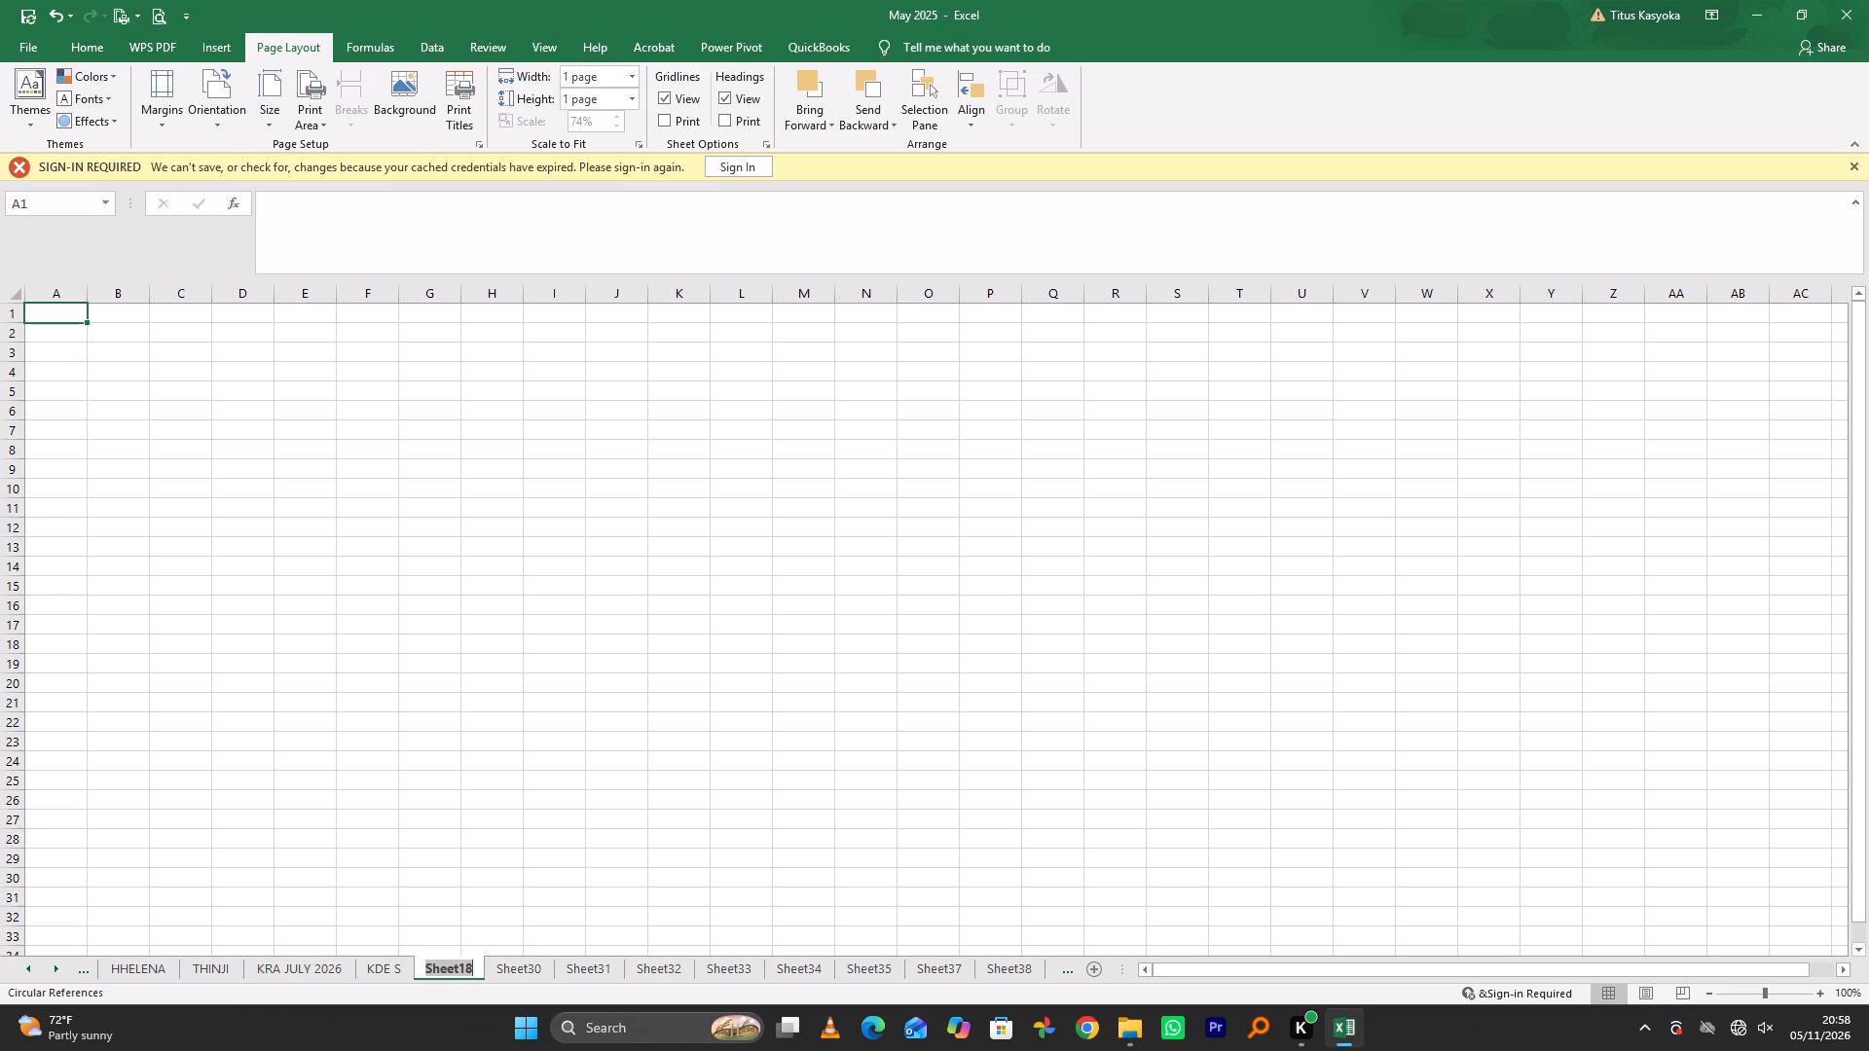
{"action": "type", "text": "CHINA"}
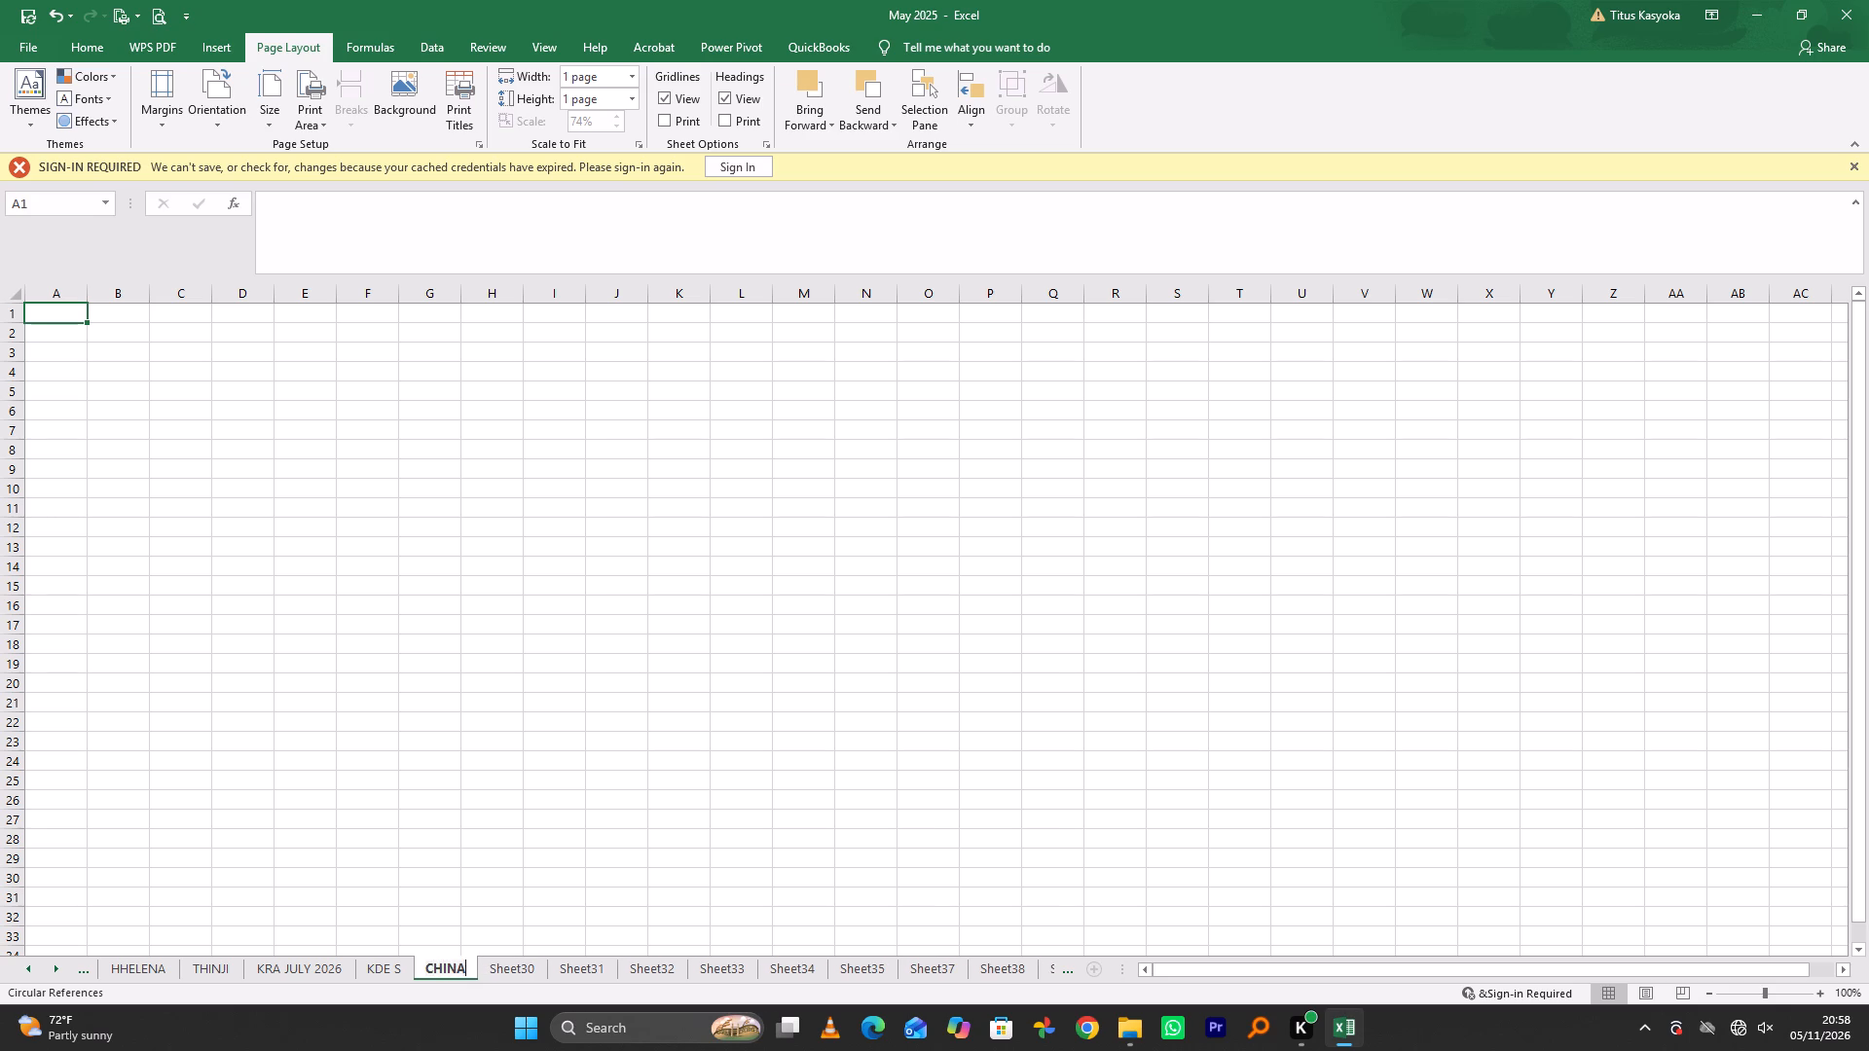
{"action": "type", "text": "85"}
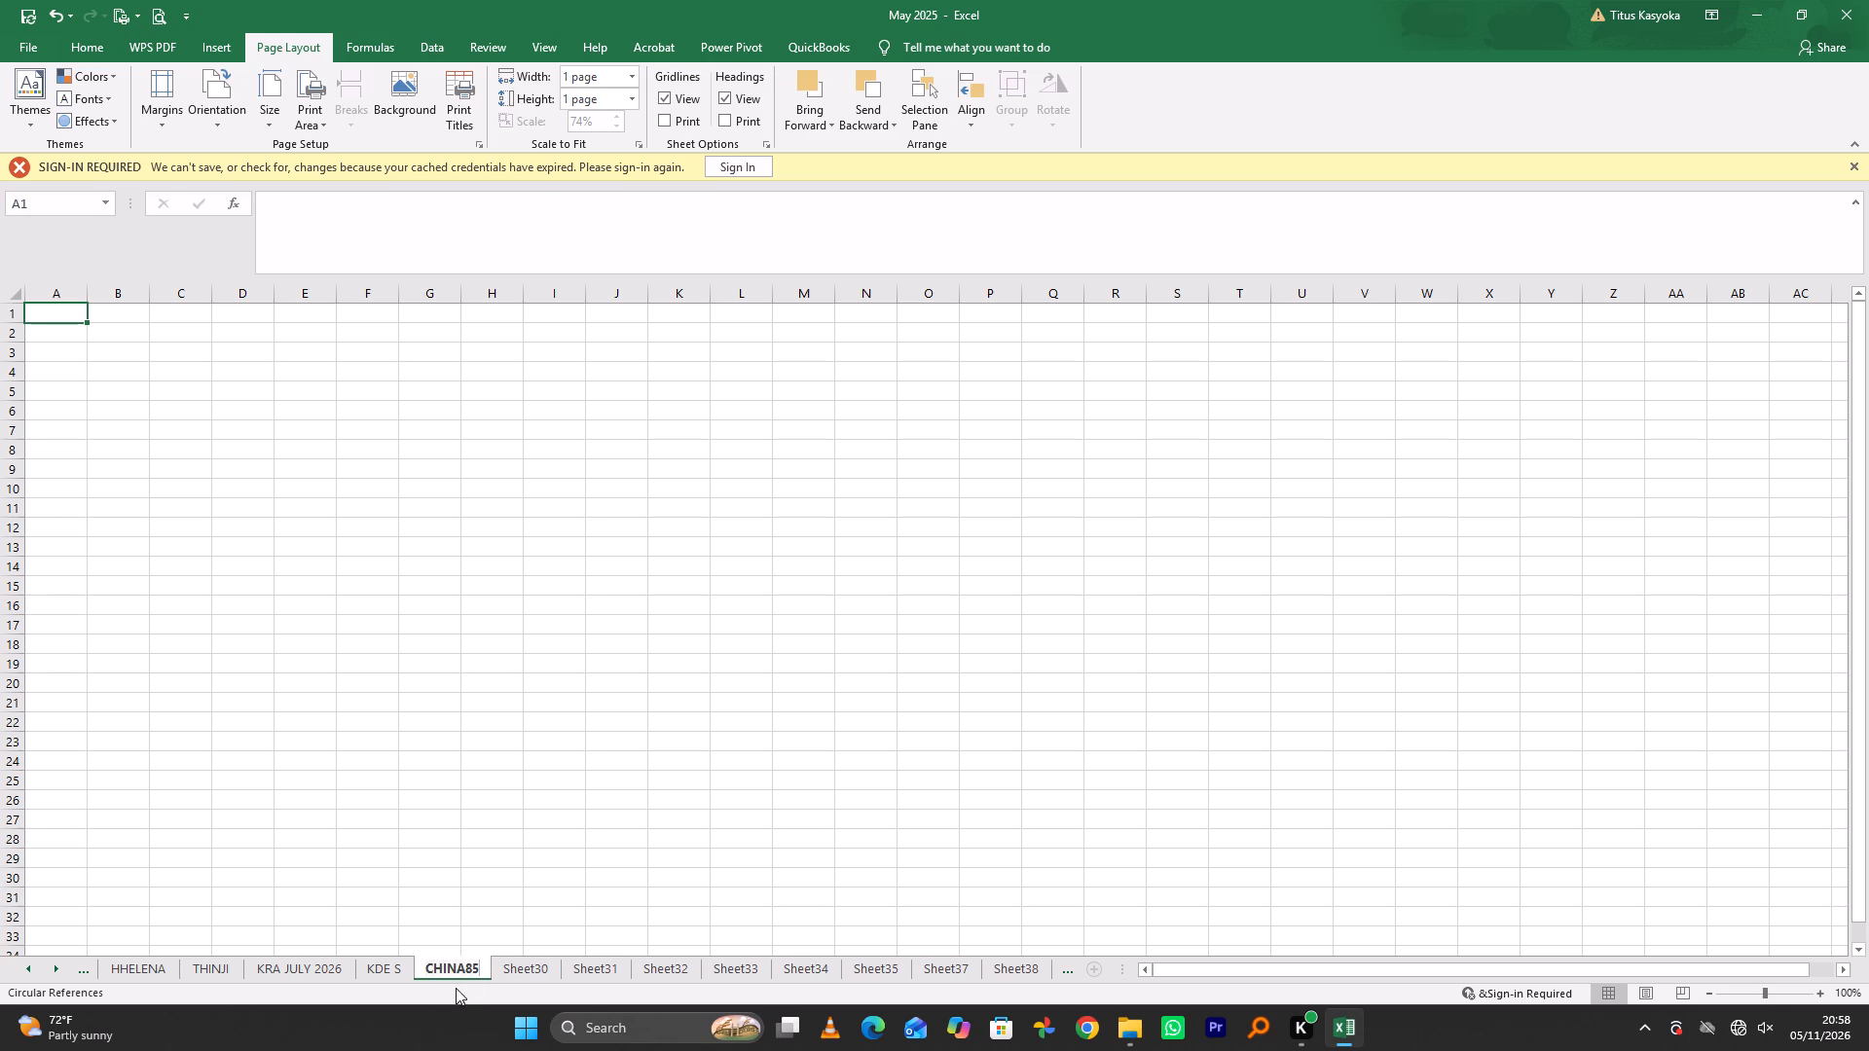
Copy the entire KDE S voucher sheet and paste it into the CHINA85 sheet.
{"action": "left_click", "coordinate": [379, 962]}
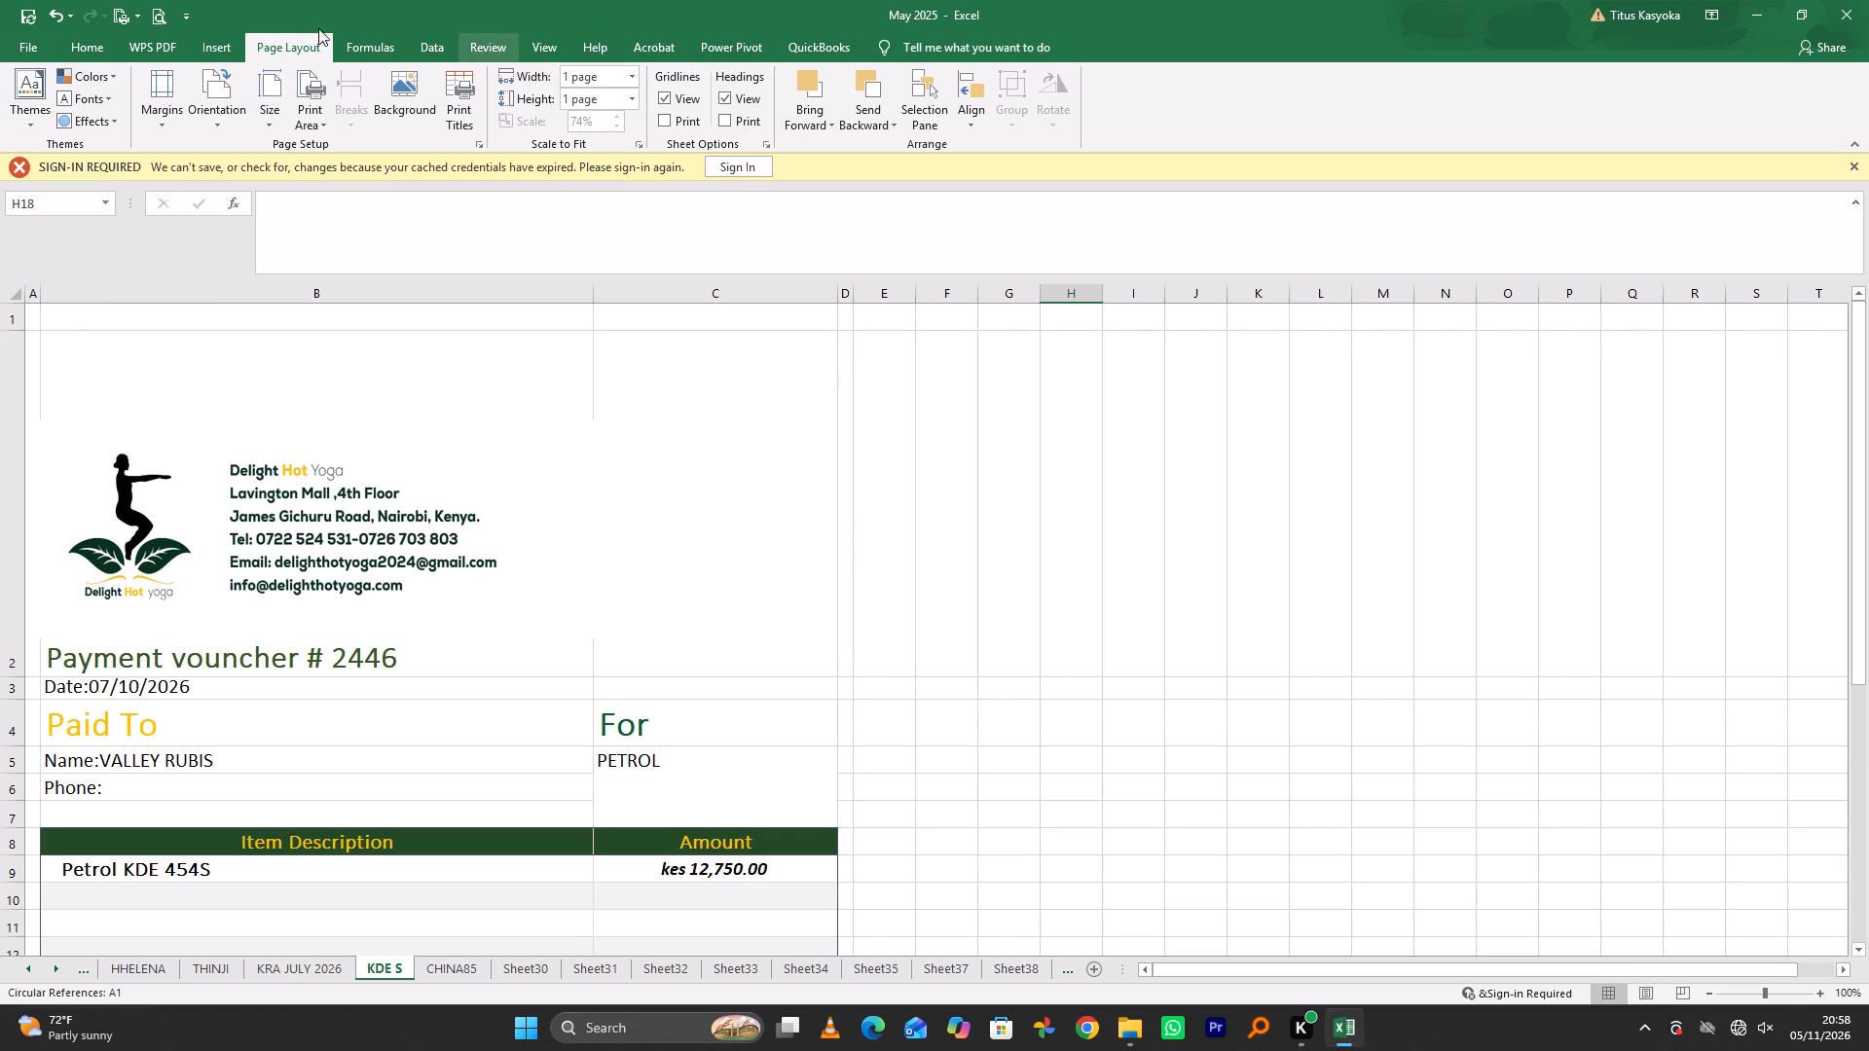
{"action": "right_click", "coordinate": [7, 293]}
{"action": "left_click", "coordinate": [75, 326]}
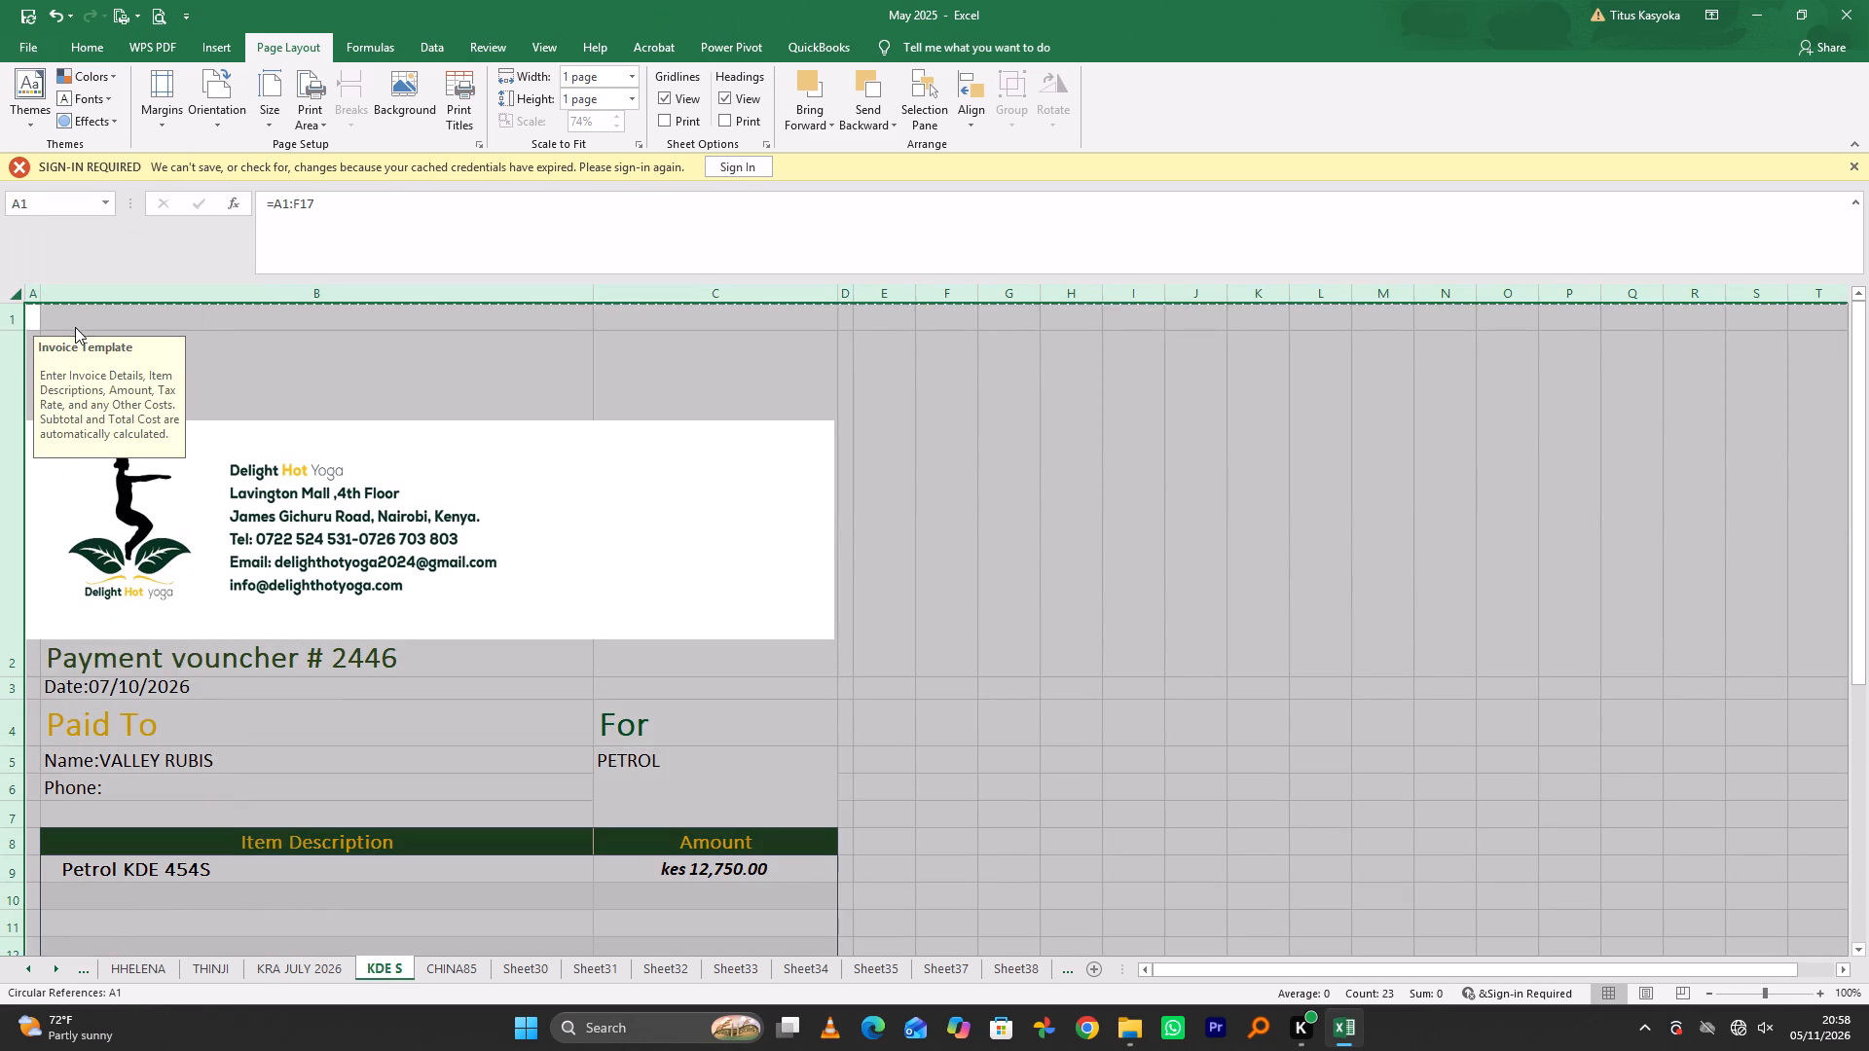
{"action": "left_click", "coordinate": [460, 974]}
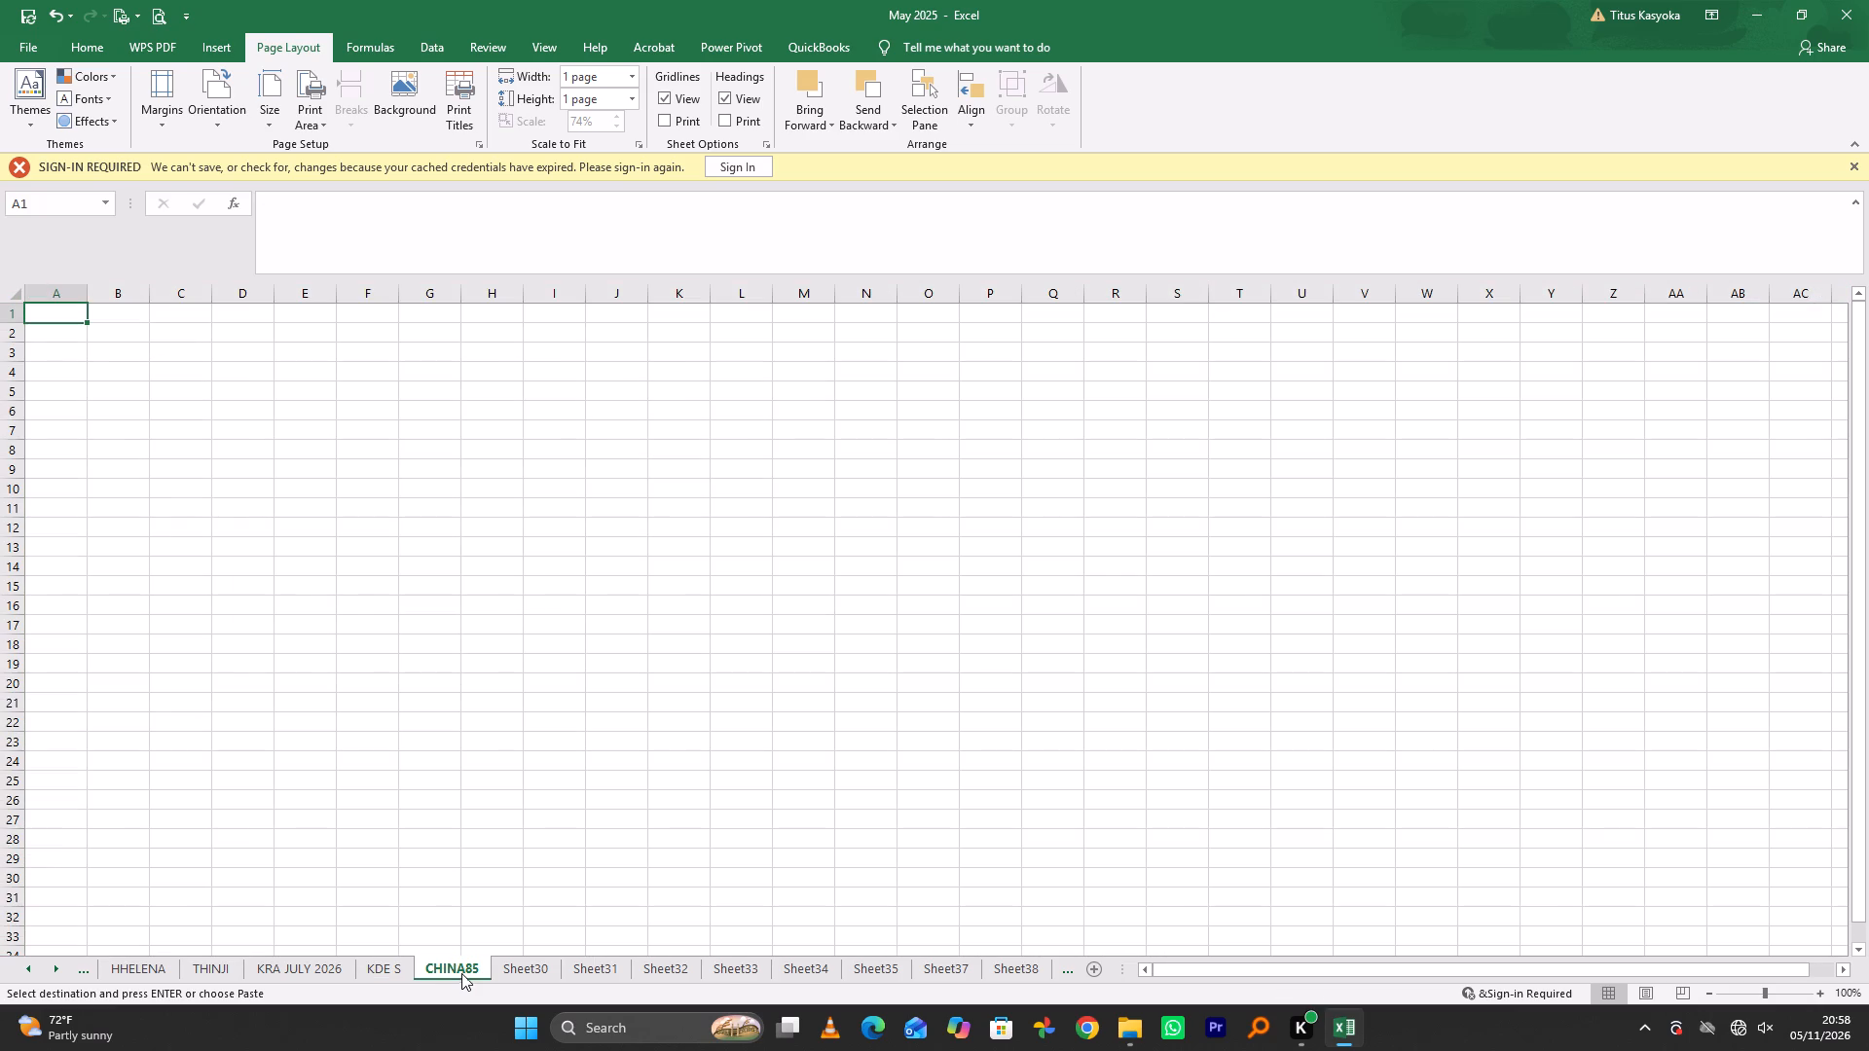
{"action": "right_click", "coordinate": [13, 292]}
{"action": "left_click", "coordinate": [60, 379]}
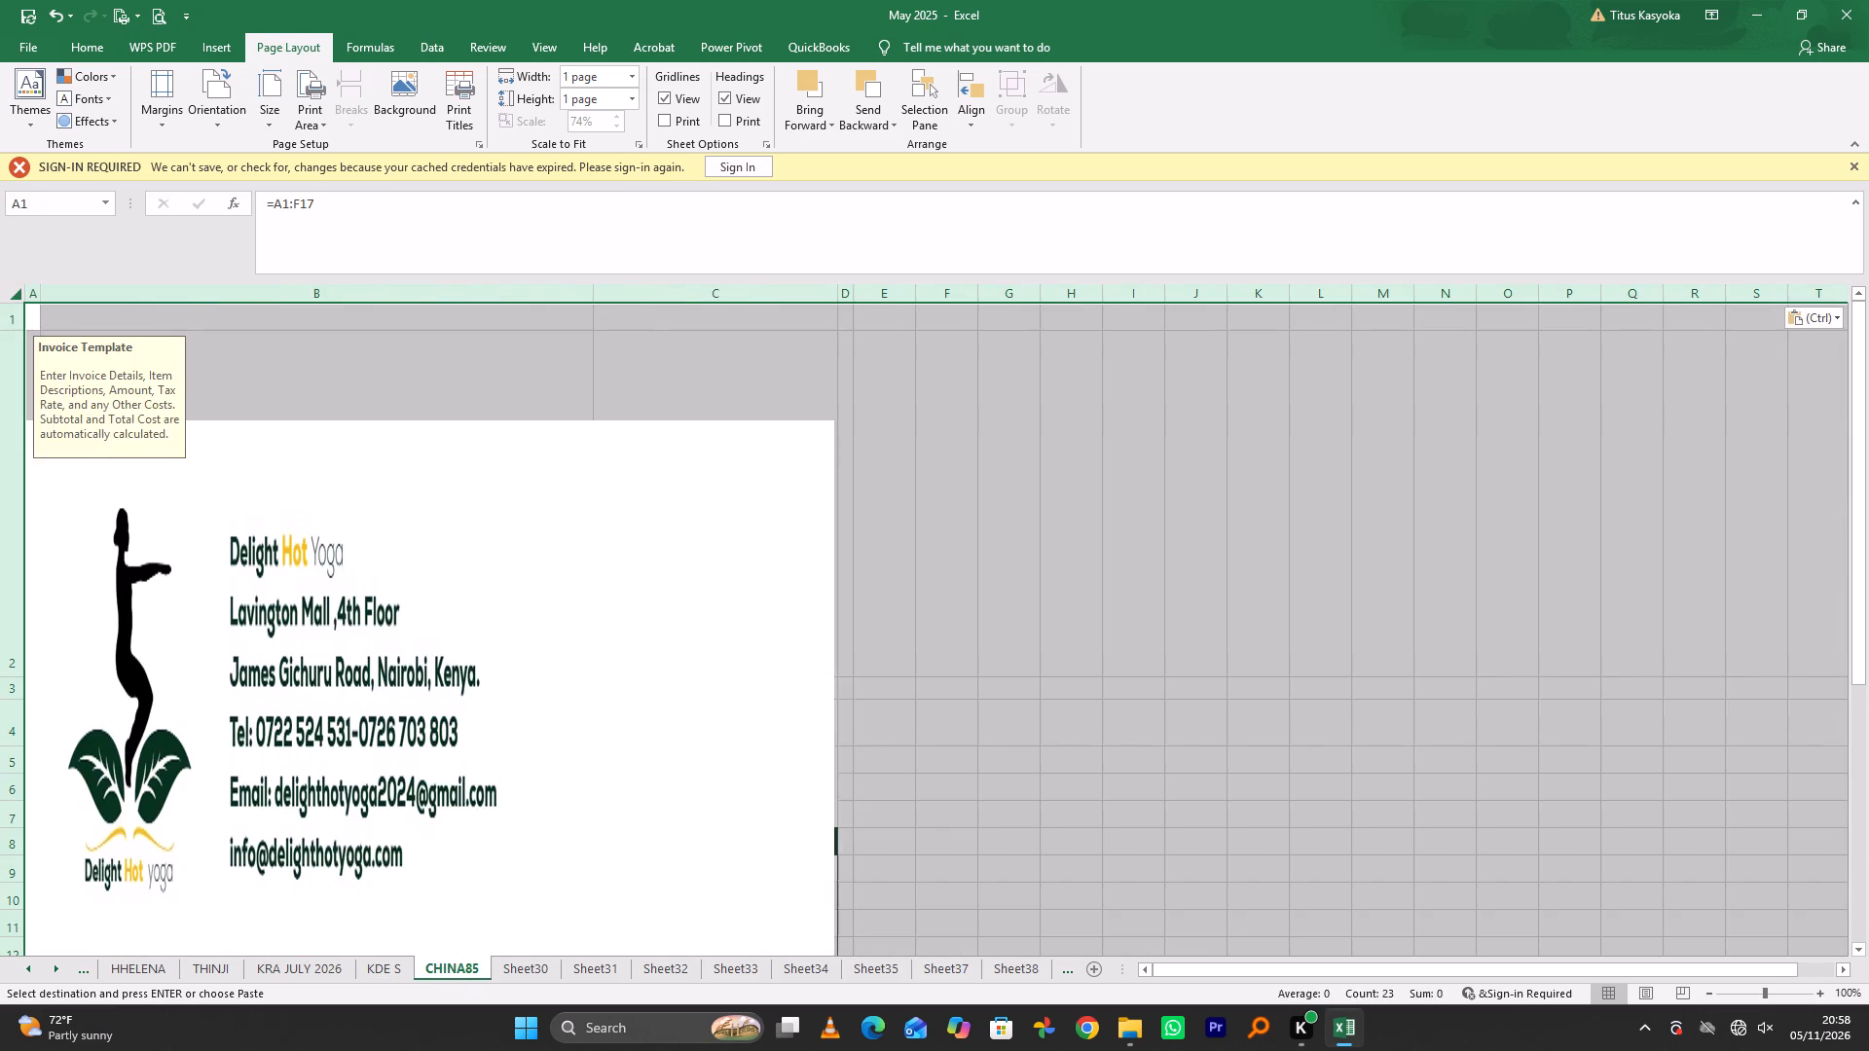
{"action": "left_click", "coordinate": [1189, 706]}
Shrink the stretched logo header picture on CHINA85 and position it just above the payment voucher number.
{"action": "left_click", "coordinate": [511, 738]}
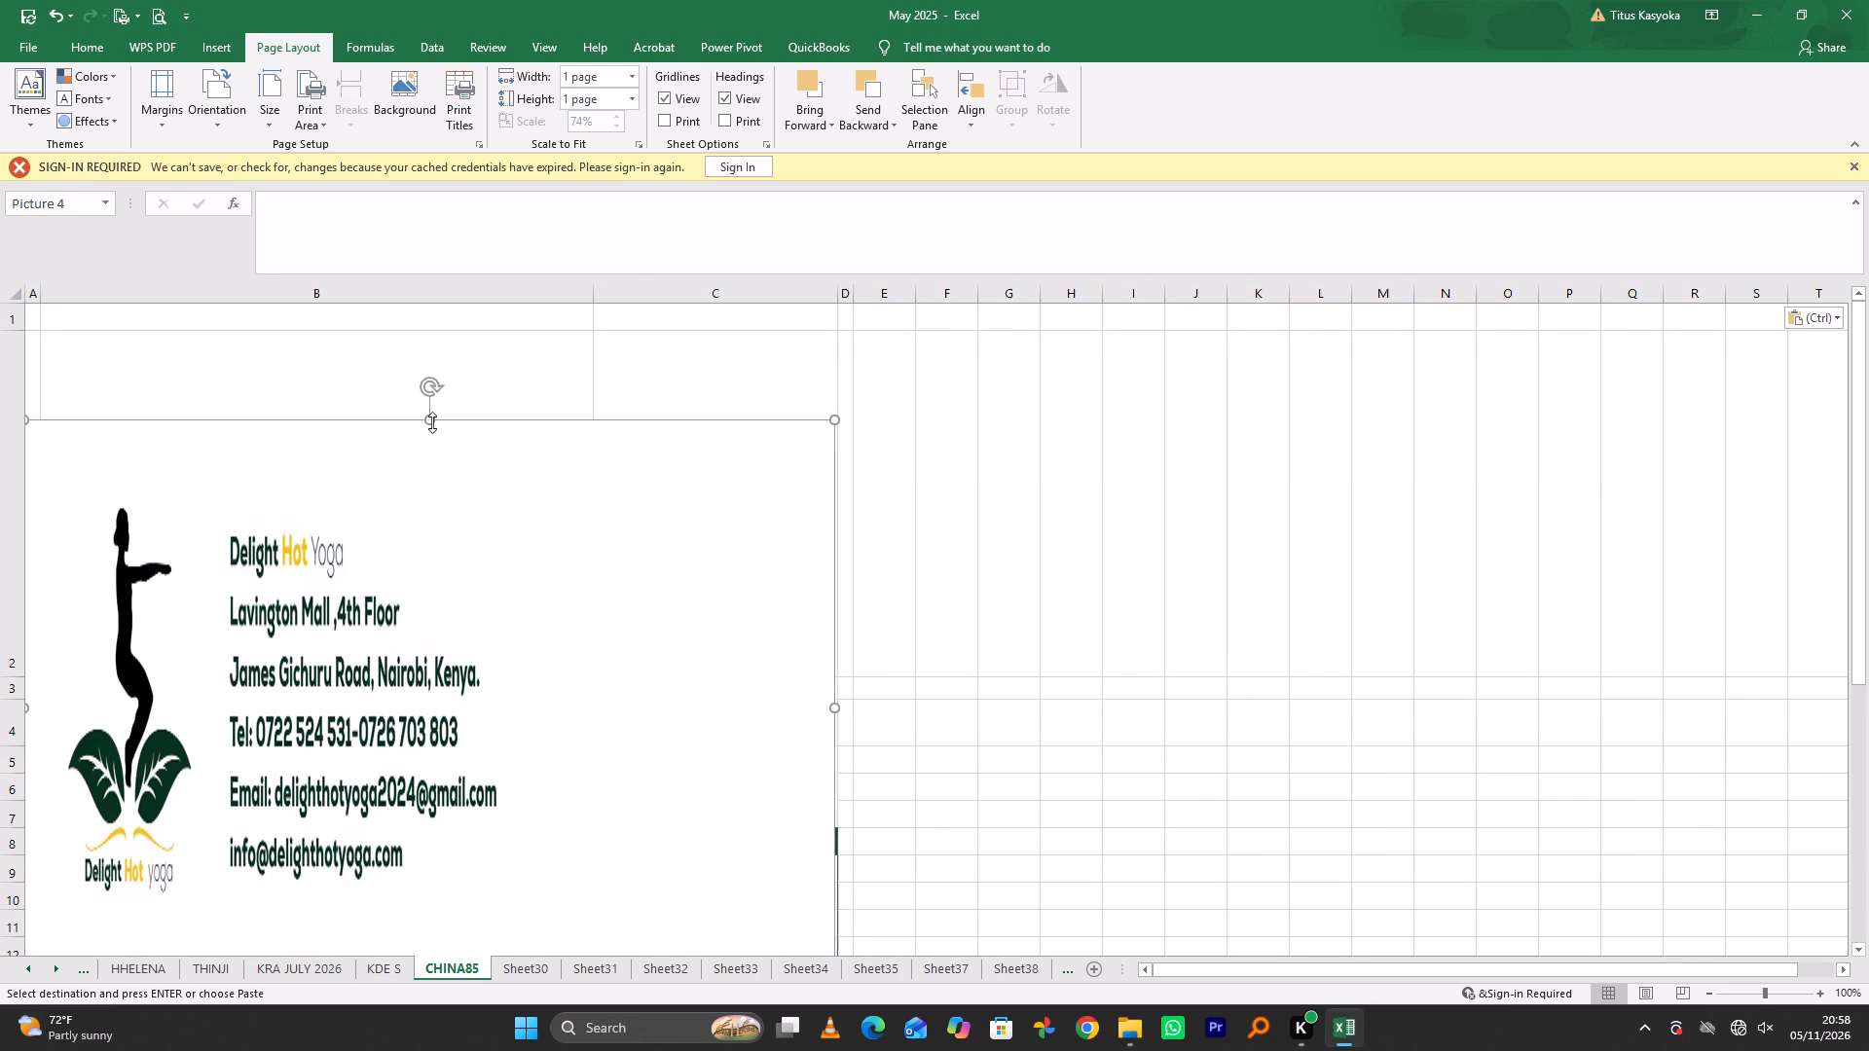
{"action": "left_click_drag", "start_coordinate": [432, 422], "coordinate": [424, 763]}
{"action": "left_click_drag", "start_coordinate": [454, 848], "coordinate": [441, 581]}
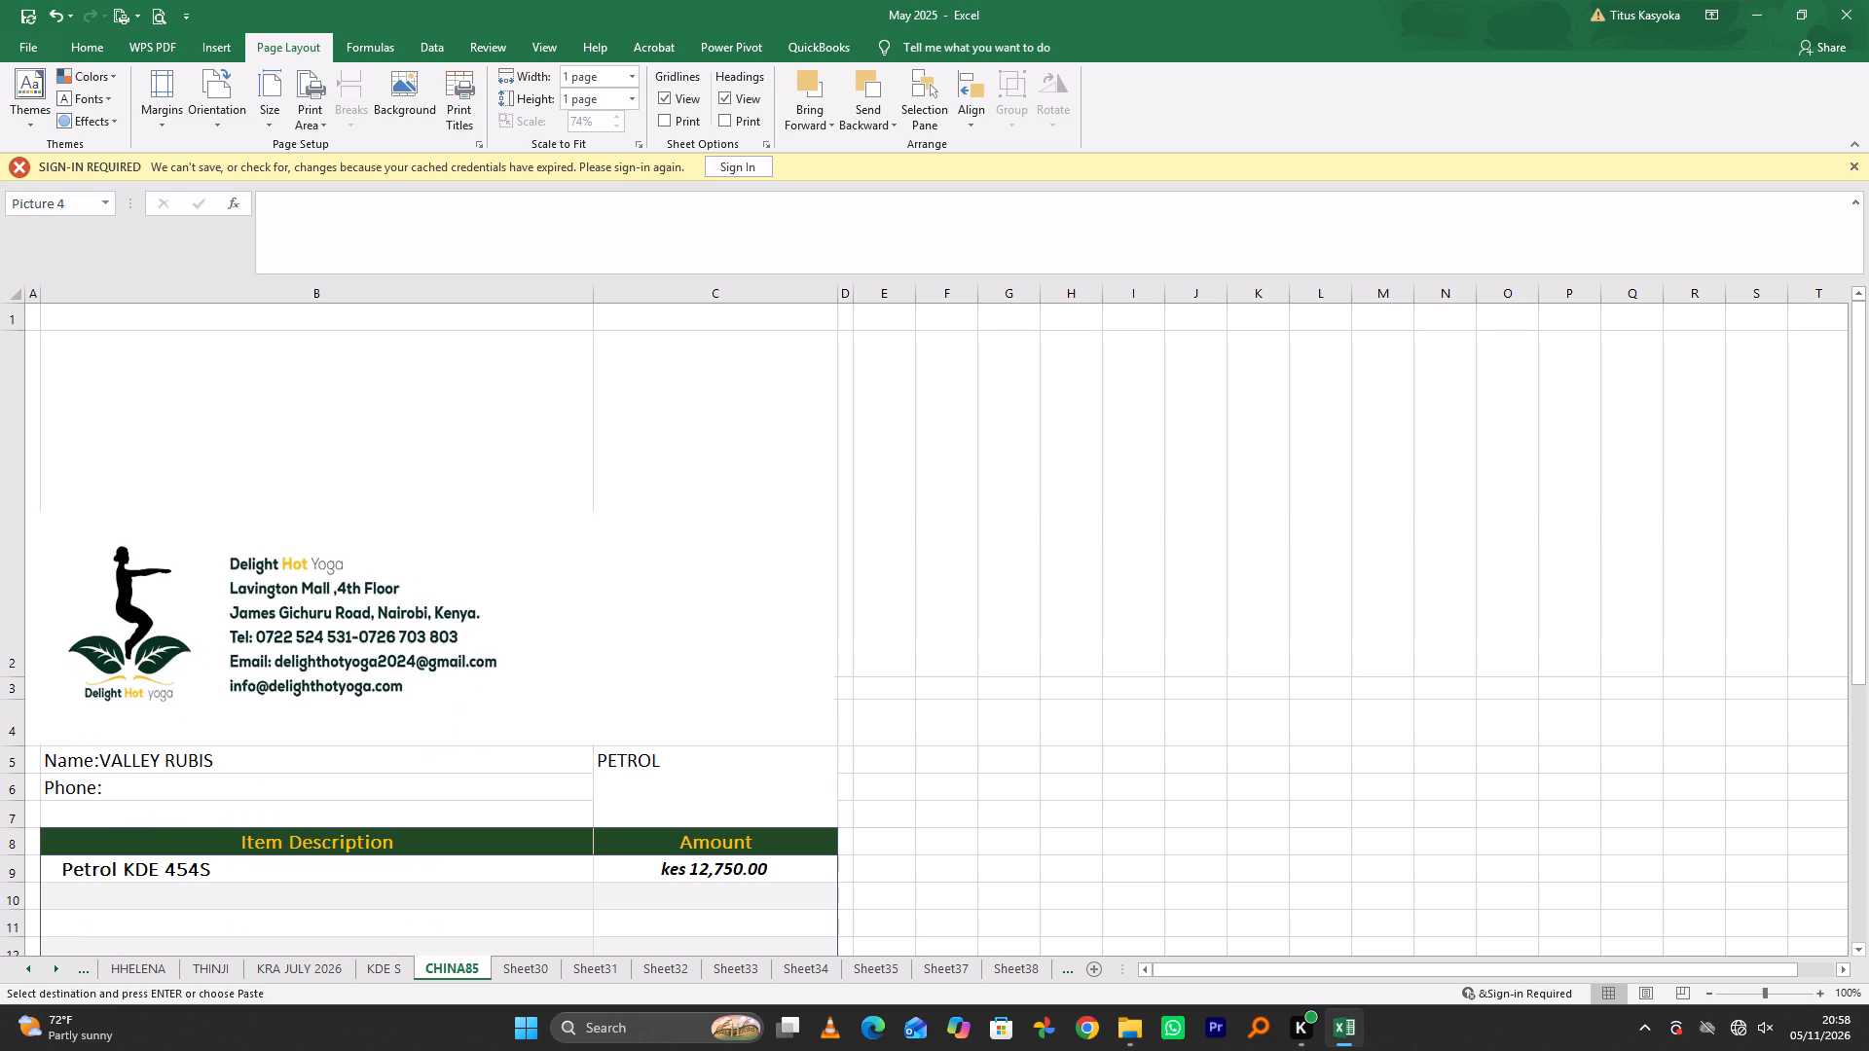
{"action": "left_click_drag", "start_coordinate": [441, 581], "coordinate": [436, 489]}
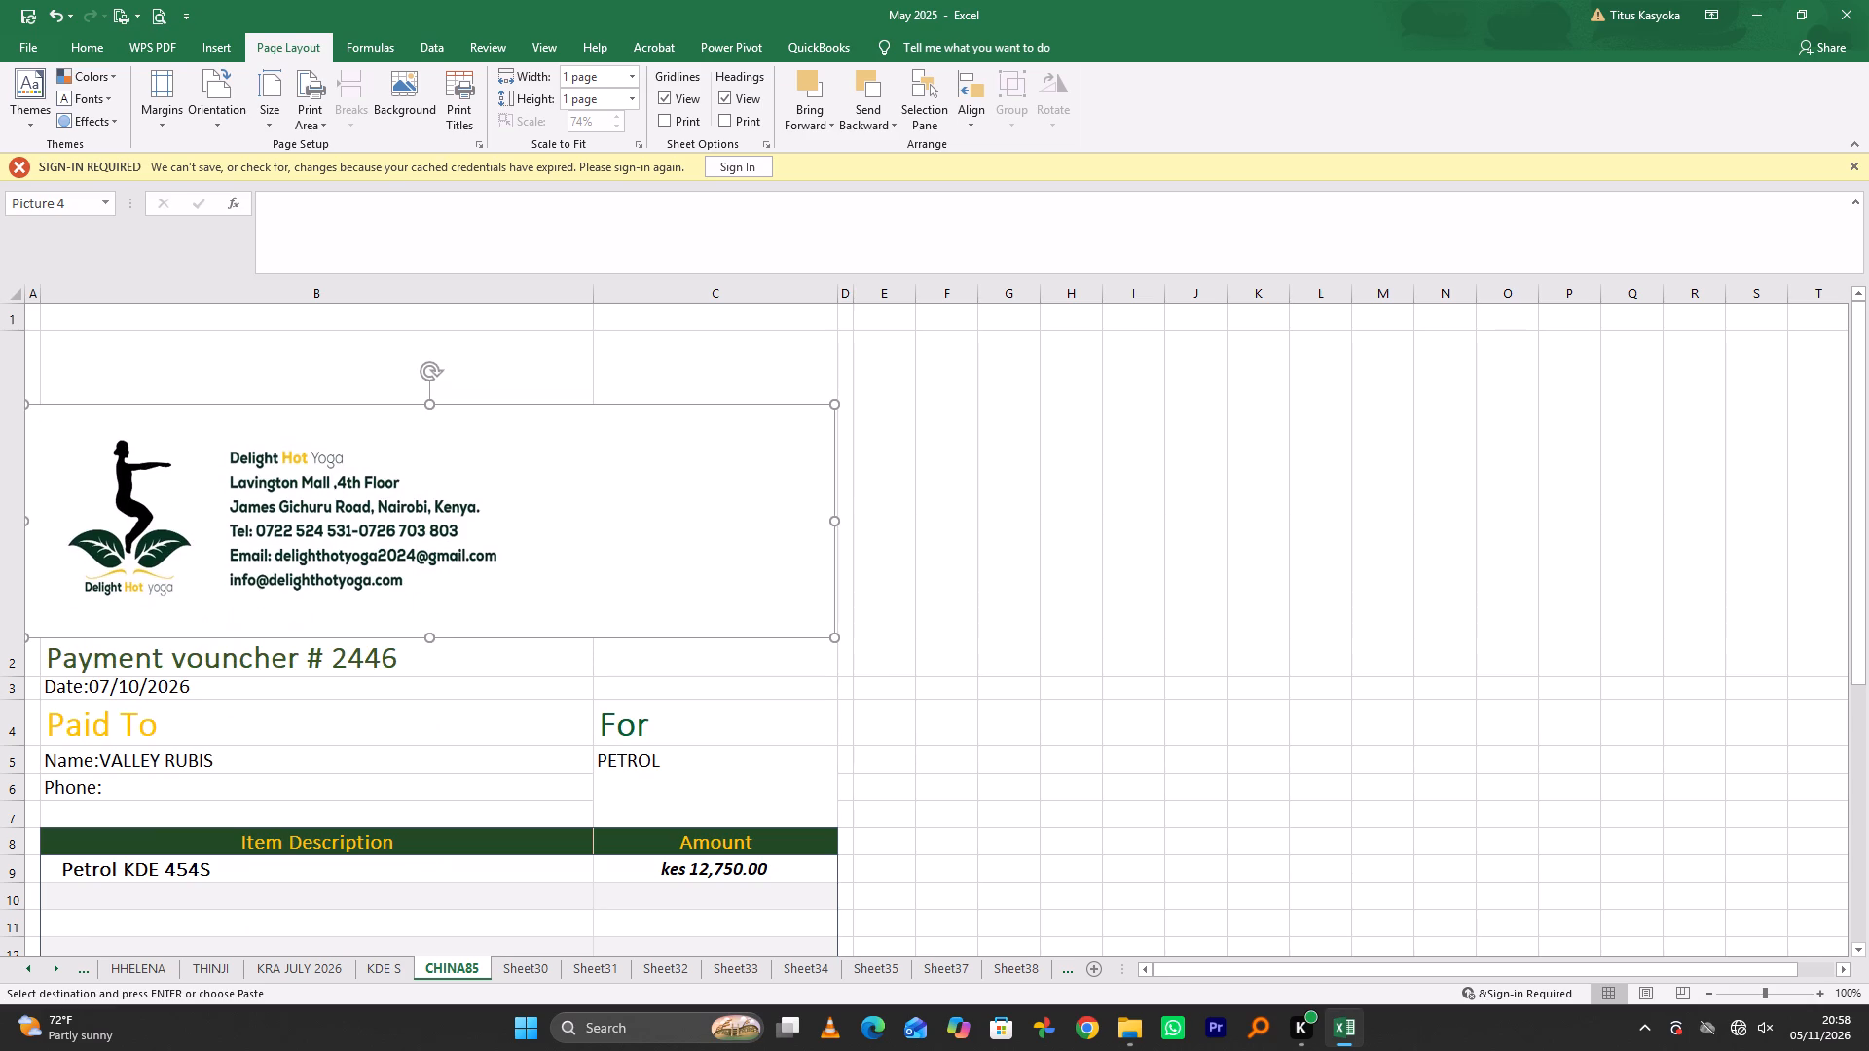
Change the payment voucher number on CHINA85 to 2447.
{"action": "double_click", "coordinate": [411, 662]}
{"action": "key", "text": "BackSpace"}
{"action": "key", "text": "7"}
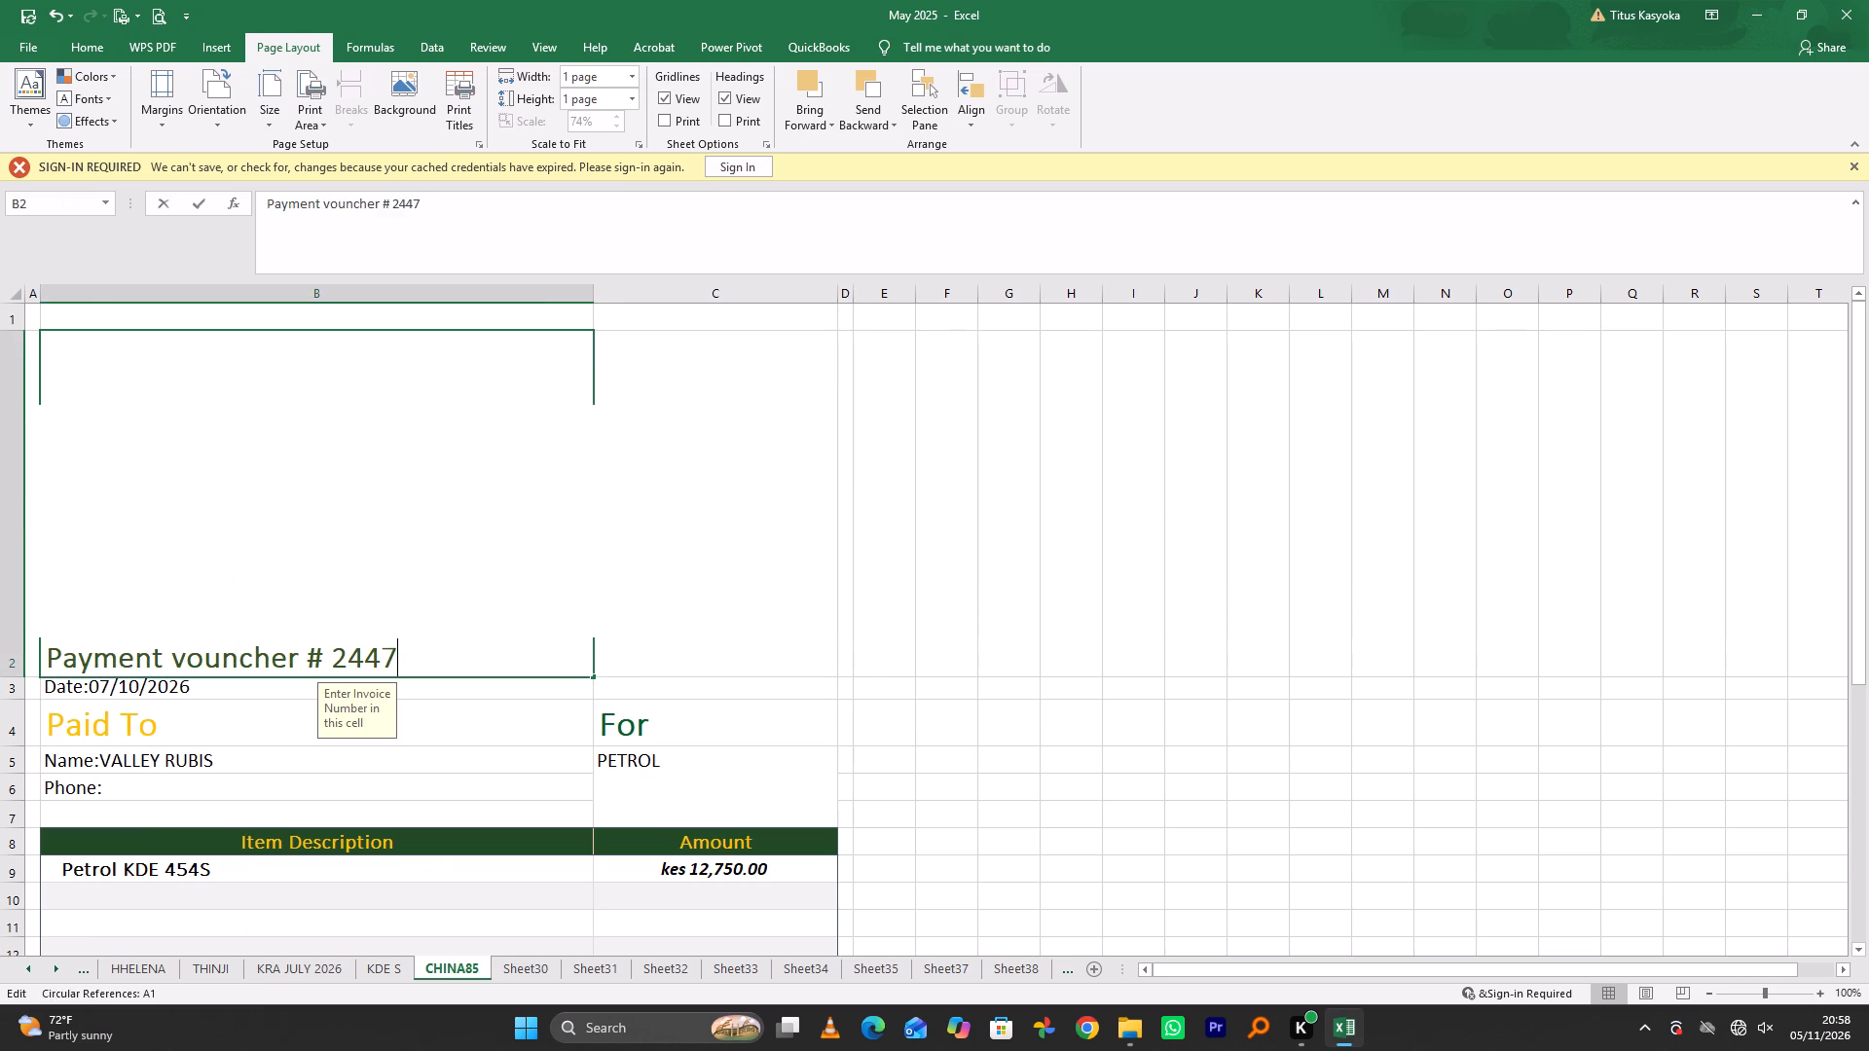
{"action": "scroll", "coordinate": [566, 609], "scroll_direction": "up", "scroll_amount": 1}
{"action": "left_click", "coordinate": [1056, 856]}
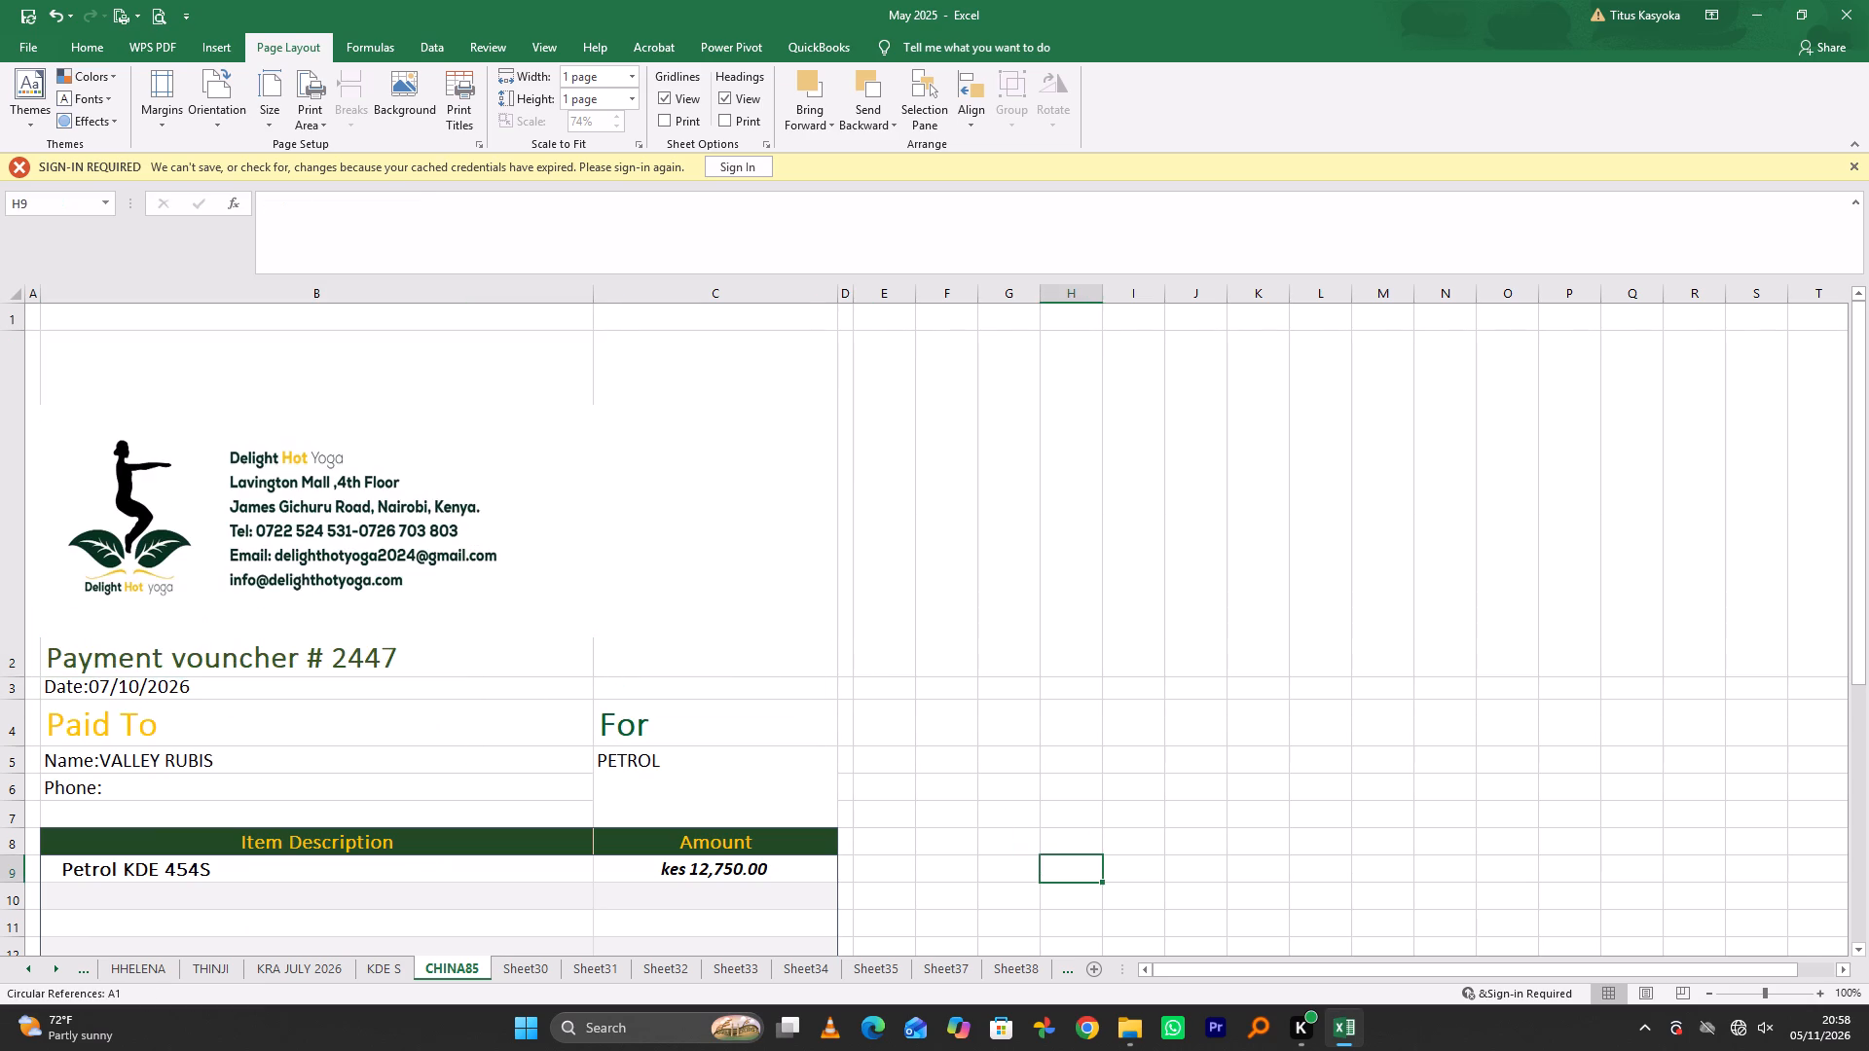
Clear the copied petrol entries on CHINA85: the For cell, first item description, its amount and the Total Cost.
{"action": "left_click", "coordinate": [734, 769]}
{"action": "key", "text": "BackSpace"}
{"action": "left_click", "coordinate": [252, 873]}
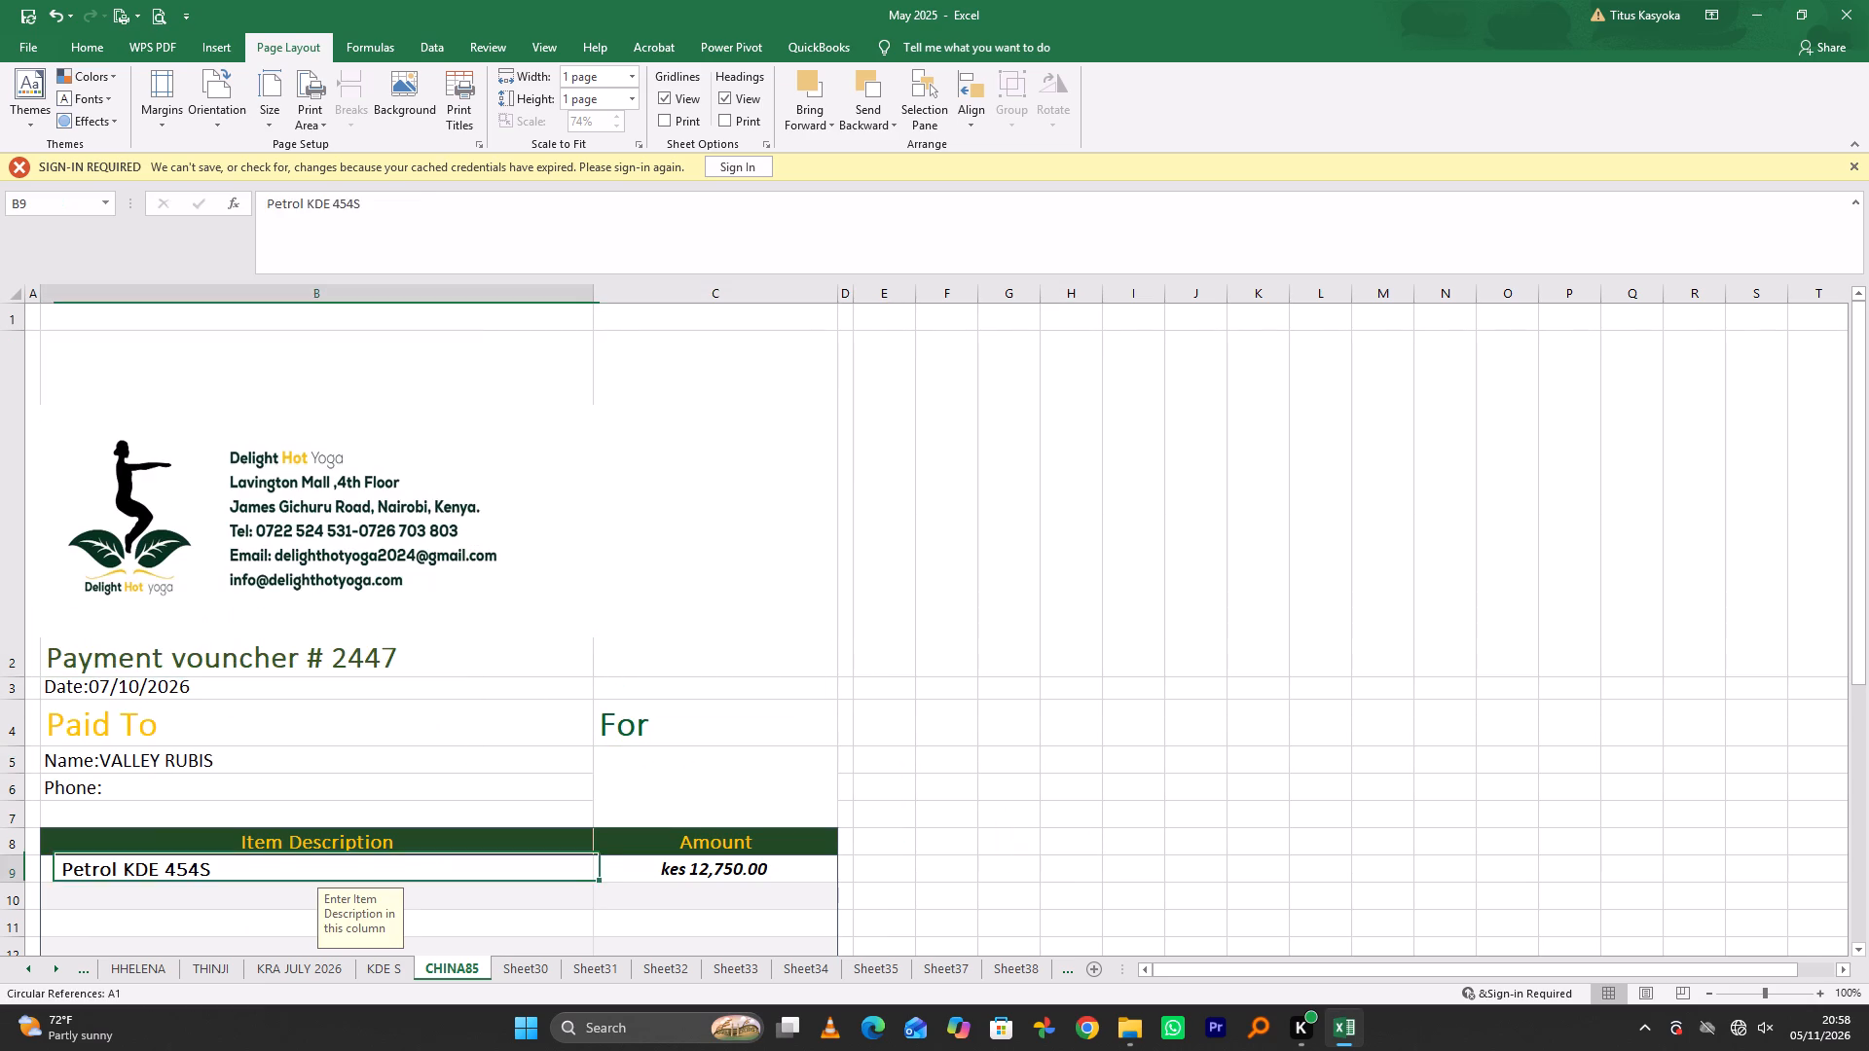
{"action": "key", "text": "BackSpace"}
{"action": "left_click", "coordinate": [706, 870]}
{"action": "key", "text": "BackSpace"}
{"action": "scroll", "coordinate": [679, 913], "scroll_direction": "down", "scroll_amount": 1}
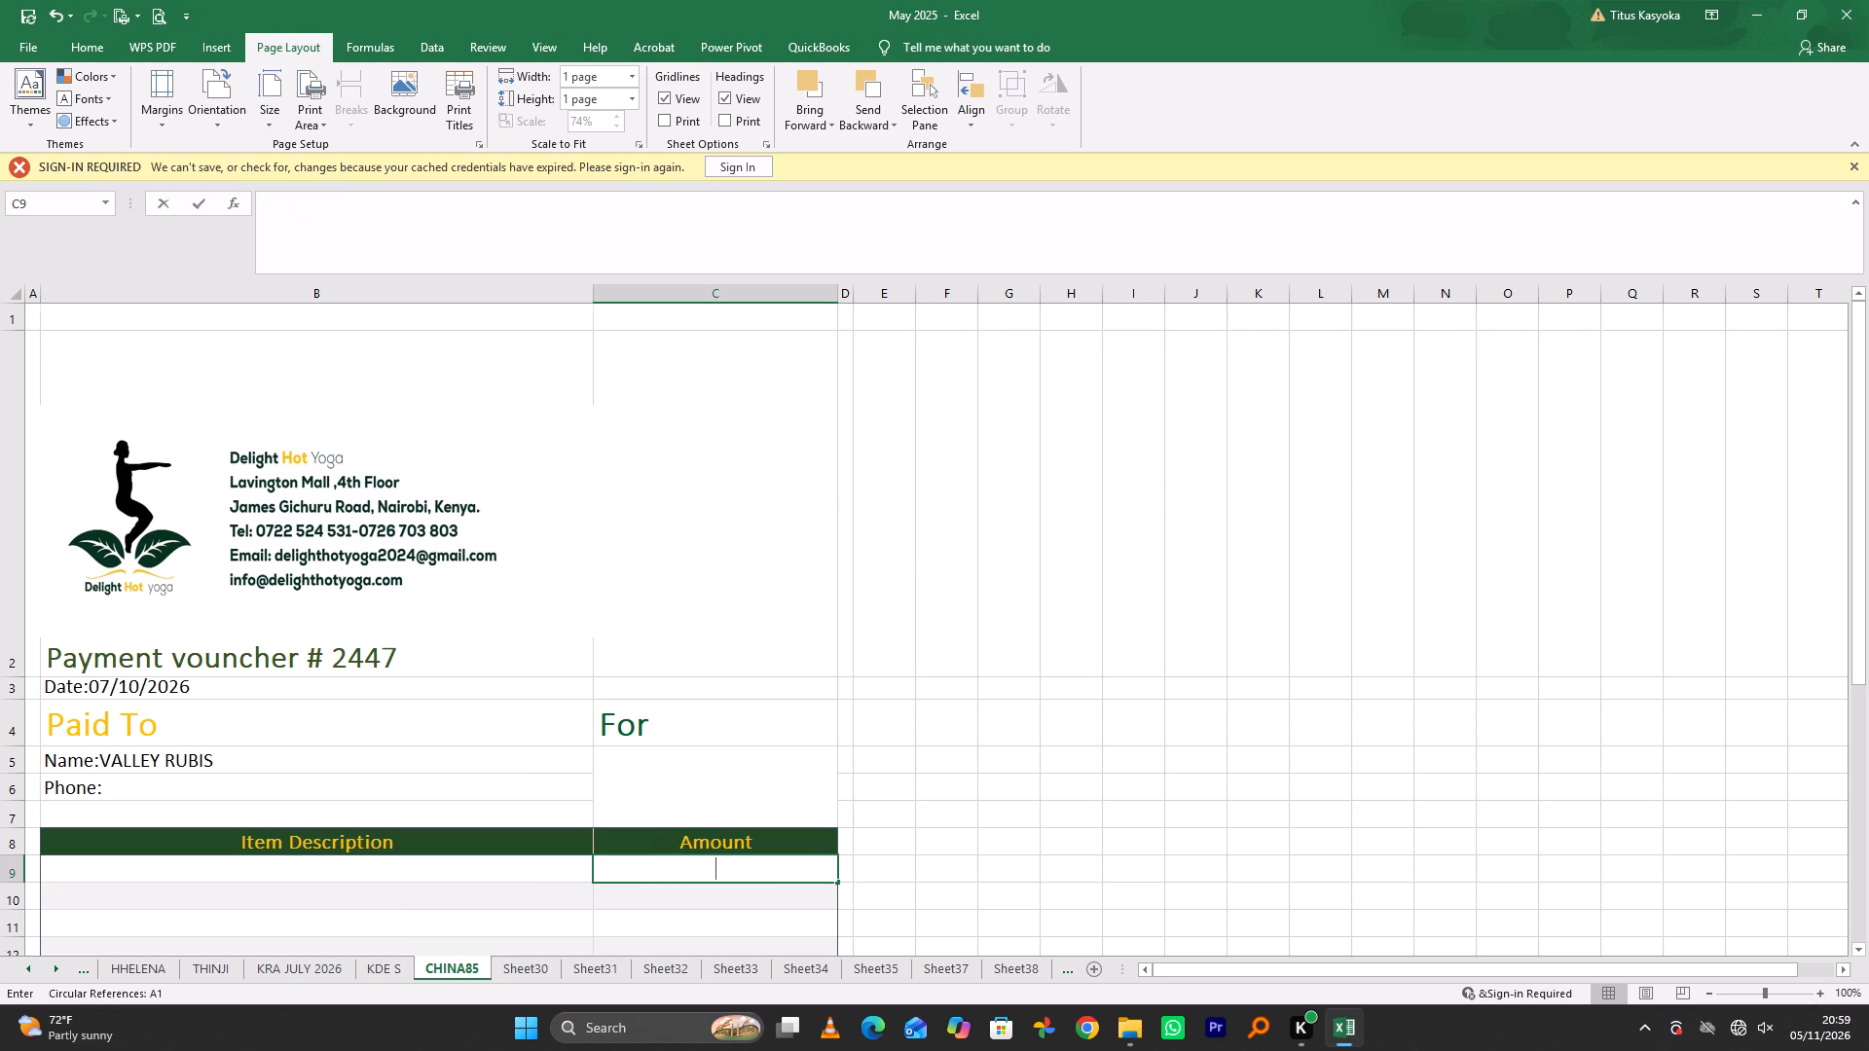
{"action": "scroll", "coordinate": [679, 913], "scroll_direction": "down", "scroll_amount": 1}
{"action": "left_click", "coordinate": [742, 650]}
{"action": "key", "text": "BackSpace"}
Reduce the height of the footer picture on CHINA85 so it ends at about row 29.
{"action": "scroll", "coordinate": [1044, 744], "scroll_direction": "down", "scroll_amount": 2}
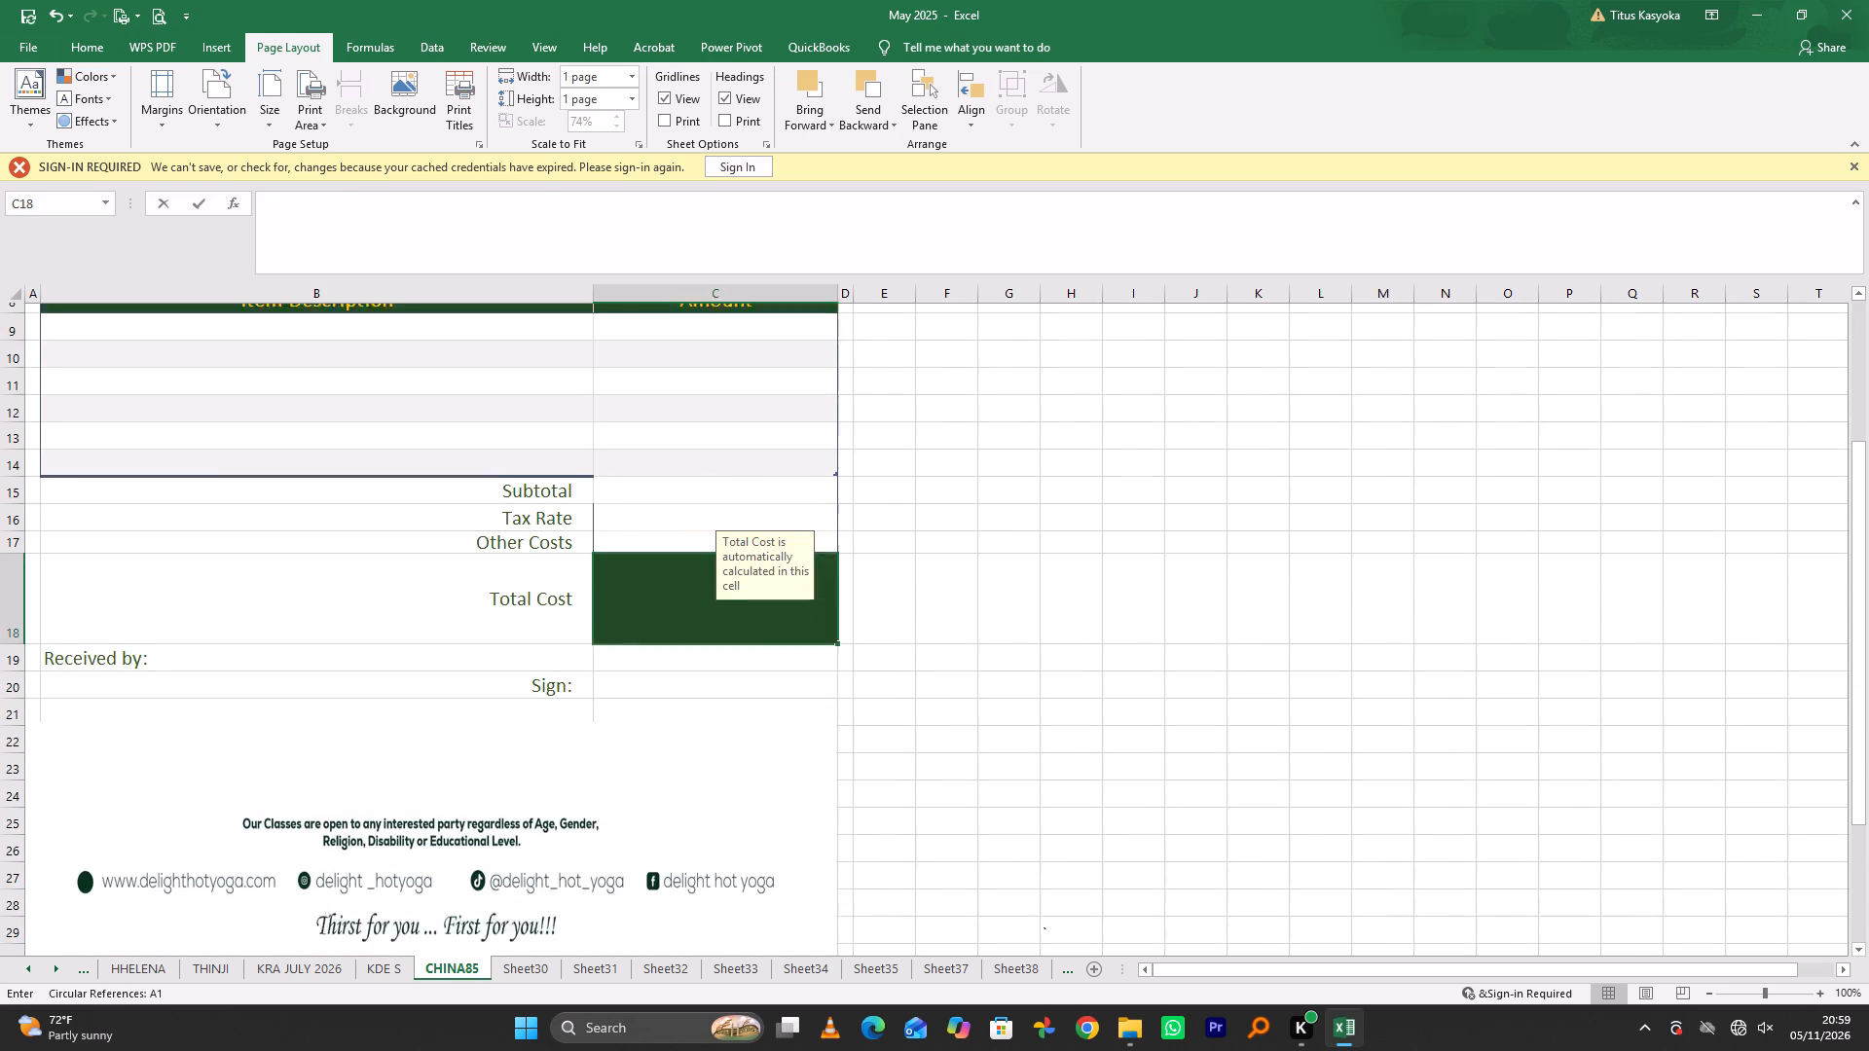
{"action": "left_click", "coordinate": [587, 722]}
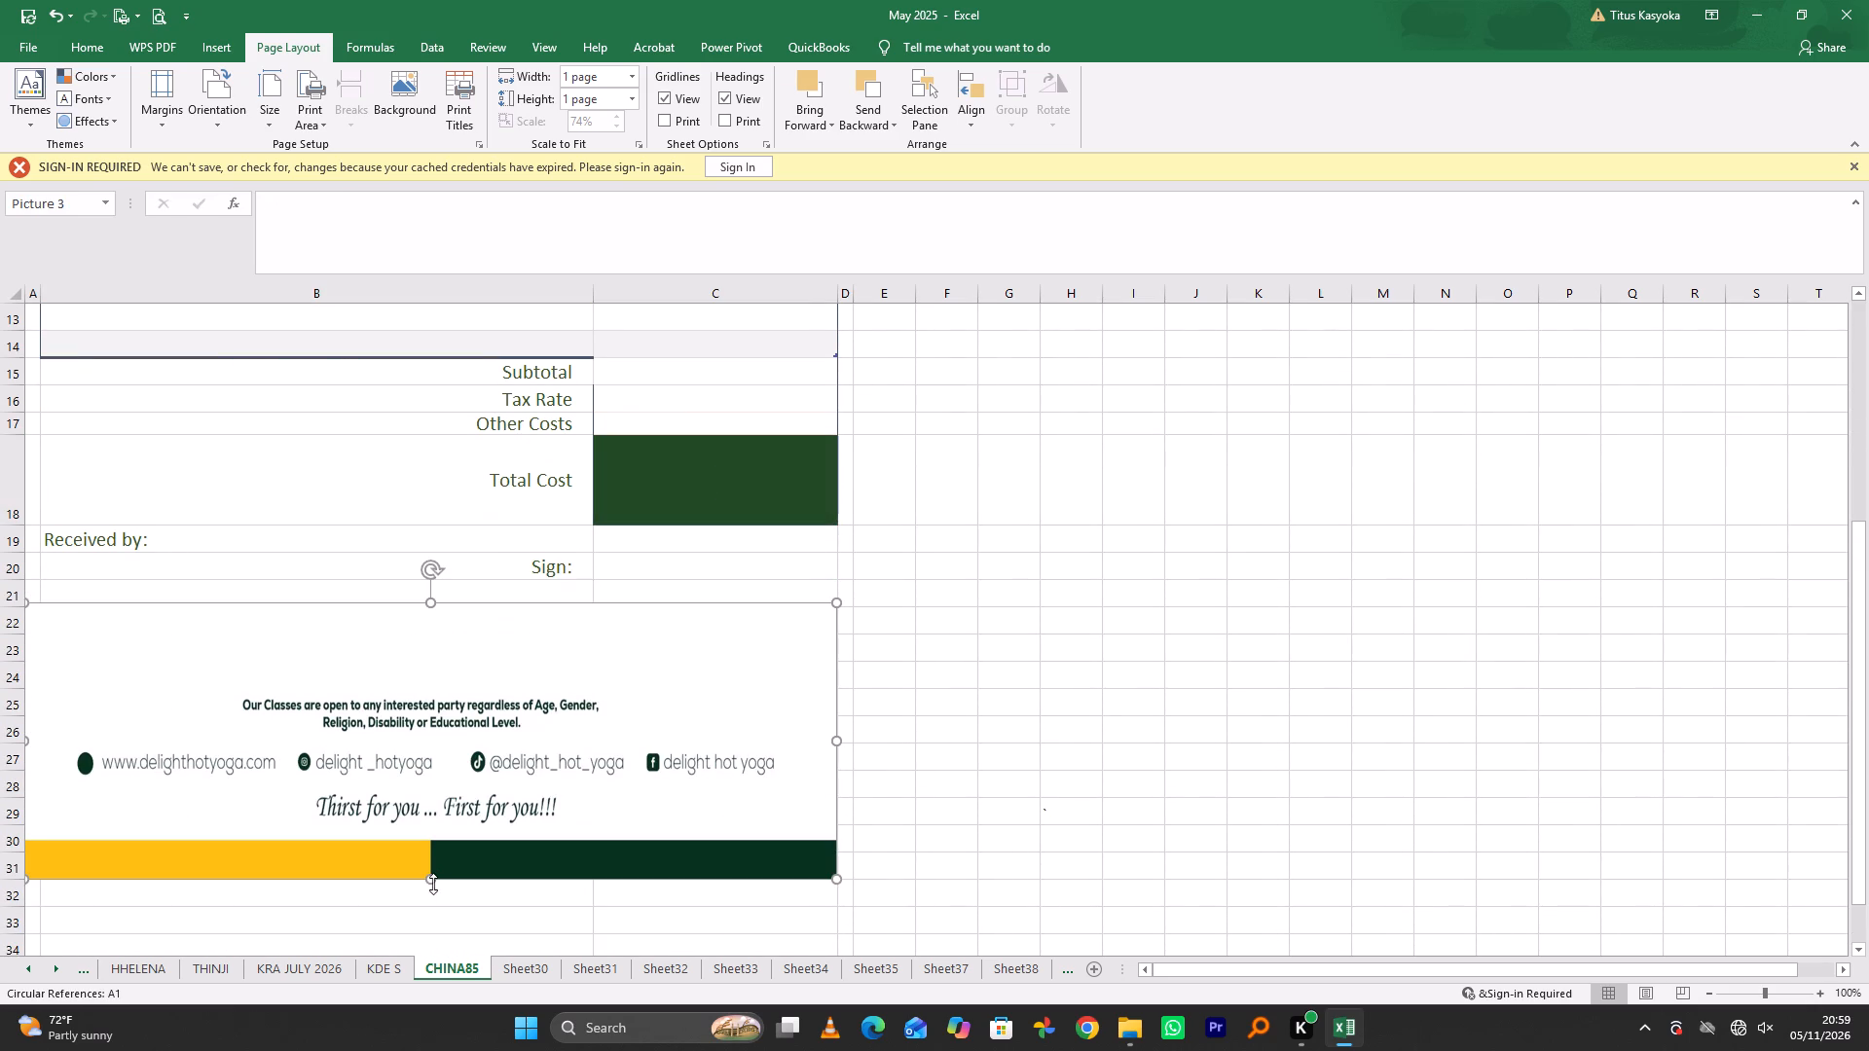
{"action": "left_click_drag", "start_coordinate": [433, 882], "coordinate": [437, 839]}
{"action": "left_click", "coordinate": [1124, 817]}
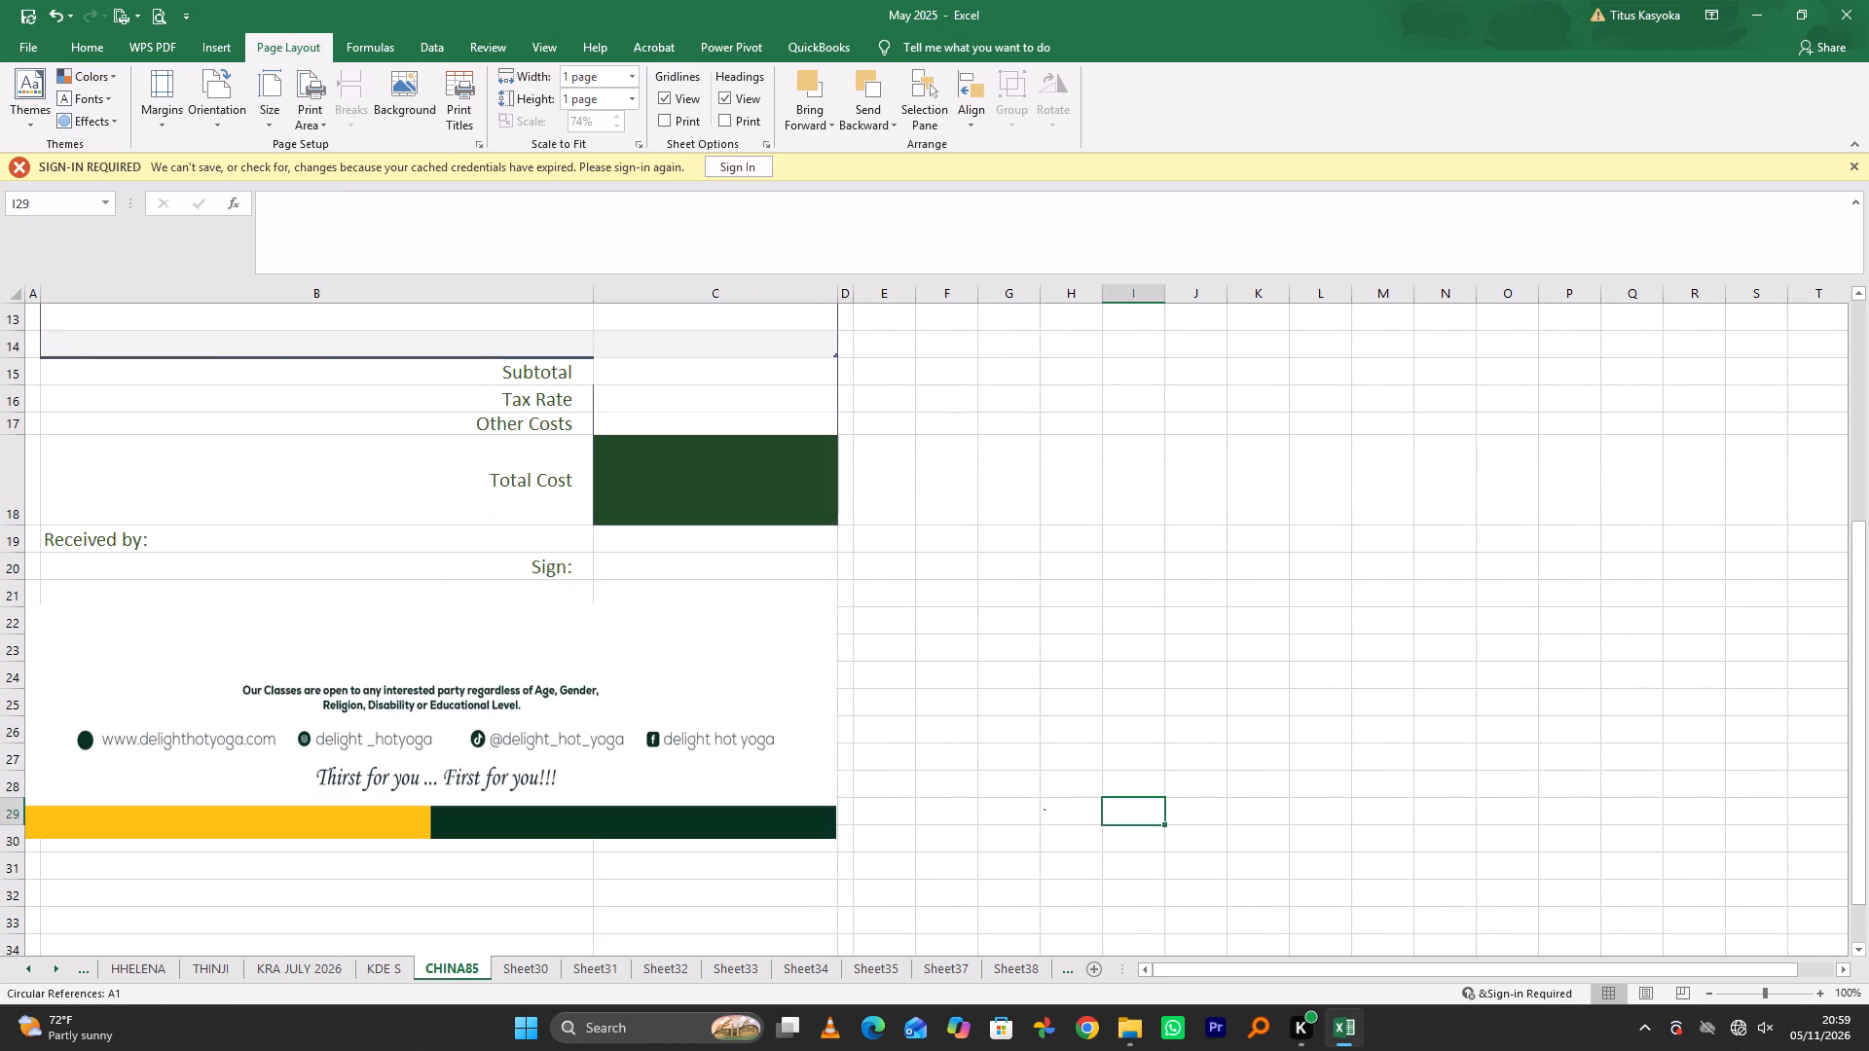
Check the preceding THINJI, KRA JULY 2026 and KDE S vouchers against the CHINA85 voucher.
{"action": "scroll", "coordinate": [602, 771], "scroll_direction": "up", "scroll_amount": 8}
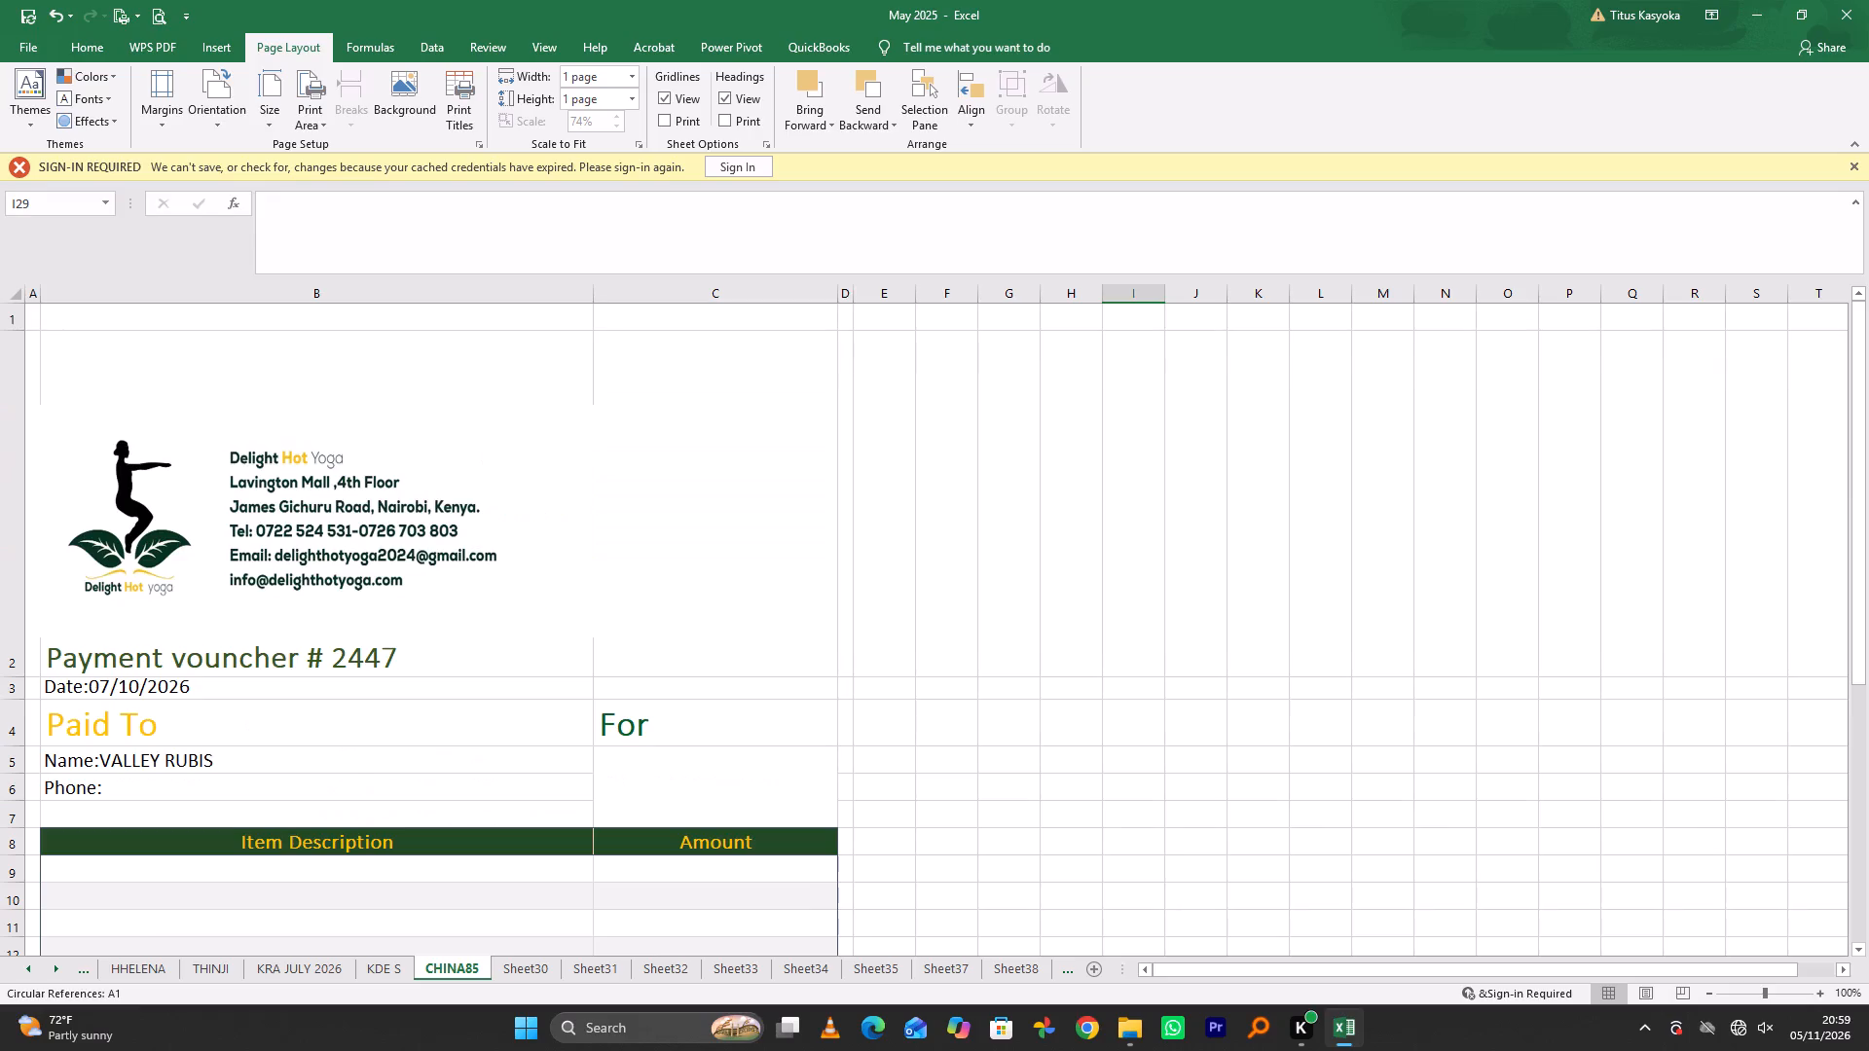
{"action": "left_click", "coordinate": [386, 961]}
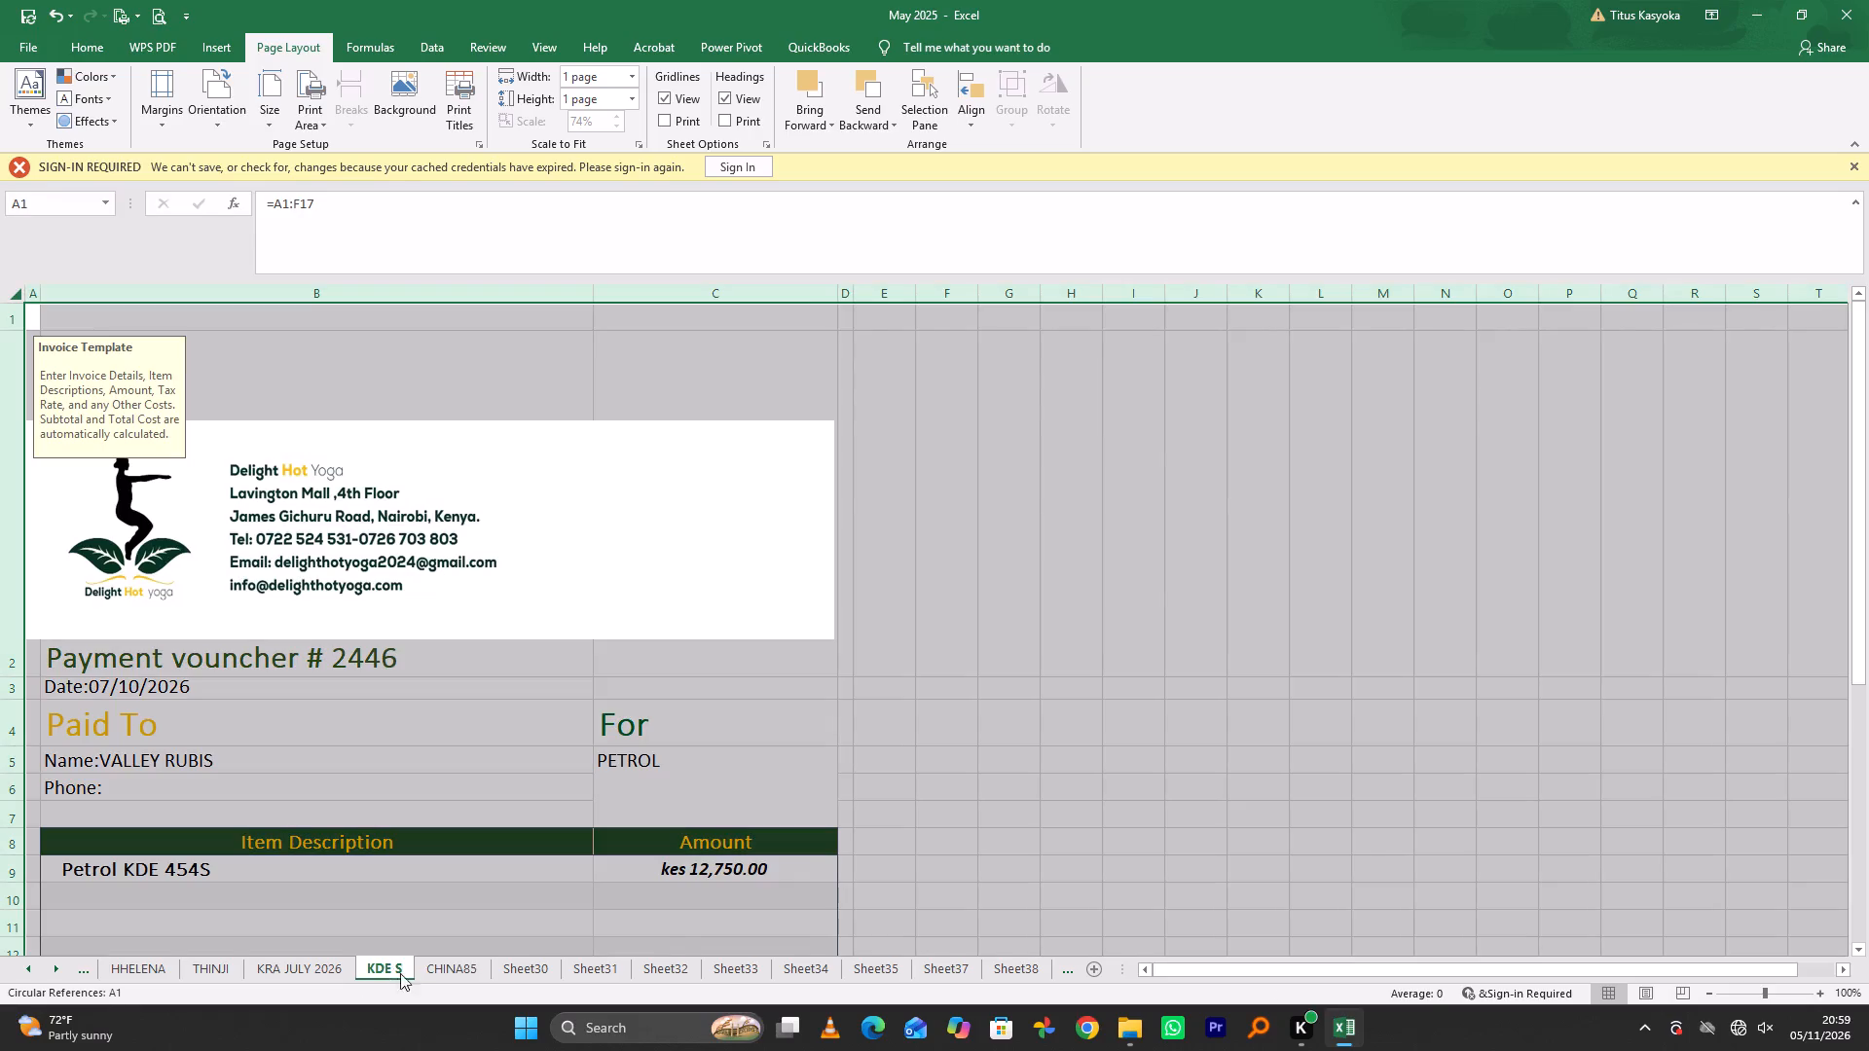
{"action": "left_click", "coordinate": [454, 969]}
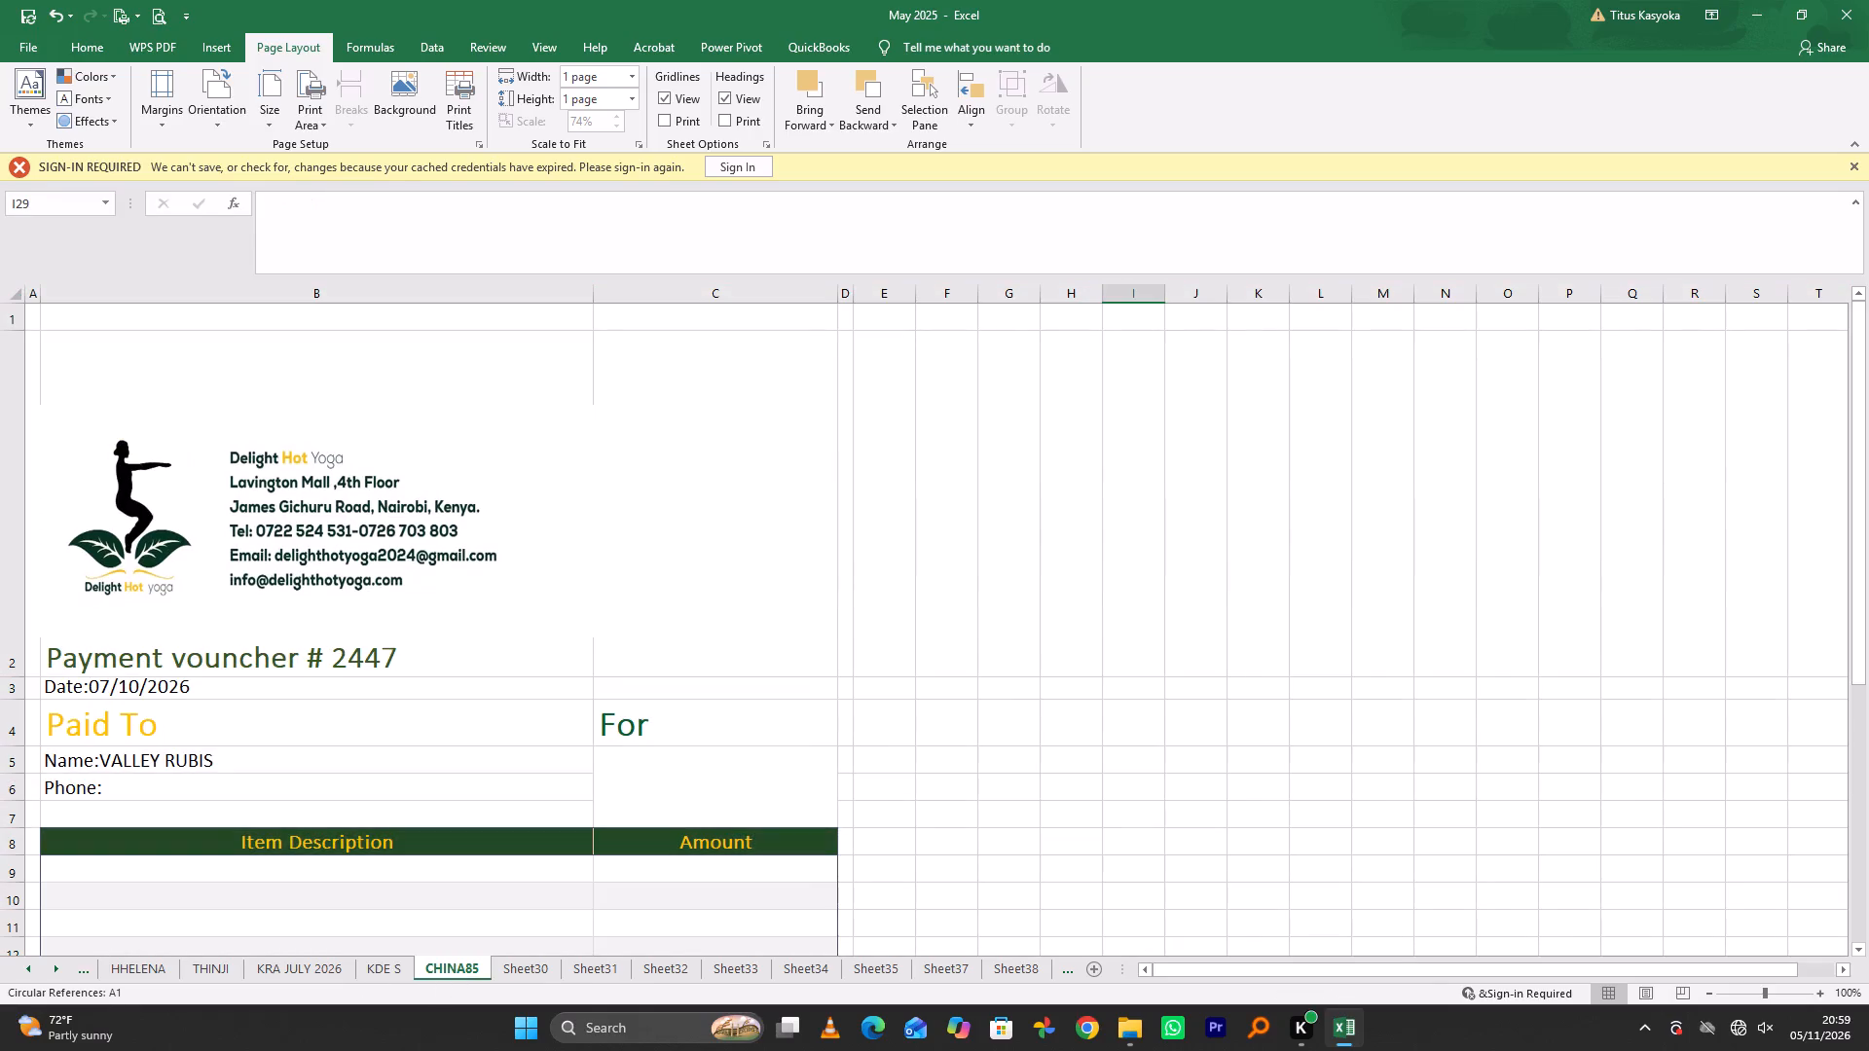
{"action": "left_click", "coordinate": [212, 971]}
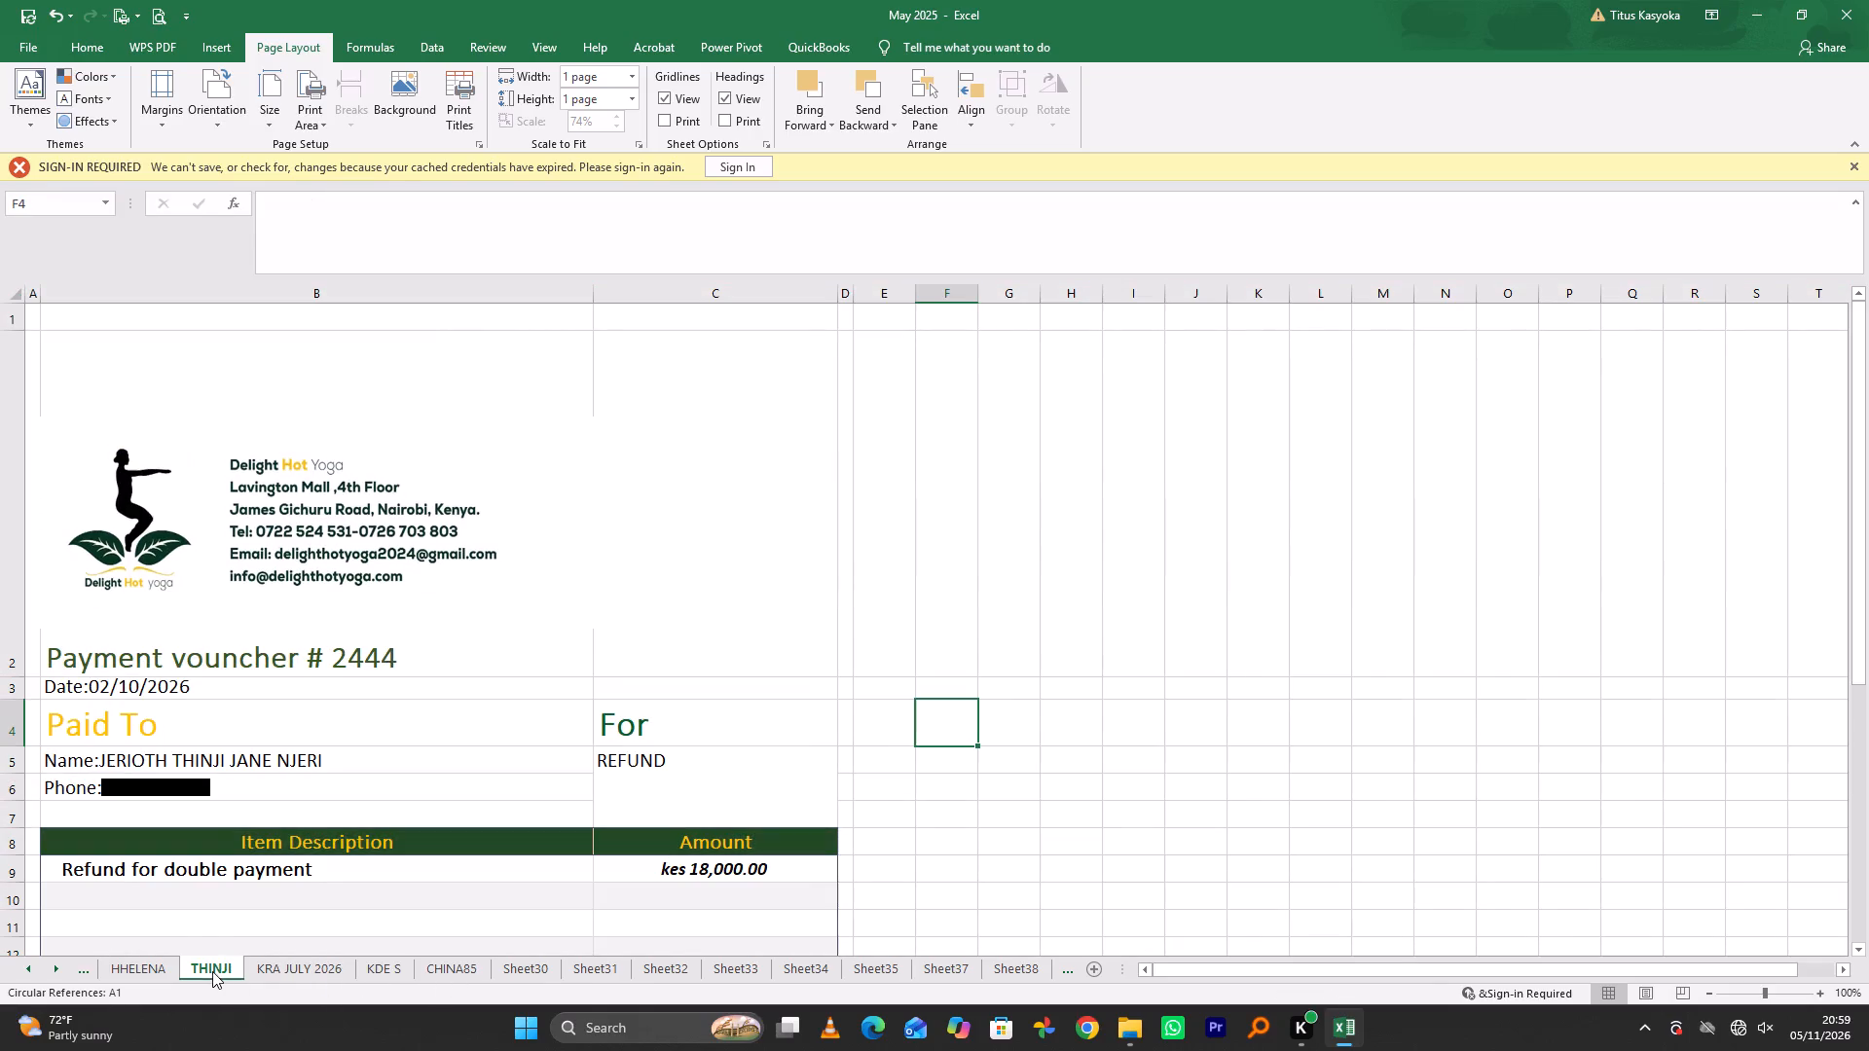
{"action": "left_click", "coordinate": [295, 971]}
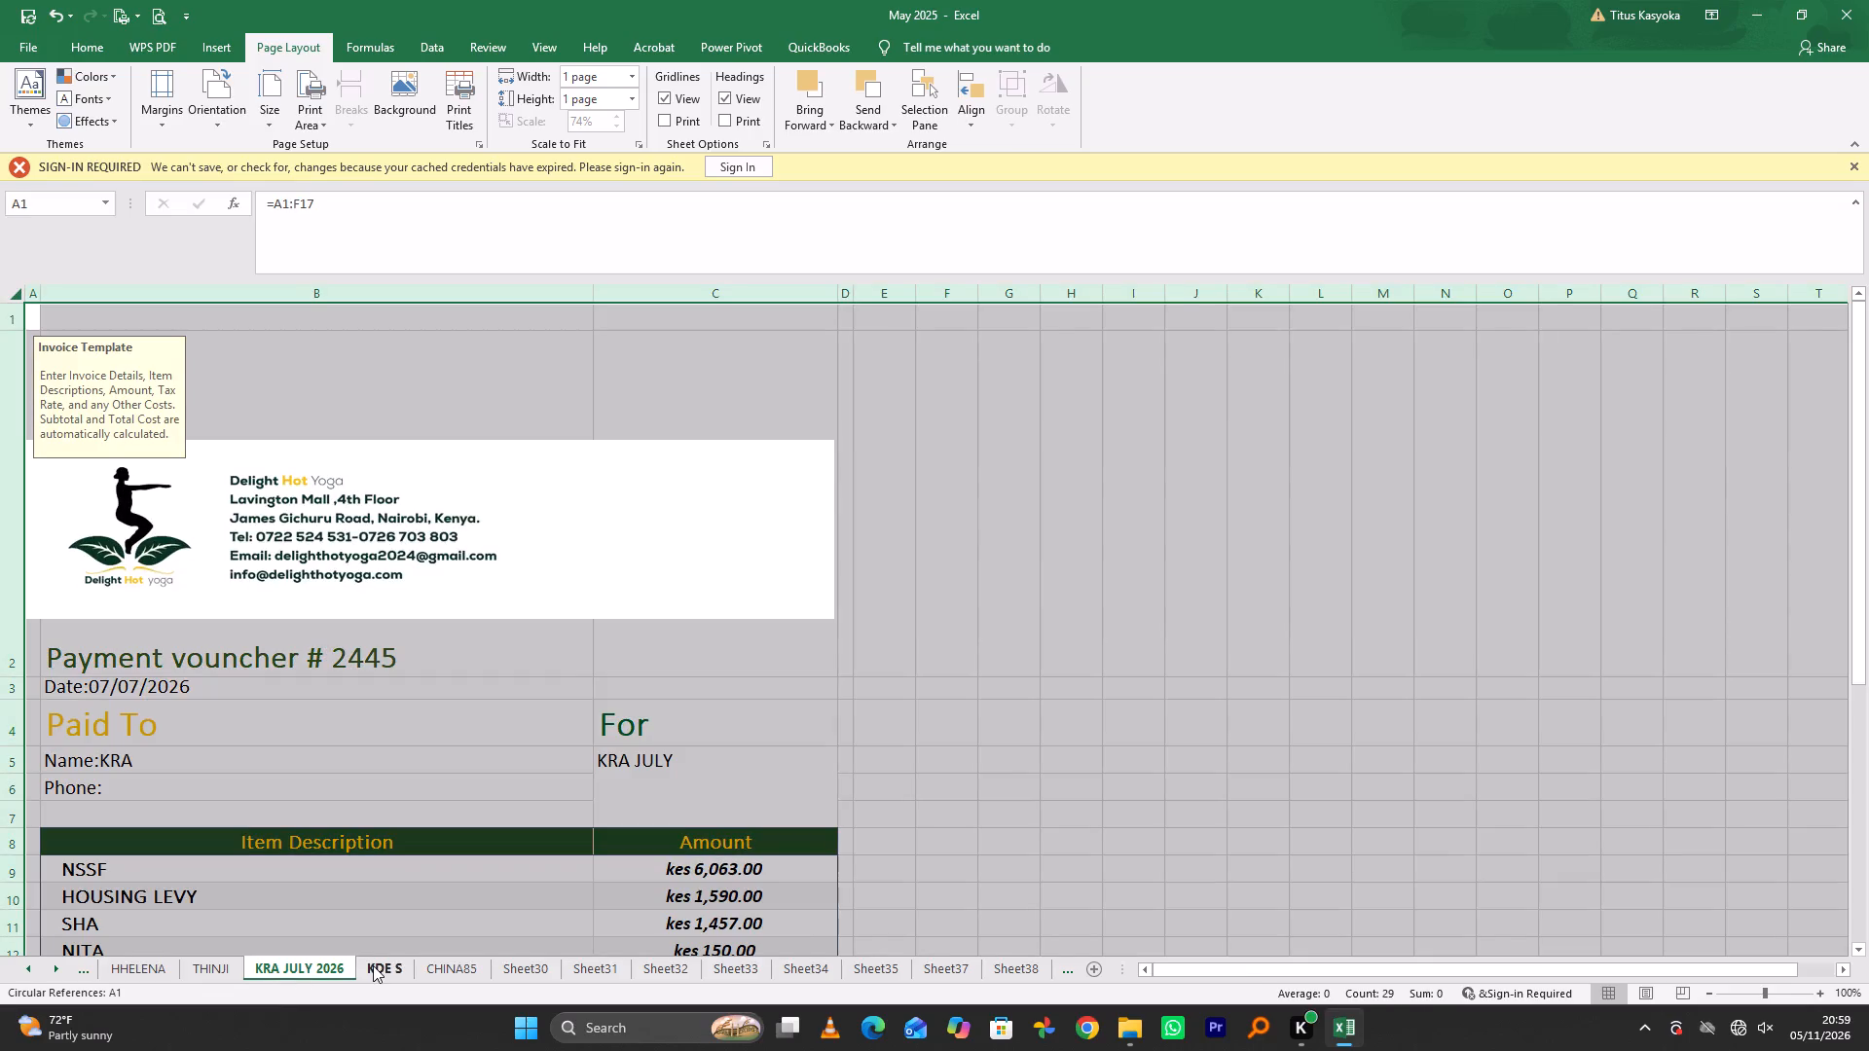
{"action": "left_click", "coordinate": [374, 965]}
{"action": "left_click", "coordinate": [468, 980]}
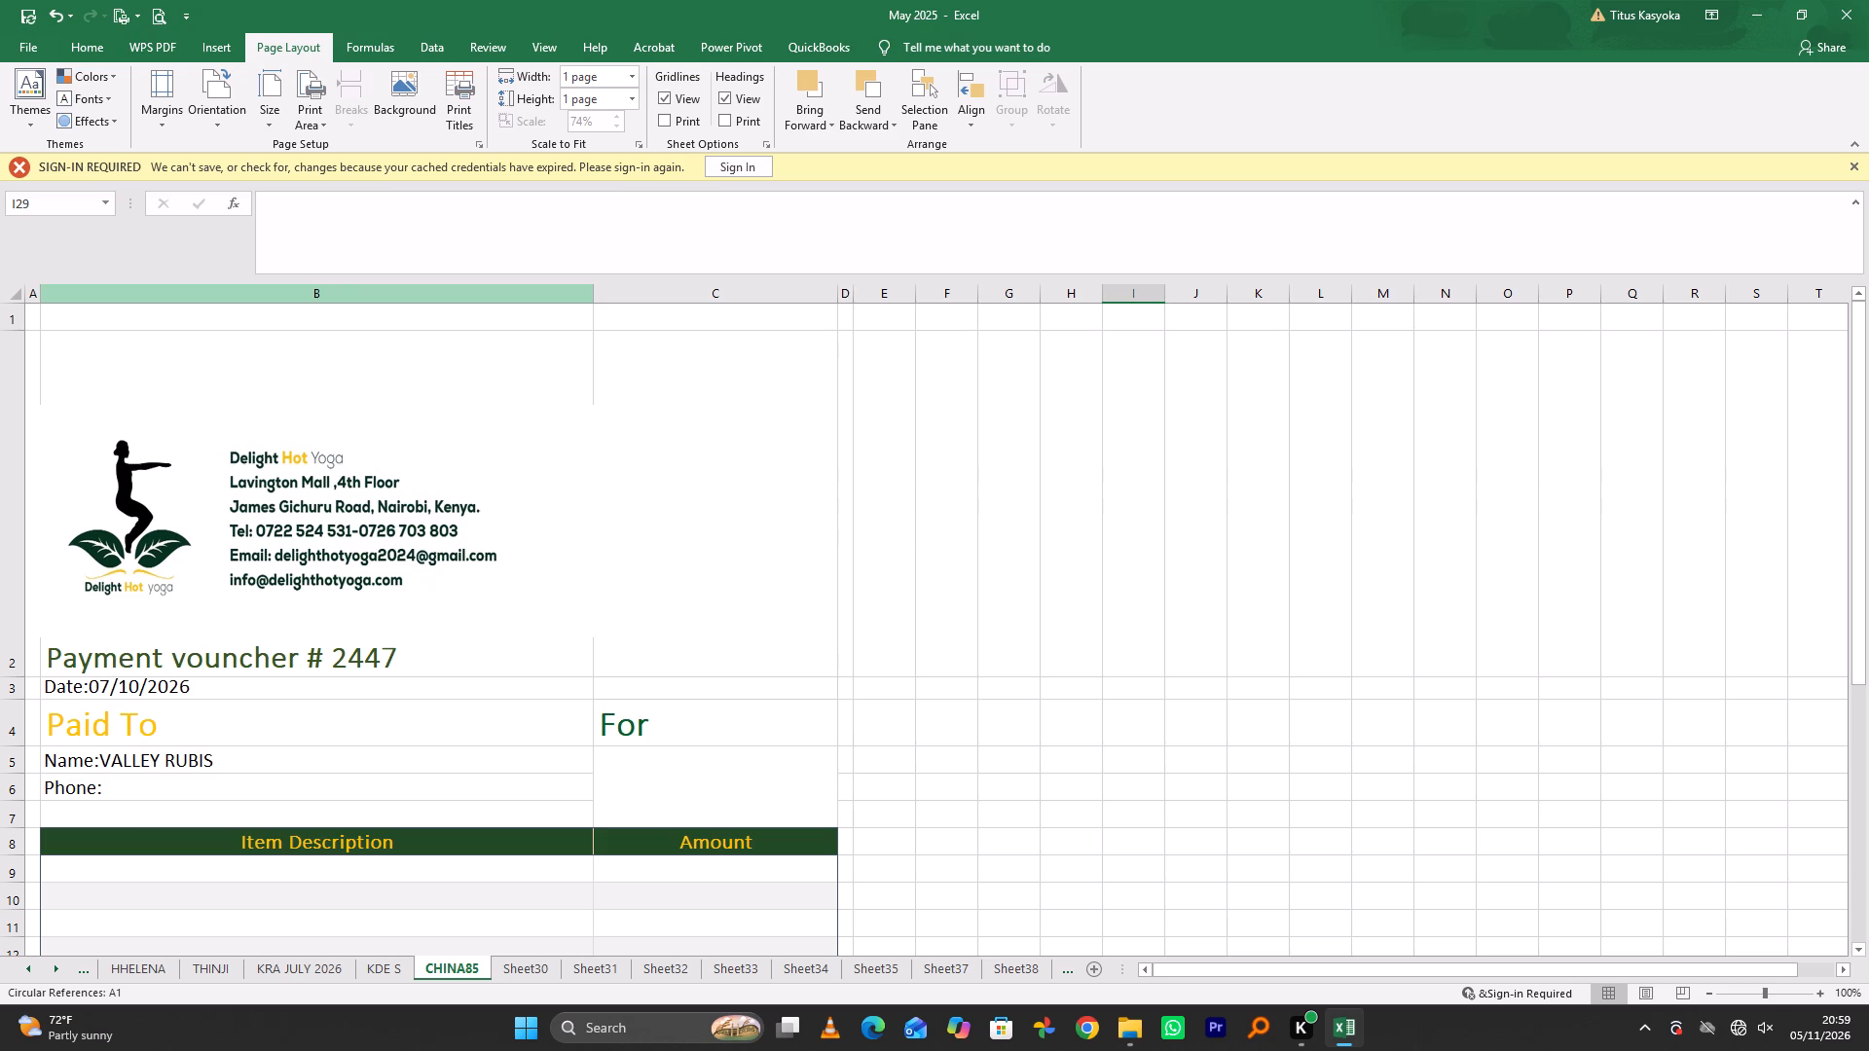
Set the CHINA85 voucher date to 11/10/2026.
{"action": "double_click", "coordinate": [104, 685]}
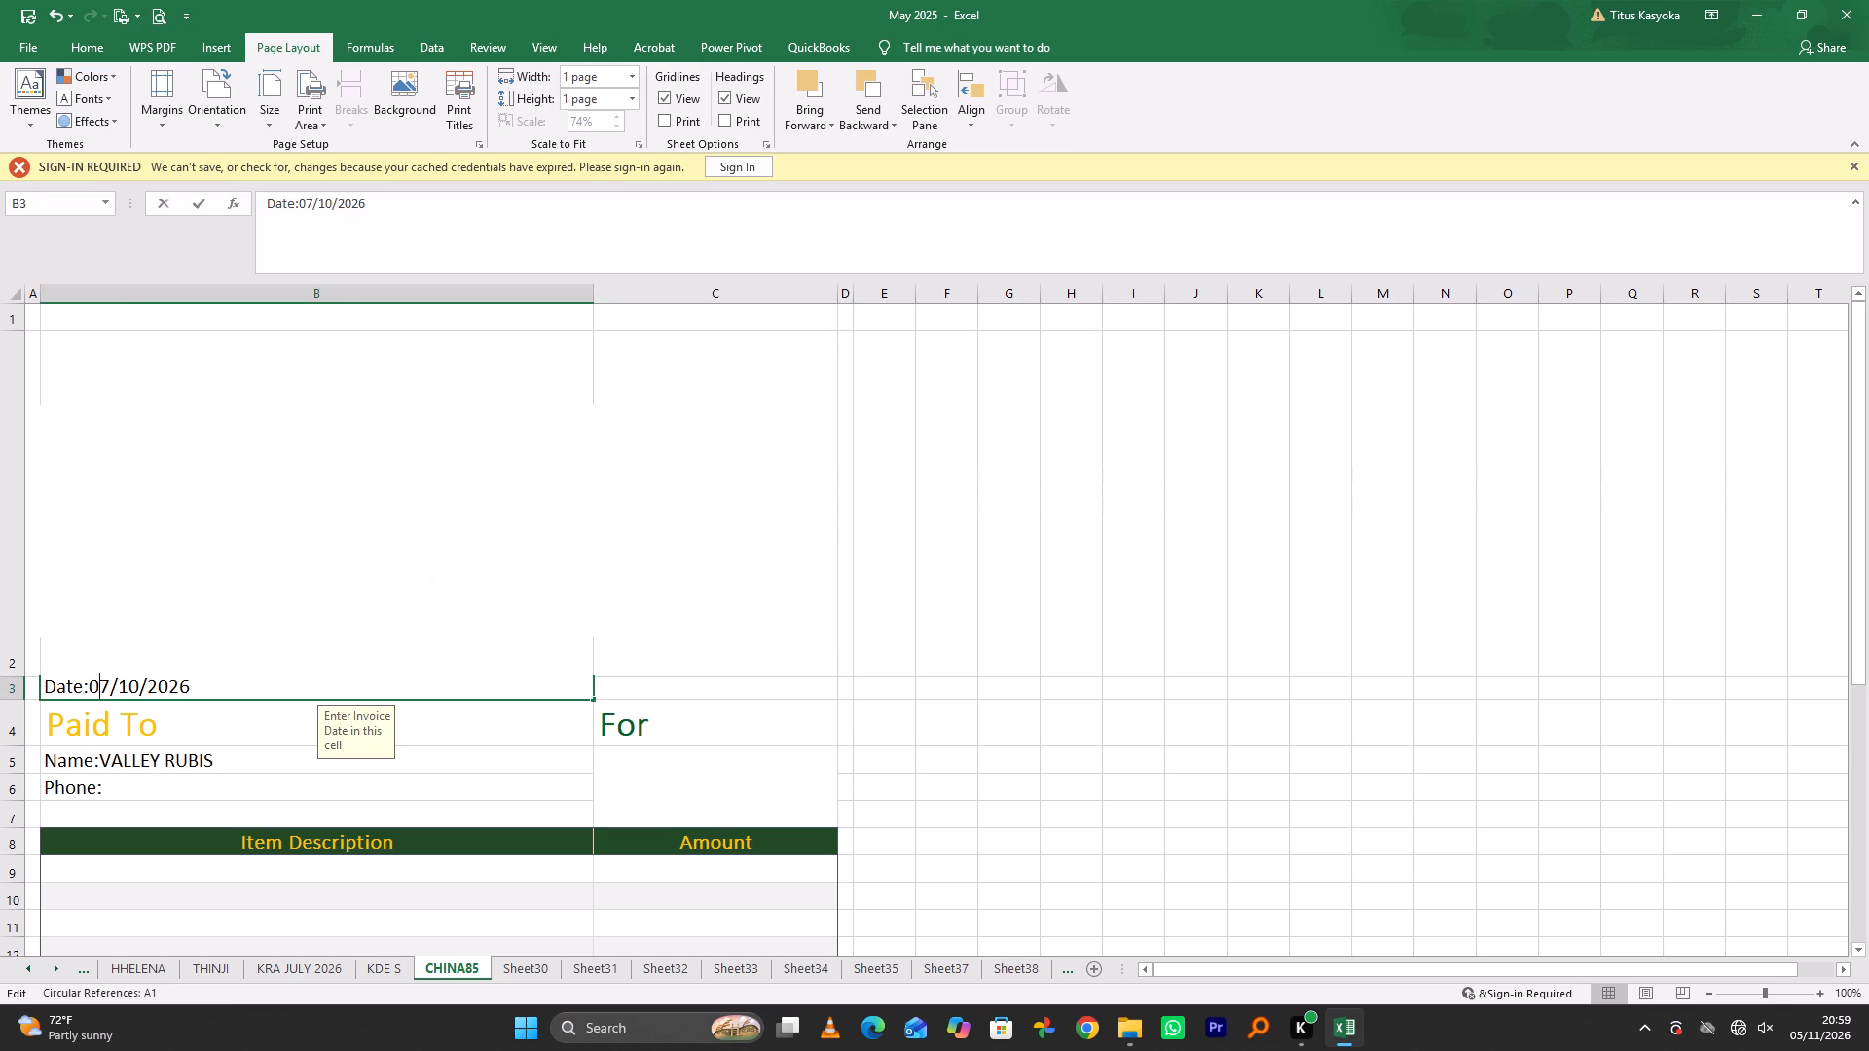
{"action": "left_click", "coordinate": [108, 686]}
{"action": "key", "text": "BackSpace"}
{"action": "key", "text": "BackSpace"}
{"action": "type", "text": "11"}
Replace the payee name on the CHINA85 voucher with CHINA SQUARE.
{"action": "double_click", "coordinate": [213, 763]}
{"action": "left_click_drag", "start_coordinate": [214, 763], "coordinate": [110, 755]}
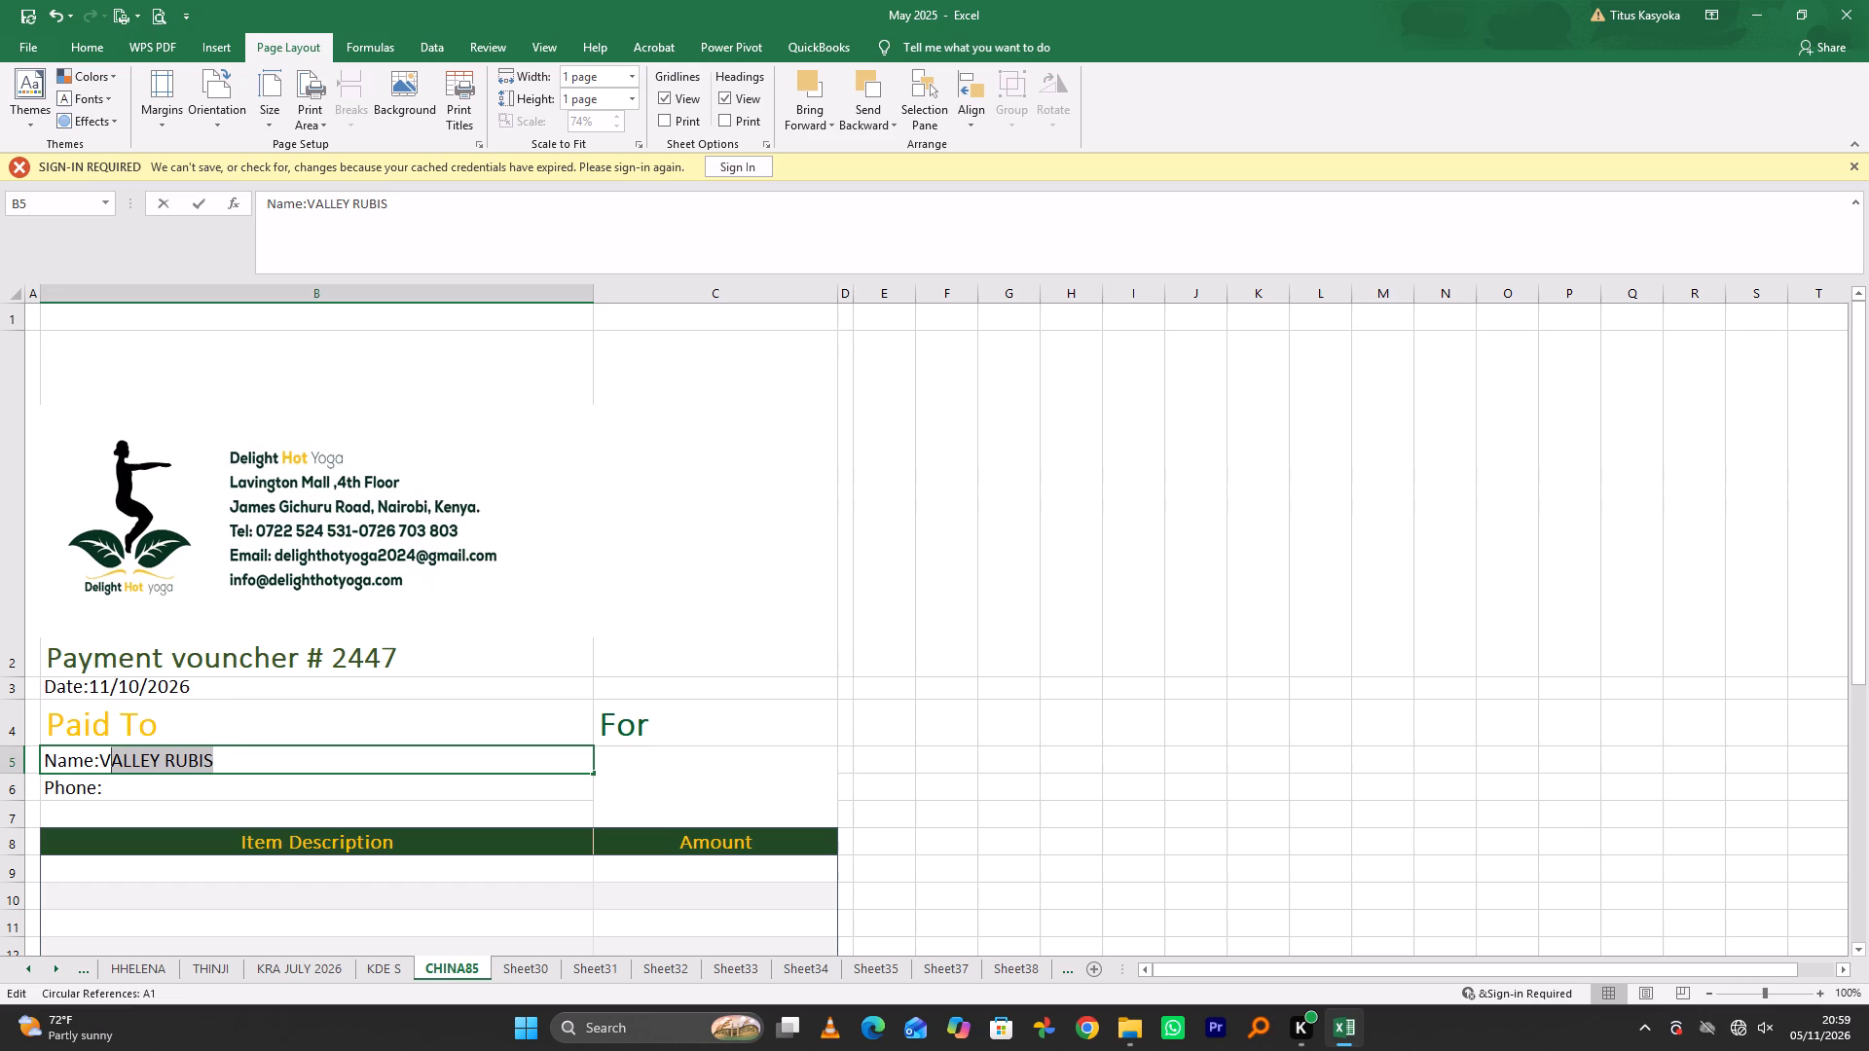
{"action": "left_click_drag", "start_coordinate": [110, 755], "coordinate": [103, 760]}
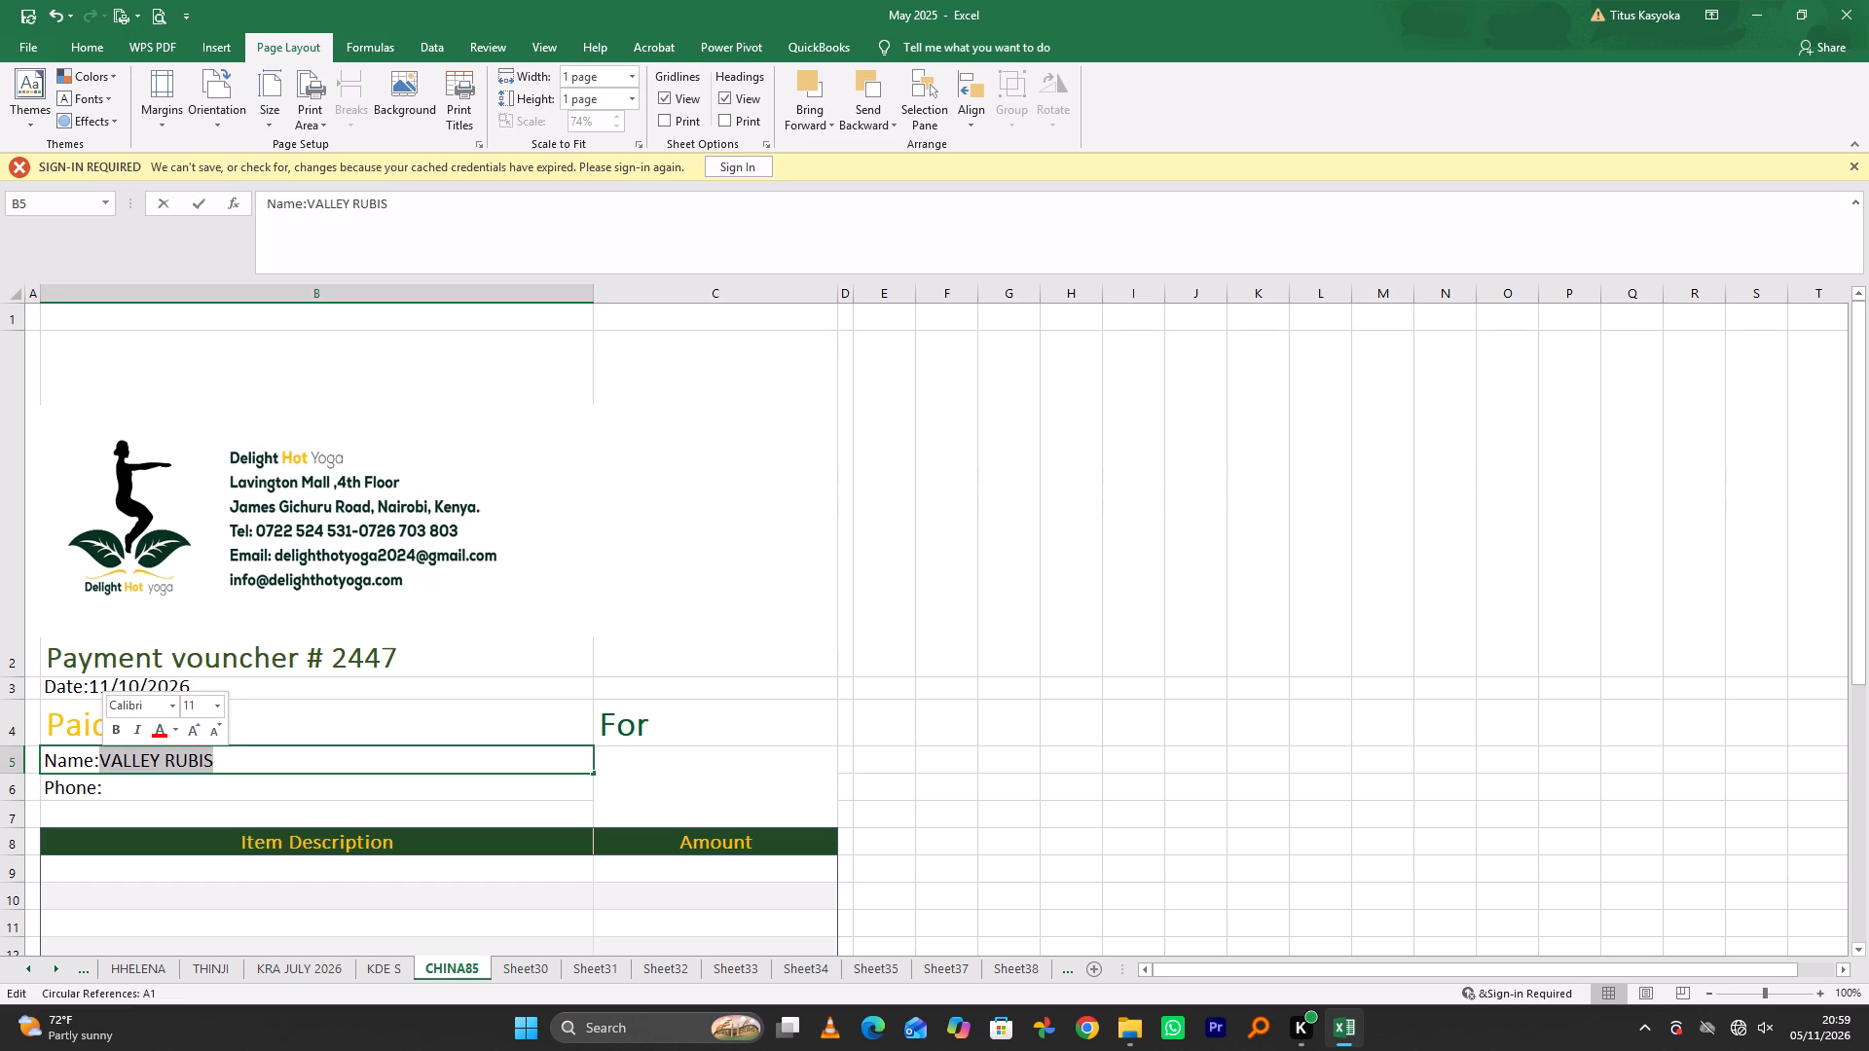
{"action": "type", "text": "CHINA SQUARE"}
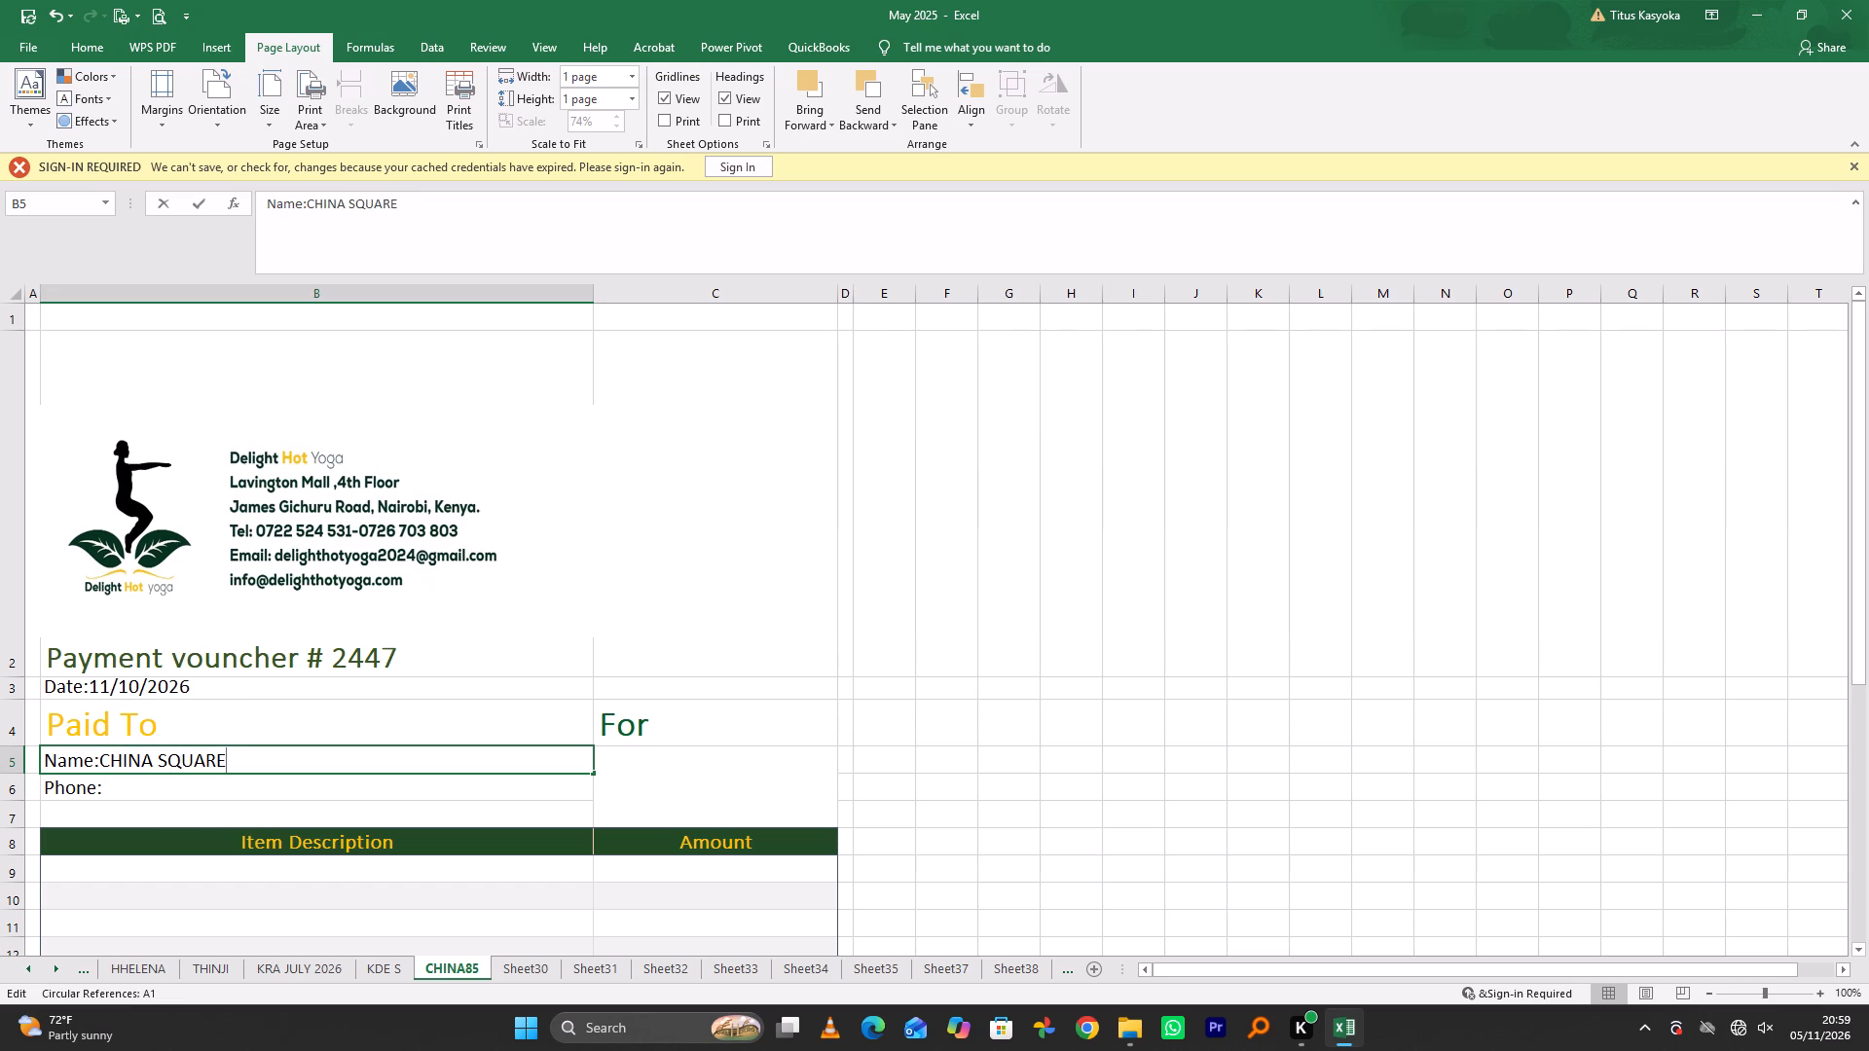
{"action": "left_click", "coordinate": [683, 779]}
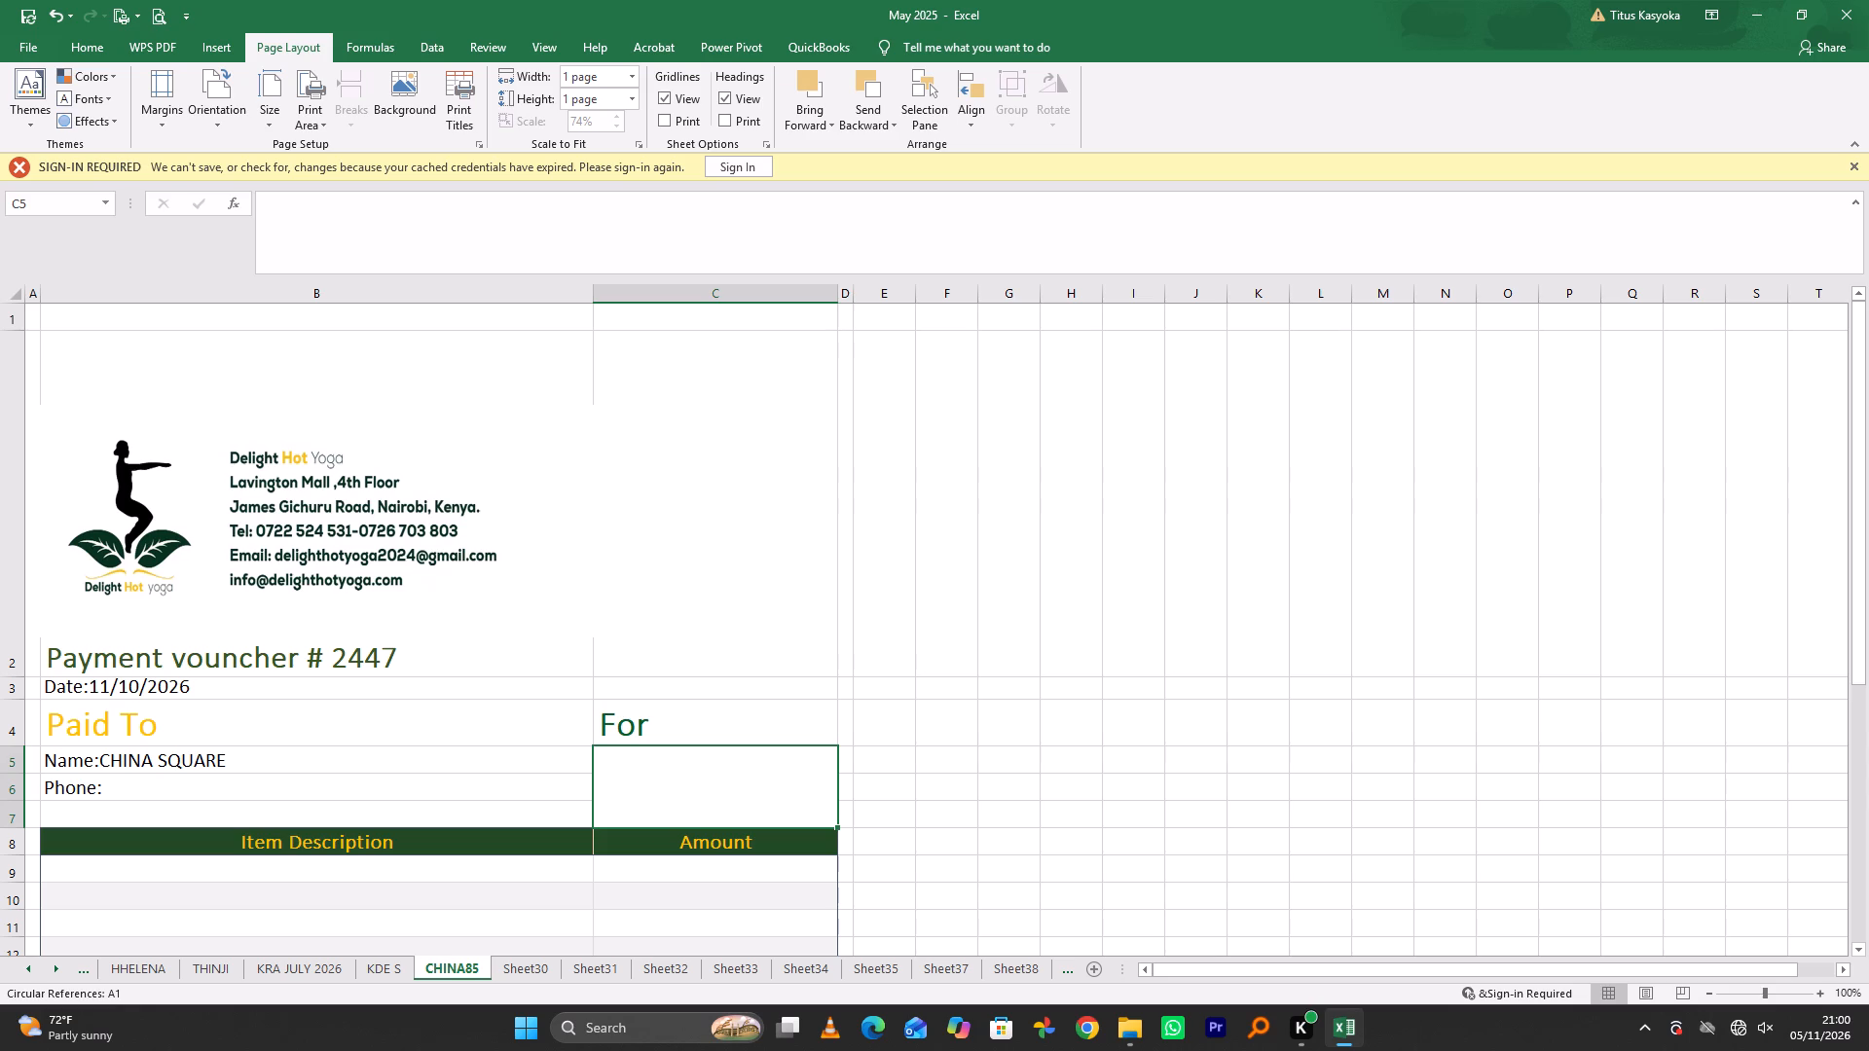
Enter PASSWORD LOCK as the payment purpose under For on the CHINA85 voucher.
{"action": "left_click", "coordinate": [661, 775]}
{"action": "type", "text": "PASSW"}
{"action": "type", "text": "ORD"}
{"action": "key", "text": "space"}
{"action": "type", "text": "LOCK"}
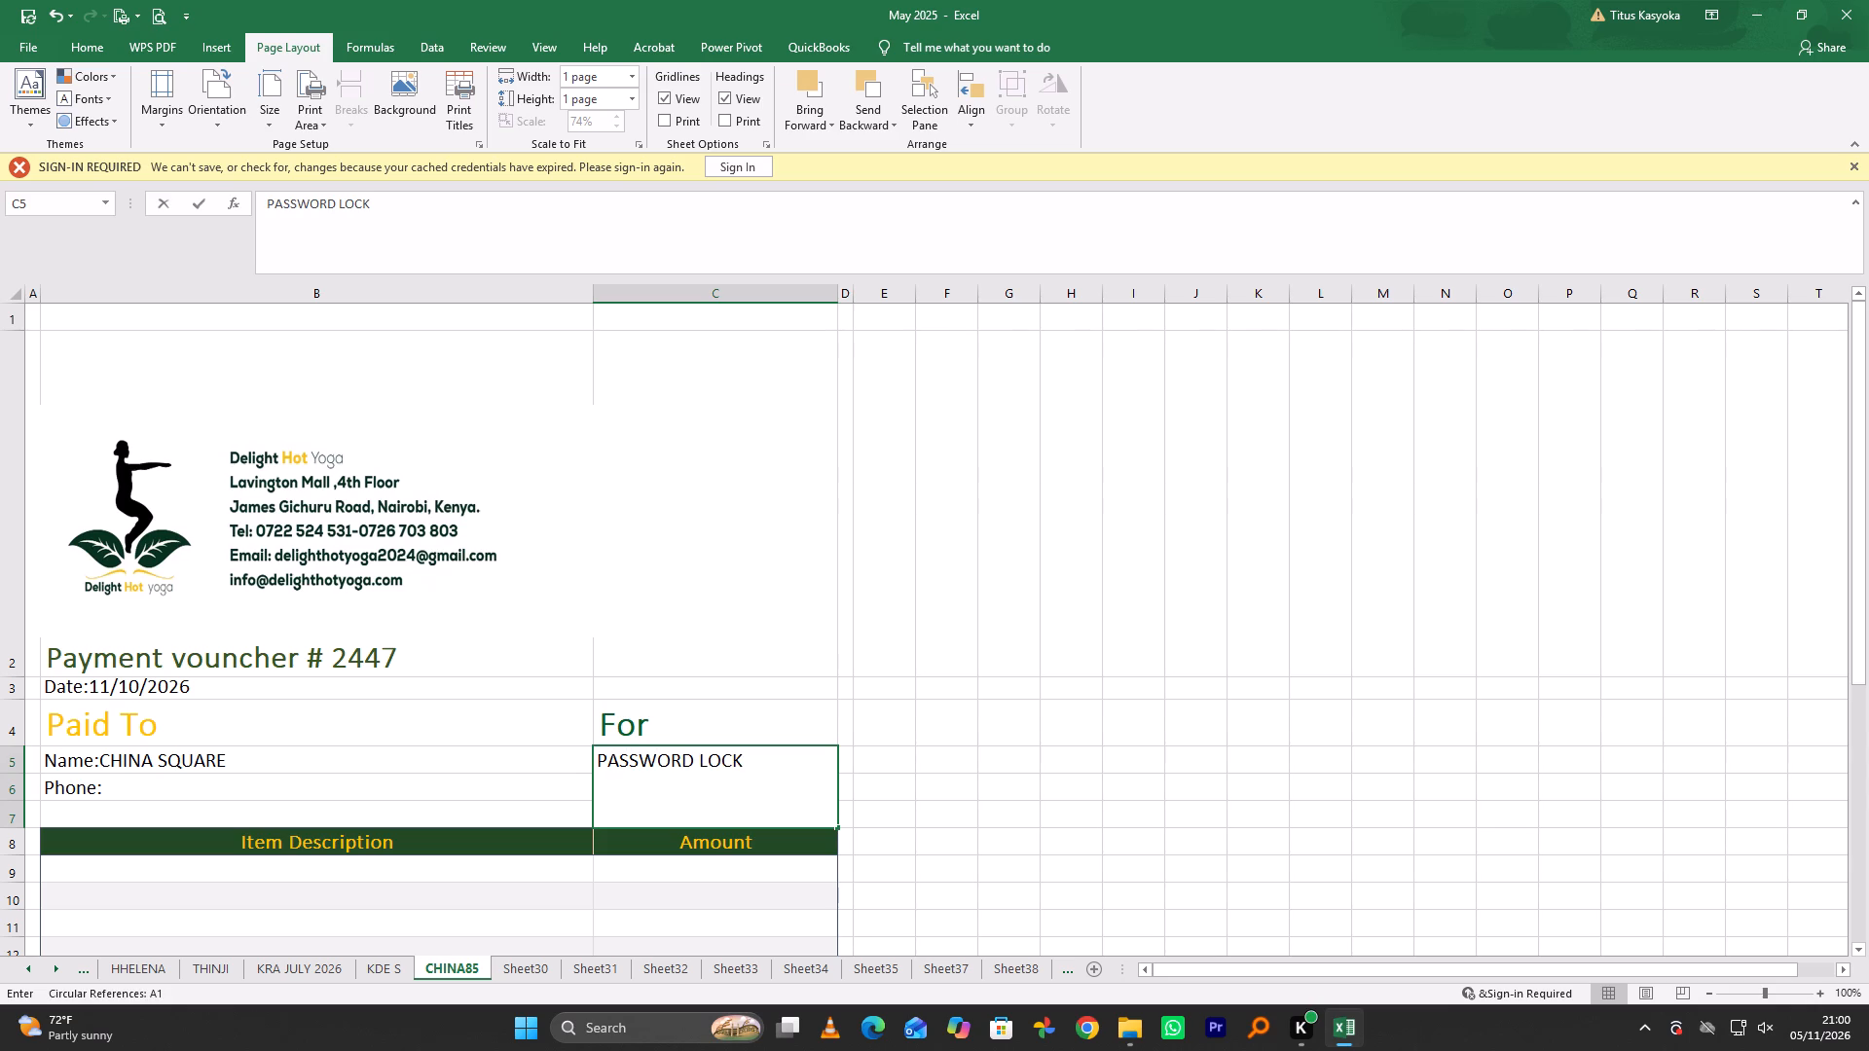
Enter "Password lock zinc alloy" as the first item description on the CHINA85 voucher.
{"action": "left_click", "coordinate": [160, 861]}
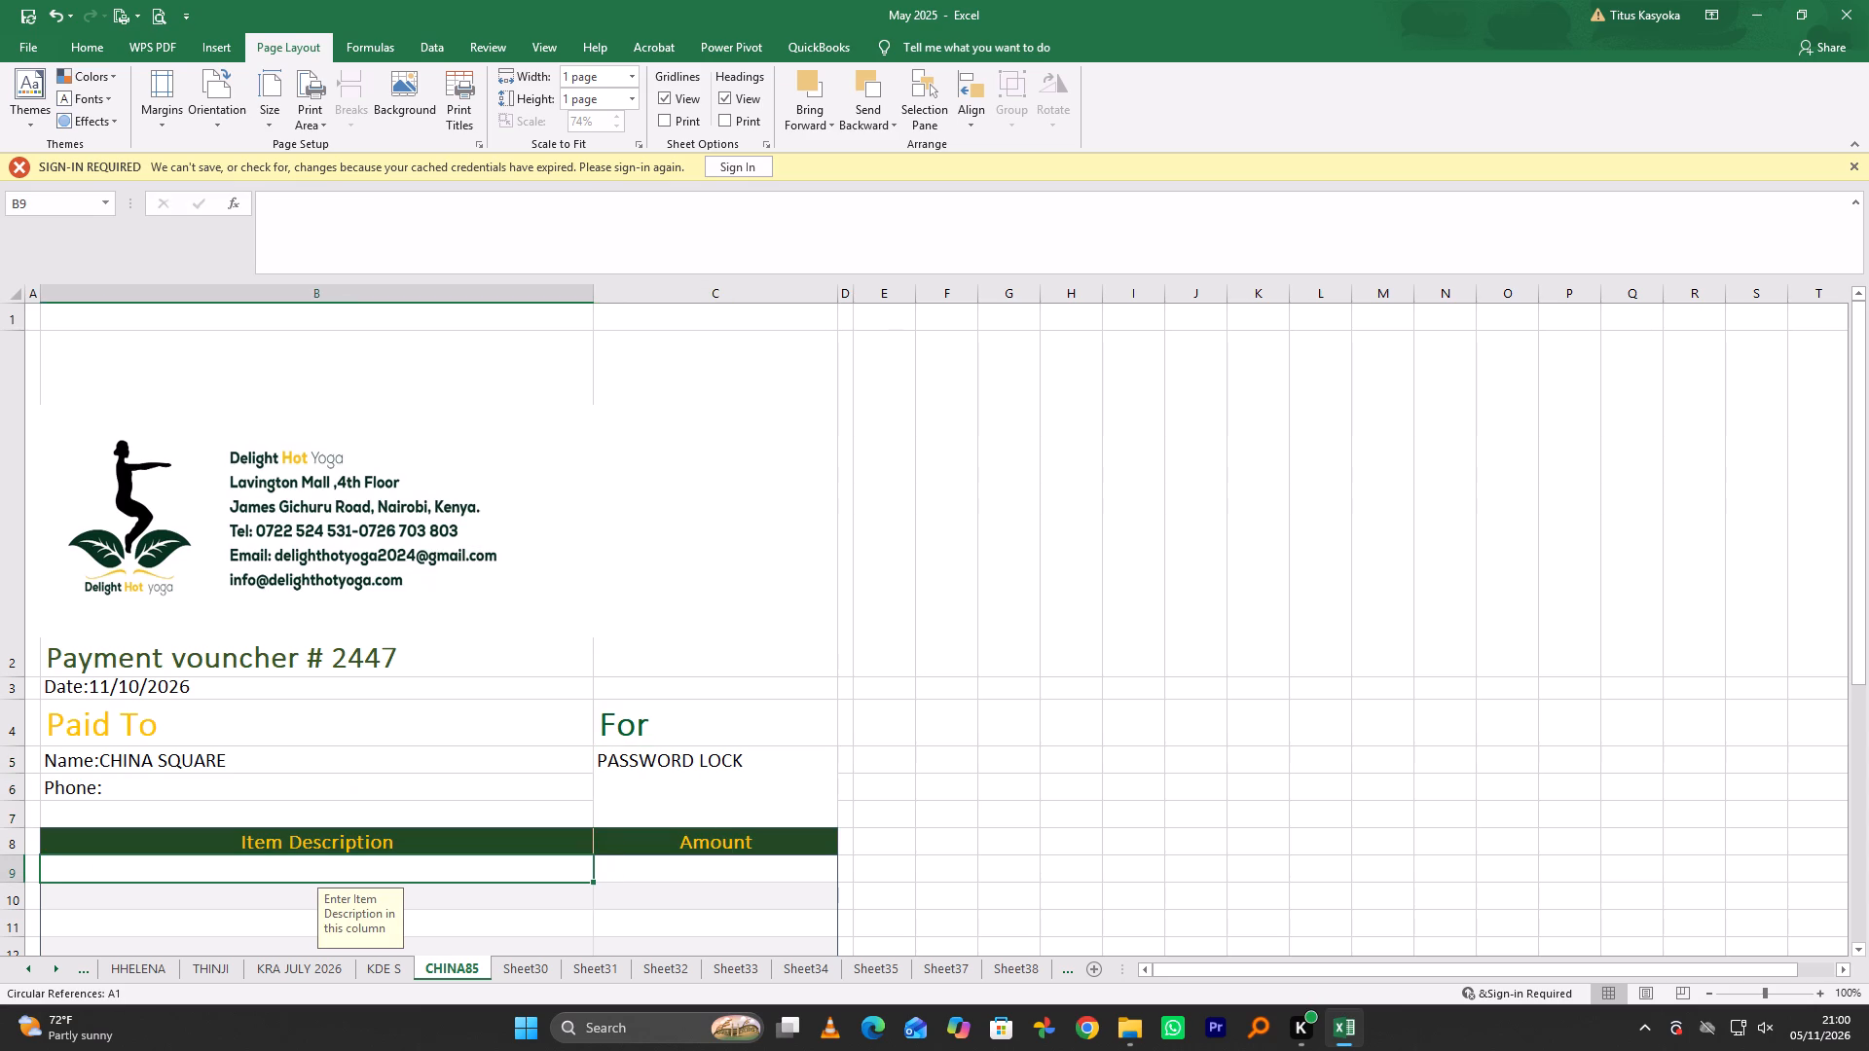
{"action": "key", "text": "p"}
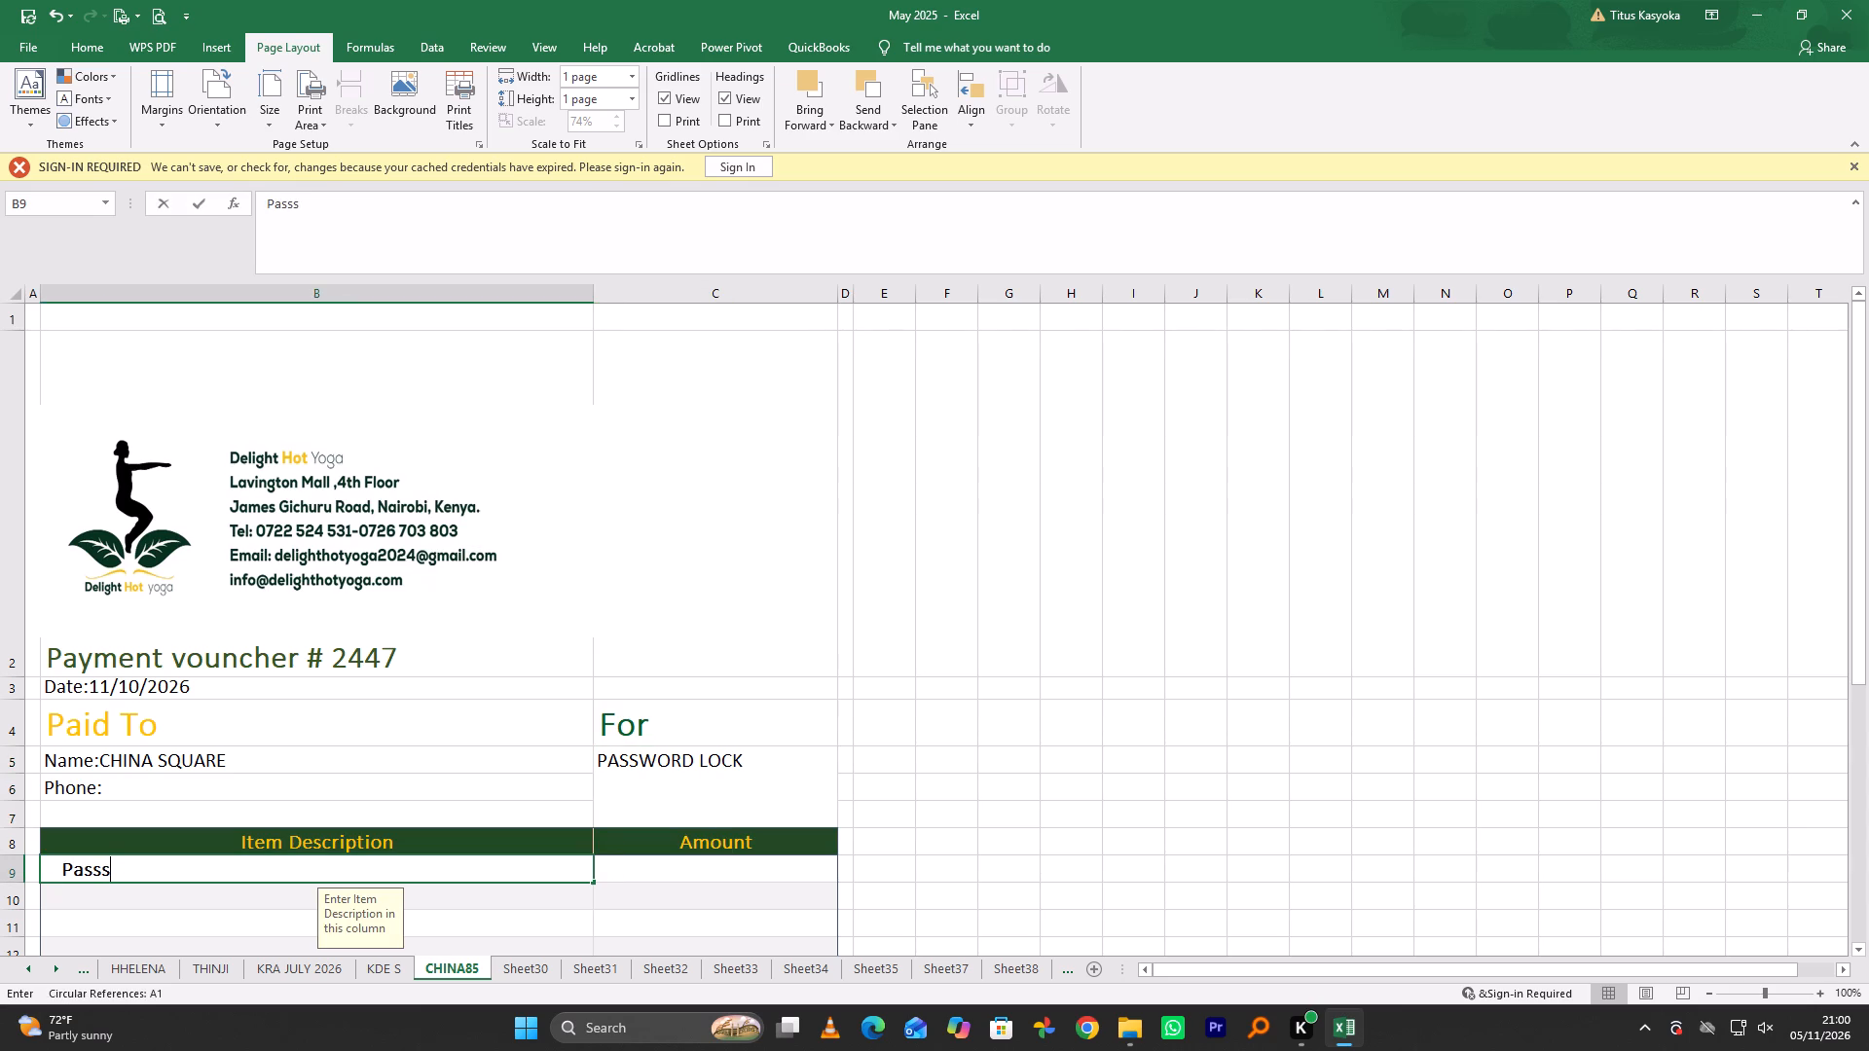
{"action": "key", "text": "BackSpace"}
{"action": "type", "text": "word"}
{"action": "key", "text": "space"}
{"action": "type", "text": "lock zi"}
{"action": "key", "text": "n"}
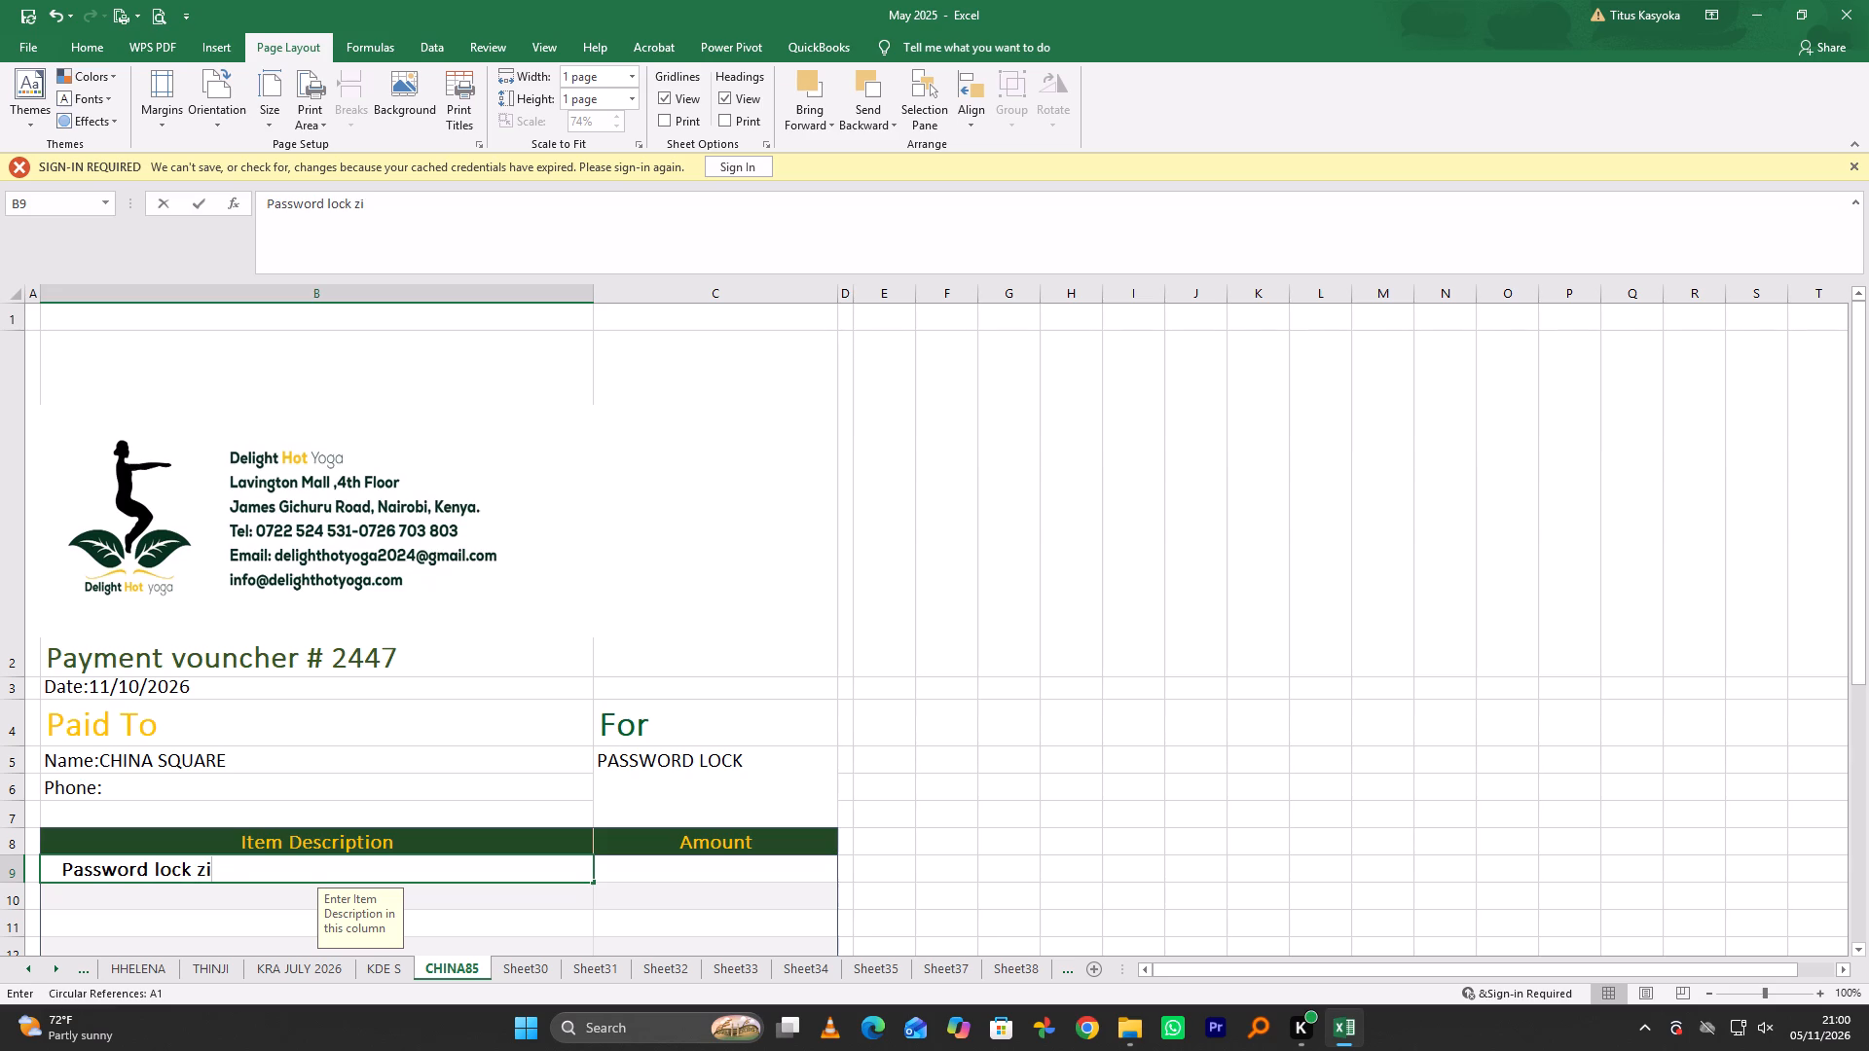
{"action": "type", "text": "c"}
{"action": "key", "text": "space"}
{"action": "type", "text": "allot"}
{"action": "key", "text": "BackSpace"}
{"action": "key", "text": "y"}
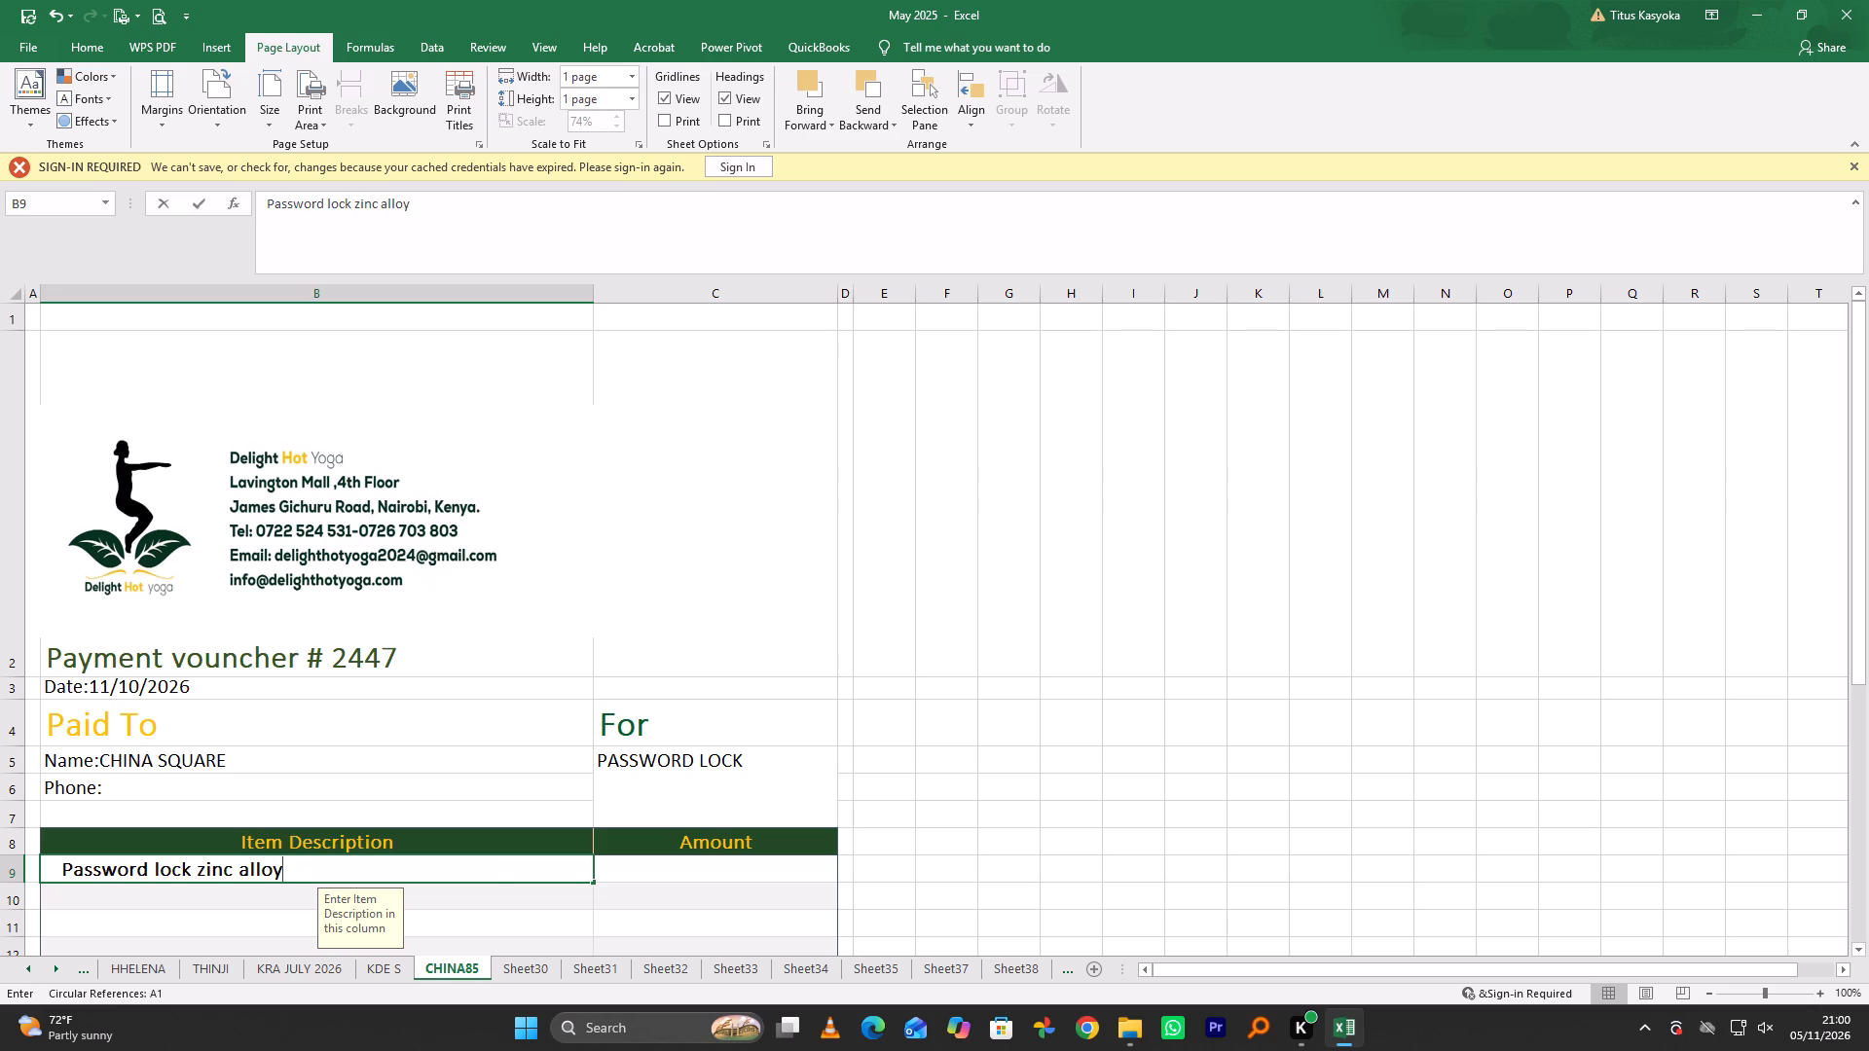
Enter the amount kes 700.00 for the password lock item.
{"action": "left_click", "coordinate": [671, 870]}
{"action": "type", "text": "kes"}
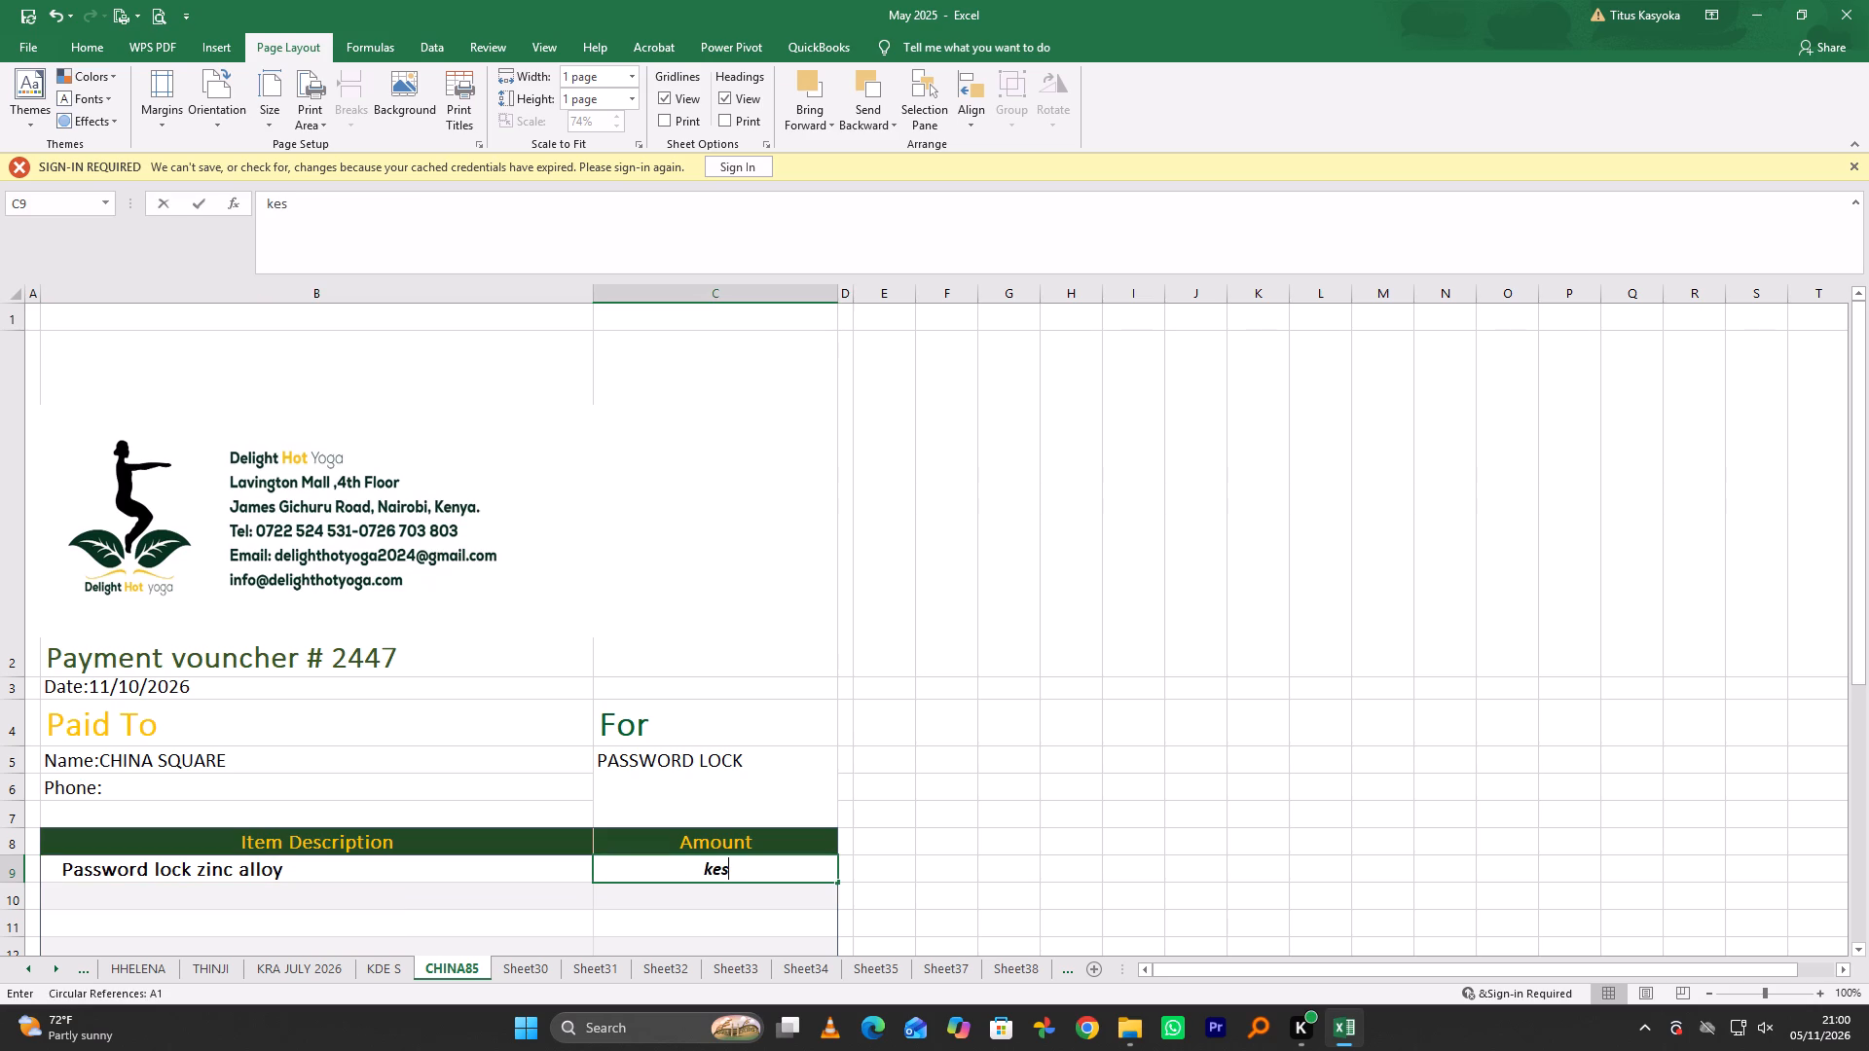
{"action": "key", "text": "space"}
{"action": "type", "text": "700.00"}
Copy the item amount kes 700.00 into the Total Cost cell of the CHINA85 voucher.
{"action": "scroll", "coordinate": [672, 855], "scroll_direction": "down", "scroll_amount": 2}
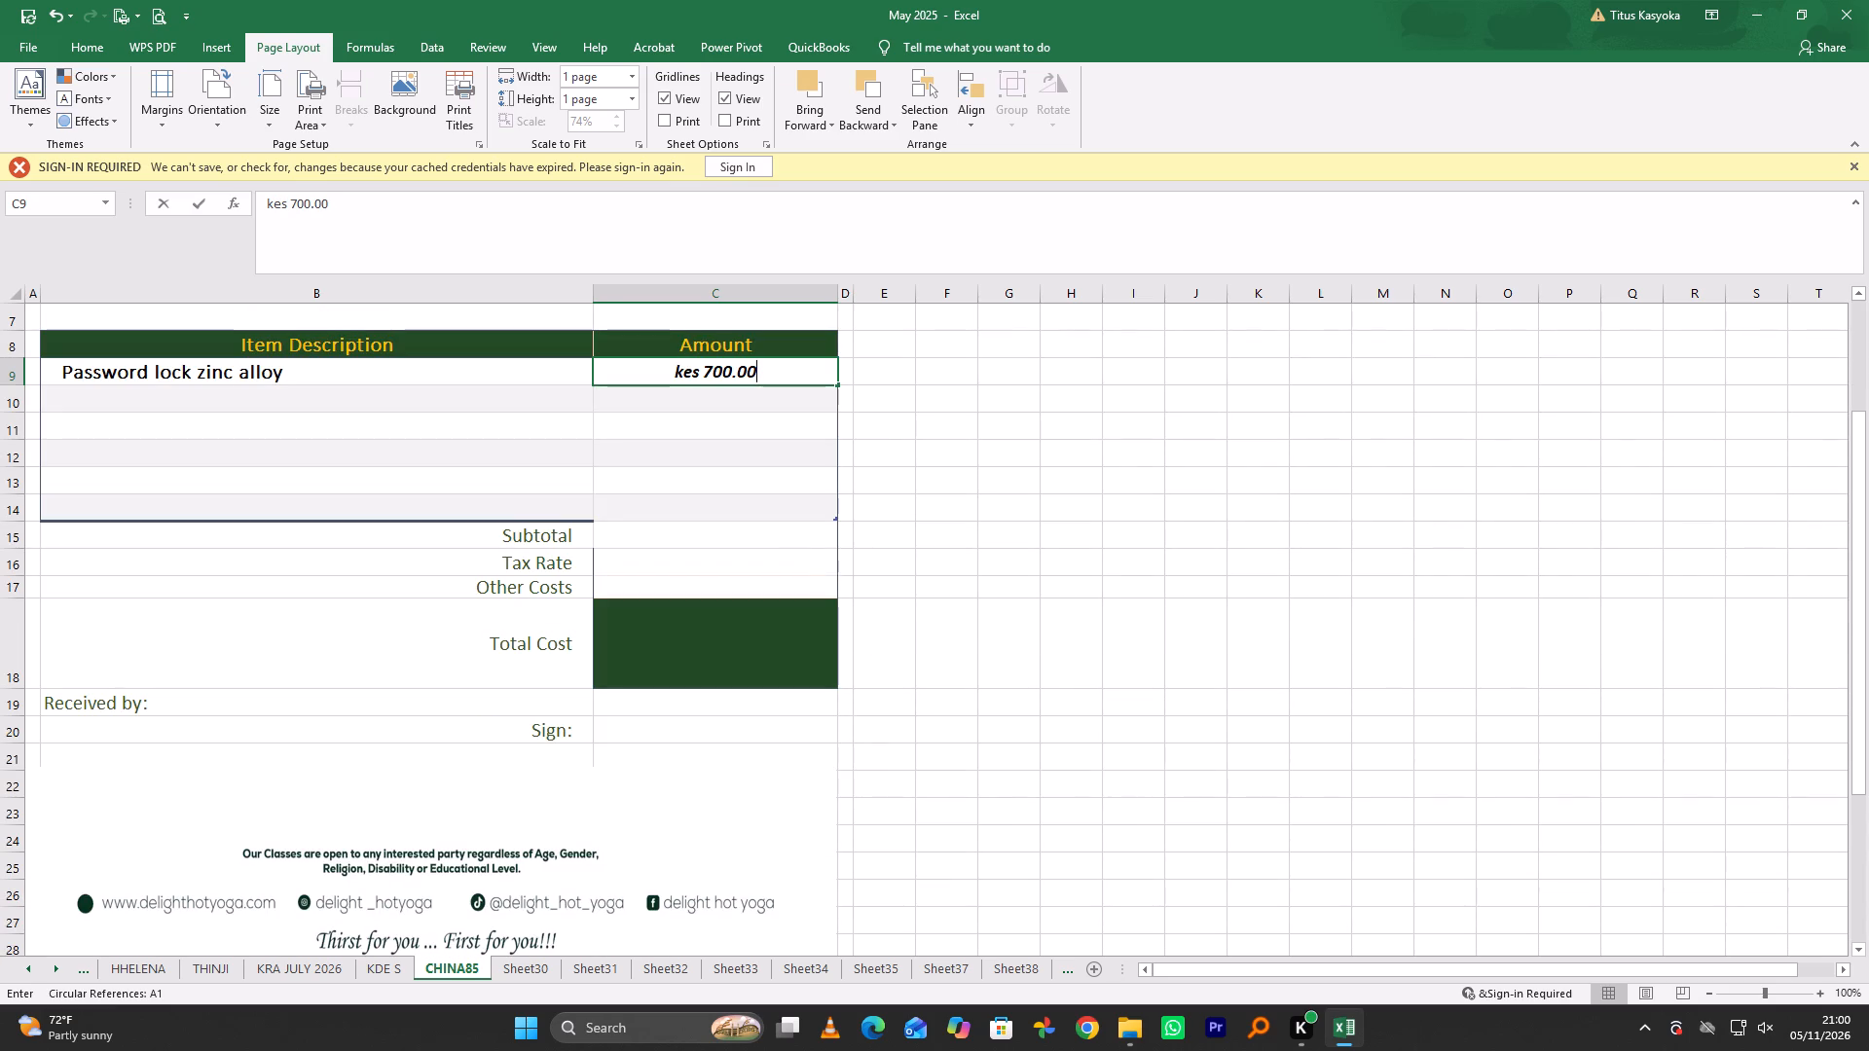
{"action": "left_click_drag", "start_coordinate": [767, 369], "coordinate": [641, 374]}
{"action": "key", "text": "ctrl+c"}
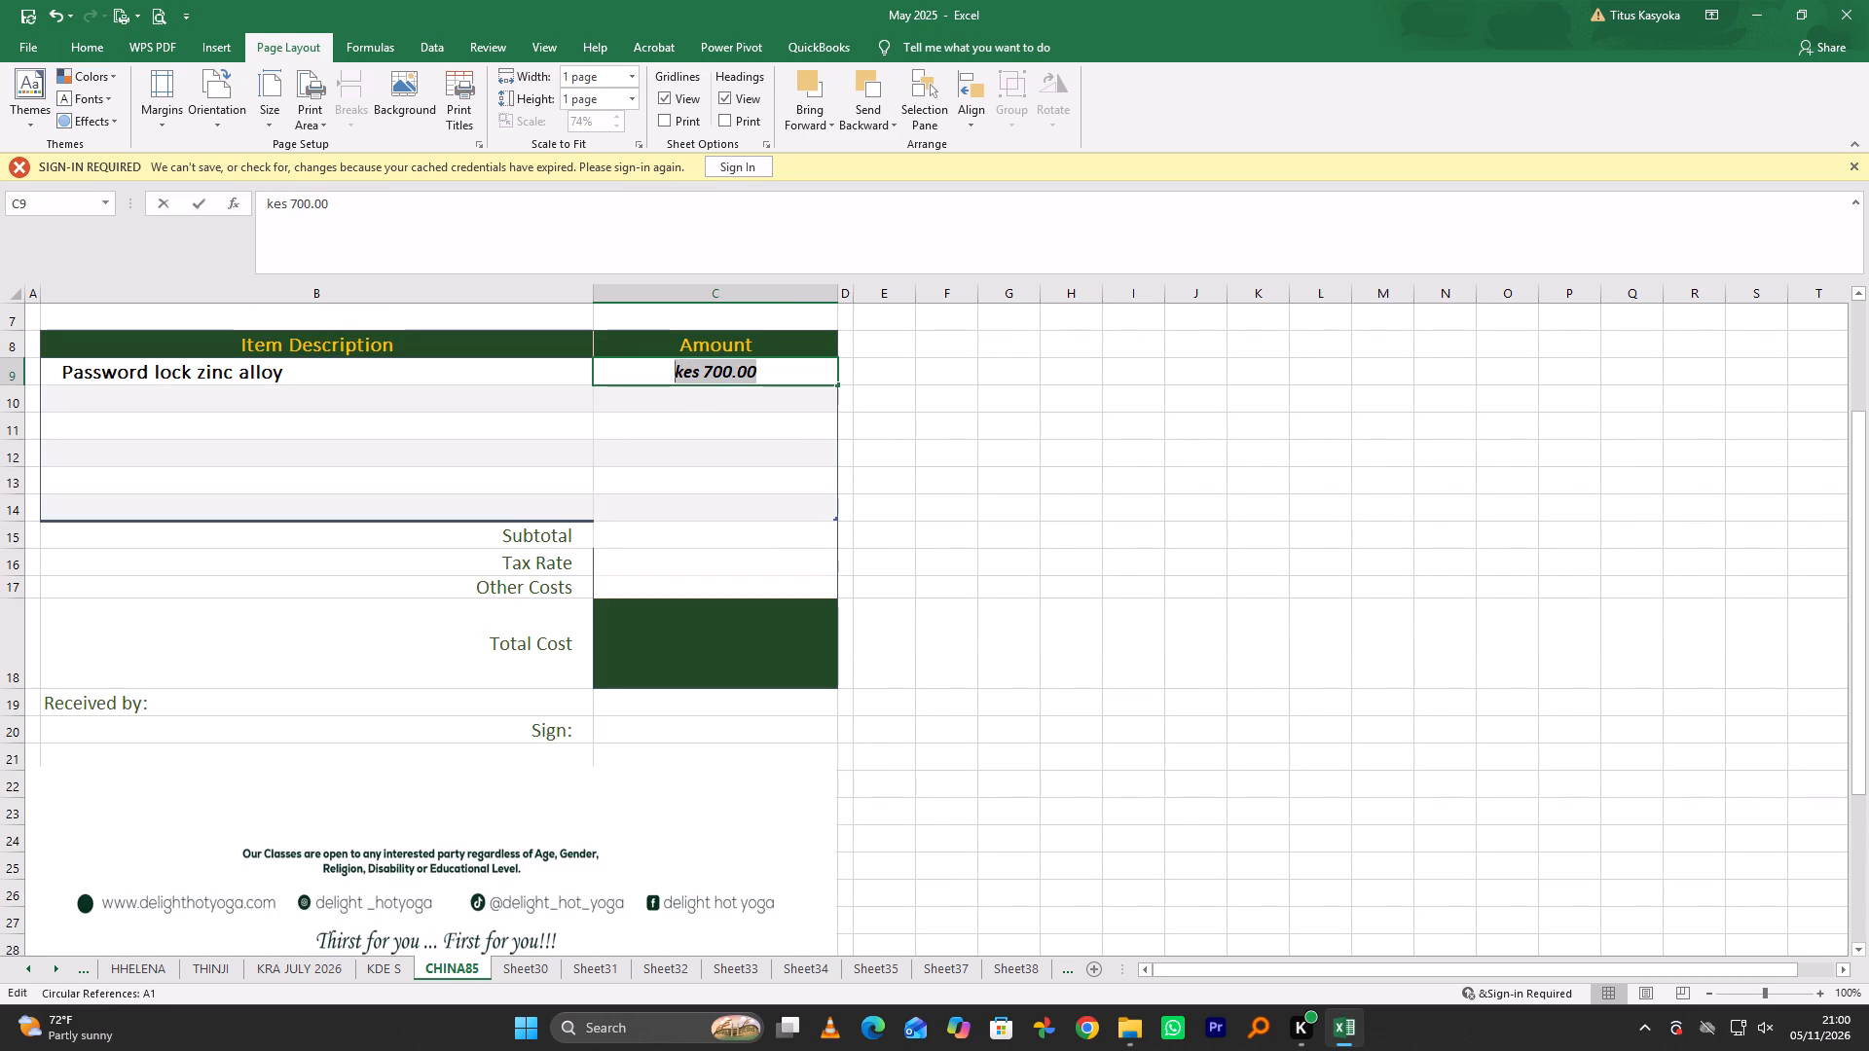
{"action": "left_click", "coordinate": [709, 637]}
{"action": "key", "text": "ctrl+v"}
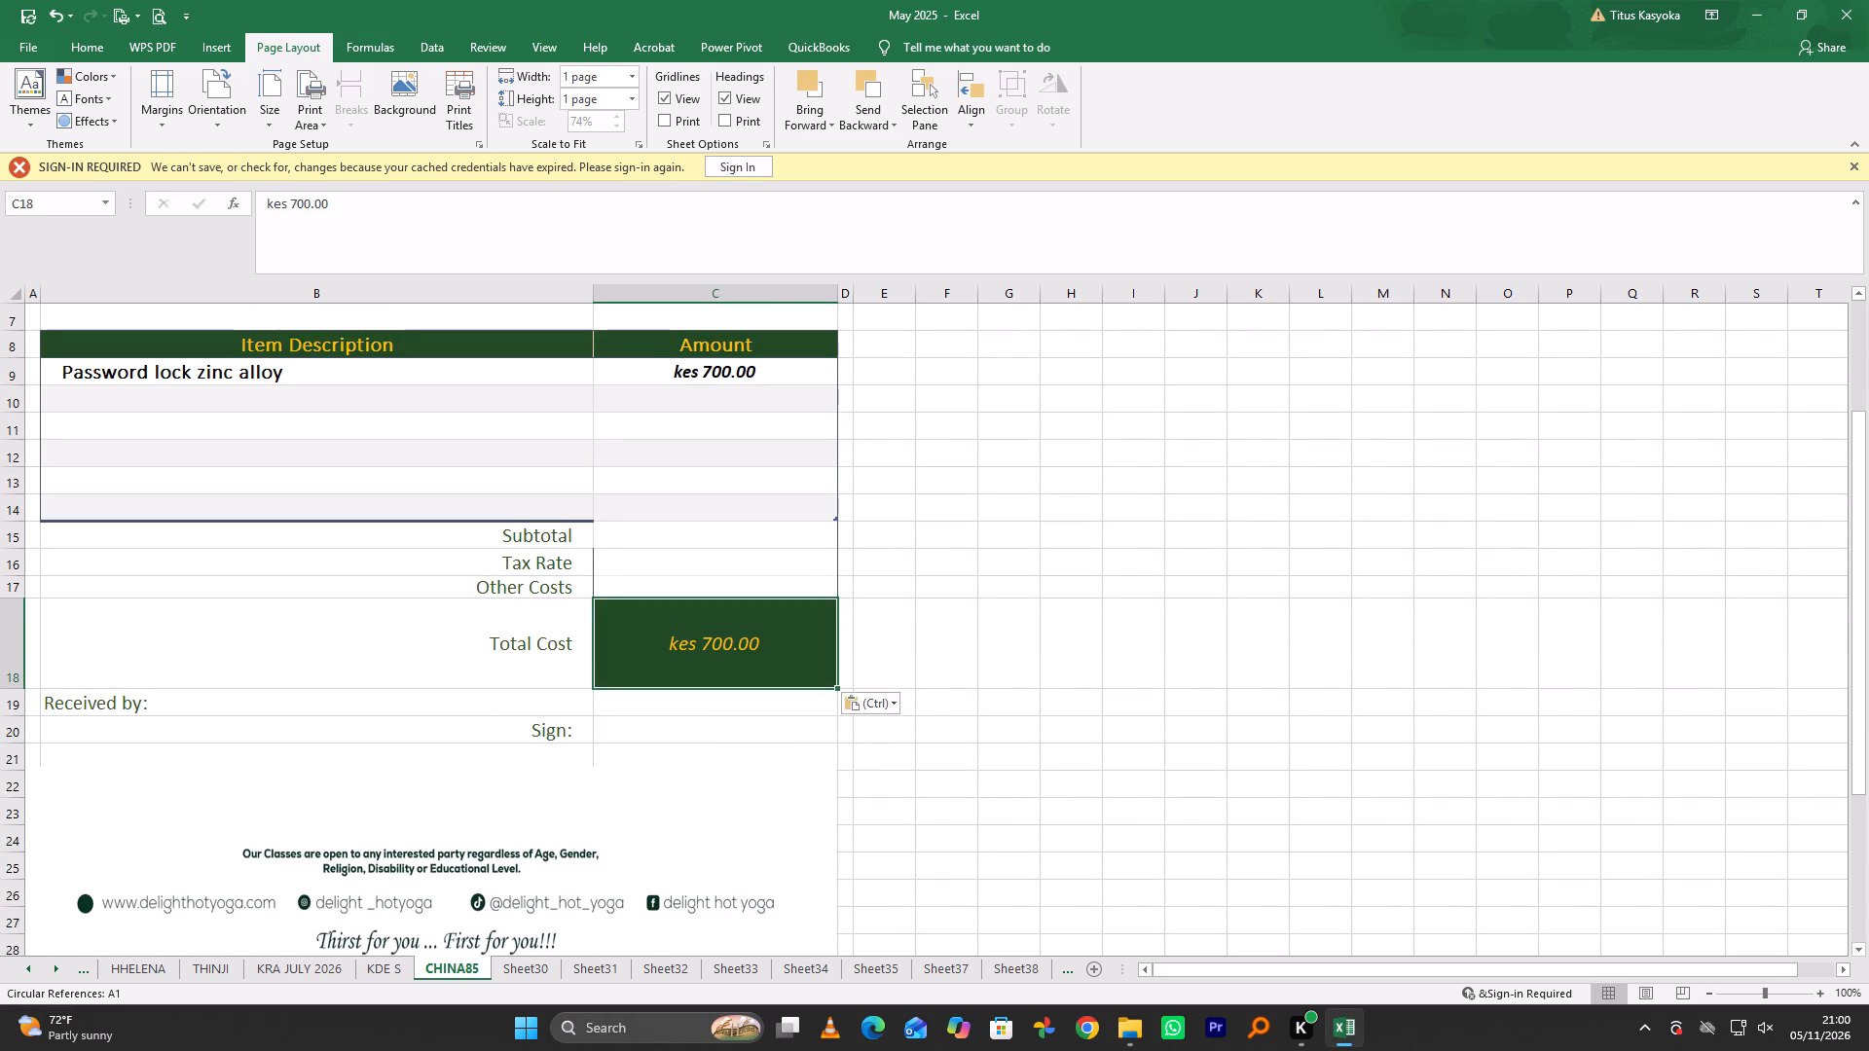
{"action": "left_click", "coordinate": [1015, 673]}
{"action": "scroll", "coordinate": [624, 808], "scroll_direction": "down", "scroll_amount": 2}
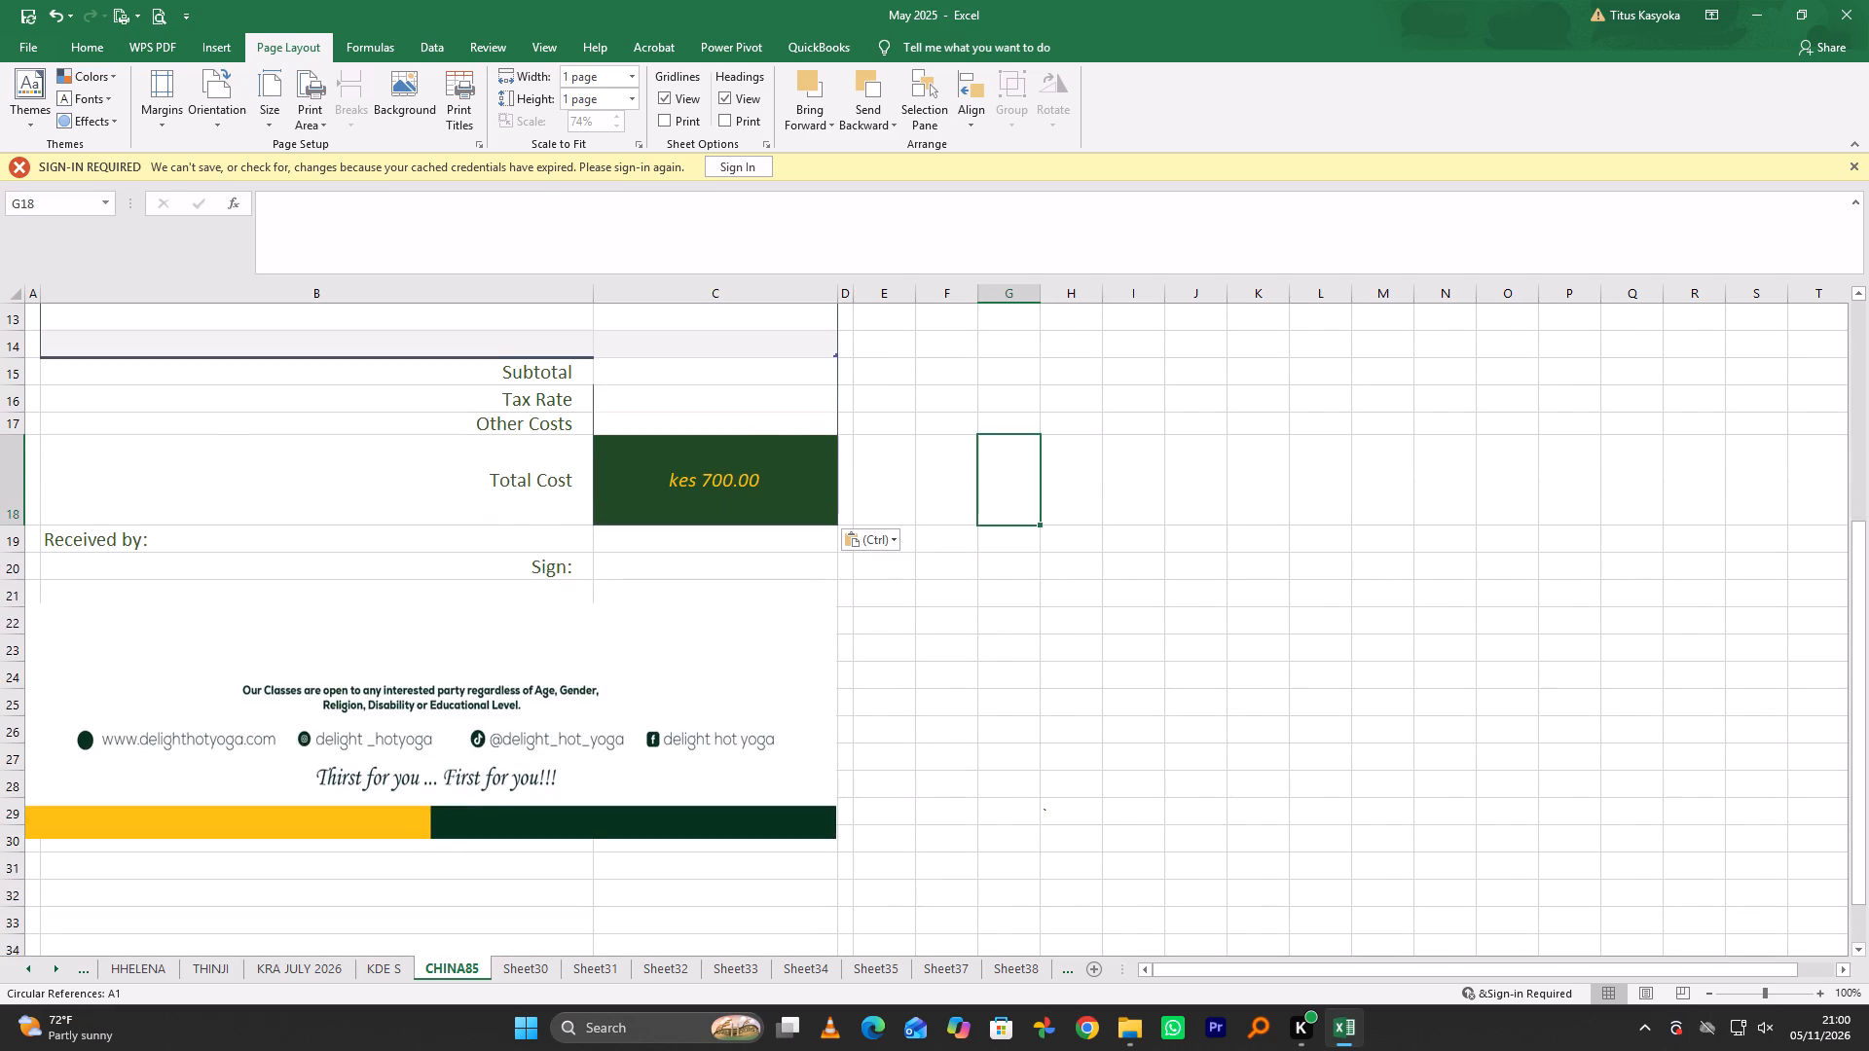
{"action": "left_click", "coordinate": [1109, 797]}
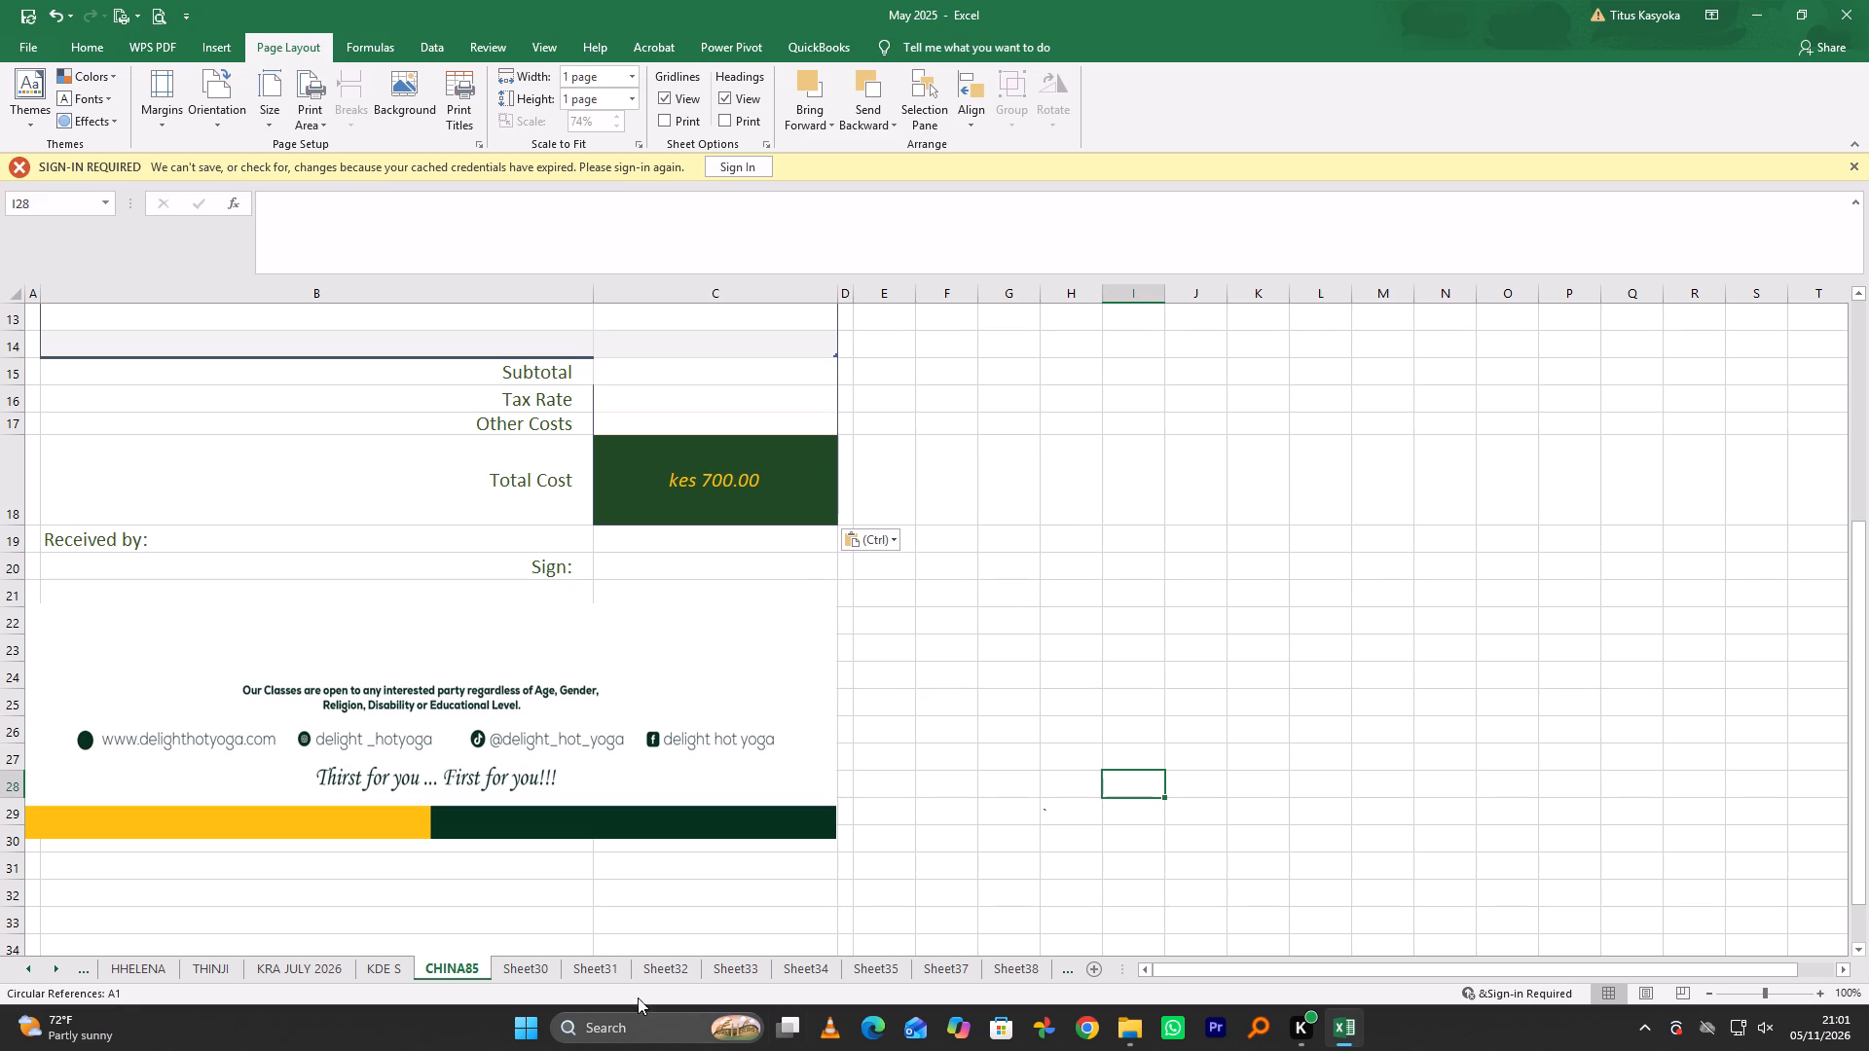
Rename Sheet30 as NJENGA.
{"action": "left_click", "coordinate": [512, 964]}
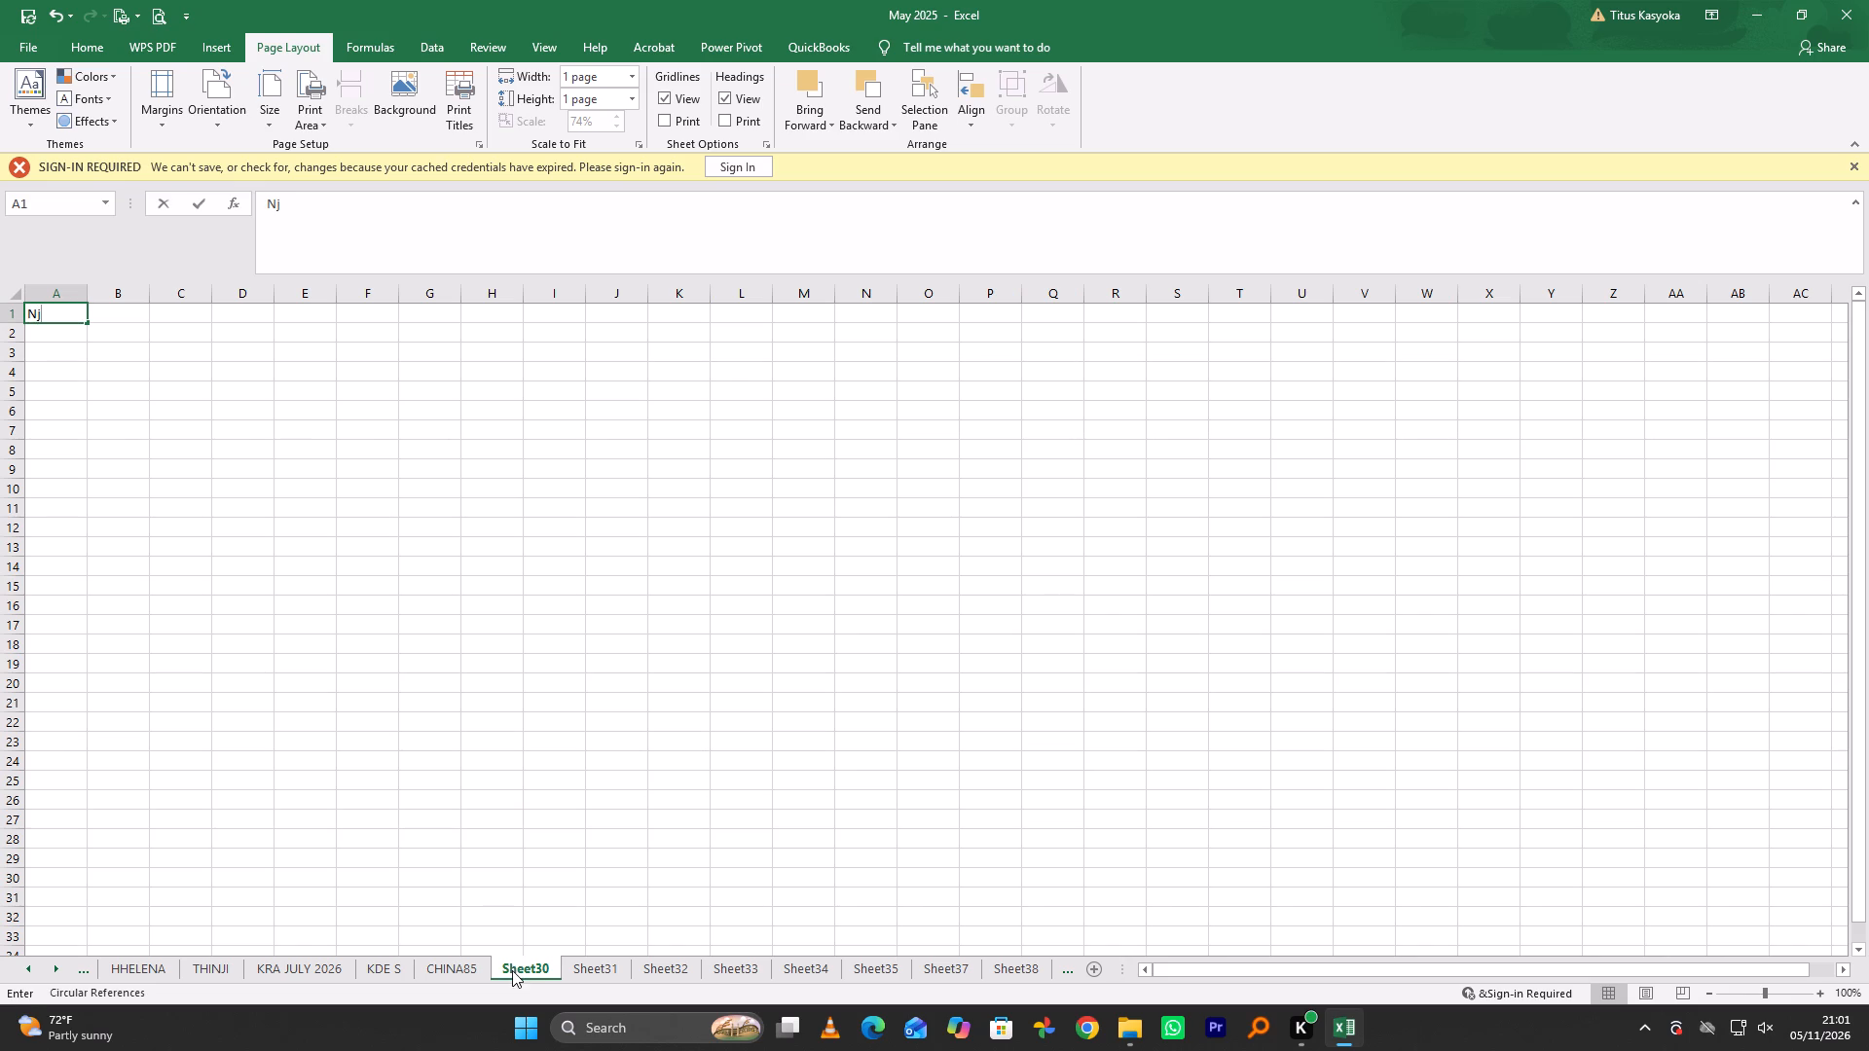
{"action": "double_click", "coordinate": [536, 973]}
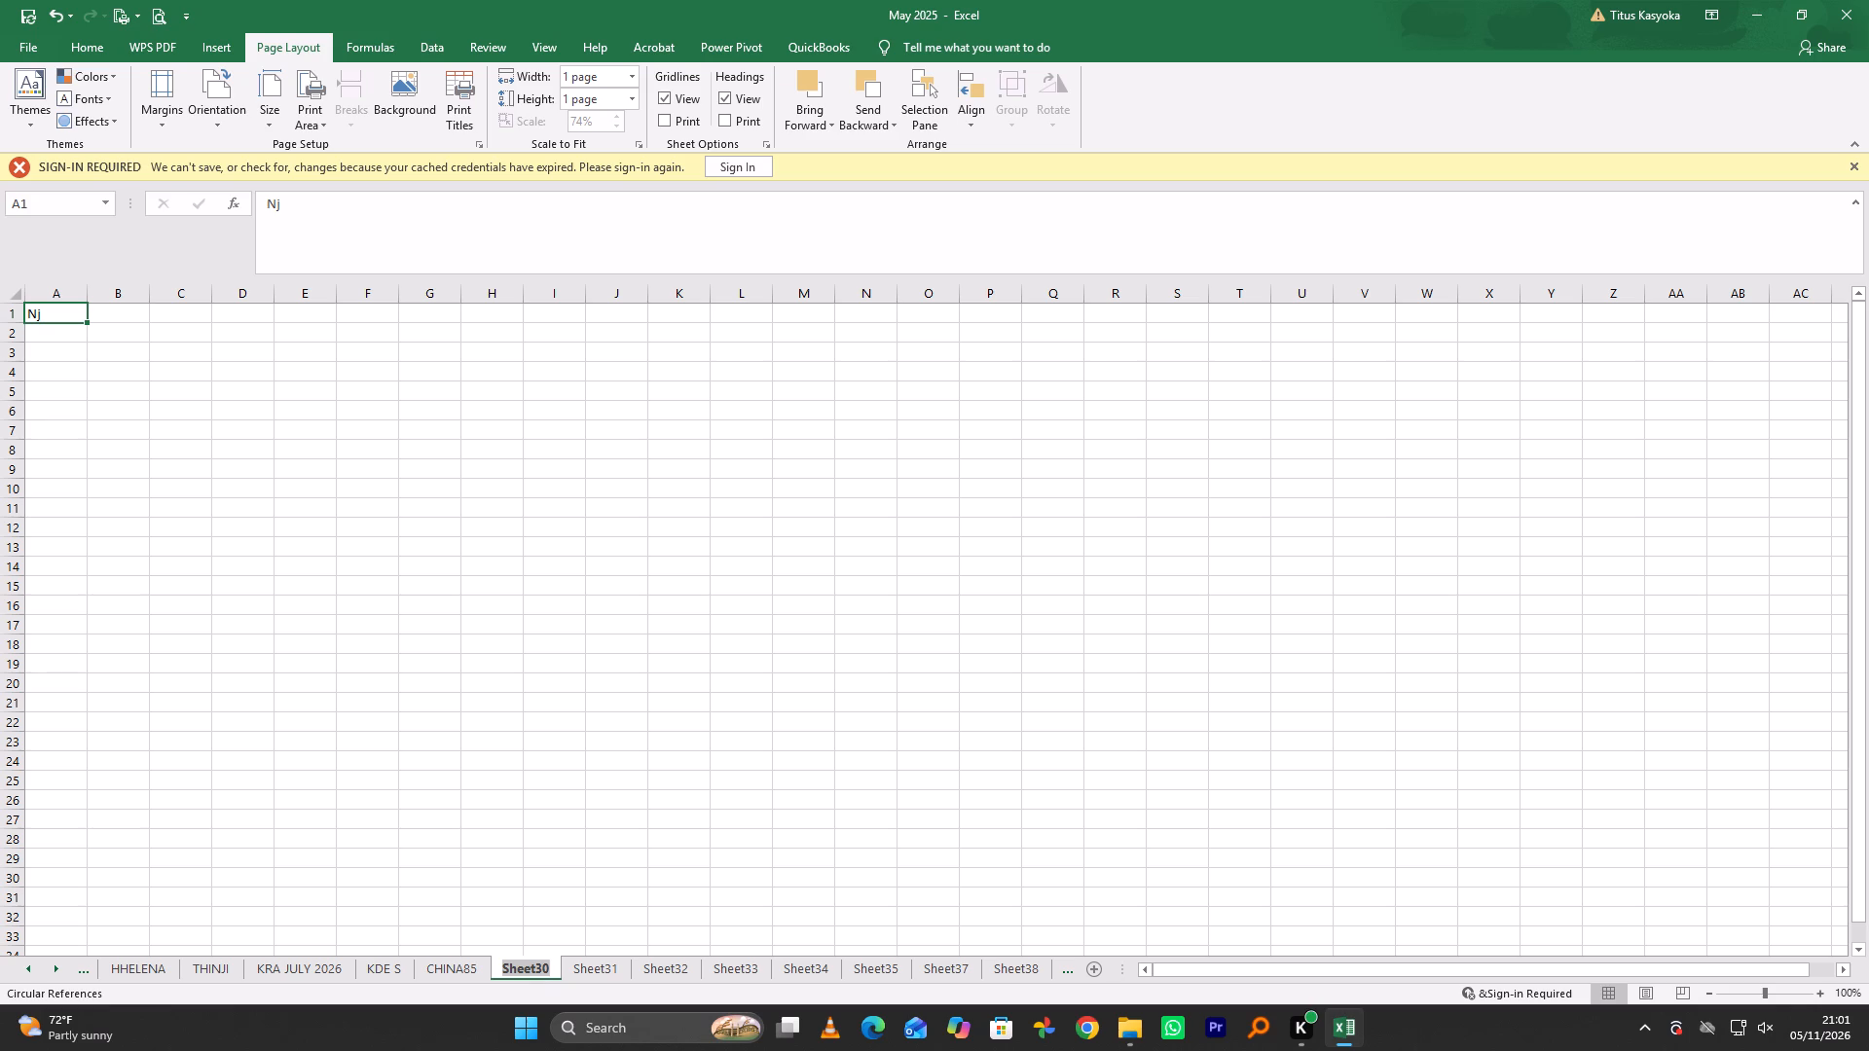
{"action": "type", "text": "NJENGA"}
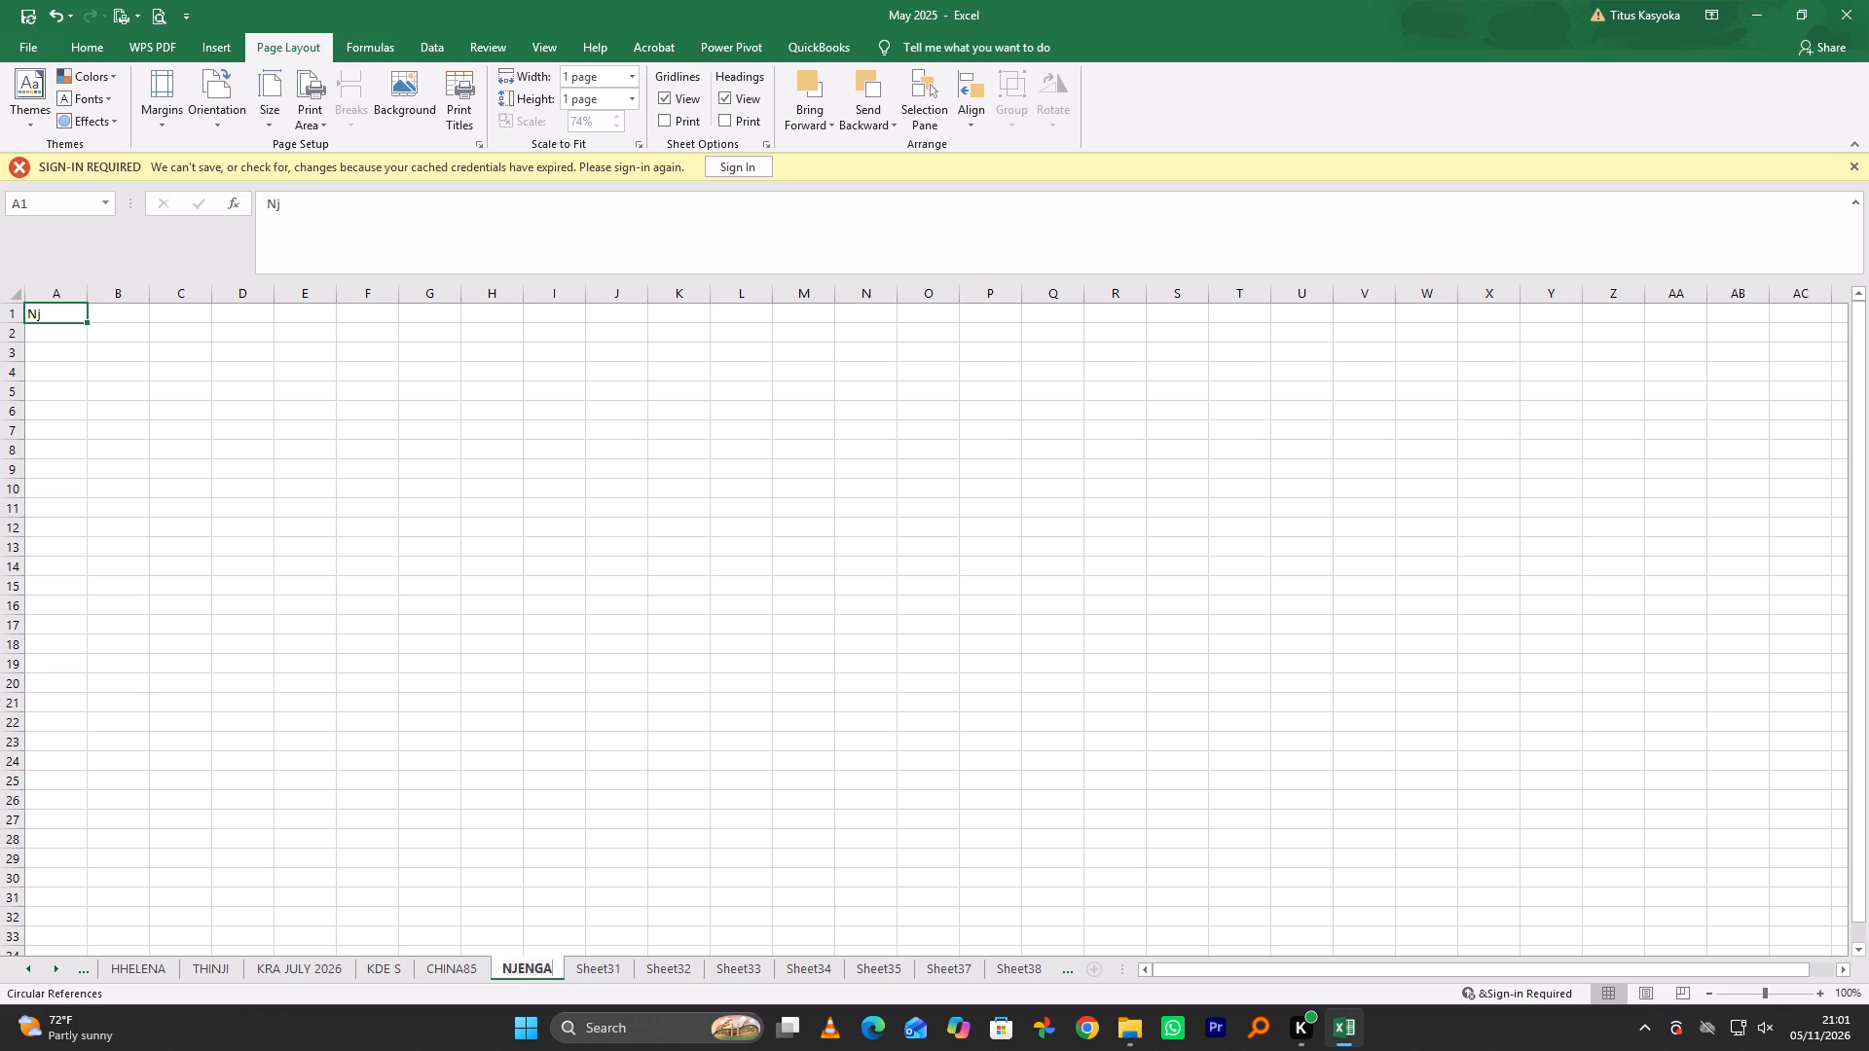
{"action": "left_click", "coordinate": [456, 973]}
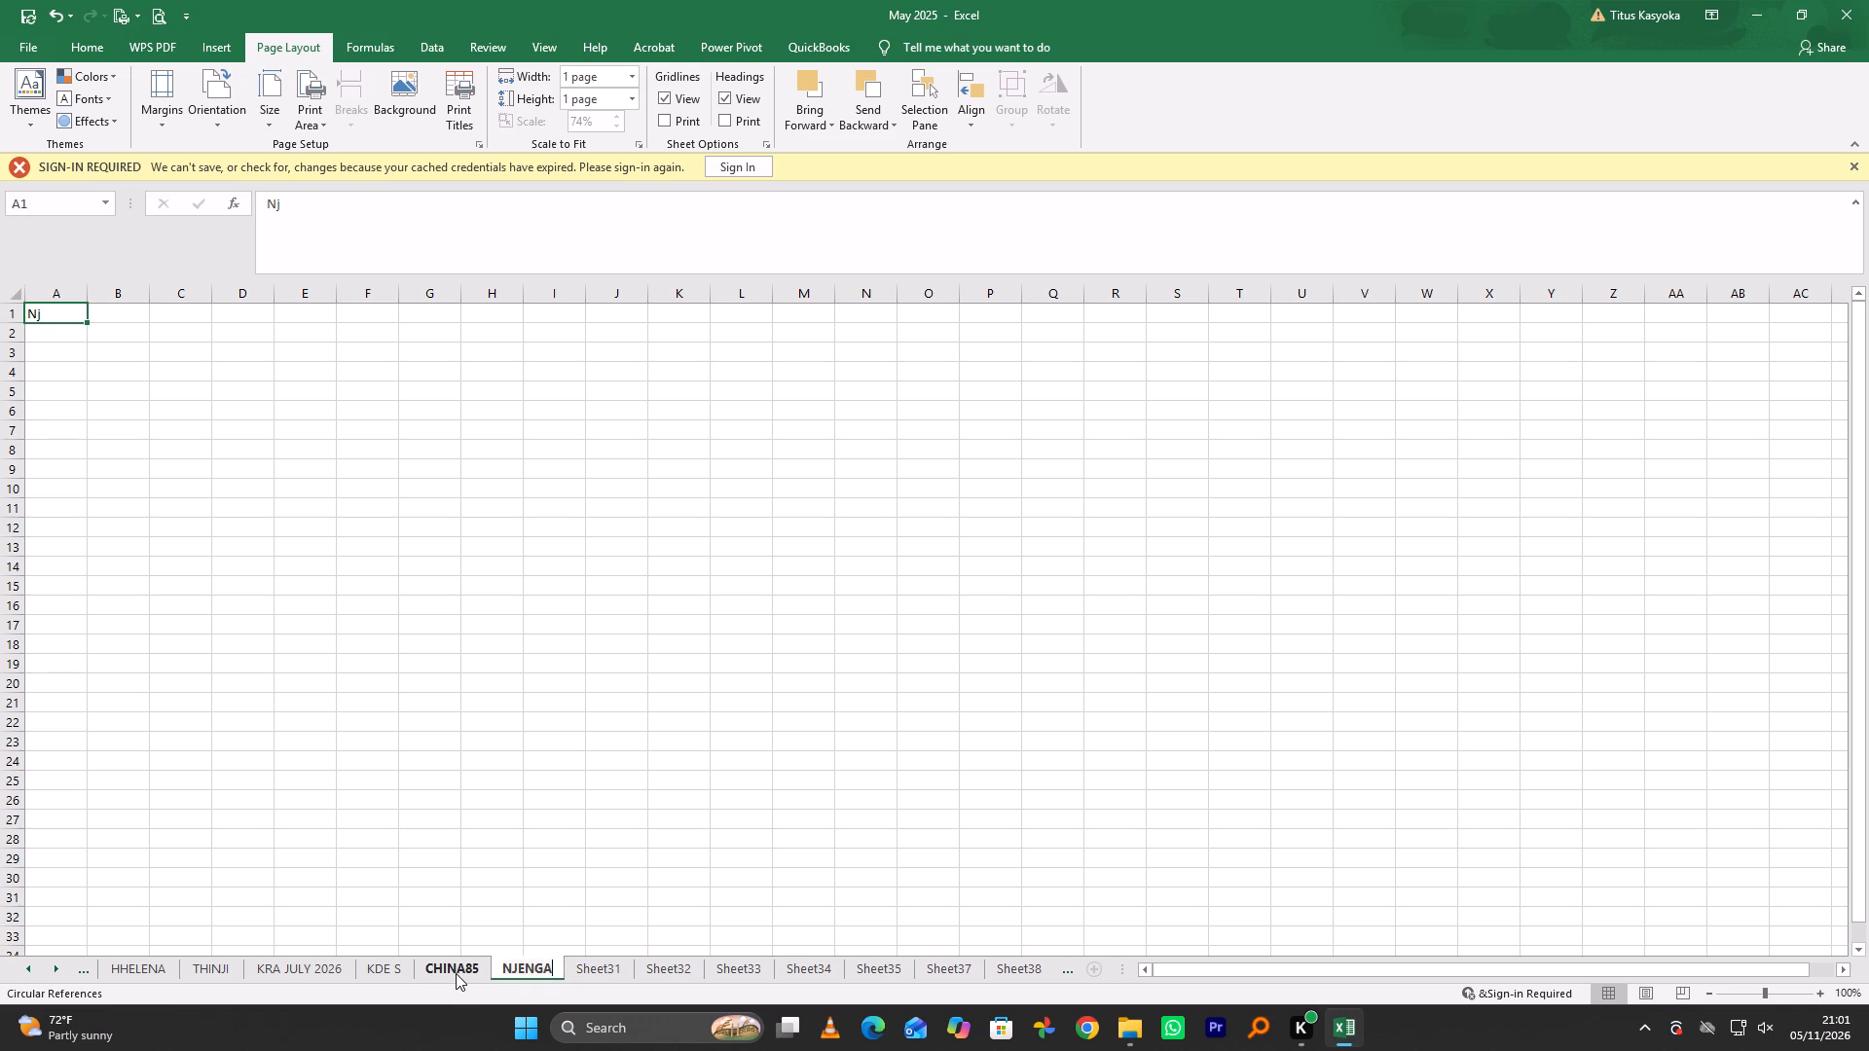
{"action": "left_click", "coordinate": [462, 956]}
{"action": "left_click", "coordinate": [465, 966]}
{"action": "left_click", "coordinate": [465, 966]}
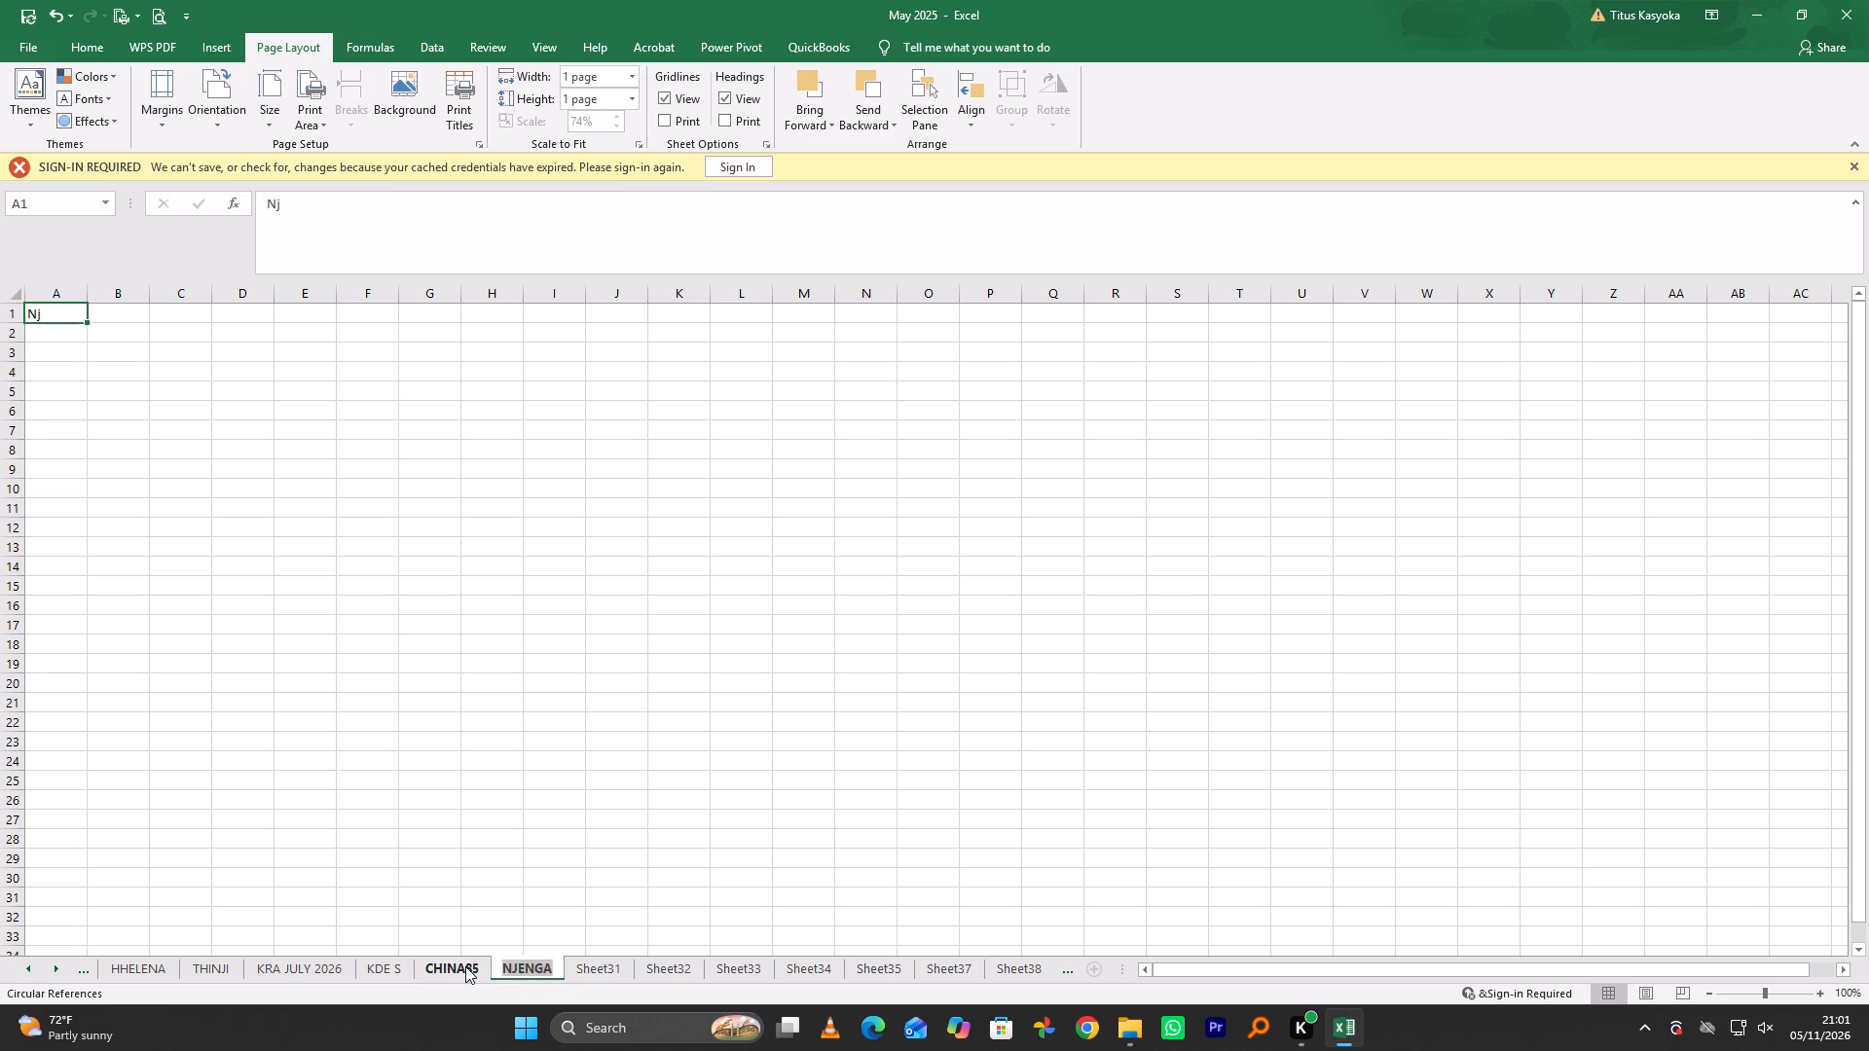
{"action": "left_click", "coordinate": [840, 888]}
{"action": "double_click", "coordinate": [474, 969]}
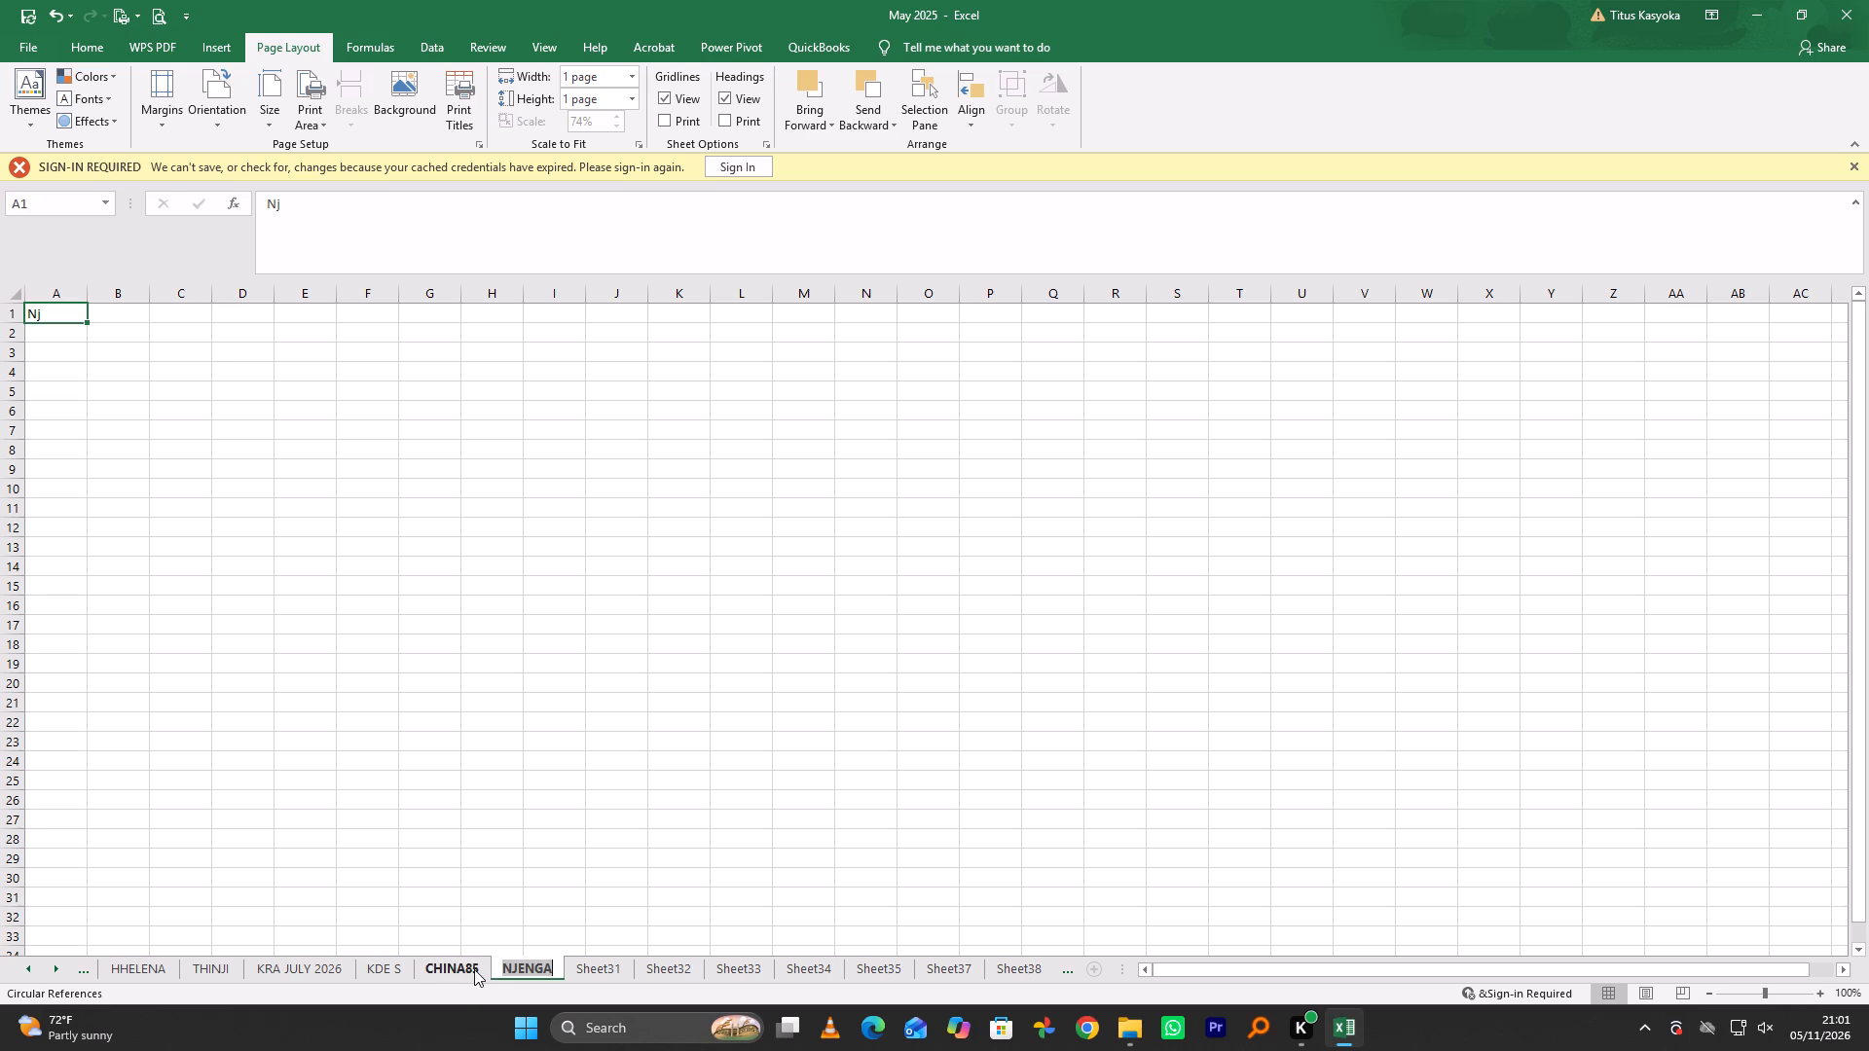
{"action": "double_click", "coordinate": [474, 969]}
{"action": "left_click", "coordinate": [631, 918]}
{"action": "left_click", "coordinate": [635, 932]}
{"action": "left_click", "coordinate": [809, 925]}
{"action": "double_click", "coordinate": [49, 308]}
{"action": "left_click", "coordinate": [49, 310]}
Rename the NJENGA sheet as NJENGA 1.
{"action": "key", "text": "BackSpace"}
{"action": "key", "text": "BackSpace"}
{"action": "double_click", "coordinate": [262, 468]}
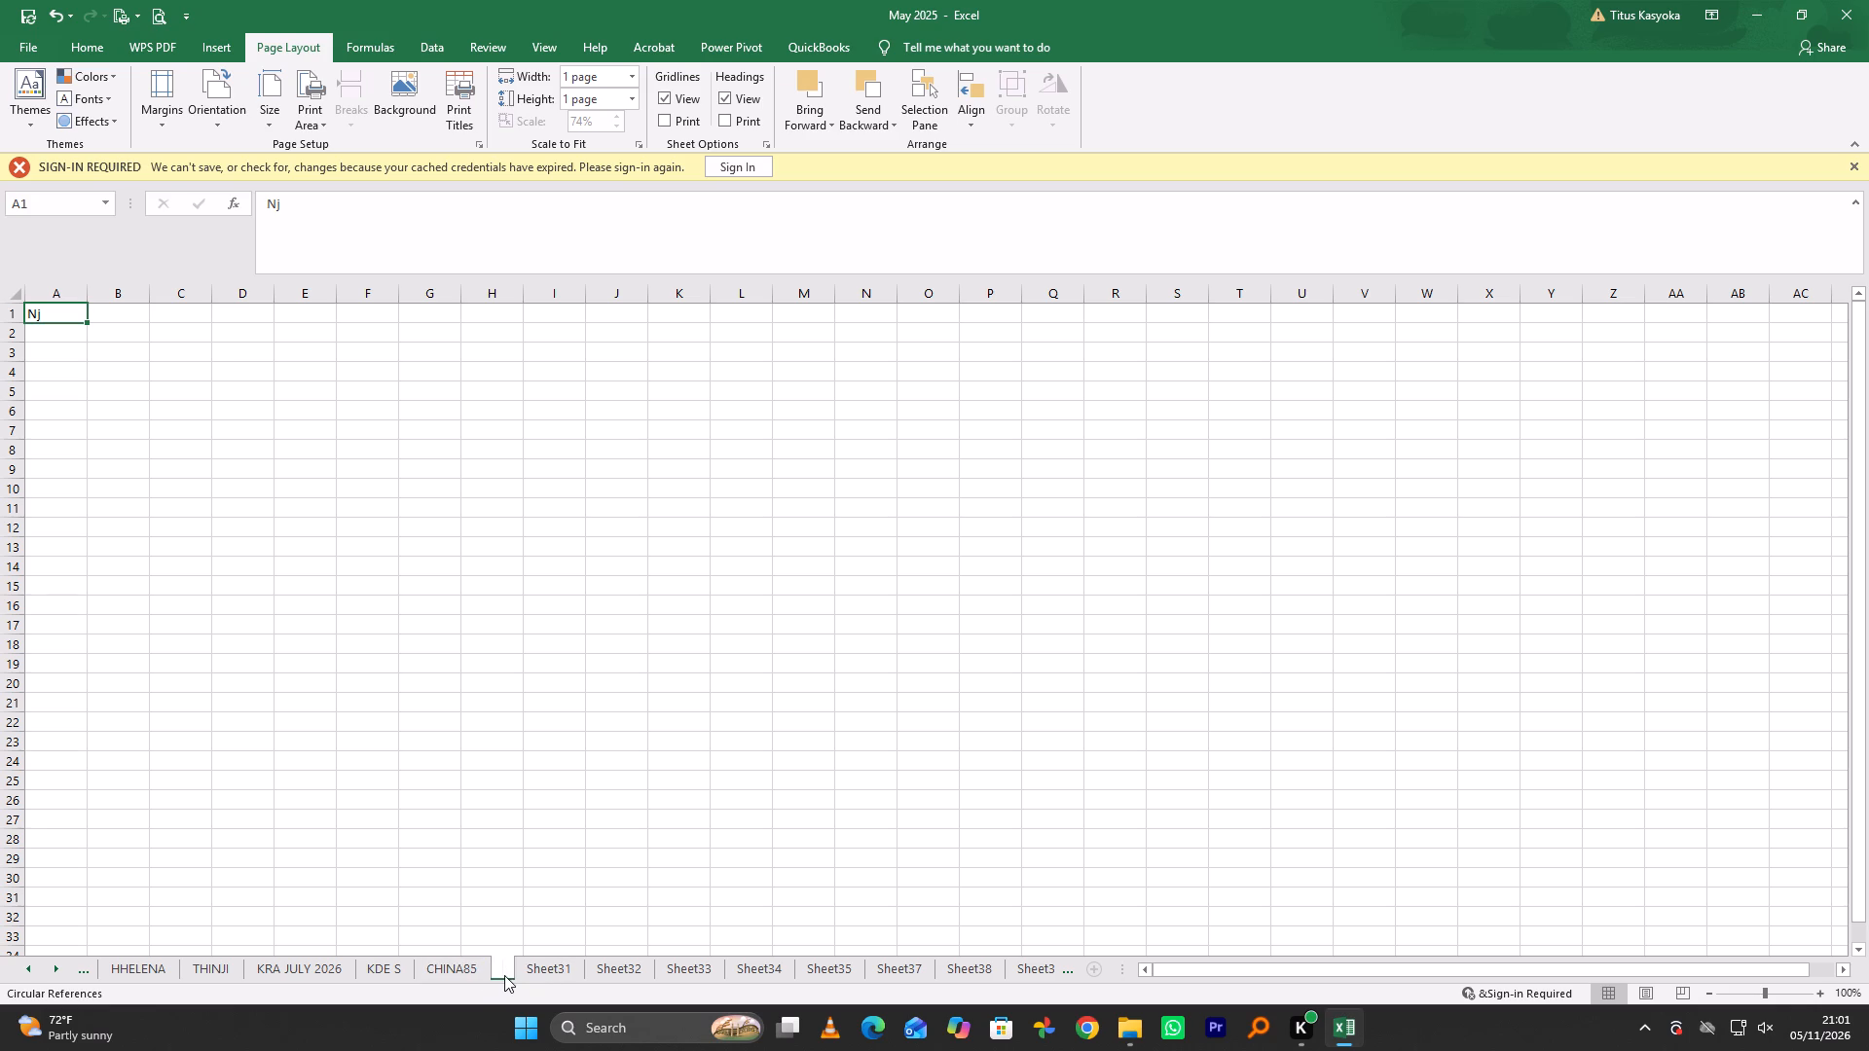
{"action": "key", "text": "c"}
{"action": "left_click", "coordinate": [631, 854]}
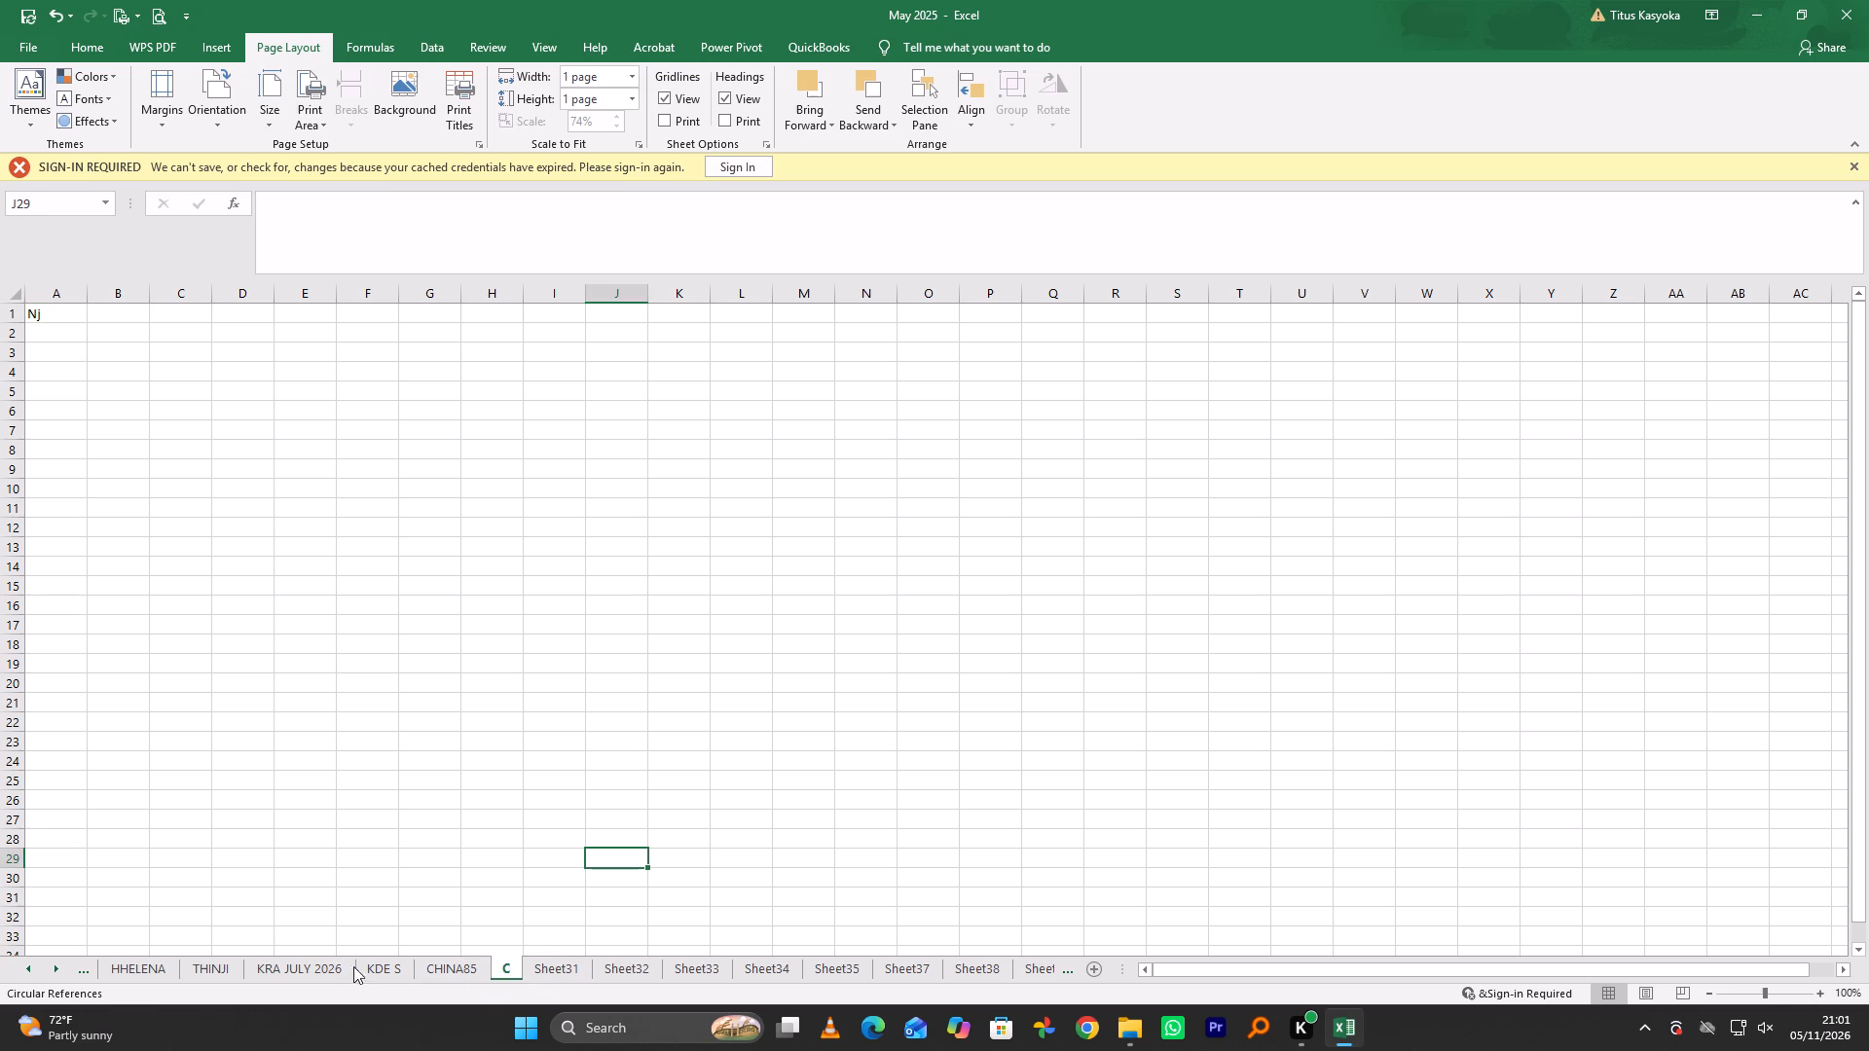
Review the KDE S, THINJI, KRA JULY 2026 and CHINA85 vouchers and check the sheet named C.
{"action": "left_click", "coordinate": [385, 967]}
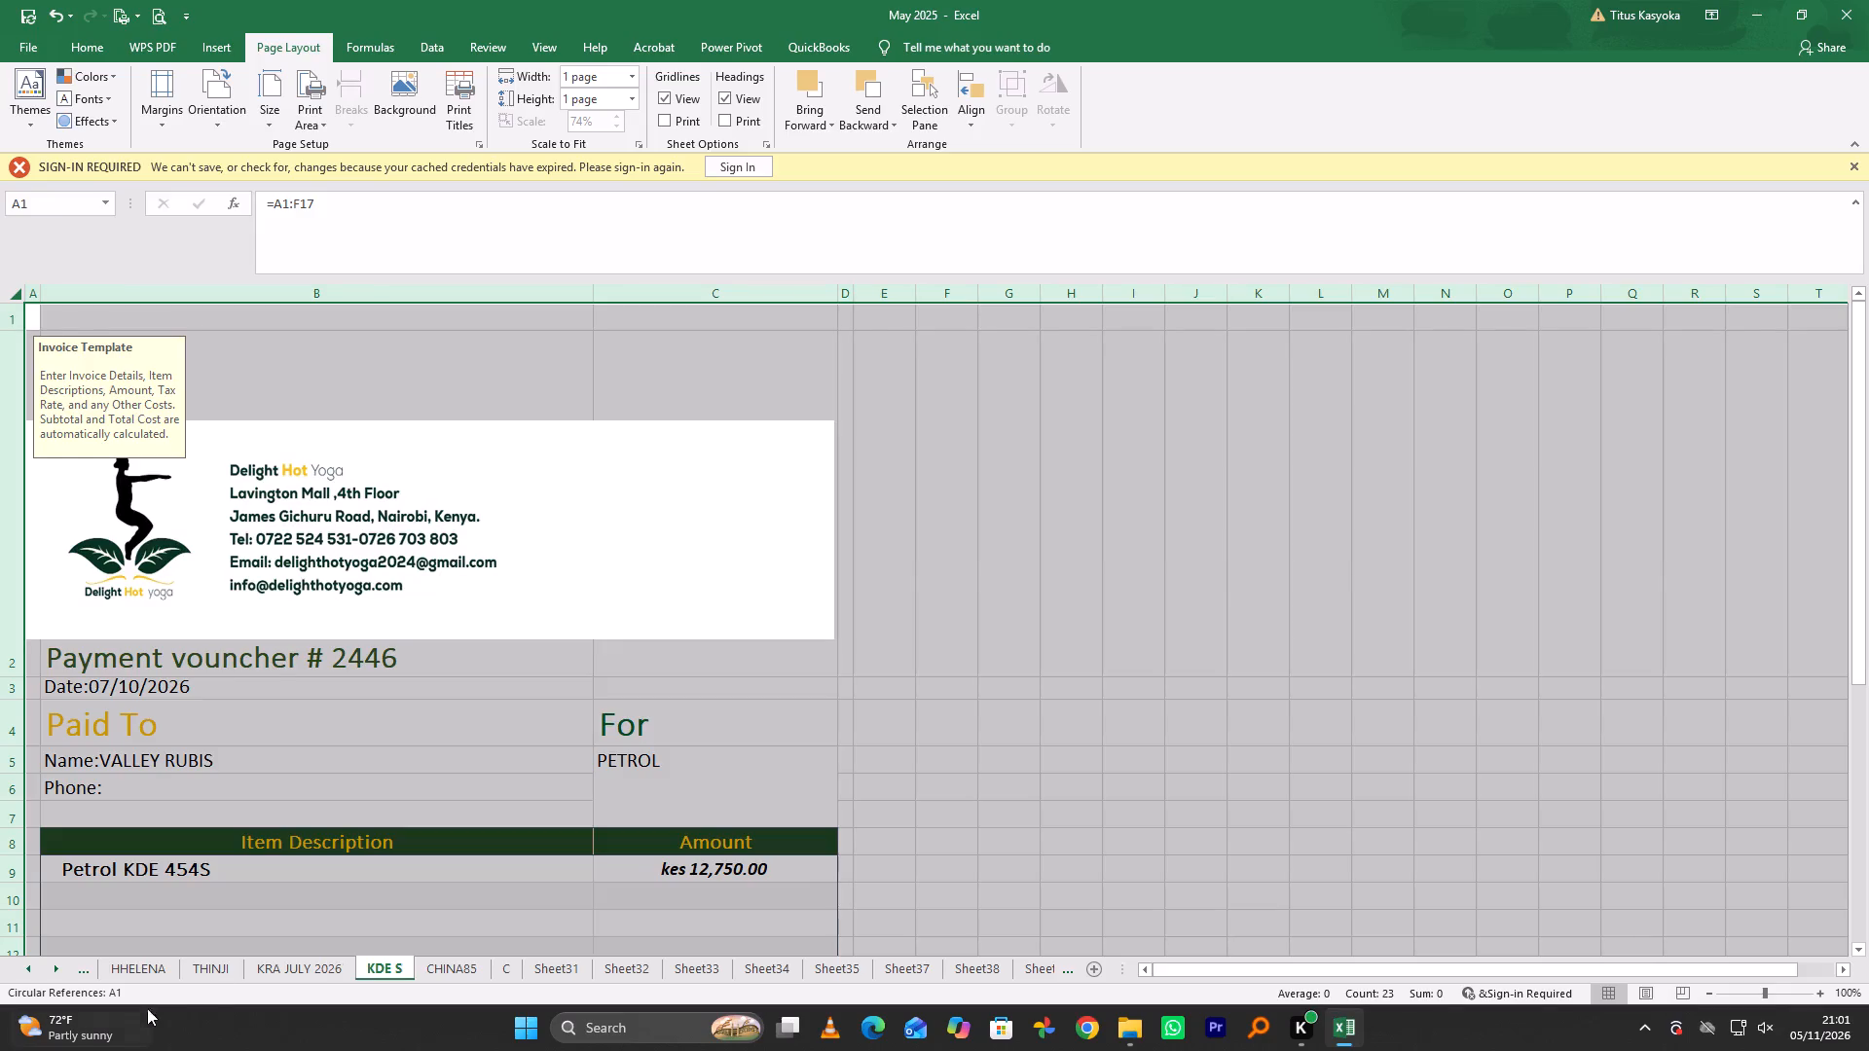
{"action": "left_click", "coordinate": [224, 970]}
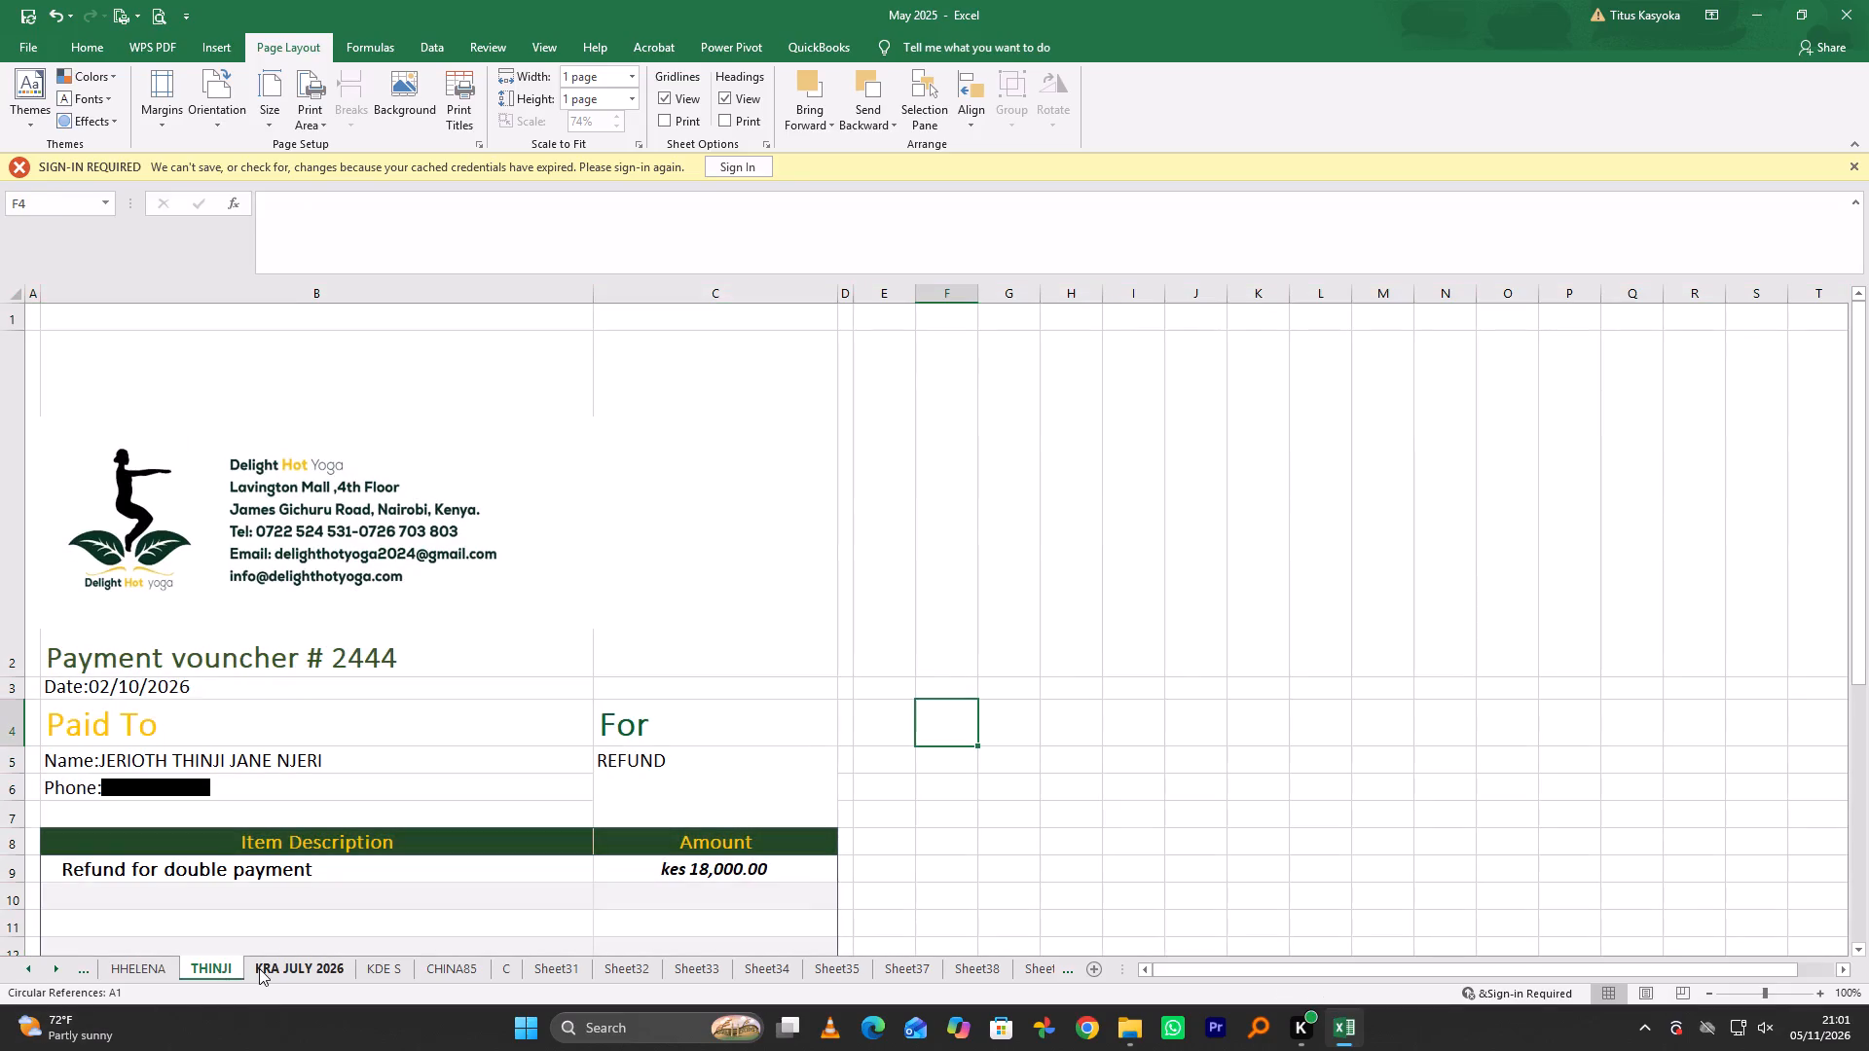
{"action": "left_click", "coordinate": [276, 967]}
{"action": "left_click", "coordinate": [384, 964]}
{"action": "left_click", "coordinate": [456, 968]}
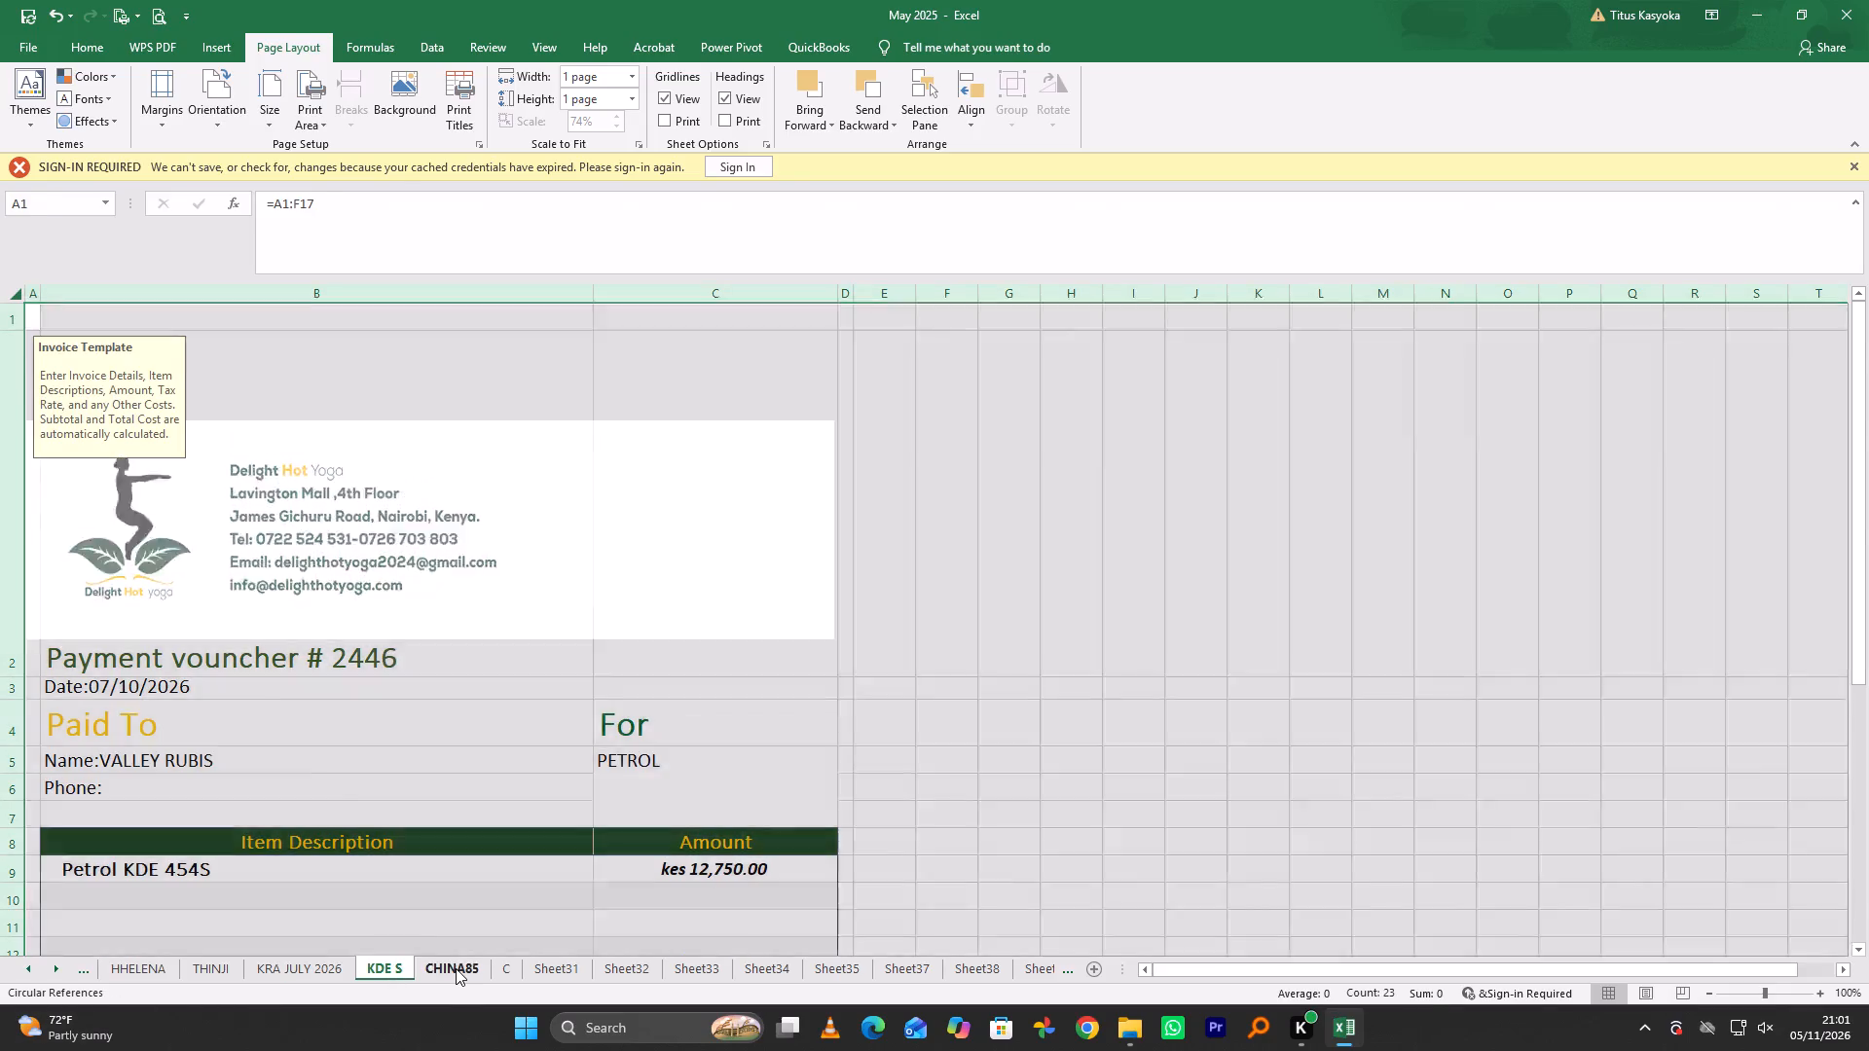
{"action": "scroll", "coordinate": [471, 746], "scroll_direction": "up", "scroll_amount": 8}
{"action": "scroll", "coordinate": [471, 746], "scroll_direction": "down", "scroll_amount": 1}
{"action": "scroll", "coordinate": [471, 746], "scroll_direction": "up", "scroll_amount": 1}
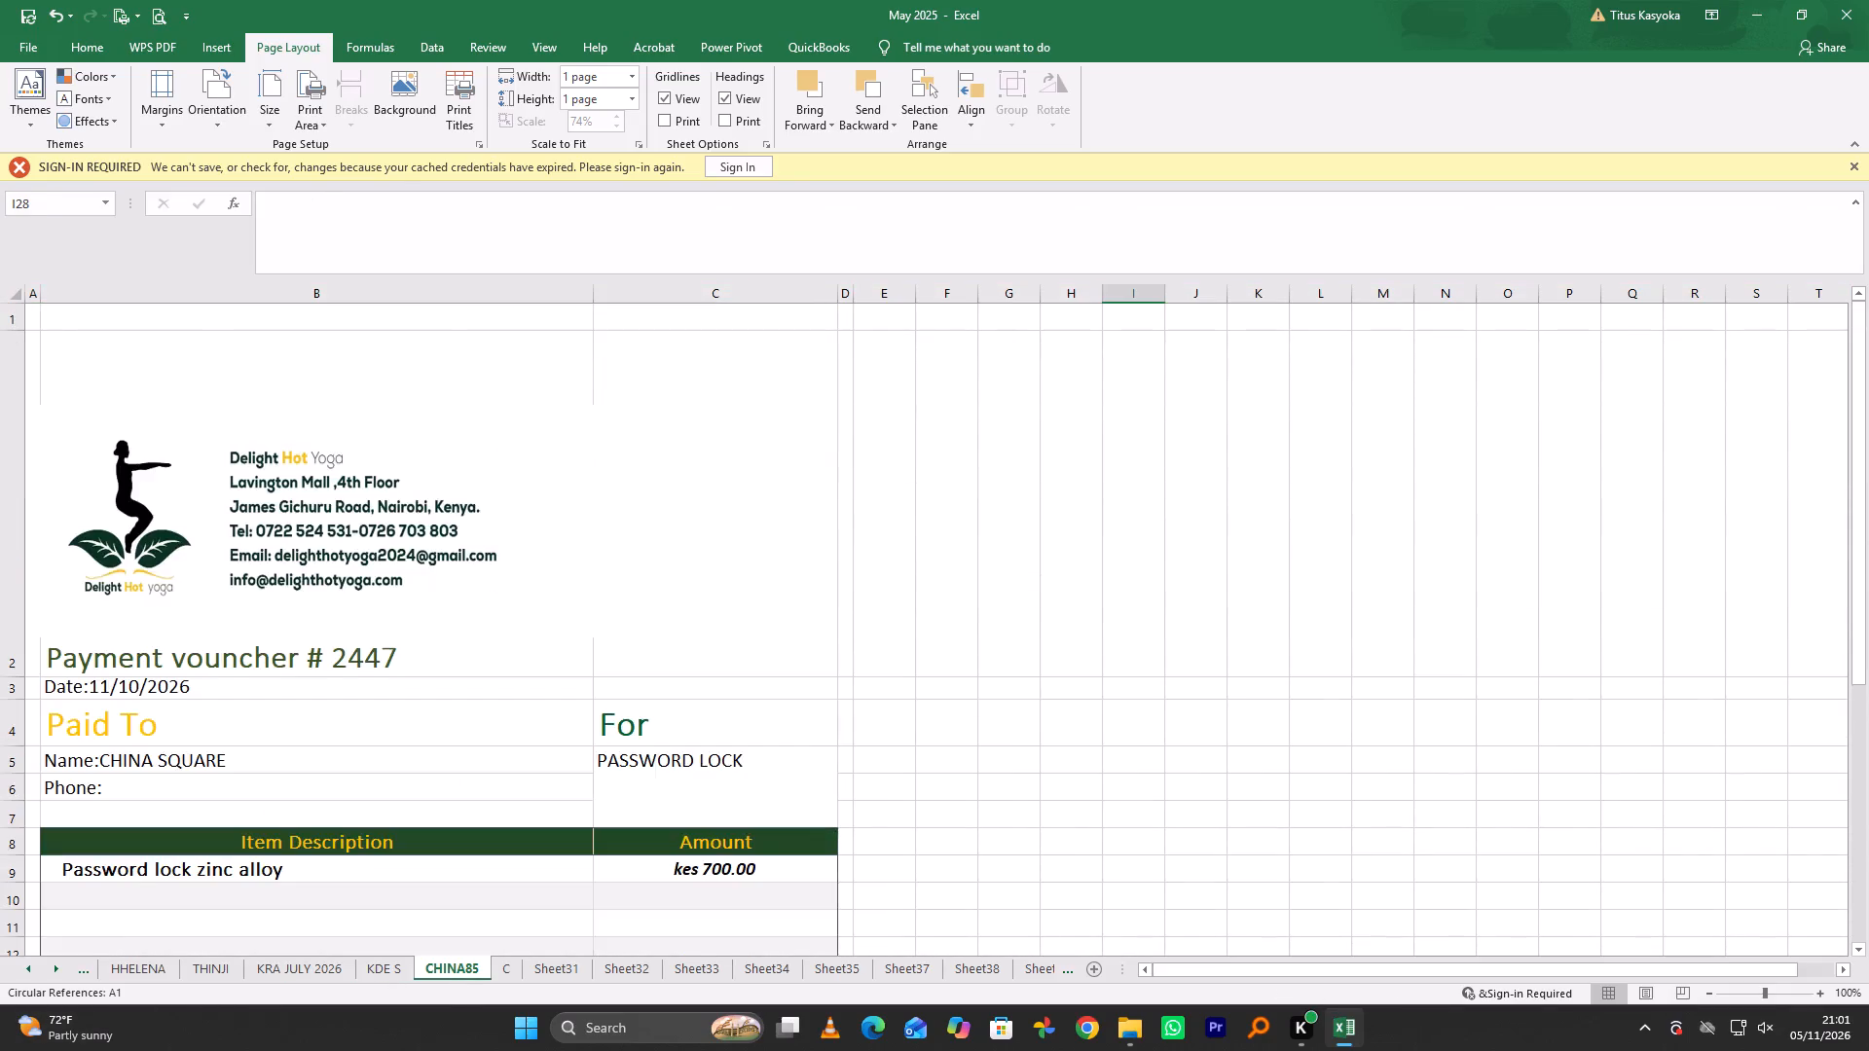
{"action": "scroll", "coordinate": [471, 746], "scroll_direction": "up", "scroll_amount": 2}
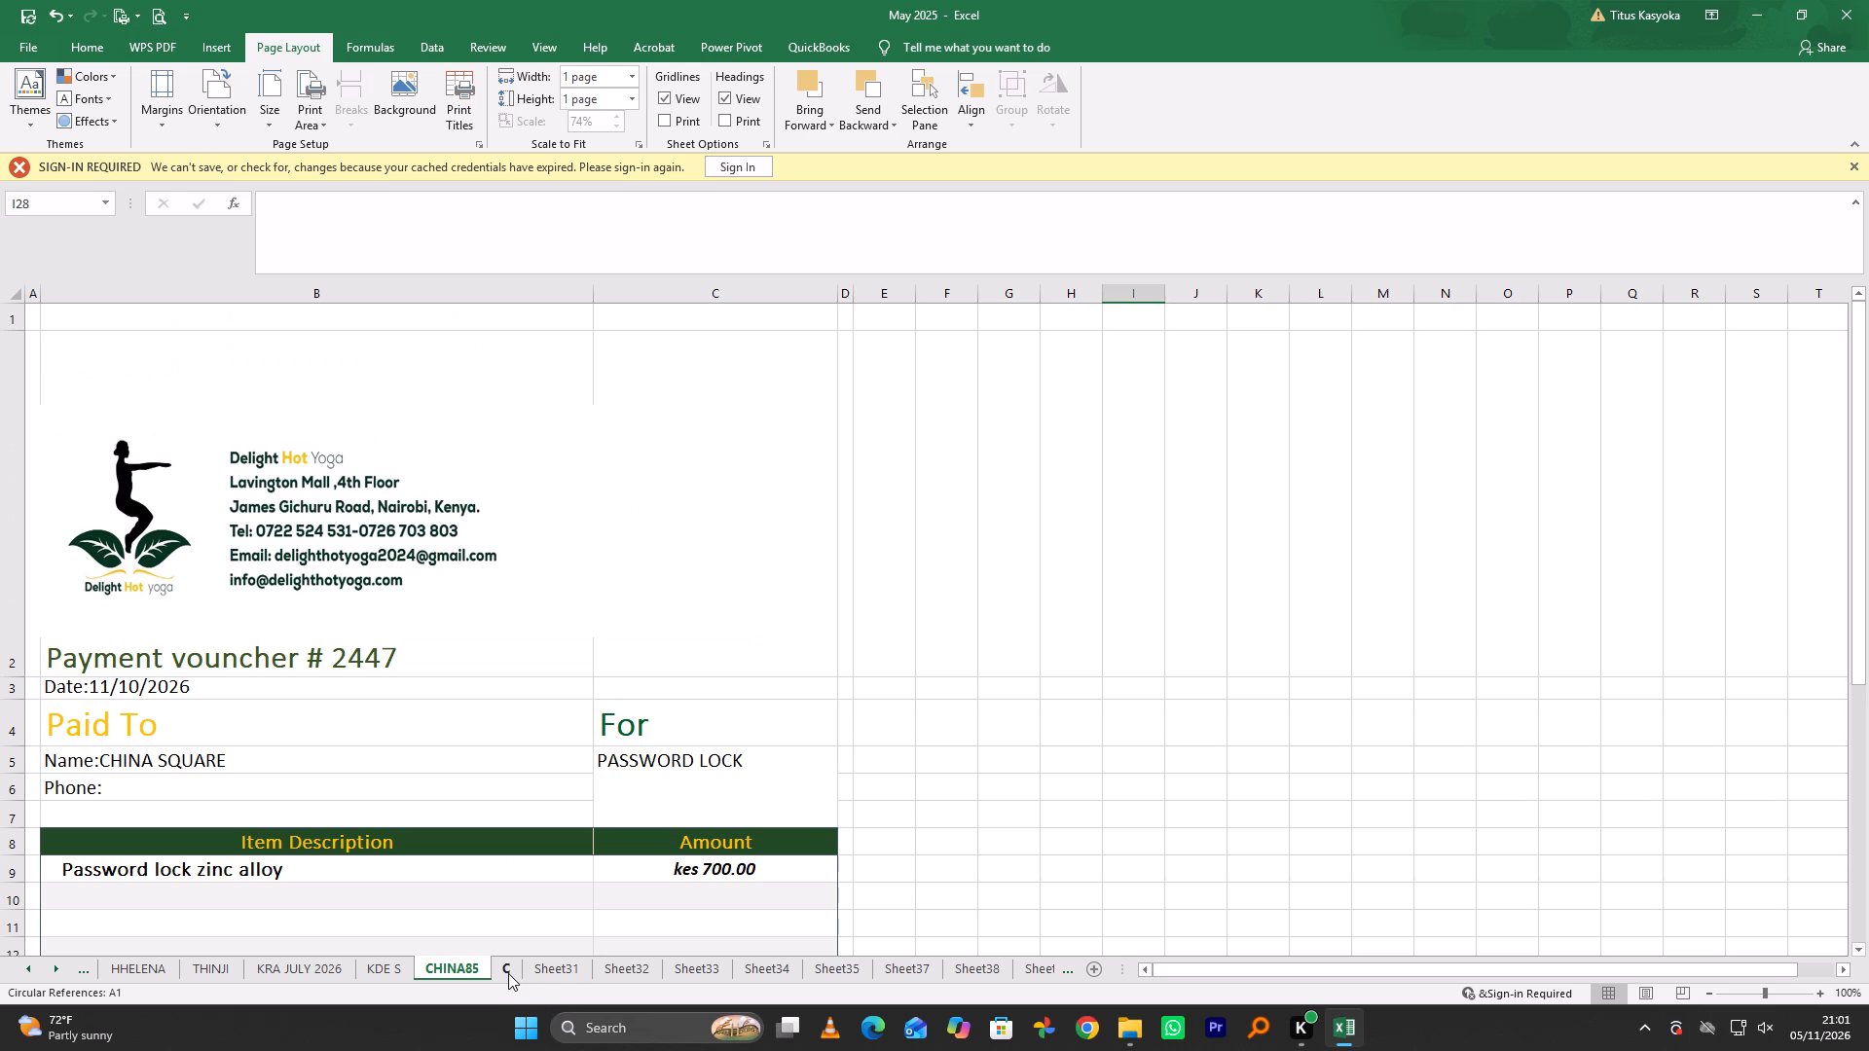
{"action": "left_click", "coordinate": [508, 973]}
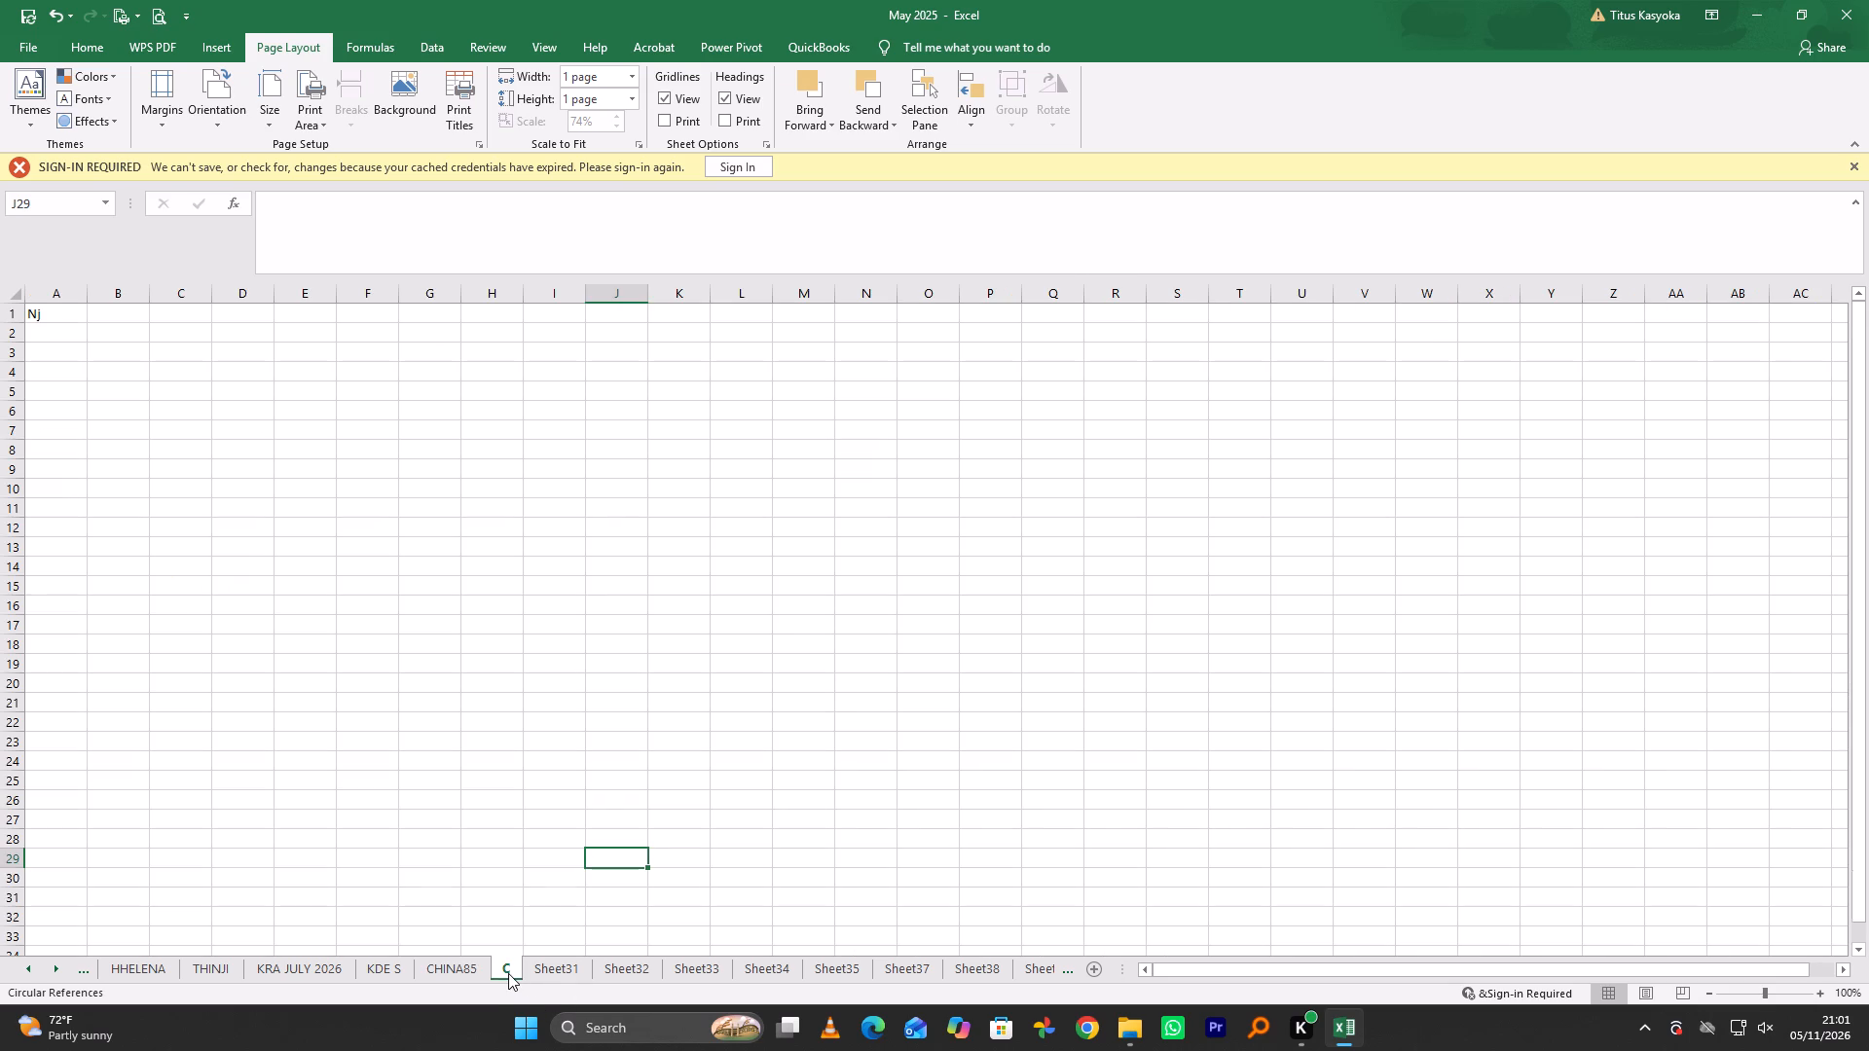
{"action": "left_click", "coordinate": [448, 972]}
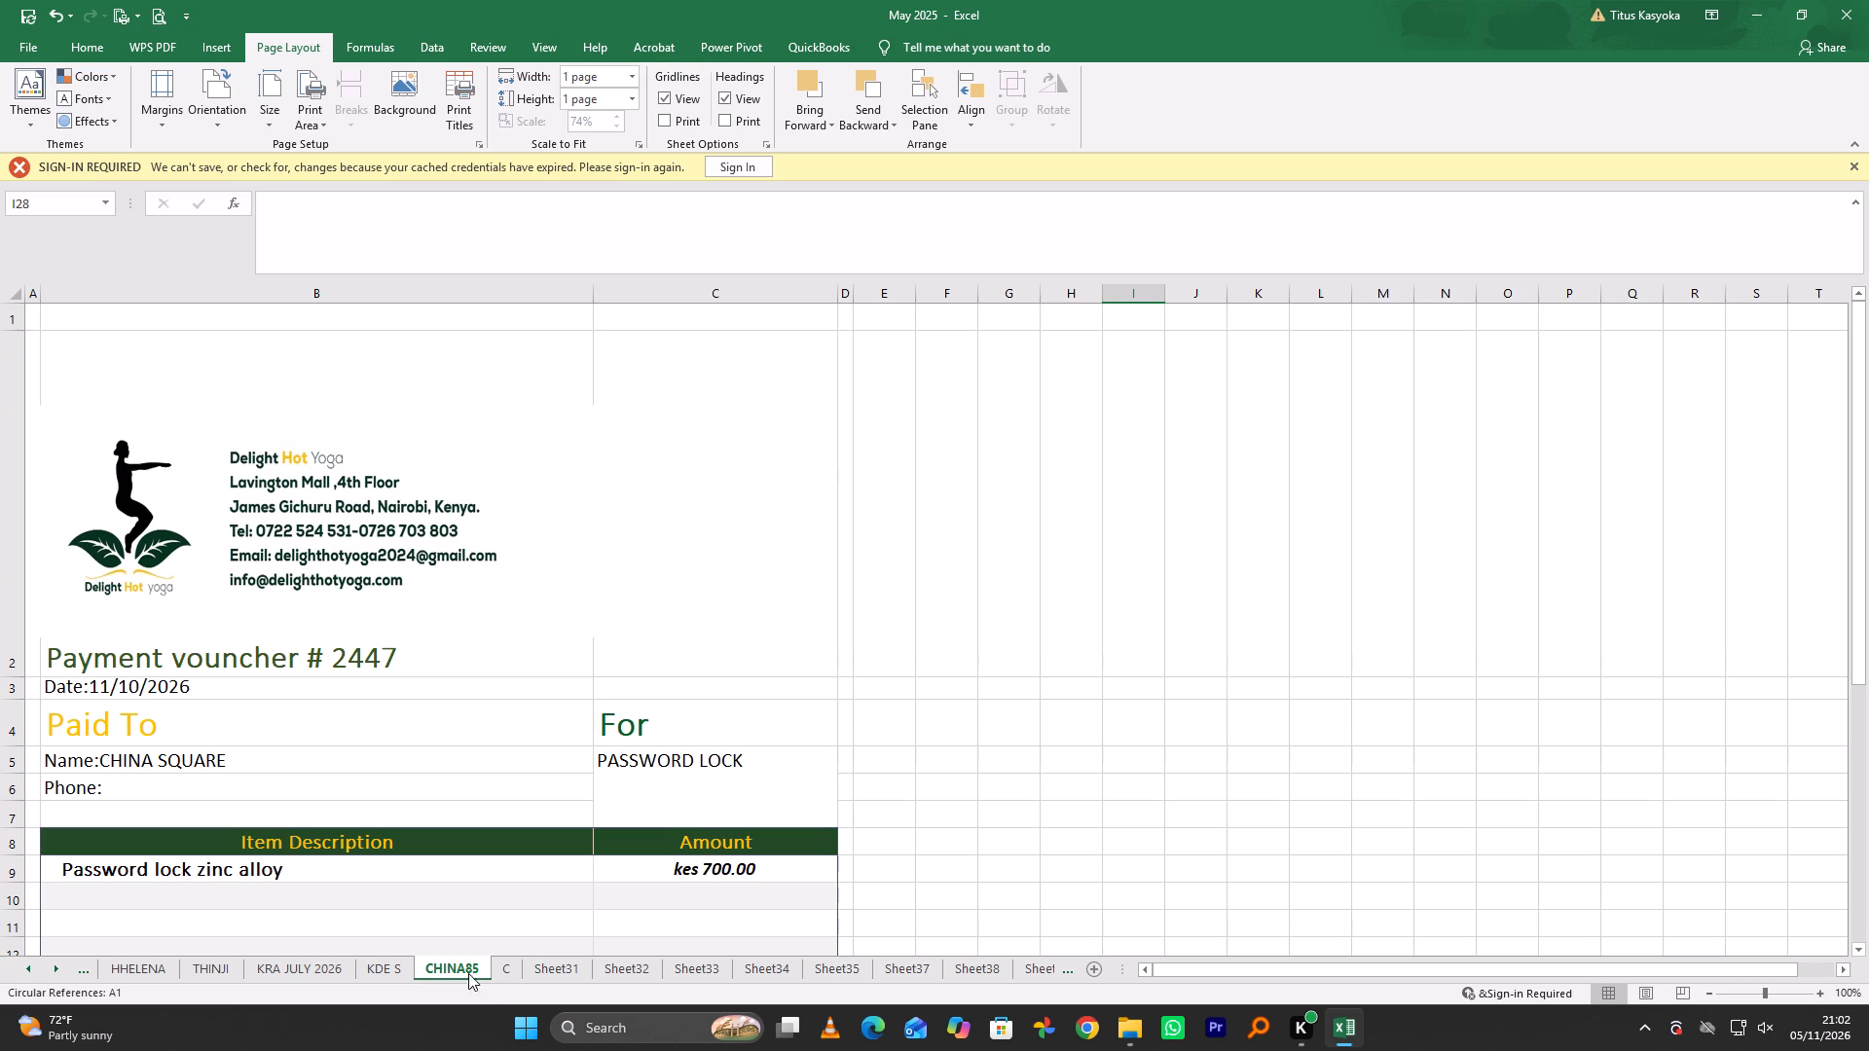
Rename the sheet C as NJENGA 1.
{"action": "double_click", "coordinate": [506, 965]}
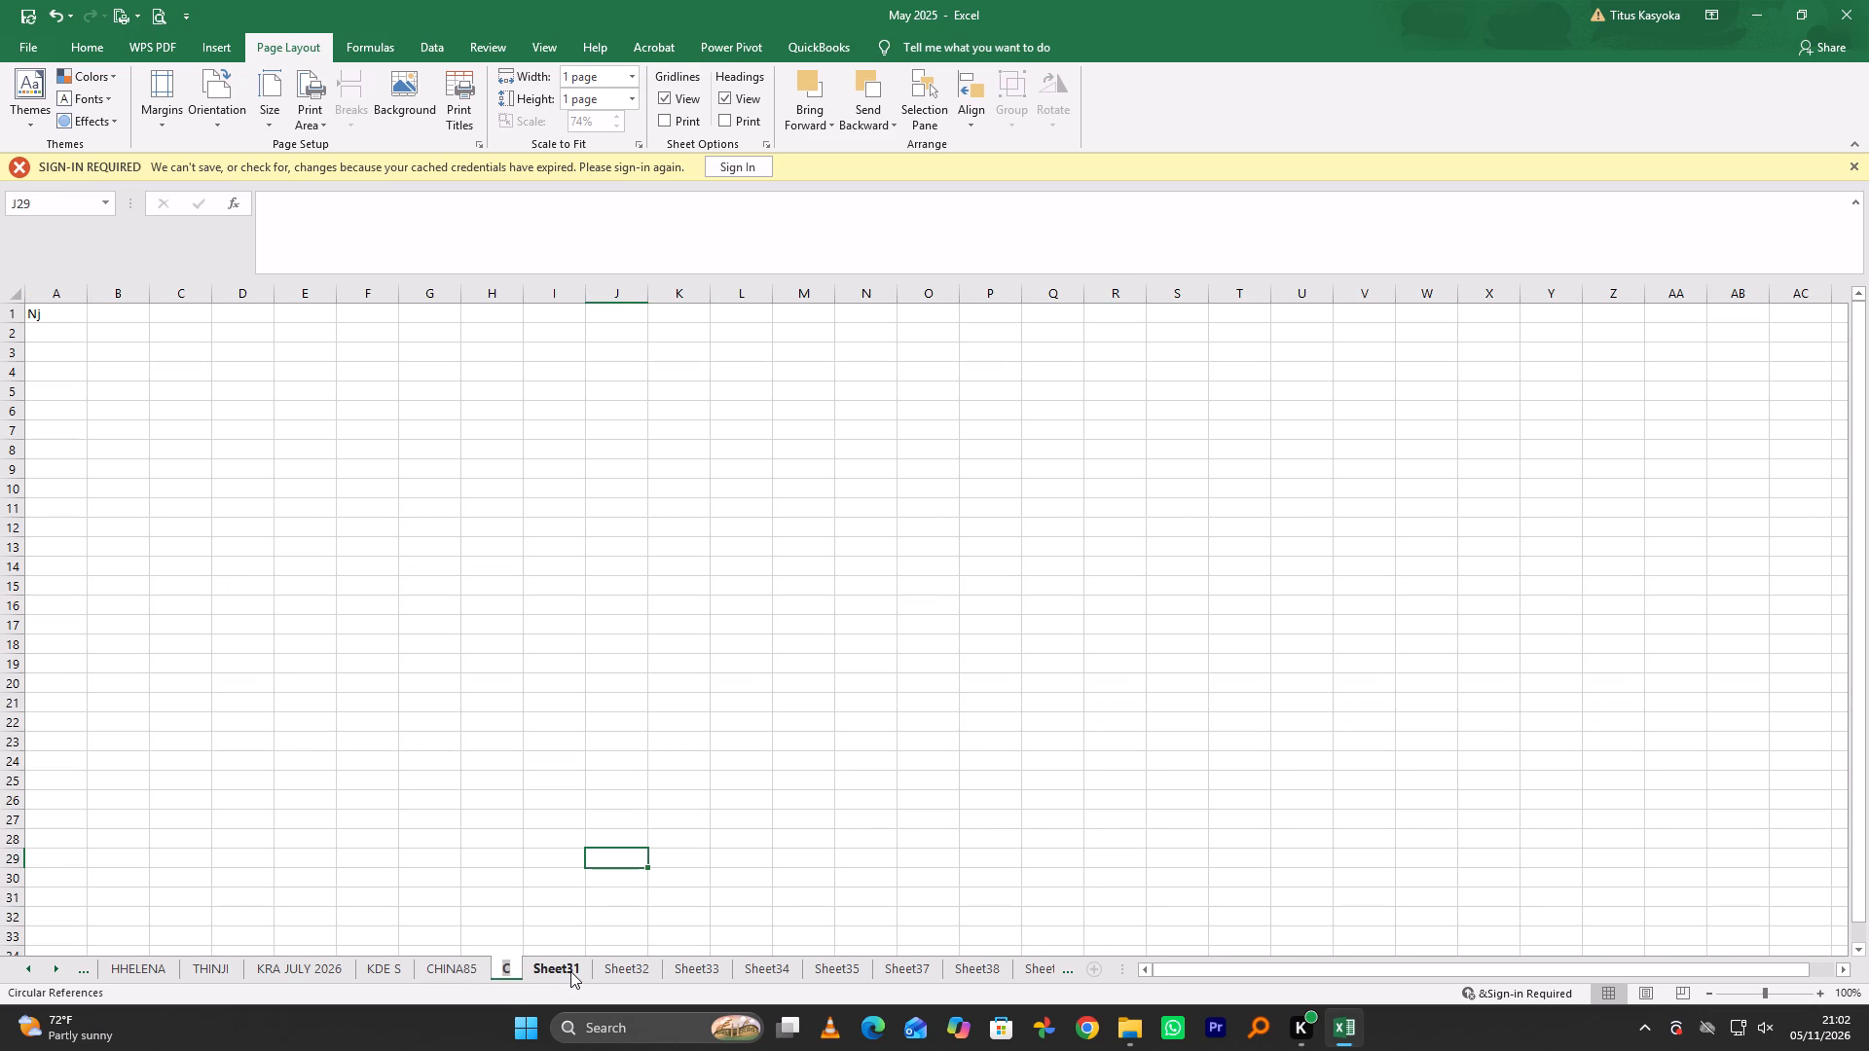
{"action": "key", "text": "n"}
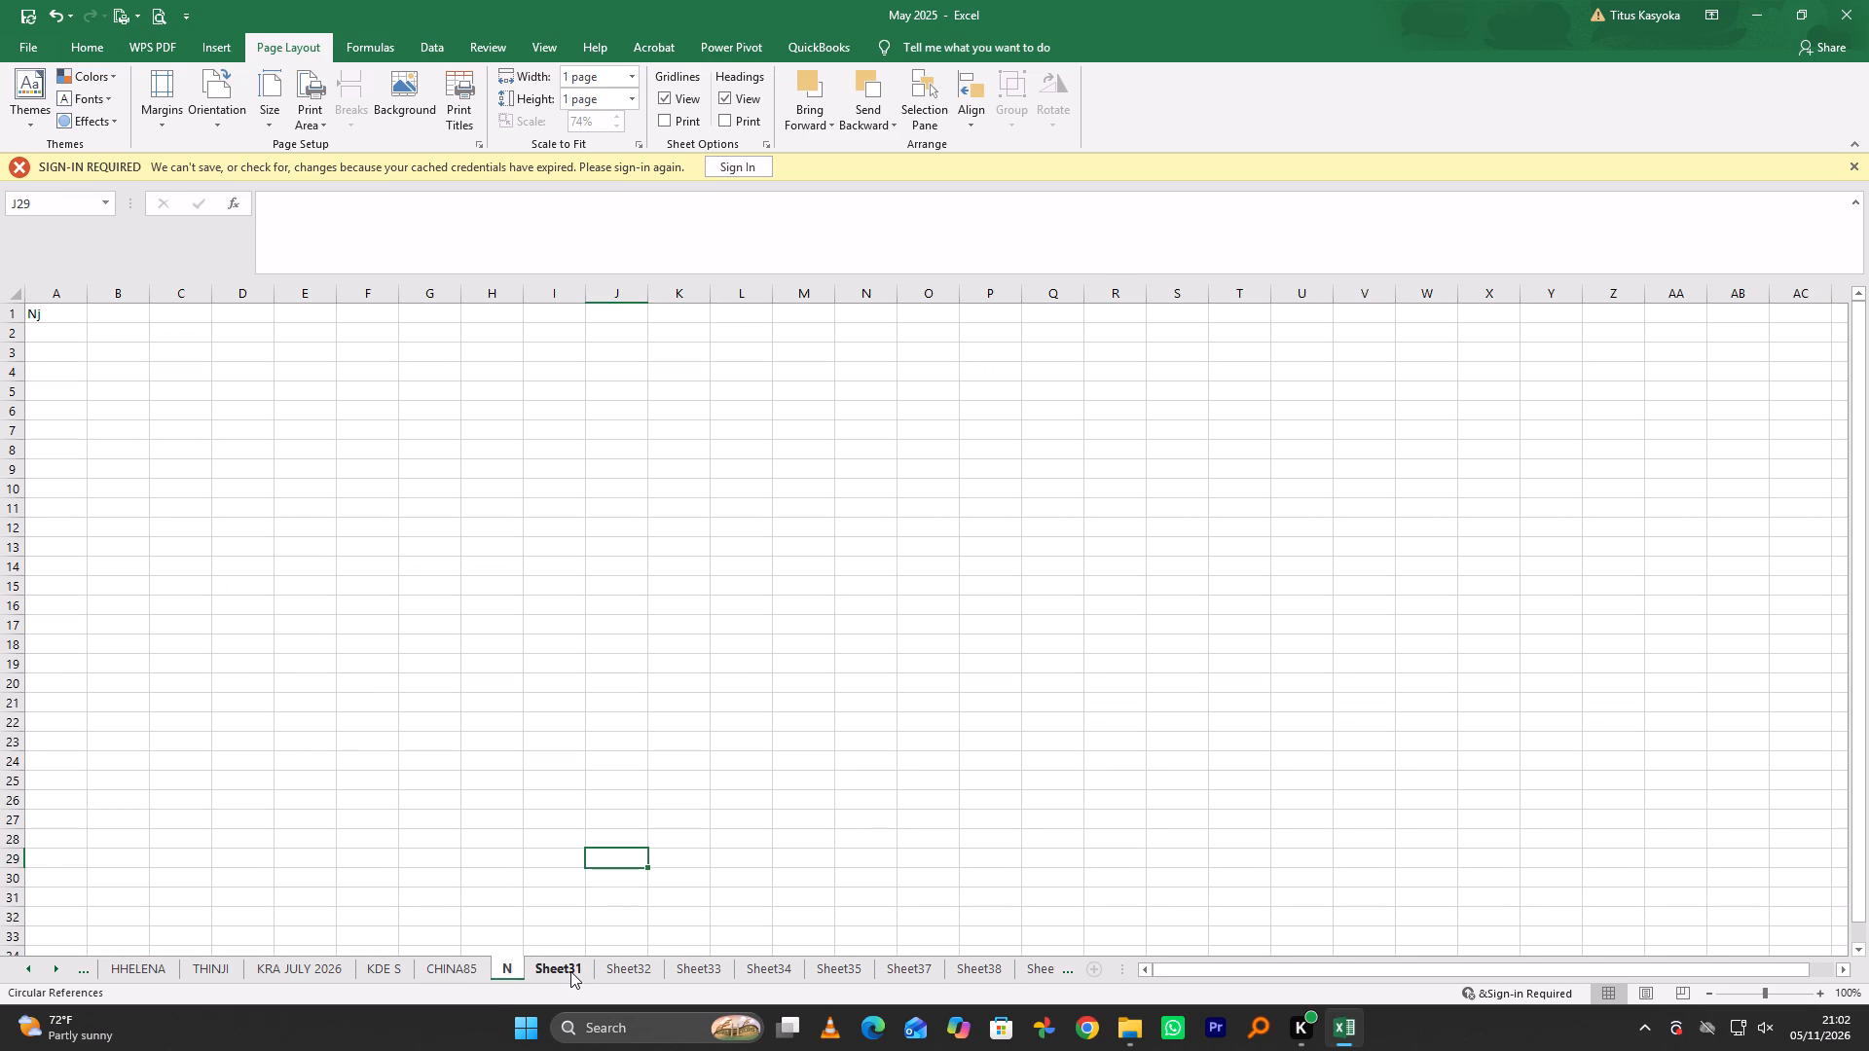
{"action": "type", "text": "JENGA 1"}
Copy the entire contents of the CHINA85 voucher sheet.
{"action": "left_click", "coordinate": [464, 965]}
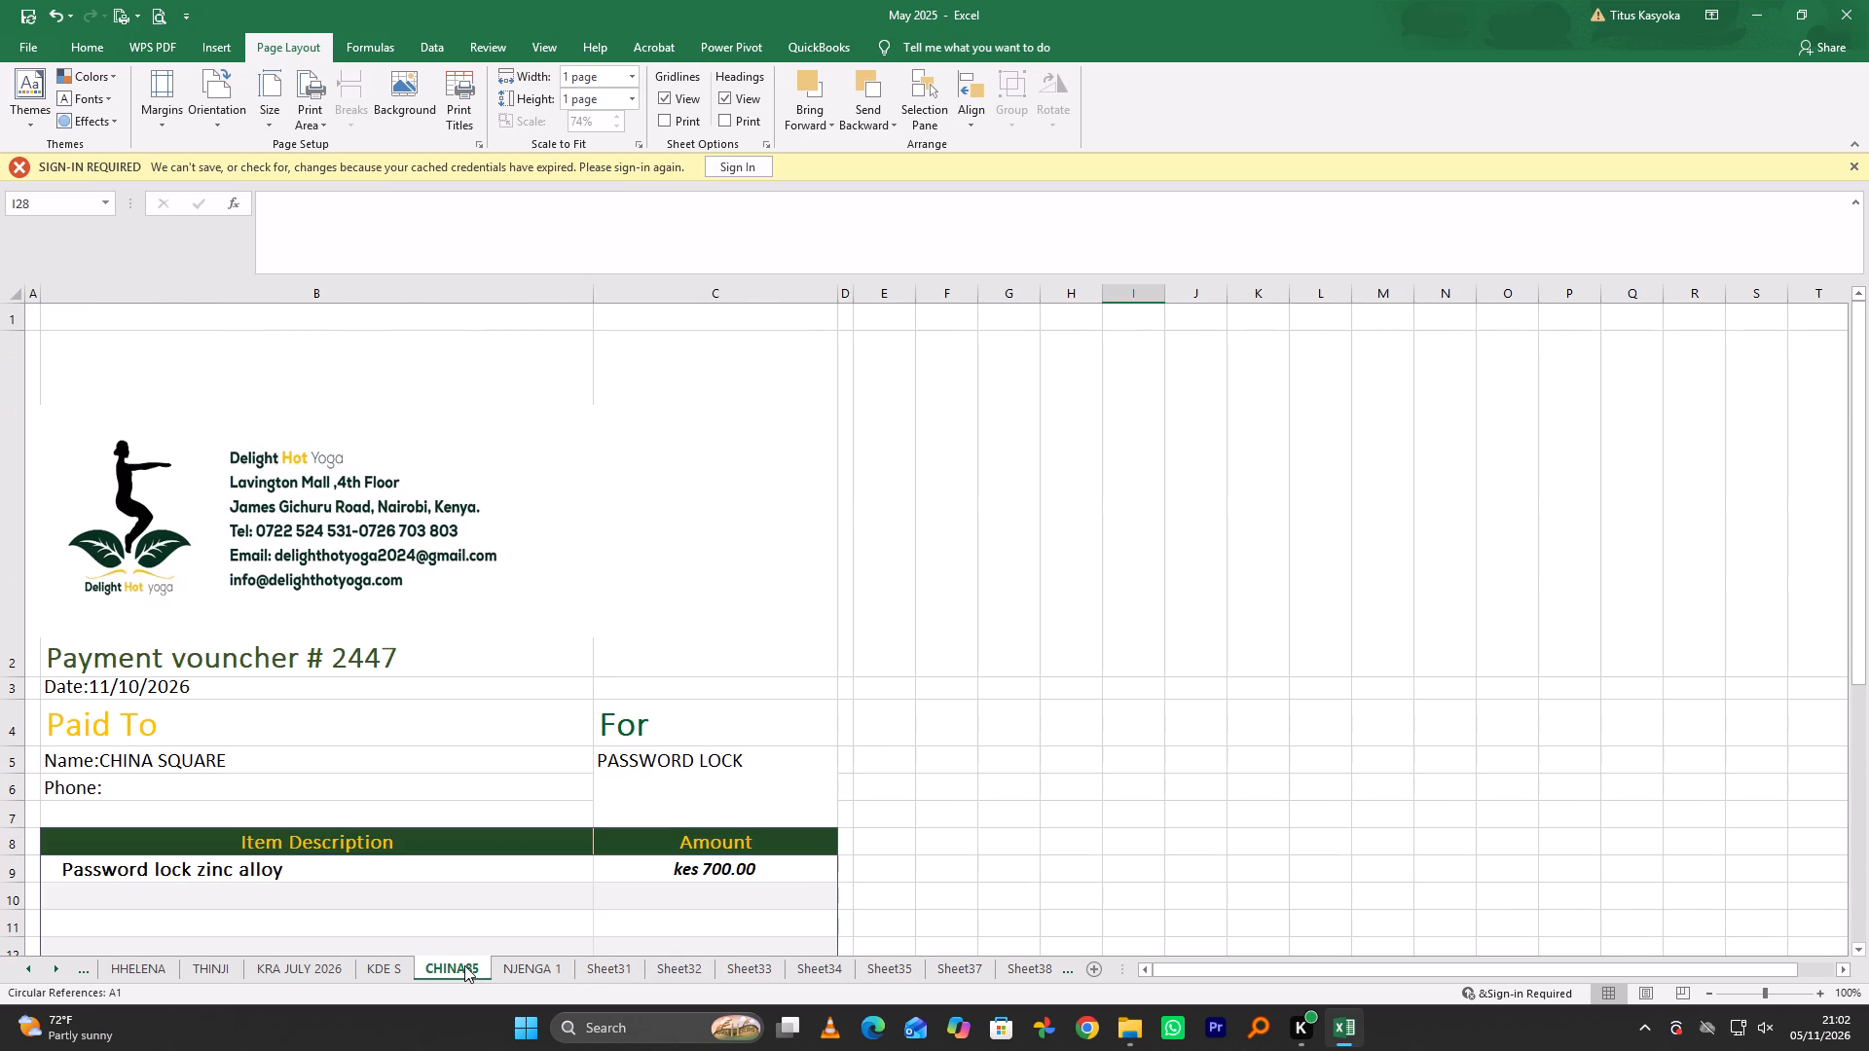
{"action": "right_click", "coordinate": [13, 294]}
{"action": "left_click", "coordinate": [57, 331]}
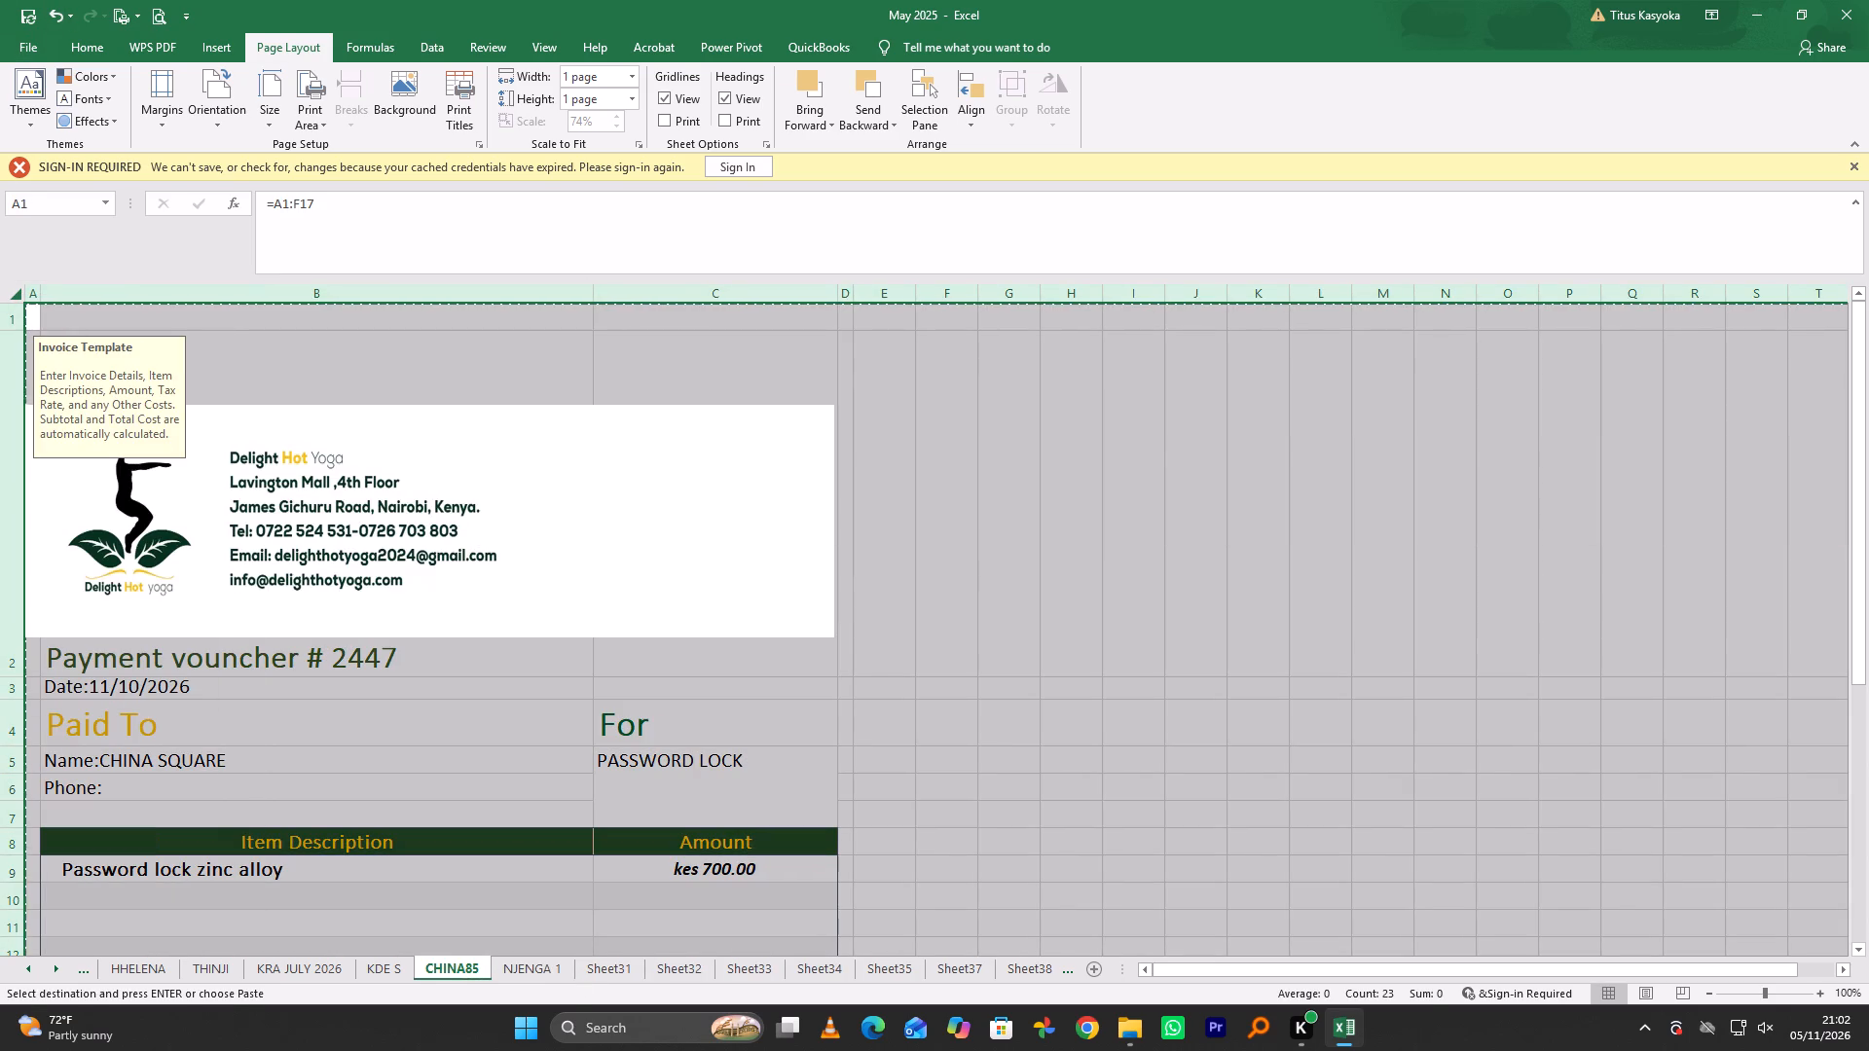
Paste the copied CHINA85 voucher over the entire NJENGA 1 sheet.
{"action": "left_click", "coordinate": [531, 970]}
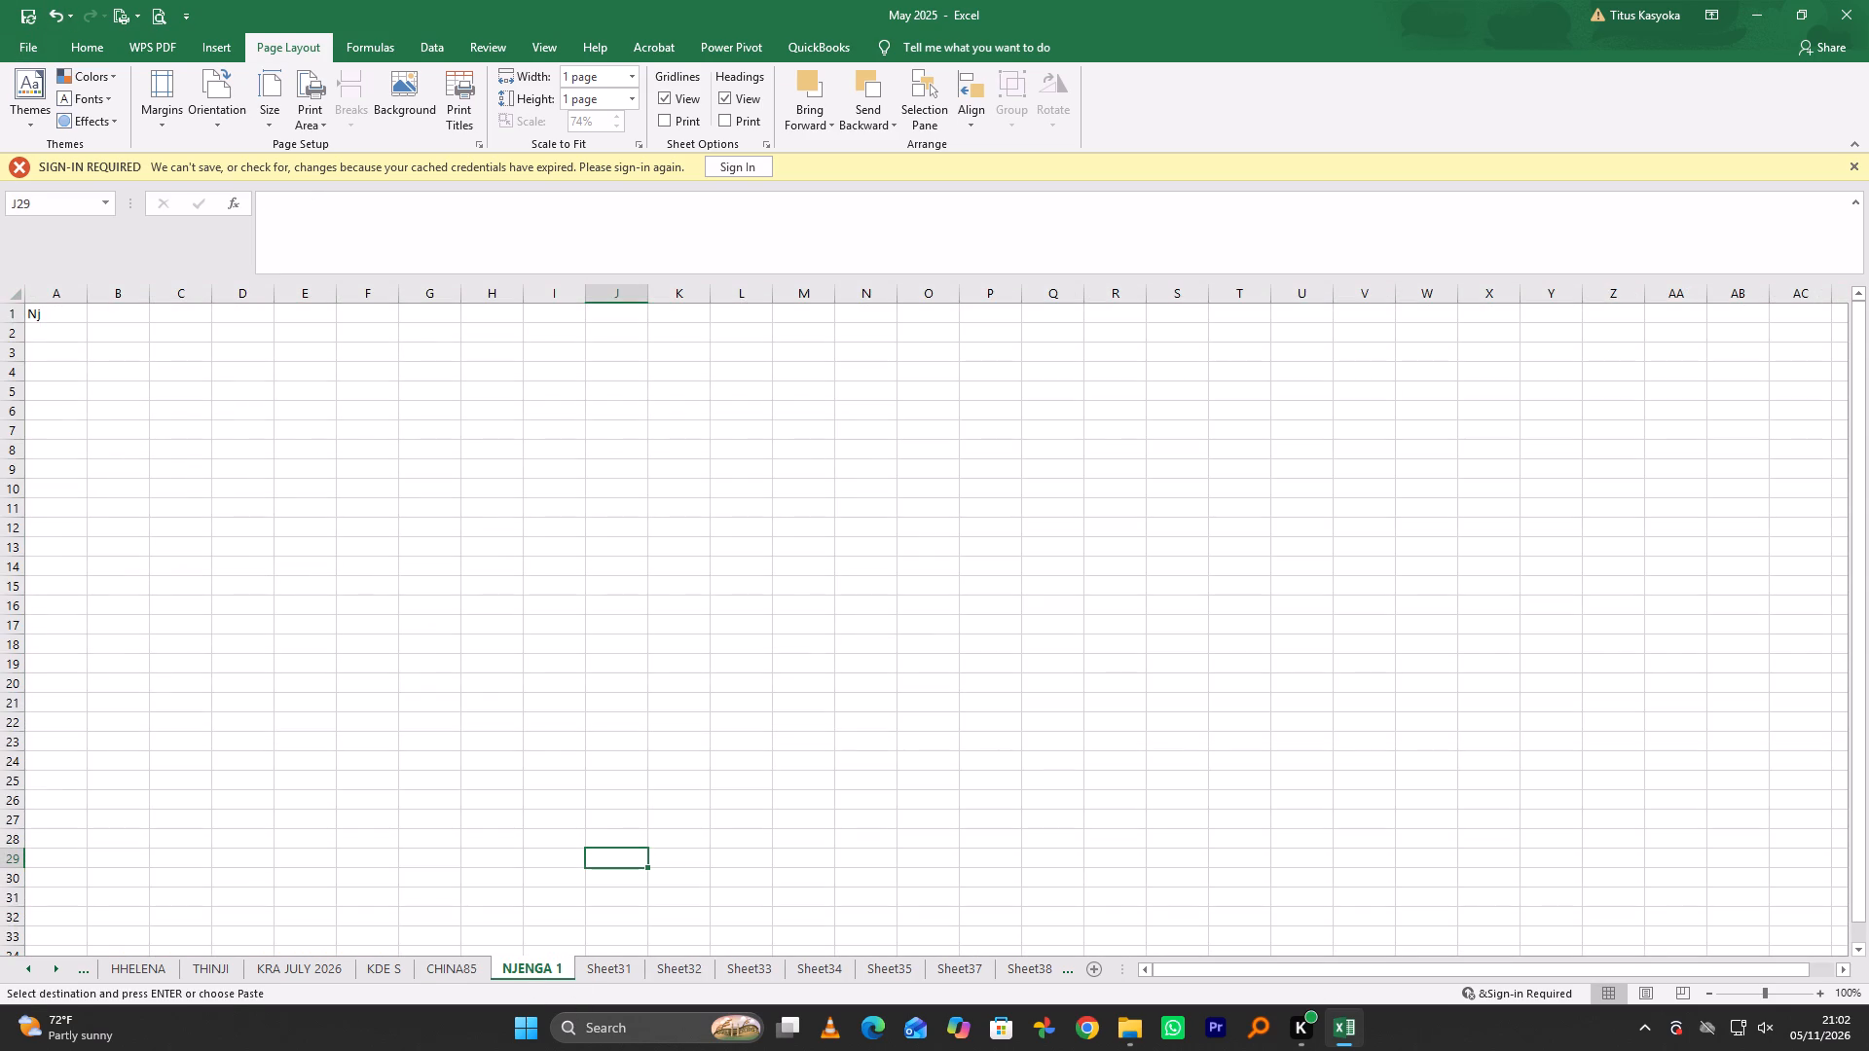
{"action": "right_click", "coordinate": [13, 293]}
{"action": "left_click", "coordinate": [58, 386]}
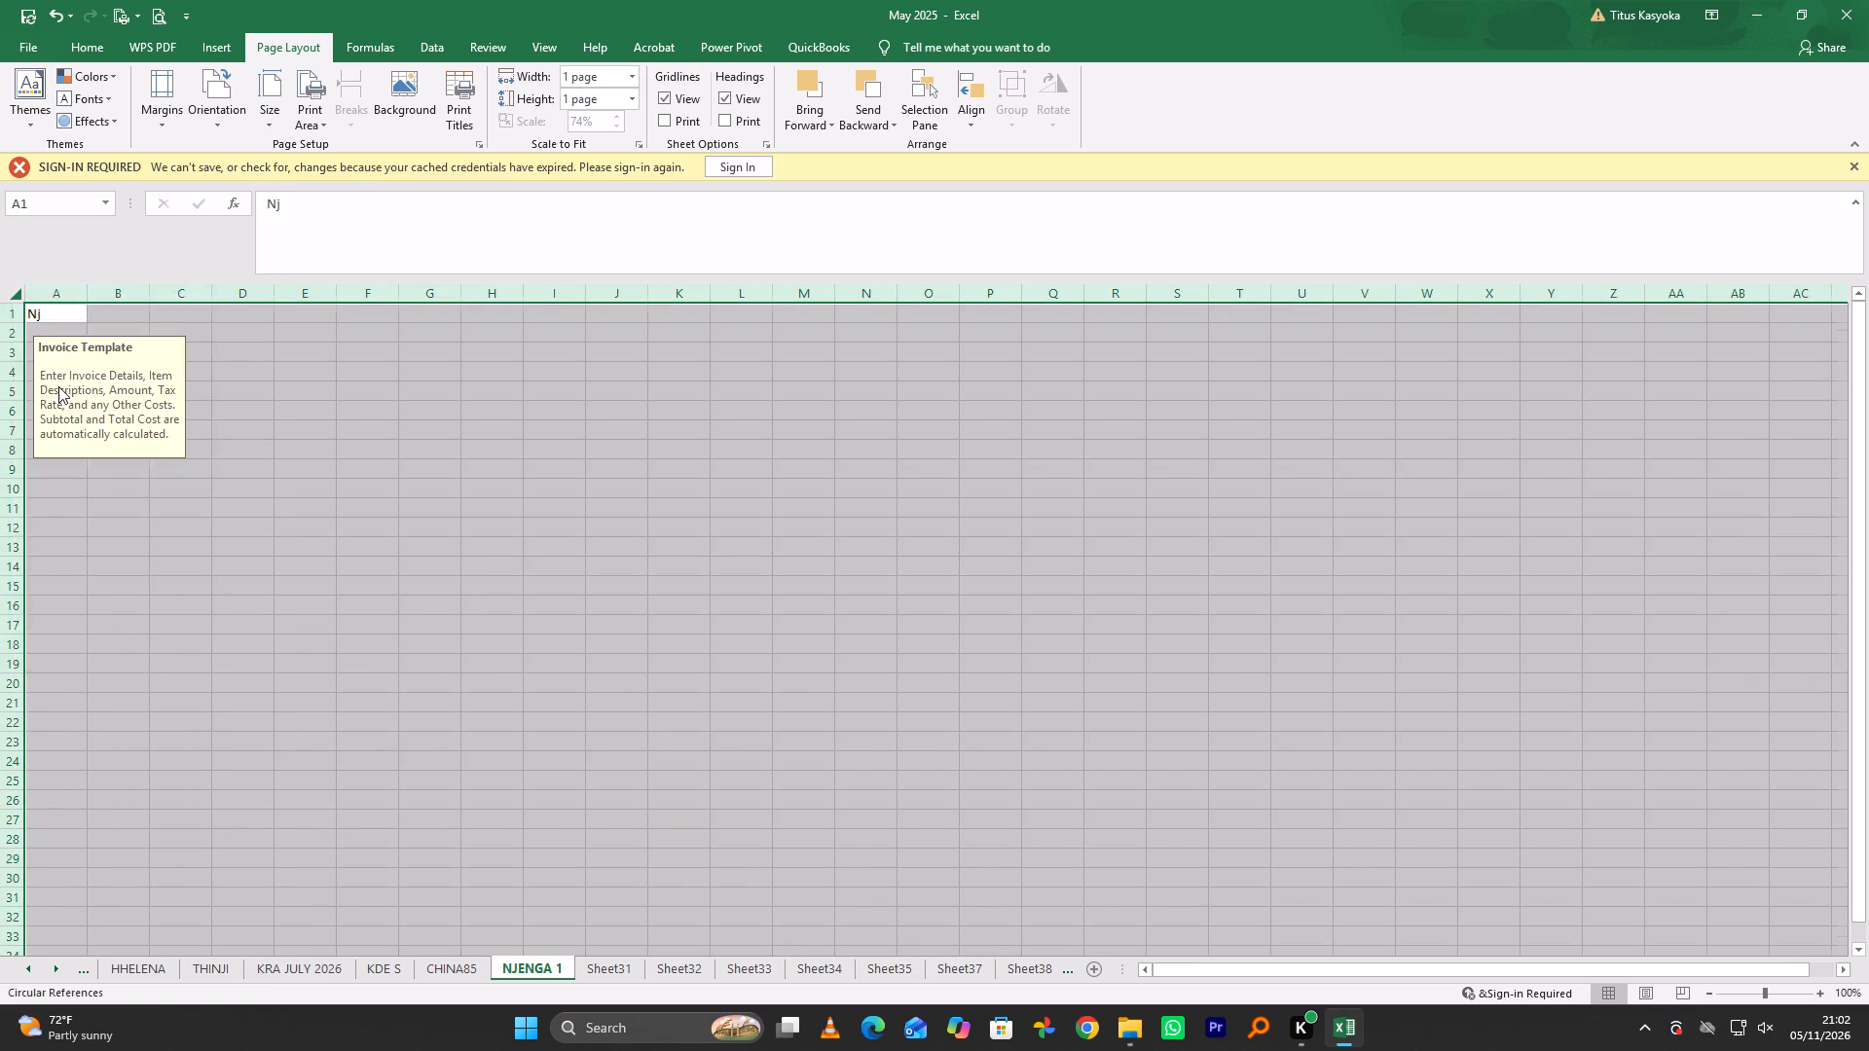
{"action": "left_click", "coordinate": [1219, 898]}
Shorten the stretched Delight Hot Yoga header picture and move it up above the payment voucher title.
{"action": "left_click", "coordinate": [365, 749]}
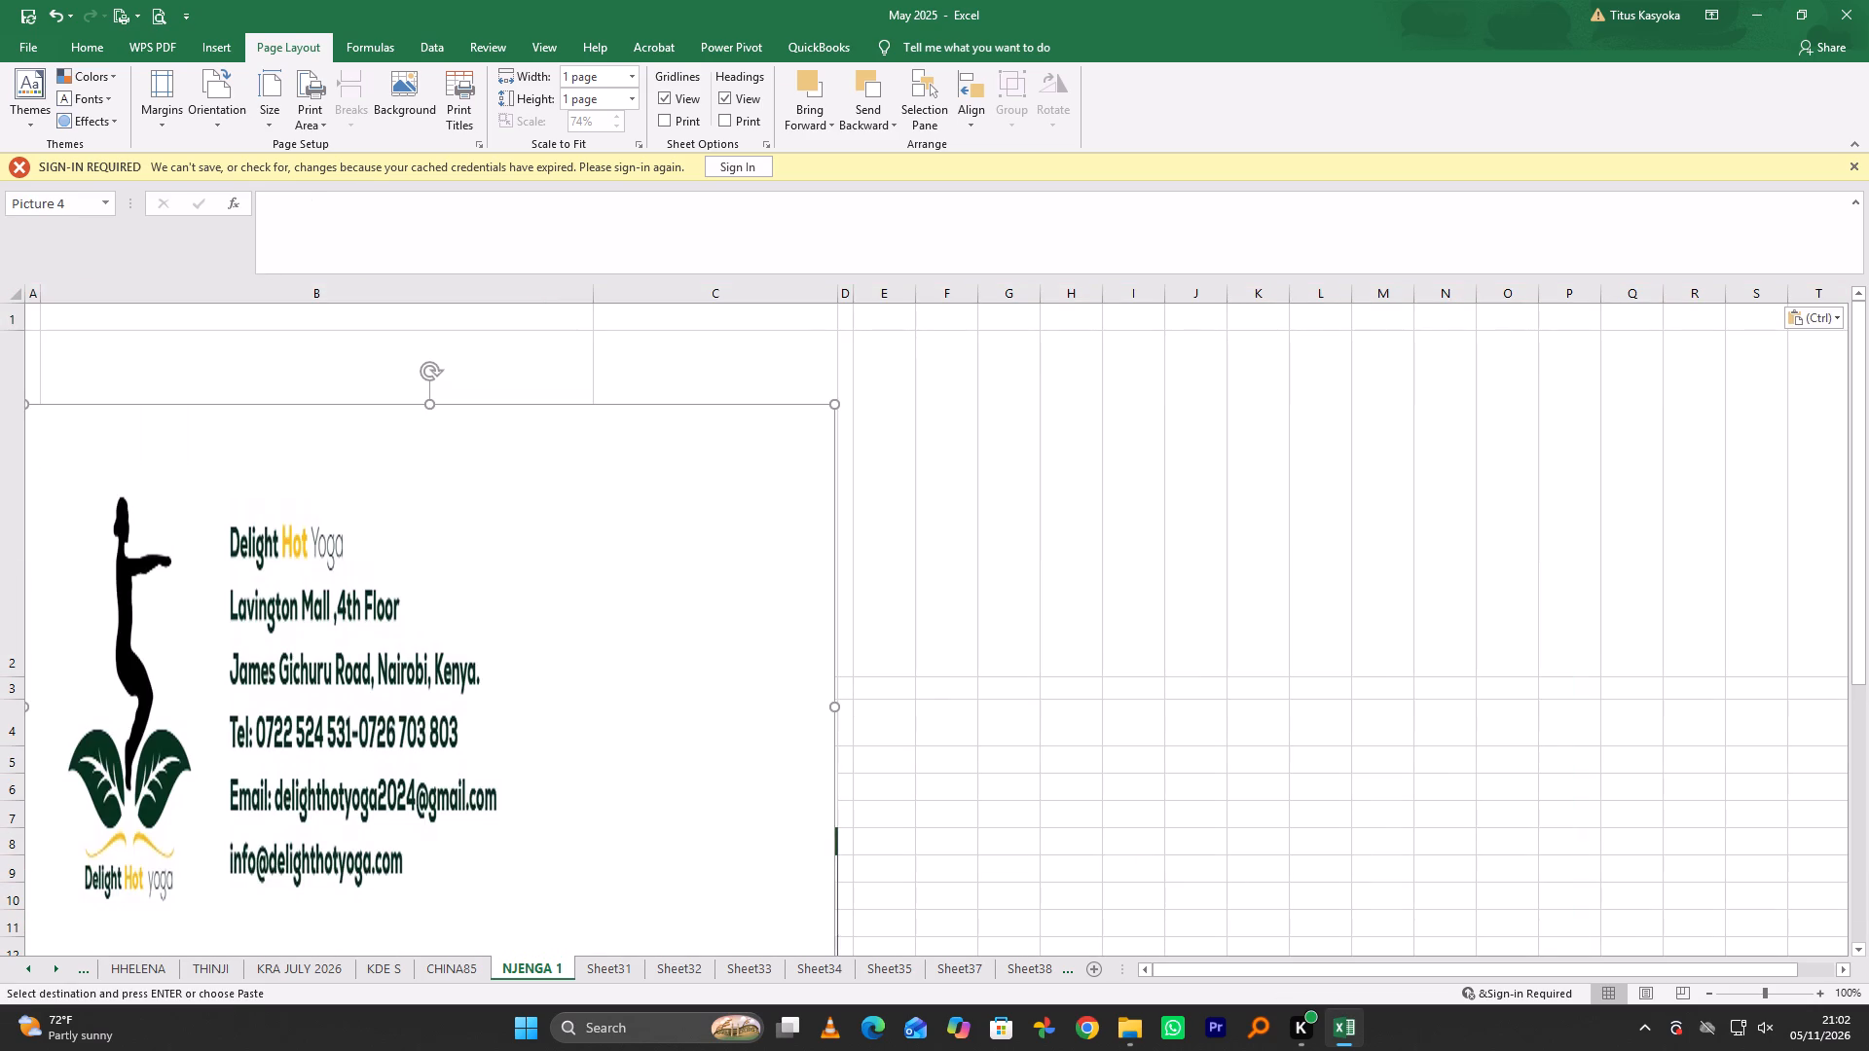
{"action": "left_click_drag", "start_coordinate": [434, 405], "coordinate": [424, 786]}
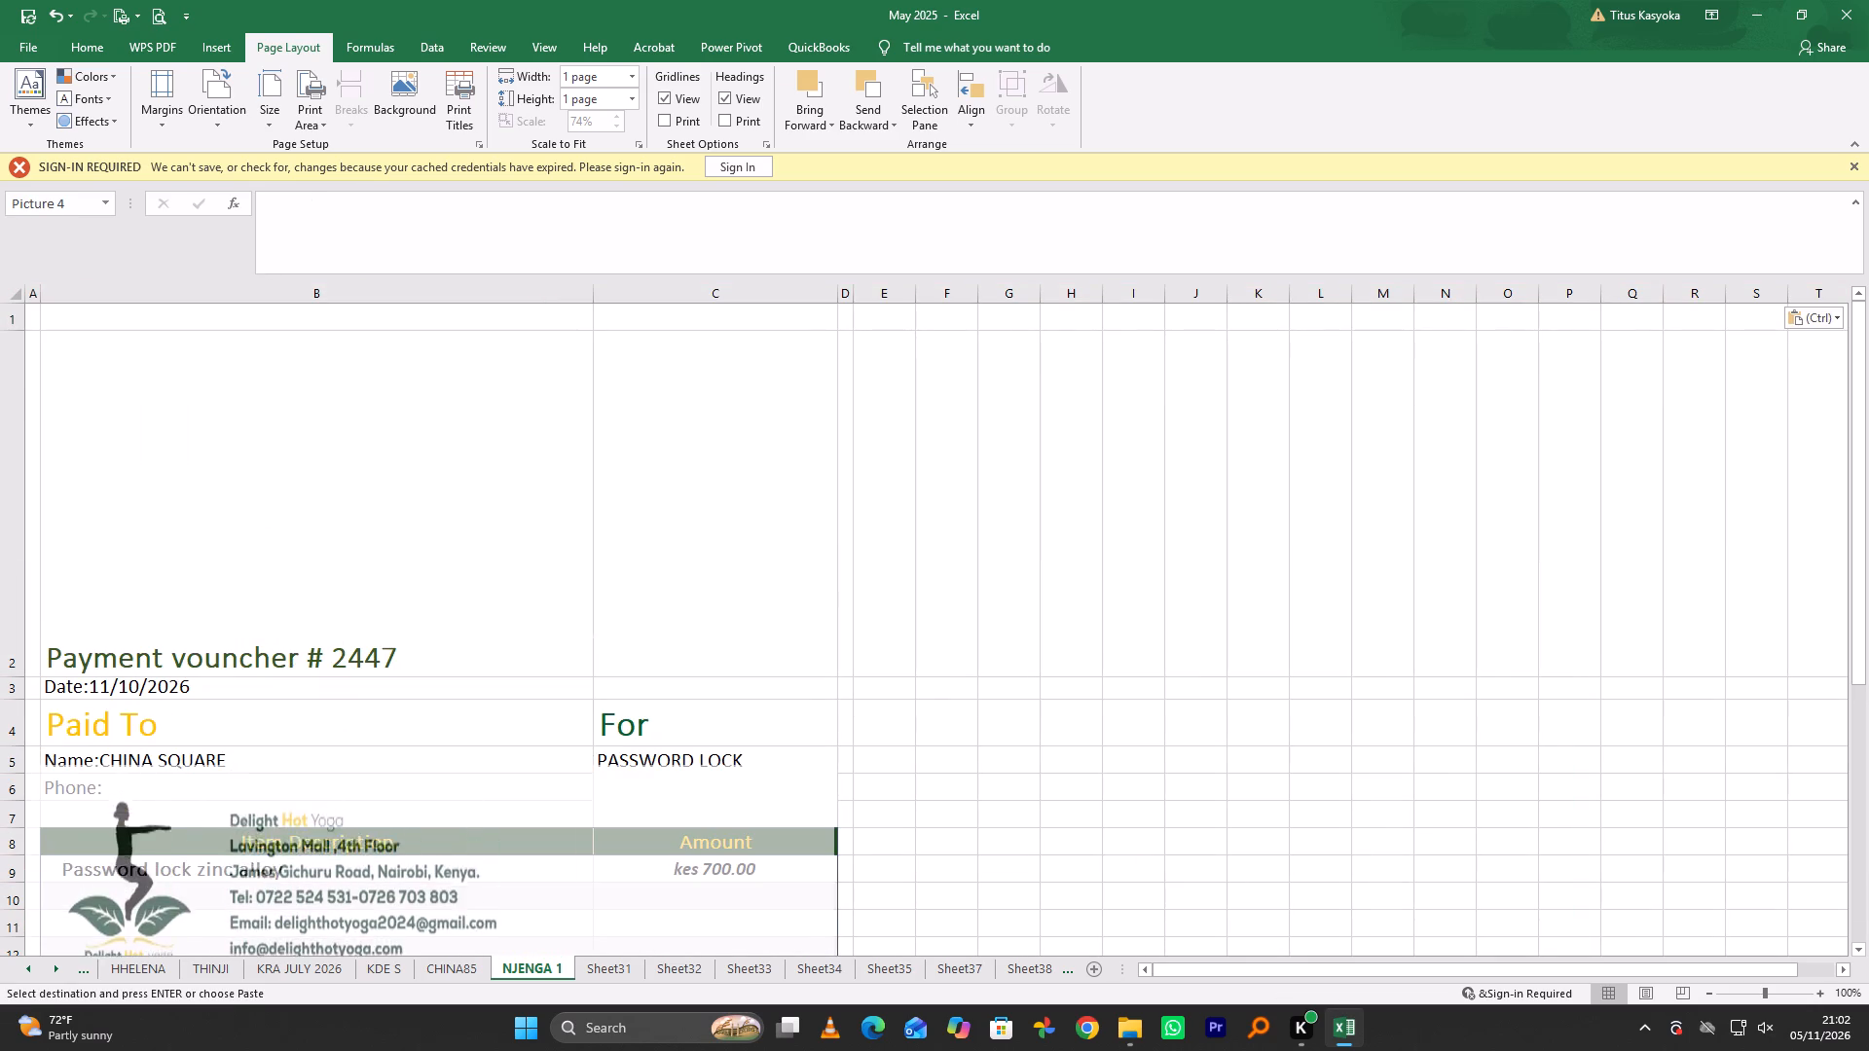
{"action": "left_click_drag", "start_coordinate": [424, 786], "coordinate": [422, 815]}
{"action": "left_click_drag", "start_coordinate": [447, 868], "coordinate": [401, 482]}
{"action": "left_click", "coordinate": [478, 536]}
{"action": "left_click", "coordinate": [1018, 839]}
Shorten the stretched footer picture beneath the signature line so it ends at row 28.
{"action": "scroll", "coordinate": [731, 827], "scroll_direction": "down", "scroll_amount": 3}
{"action": "scroll", "coordinate": [612, 781], "scroll_direction": "down", "scroll_amount": 3}
{"action": "left_click", "coordinate": [524, 633]}
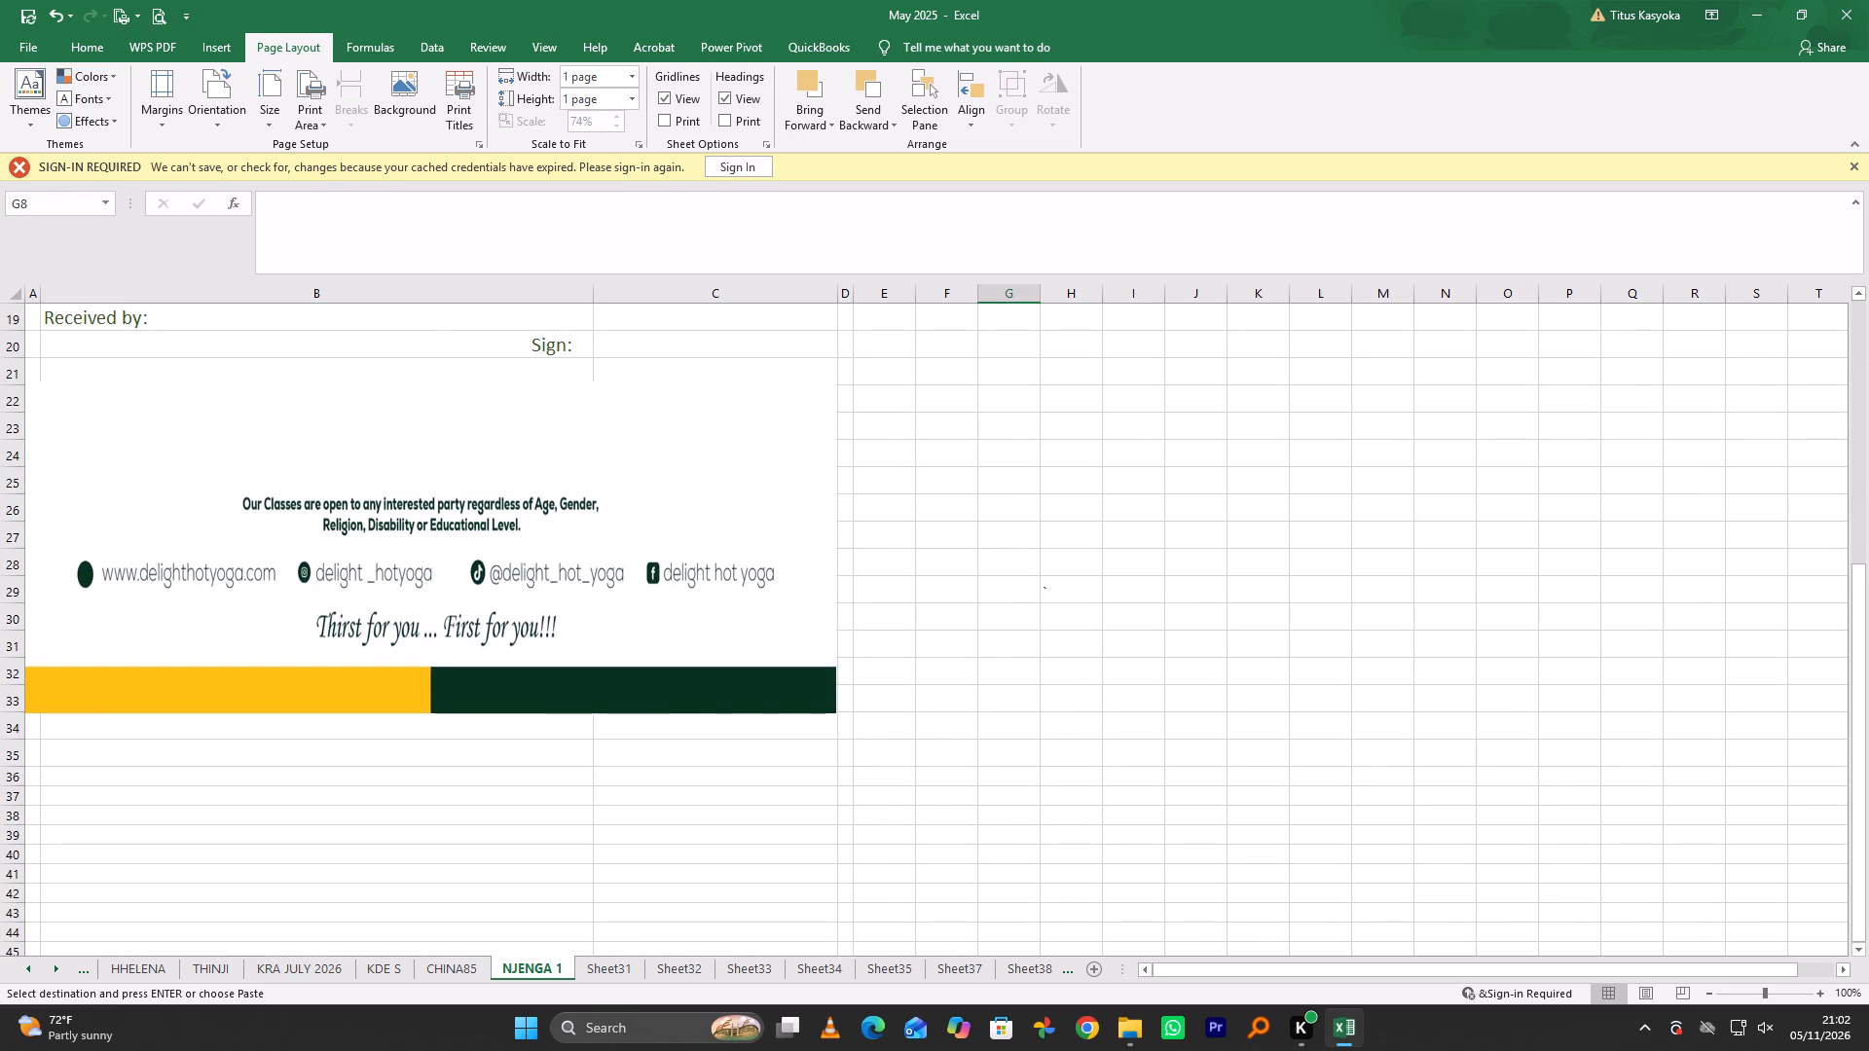
{"action": "left_click_drag", "start_coordinate": [431, 713], "coordinate": [430, 557]}
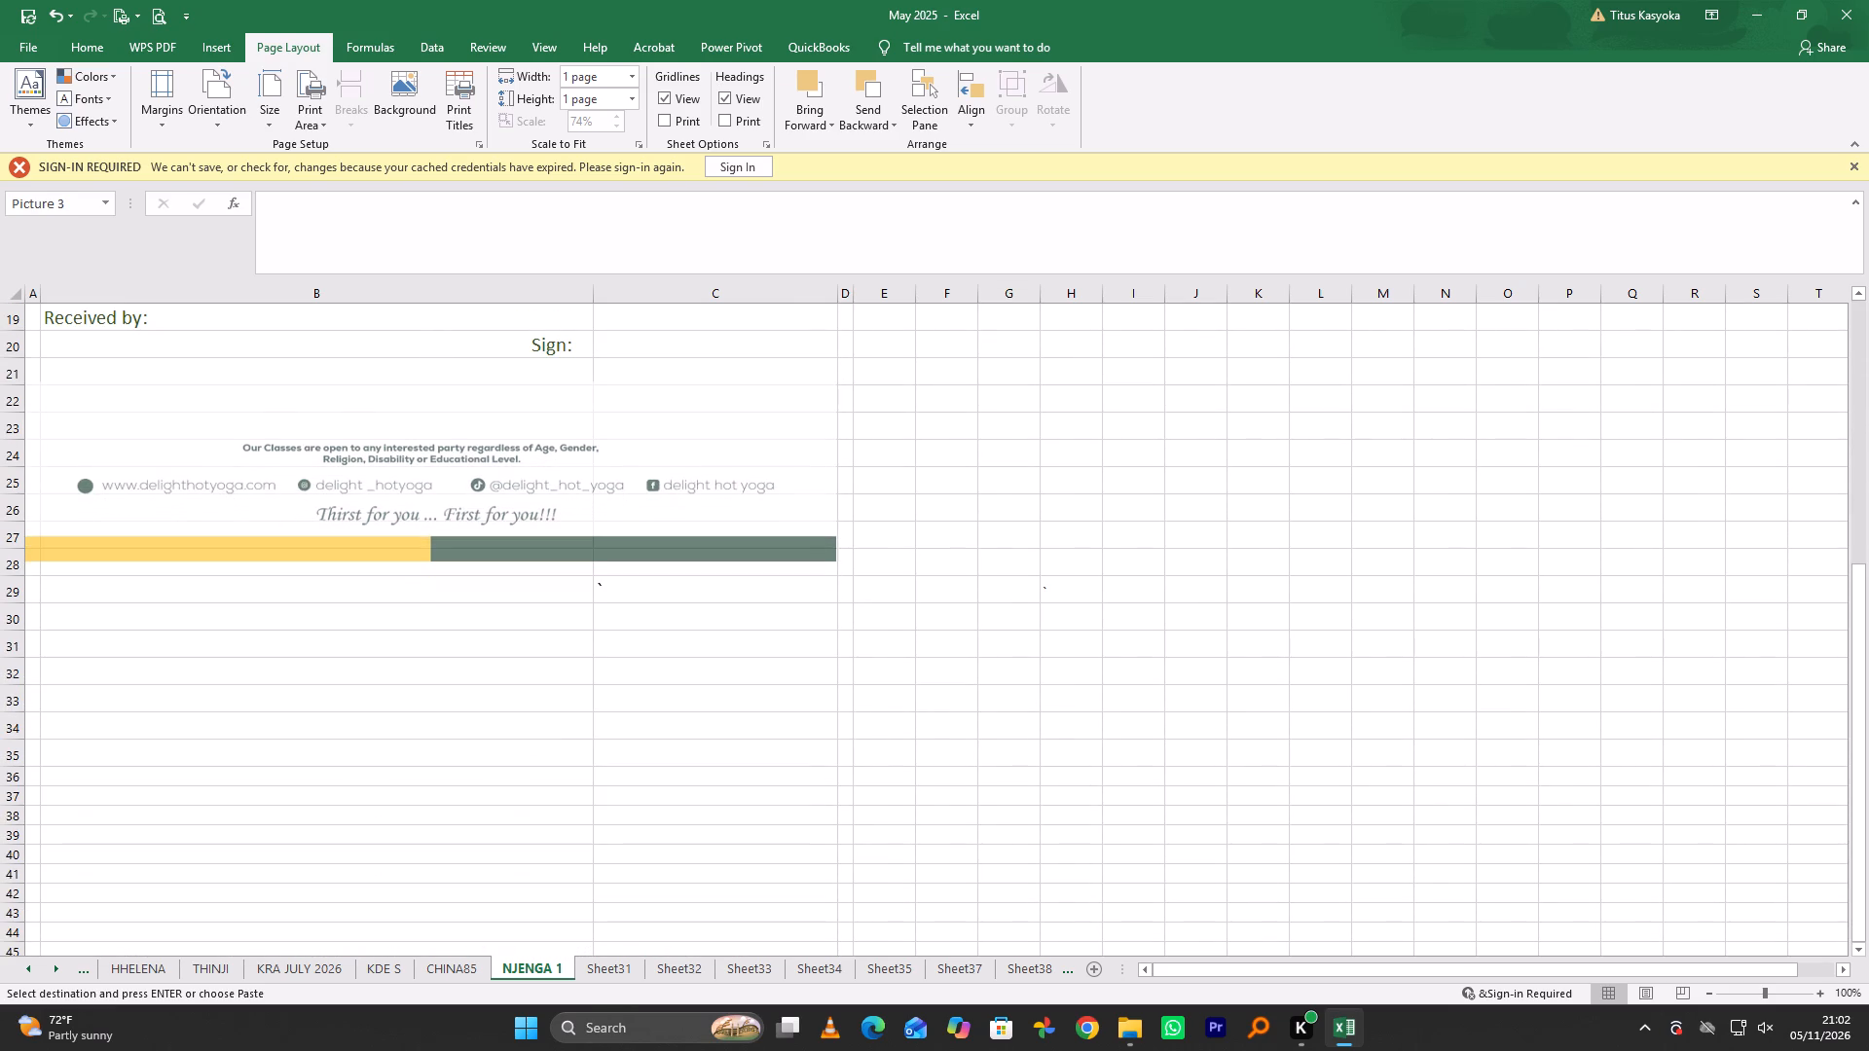
{"action": "left_click_drag", "start_coordinate": [430, 557], "coordinate": [426, 572]}
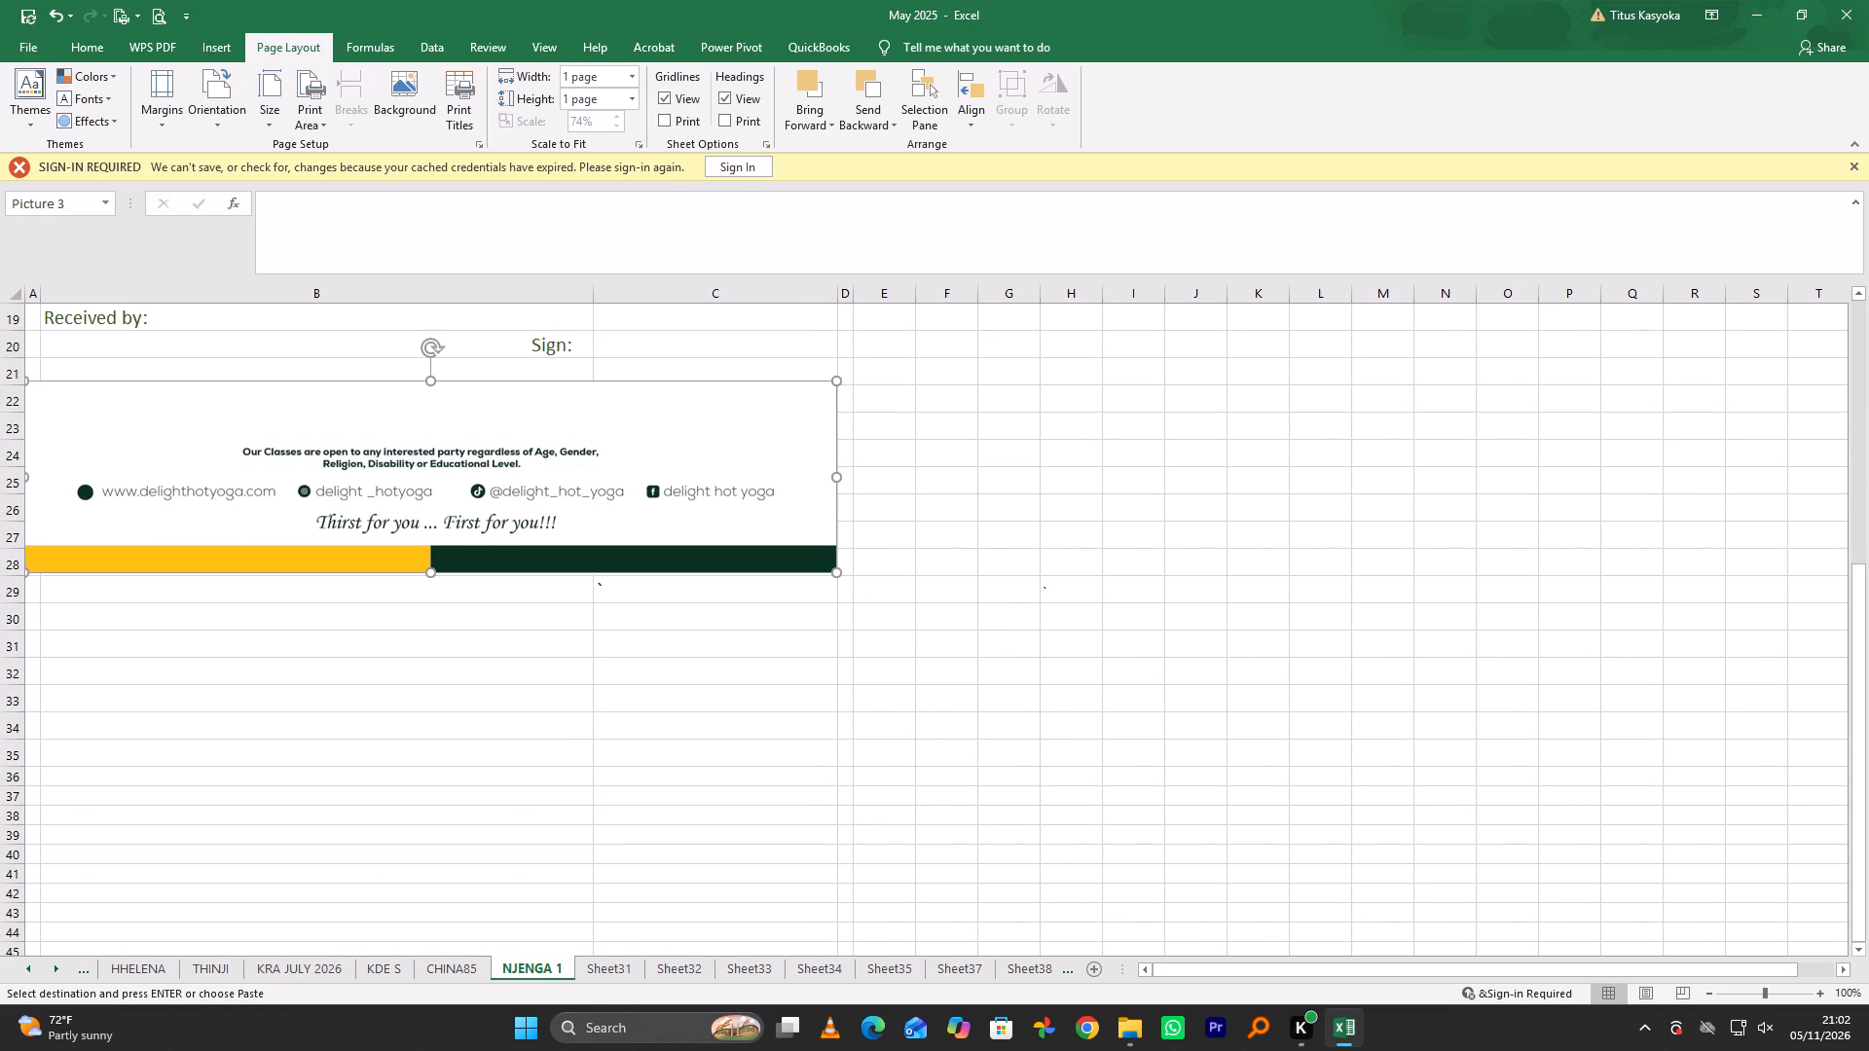
{"action": "left_click", "coordinate": [1291, 644]}
Replace the CHINA SQUARE payee on the NJENGA 1 voucher with the individual payee's name.
{"action": "scroll", "coordinate": [774, 771], "scroll_direction": "up", "scroll_amount": 10}
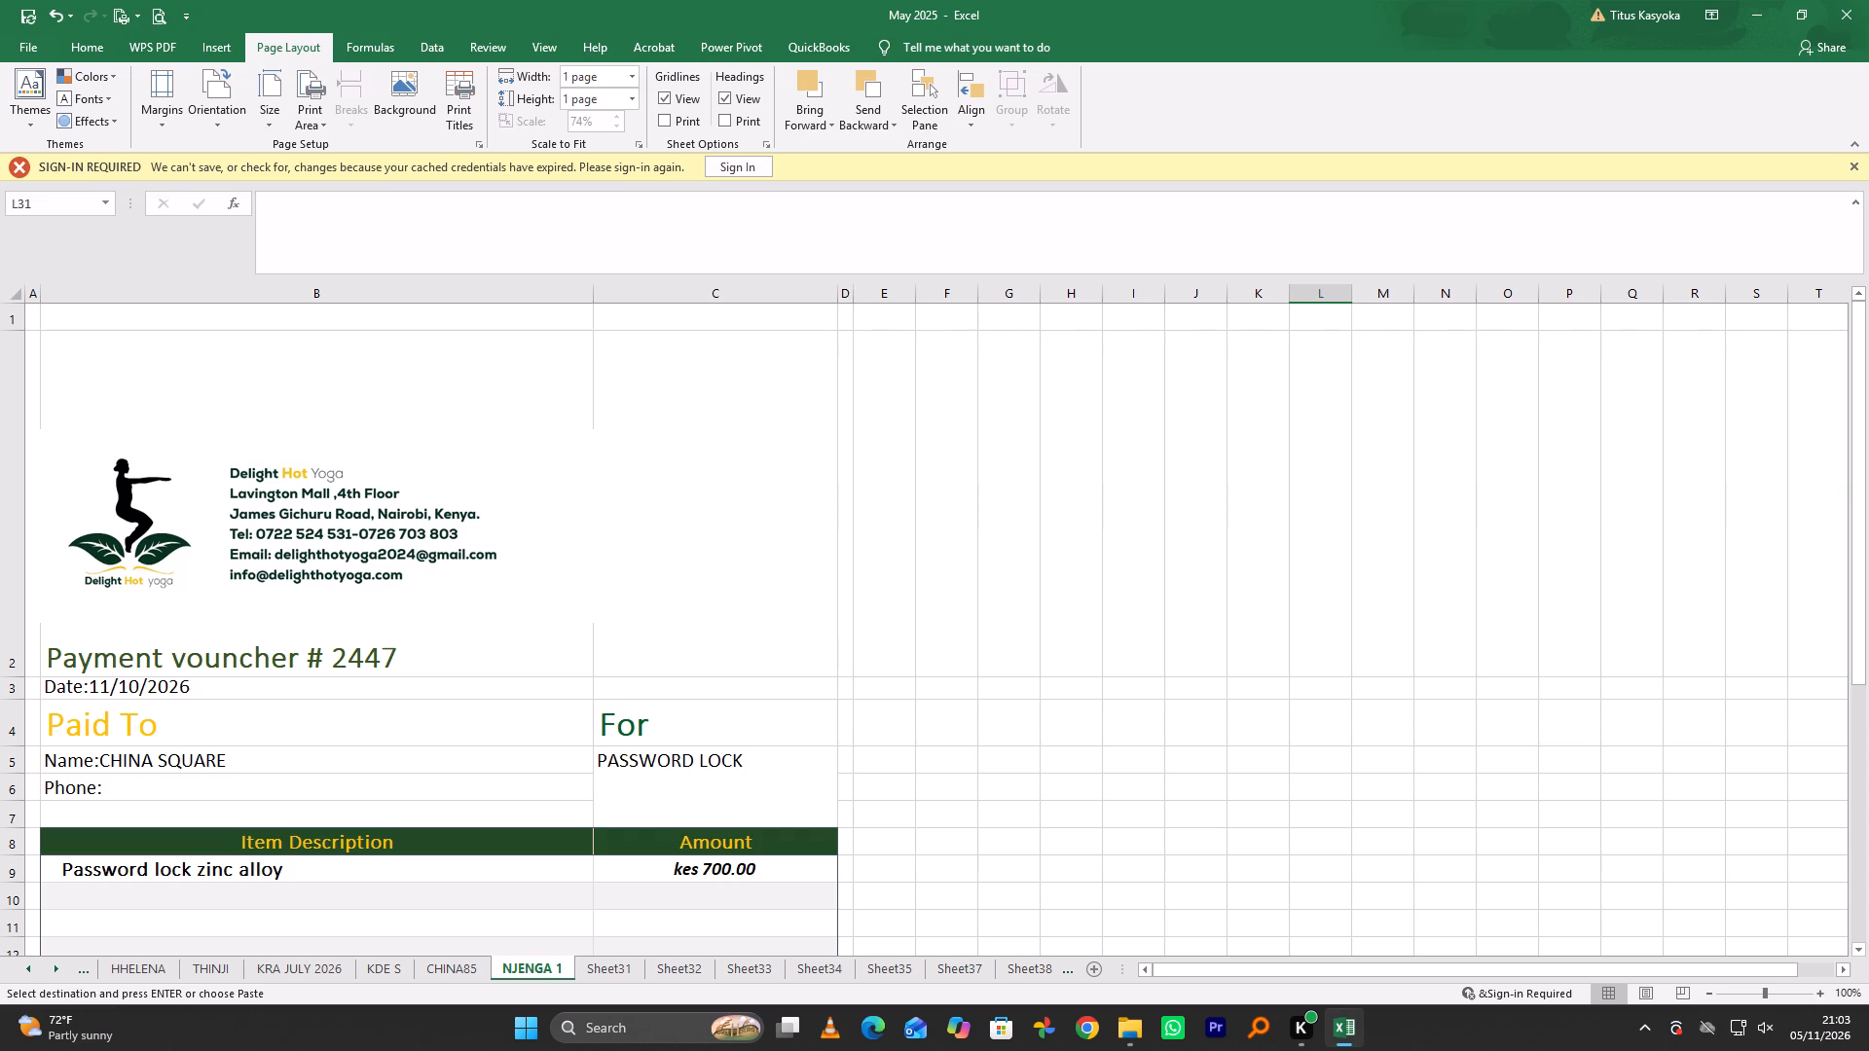
{"action": "double_click", "coordinate": [233, 761]}
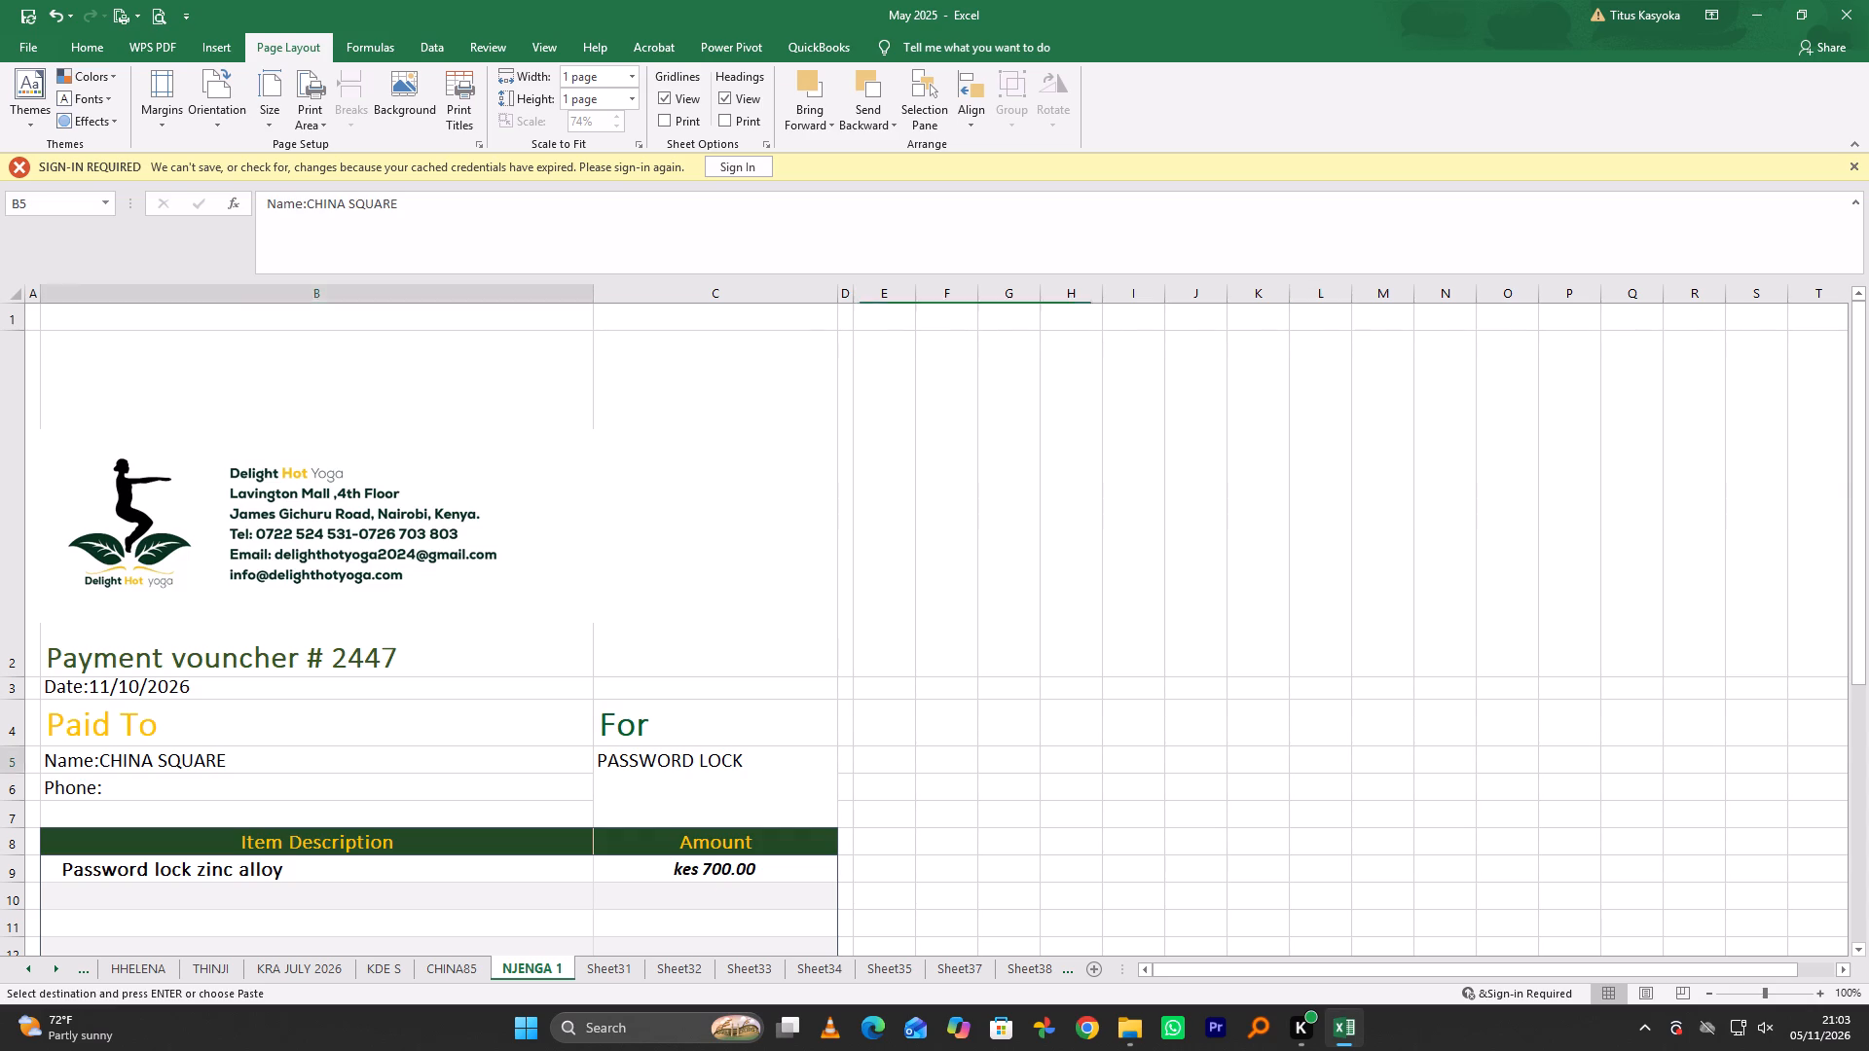
{"action": "left_click_drag", "start_coordinate": [233, 761], "coordinate": [101, 768]}
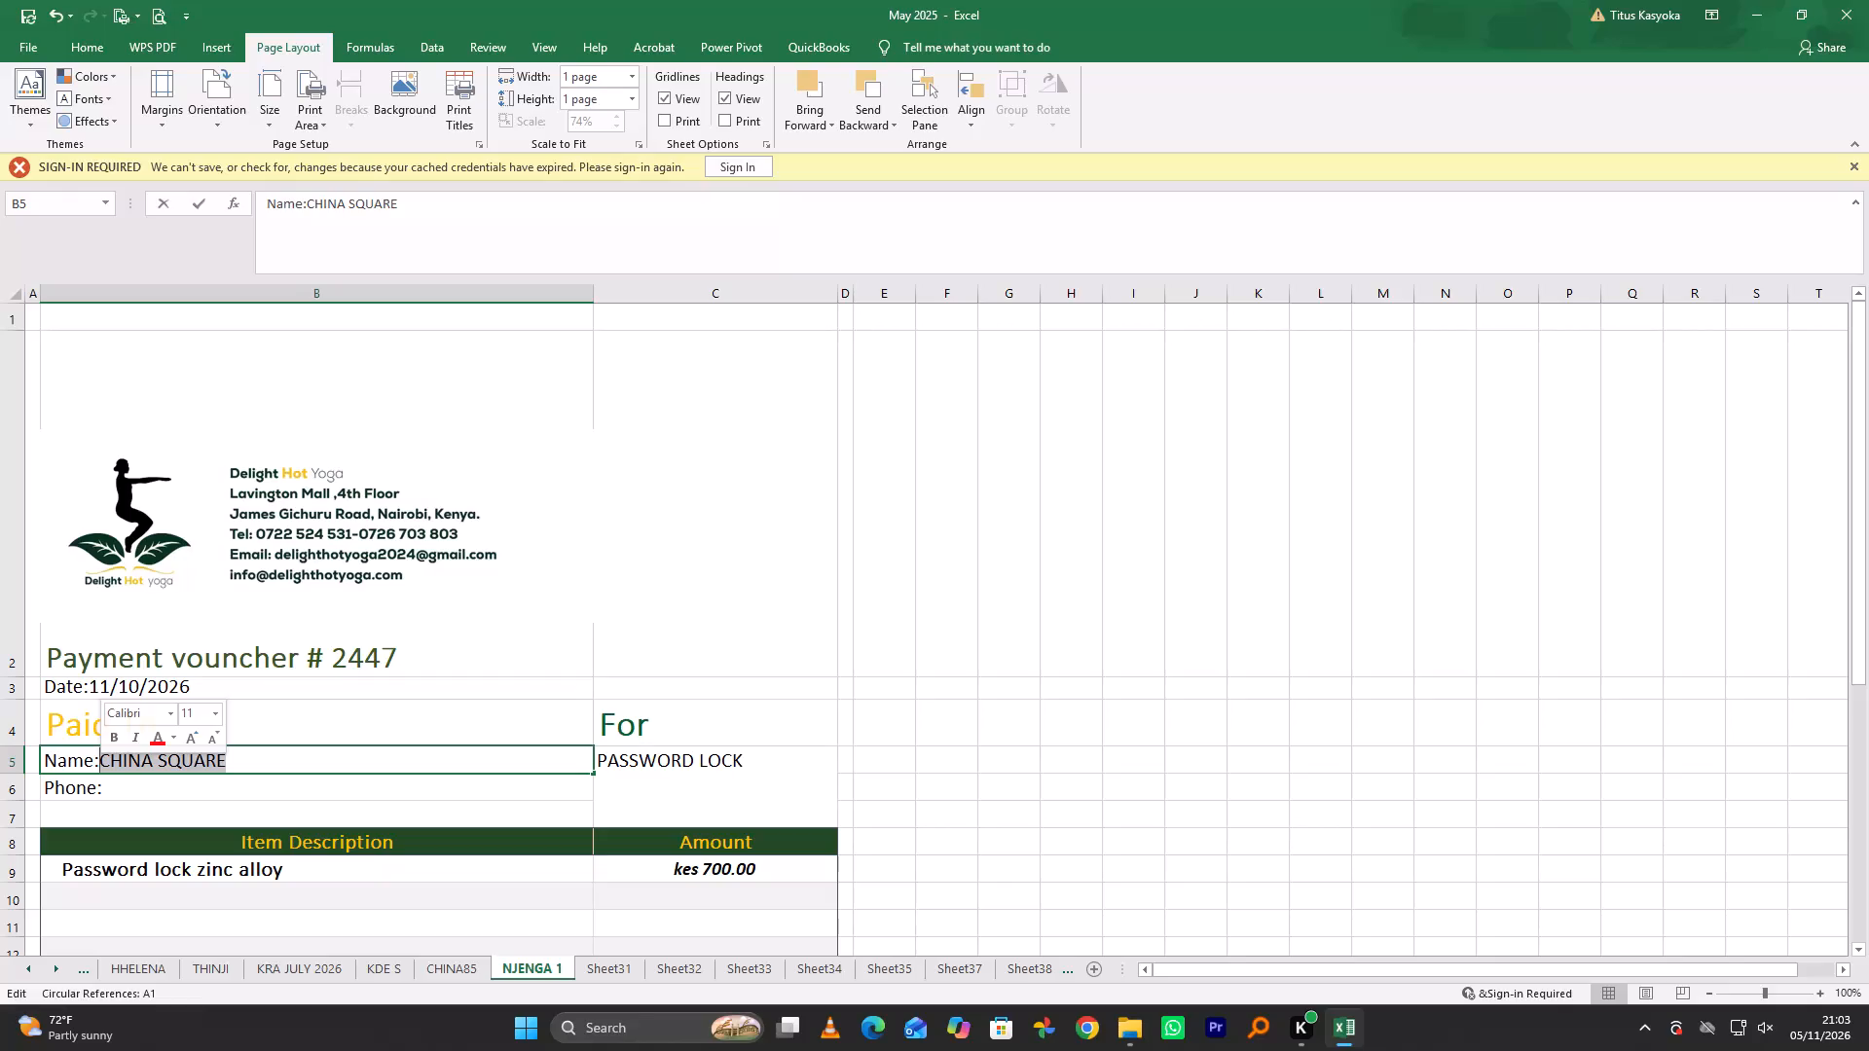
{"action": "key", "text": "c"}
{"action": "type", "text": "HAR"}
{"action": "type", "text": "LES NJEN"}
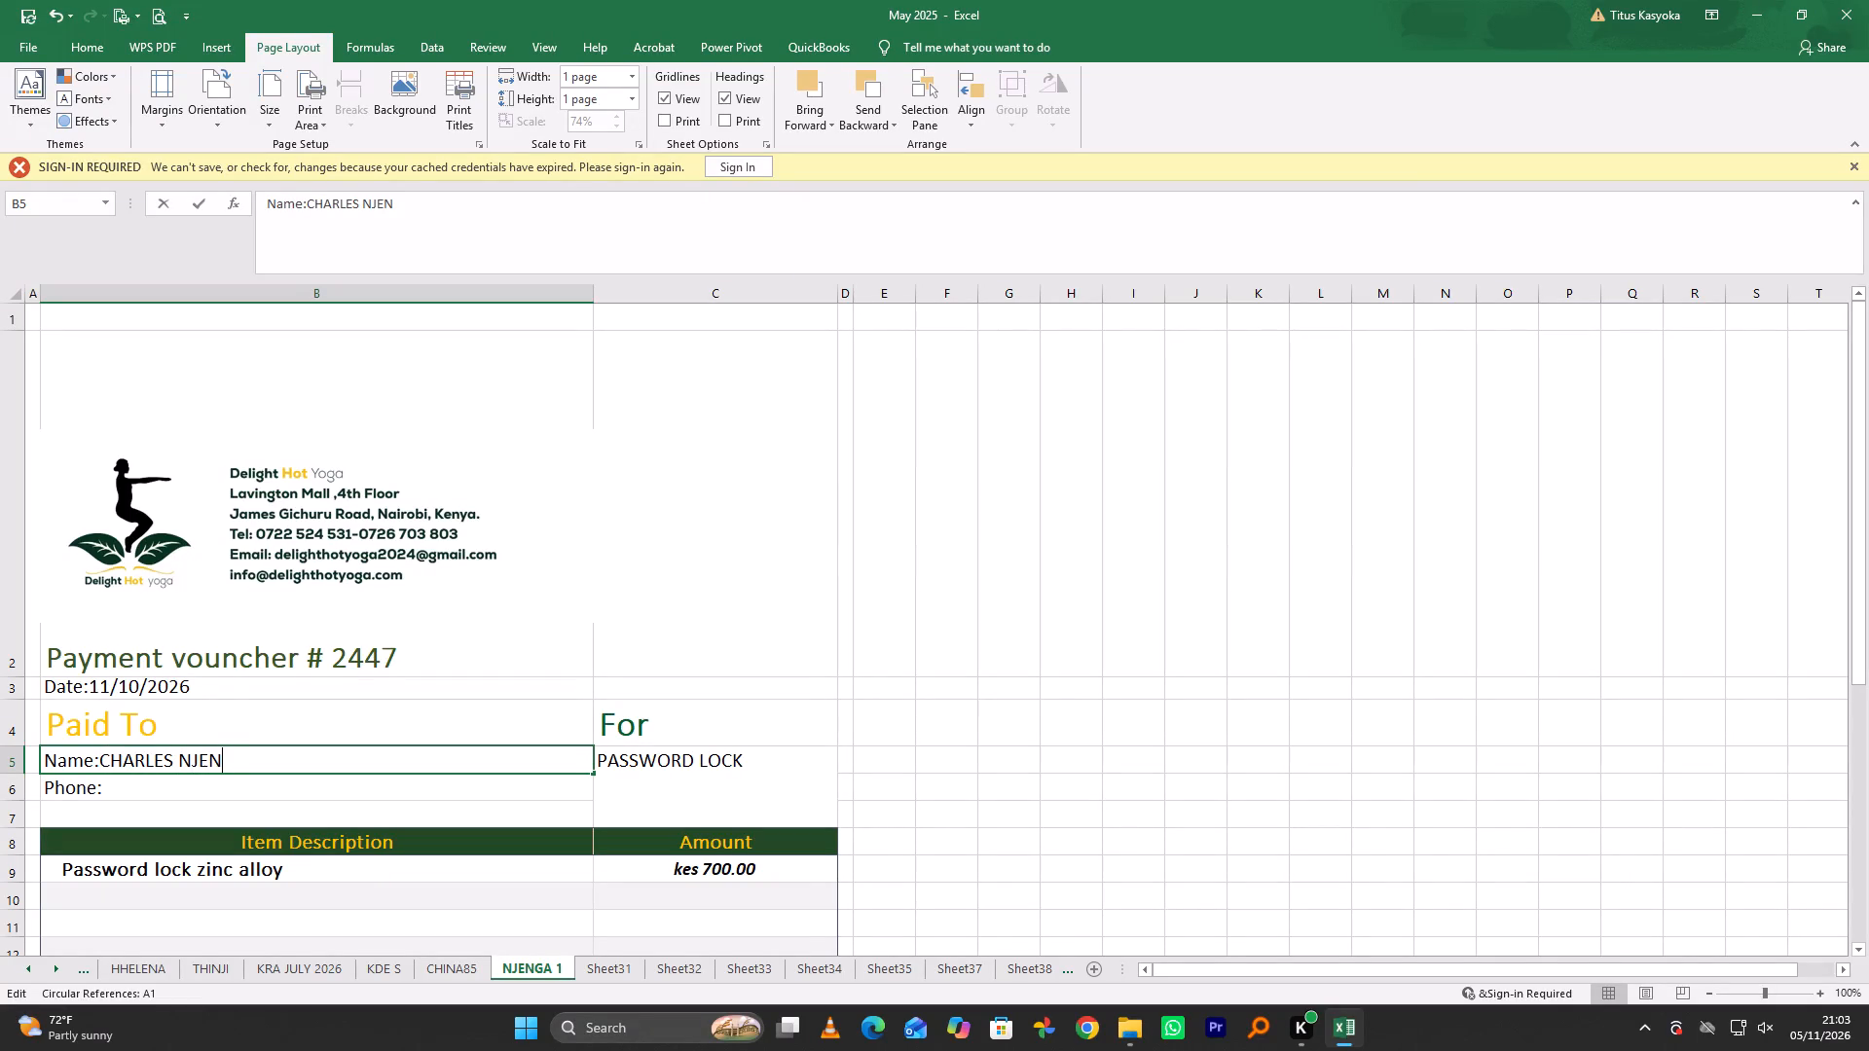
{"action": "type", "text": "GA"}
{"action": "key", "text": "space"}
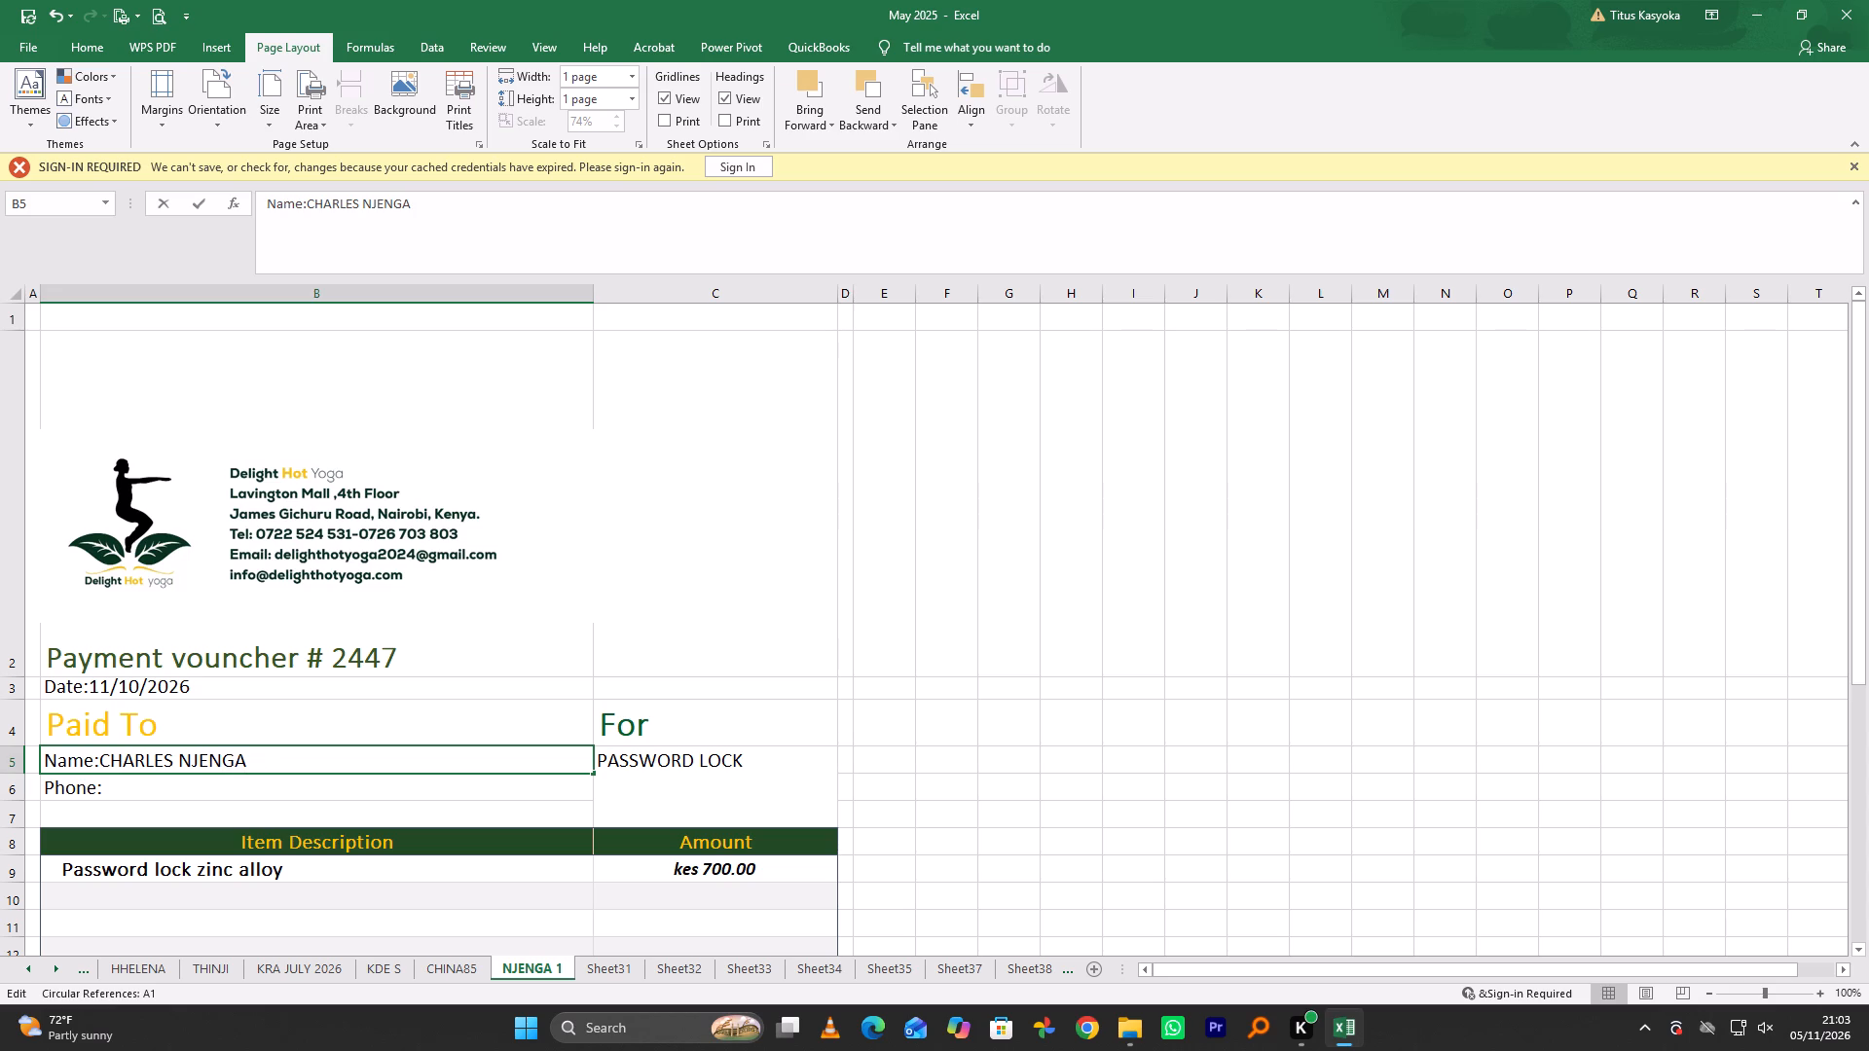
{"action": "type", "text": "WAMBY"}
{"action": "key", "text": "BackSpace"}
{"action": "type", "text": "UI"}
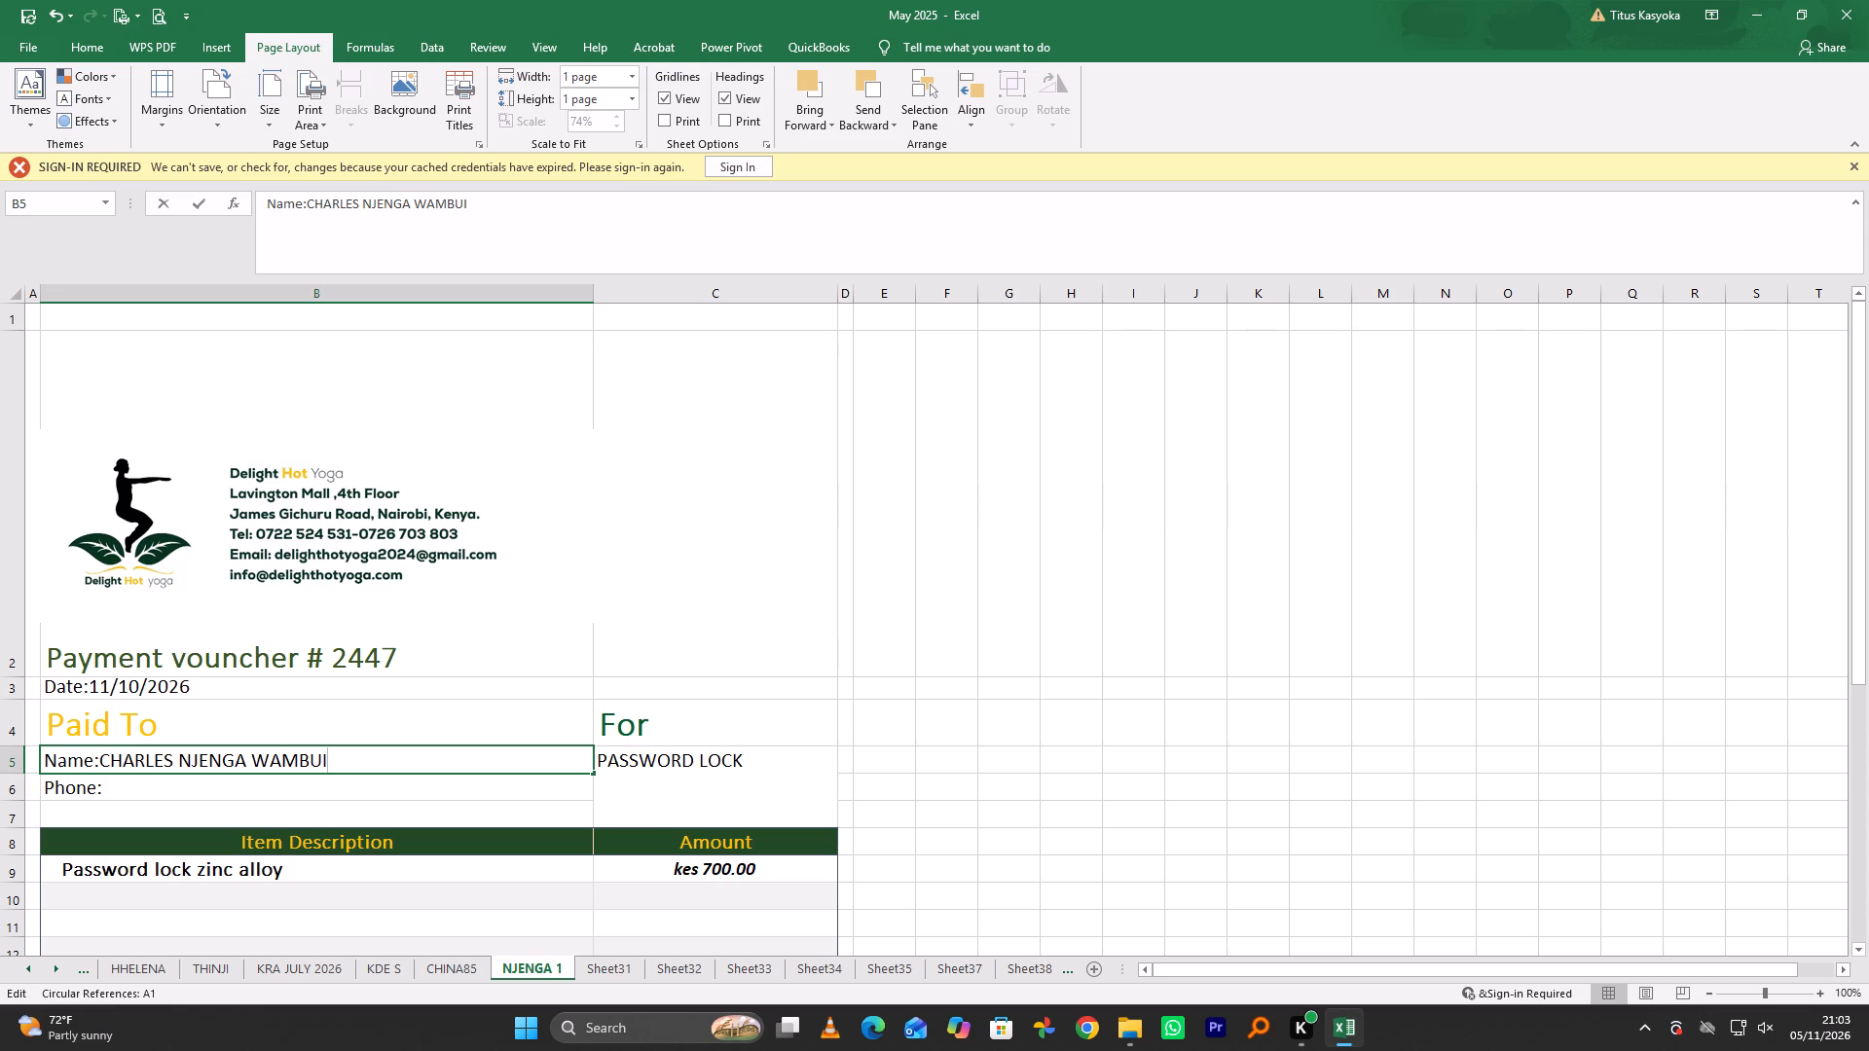
Replace the PASSWORD LOCK purpose under For with FLYERS on the NJENGA 1 voucher.
{"action": "left_click", "coordinate": [639, 774]}
{"action": "key", "text": "BackSpace"}
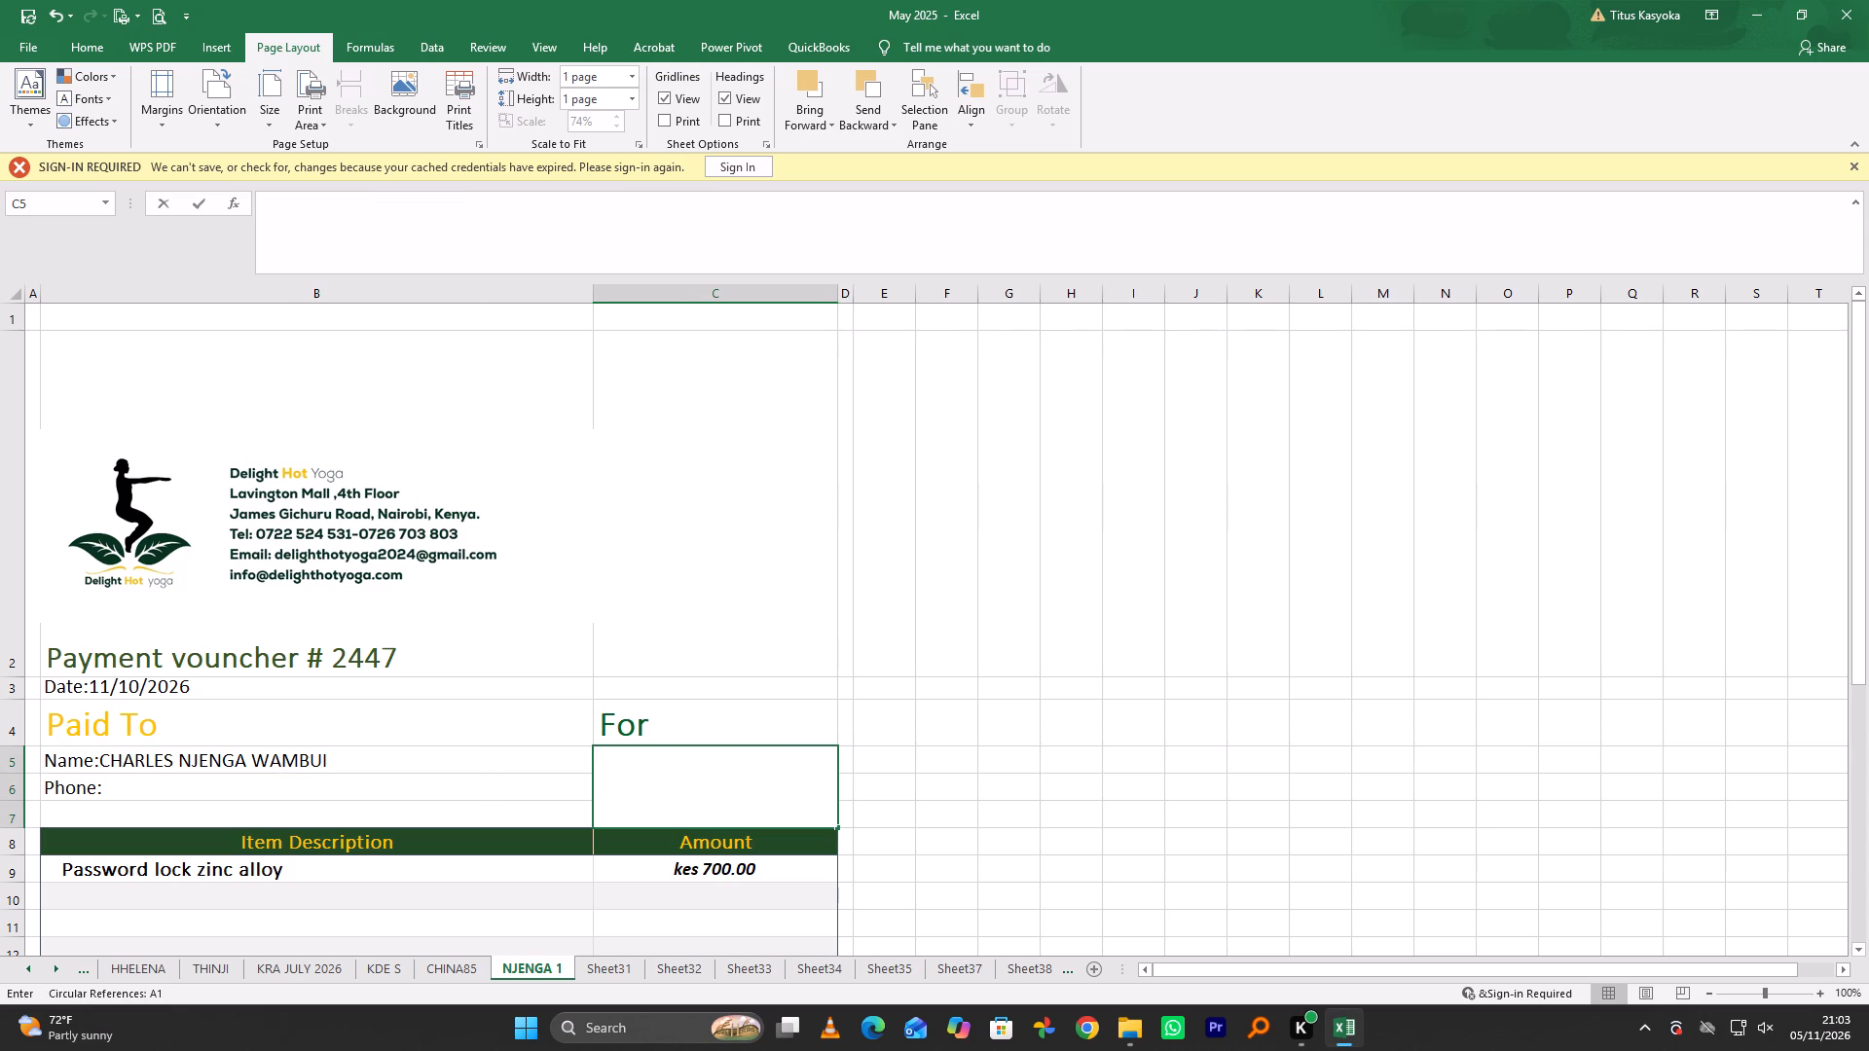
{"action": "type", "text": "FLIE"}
Set the voucher's For entry to FLYERS.
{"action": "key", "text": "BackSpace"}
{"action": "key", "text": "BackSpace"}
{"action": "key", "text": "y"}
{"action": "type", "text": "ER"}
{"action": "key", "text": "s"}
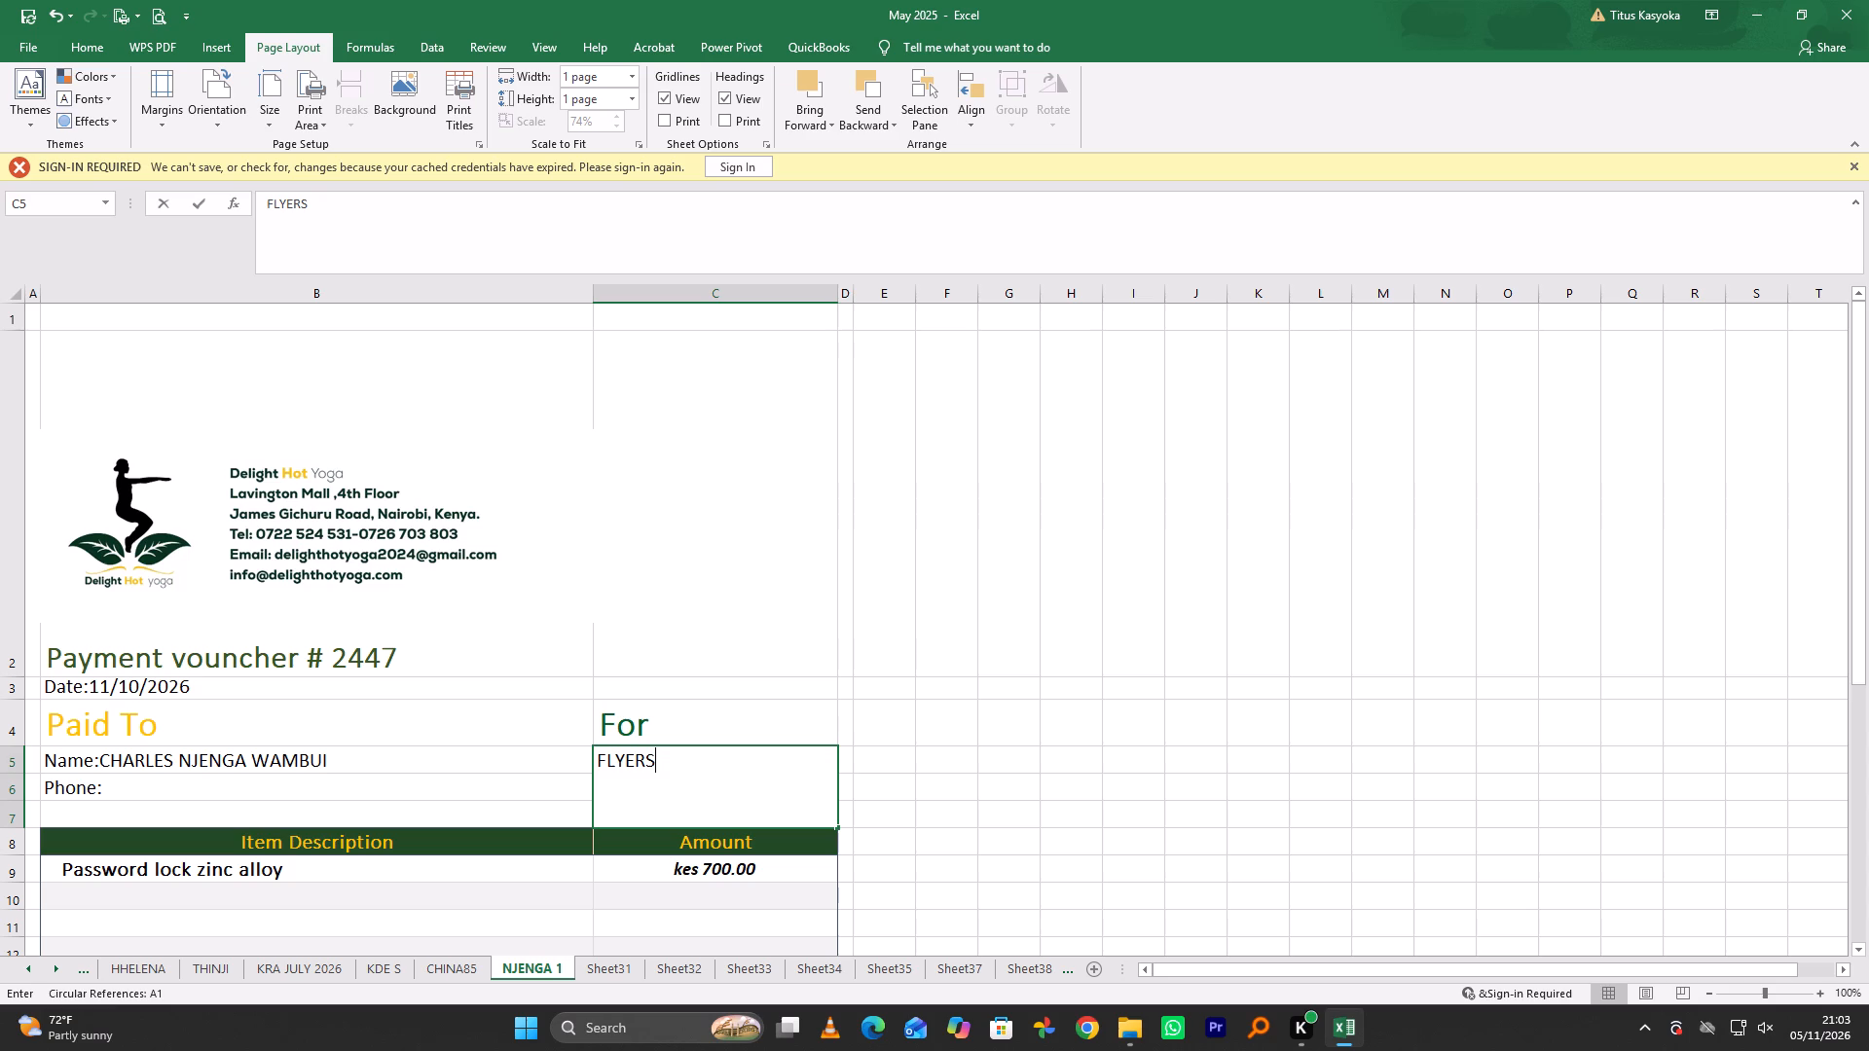
Replace the first item description with "Deposit flyers".
{"action": "left_click", "coordinate": [277, 876]}
{"action": "key", "text": "BackSpace"}
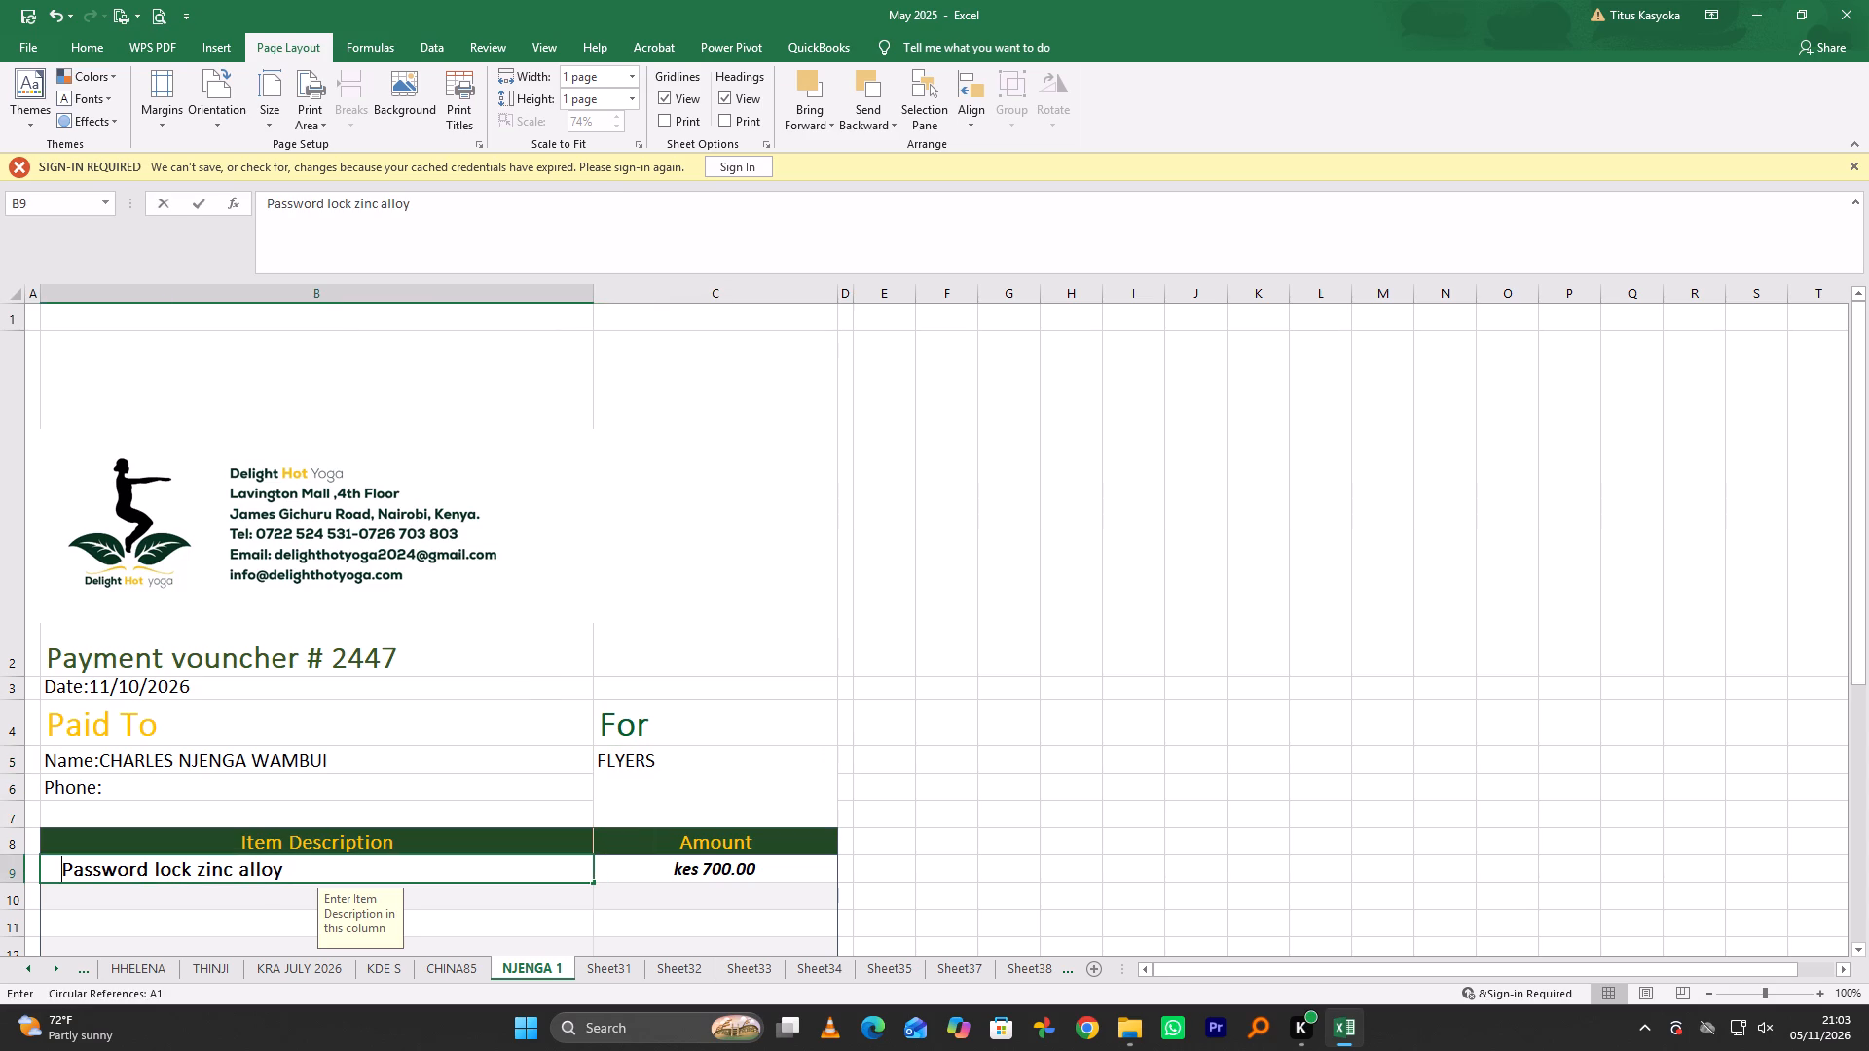
{"action": "key", "text": "d"}
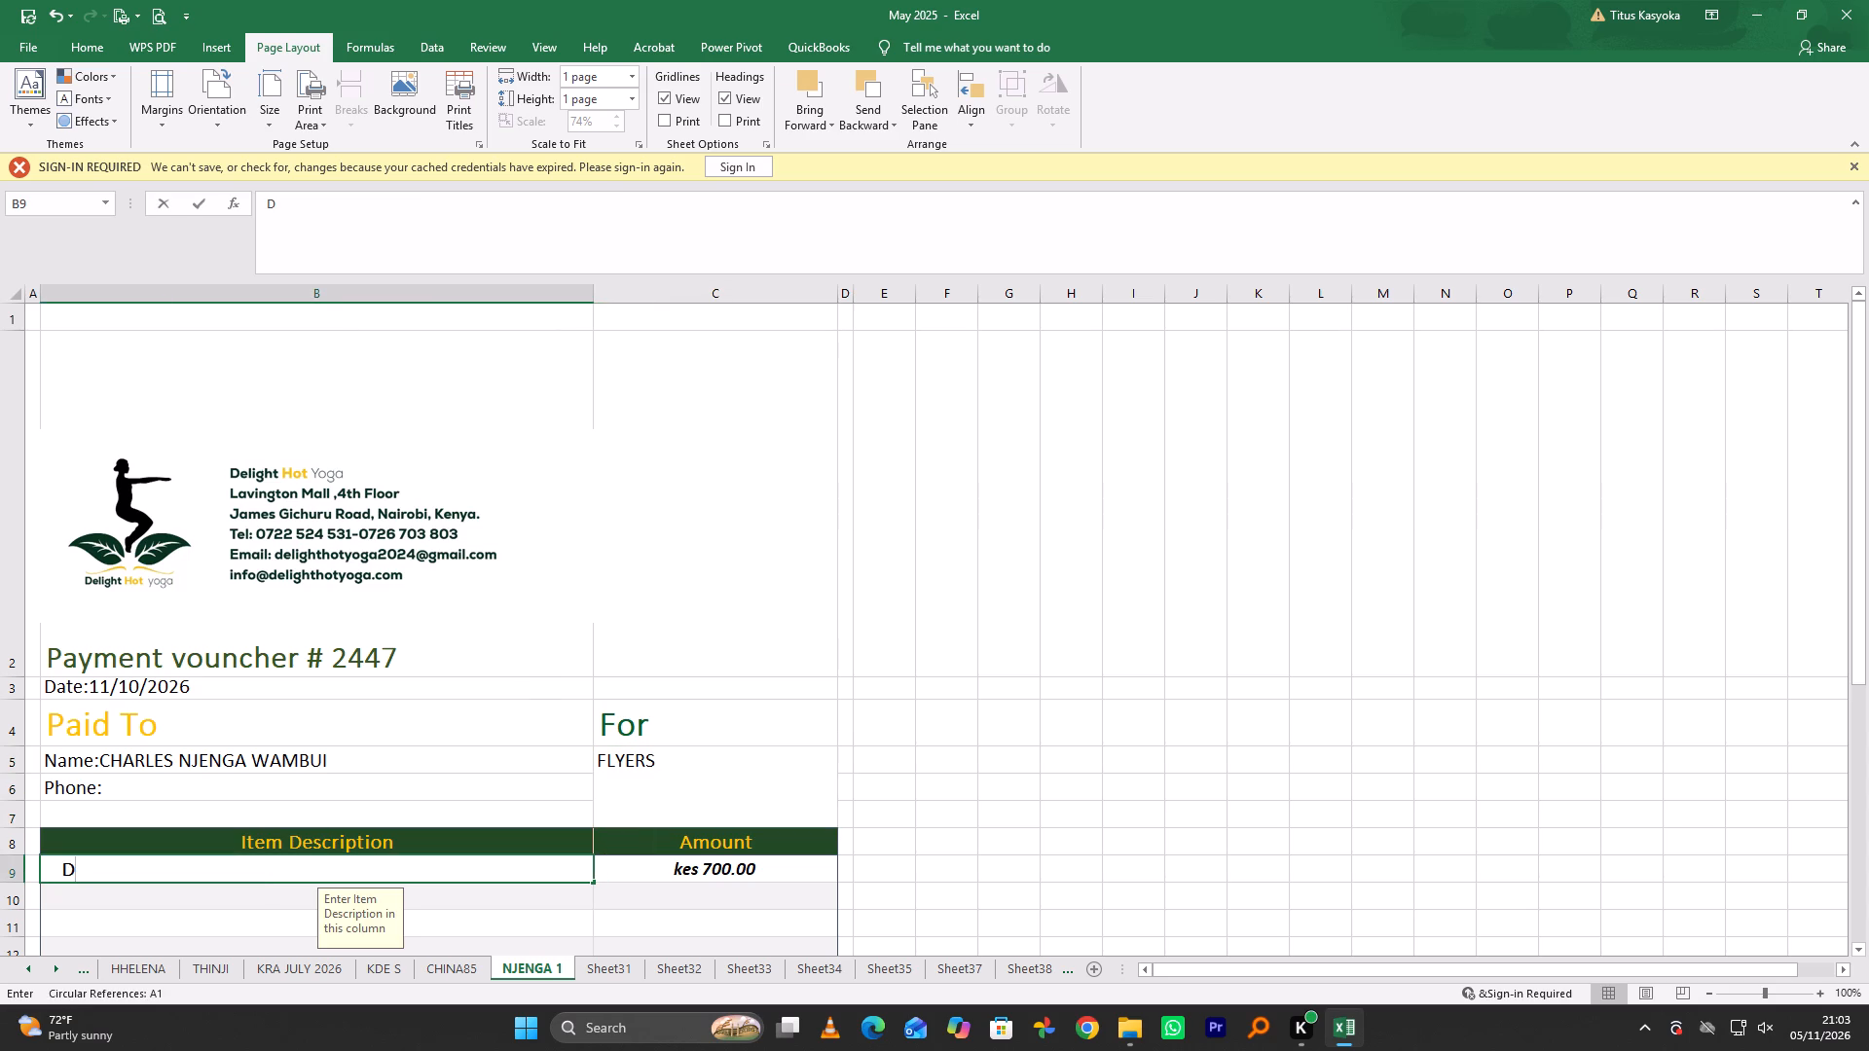
{"action": "key", "text": "e"}
{"action": "type", "text": "posit fl"}
{"action": "type", "text": "yers"}
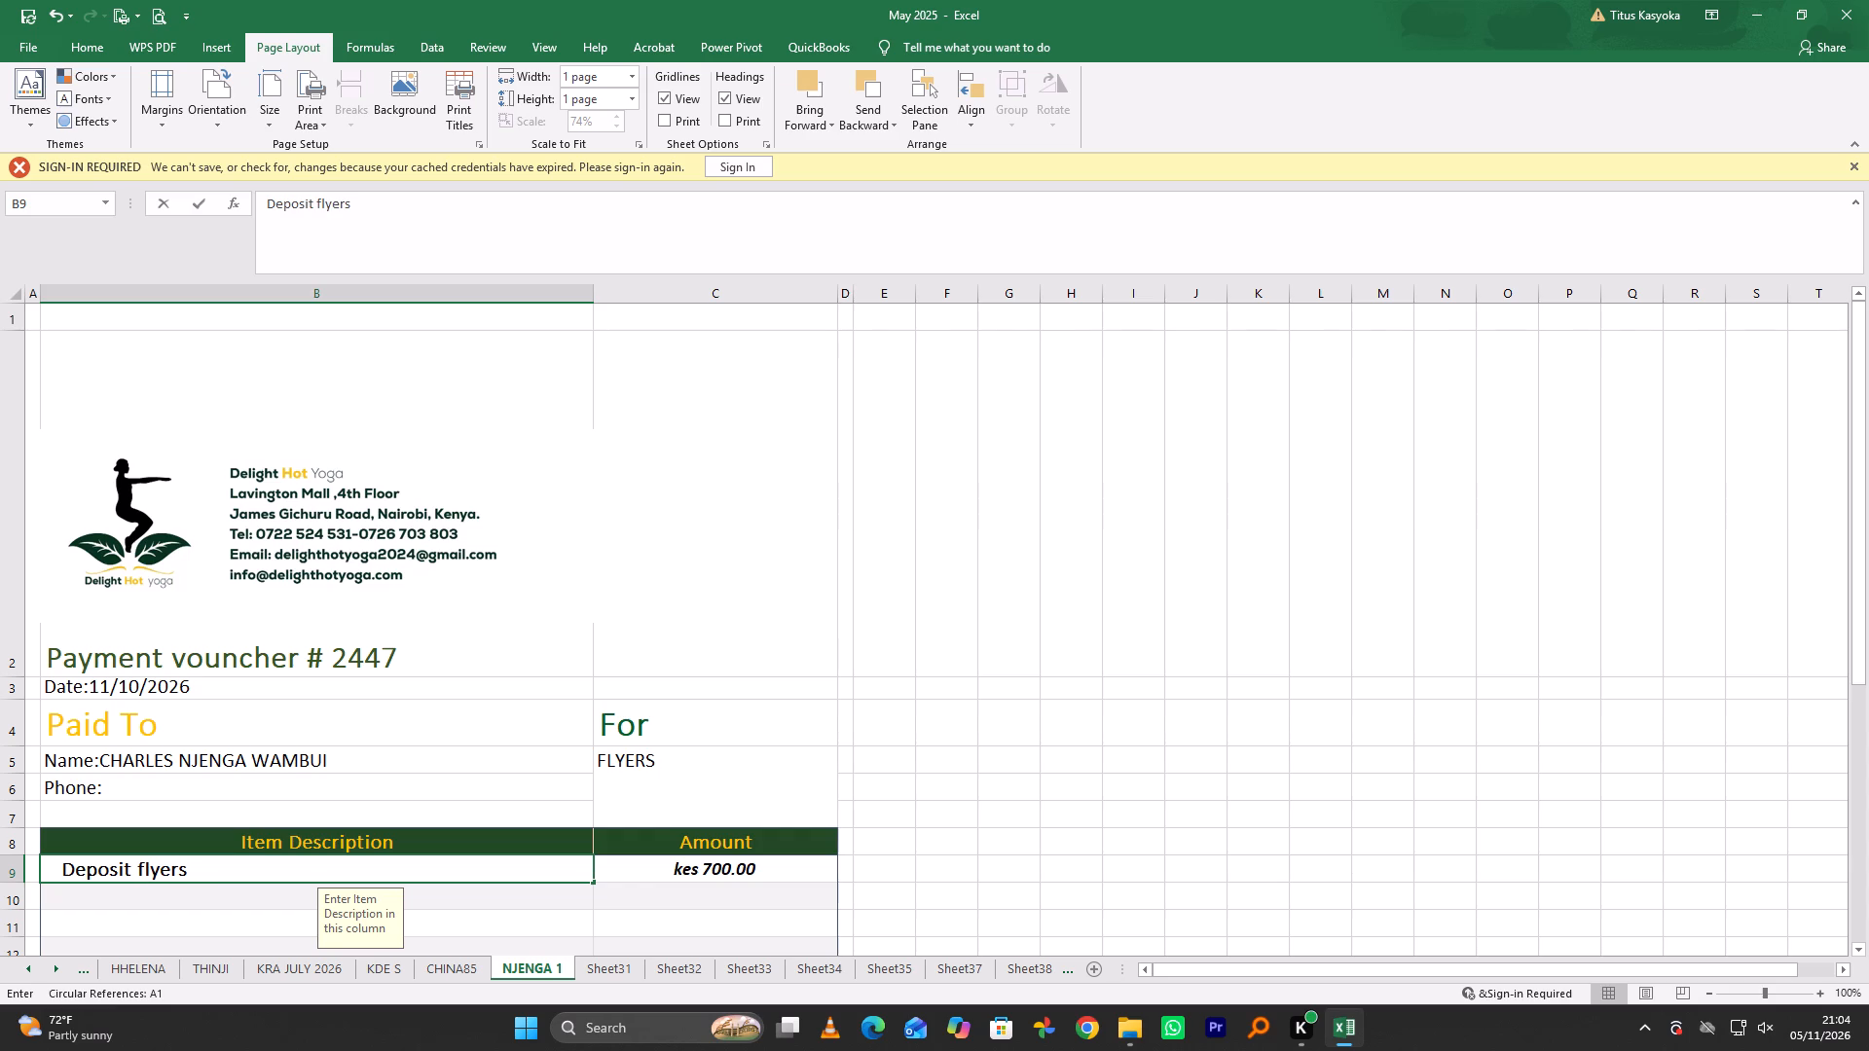
Set the amount for the flyers deposit to kes 9,500.00.
{"action": "left_click", "coordinate": [740, 867]}
{"action": "key", "text": "BackSpace"}
{"action": "type", "text": "kes"}
{"action": "key", "text": "space"}
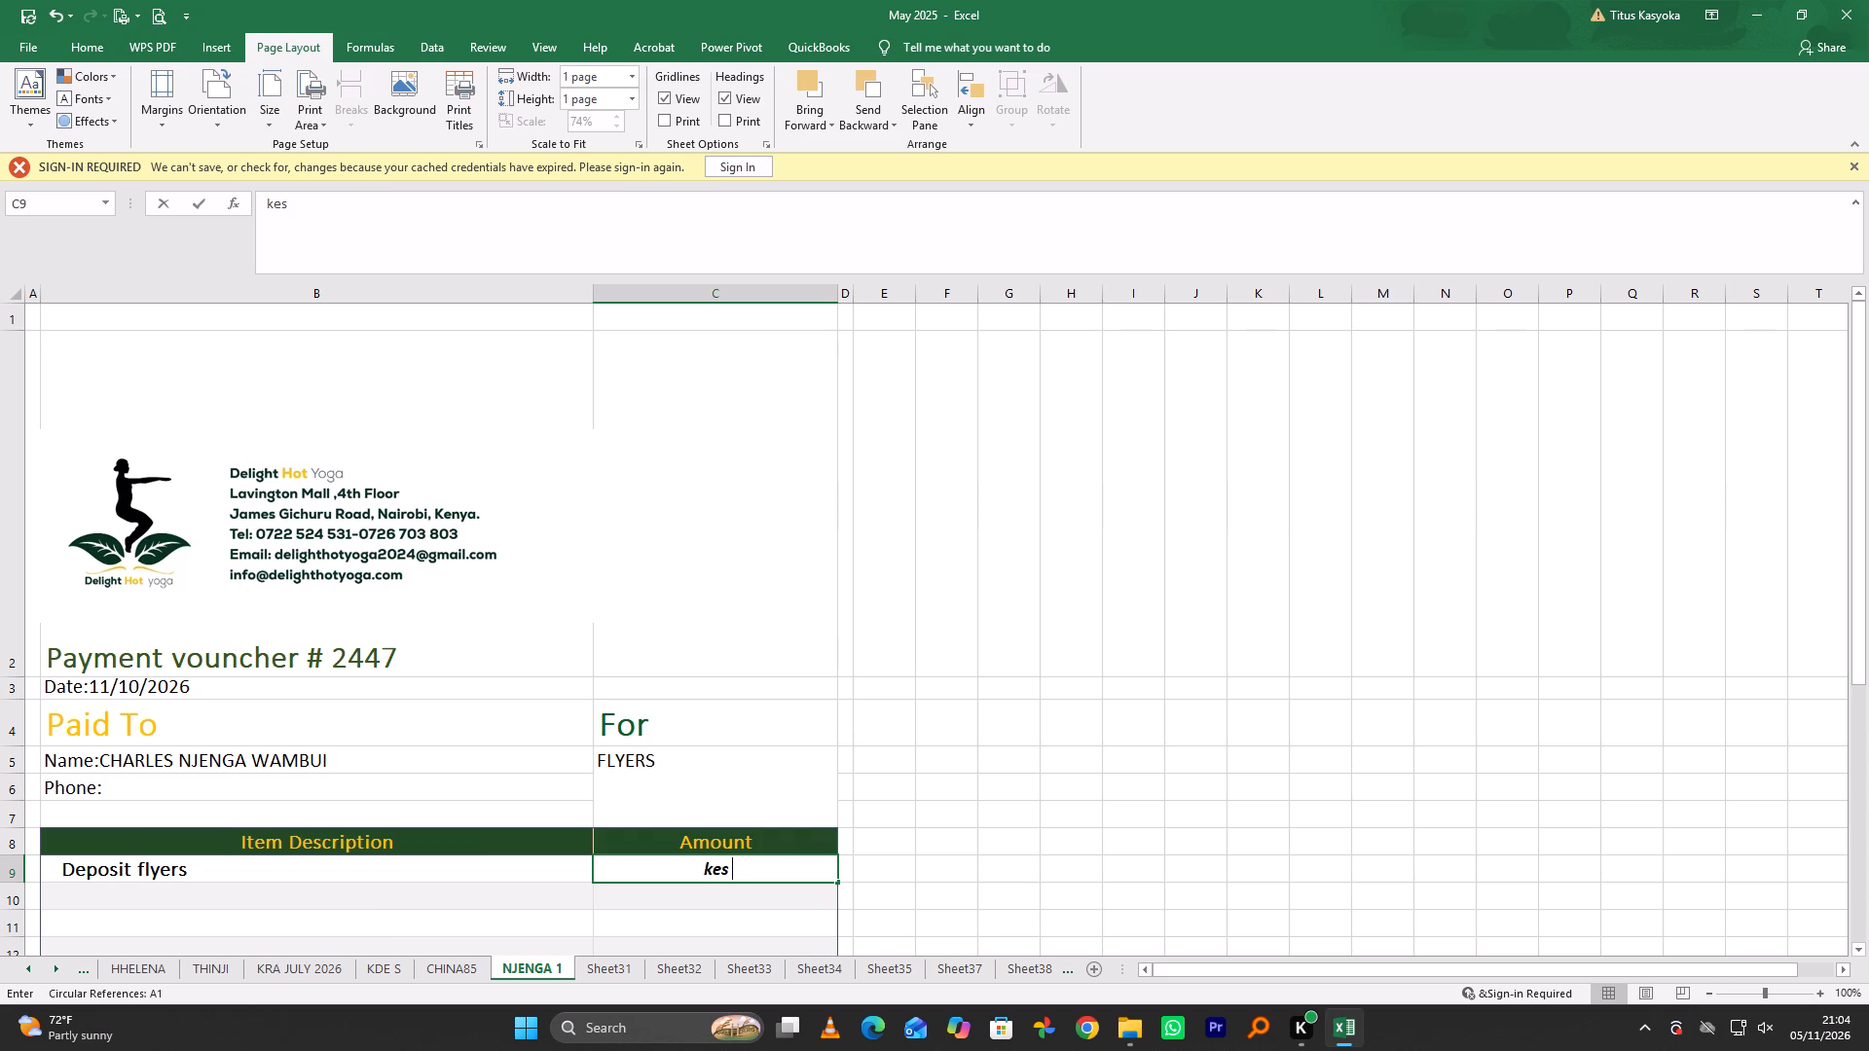
{"action": "key", "text": "9"}
{"action": "type", "text": ",8"}
{"action": "key", "text": "BackSpace"}
{"action": "type", "text": "500.00"}
Copy the kes 9,500.00 item amount into the Total Cost cell.
{"action": "scroll", "coordinate": [758, 824], "scroll_direction": "down", "scroll_amount": 2}
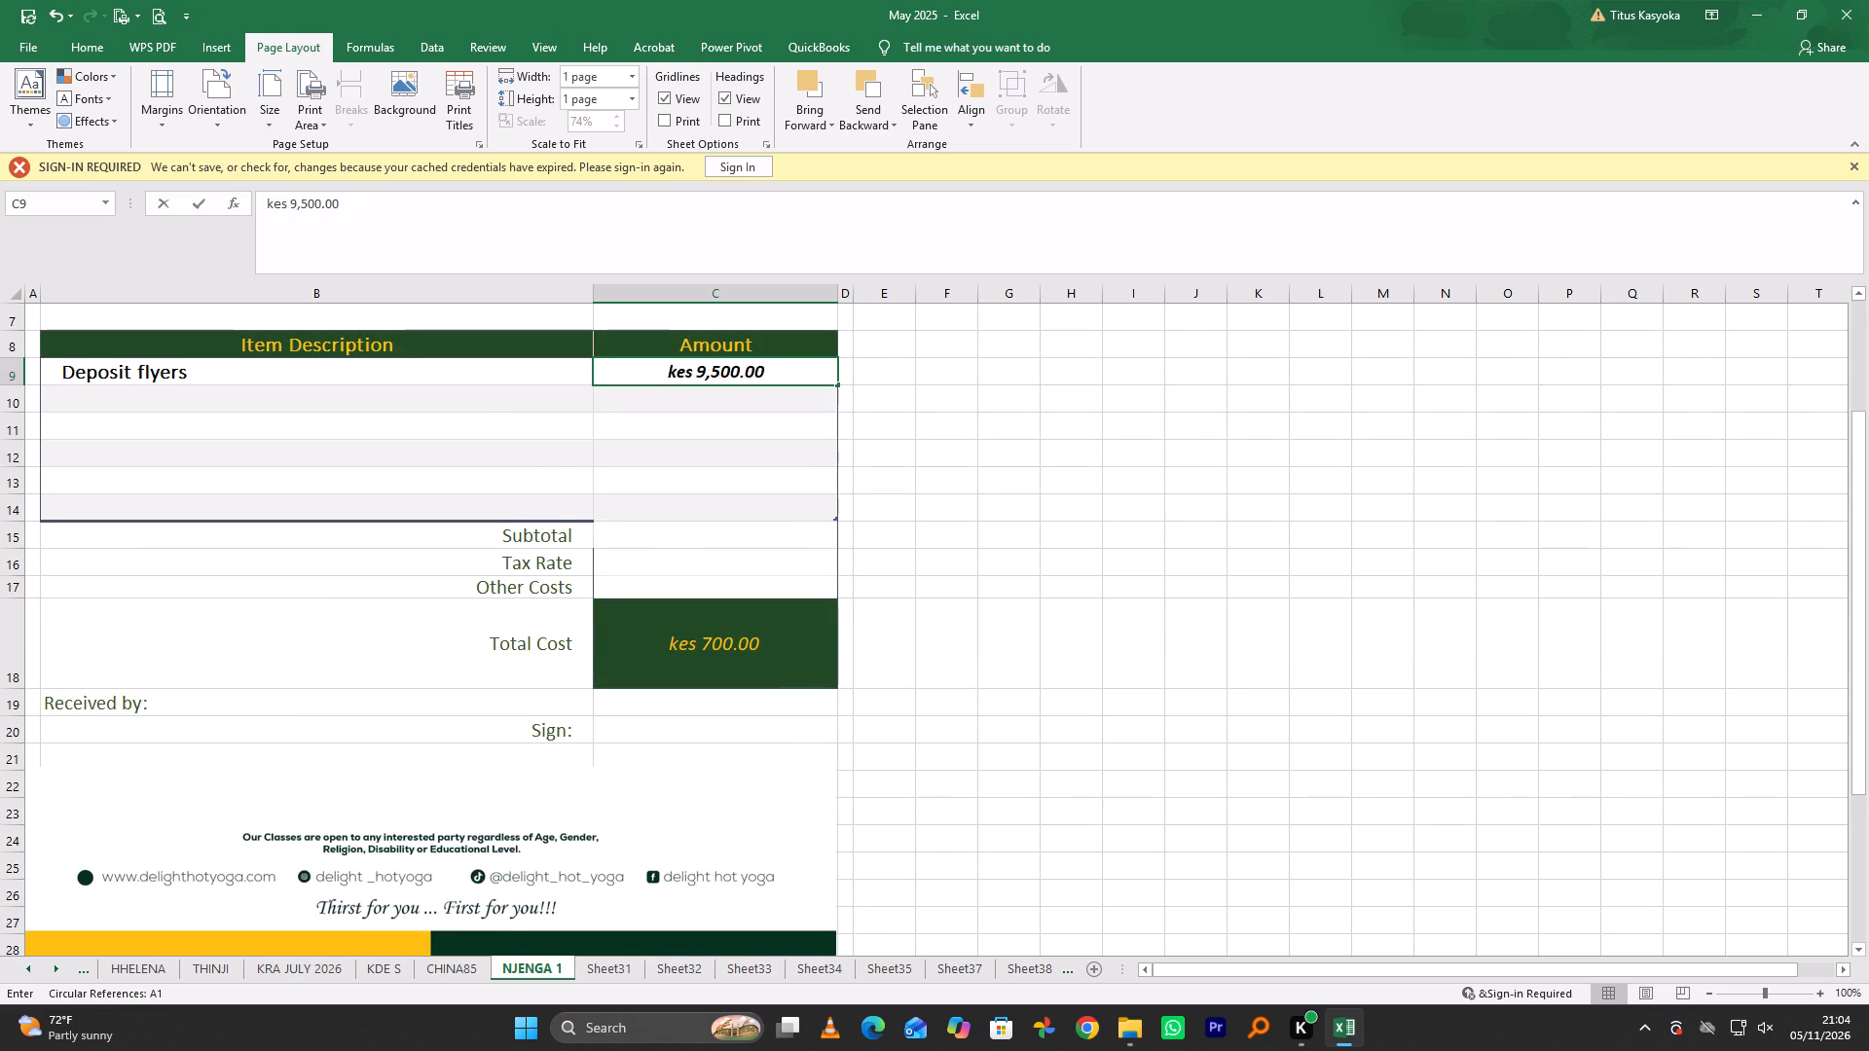
{"action": "left_click_drag", "start_coordinate": [778, 373], "coordinate": [661, 382]}
{"action": "key", "text": "ctrl+c"}
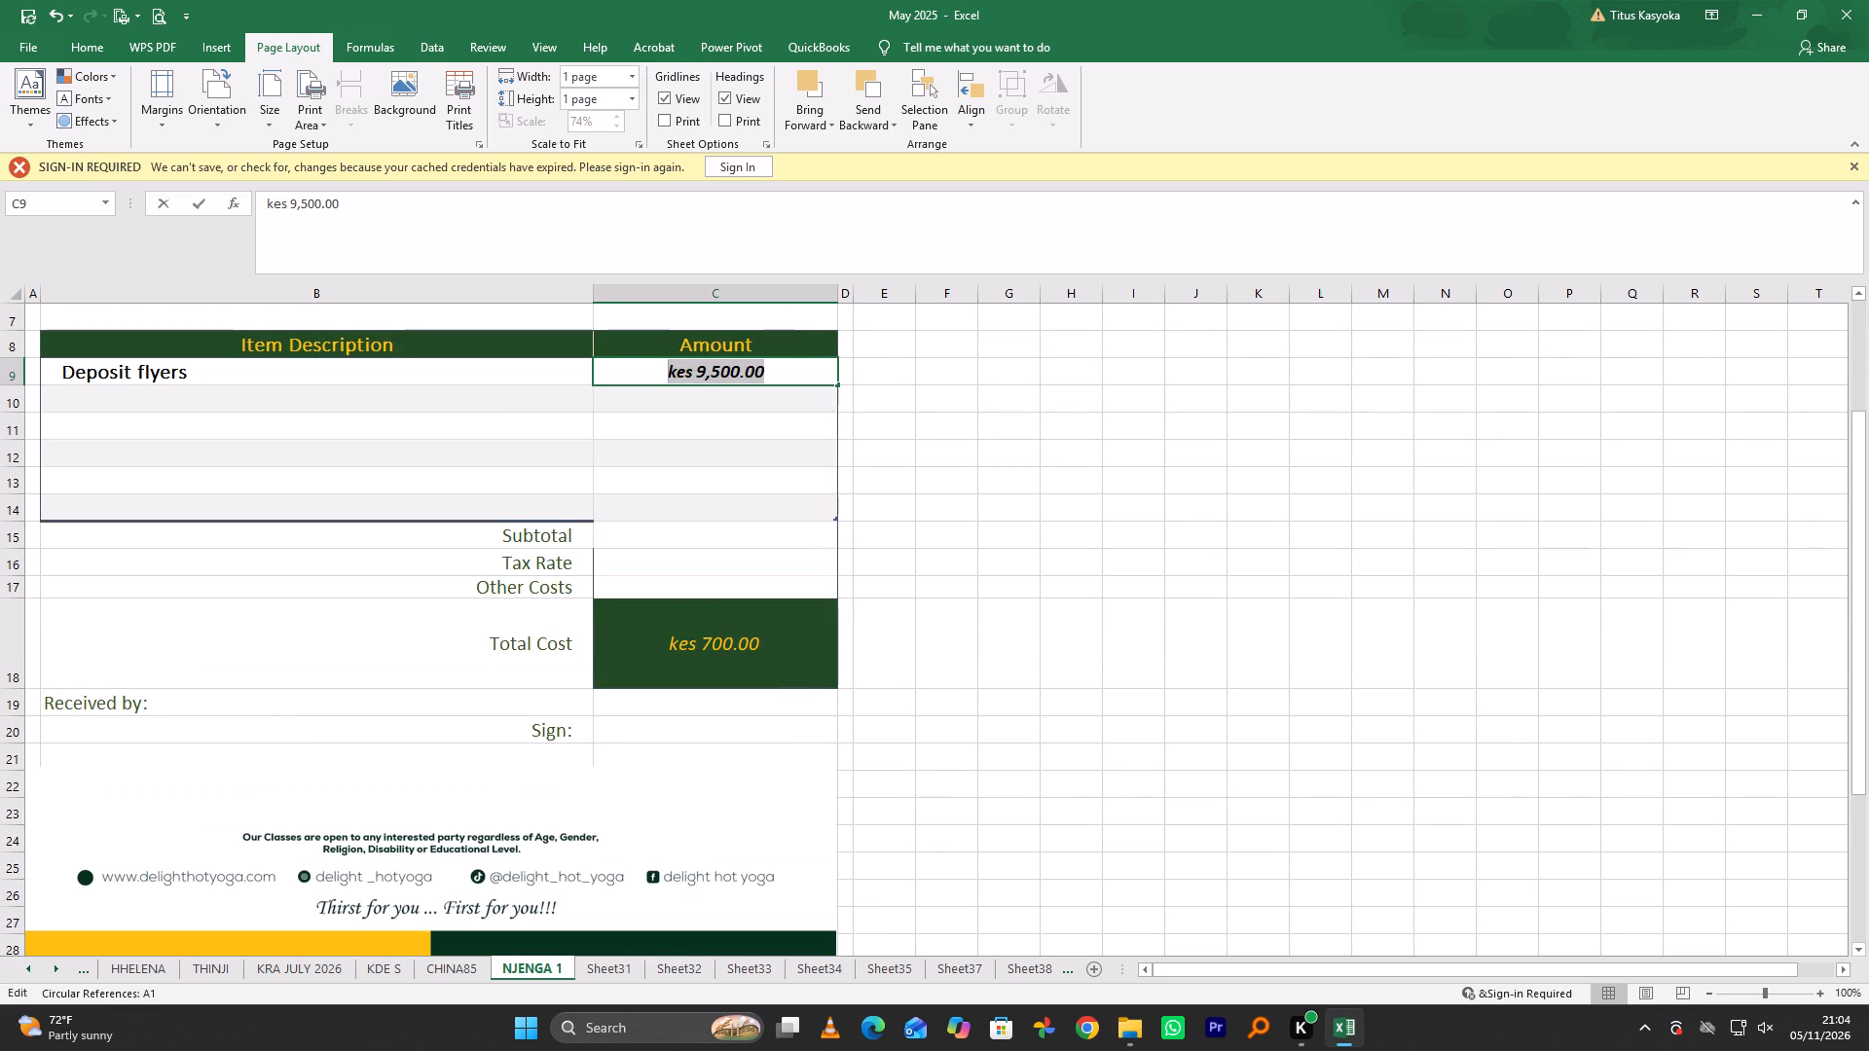
{"action": "left_click", "coordinate": [710, 661]}
{"action": "key", "text": "ctrl+v"}
{"action": "left_click", "coordinate": [1044, 651]}
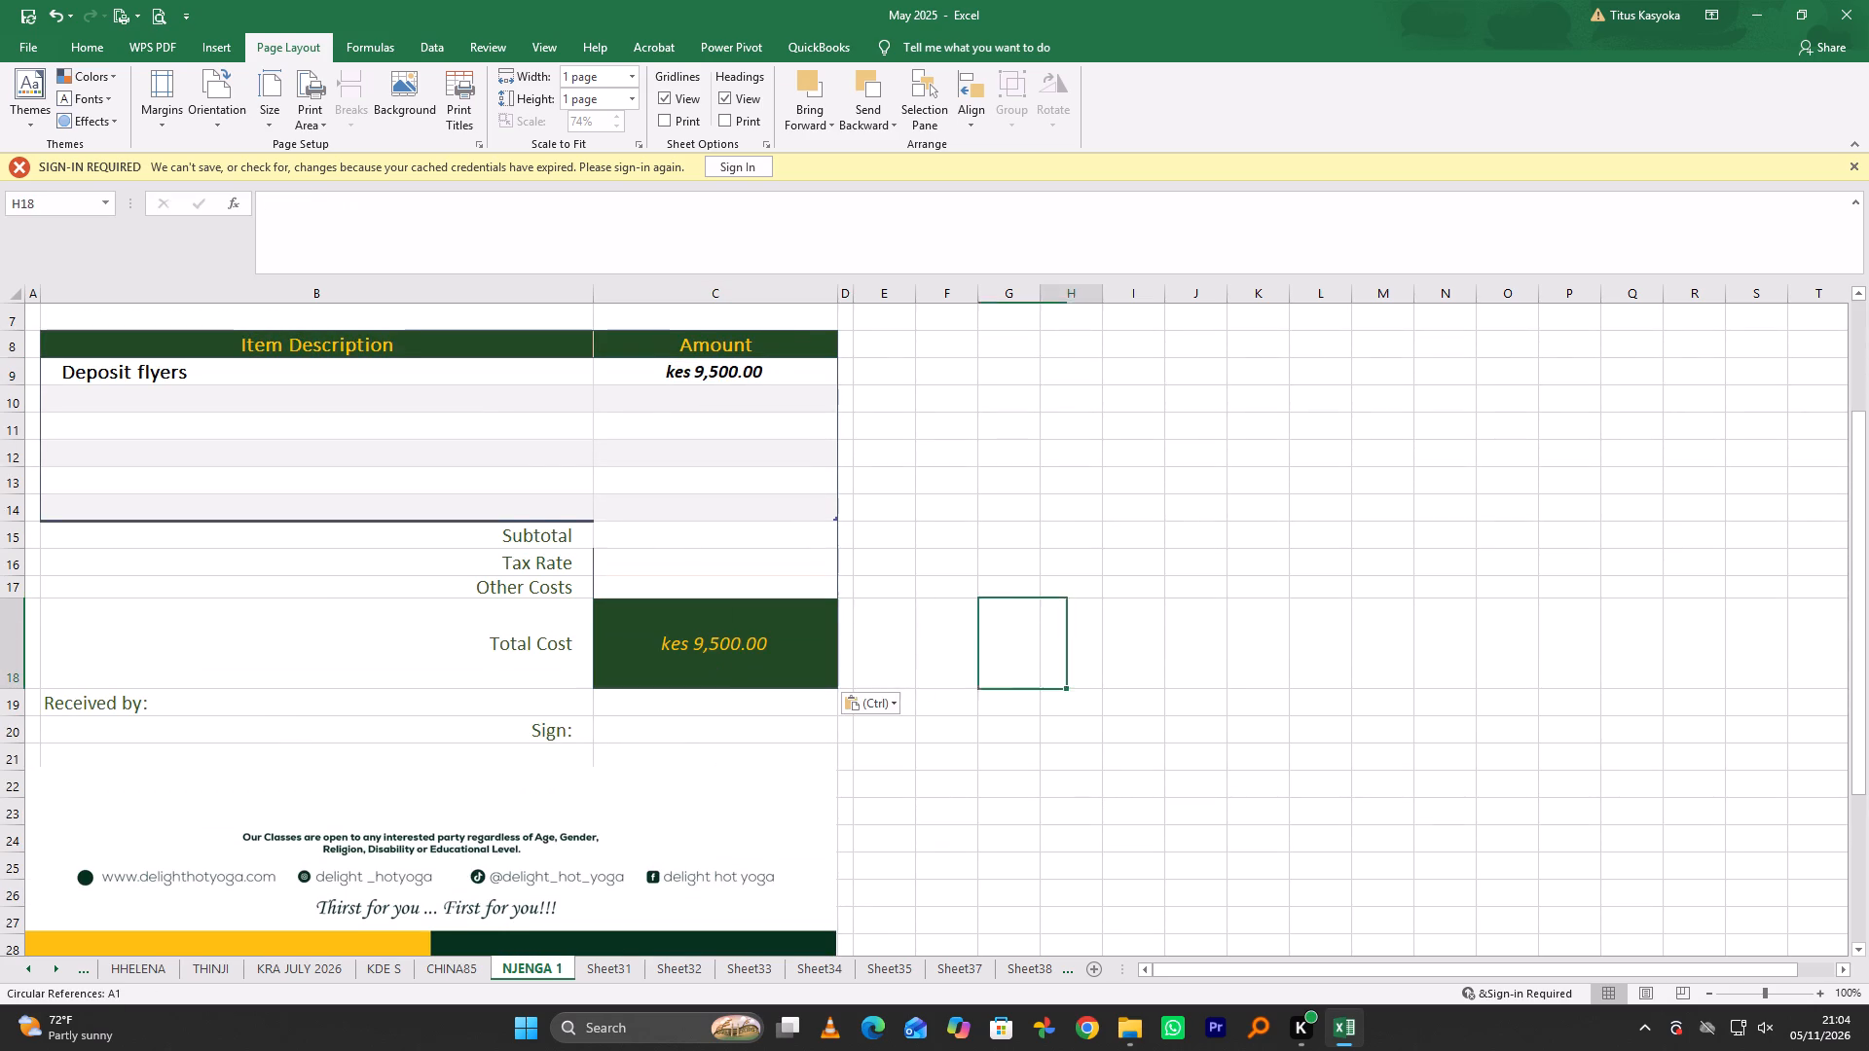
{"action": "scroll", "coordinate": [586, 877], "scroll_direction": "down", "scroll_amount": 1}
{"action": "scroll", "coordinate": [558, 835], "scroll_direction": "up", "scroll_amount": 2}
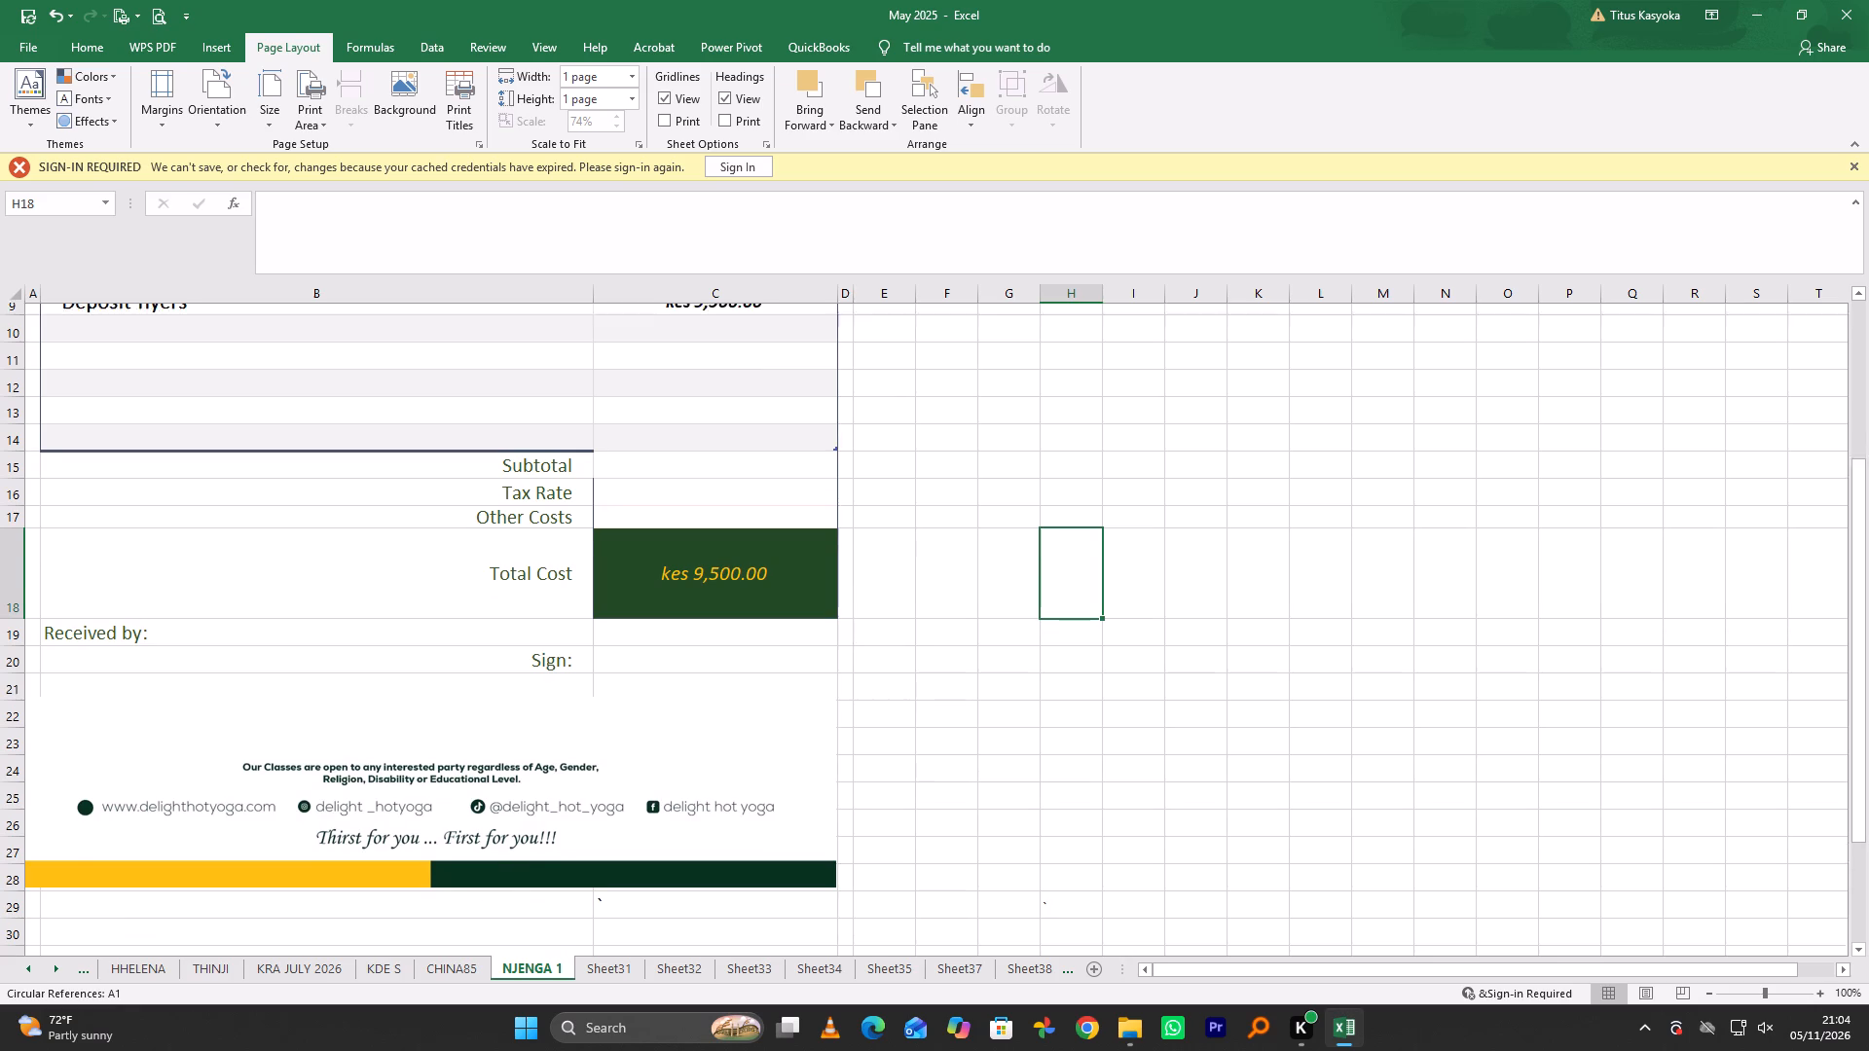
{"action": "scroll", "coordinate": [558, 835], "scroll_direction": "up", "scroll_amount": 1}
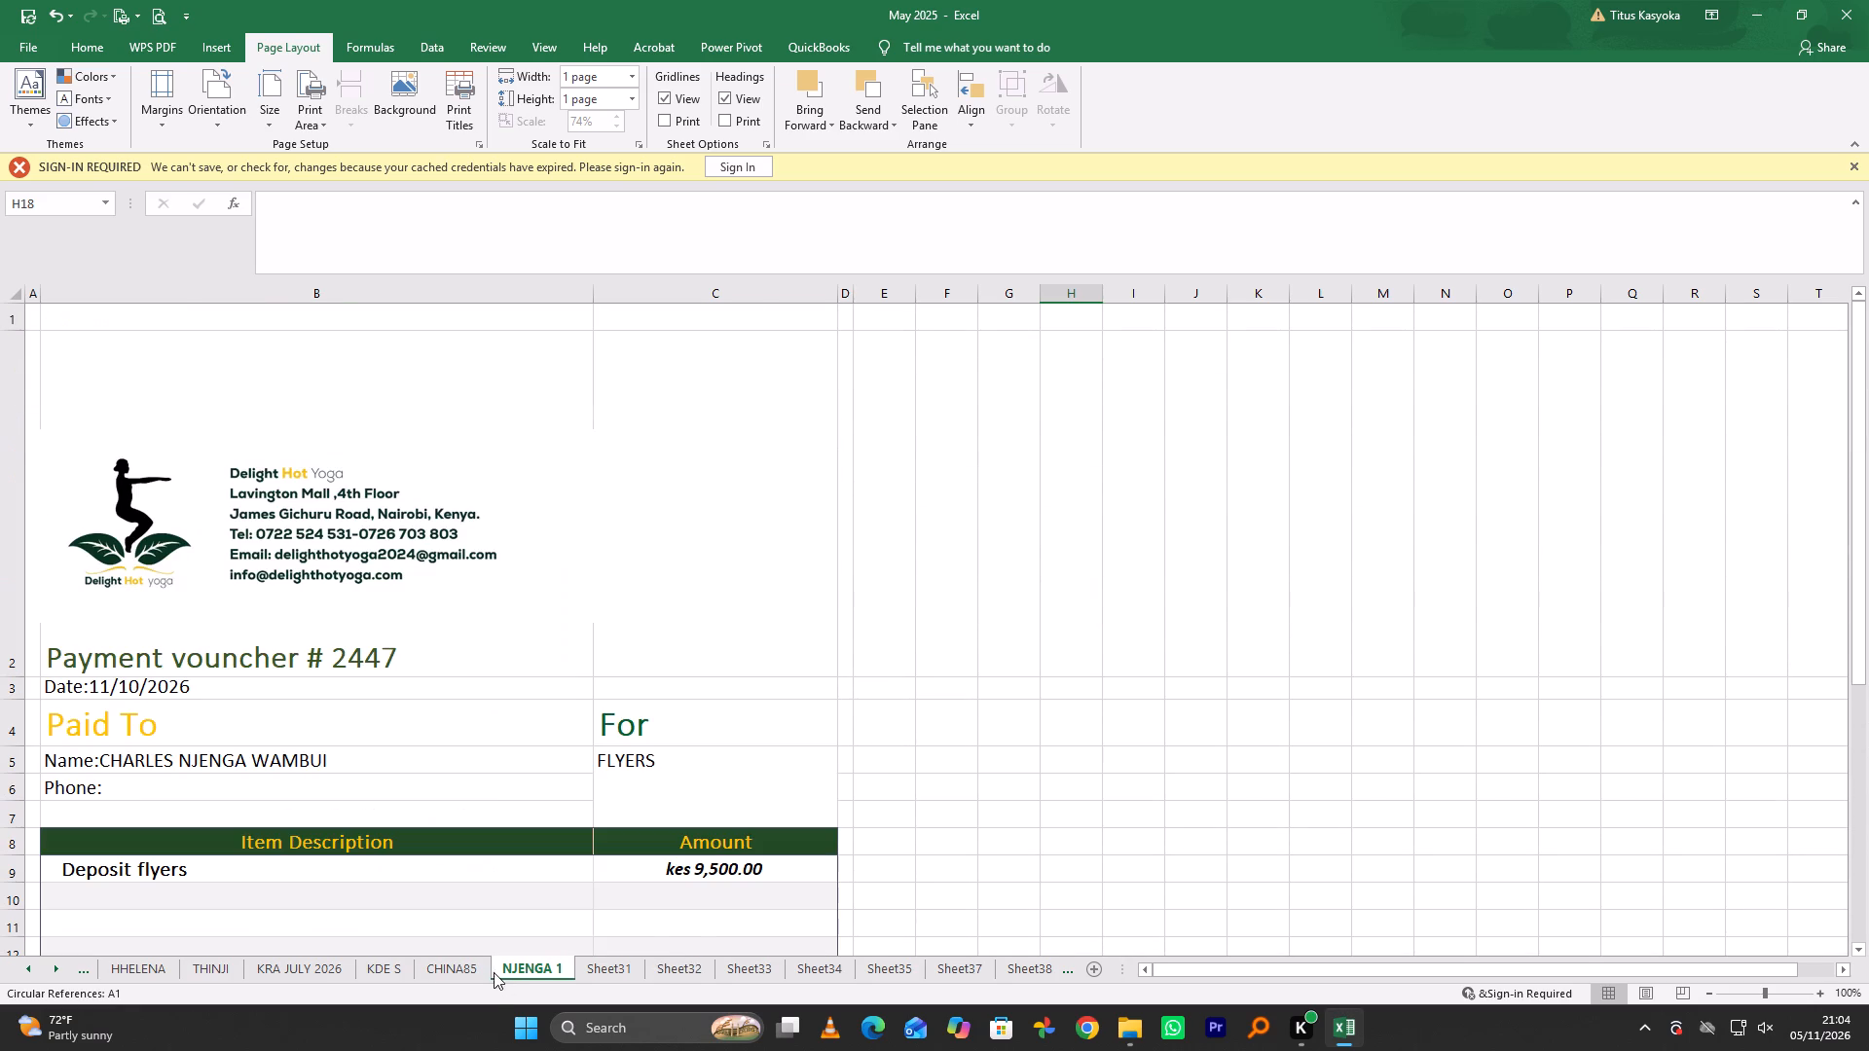
Check the voucher number on the CHINA85 sheet and set the NJENGA 1 payment voucher number to 2448.
{"action": "left_click", "coordinate": [460, 969]}
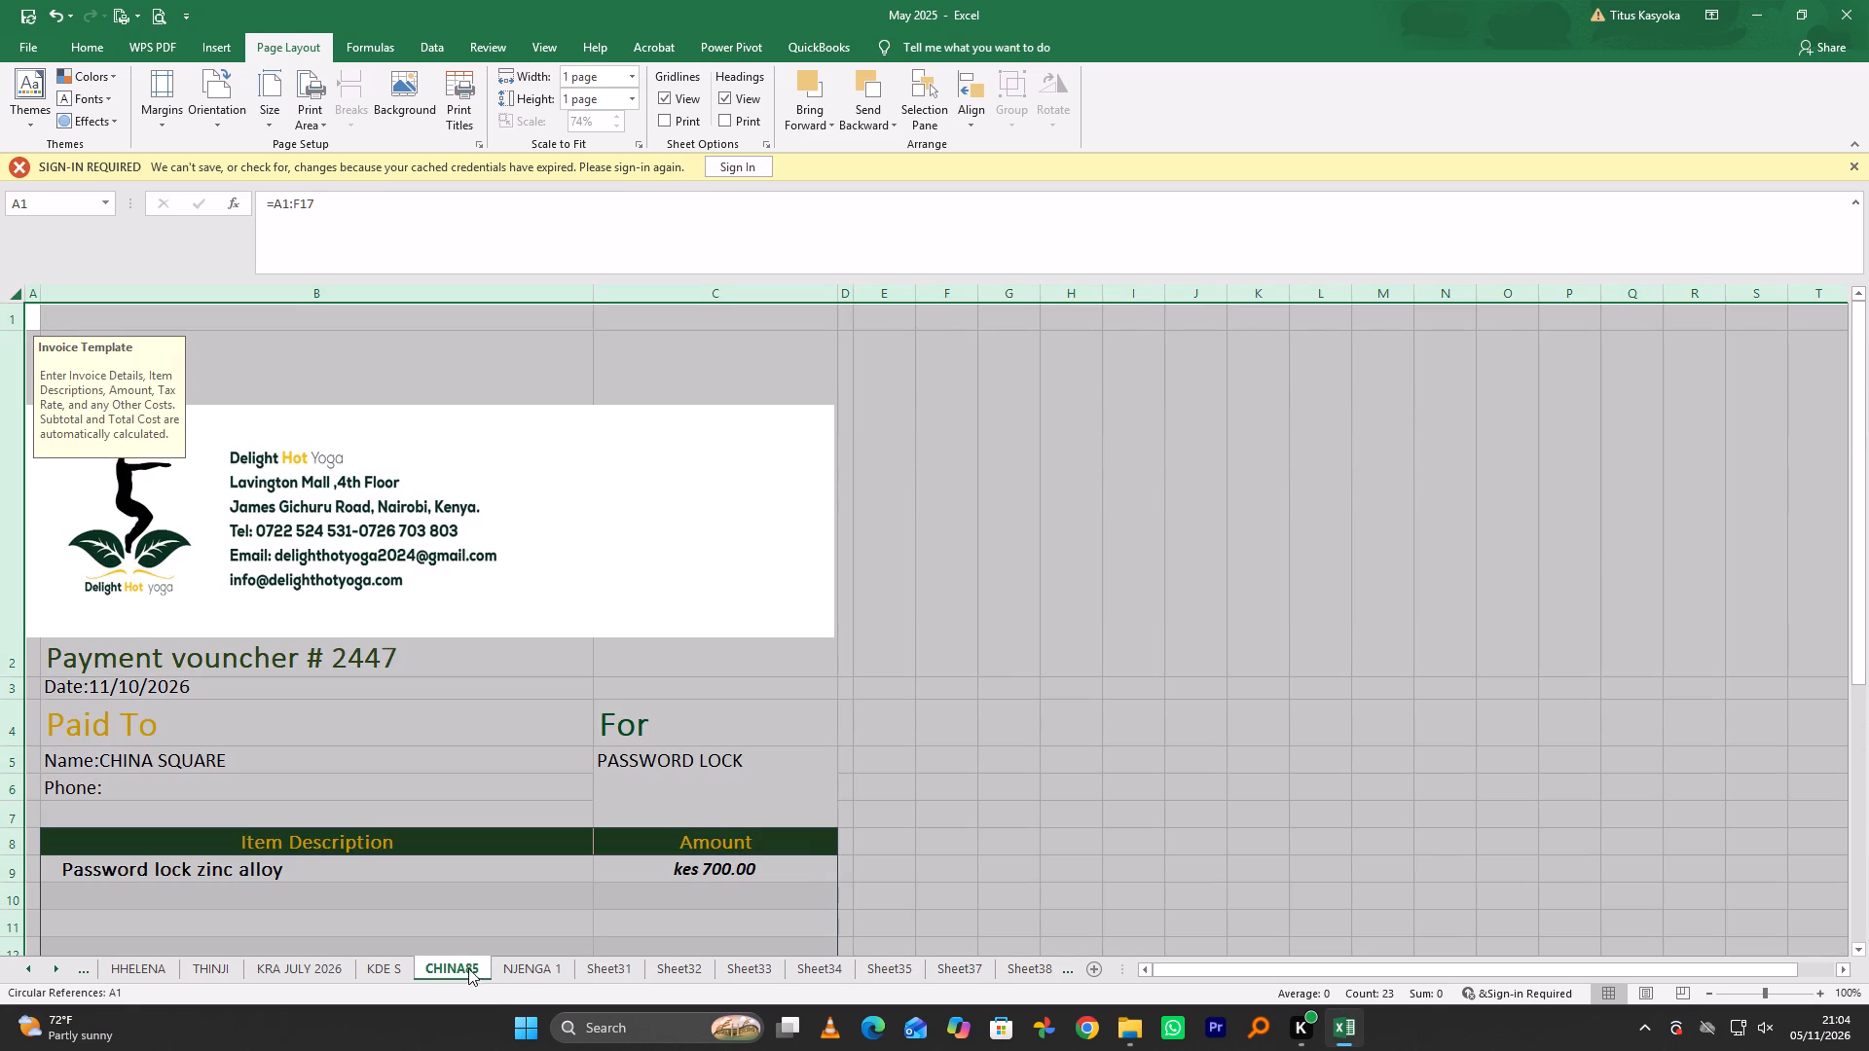
{"action": "left_click", "coordinate": [531, 969]}
{"action": "double_click", "coordinate": [400, 653]}
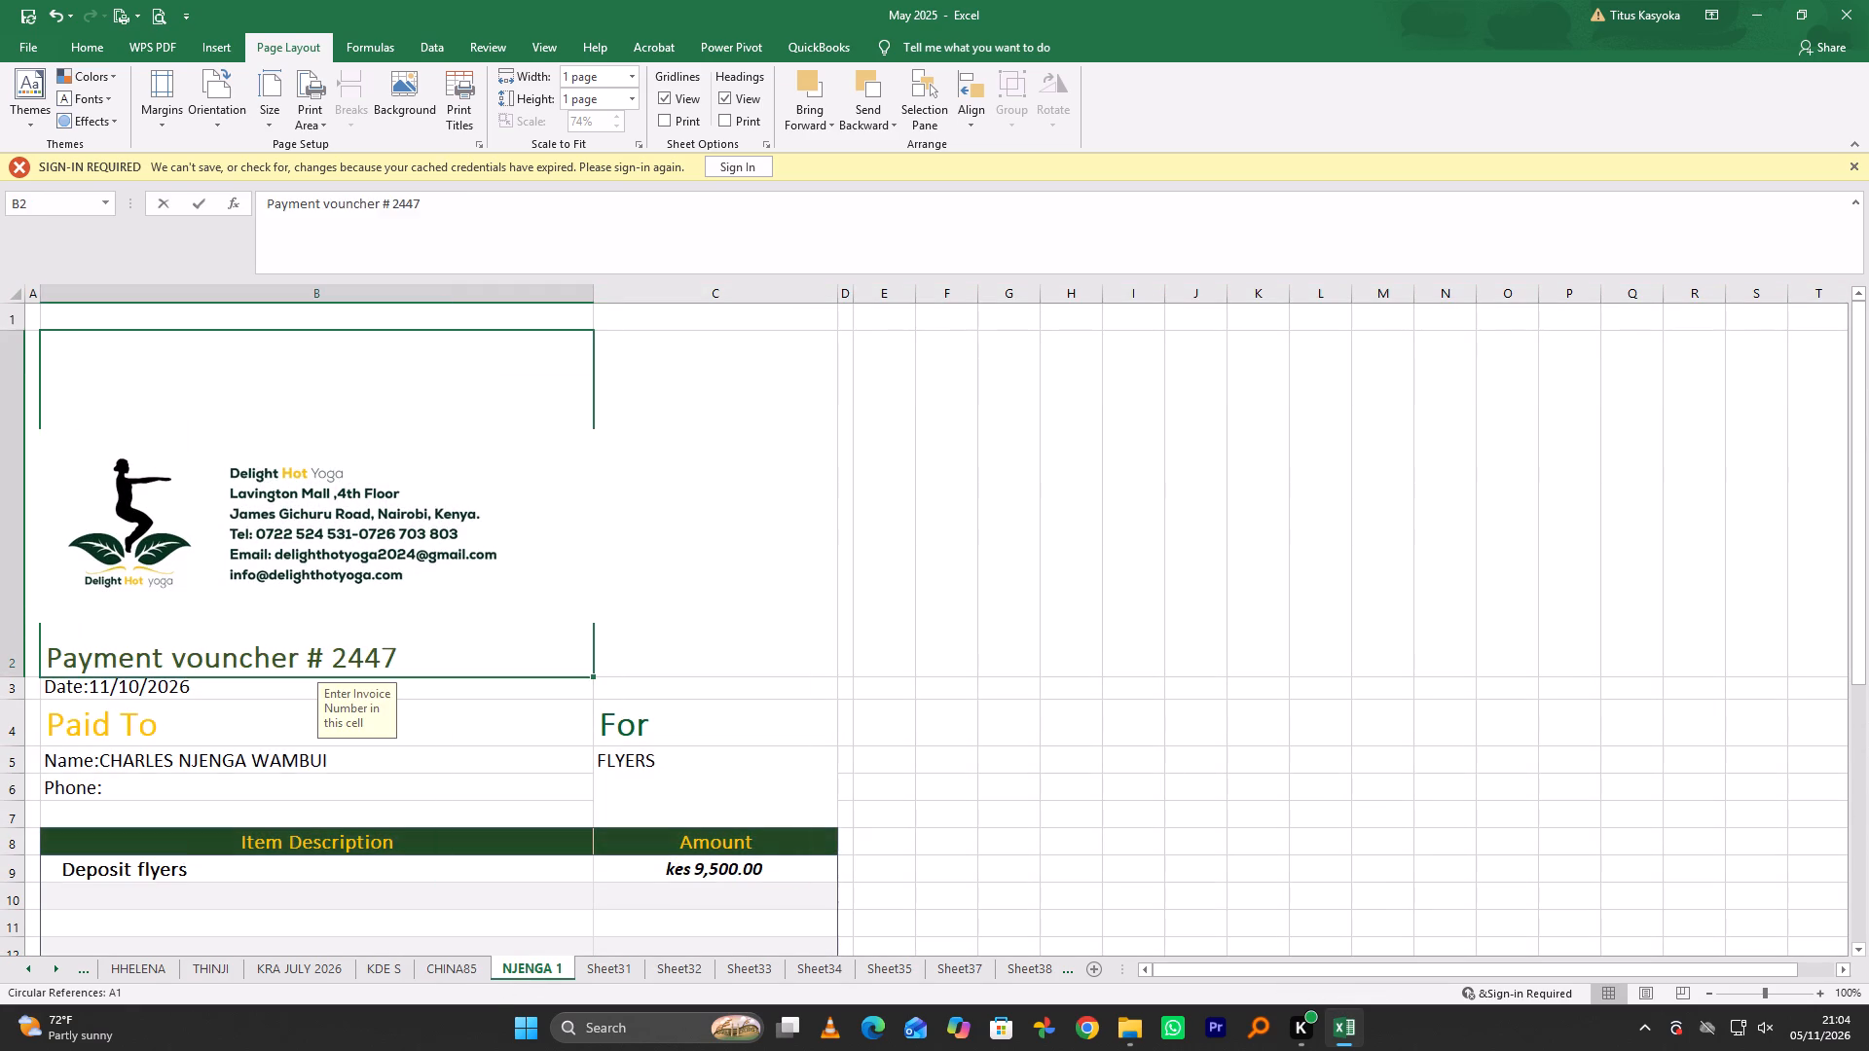
{"action": "key", "text": "BackSpace"}
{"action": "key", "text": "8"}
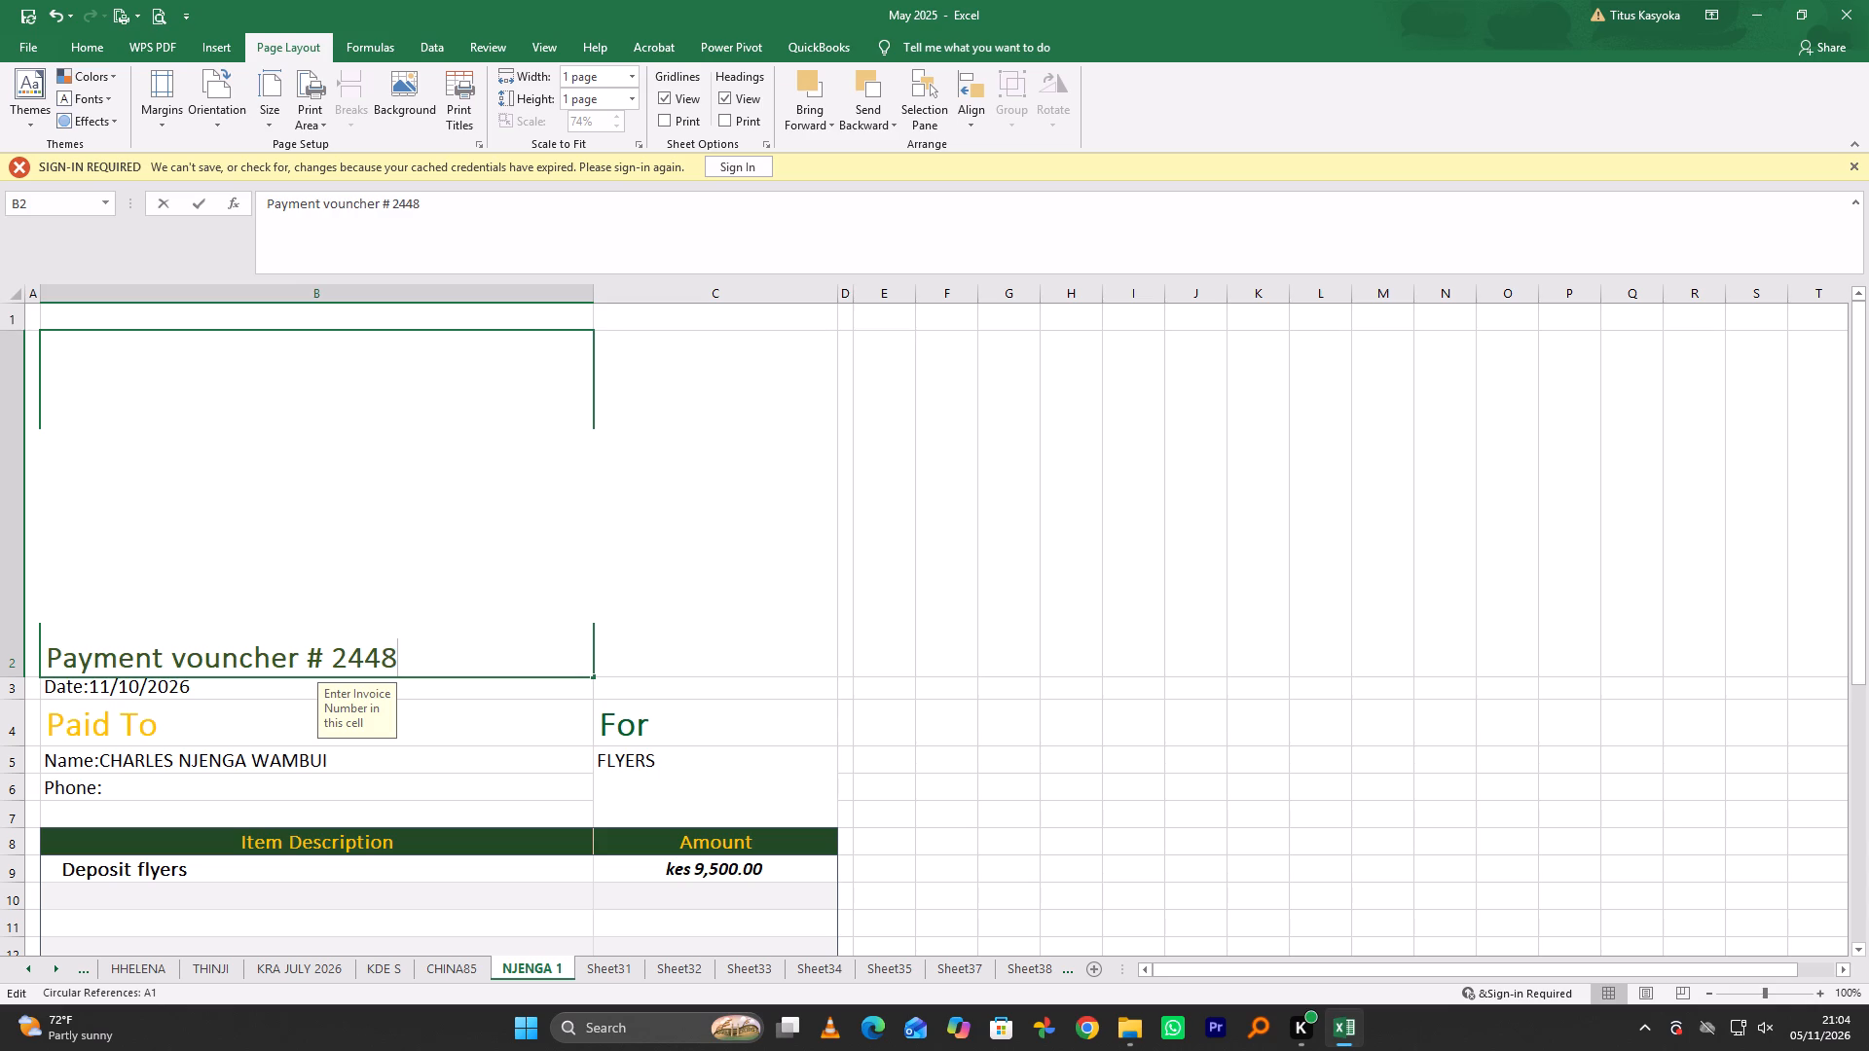
{"action": "left_click", "coordinate": [1197, 800]}
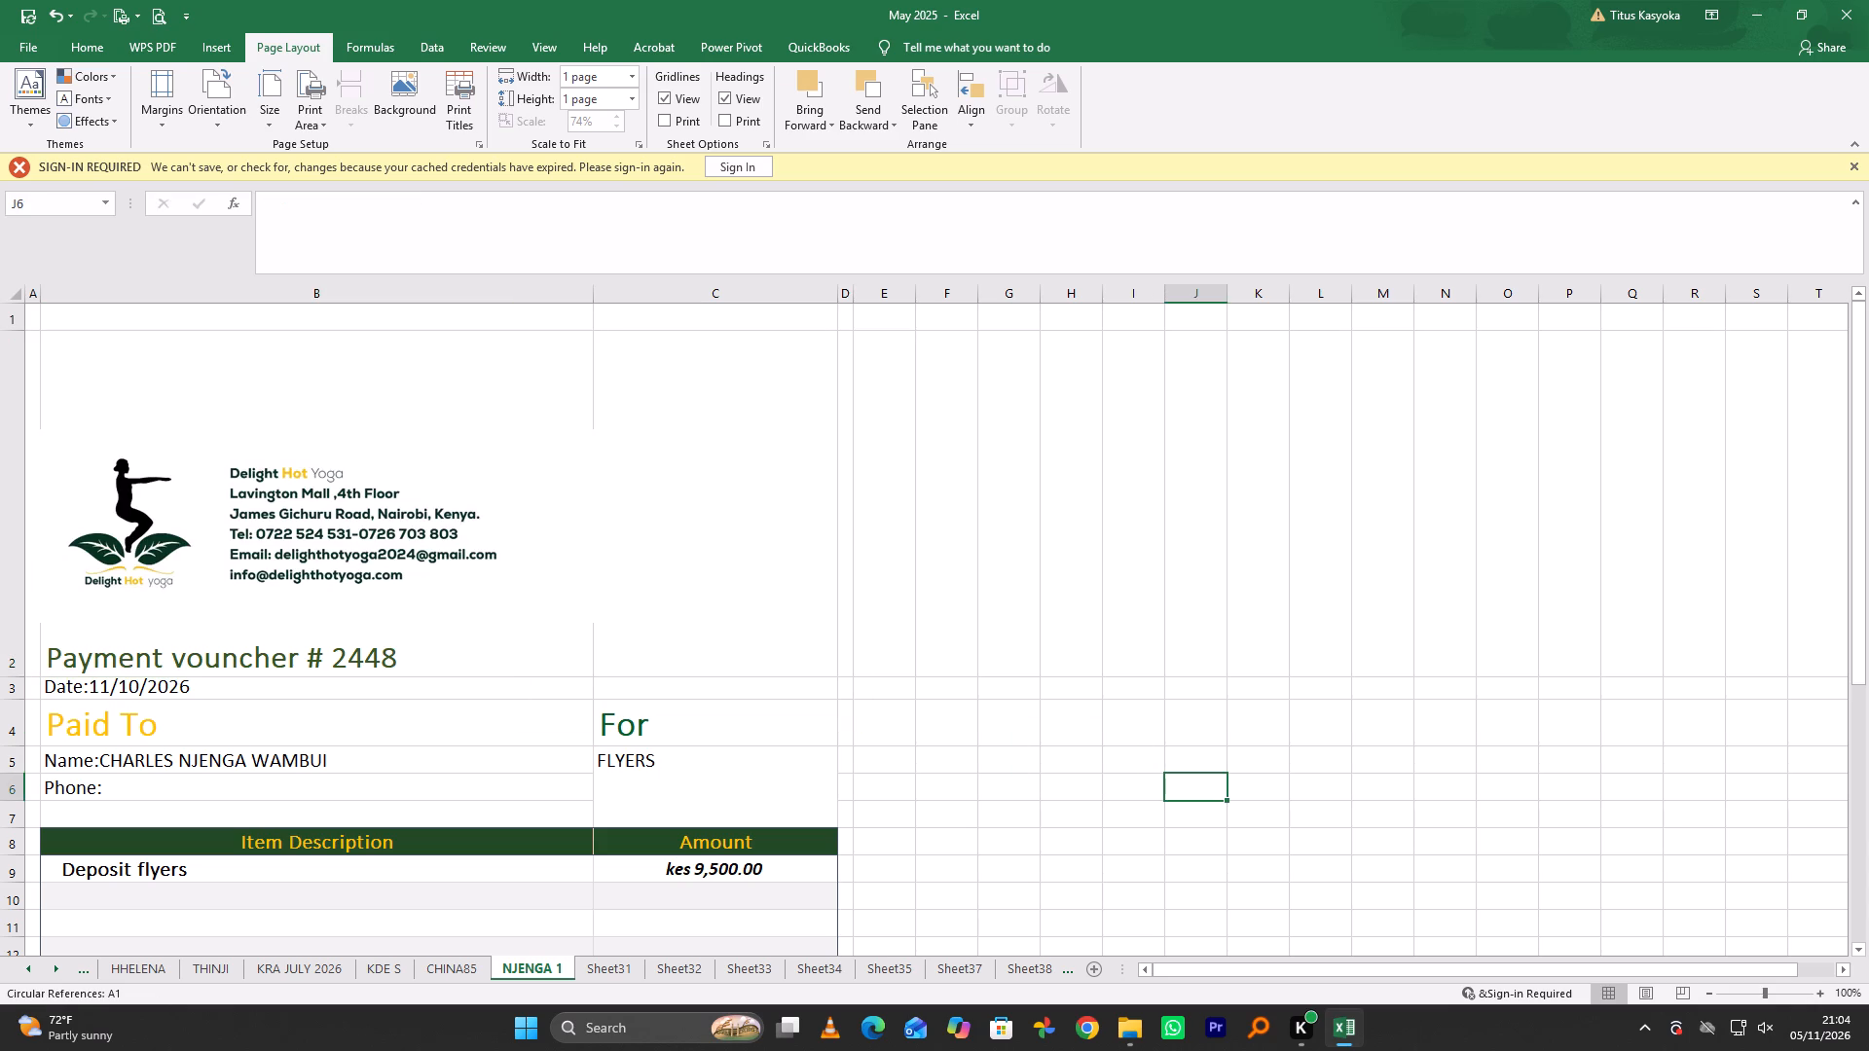
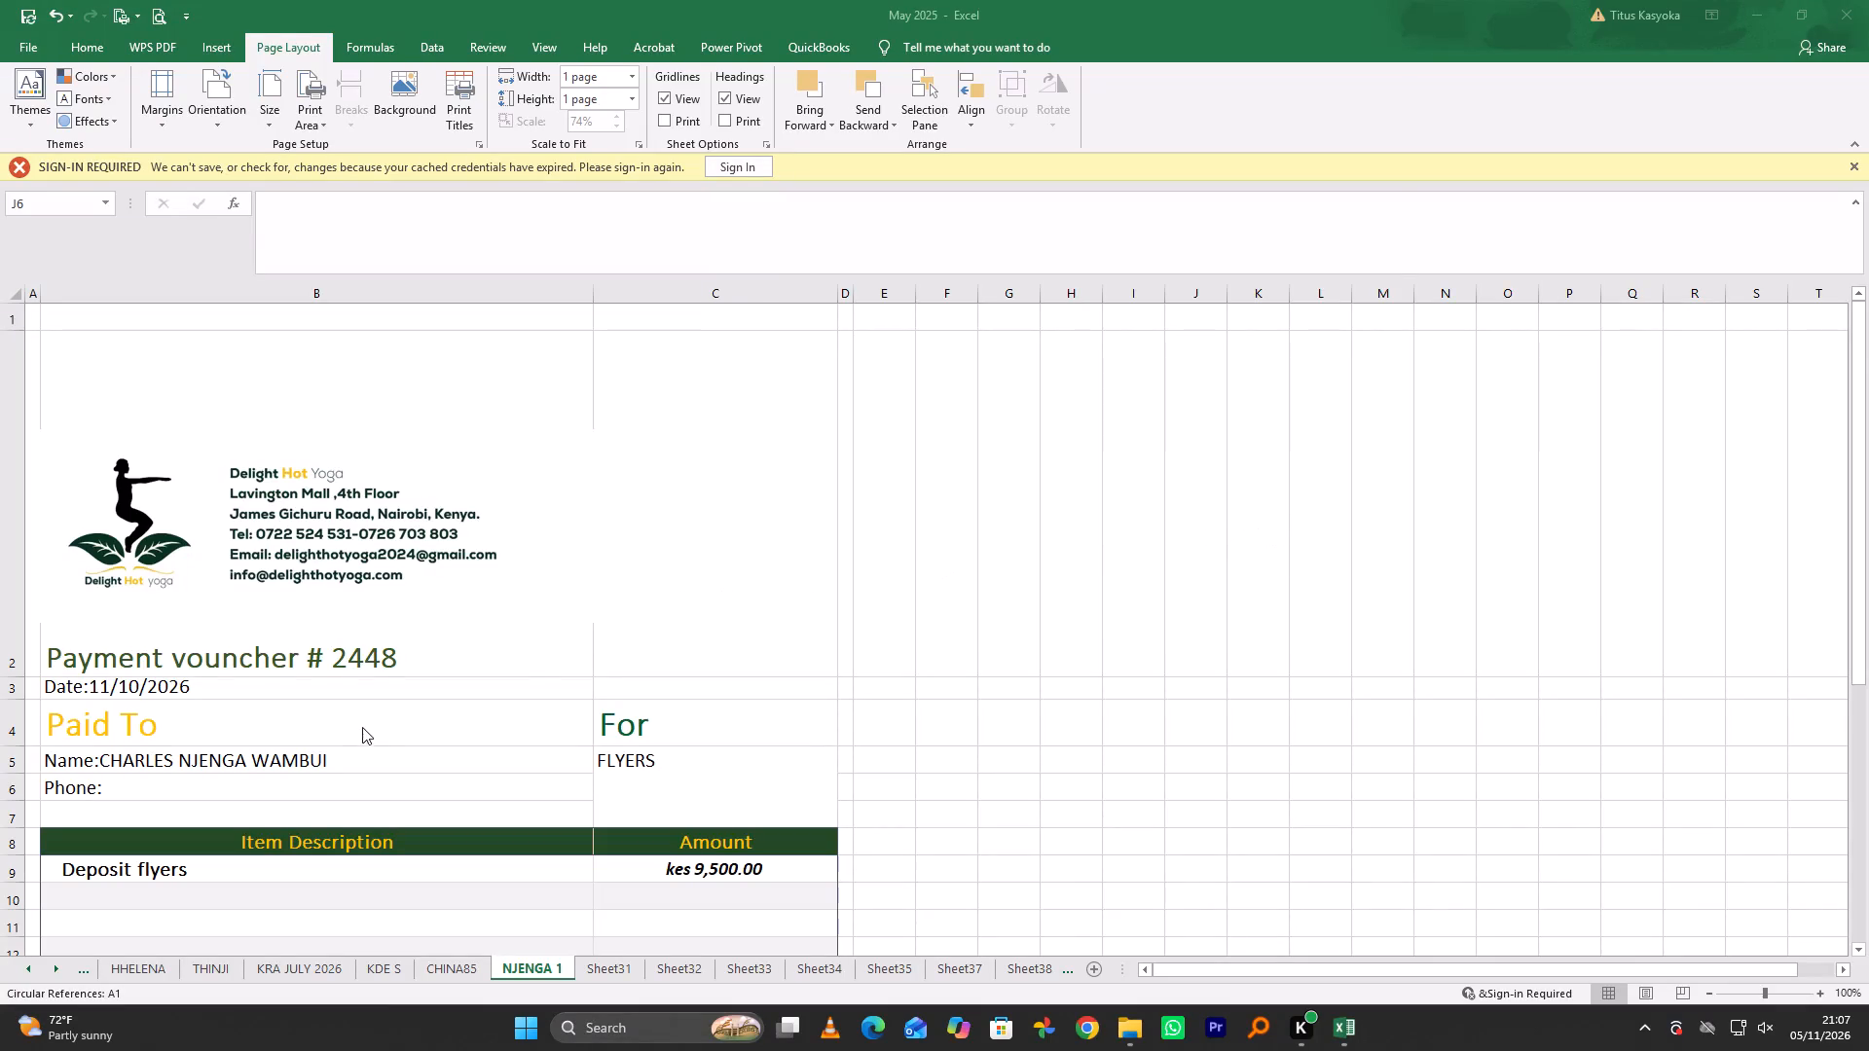
Rename the blank Sheet31 worksheet, next to the finished flyers voucher, as NJENGA 2.
{"action": "scroll", "coordinate": [371, 730], "scroll_direction": "down", "scroll_amount": 2}
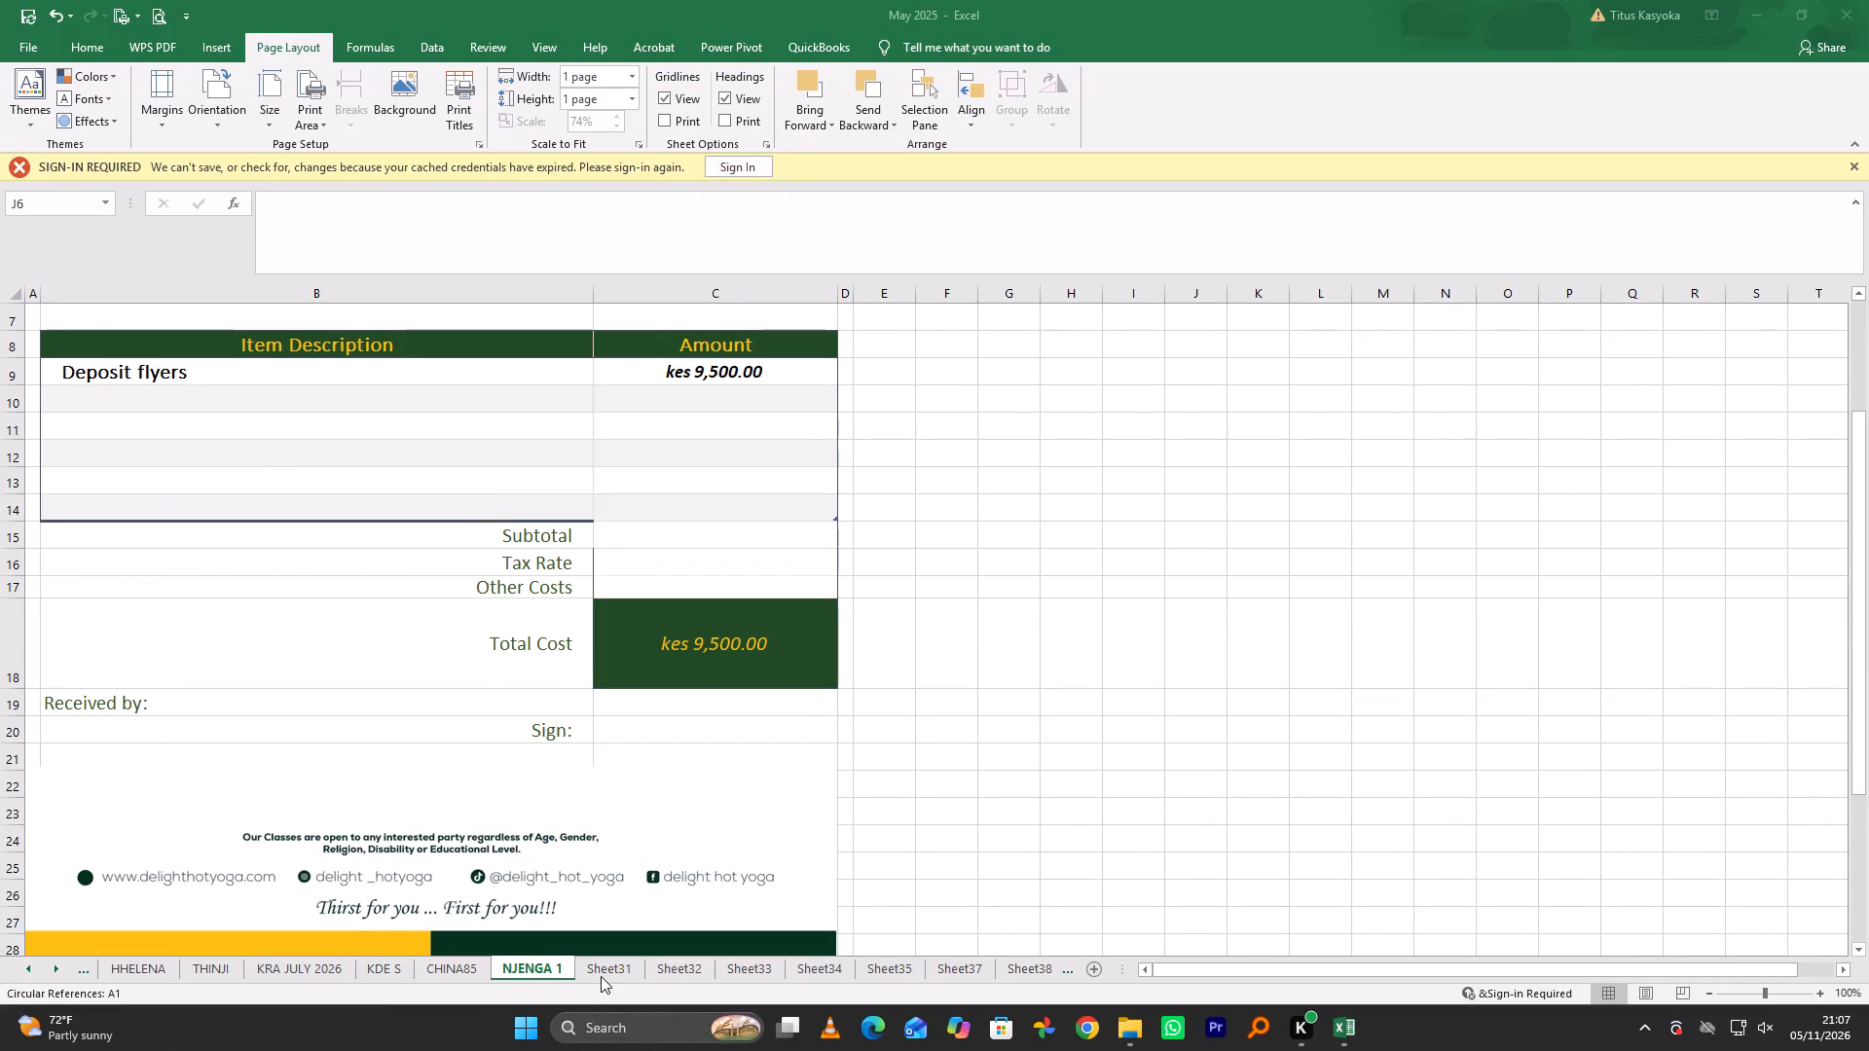
{"action": "double_click", "coordinate": [602, 974]}
{"action": "left_click", "coordinate": [602, 974]}
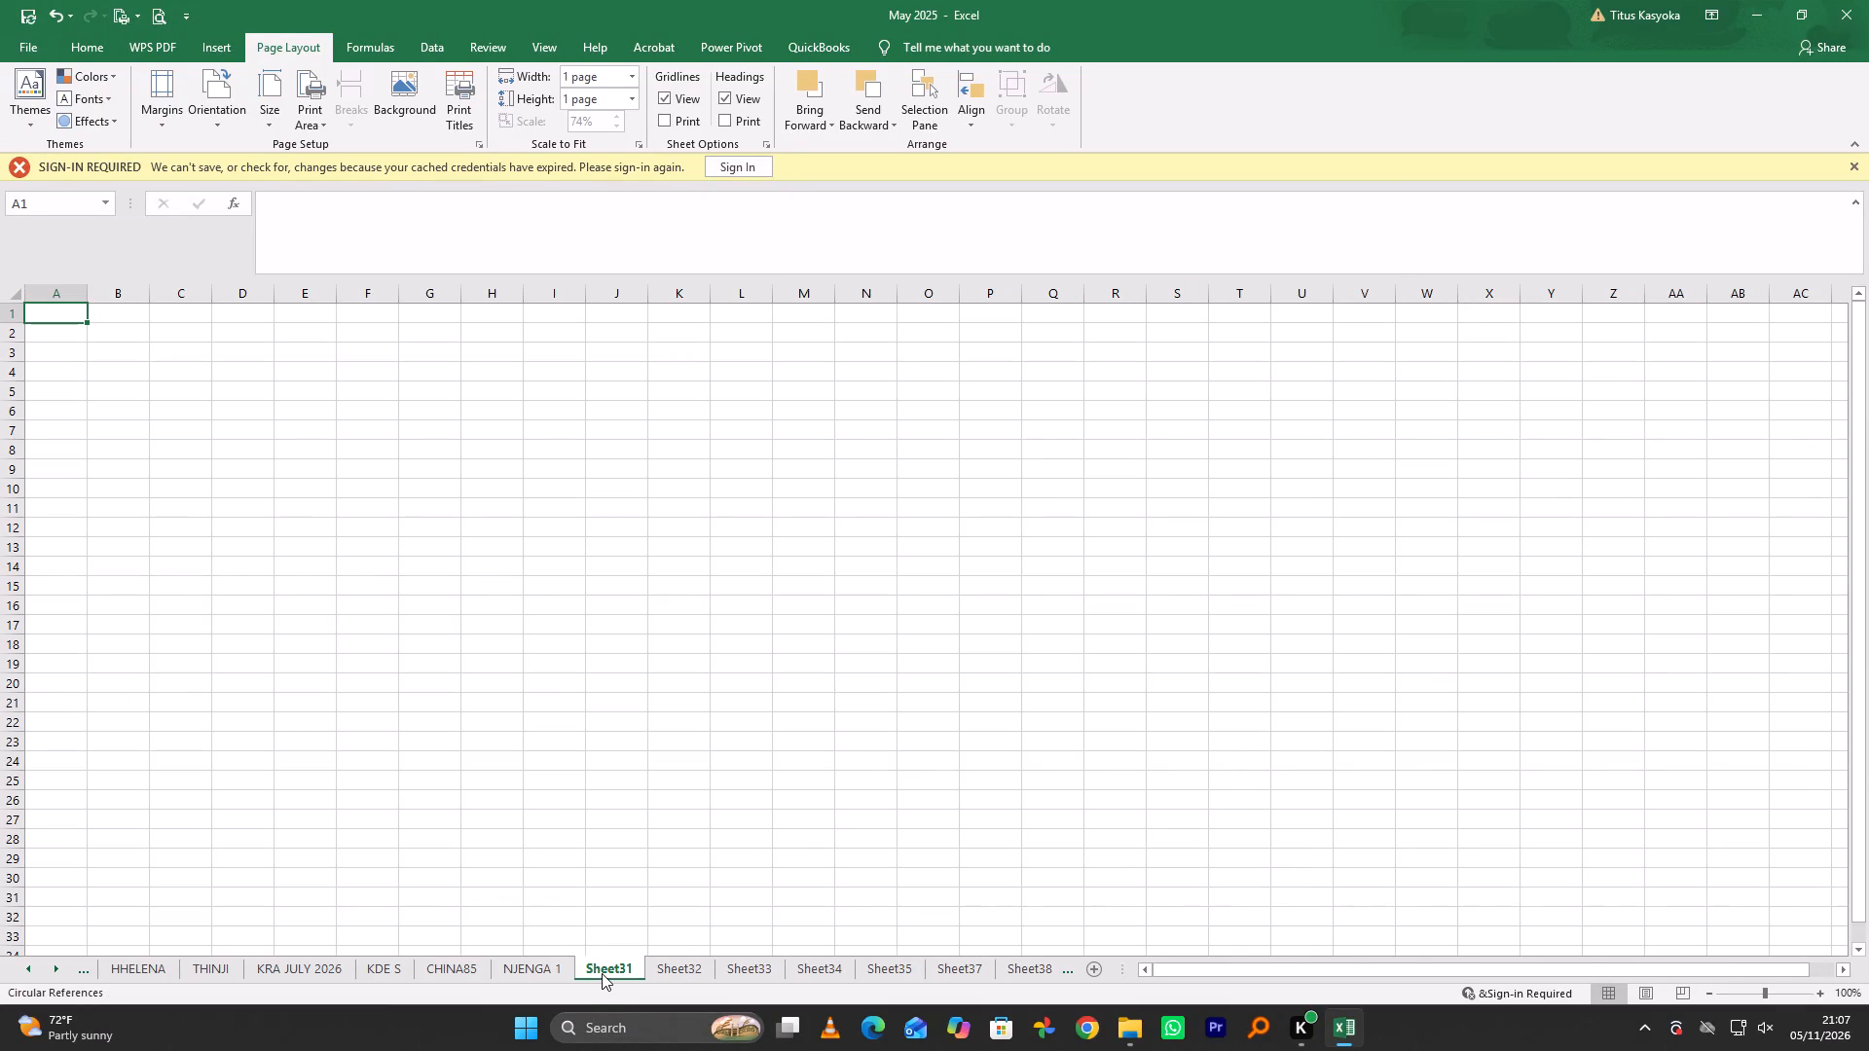
{"action": "double_click", "coordinate": [602, 973]}
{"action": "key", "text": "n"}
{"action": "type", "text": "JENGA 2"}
Copy the entire contents of the NJENGA 1 voucher sheet for reuse in the NJENGA 2 sheet.
{"action": "left_click", "coordinate": [540, 970]}
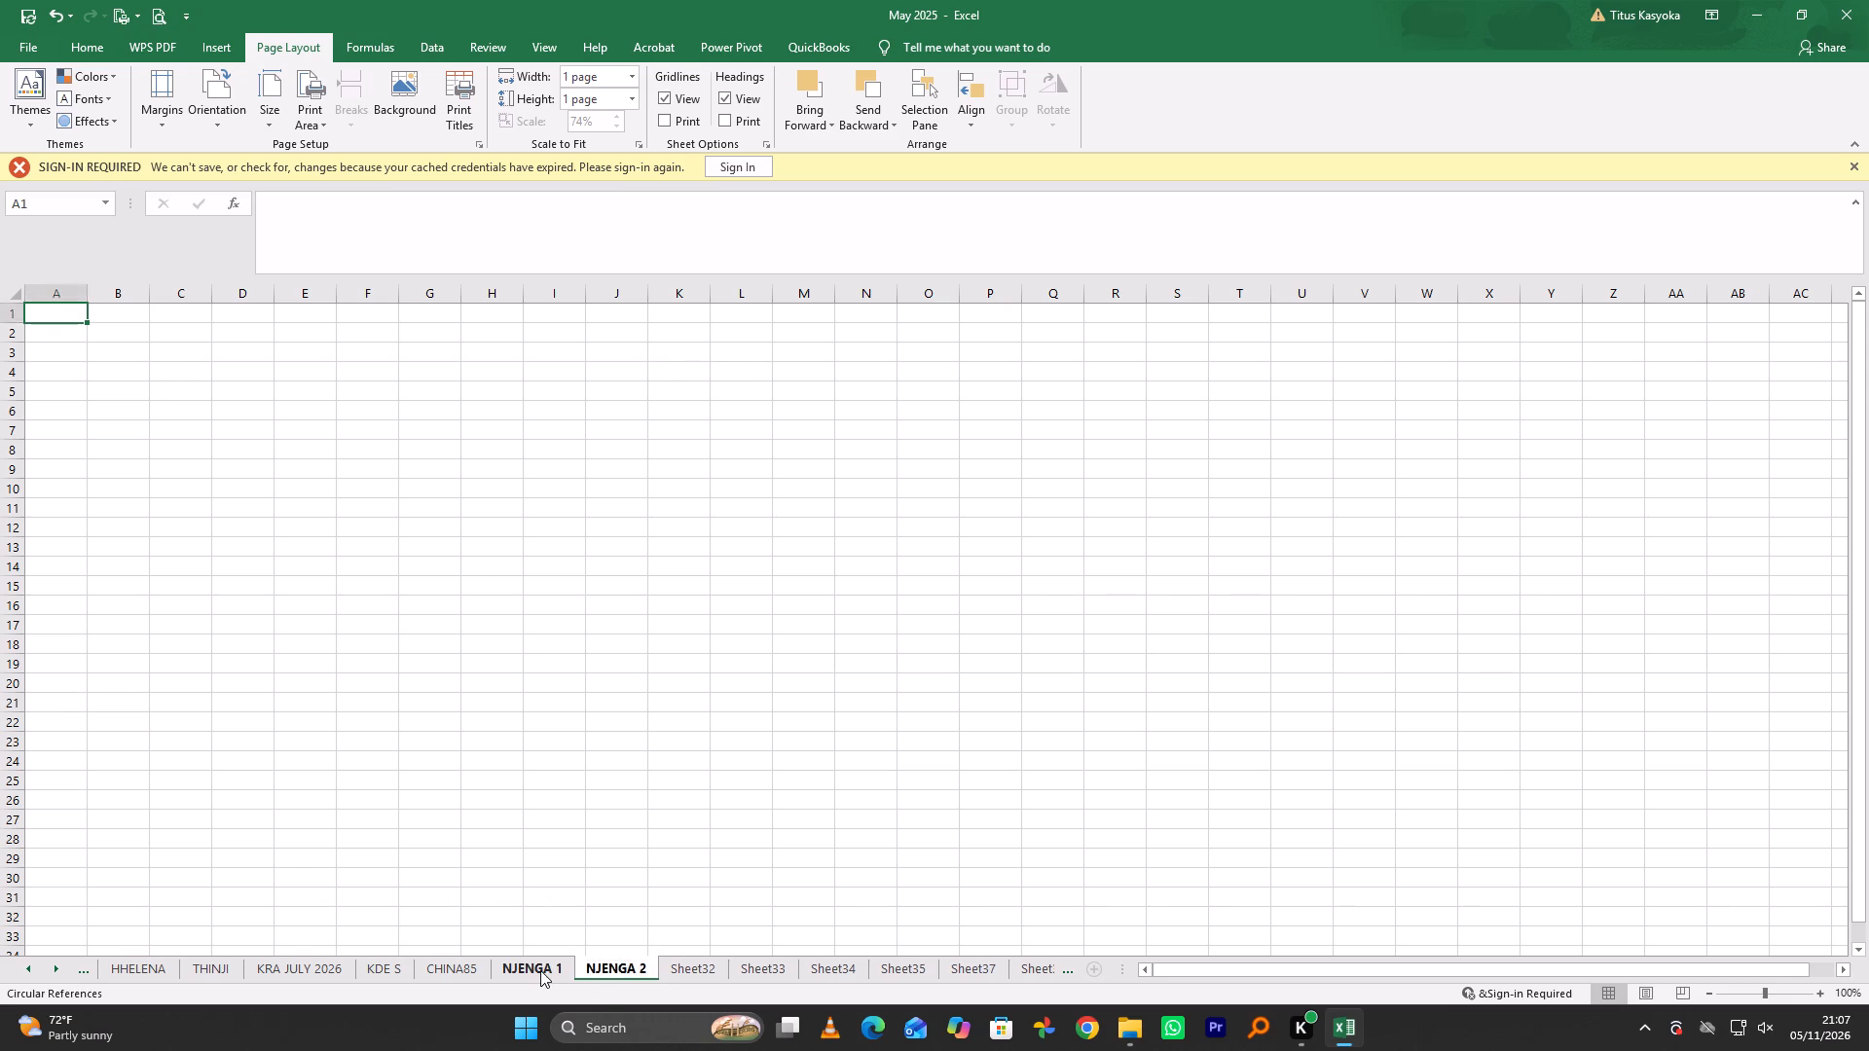
{"action": "scroll", "coordinate": [262, 407], "scroll_direction": "up", "scroll_amount": 9}
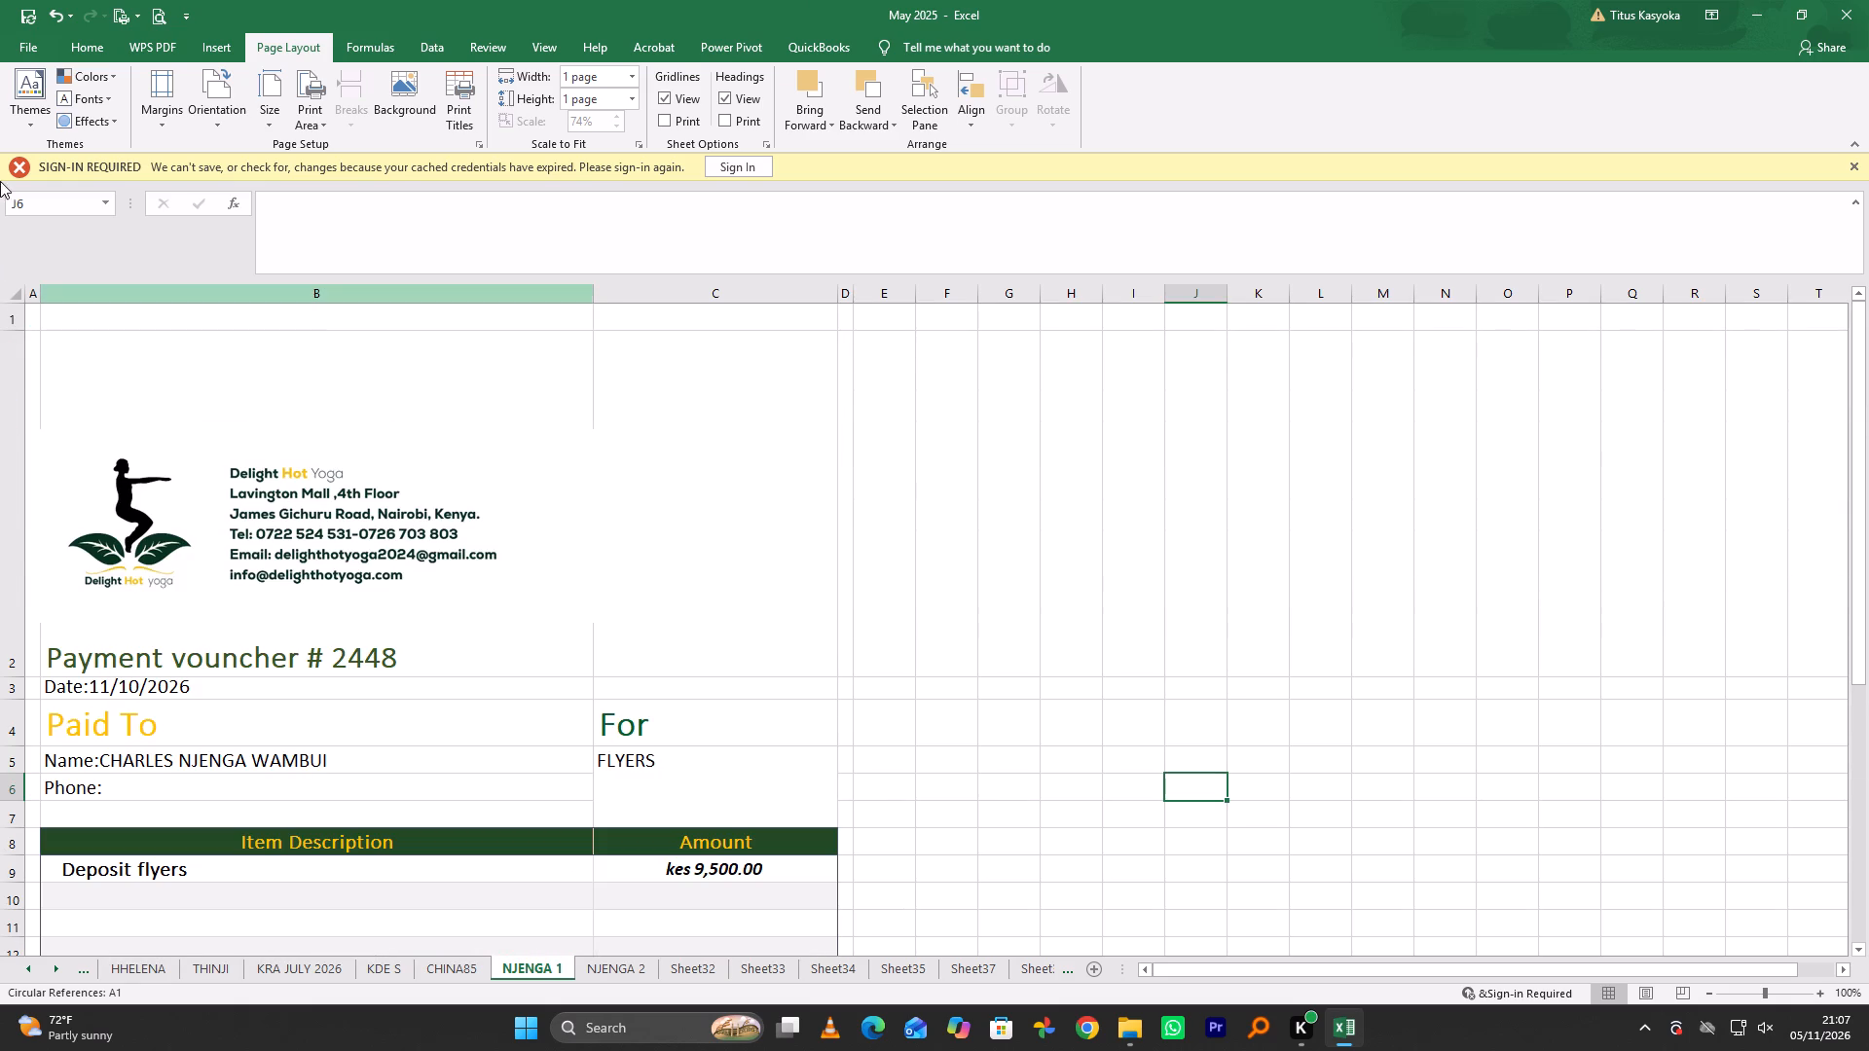
{"action": "right_click", "coordinate": [11, 293]}
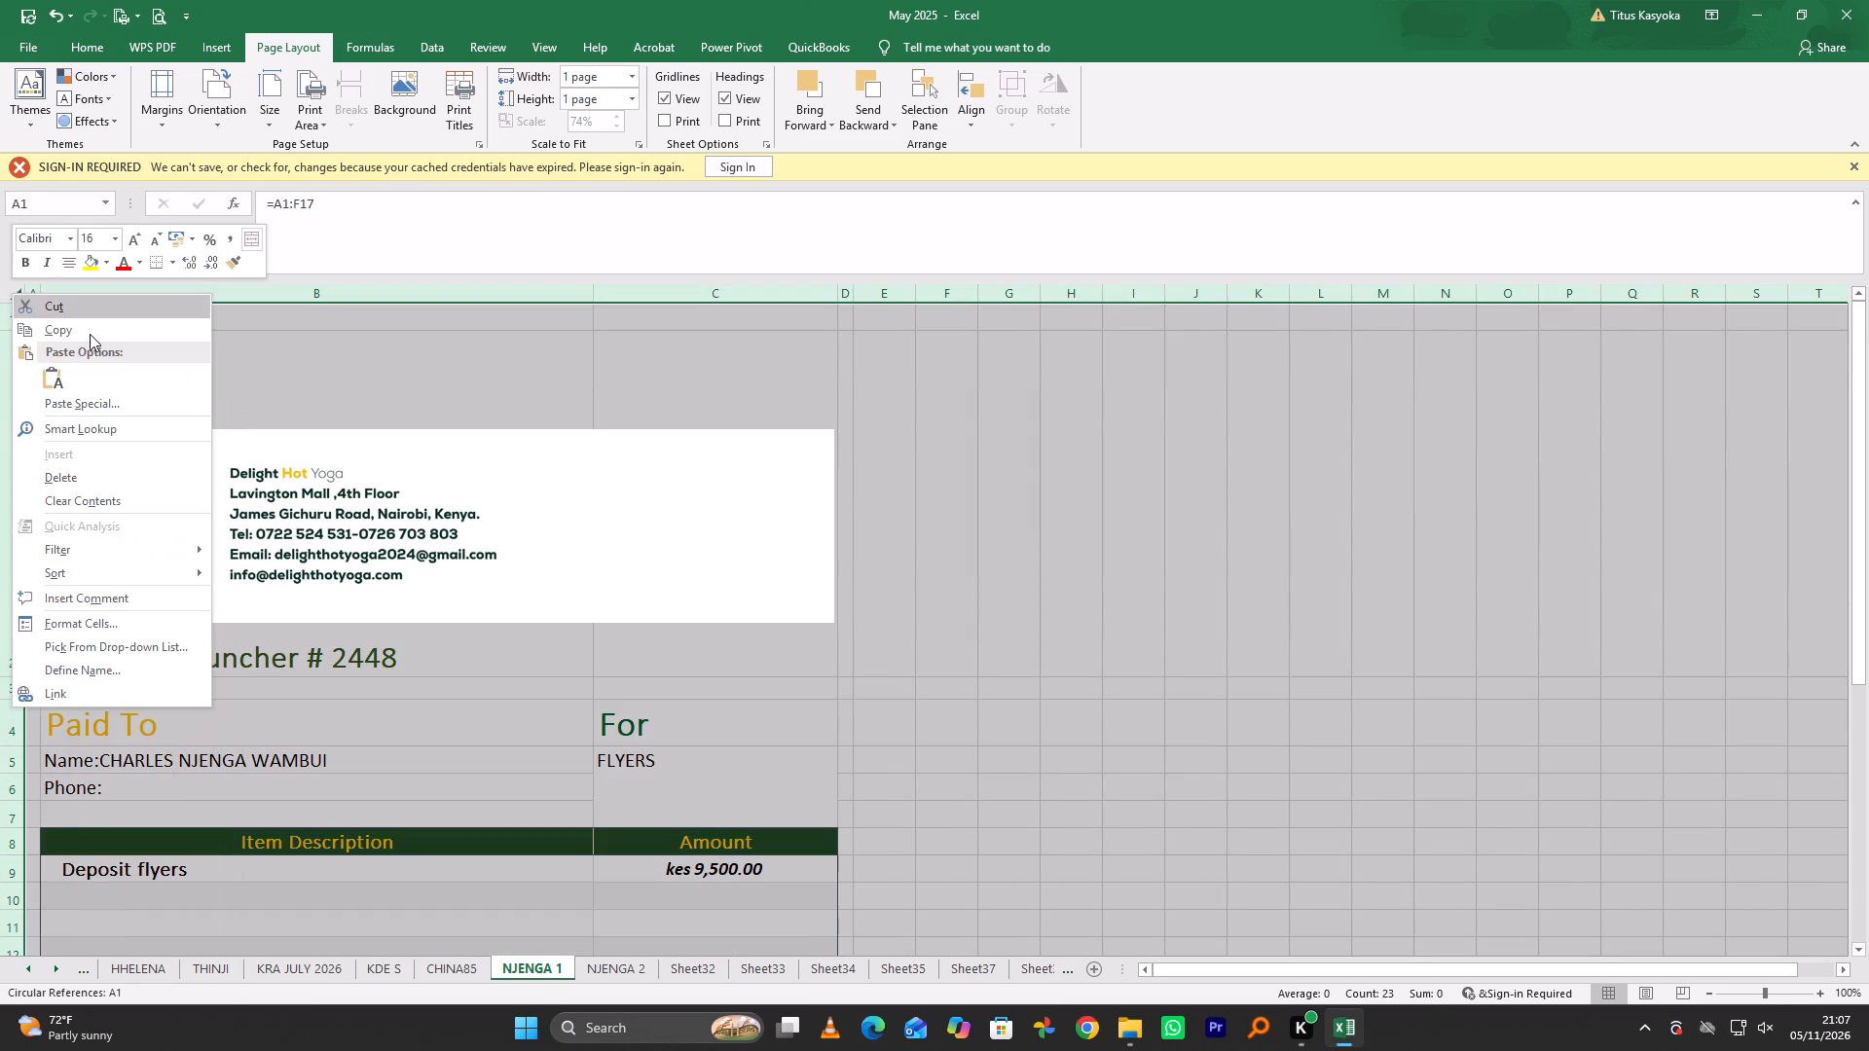
Copy the entire NJENGA 1 voucher sheet and paste it into the empty NJENGA 2 sheet.
{"action": "left_click", "coordinate": [86, 333]}
{"action": "left_click", "coordinate": [615, 970]}
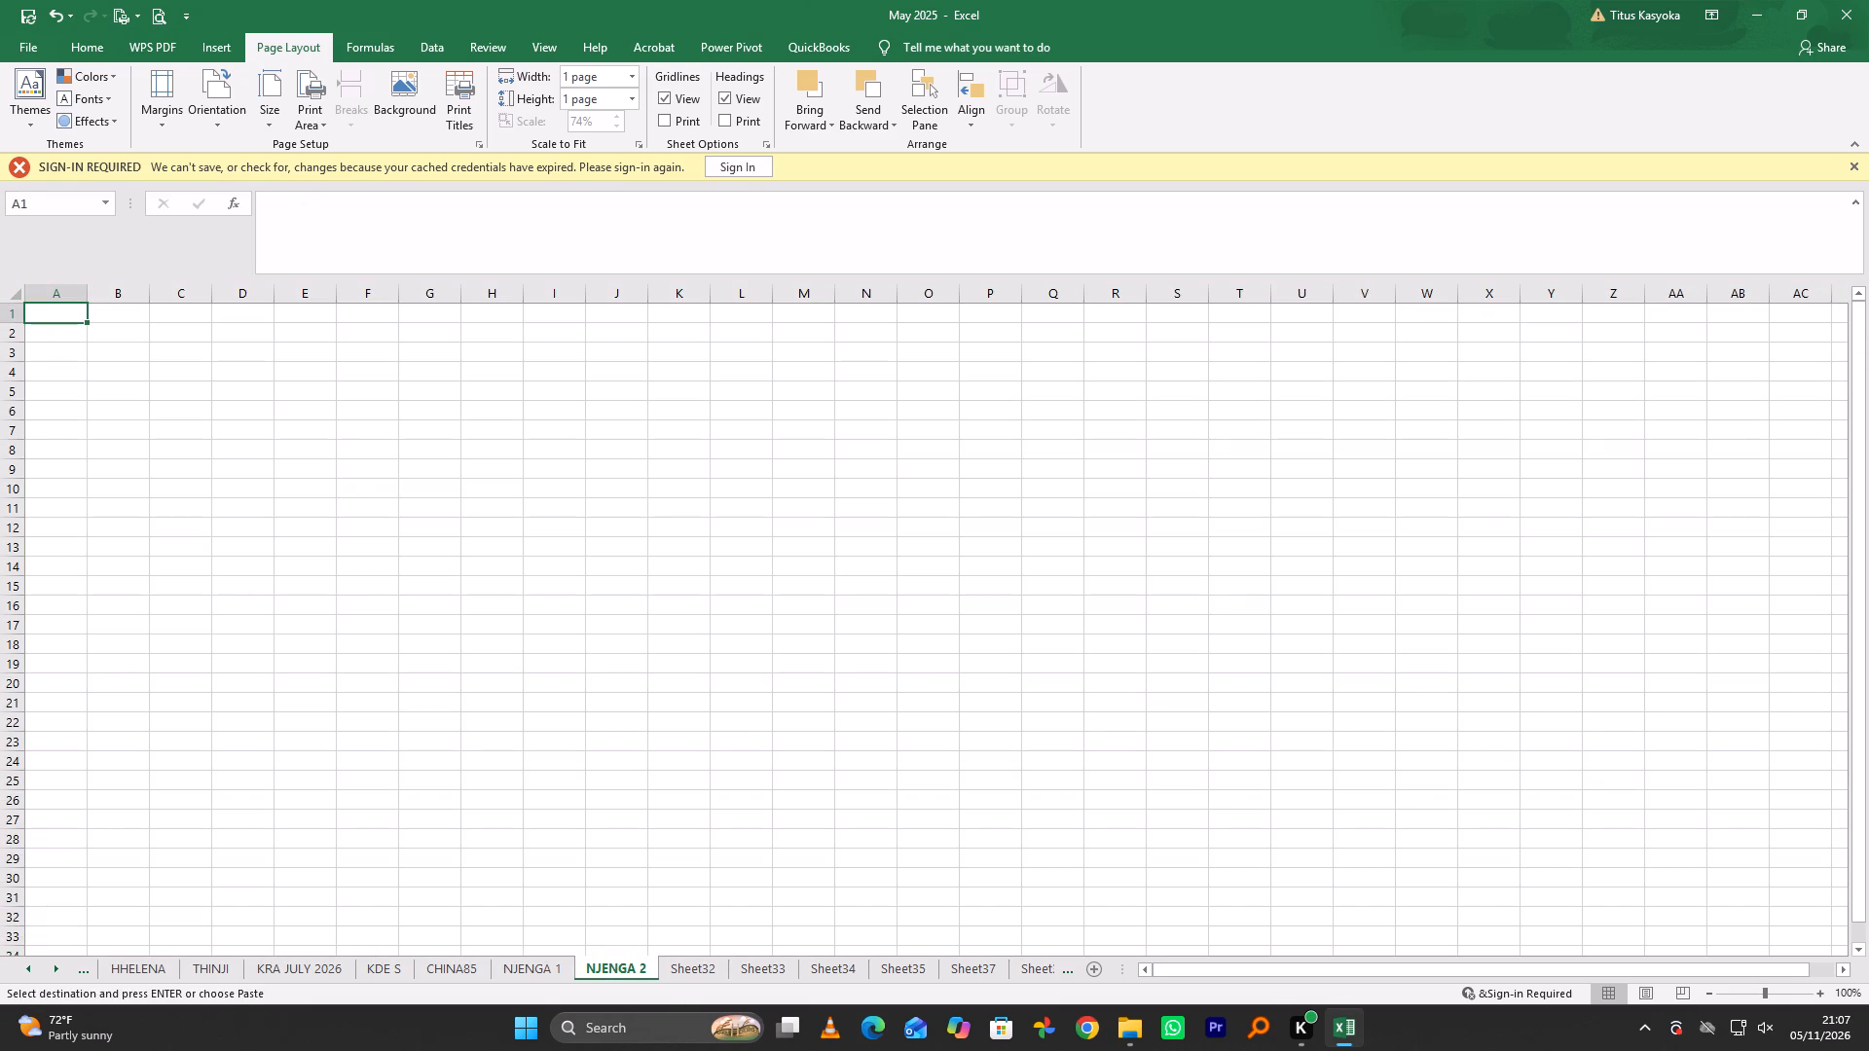
{"action": "right_click", "coordinate": [6, 293]}
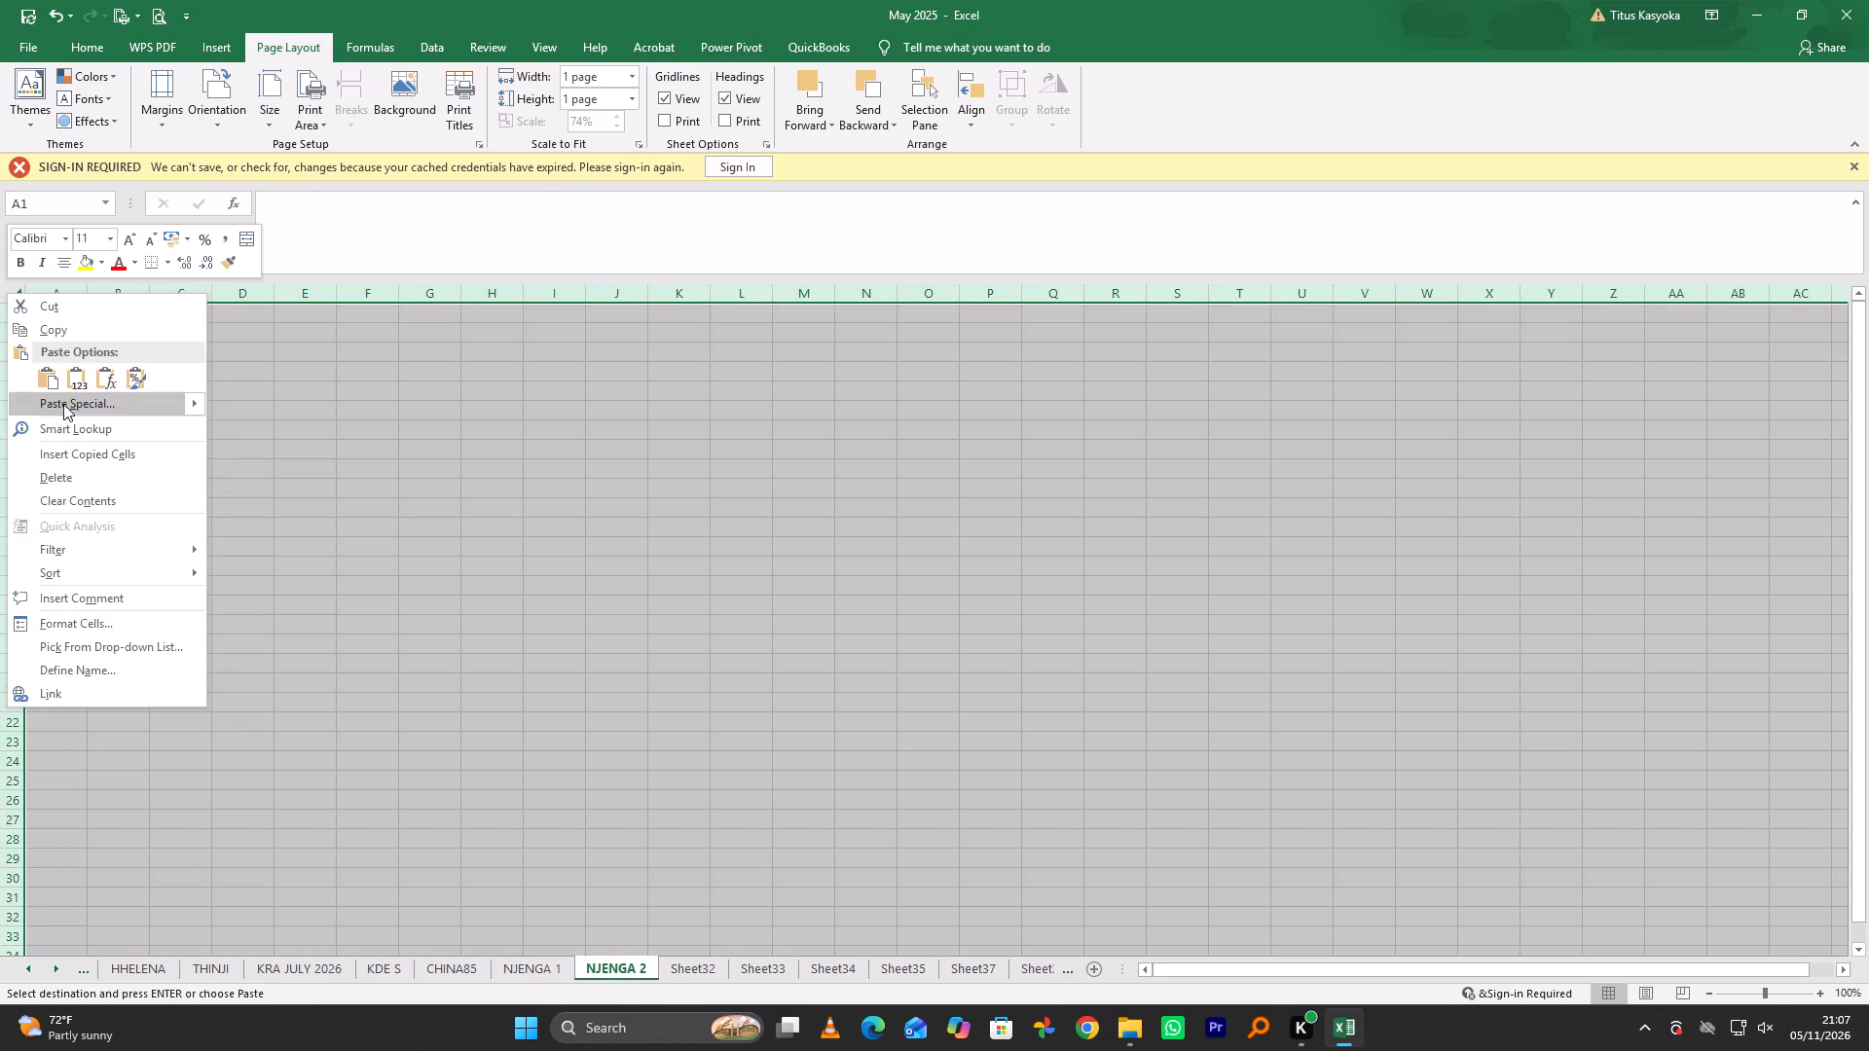
{"action": "left_click", "coordinate": [54, 376]}
{"action": "left_click", "coordinate": [1261, 804]}
Shrink the stretched header logo picture on NJENGA 2 and place it just above the payment voucher number.
{"action": "left_click", "coordinate": [472, 773]}
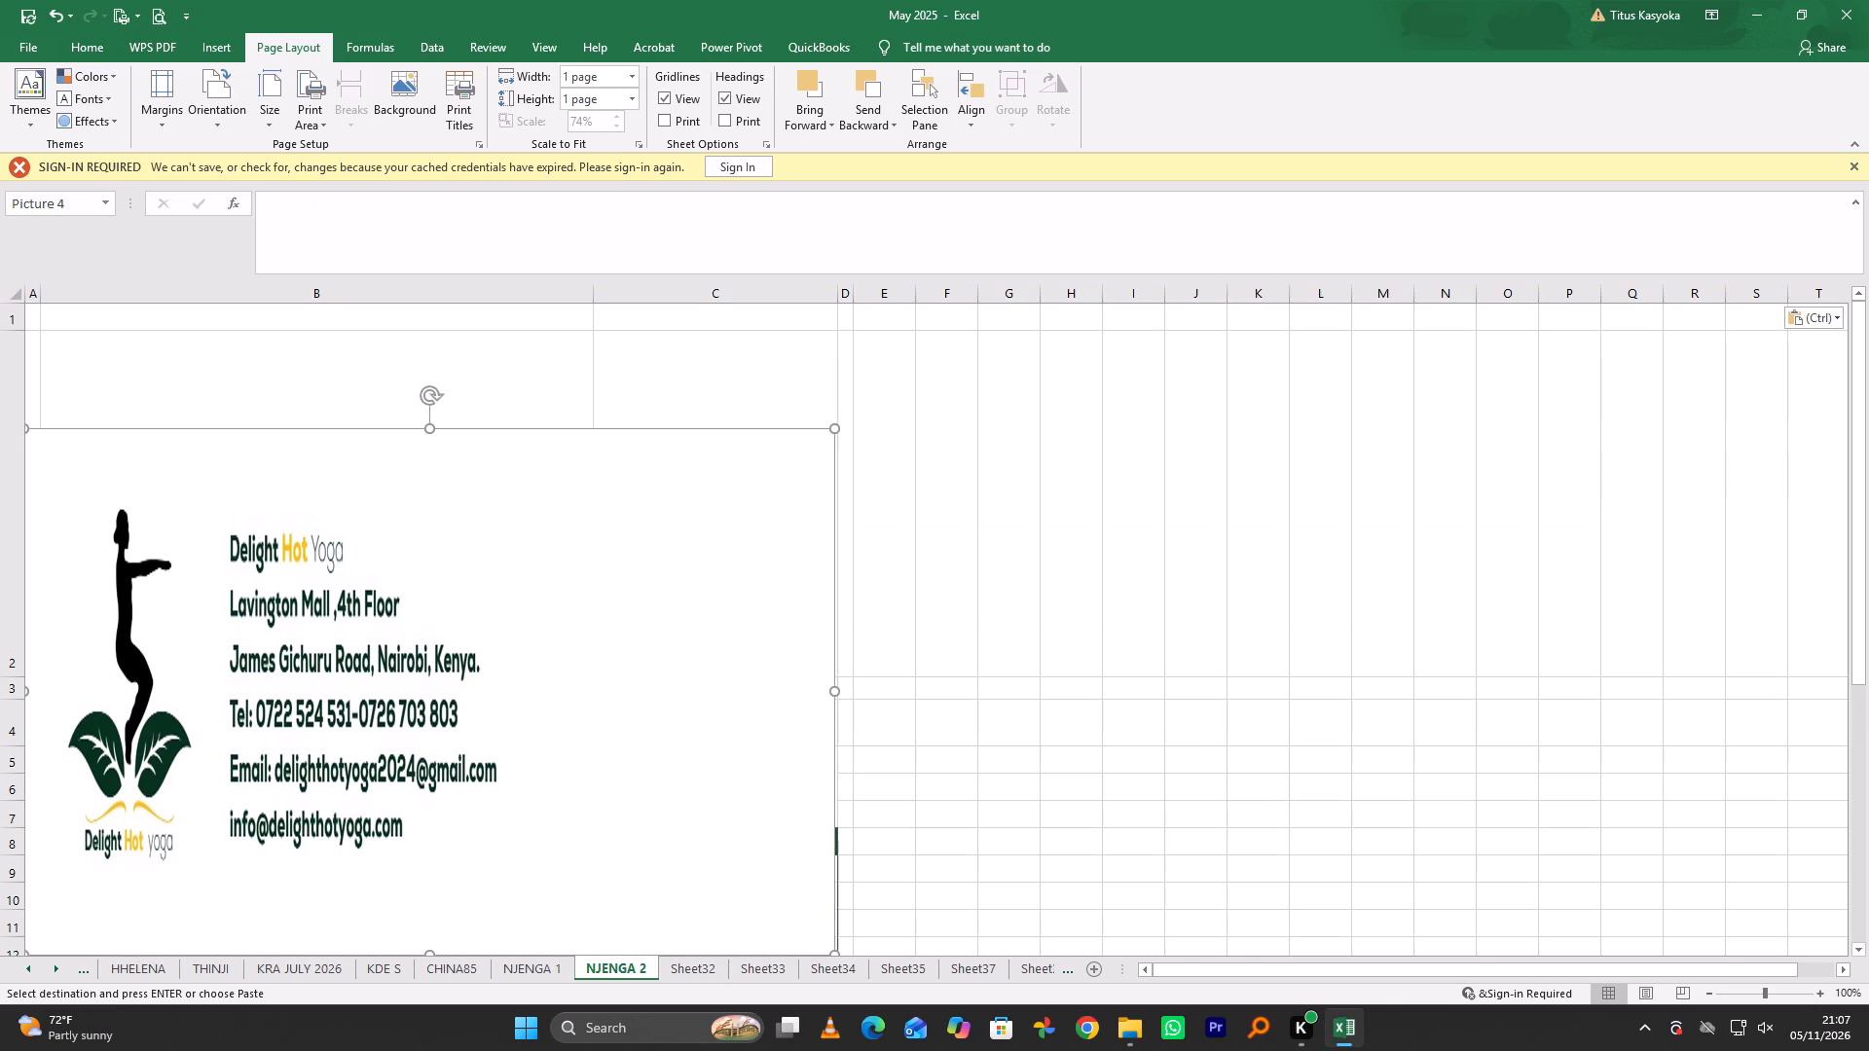
{"action": "left_click_drag", "start_coordinate": [432, 422], "coordinate": [416, 683]}
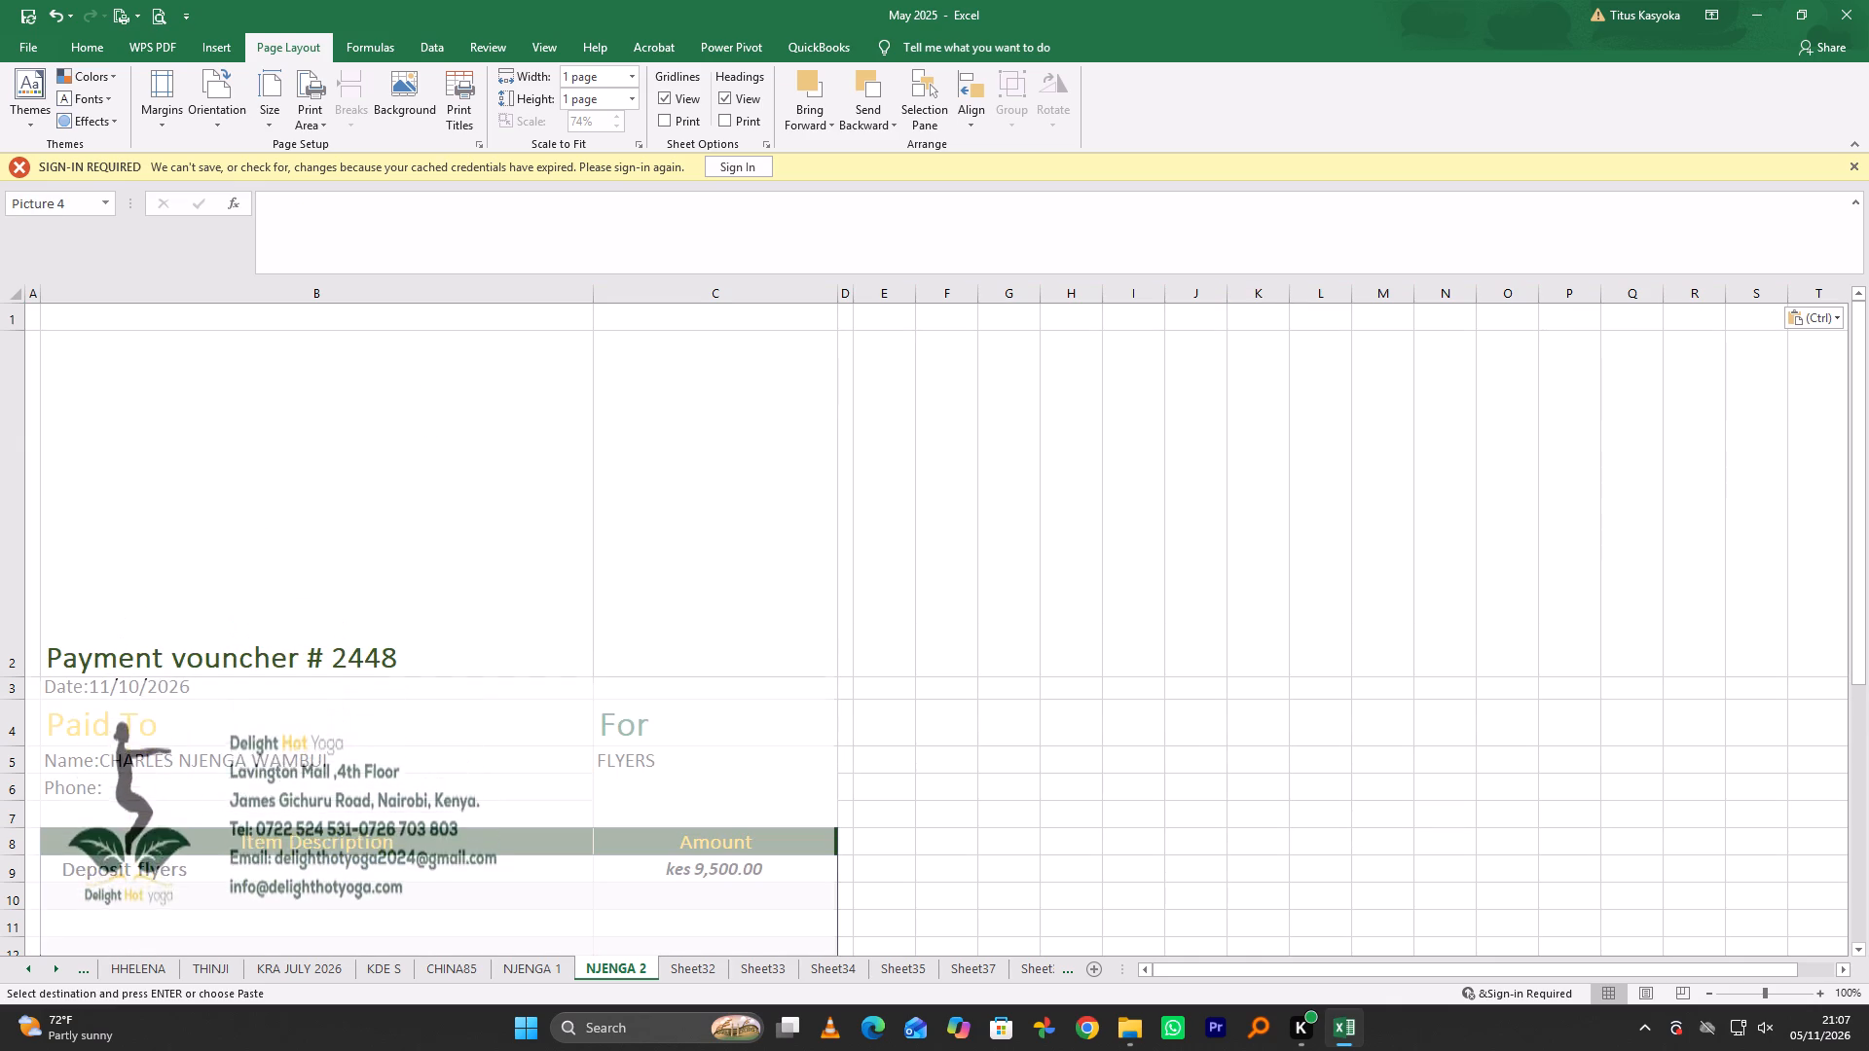
{"action": "left_click_drag", "start_coordinate": [416, 683], "coordinate": [415, 750]}
{"action": "left_click_drag", "start_coordinate": [420, 859], "coordinate": [421, 535]}
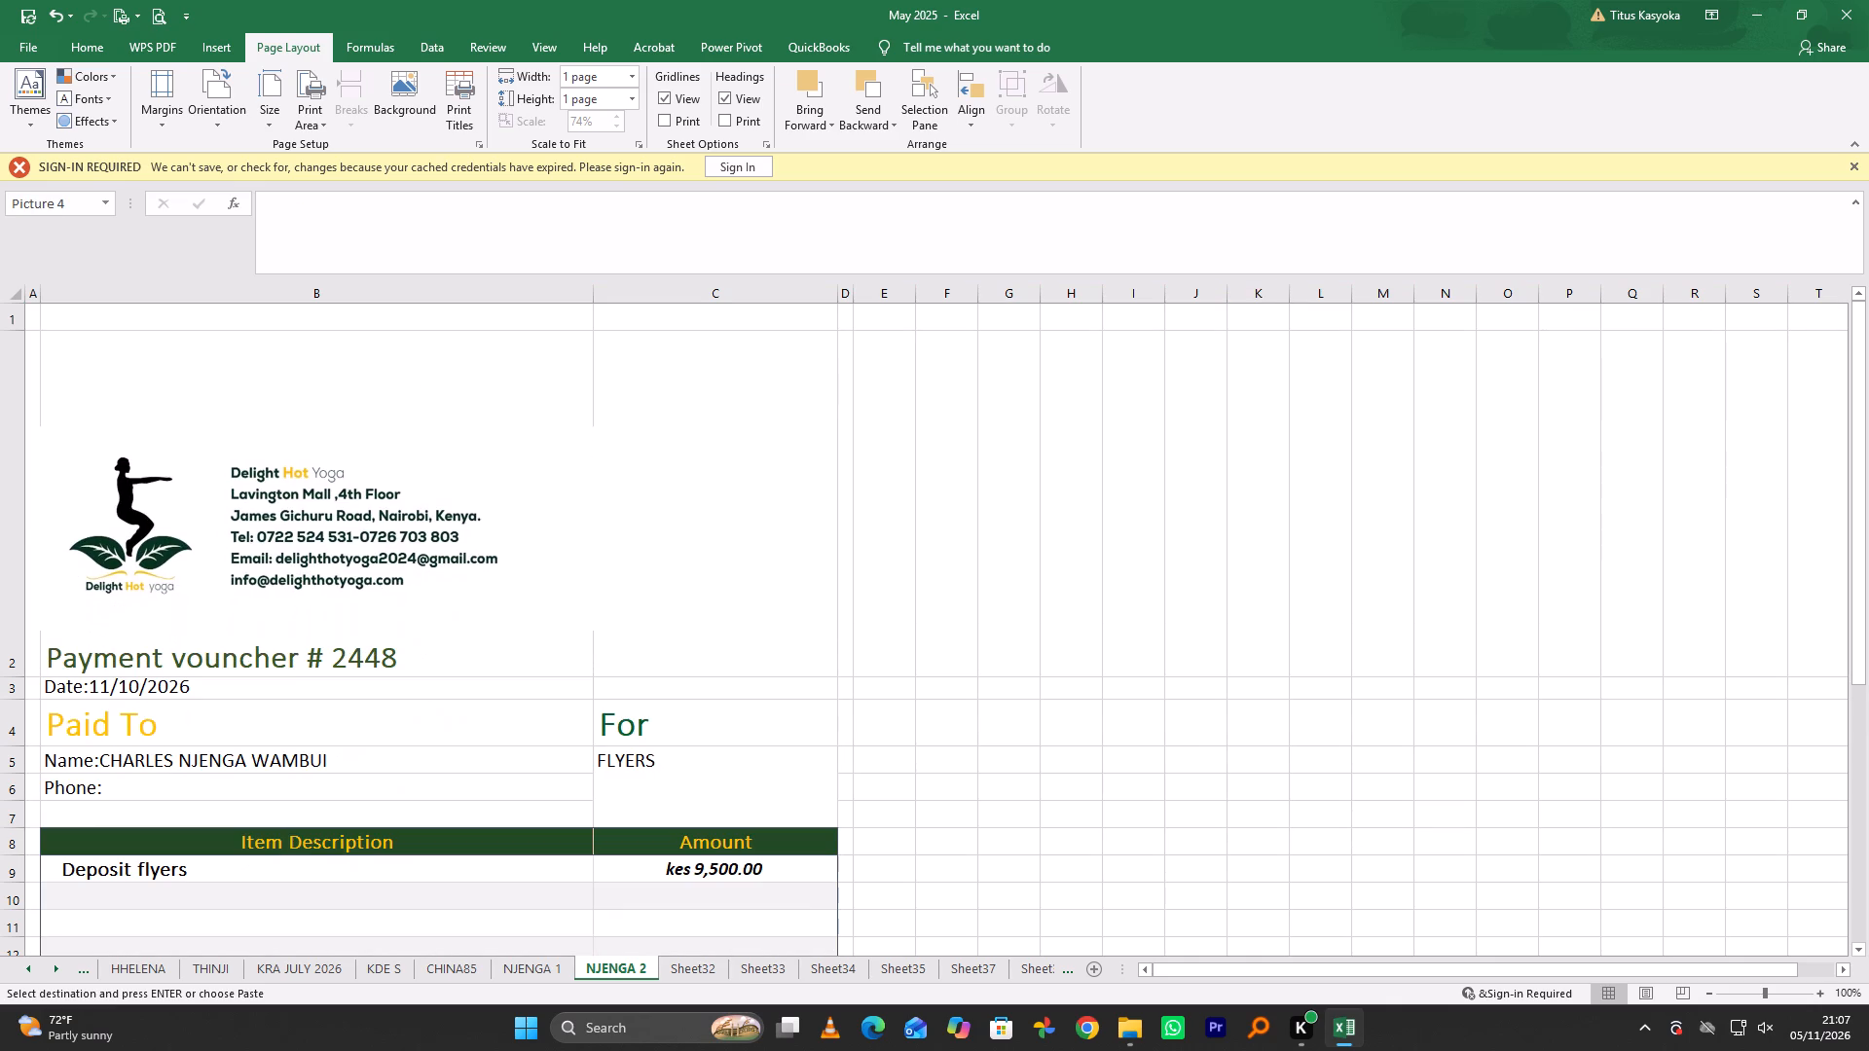
Reduce the height of the footer contact banner picture so it ends around row 28.
{"action": "scroll", "coordinate": [476, 793], "scroll_direction": "down", "scroll_amount": 4}
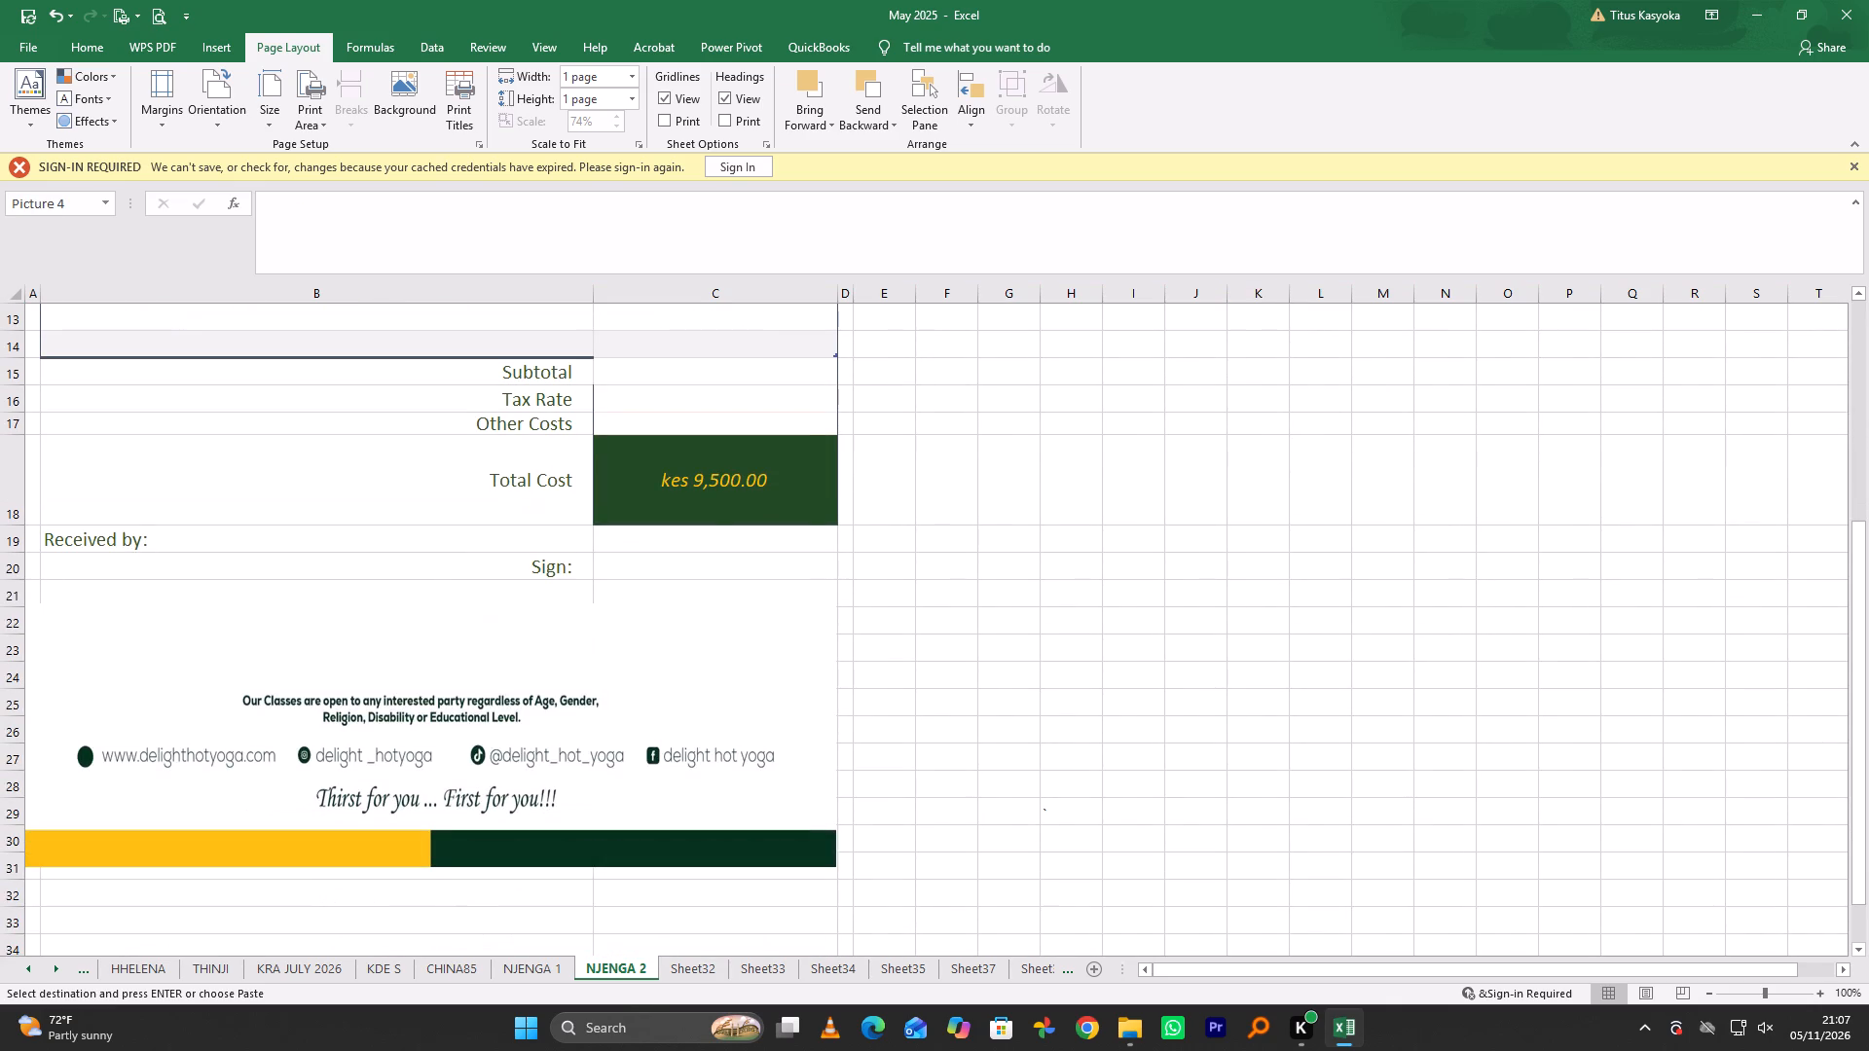
{"action": "left_click", "coordinate": [478, 786]}
{"action": "left_click_drag", "start_coordinate": [427, 869], "coordinate": [434, 793]}
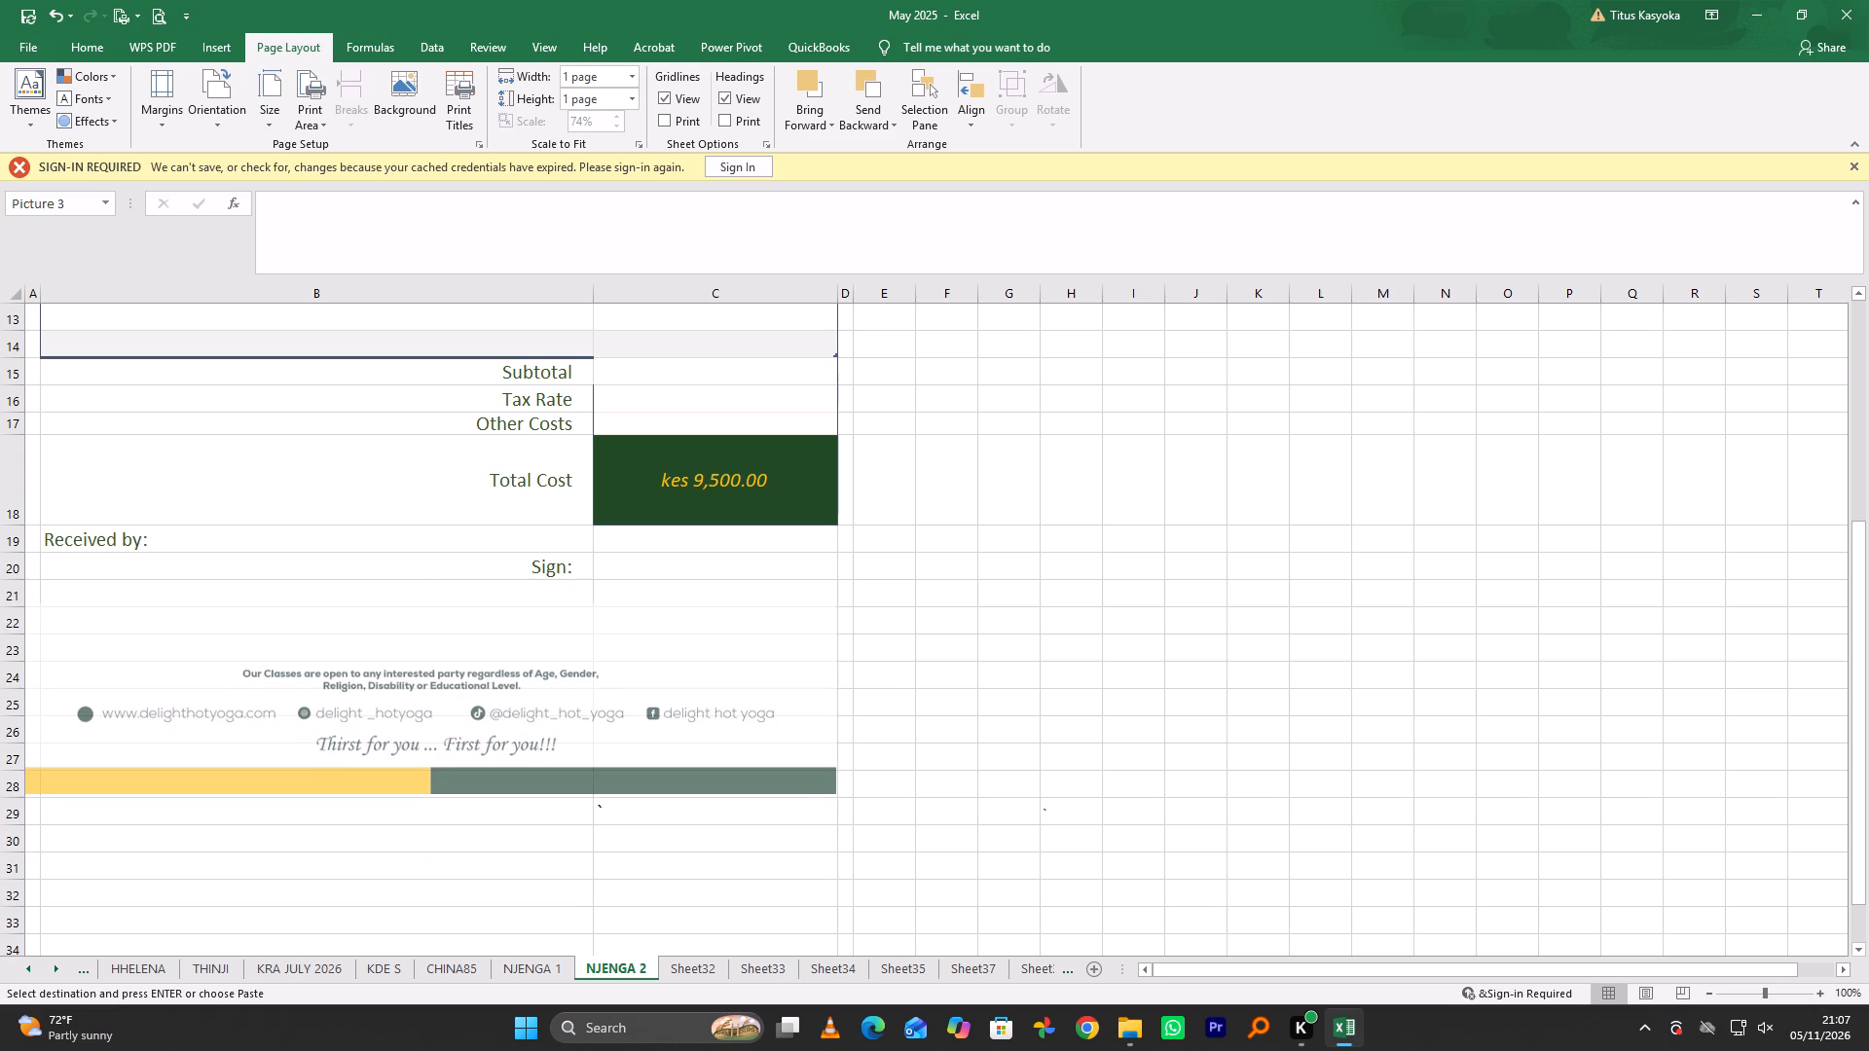
{"action": "left_click_drag", "start_coordinate": [434, 793], "coordinate": [432, 800]}
{"action": "left_click", "coordinate": [1002, 774]}
Change the first item description on NJENGA 2 to "Balance flyers".
{"action": "scroll", "coordinate": [499, 756], "scroll_direction": "up", "scroll_amount": 6}
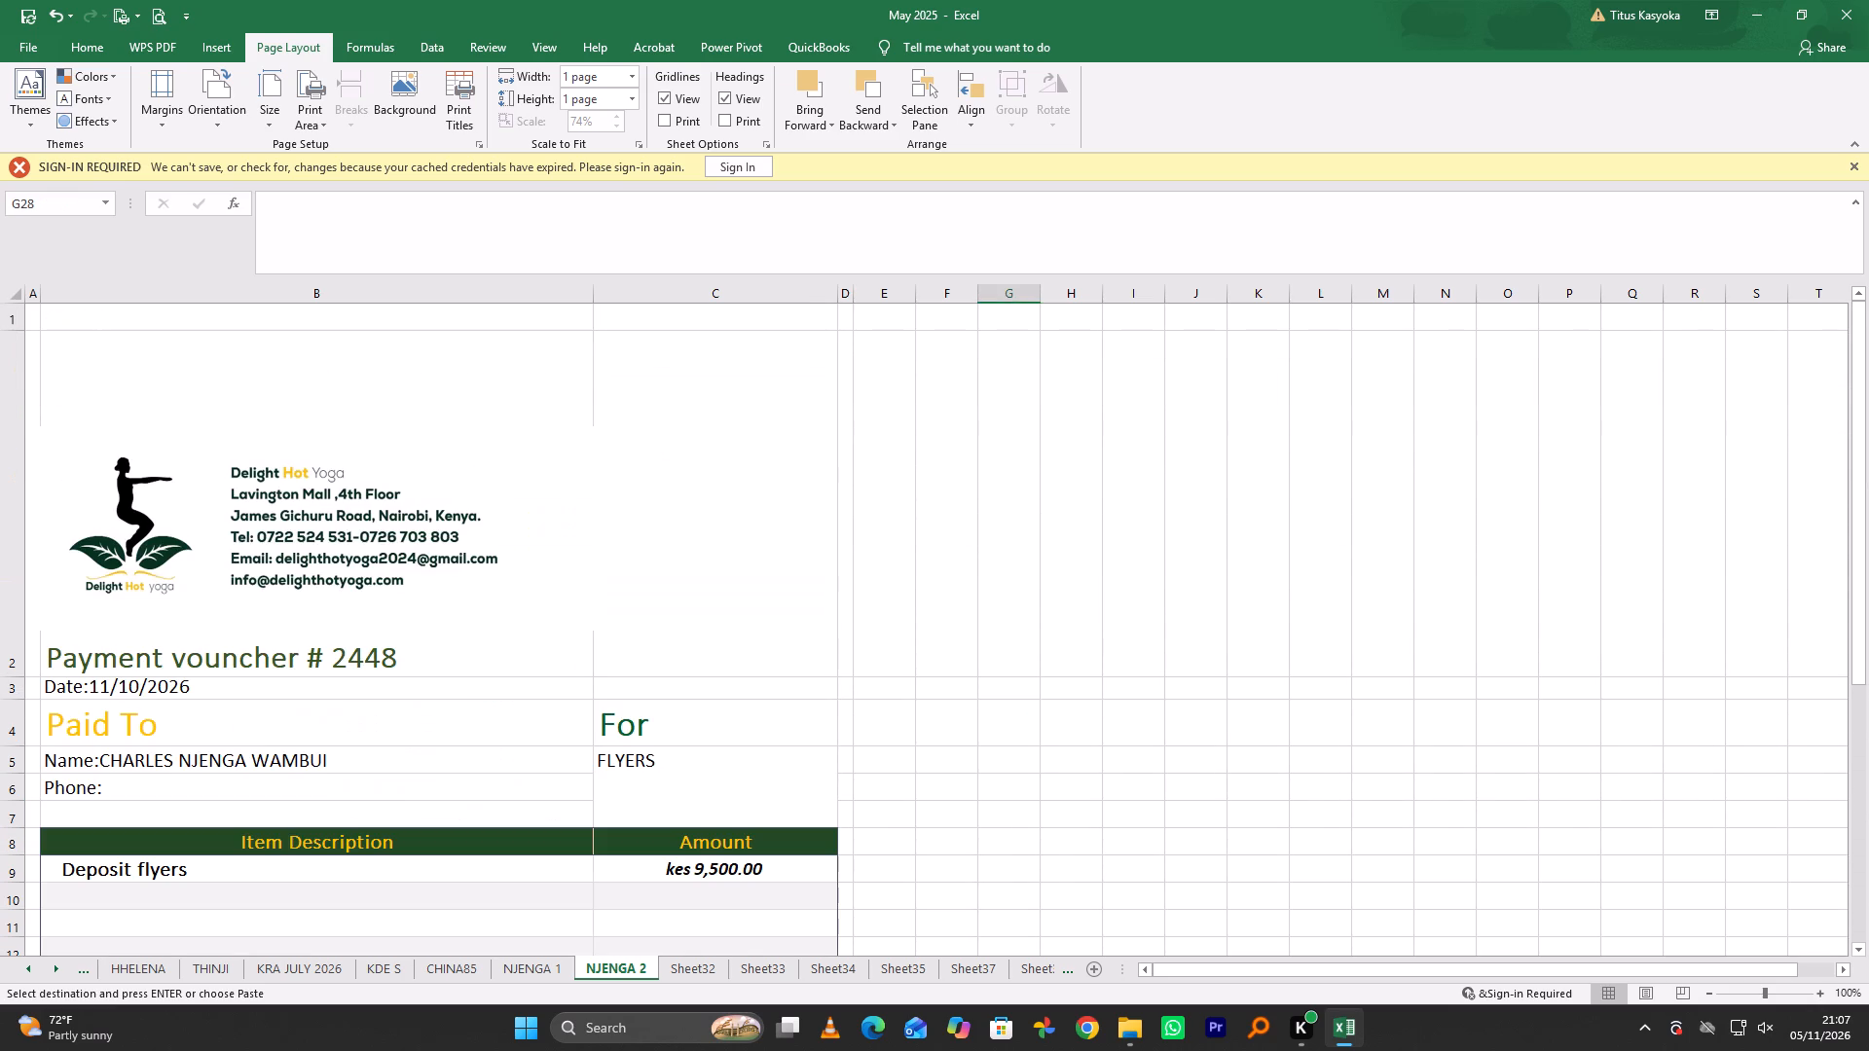
{"action": "double_click", "coordinate": [133, 869]}
{"action": "key", "text": "BackSpace"}
{"action": "key", "text": "BackSpace"}
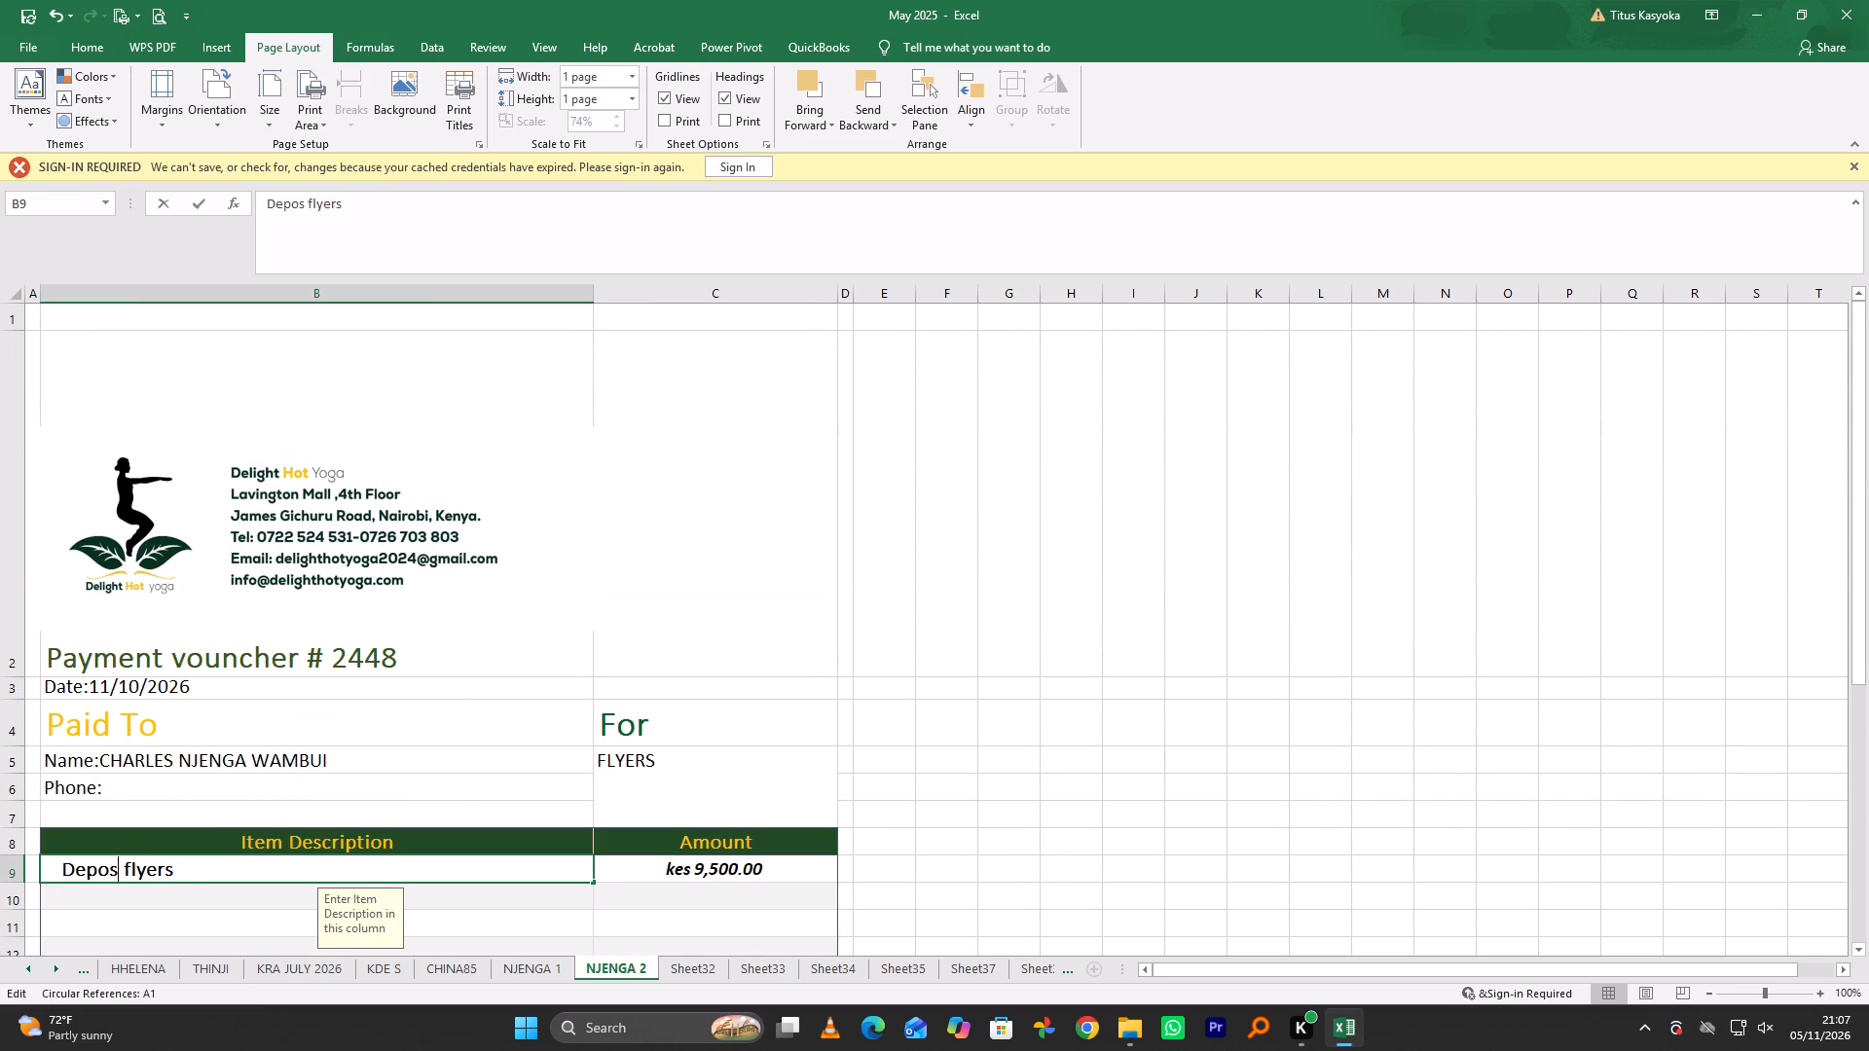
{"action": "key", "text": "BackSpace"}
{"action": "key", "text": "BackSpace"}
{"action": "key", "text": "BackSpace"}
{"action": "key", "text": "BackSpace"}
{"action": "key", "text": "BackSpace"}
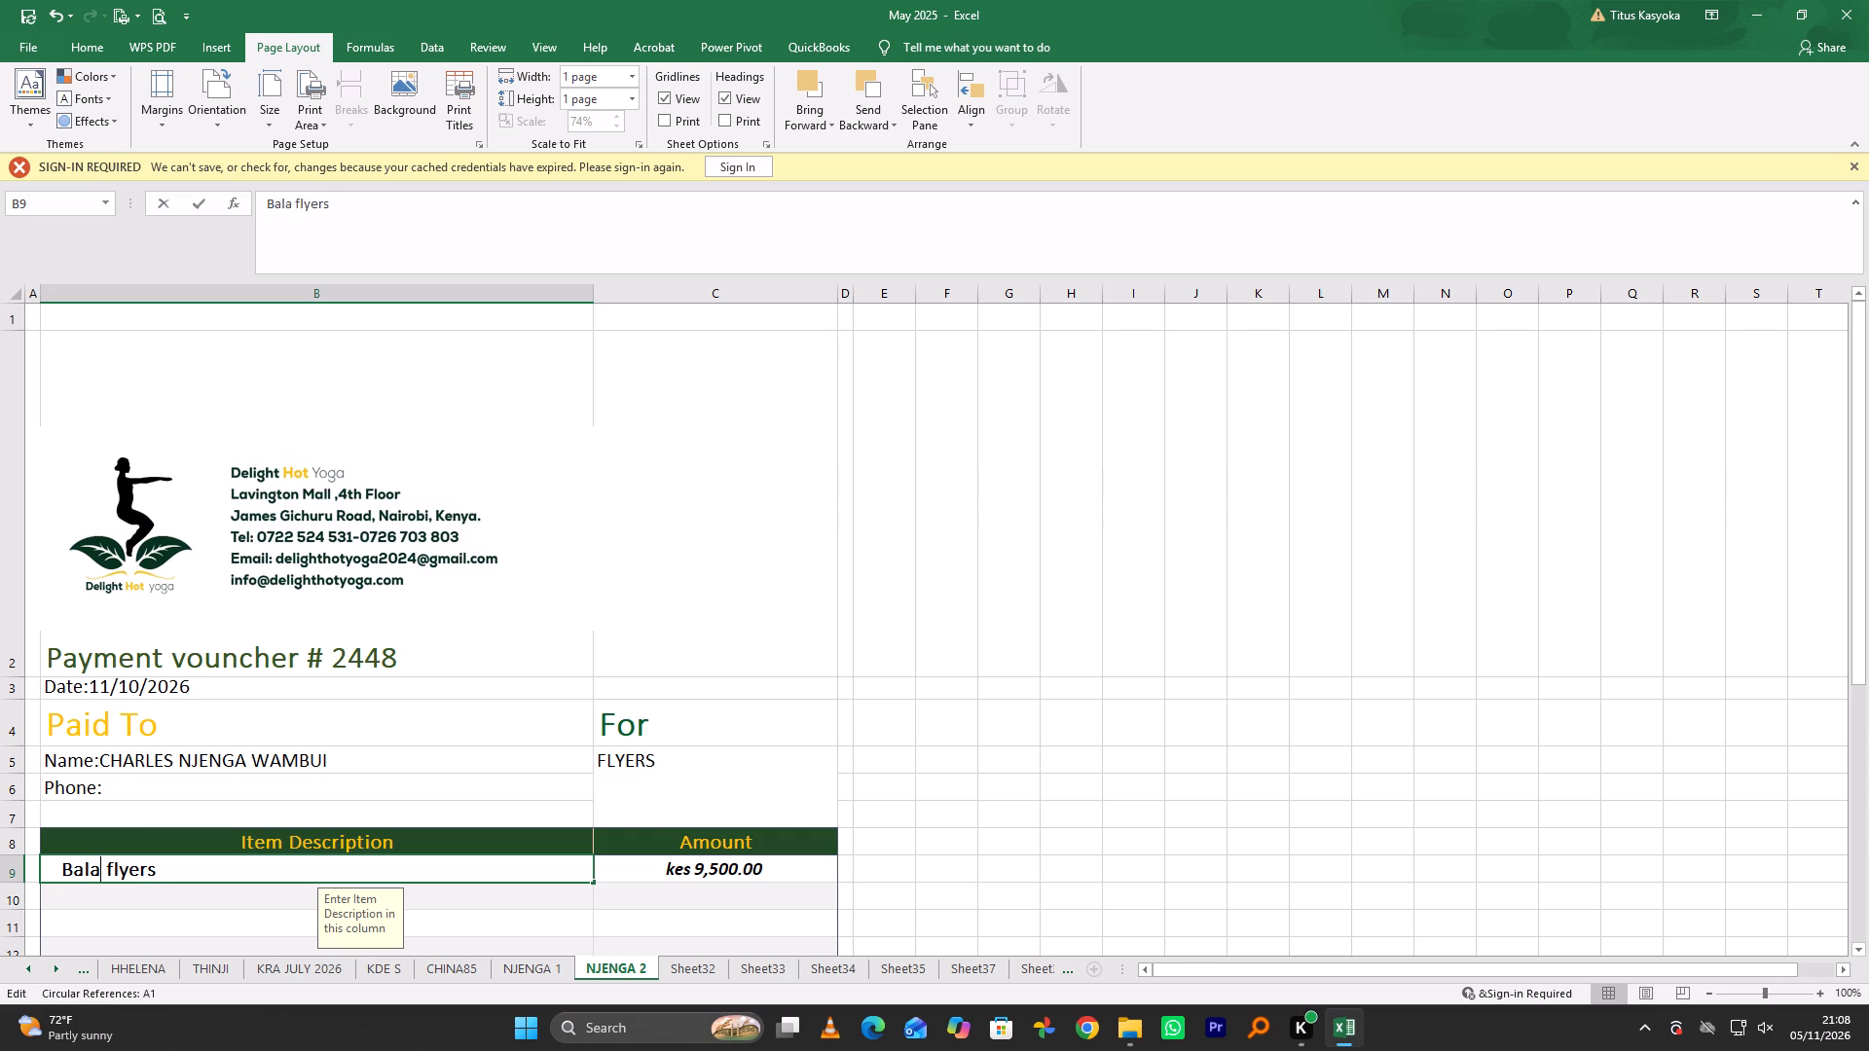
{"action": "key", "text": "v"}
{"action": "key", "text": "BackSpace"}
{"action": "type", "text": "ce"}
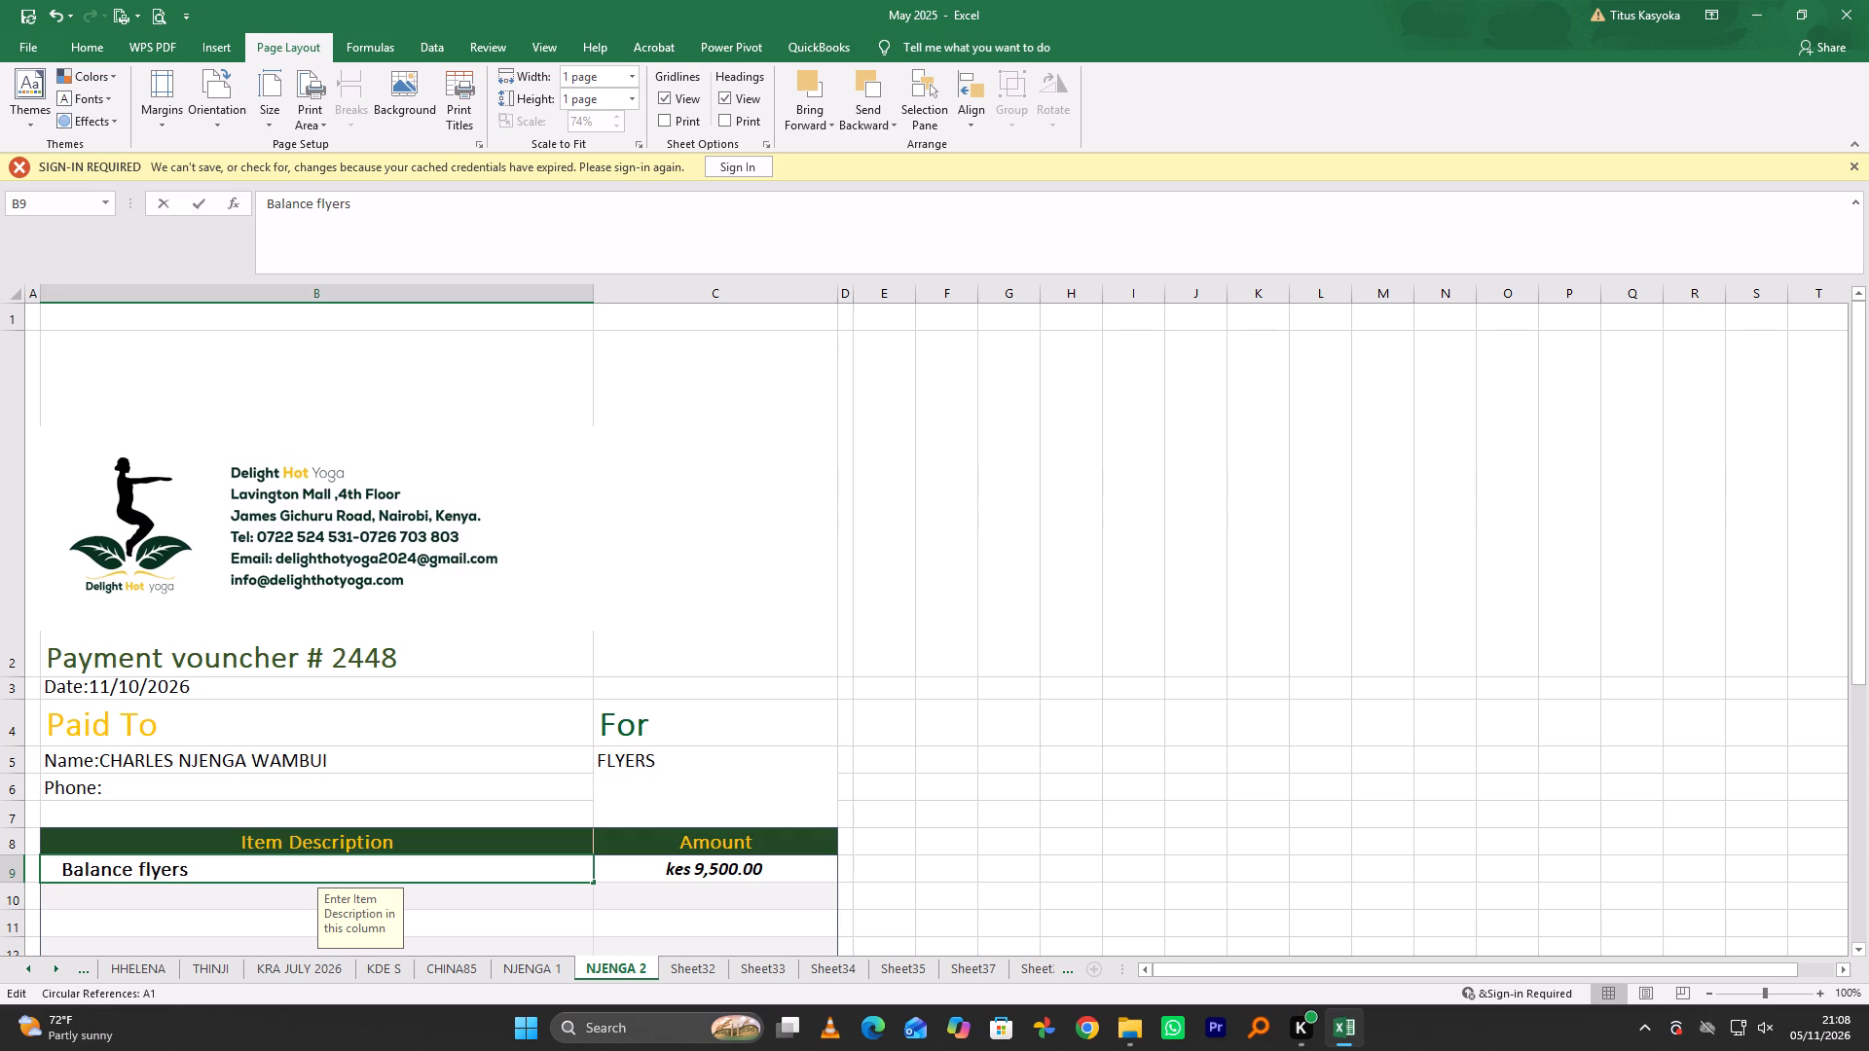
Set the NJENGA 2 voucher date to 14/10/2026.
{"action": "double_click", "coordinate": [113, 682]}
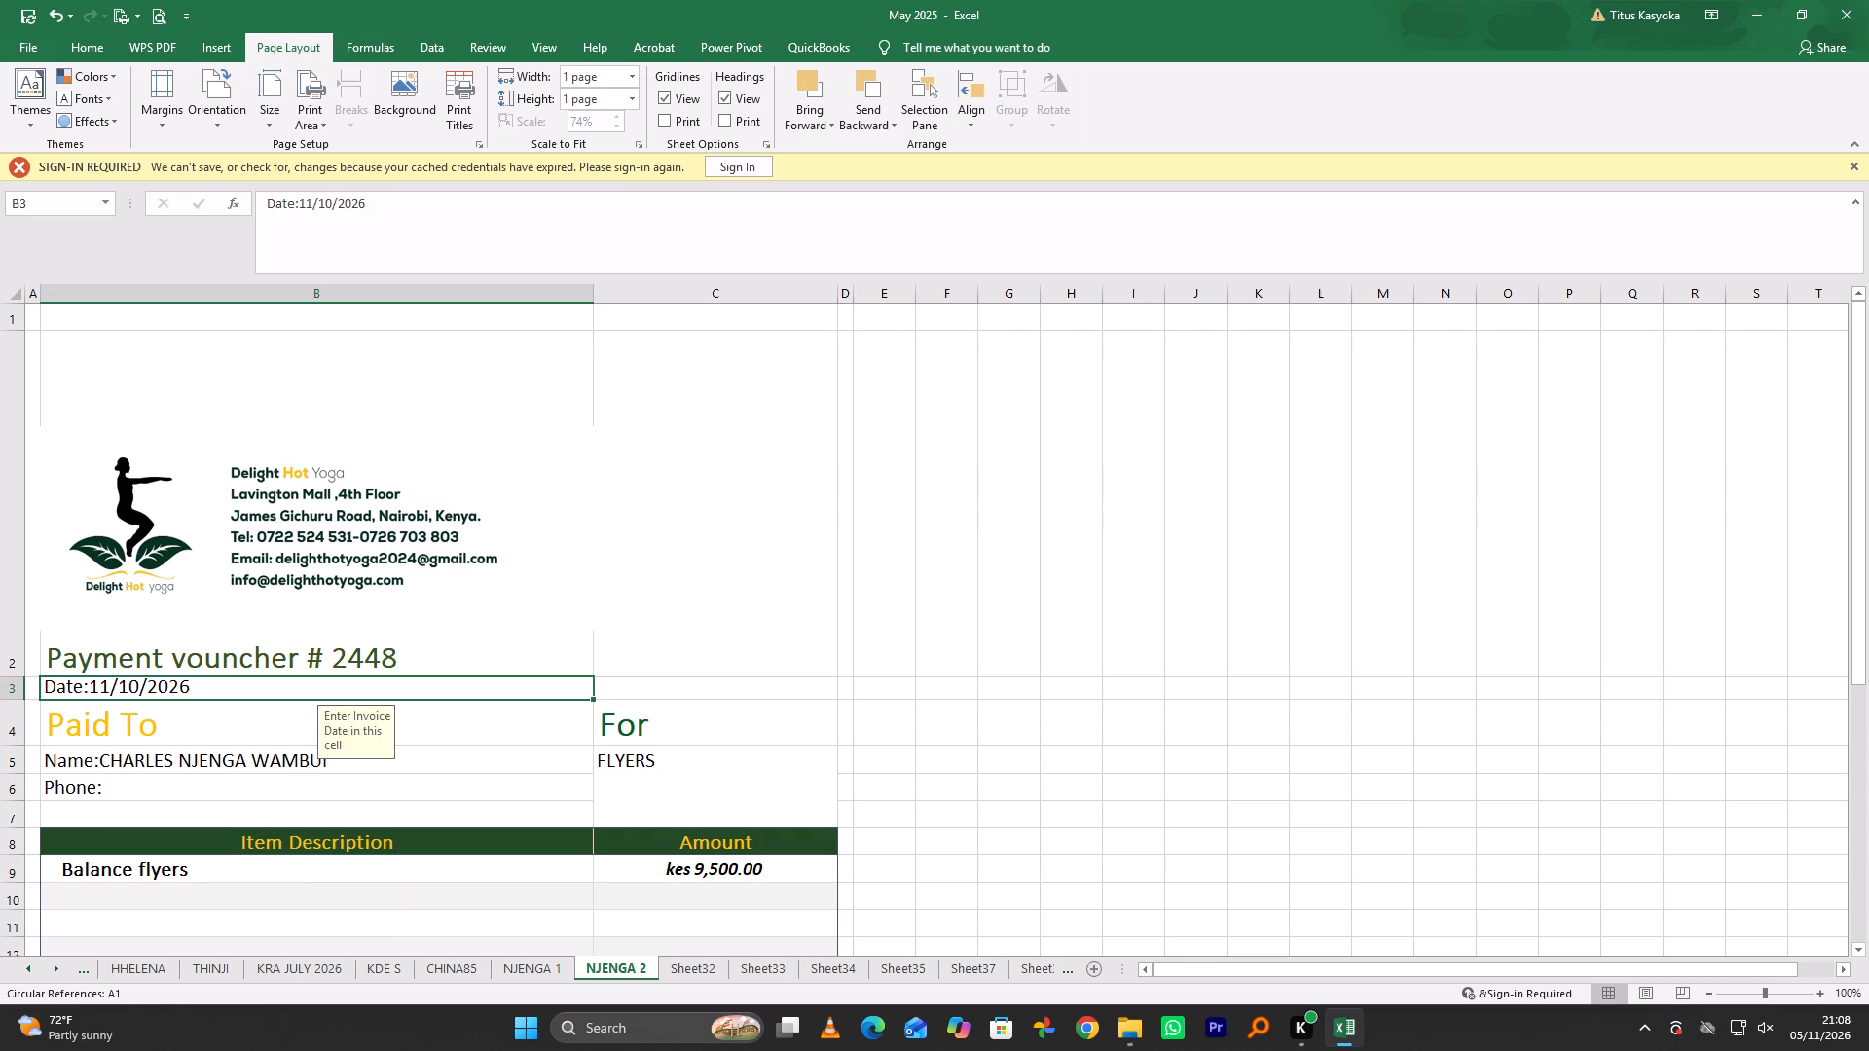
{"action": "key", "text": "BackSpace"}
{"action": "key", "text": "4"}
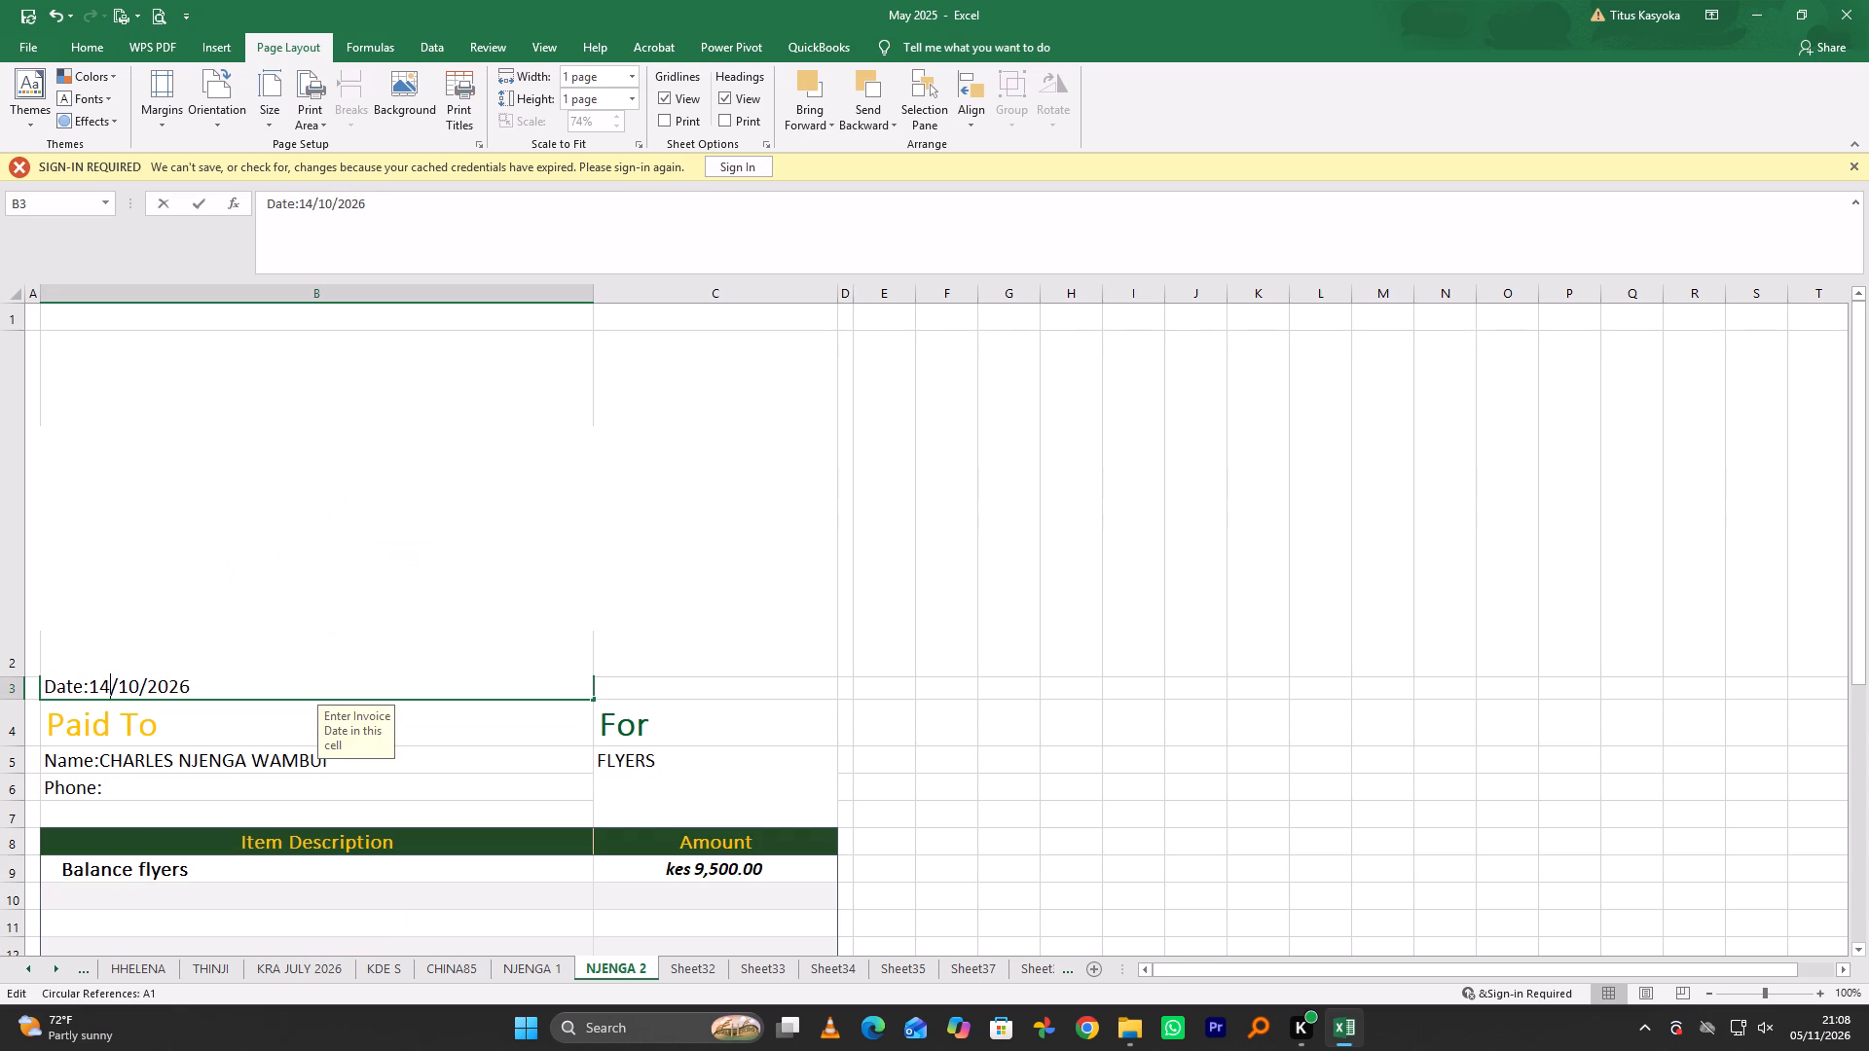
{"action": "left_click", "coordinate": [1255, 857]}
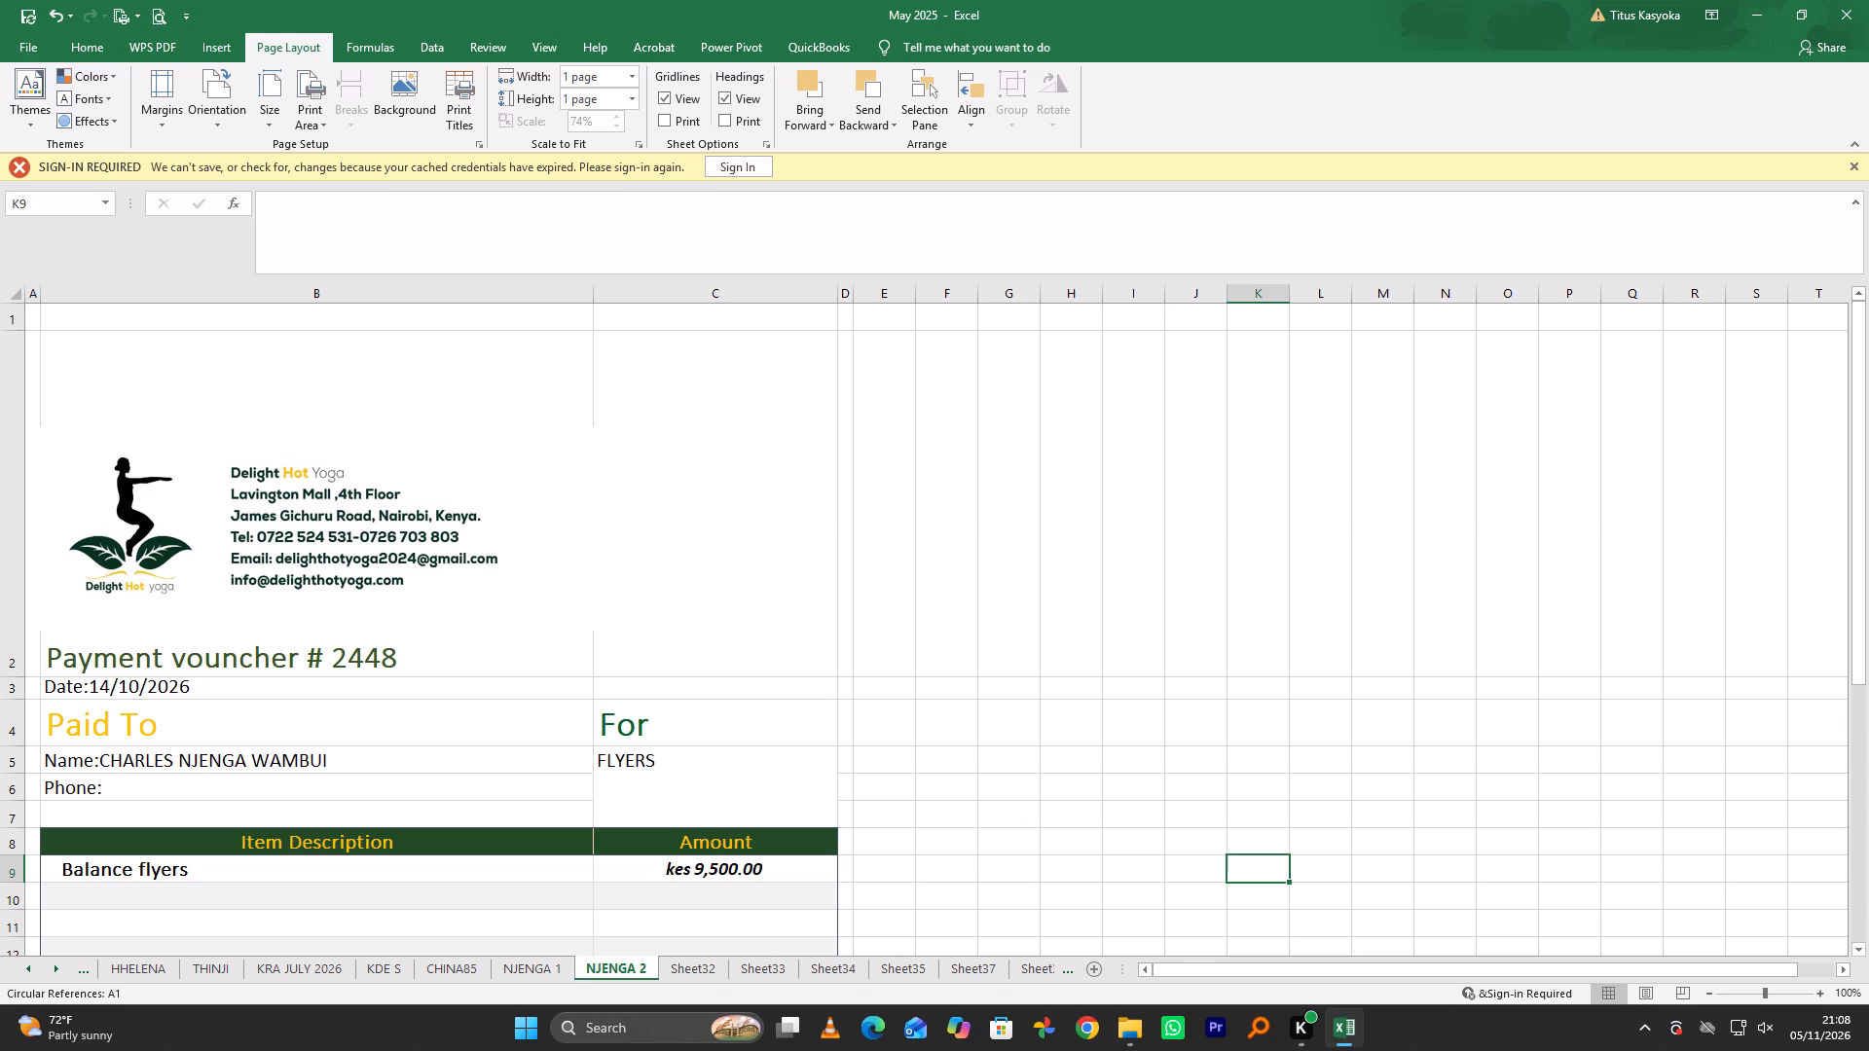
Change the NJENGA 2 payment voucher number to 2449.
{"action": "double_click", "coordinate": [394, 660]}
{"action": "key", "text": "BackSpace"}
{"action": "key", "text": "9"}
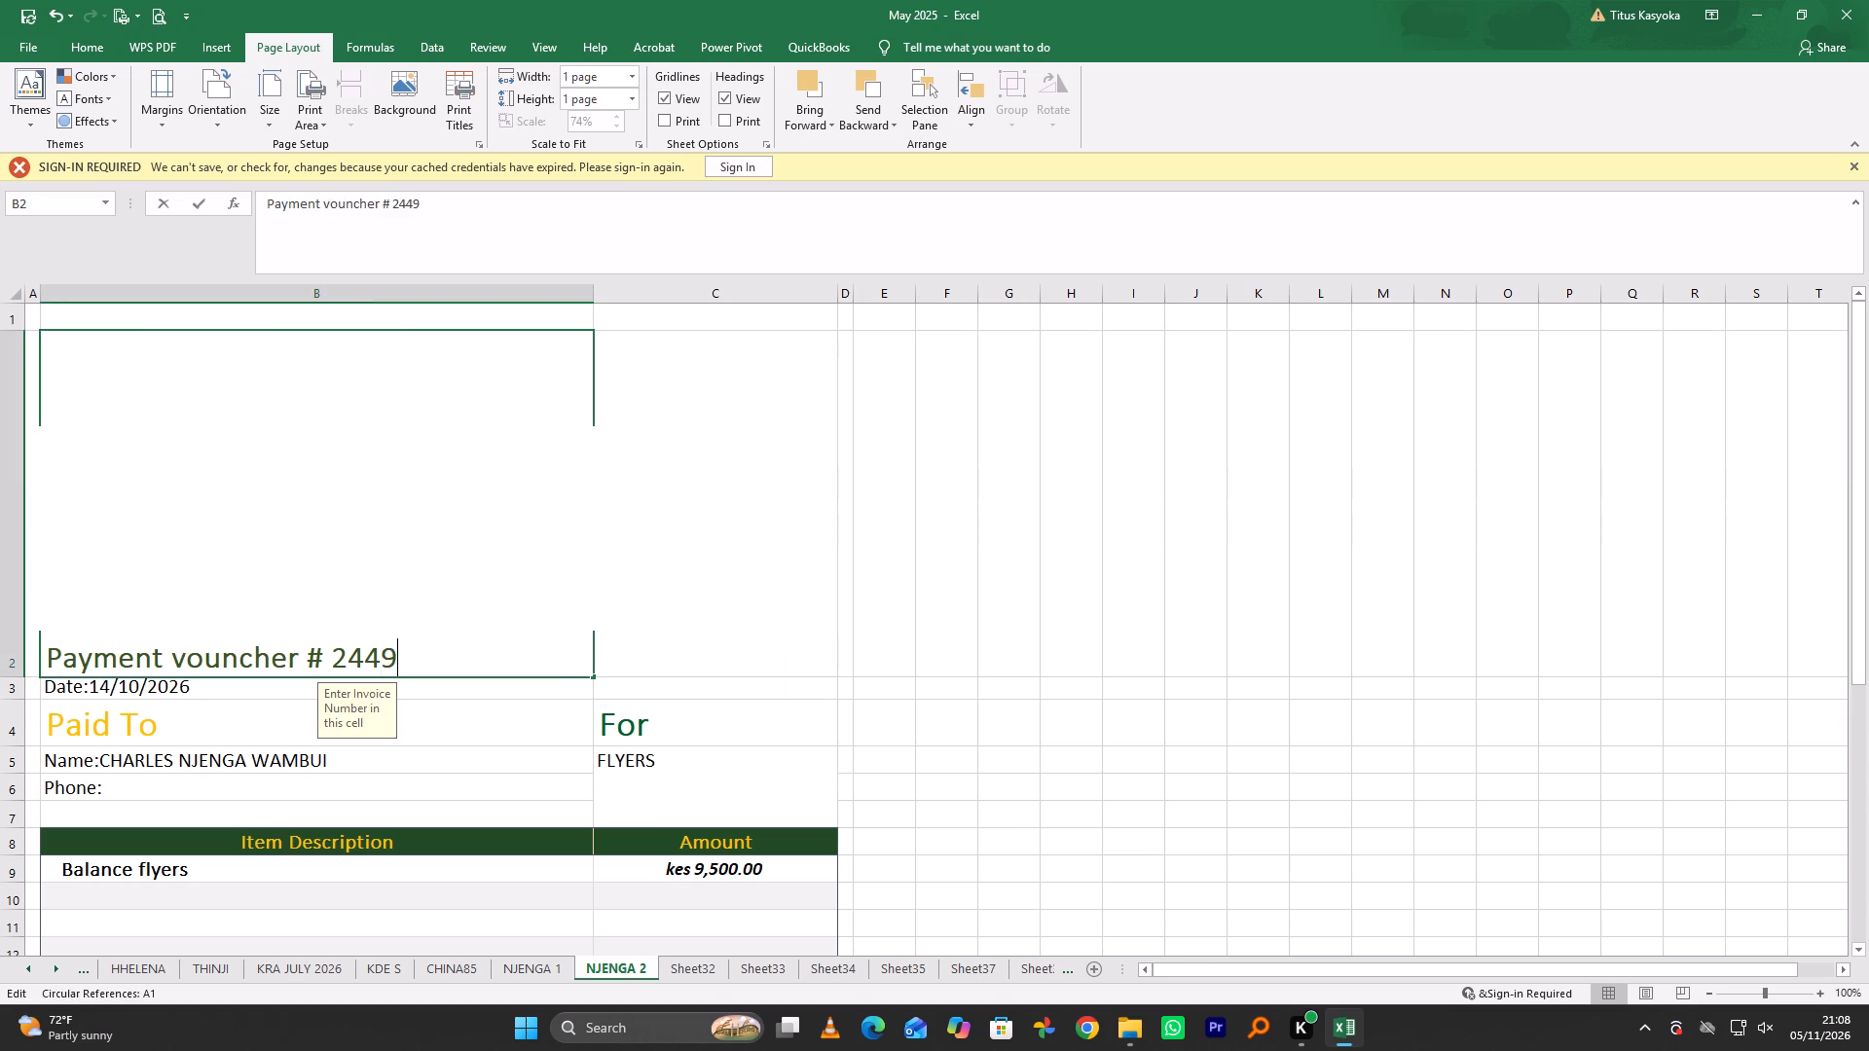
{"action": "left_click", "coordinate": [1058, 702]}
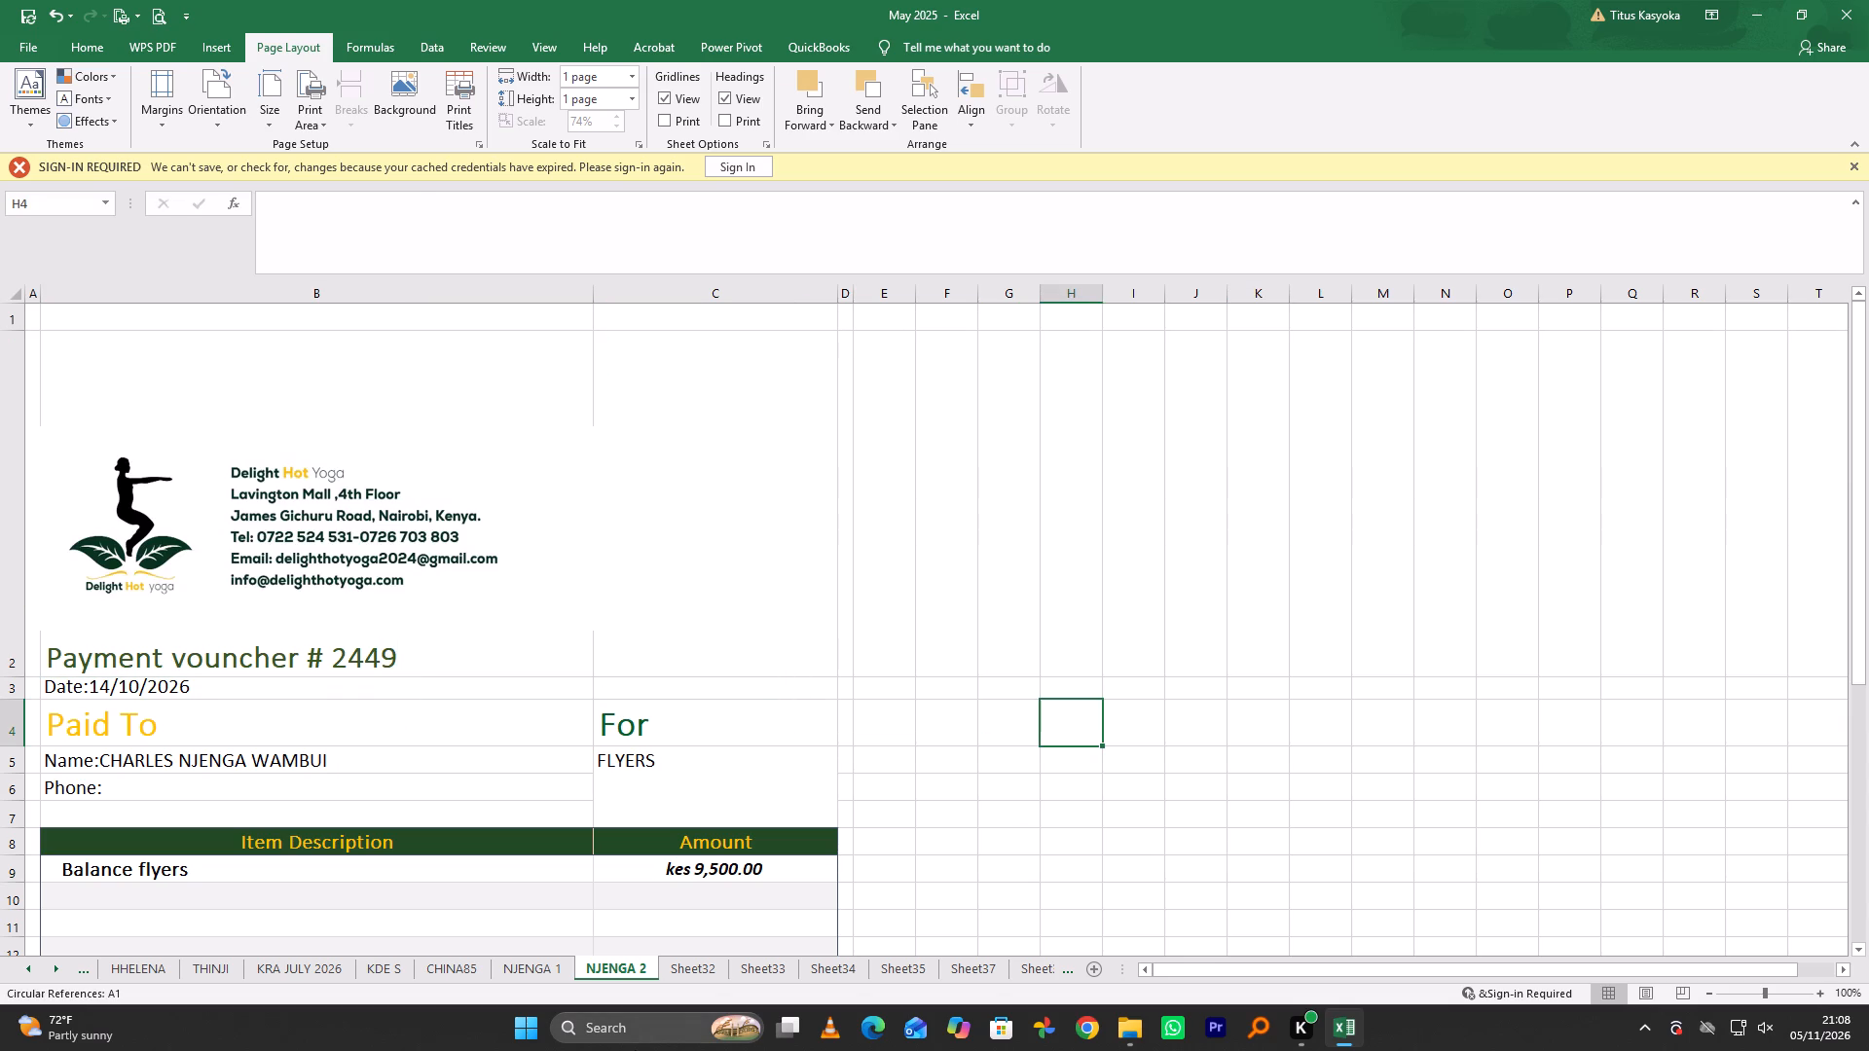
Set the KDE S sheet's print area to columns A to D, from row 1 through the footer banner.
{"action": "left_click", "coordinate": [280, 973]}
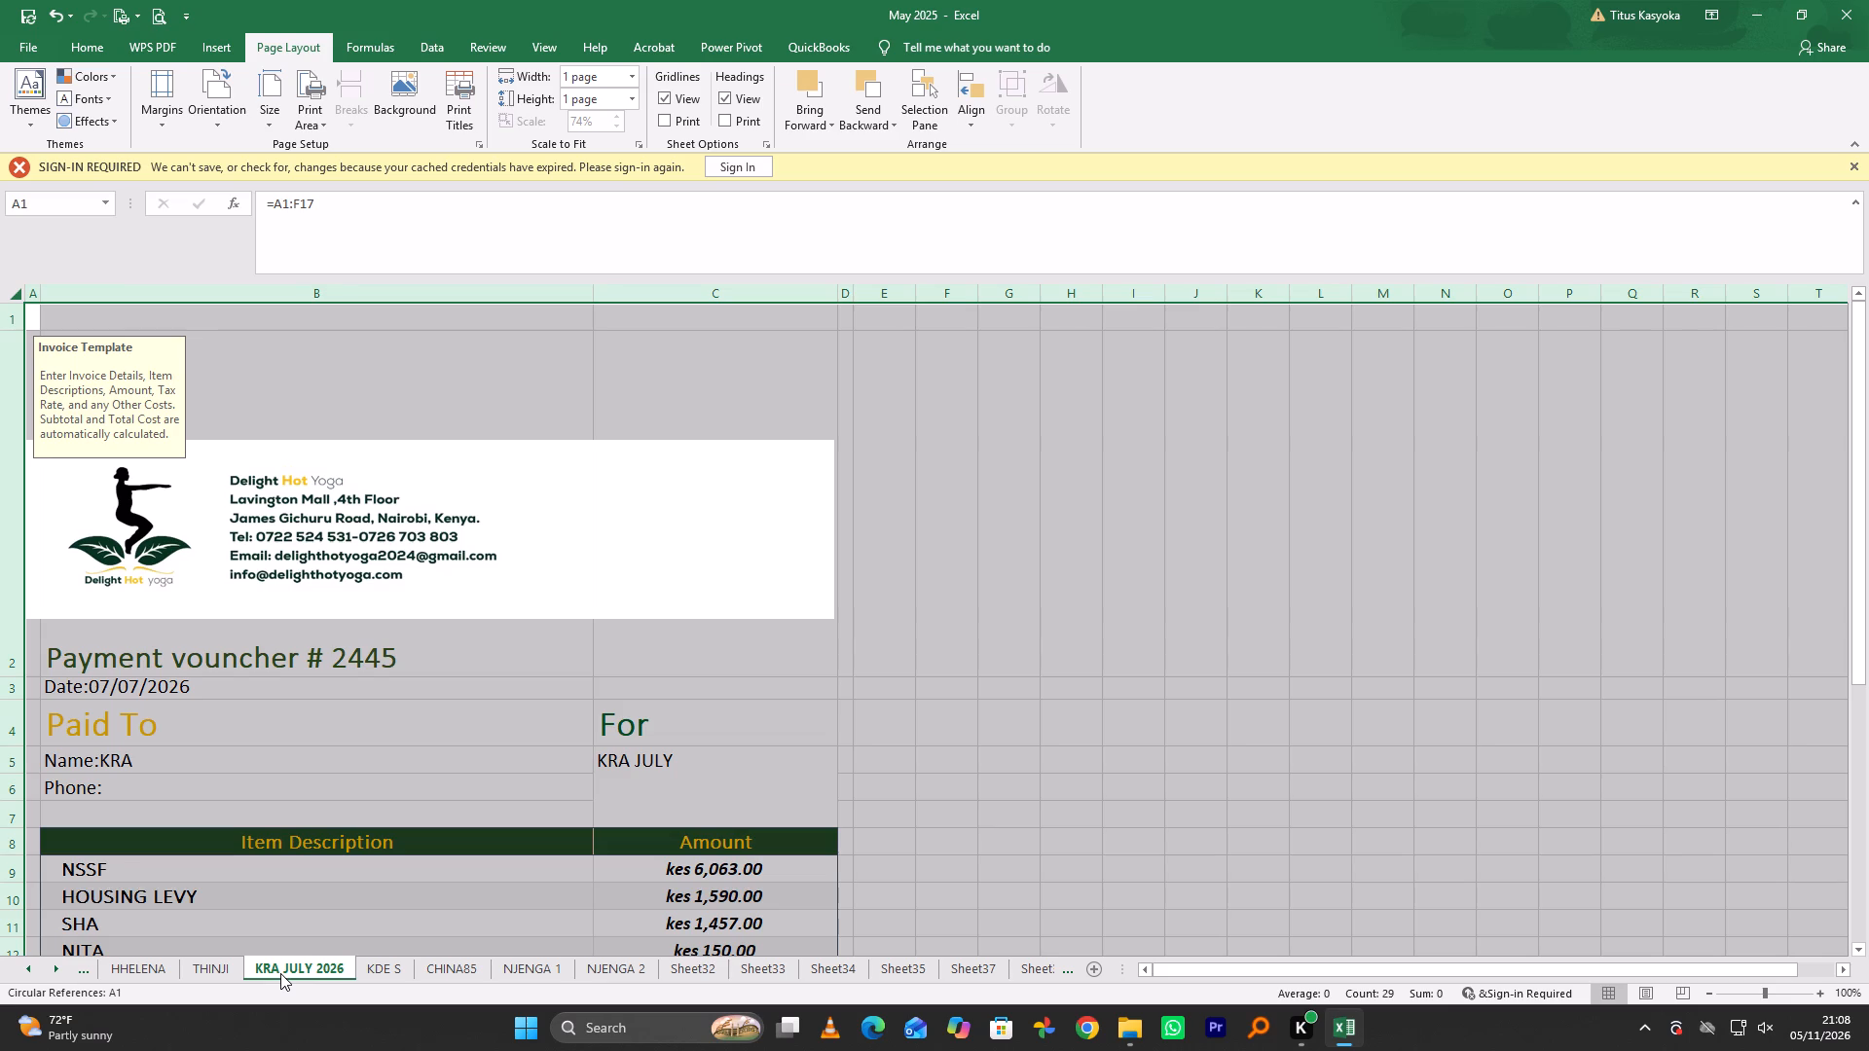
{"action": "left_click", "coordinate": [927, 867]}
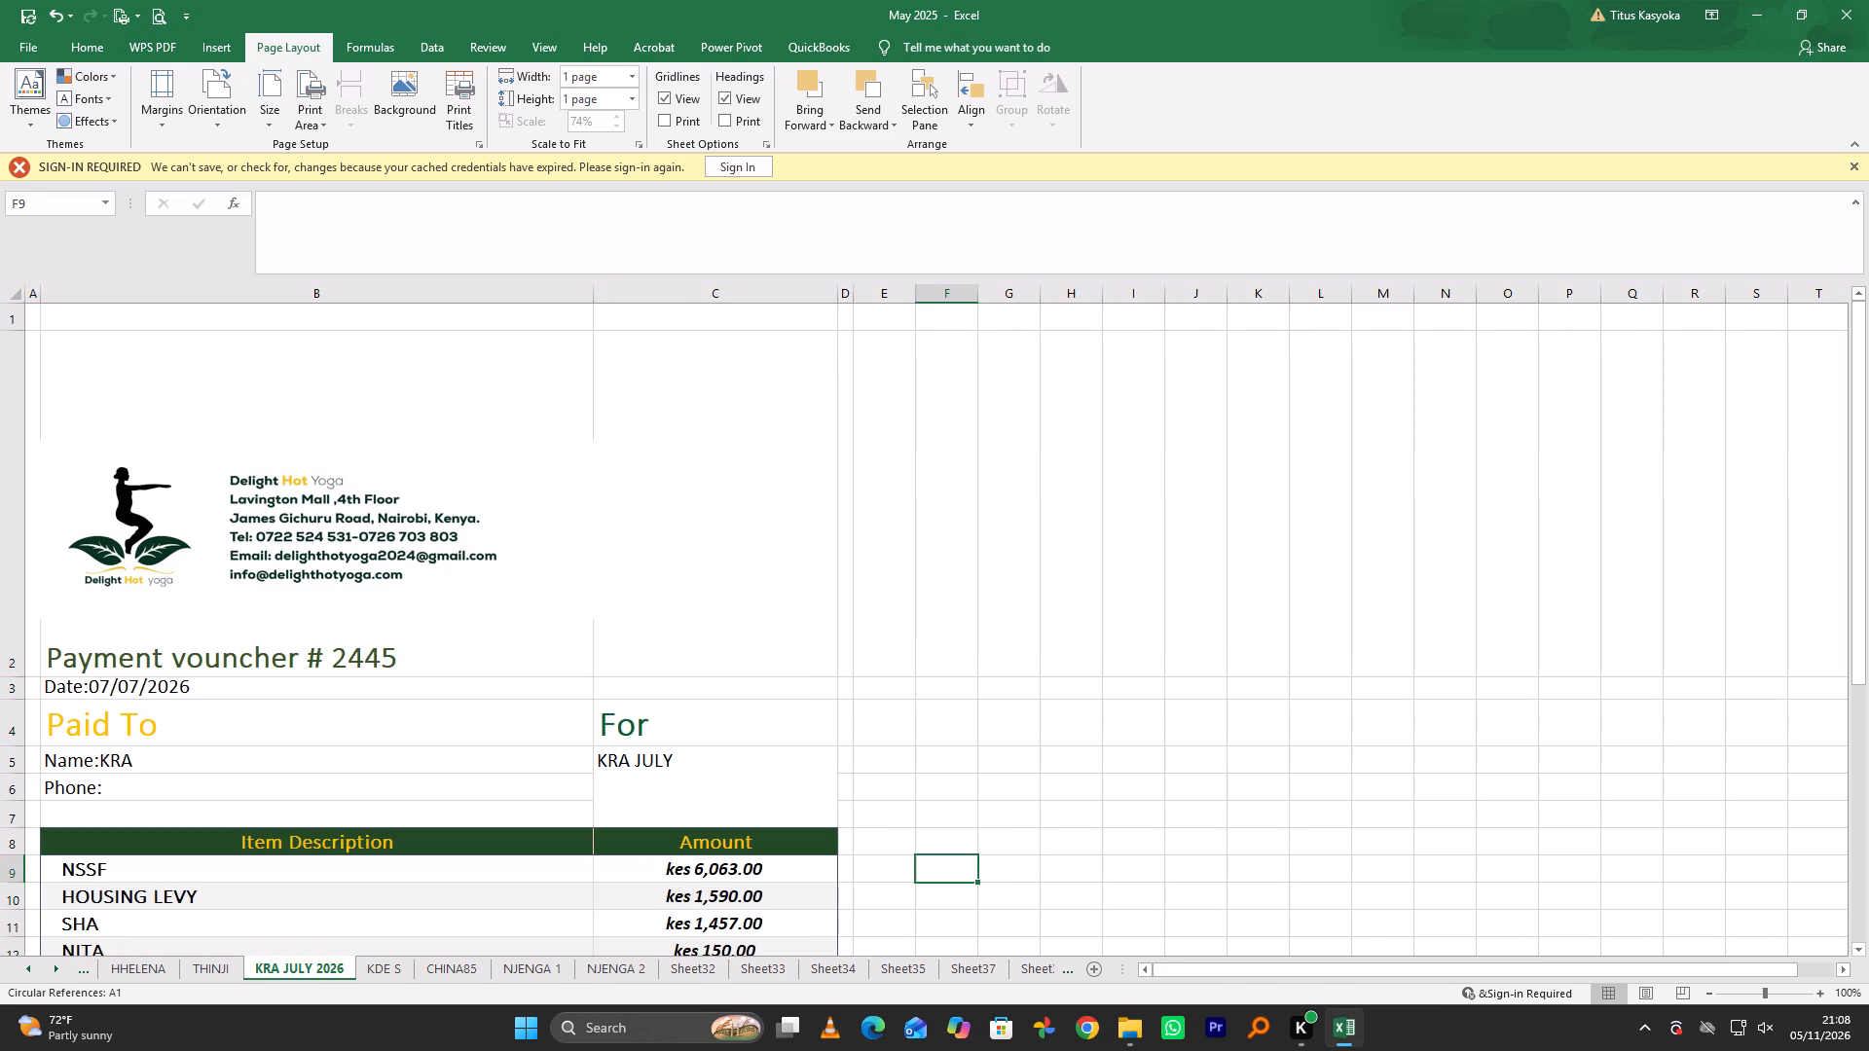
{"action": "left_click", "coordinate": [383, 972]}
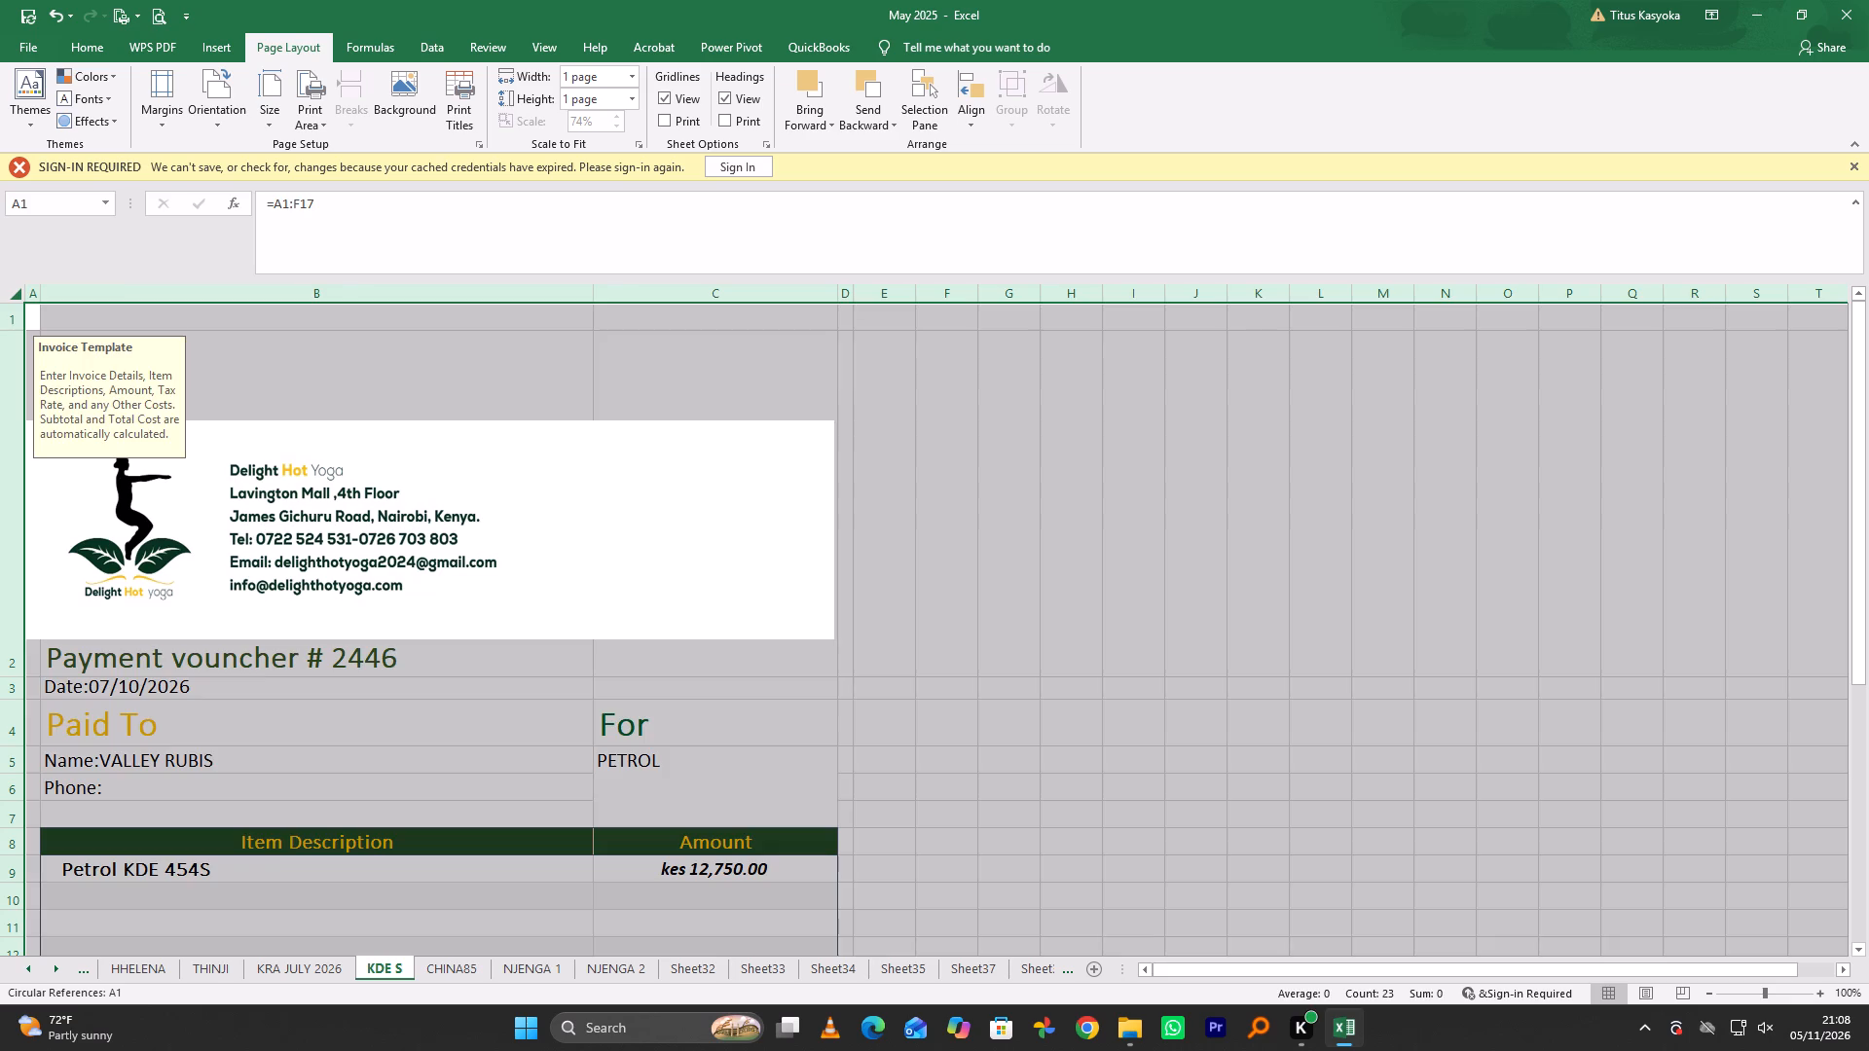
{"action": "left_click", "coordinate": [979, 654]}
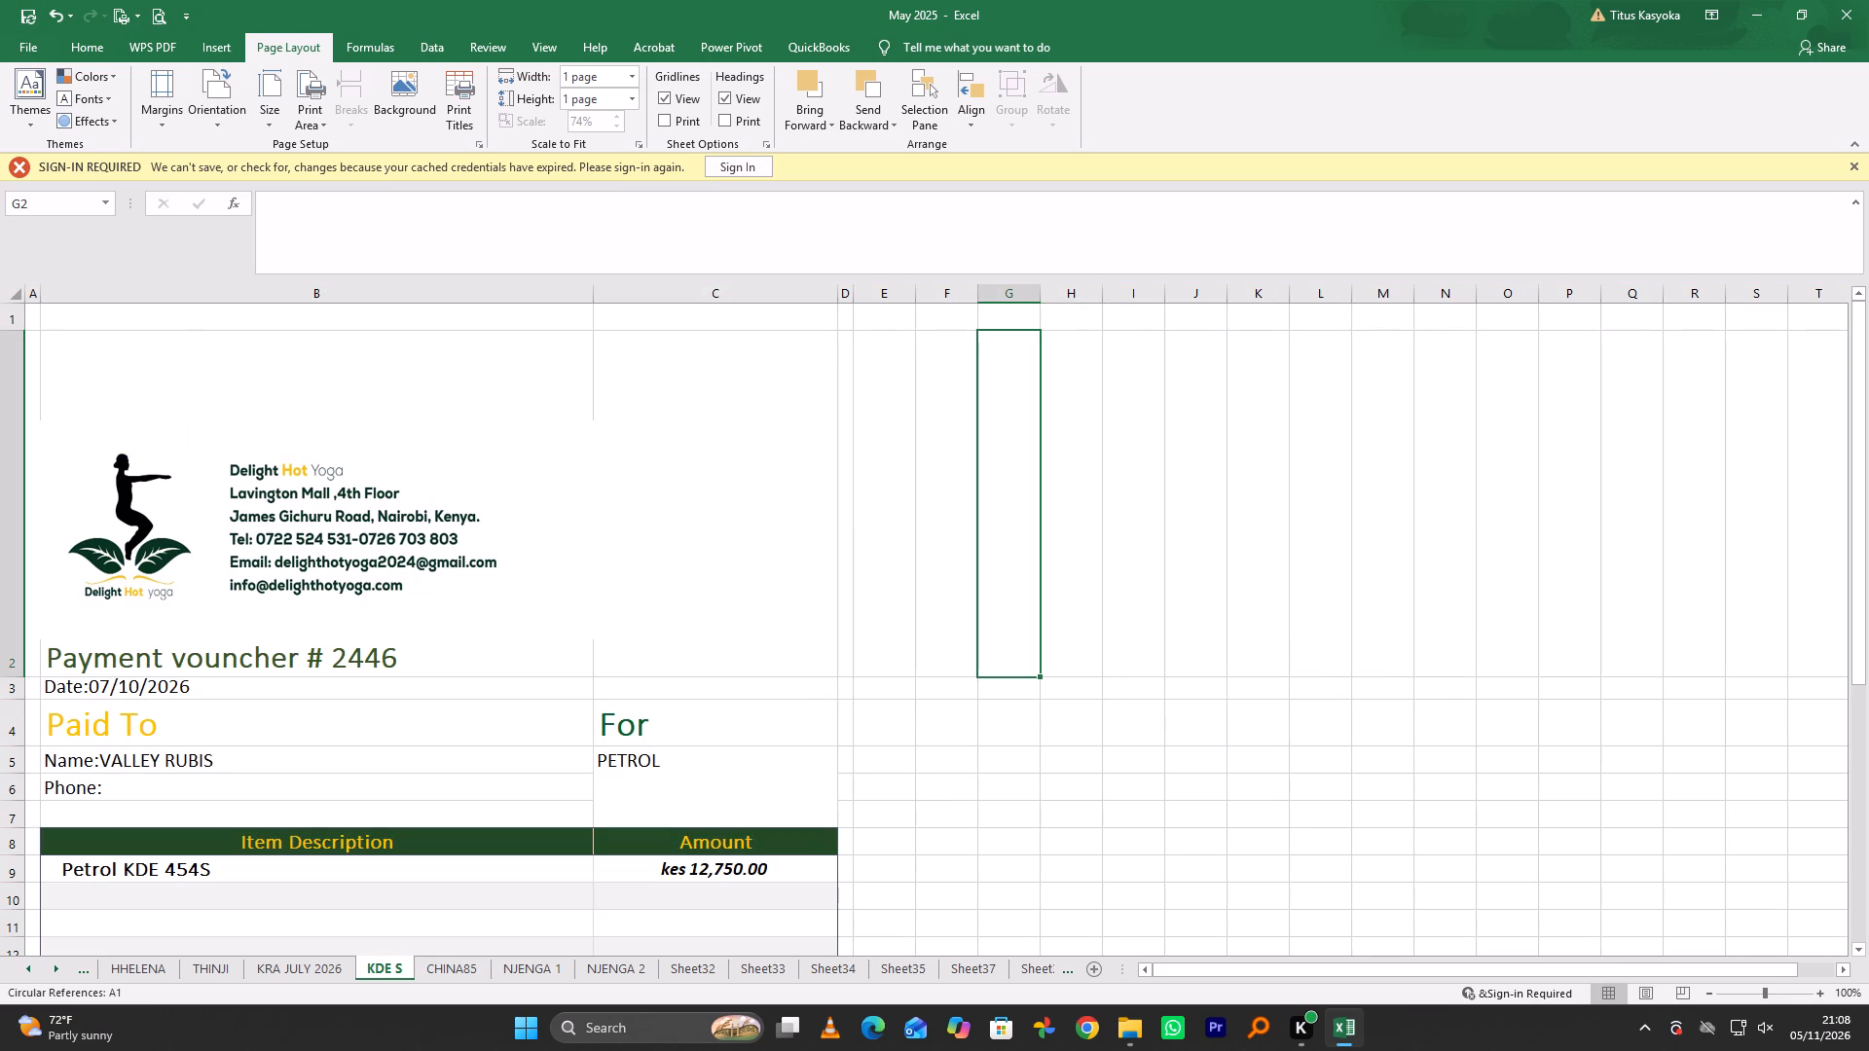
{"action": "left_click_drag", "start_coordinate": [29, 310], "coordinate": [811, 1005]}
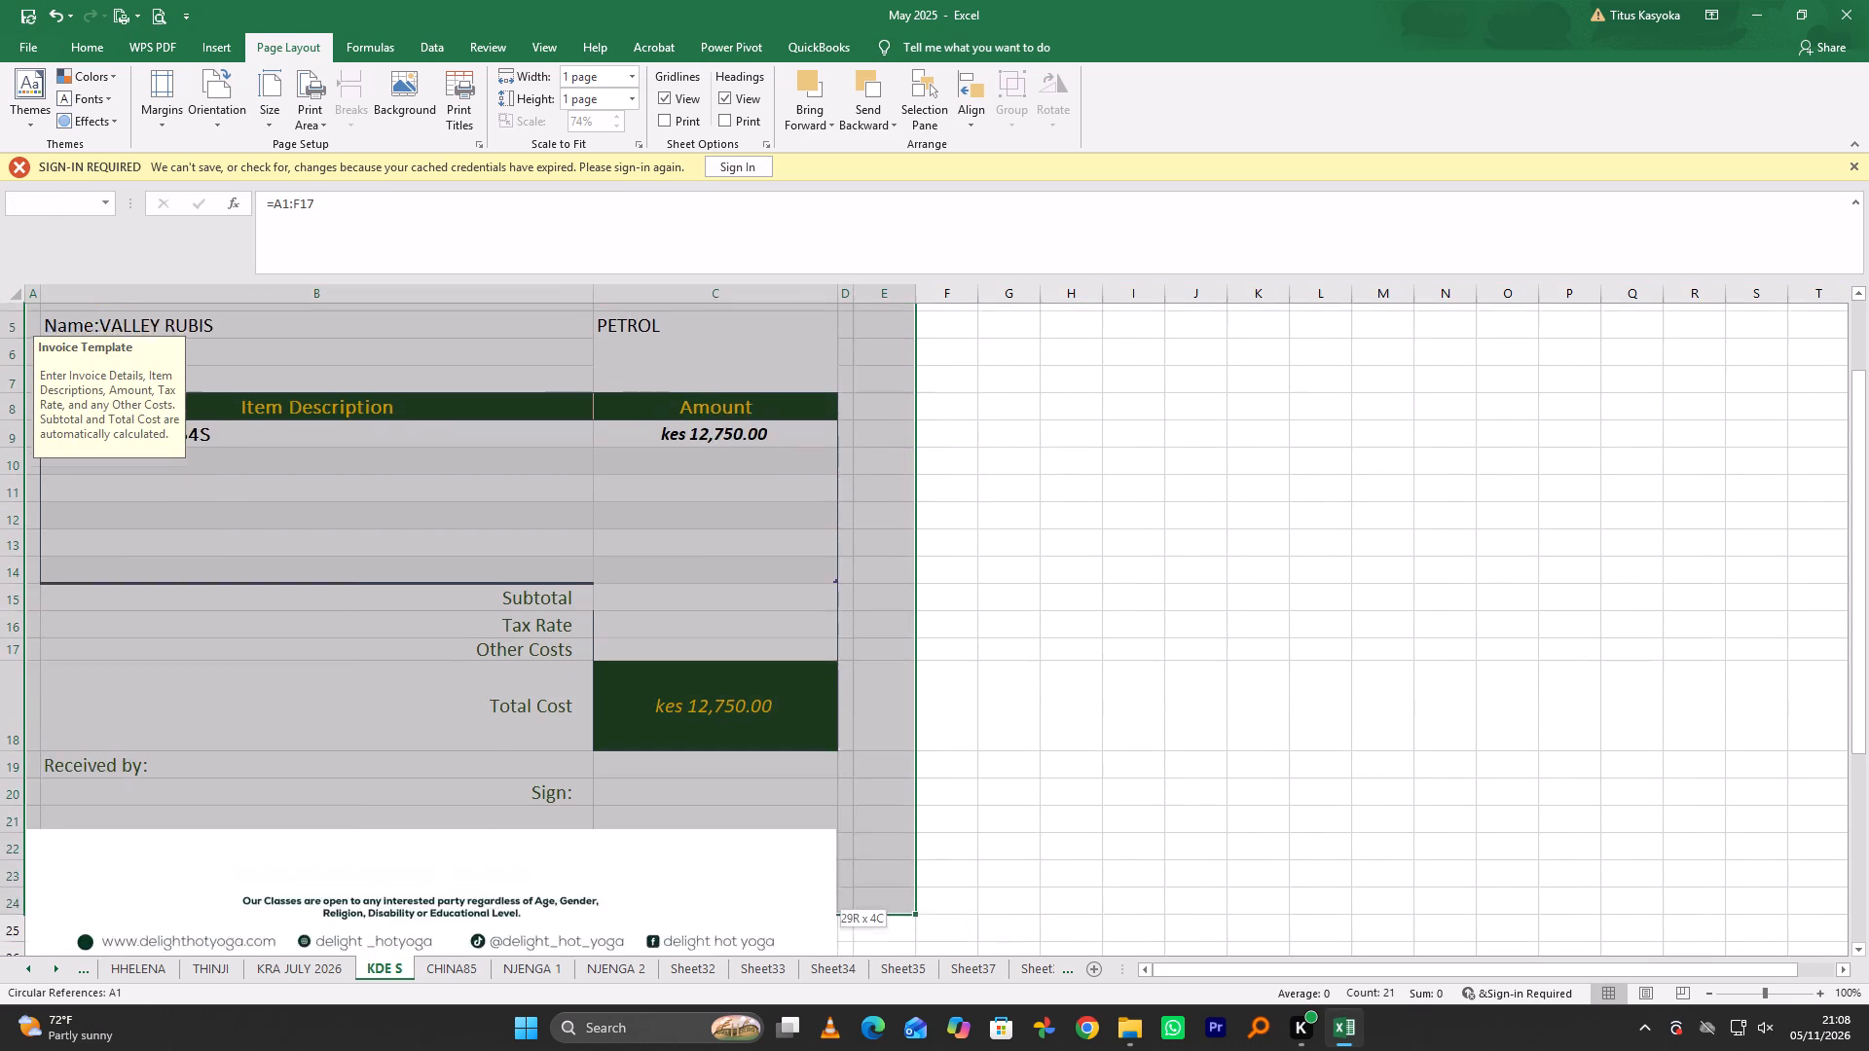
{"action": "left_click_drag", "start_coordinate": [811, 1005], "coordinate": [844, 936]}
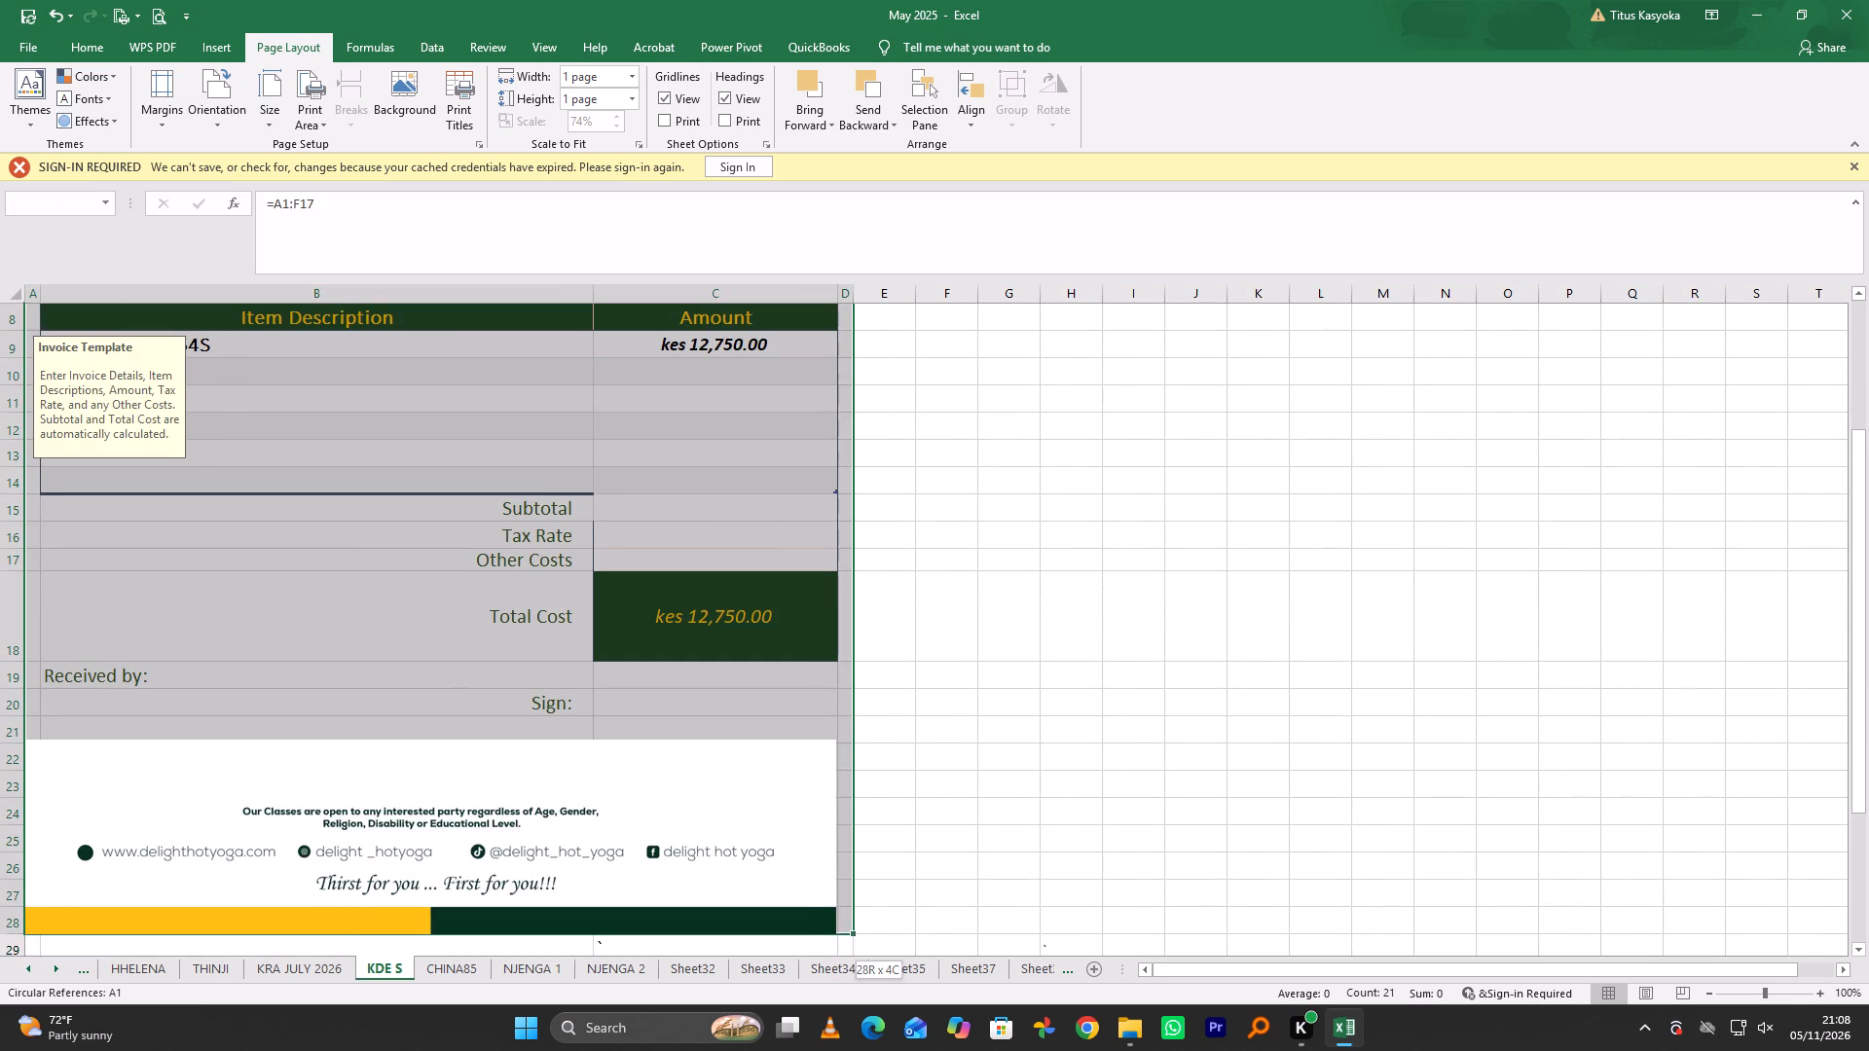
{"action": "left_click_drag", "start_coordinate": [844, 936], "coordinate": [843, 939]}
{"action": "left_click", "coordinate": [294, 48]}
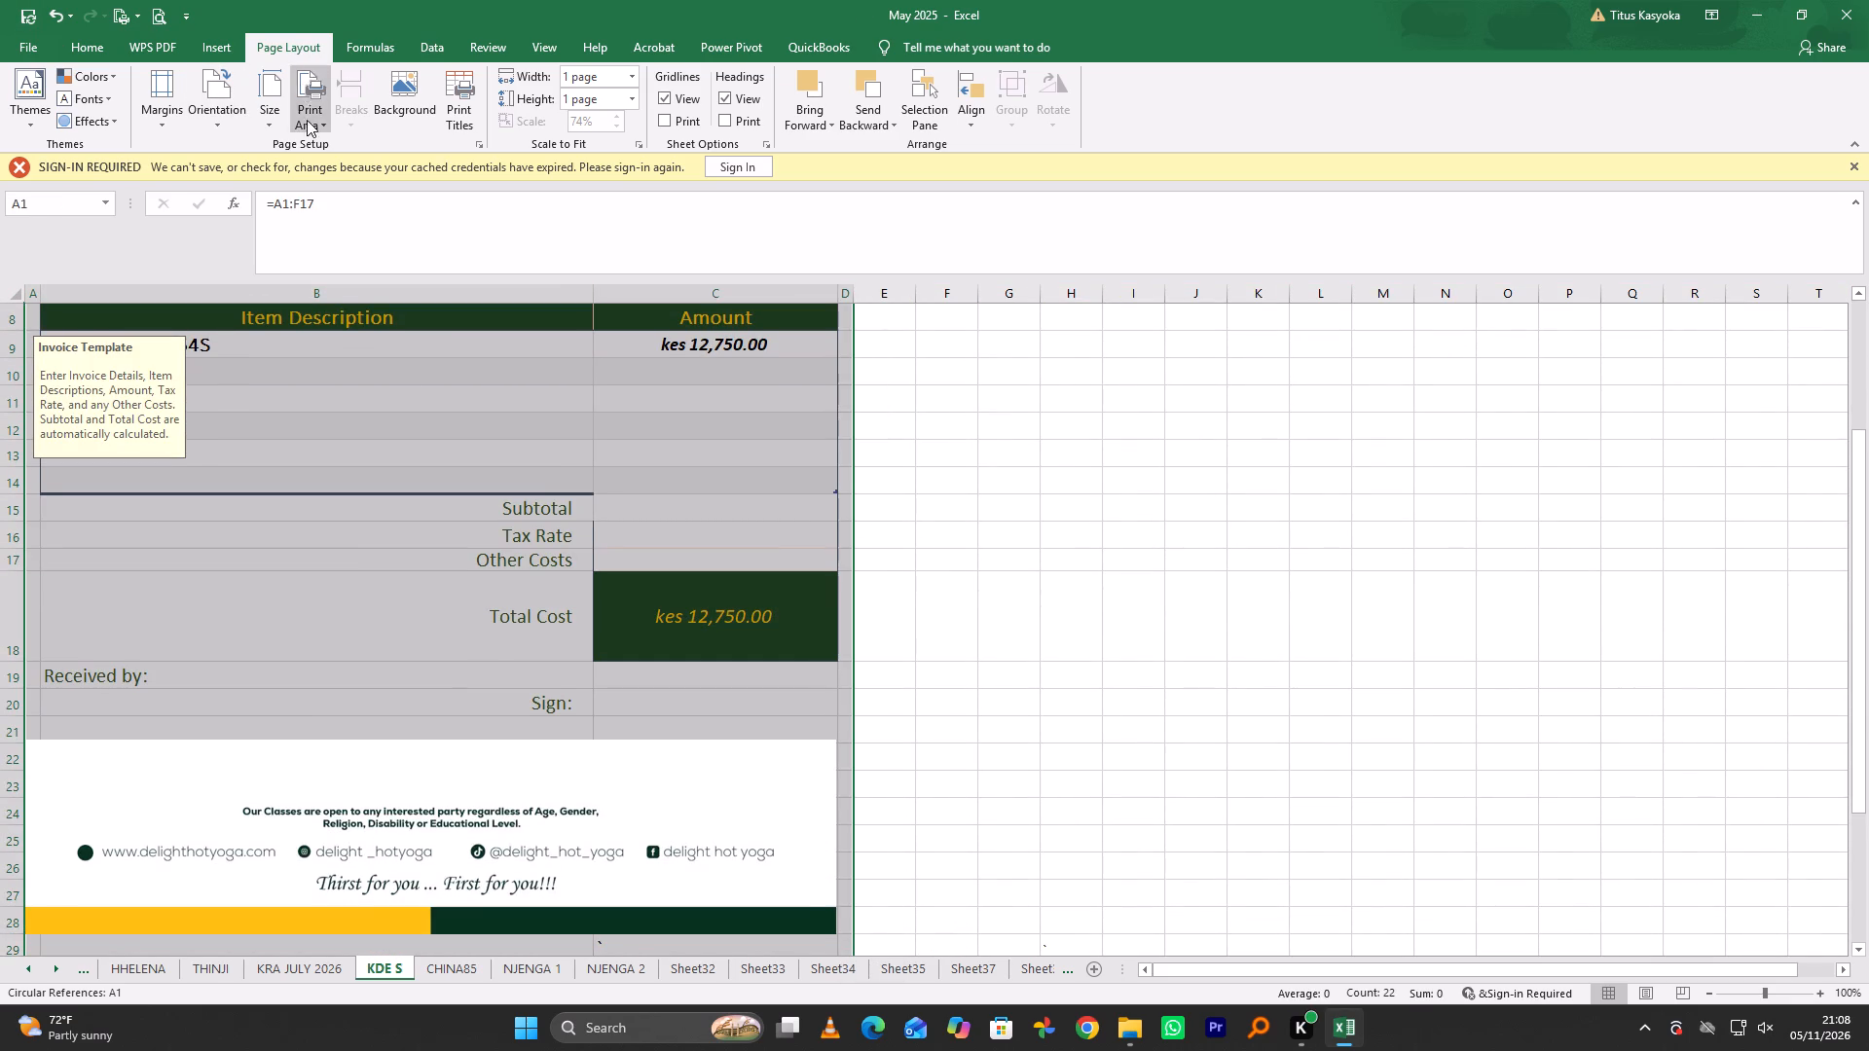
{"action": "left_click", "coordinate": [310, 104]}
{"action": "left_click", "coordinate": [361, 143]}
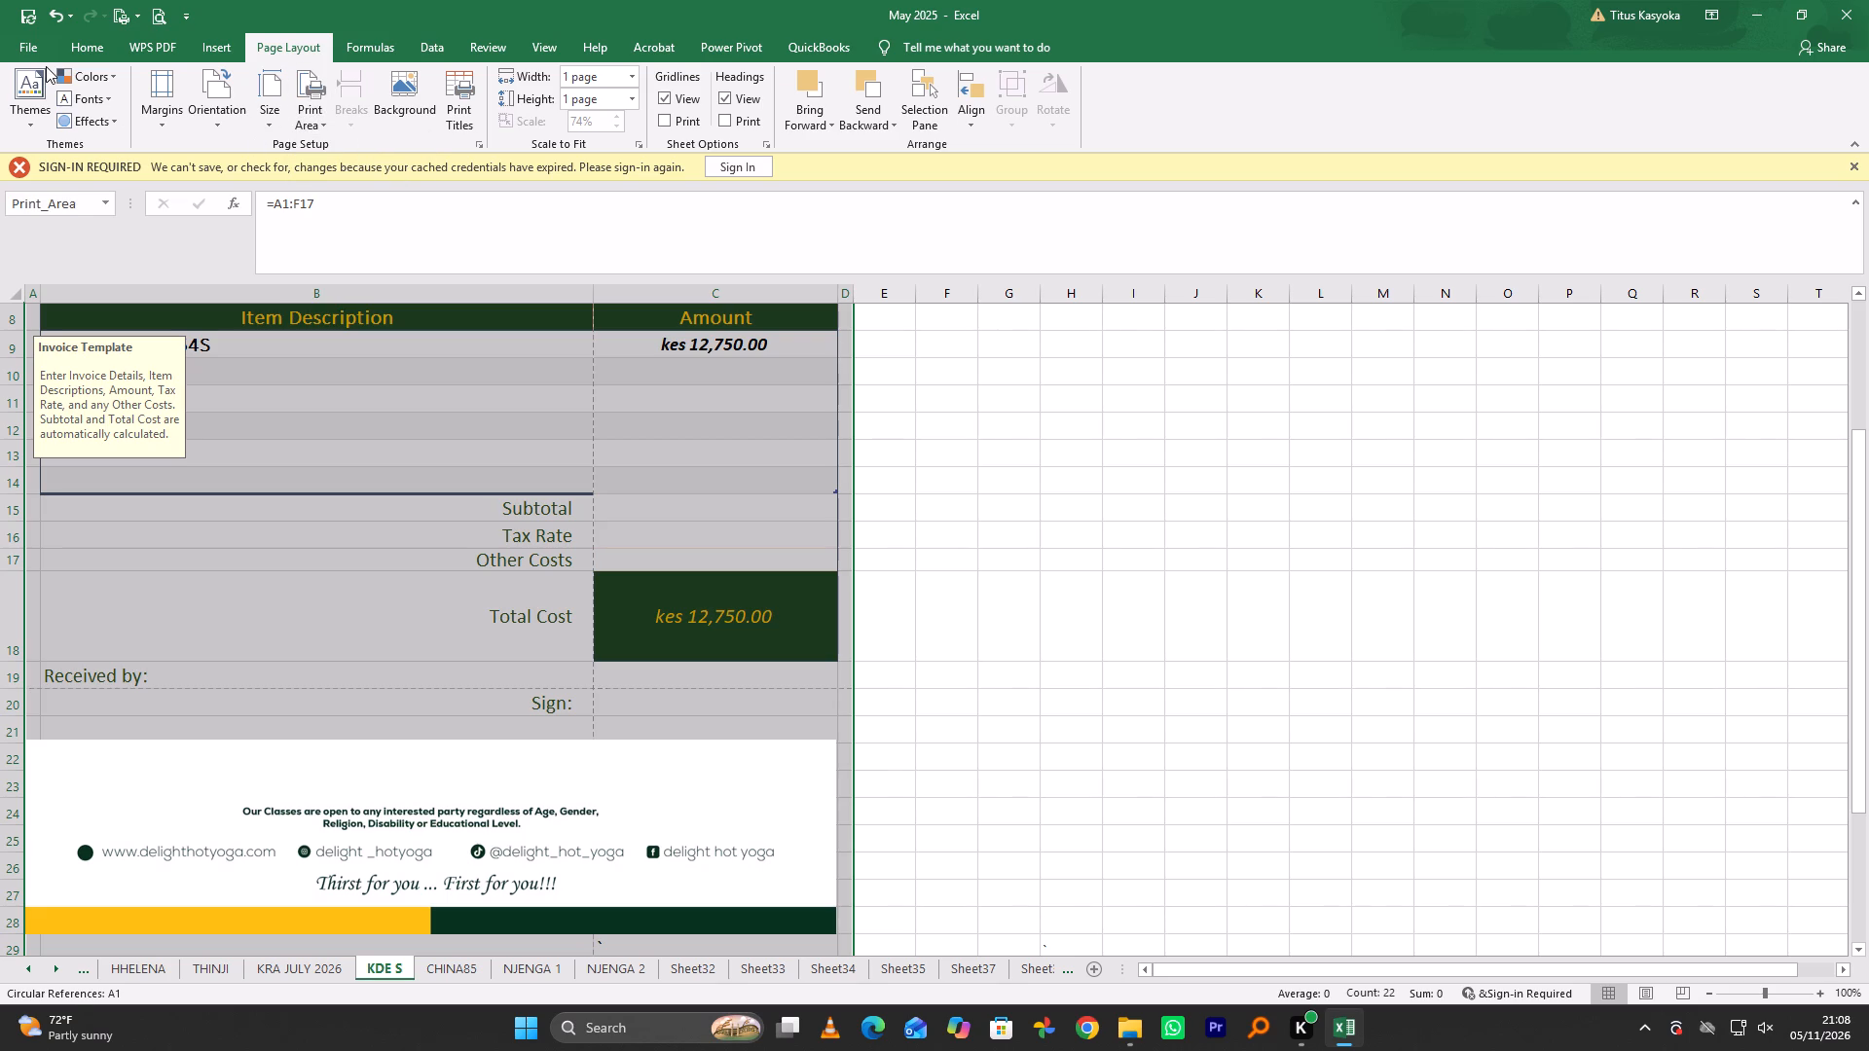
Set the KDE S voucher's print scaling to fit 1 page wide by 1 tall.
{"action": "left_click", "coordinate": [40, 49]}
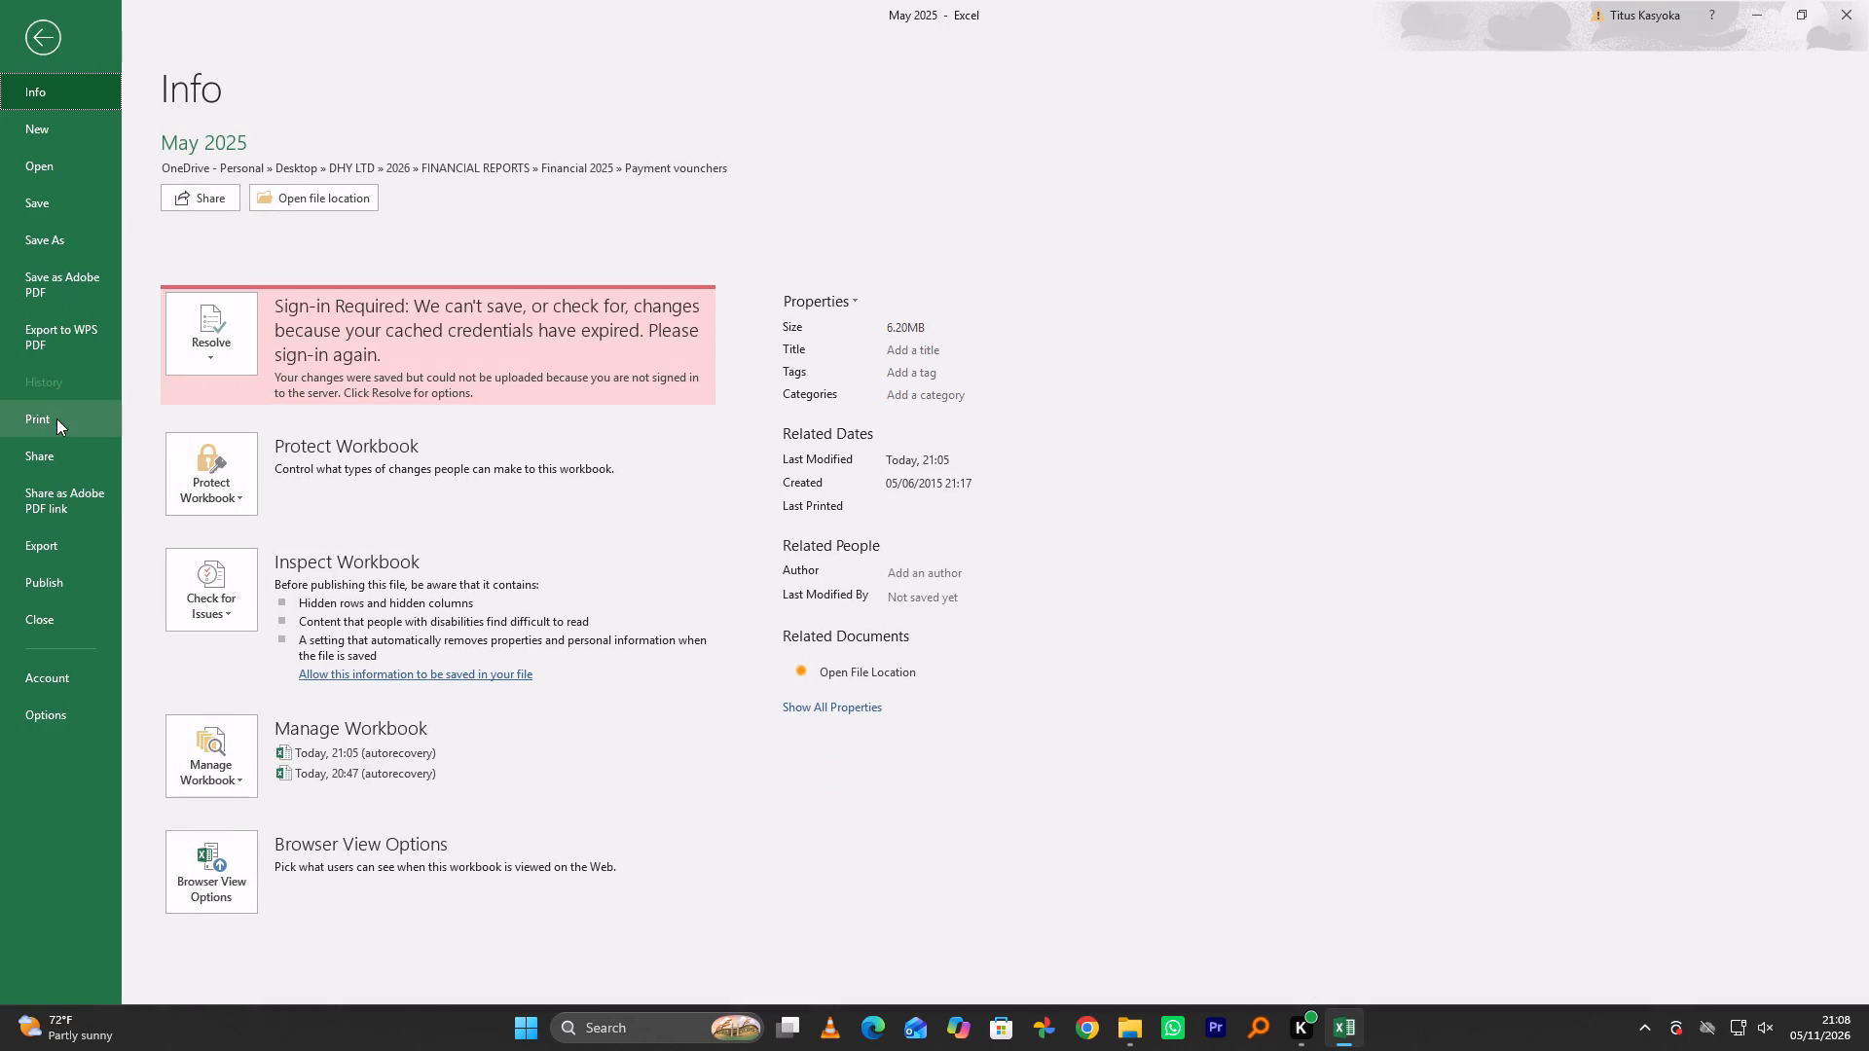
{"action": "left_click", "coordinate": [56, 422]}
{"action": "left_click", "coordinate": [342, 671]}
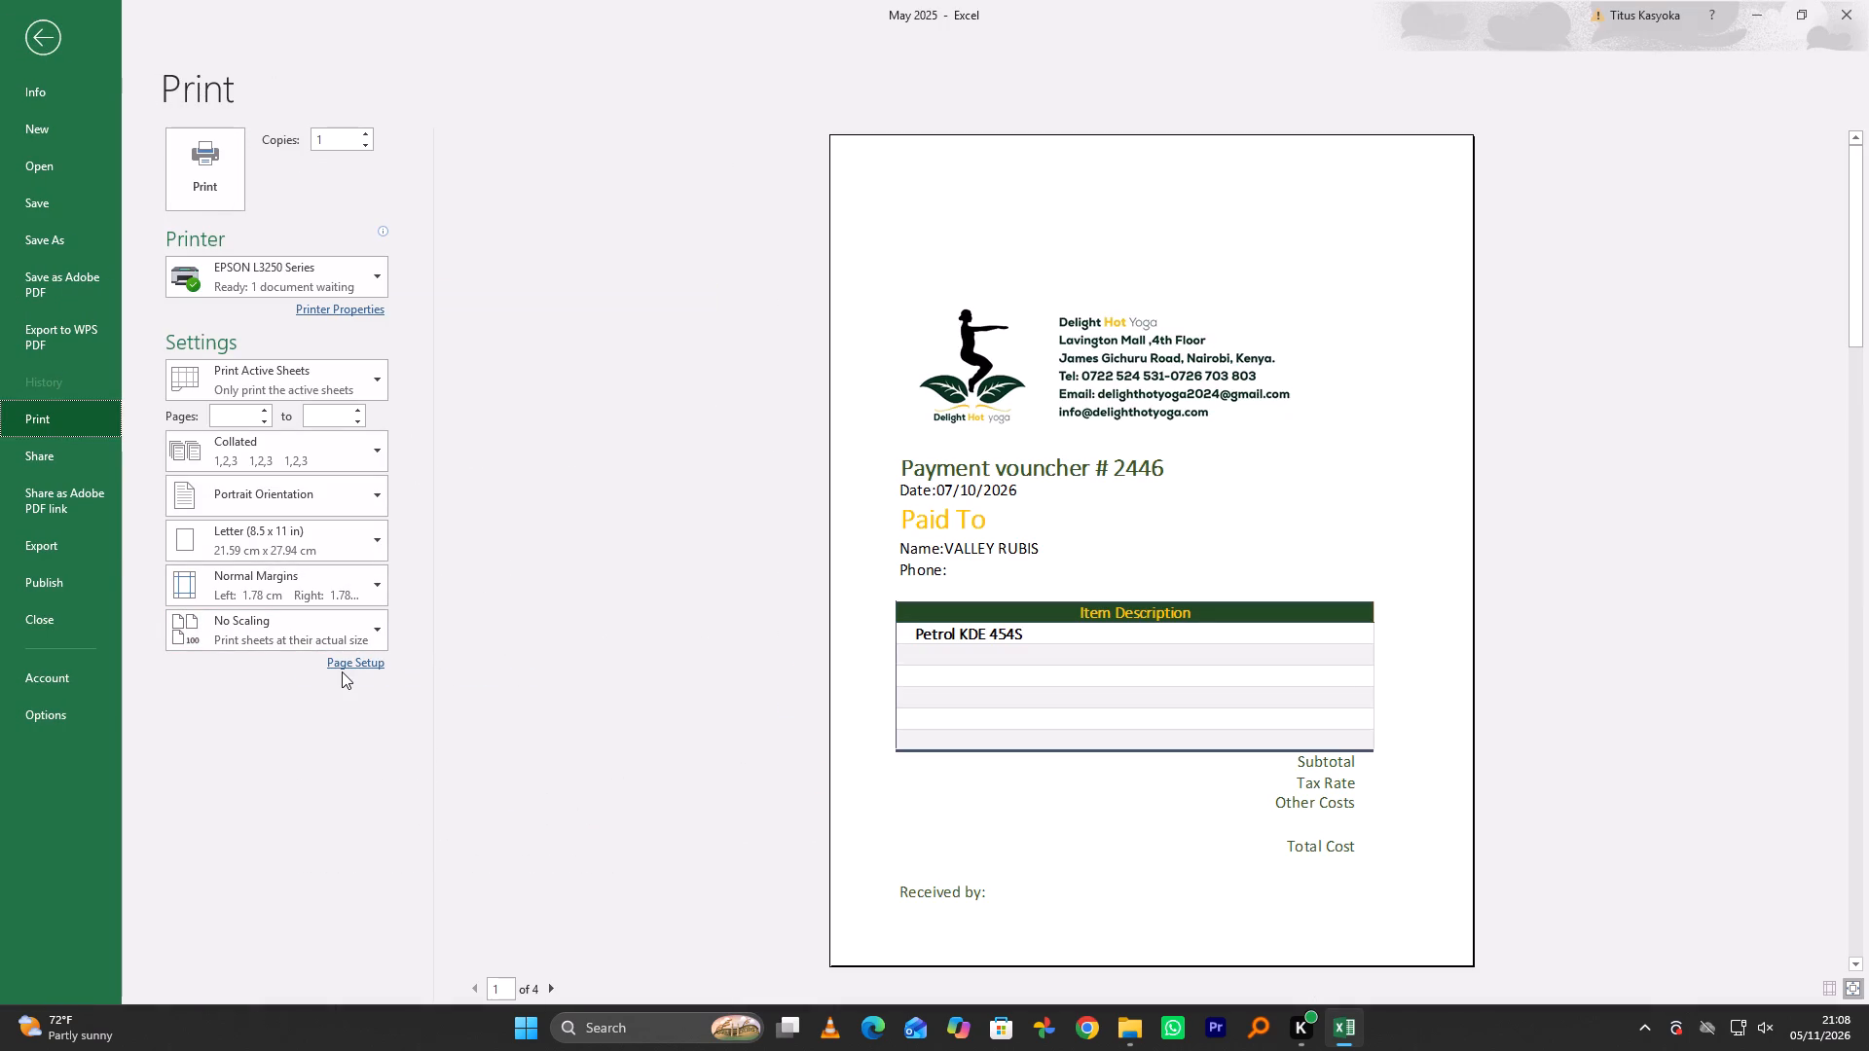
{"action": "left_click", "coordinate": [343, 663]}
{"action": "left_click", "coordinate": [272, 413]}
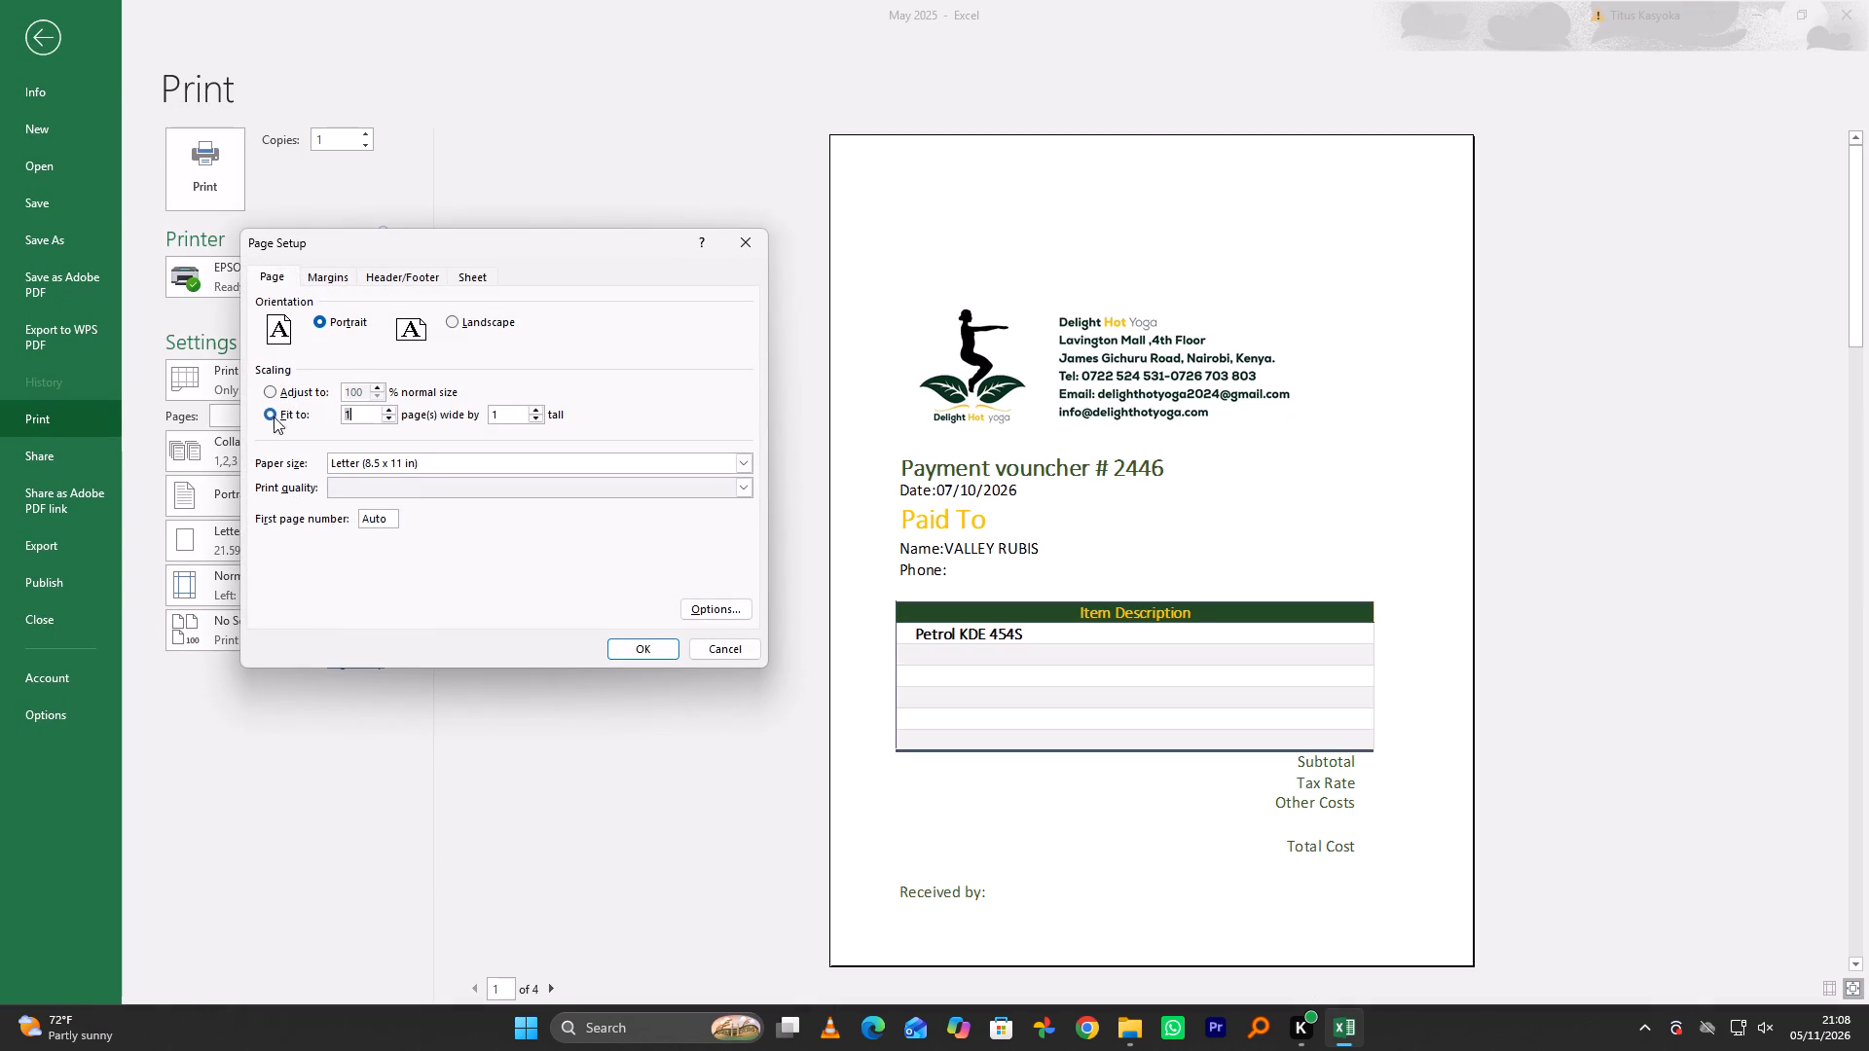
{"action": "left_click", "coordinate": [666, 650]}
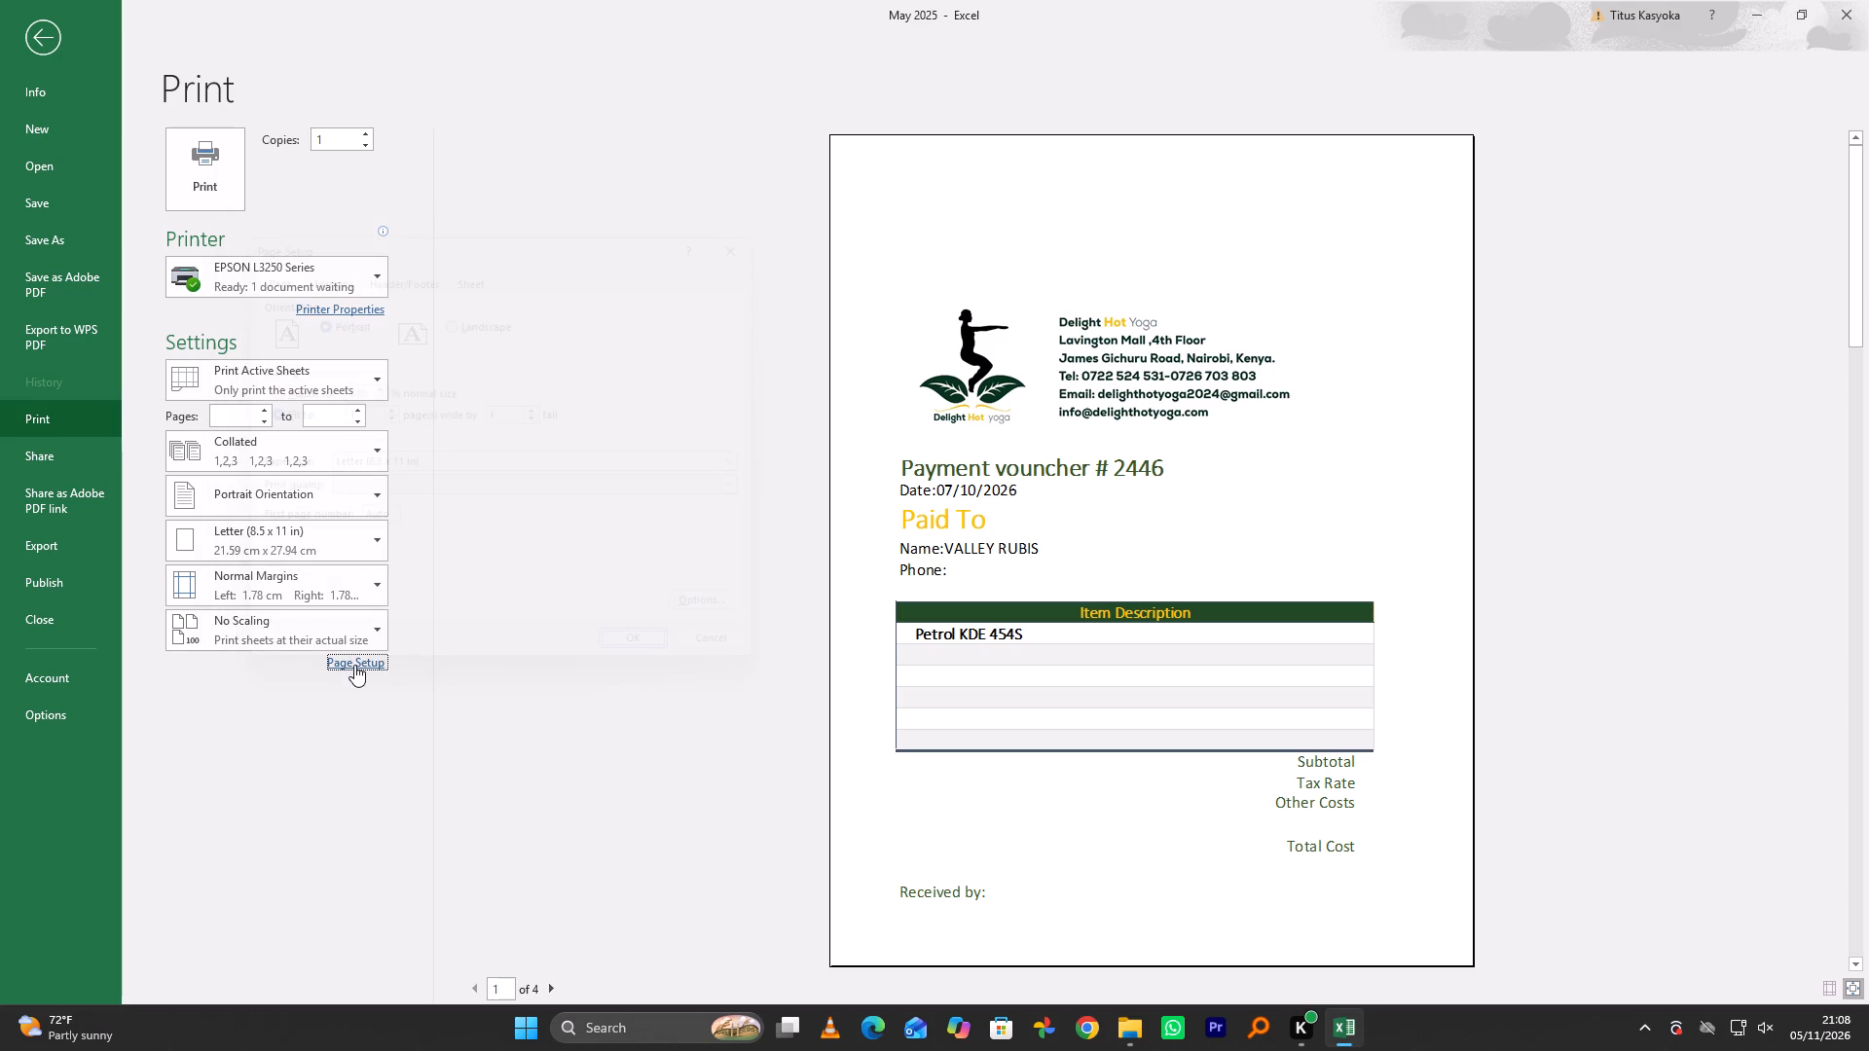
{"action": "left_click", "coordinate": [355, 662]}
{"action": "left_click", "coordinate": [643, 654]}
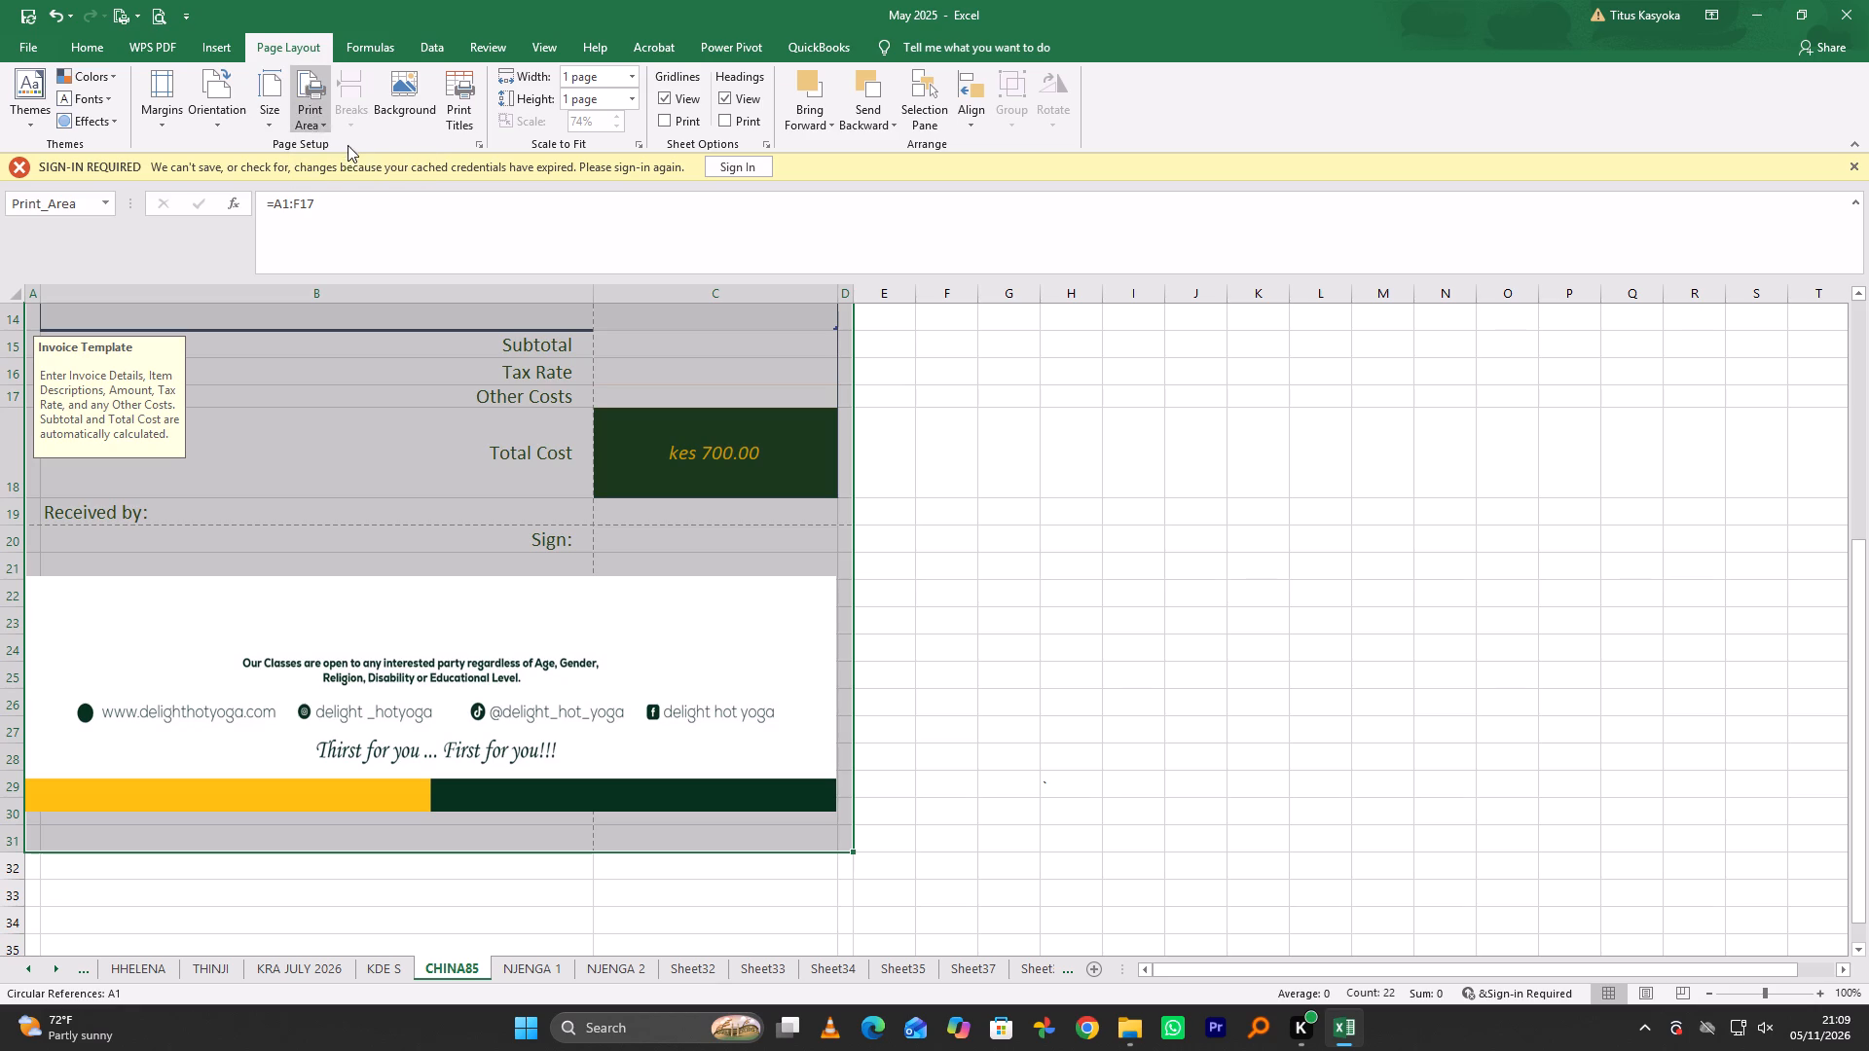
Fit the CHINA85 voucher to 1 page wide by 1 tall and print one copy on the EPSON L3250 Series.
{"action": "left_click", "coordinate": [28, 49]}
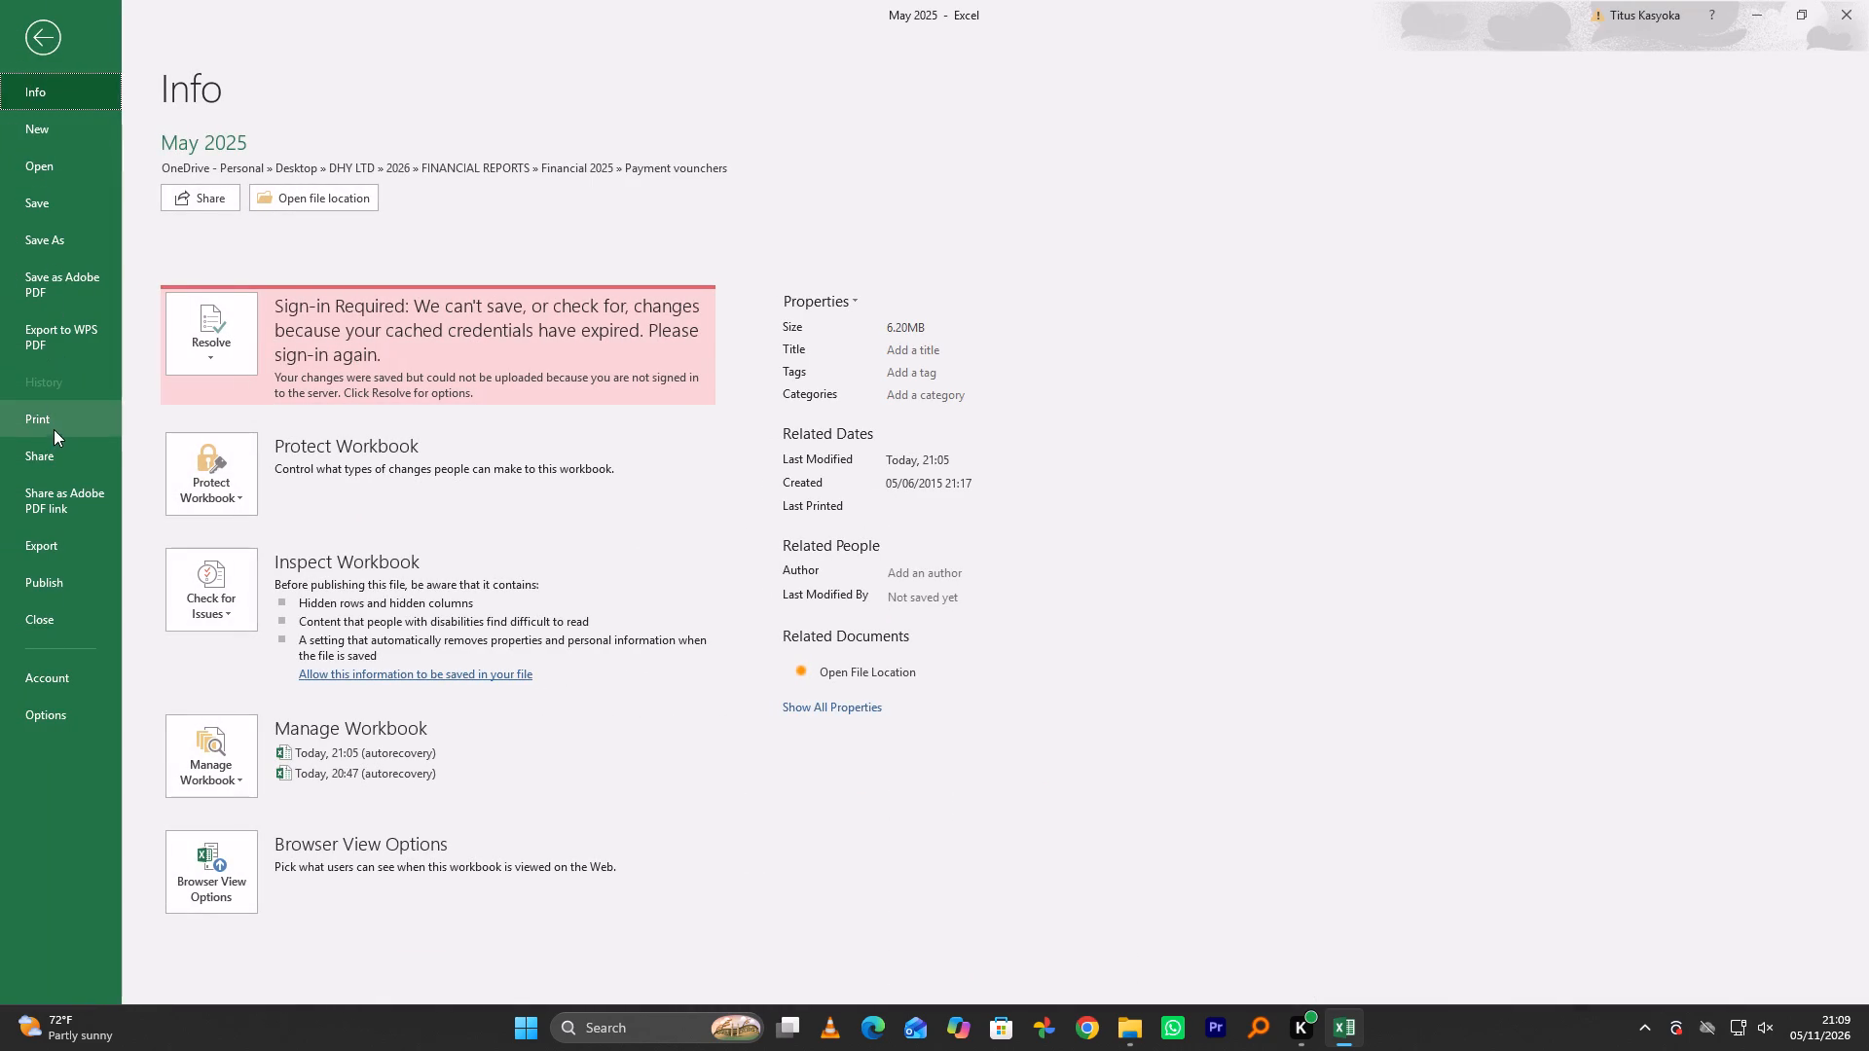
{"action": "left_click", "coordinate": [55, 422]}
{"action": "left_click", "coordinate": [352, 663]}
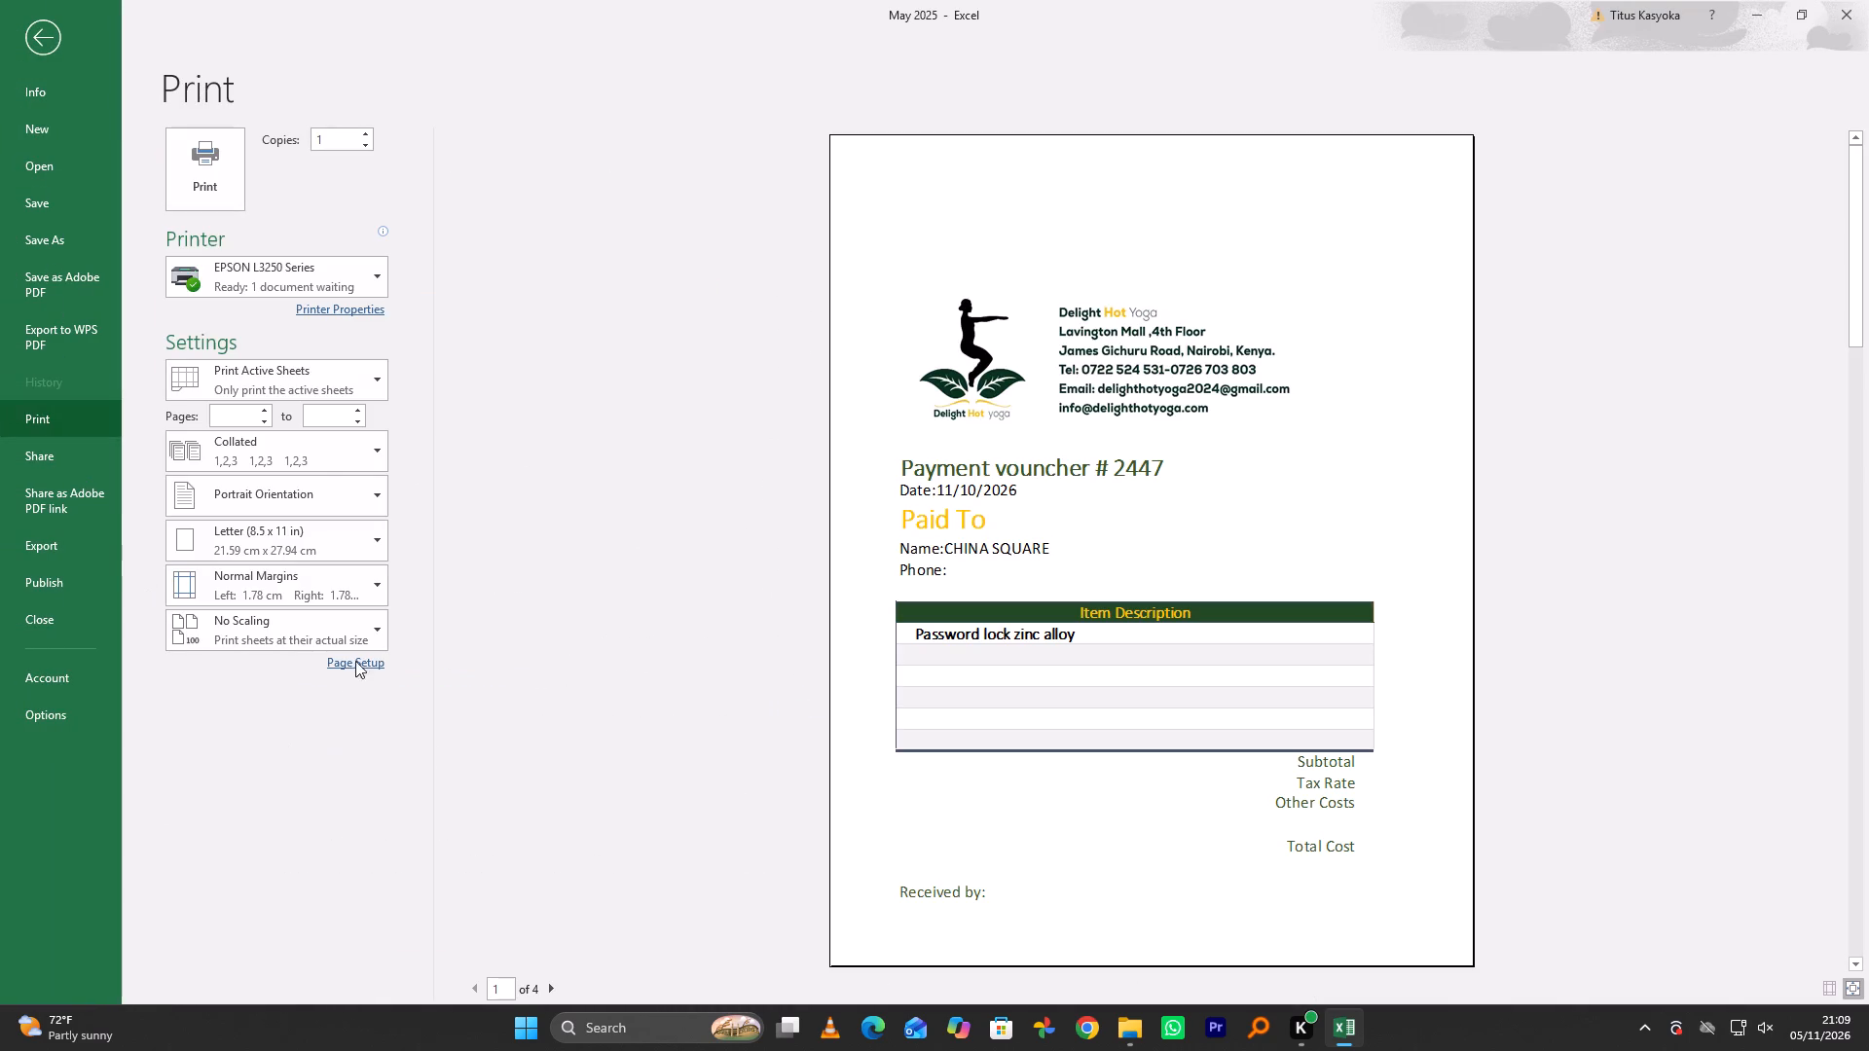
{"action": "left_click", "coordinate": [271, 414]}
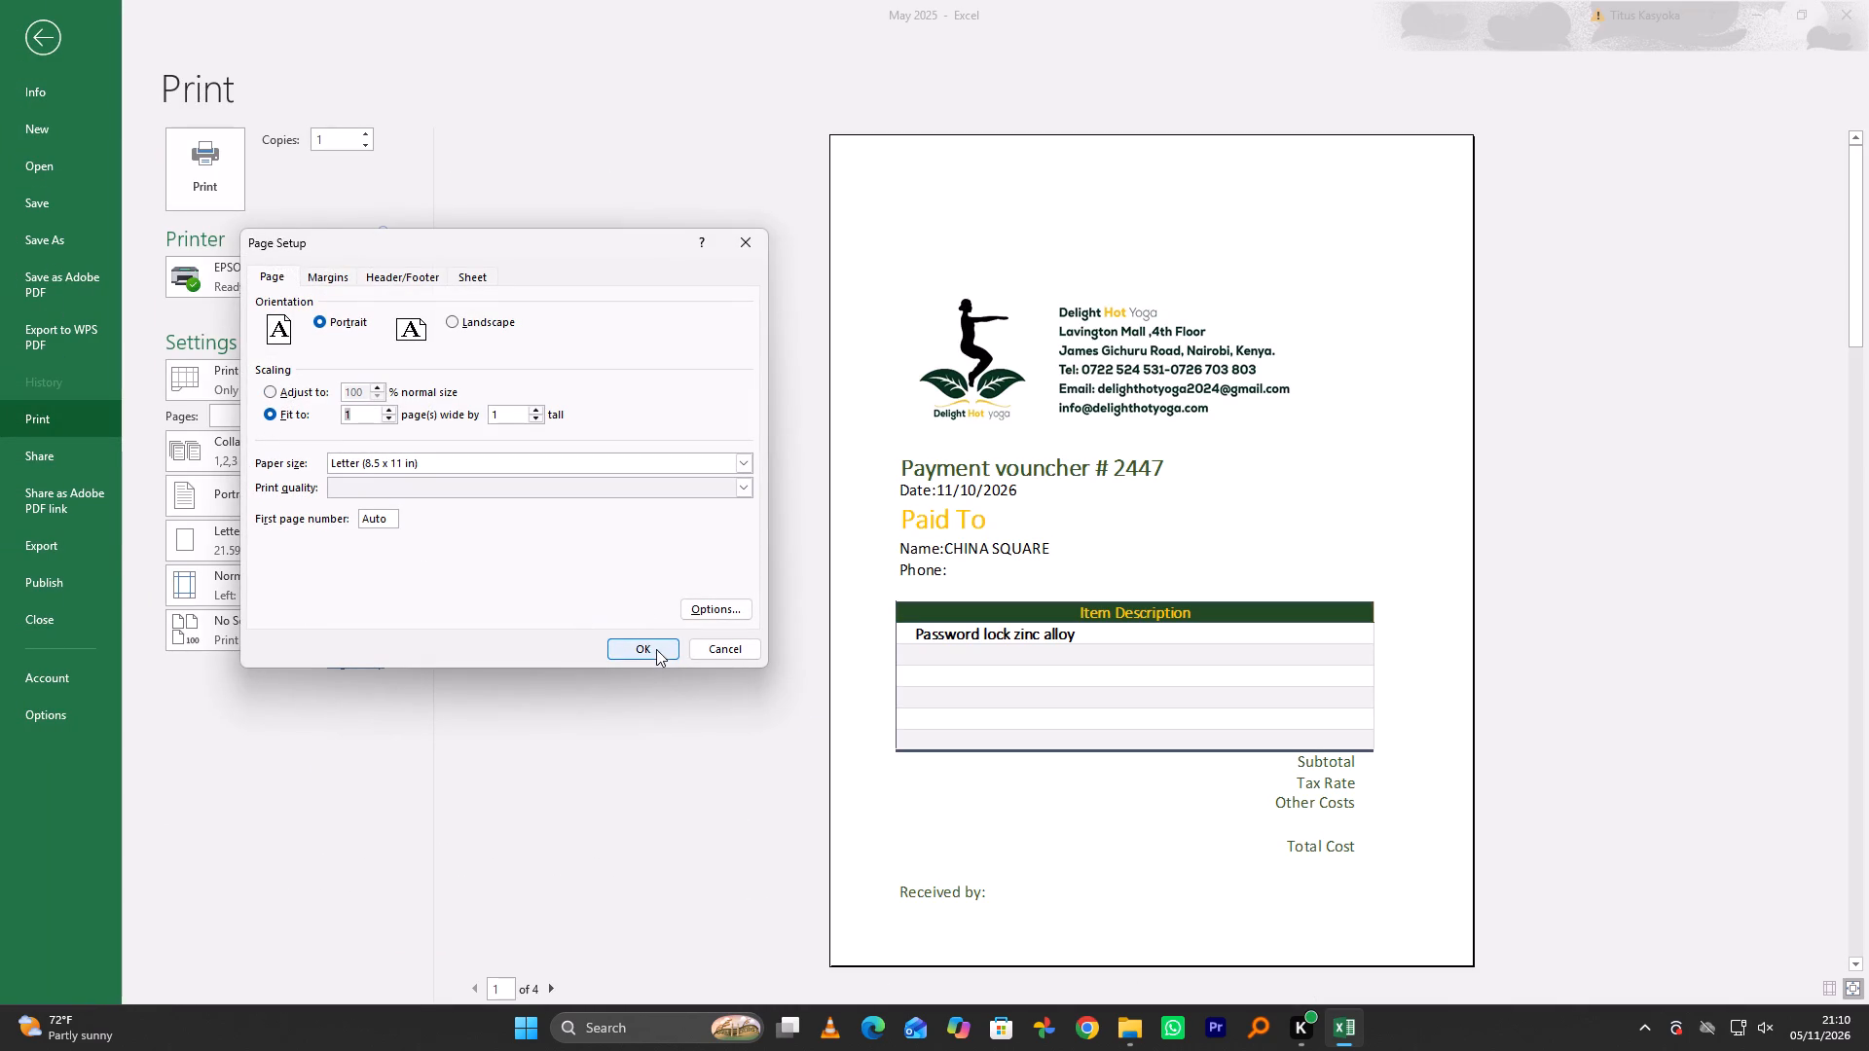
{"action": "left_click", "coordinate": [656, 648]}
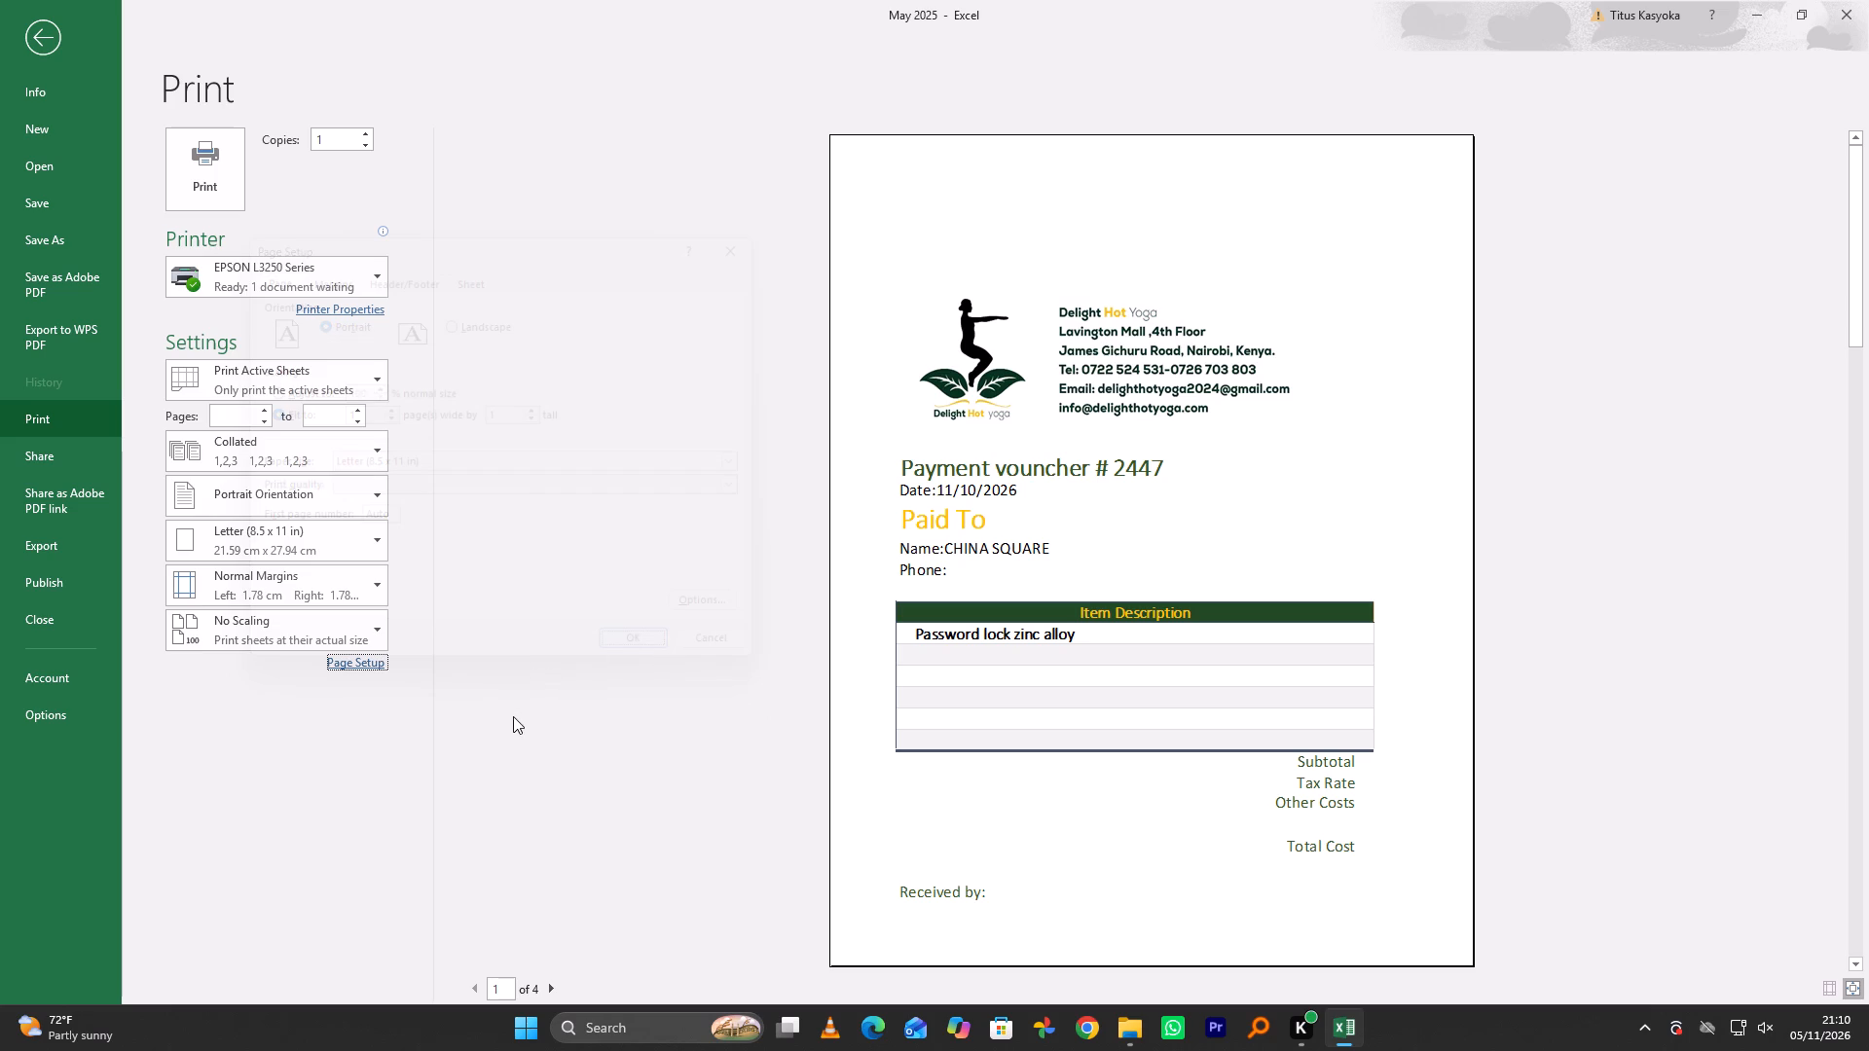
{"action": "left_click", "coordinate": [198, 188]}
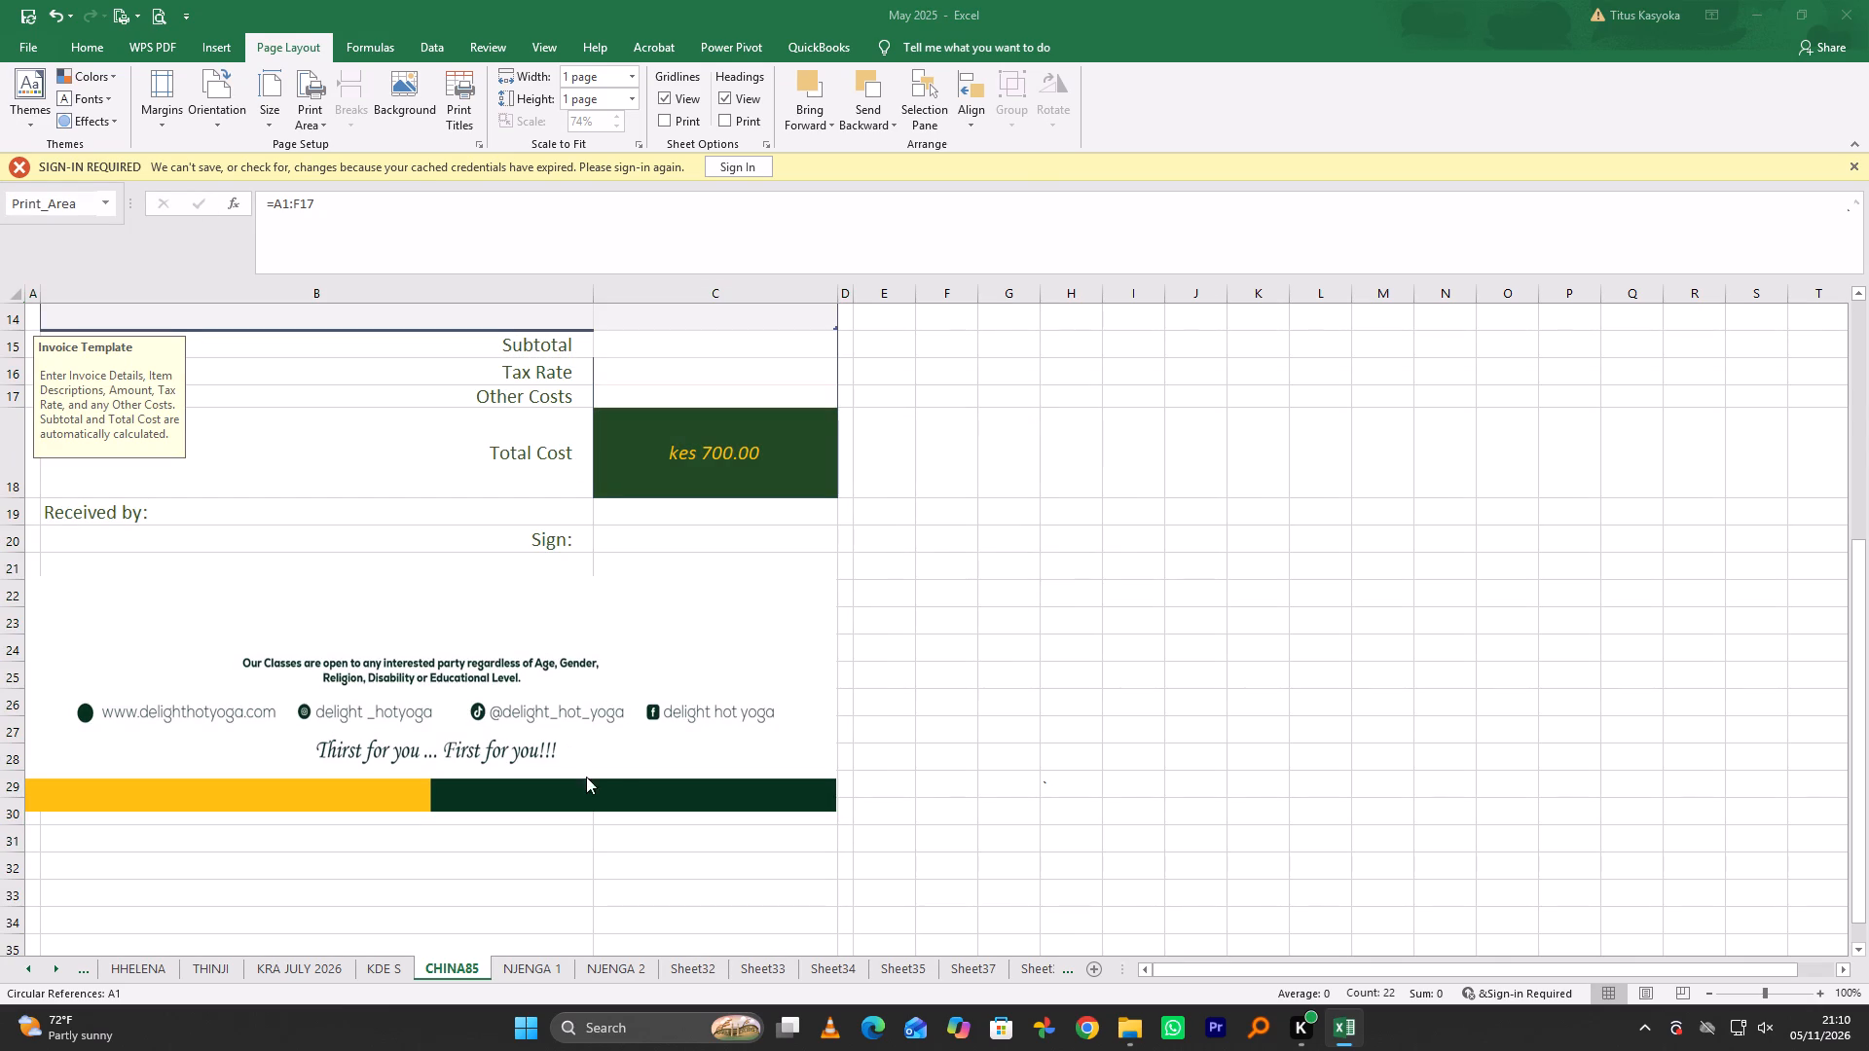
Set the NJENGA 1 sheet's print area to columns A to C, rows 1 to 27.
{"action": "left_click", "coordinate": [546, 971]}
{"action": "left_click", "coordinate": [546, 971]}
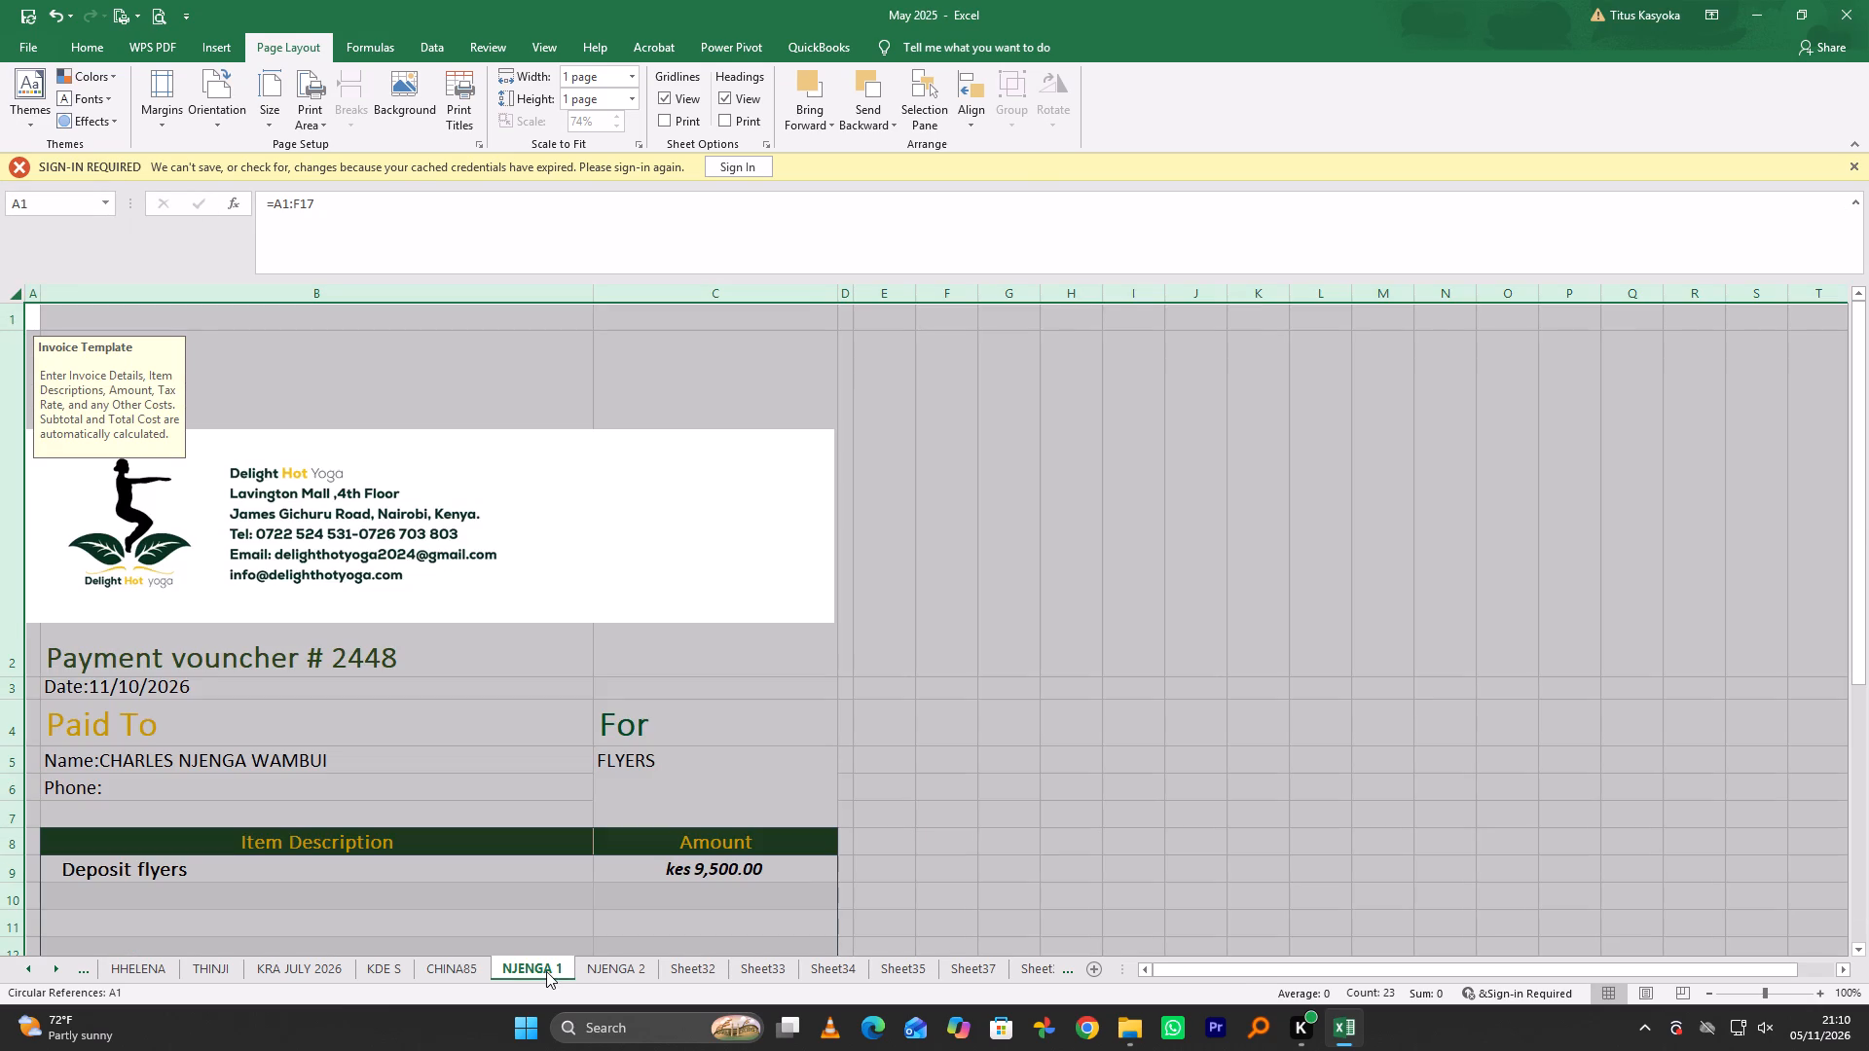
{"action": "left_click", "coordinate": [1092, 815]}
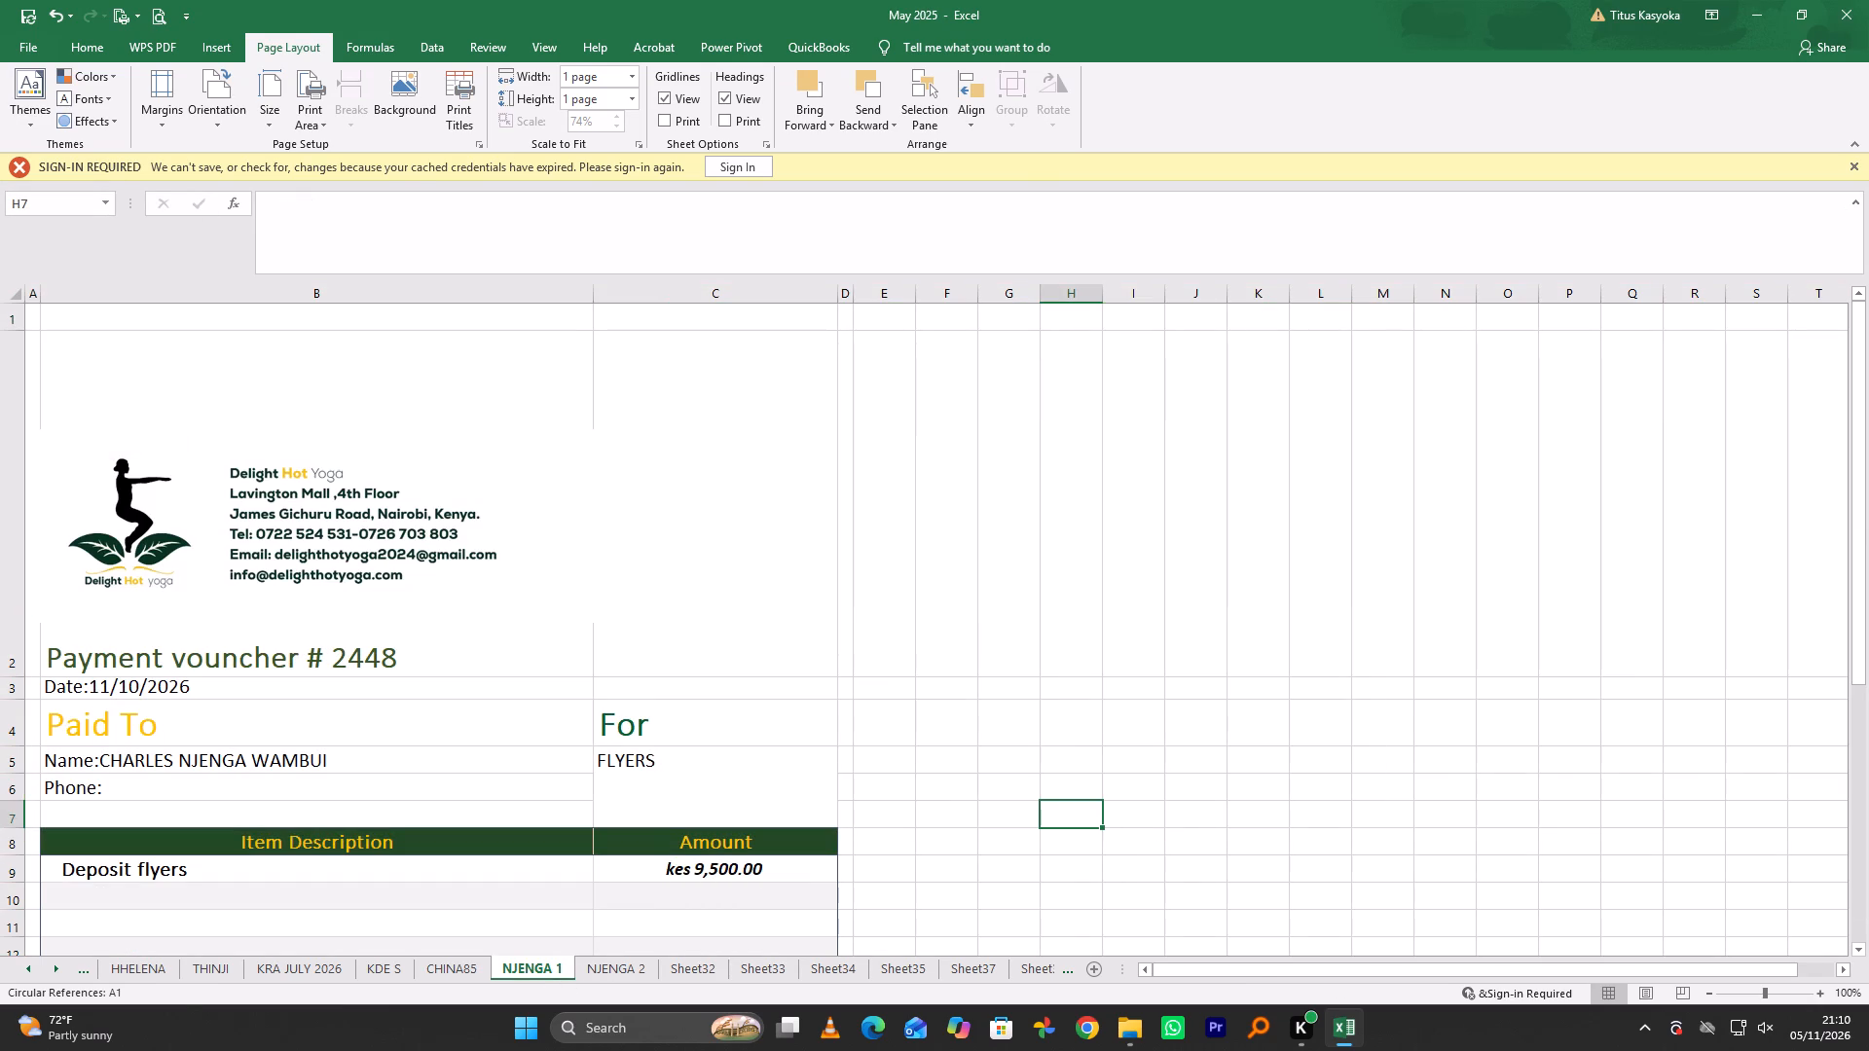
{"action": "left_click_drag", "start_coordinate": [27, 314], "coordinate": [494, 596]}
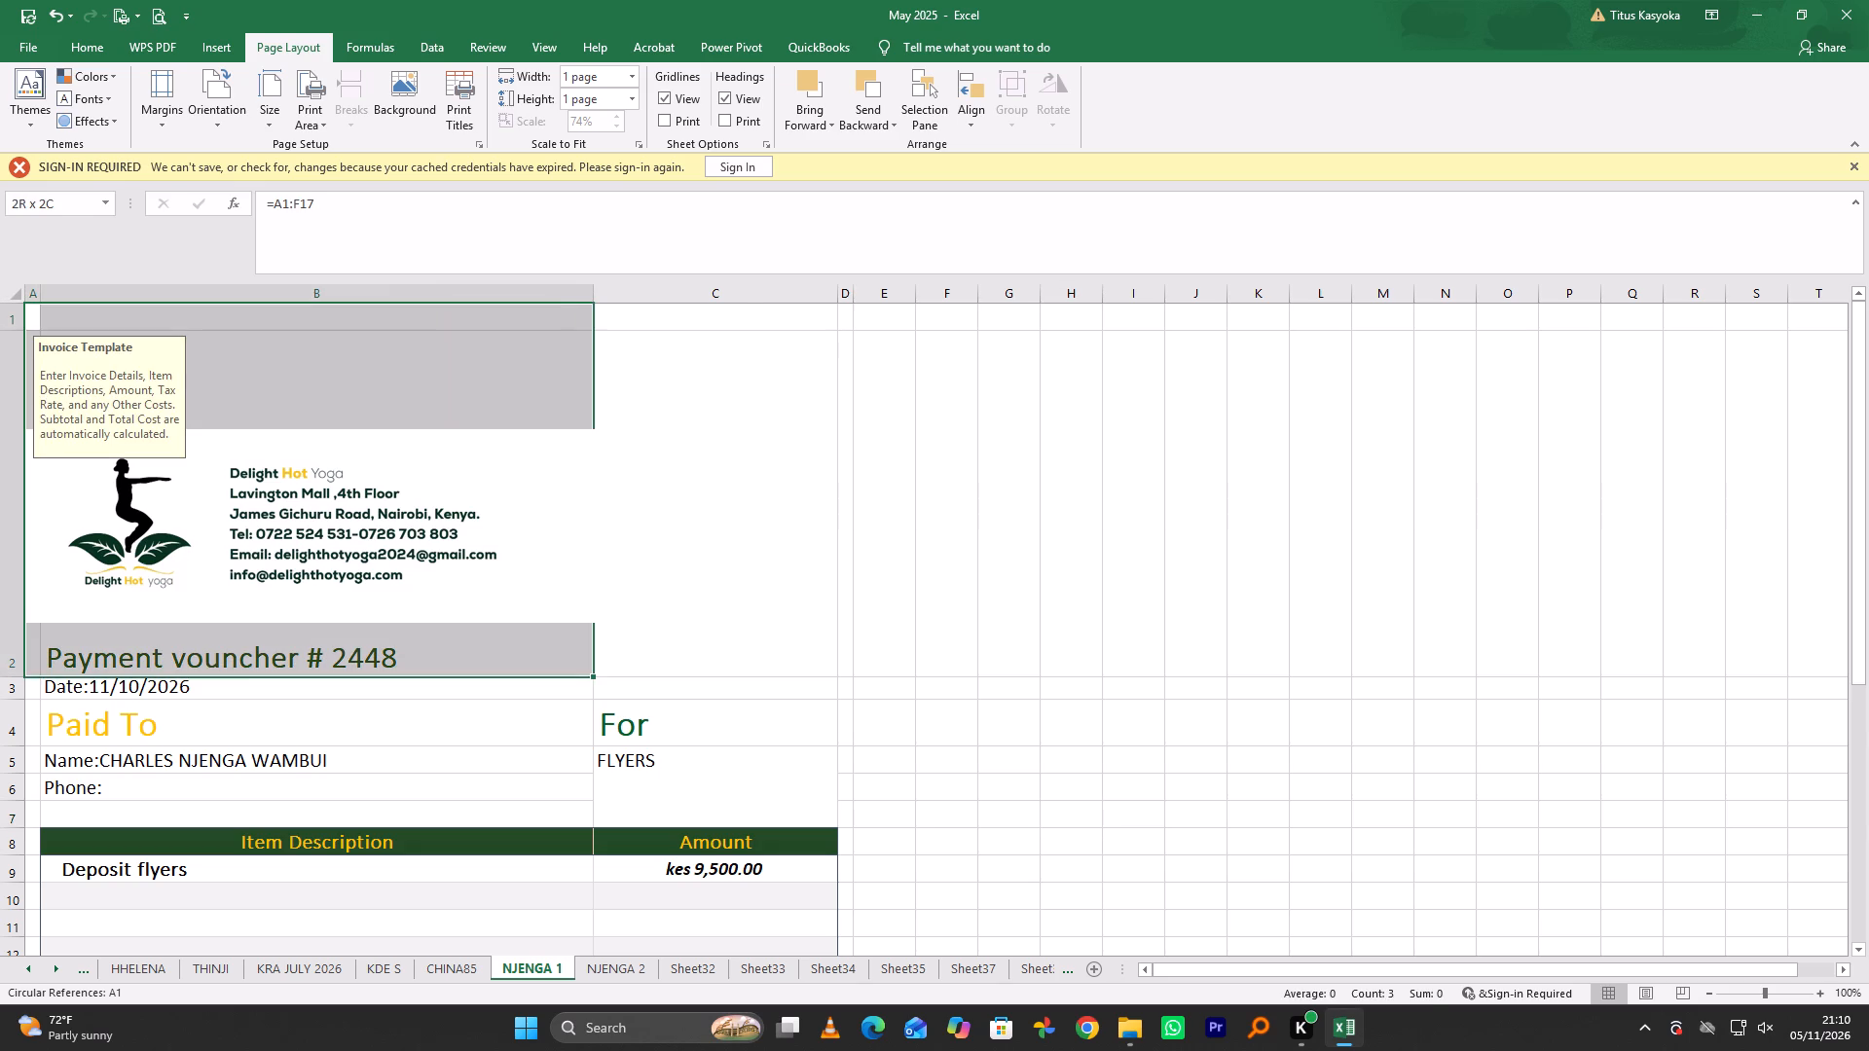
{"action": "left_click_drag", "start_coordinate": [494, 596], "coordinate": [690, 972]}
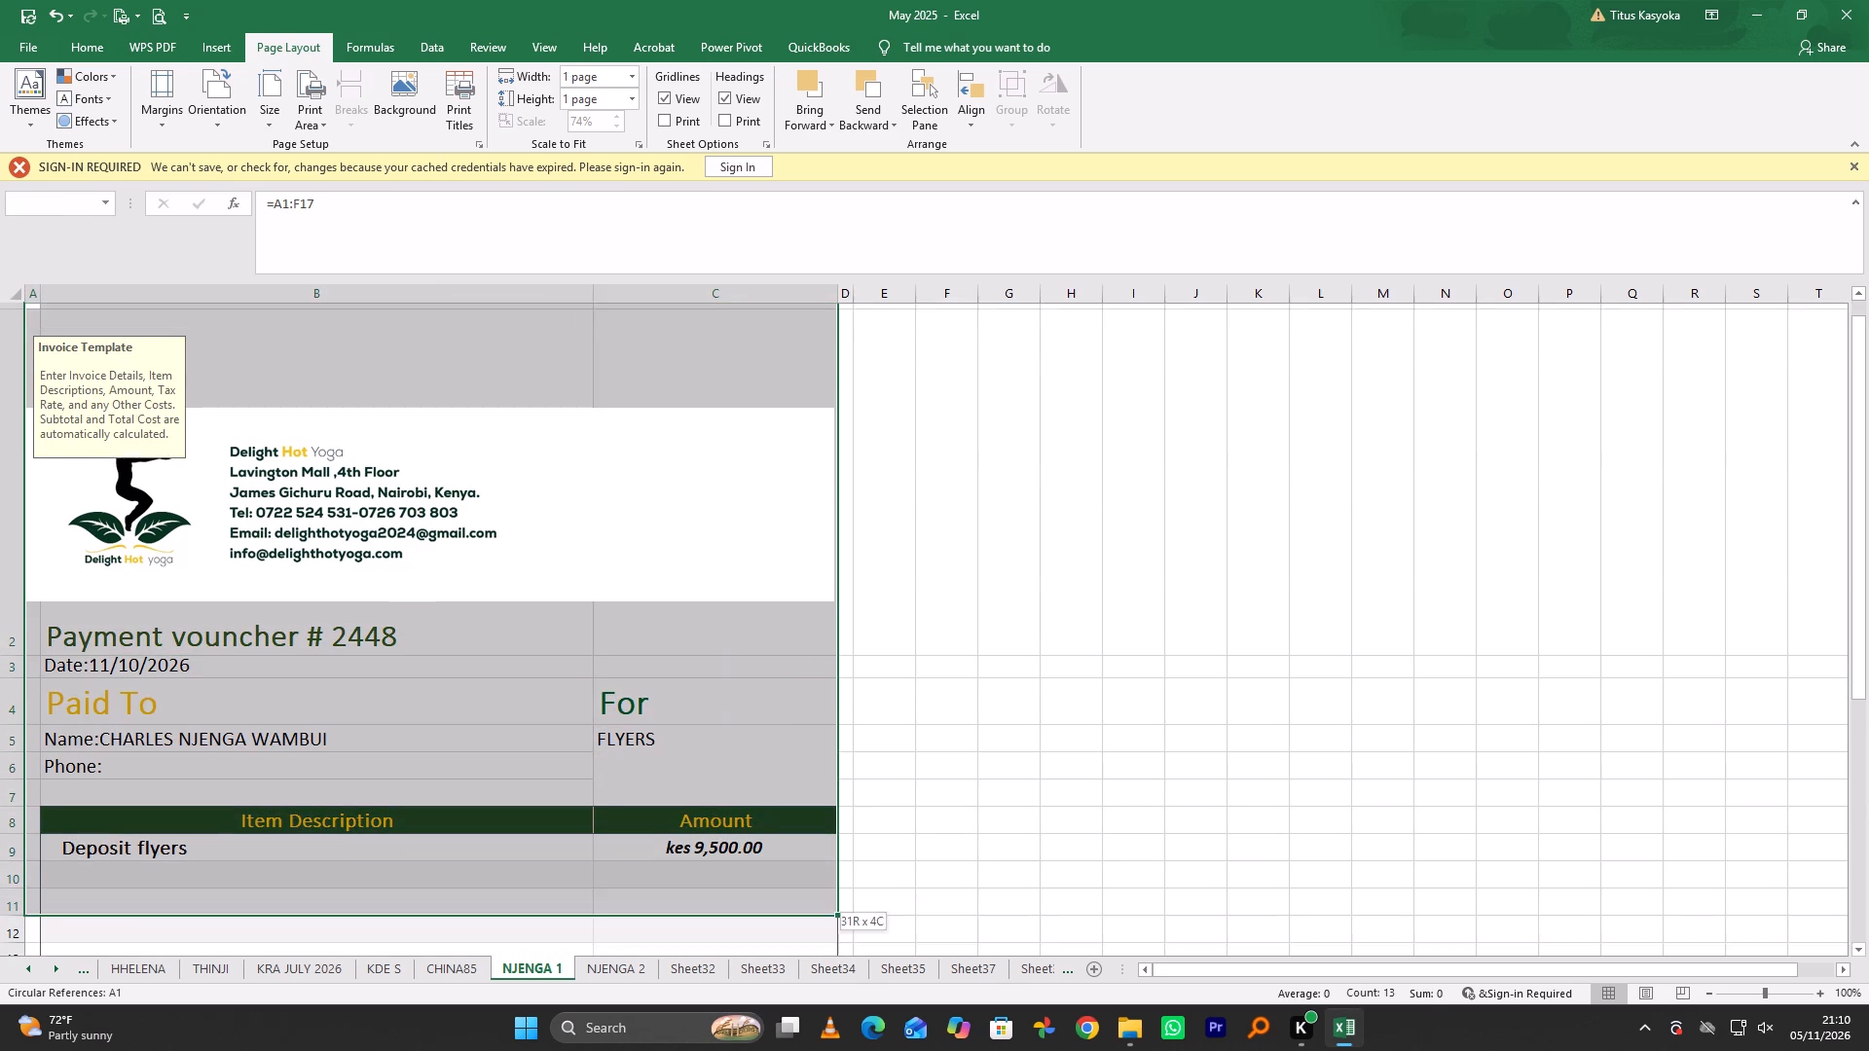
{"action": "left_click_drag", "start_coordinate": [690, 972], "coordinate": [695, 982]}
{"action": "left_click_drag", "start_coordinate": [748, 957], "coordinate": [775, 953]}
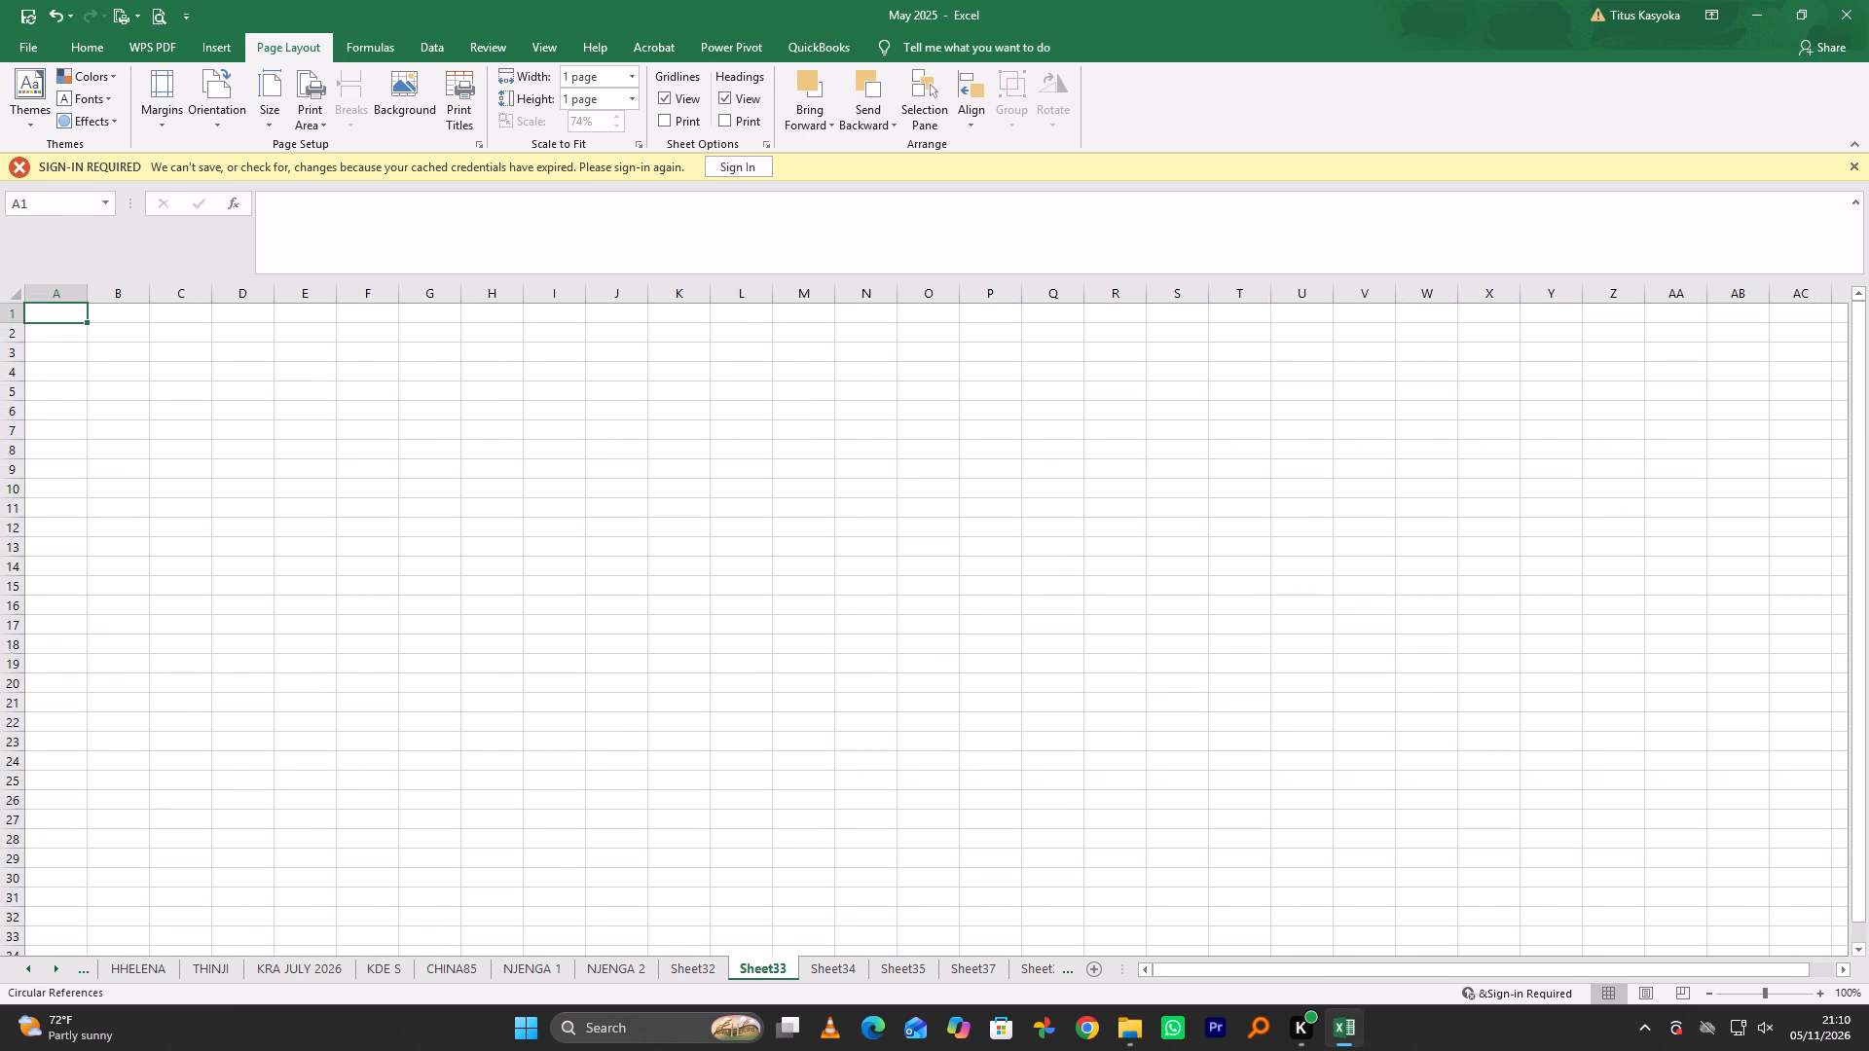
{"action": "left_click", "coordinate": [531, 975]}
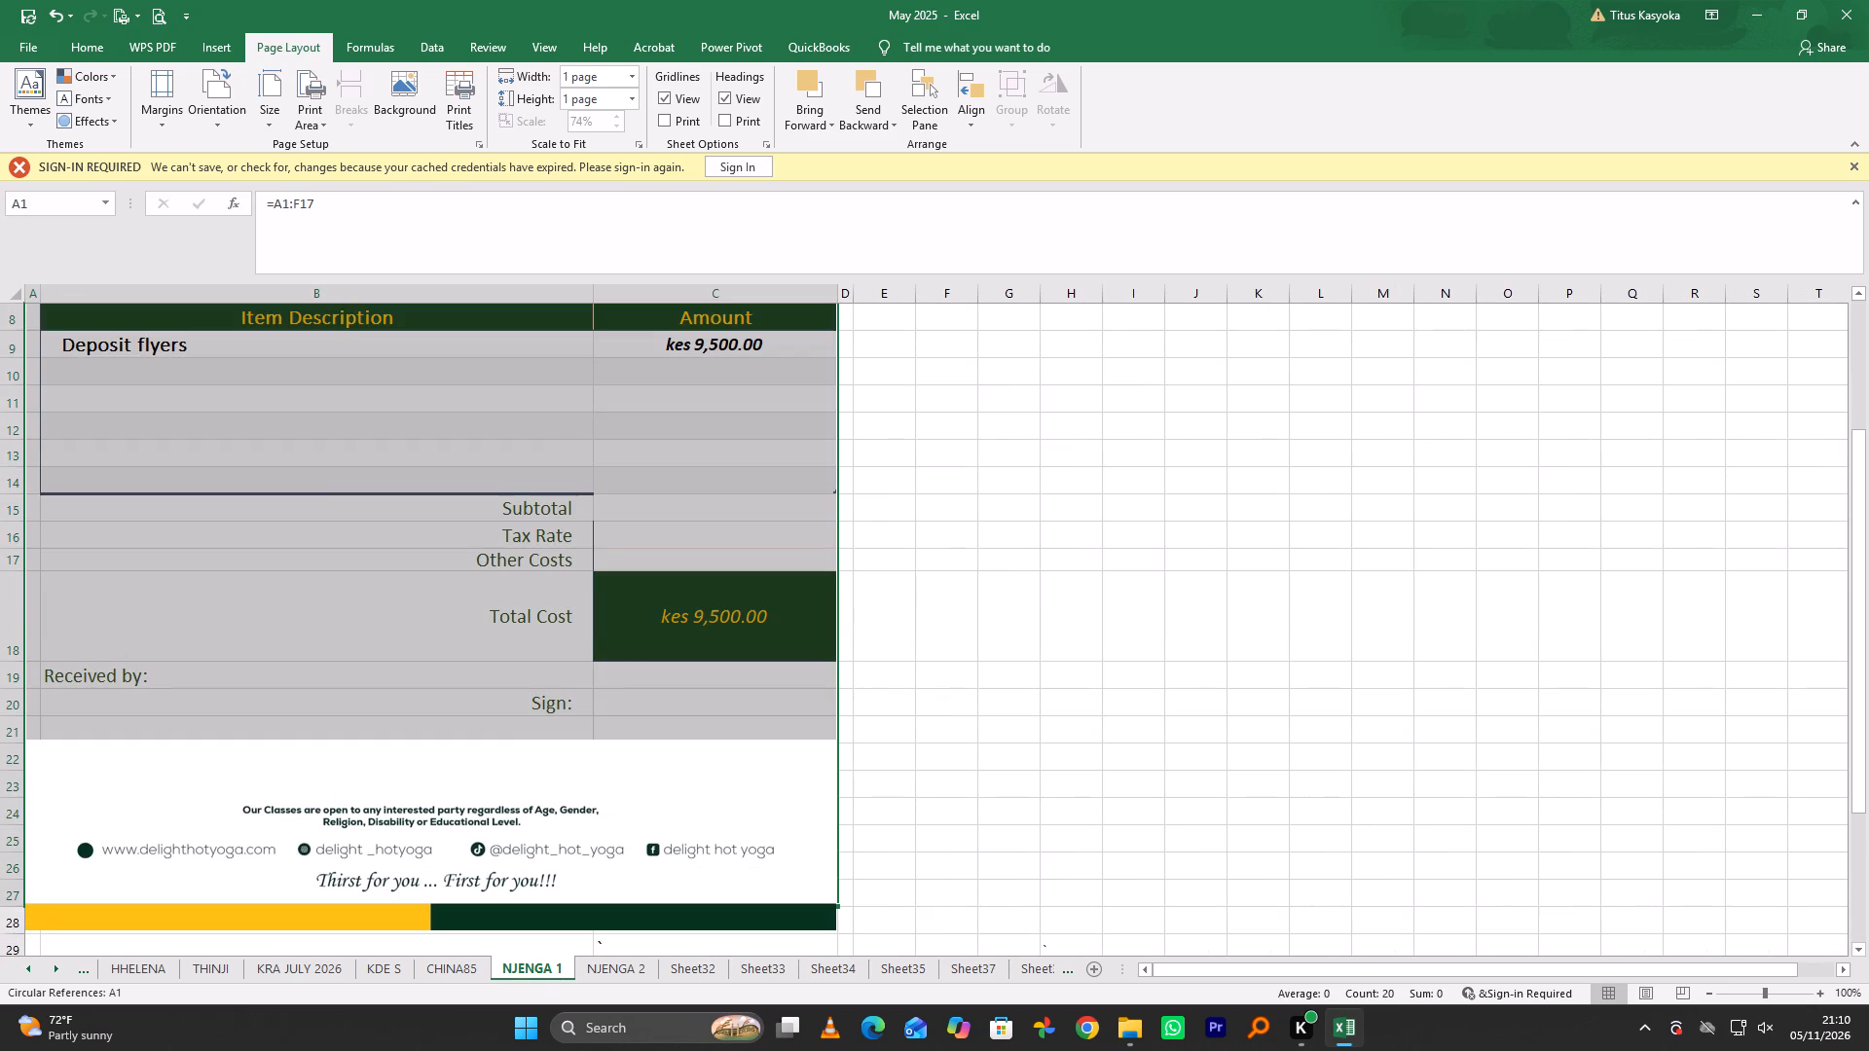
{"action": "scroll", "coordinate": [738, 819], "scroll_direction": "down", "scroll_amount": 2}
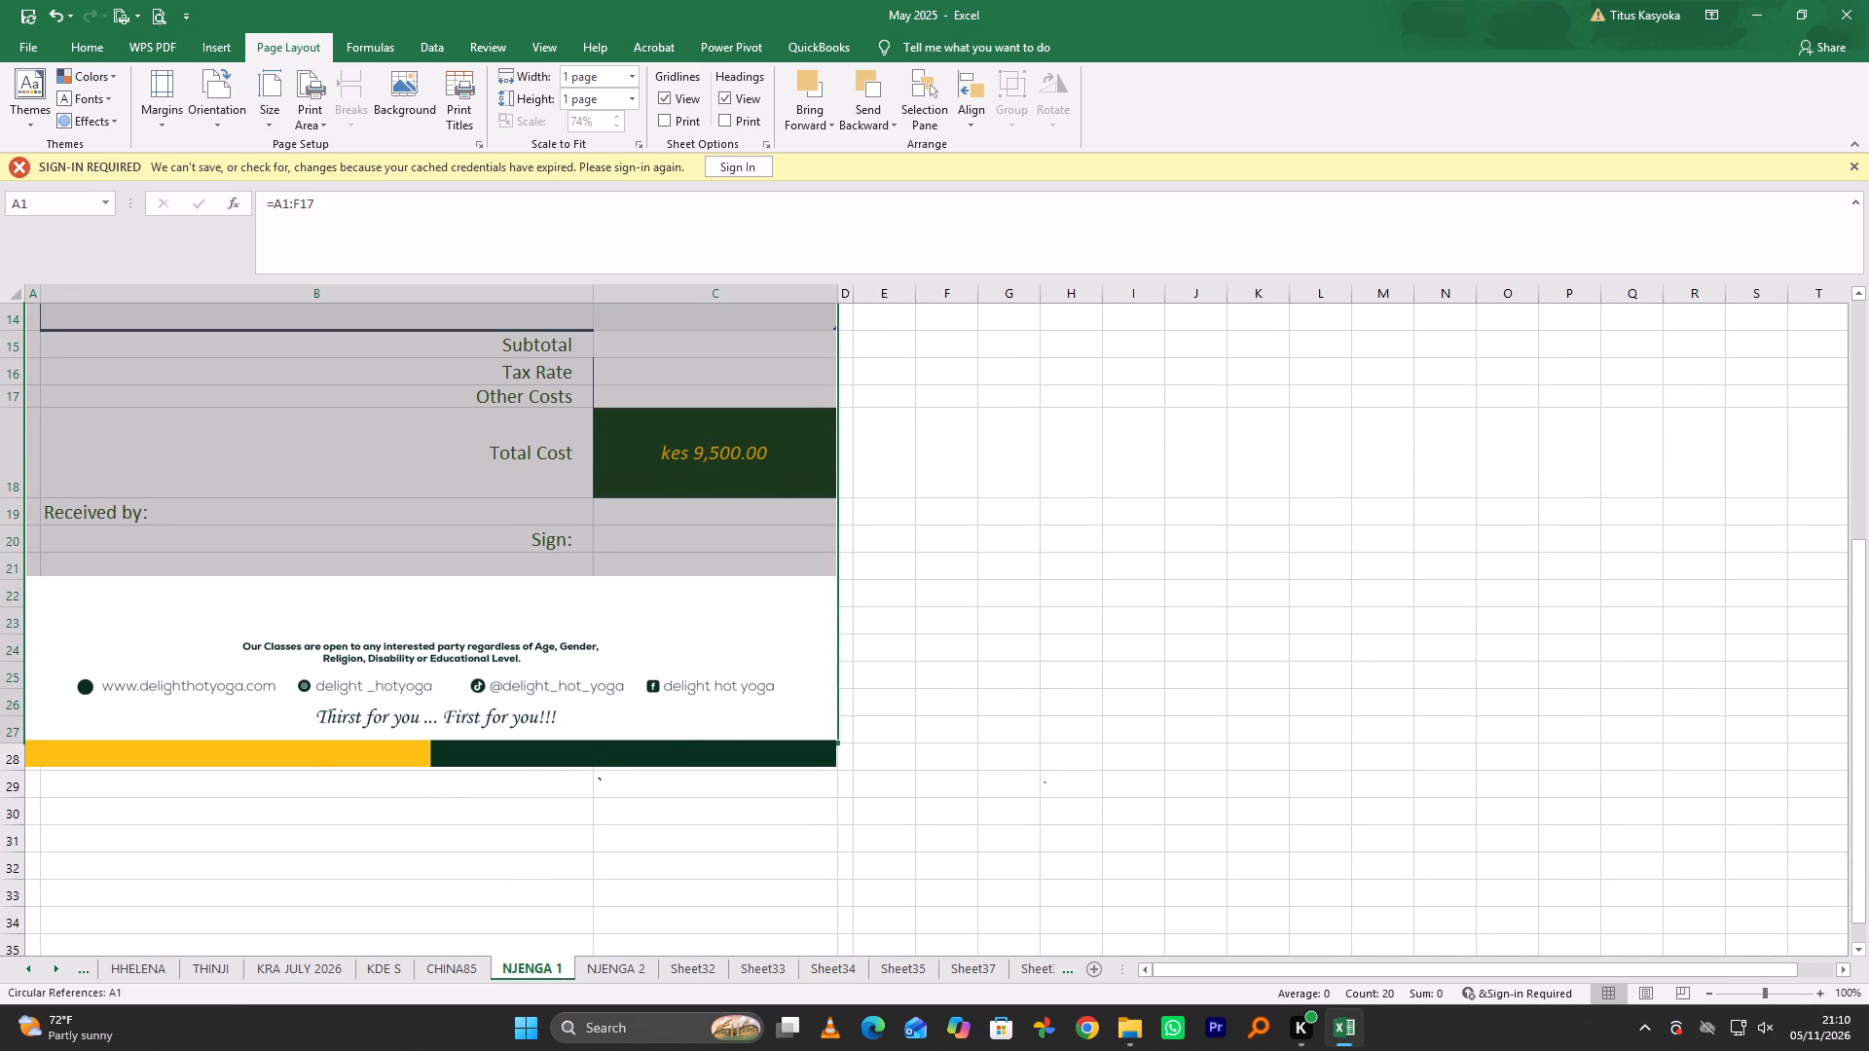
{"action": "left_click", "coordinate": [279, 42]}
{"action": "left_click", "coordinate": [316, 114]}
{"action": "left_click", "coordinate": [335, 143]}
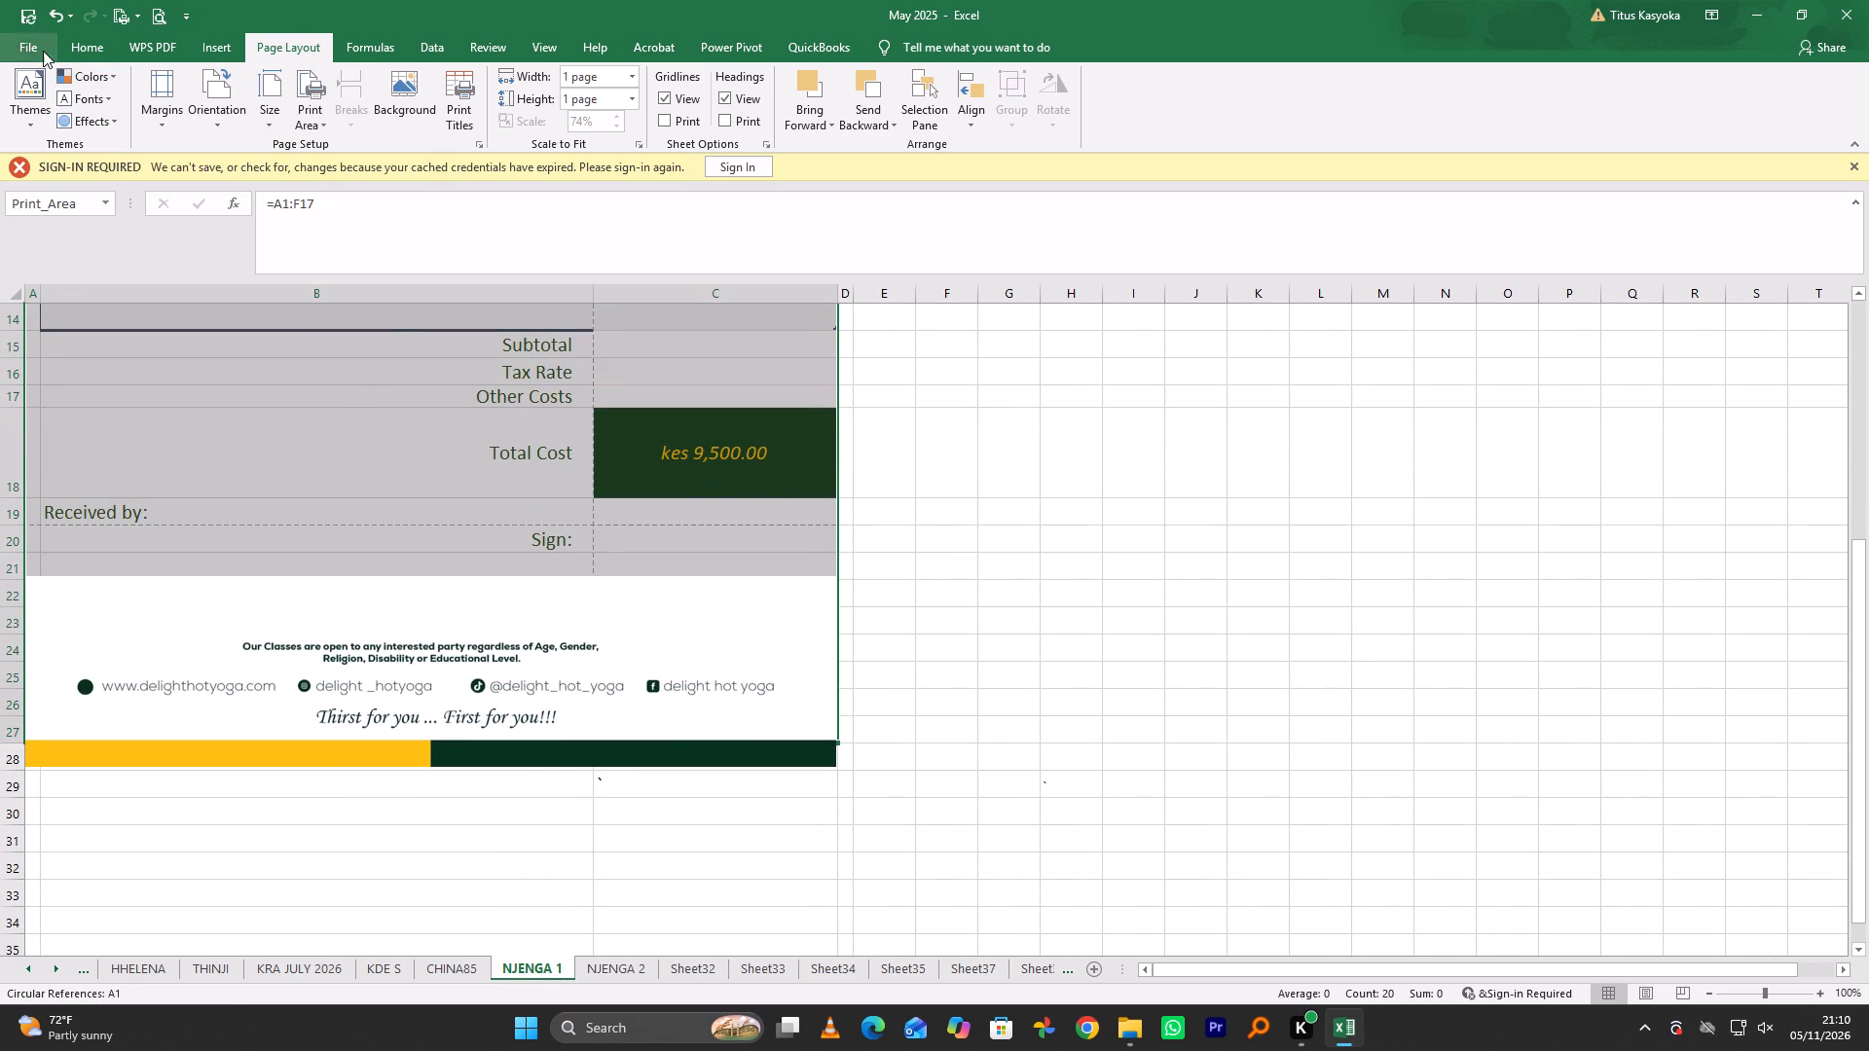
Fit the NJENGA 1 voucher to 1 page wide by 1 tall and print one copy on the EPSON L3250 Series.
{"action": "left_click", "coordinate": [29, 40]}
{"action": "left_click", "coordinate": [75, 420]}
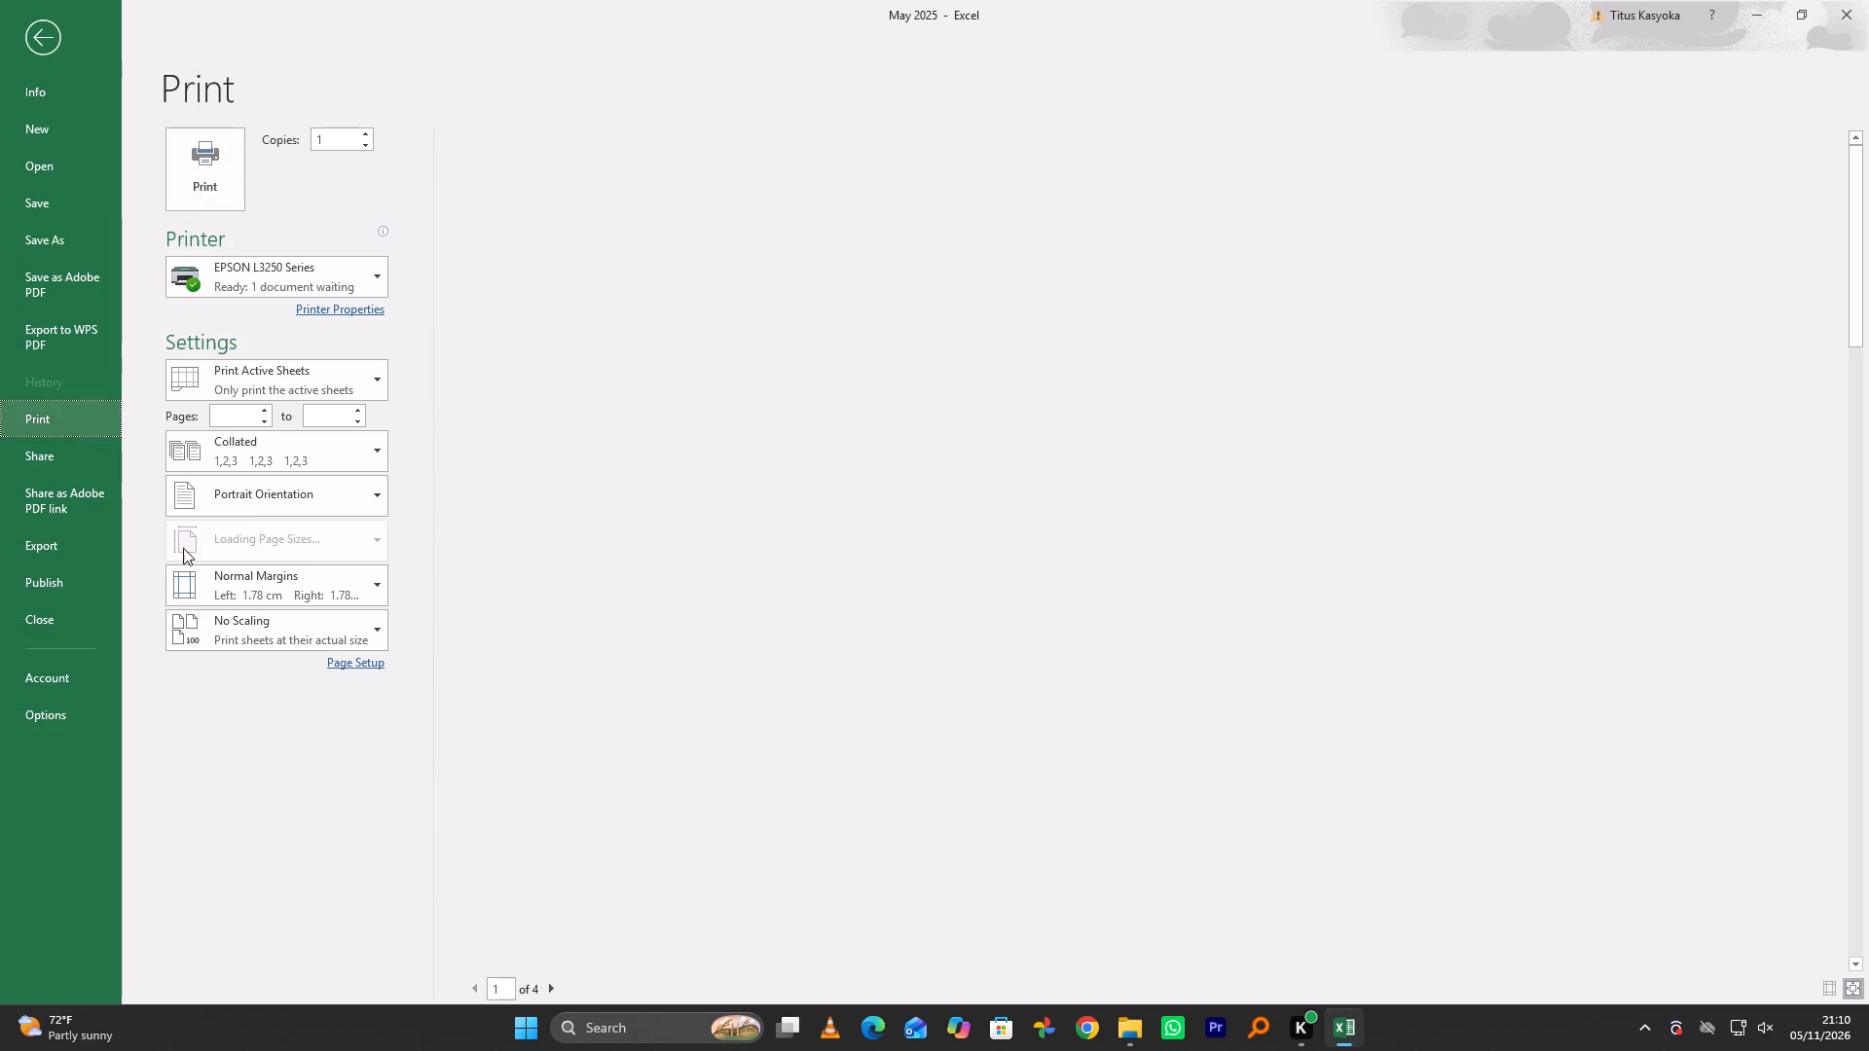
{"action": "left_click", "coordinate": [338, 664]}
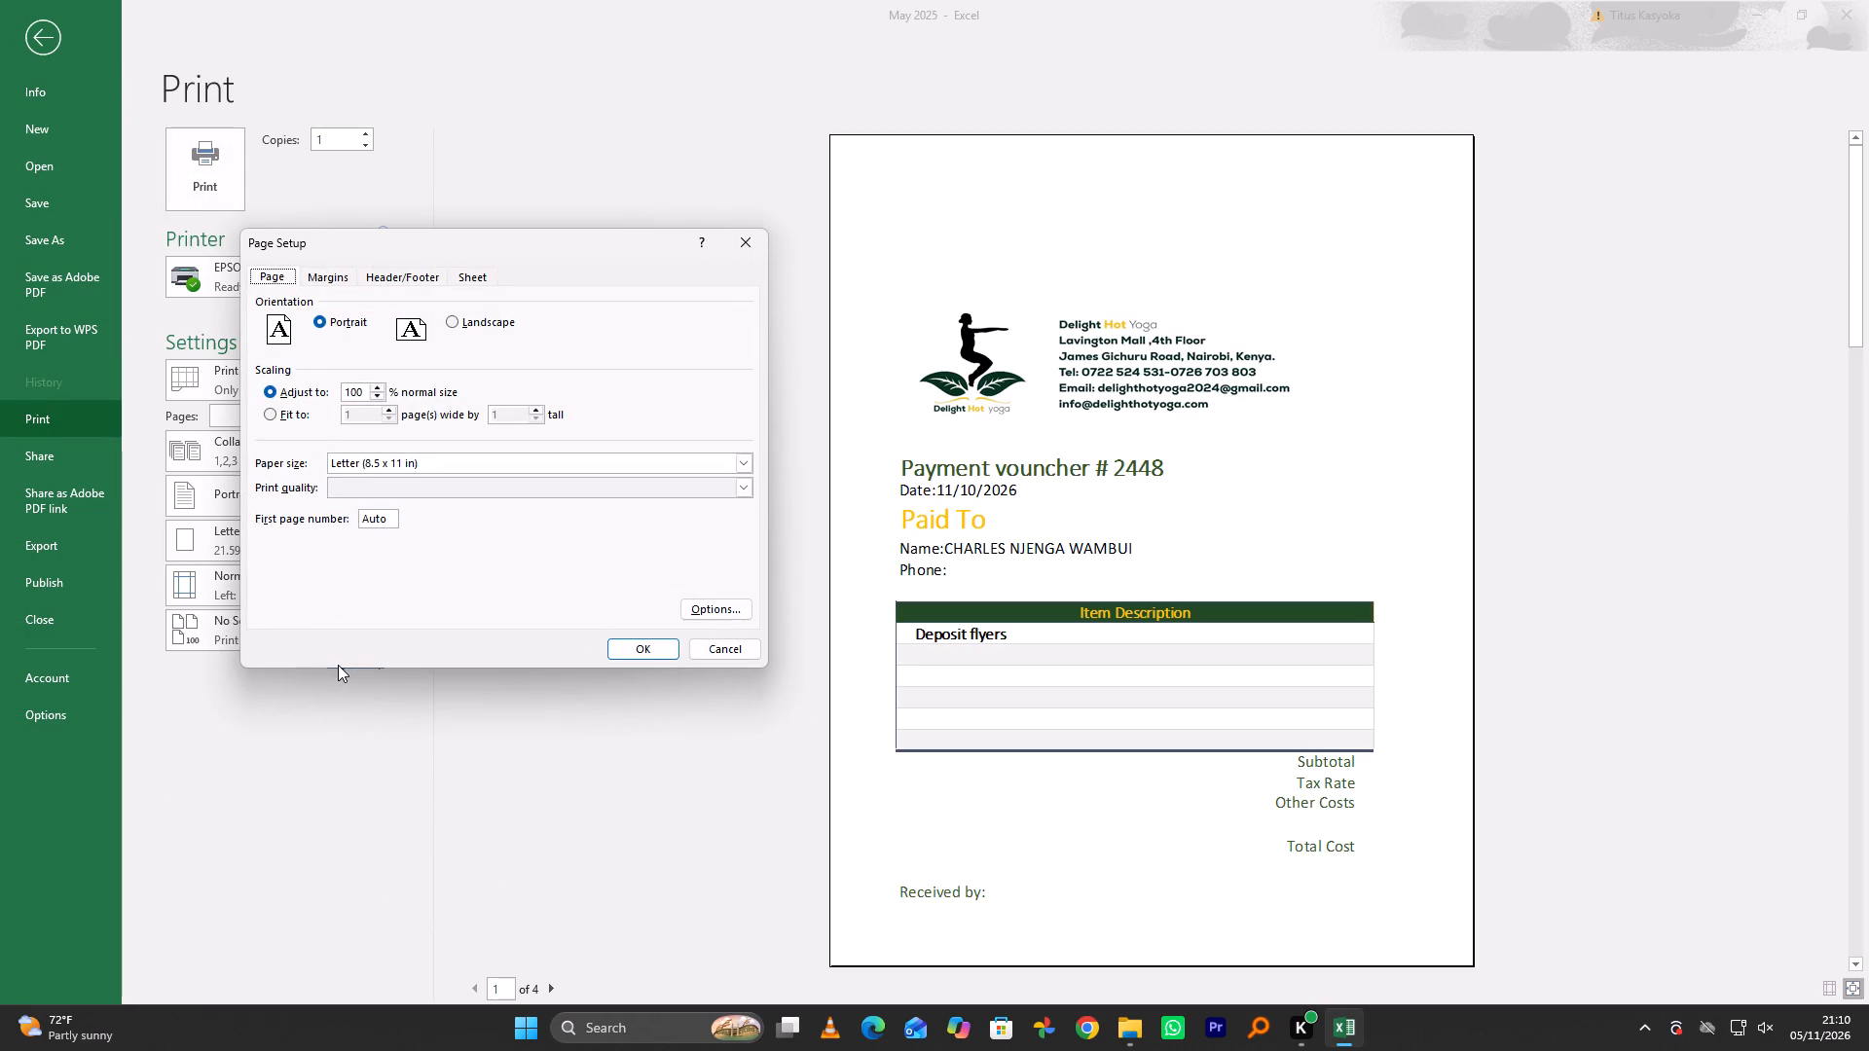
{"action": "left_click", "coordinate": [264, 414]}
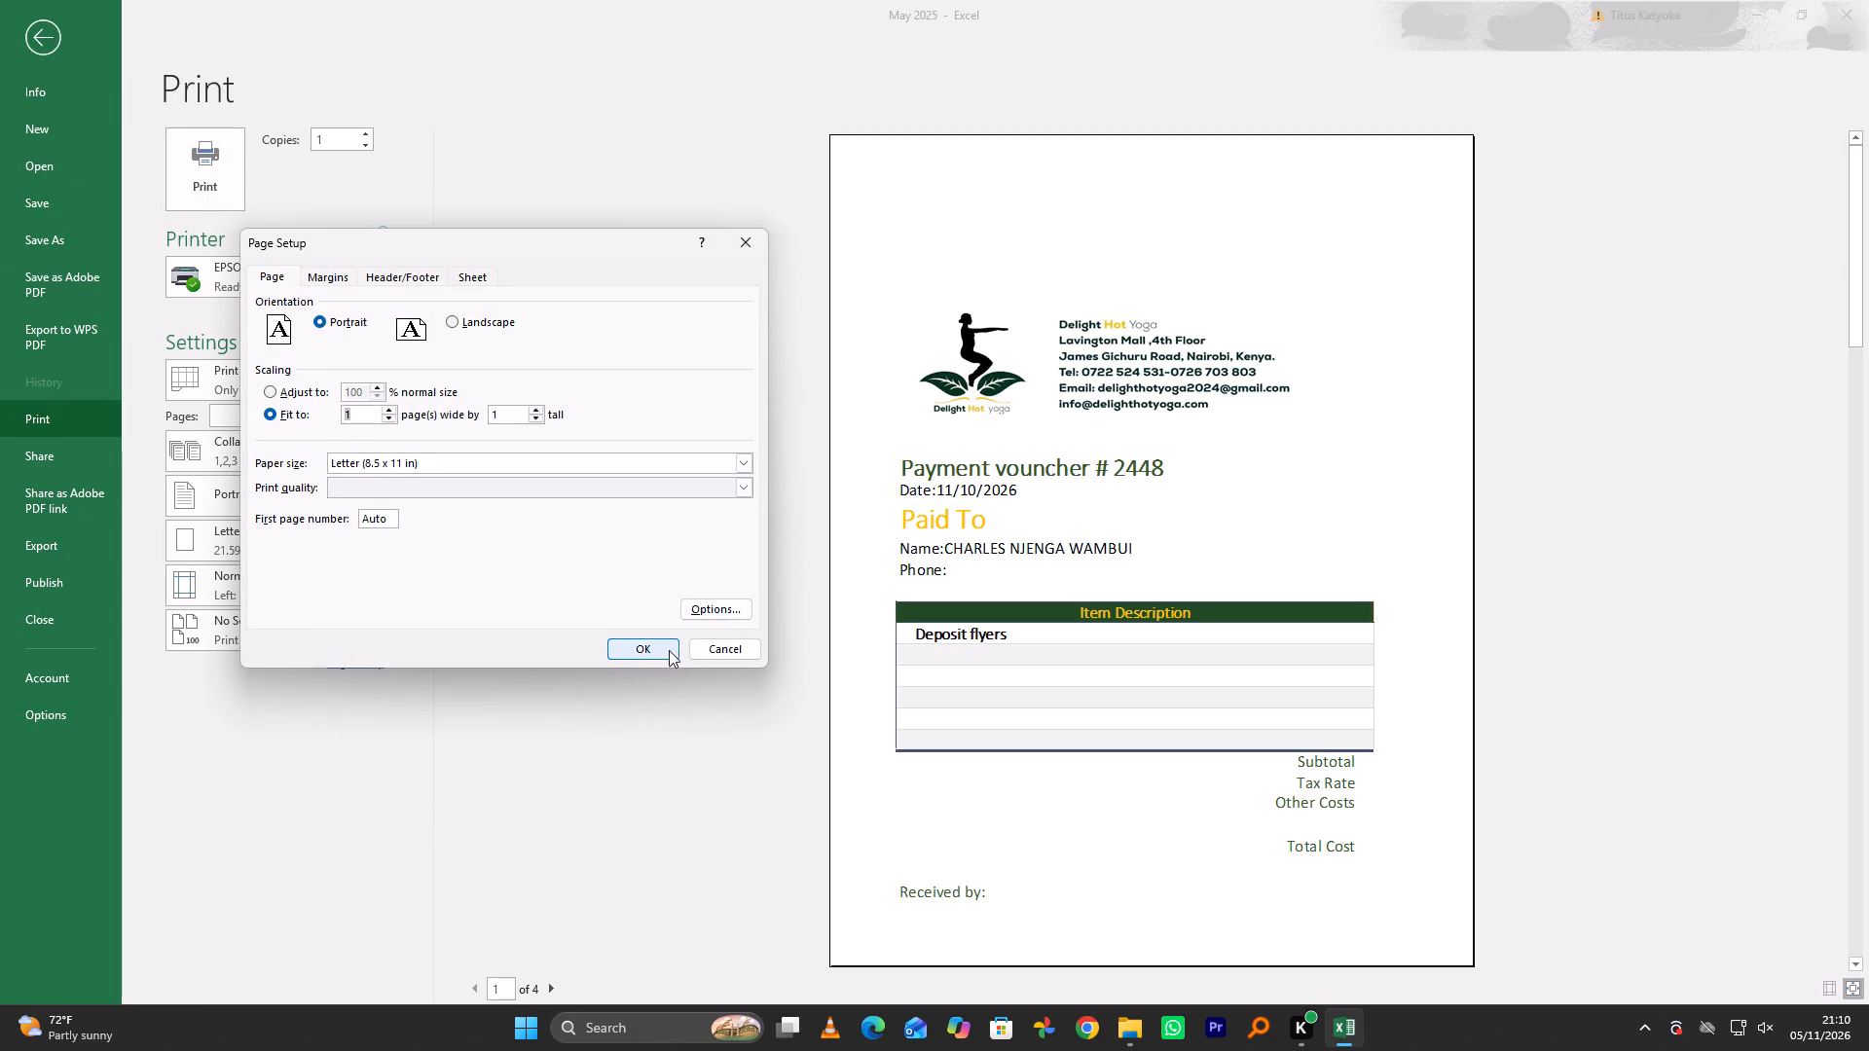
{"action": "left_click", "coordinate": [669, 648]}
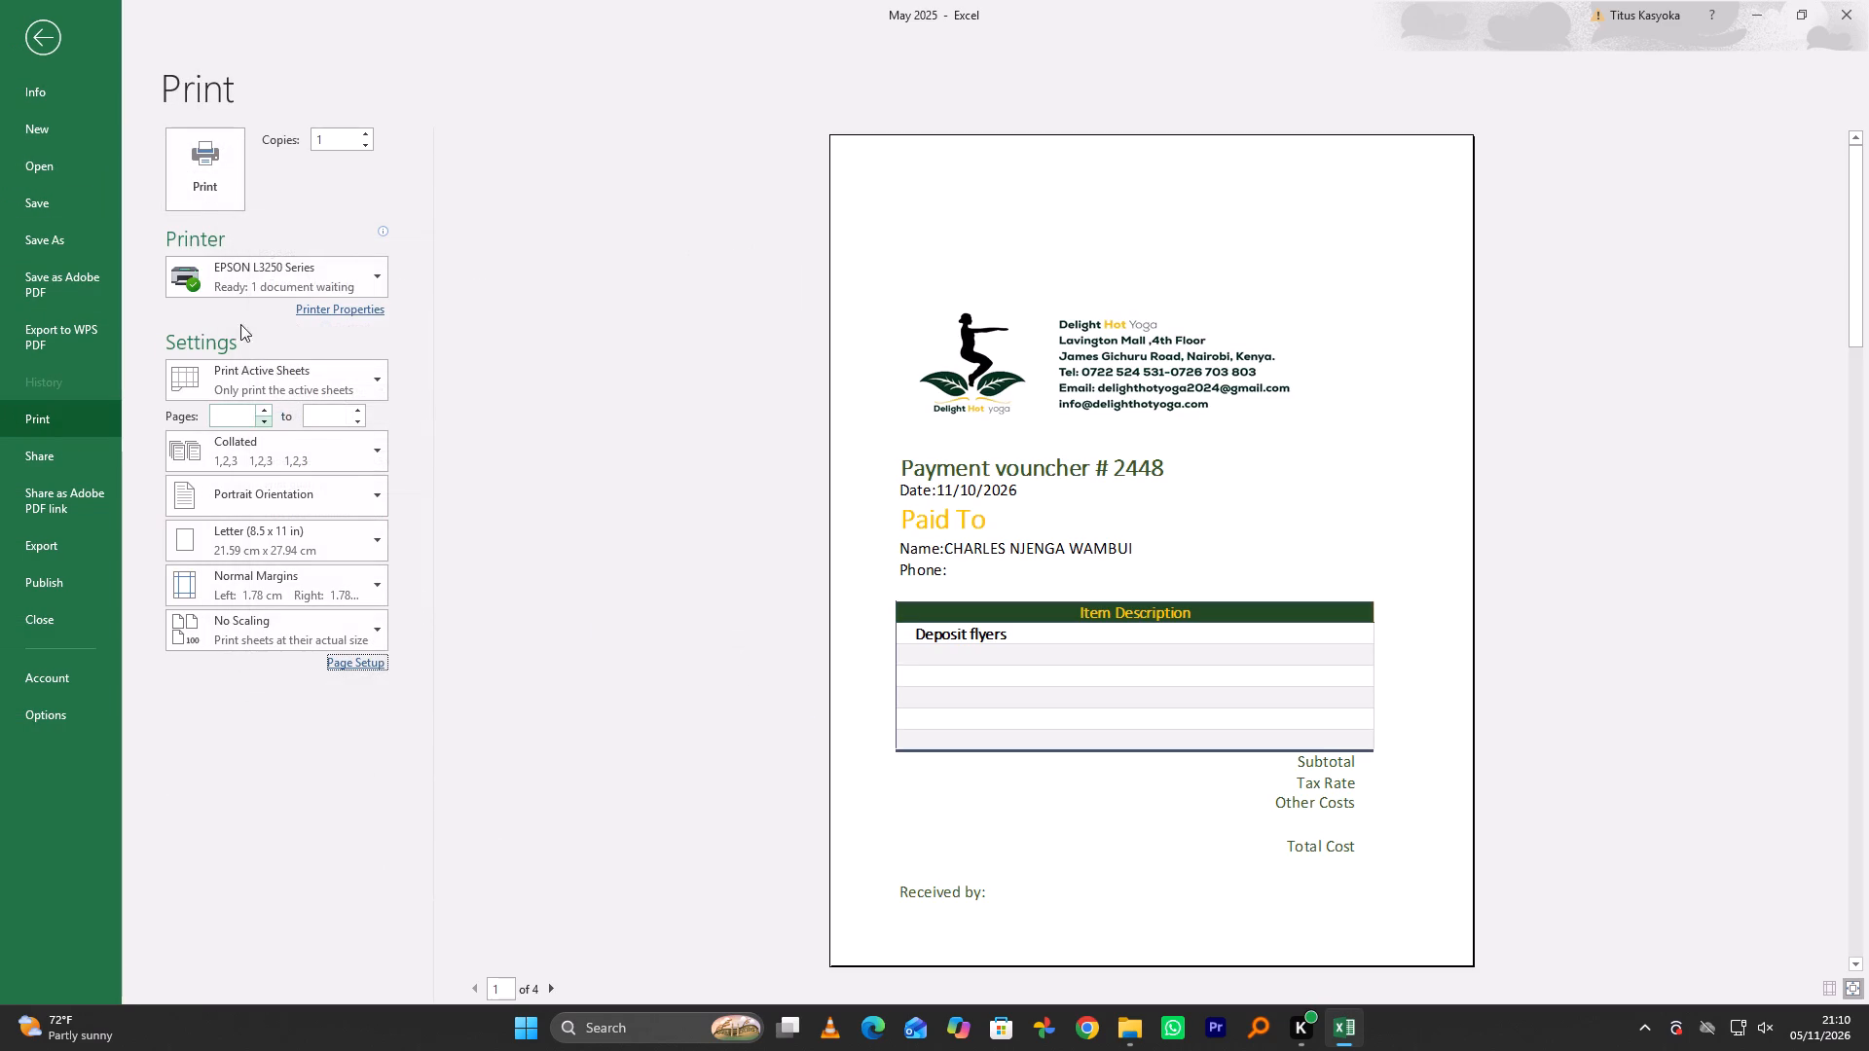
{"action": "left_click", "coordinate": [214, 192]}
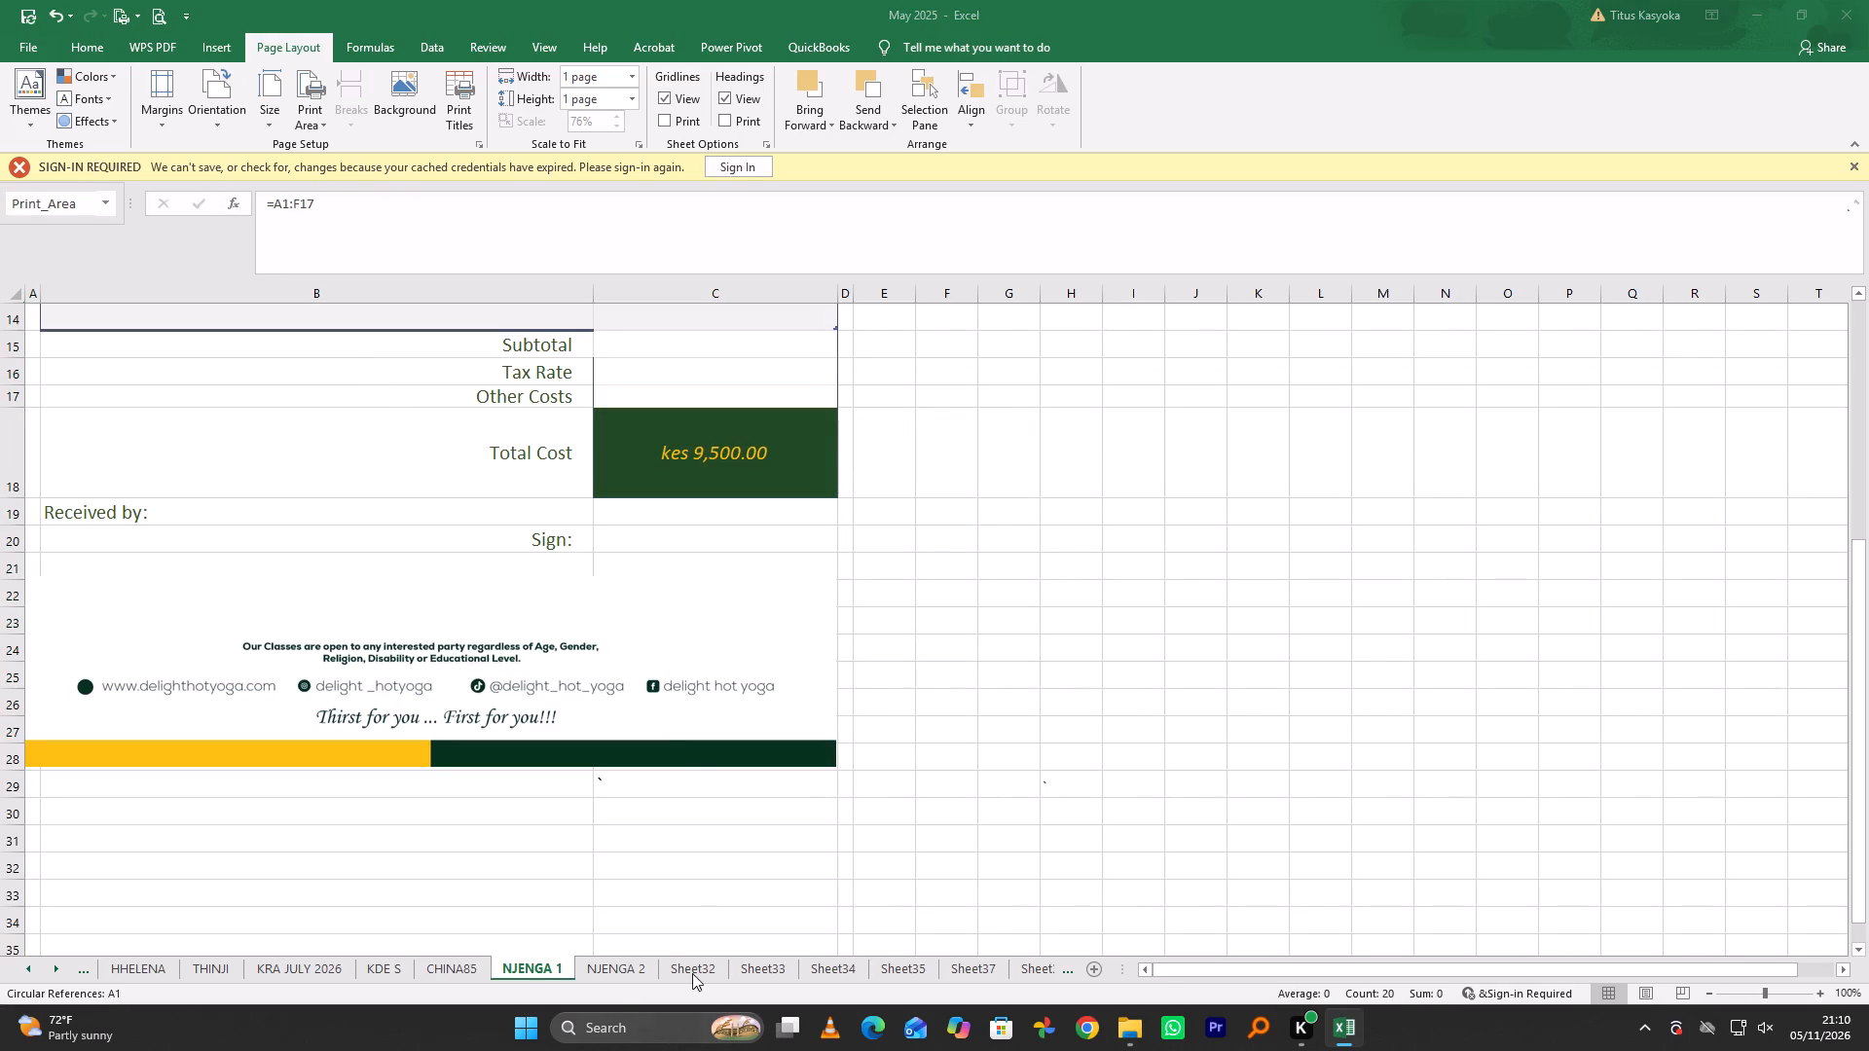
Set the NJENGA 2 sheet's print area to columns A to D, rows 1 to 29.
{"action": "left_click", "coordinate": [618, 974]}
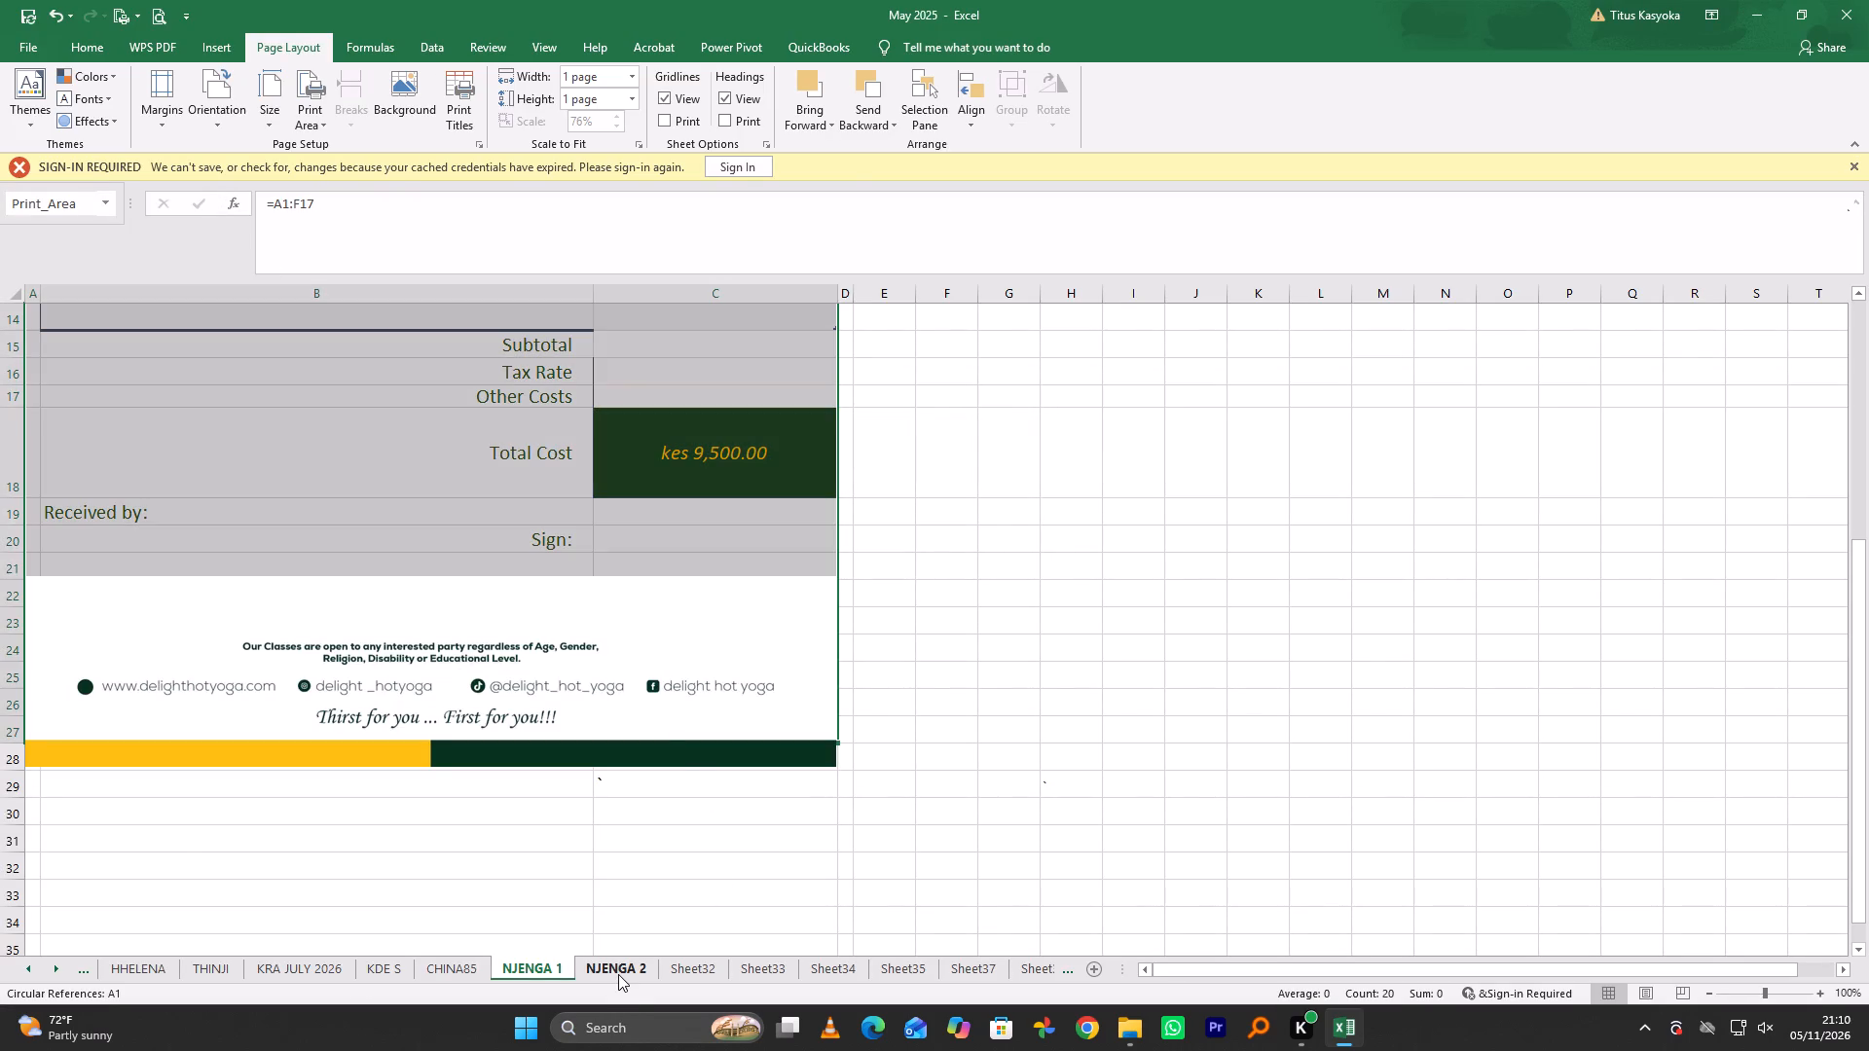
{"action": "left_click", "coordinate": [618, 974]}
{"action": "left_click", "coordinate": [944, 856]}
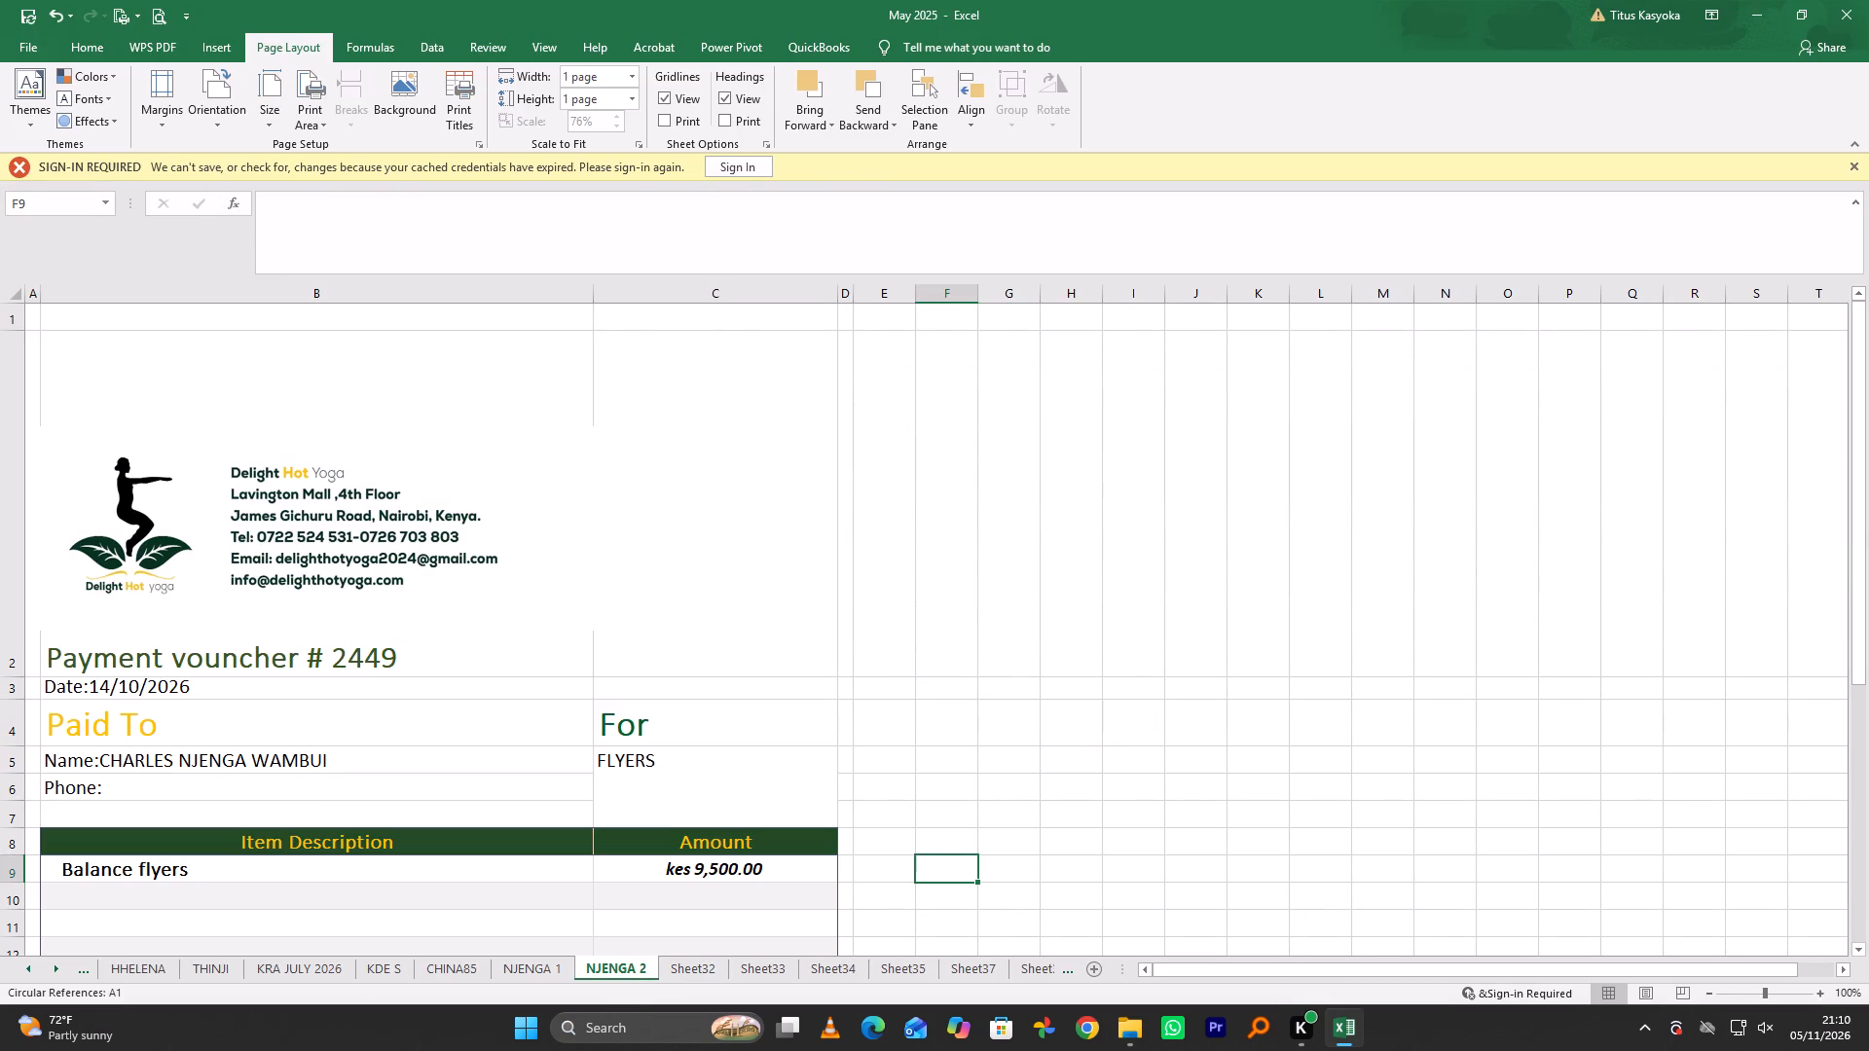
{"action": "left_click_drag", "start_coordinate": [36, 316], "coordinate": [748, 728]}
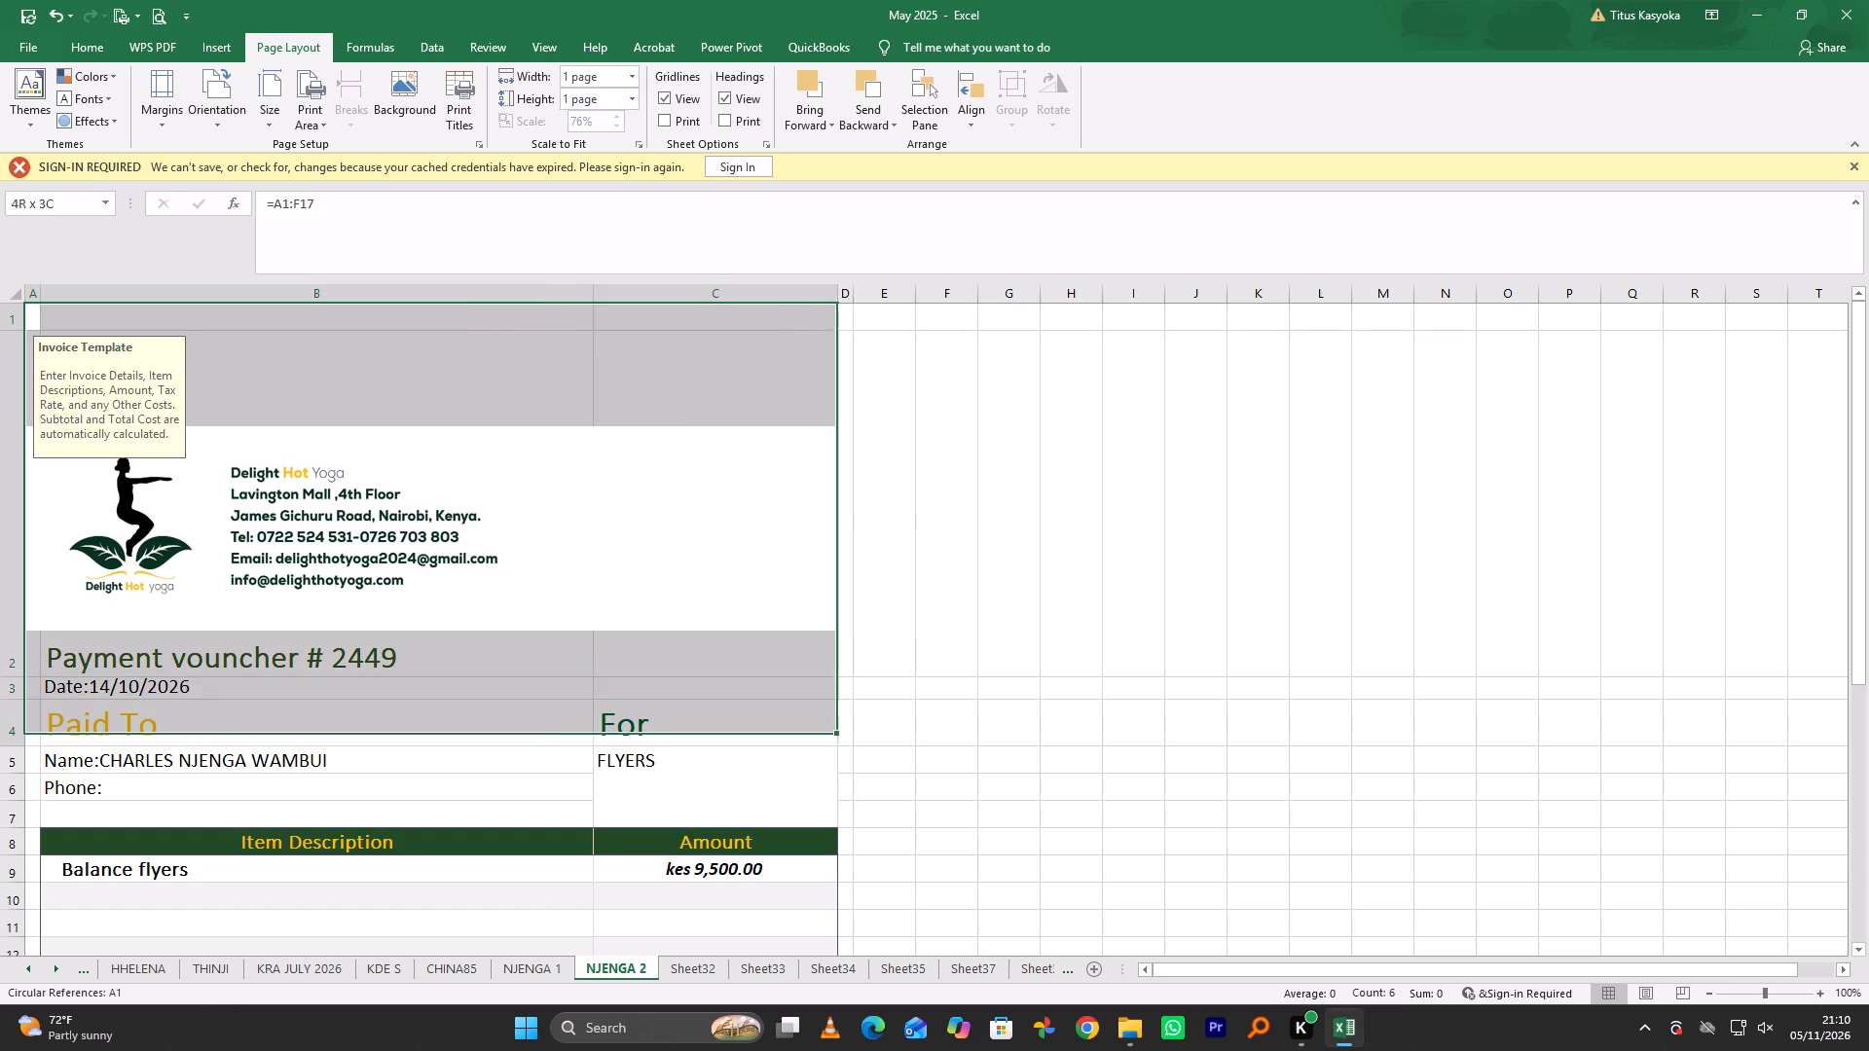
{"action": "left_click_drag", "start_coordinate": [748, 728], "coordinate": [743, 972]}
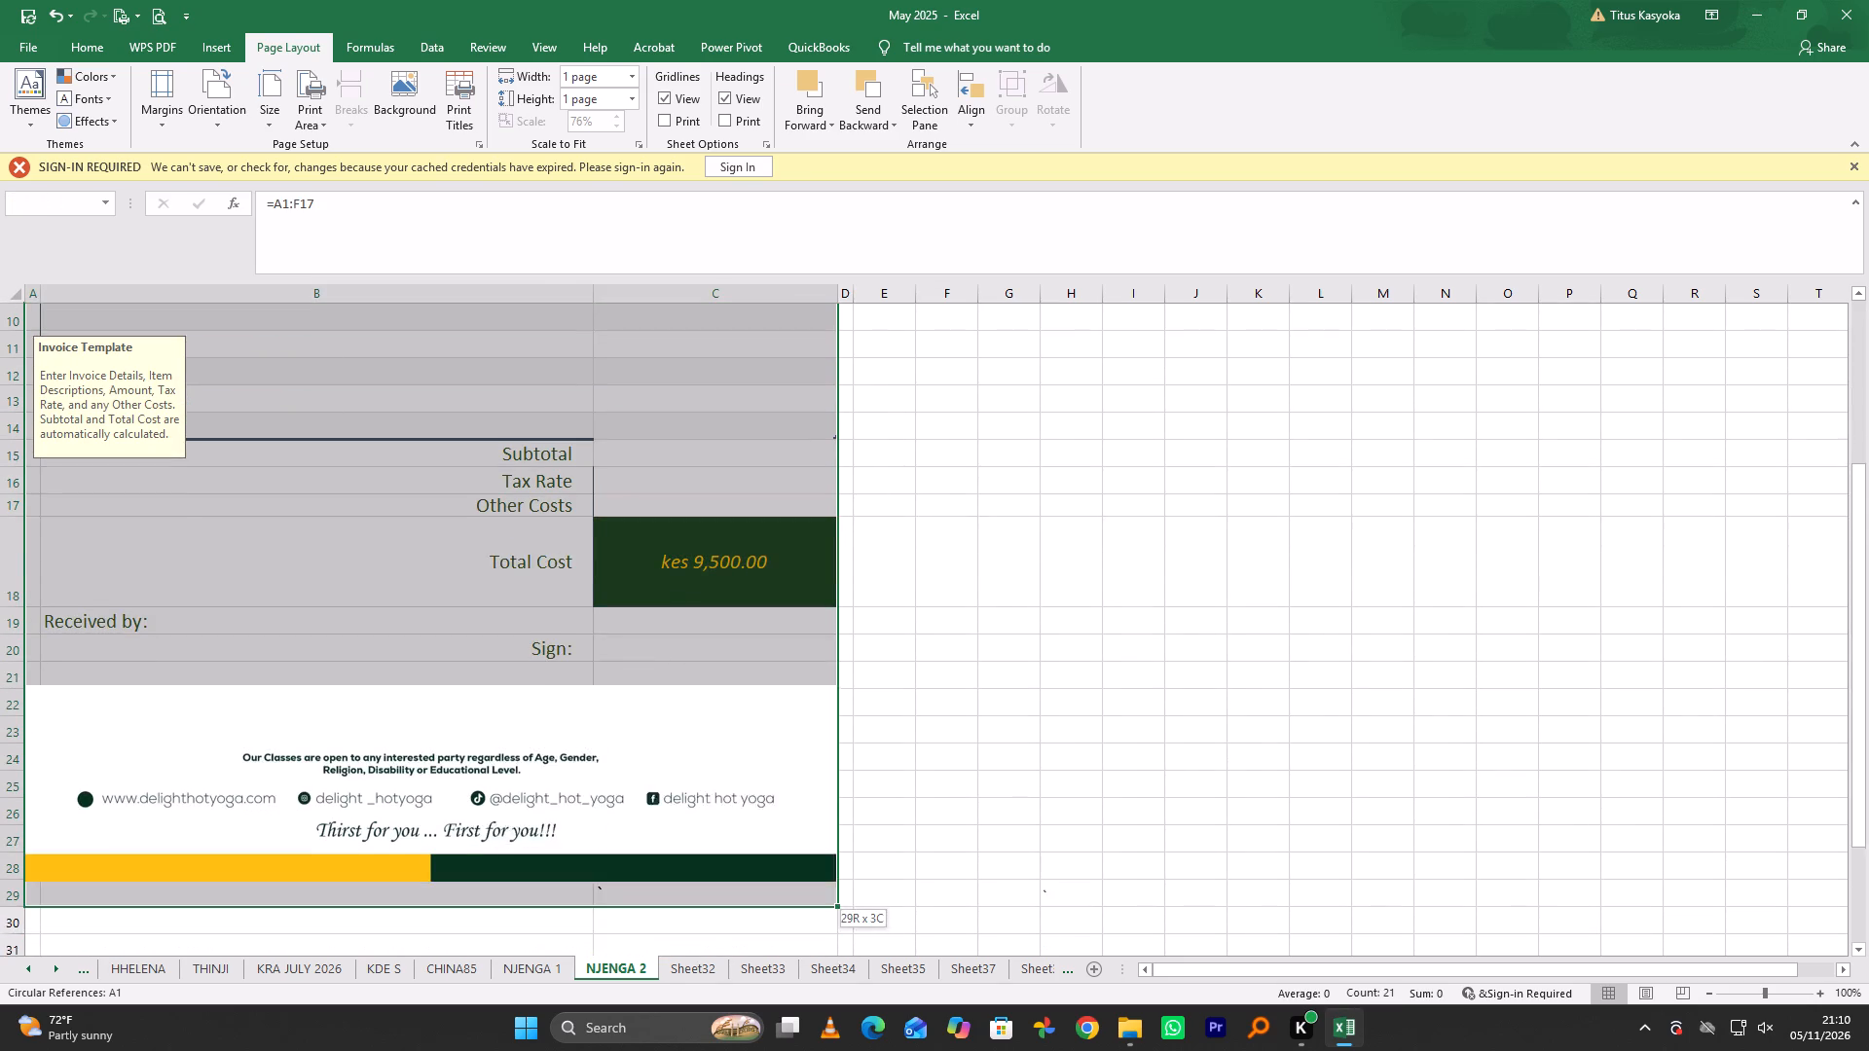
{"action": "left_click_drag", "start_coordinate": [743, 972], "coordinate": [846, 789]}
{"action": "left_click", "coordinate": [270, 41]}
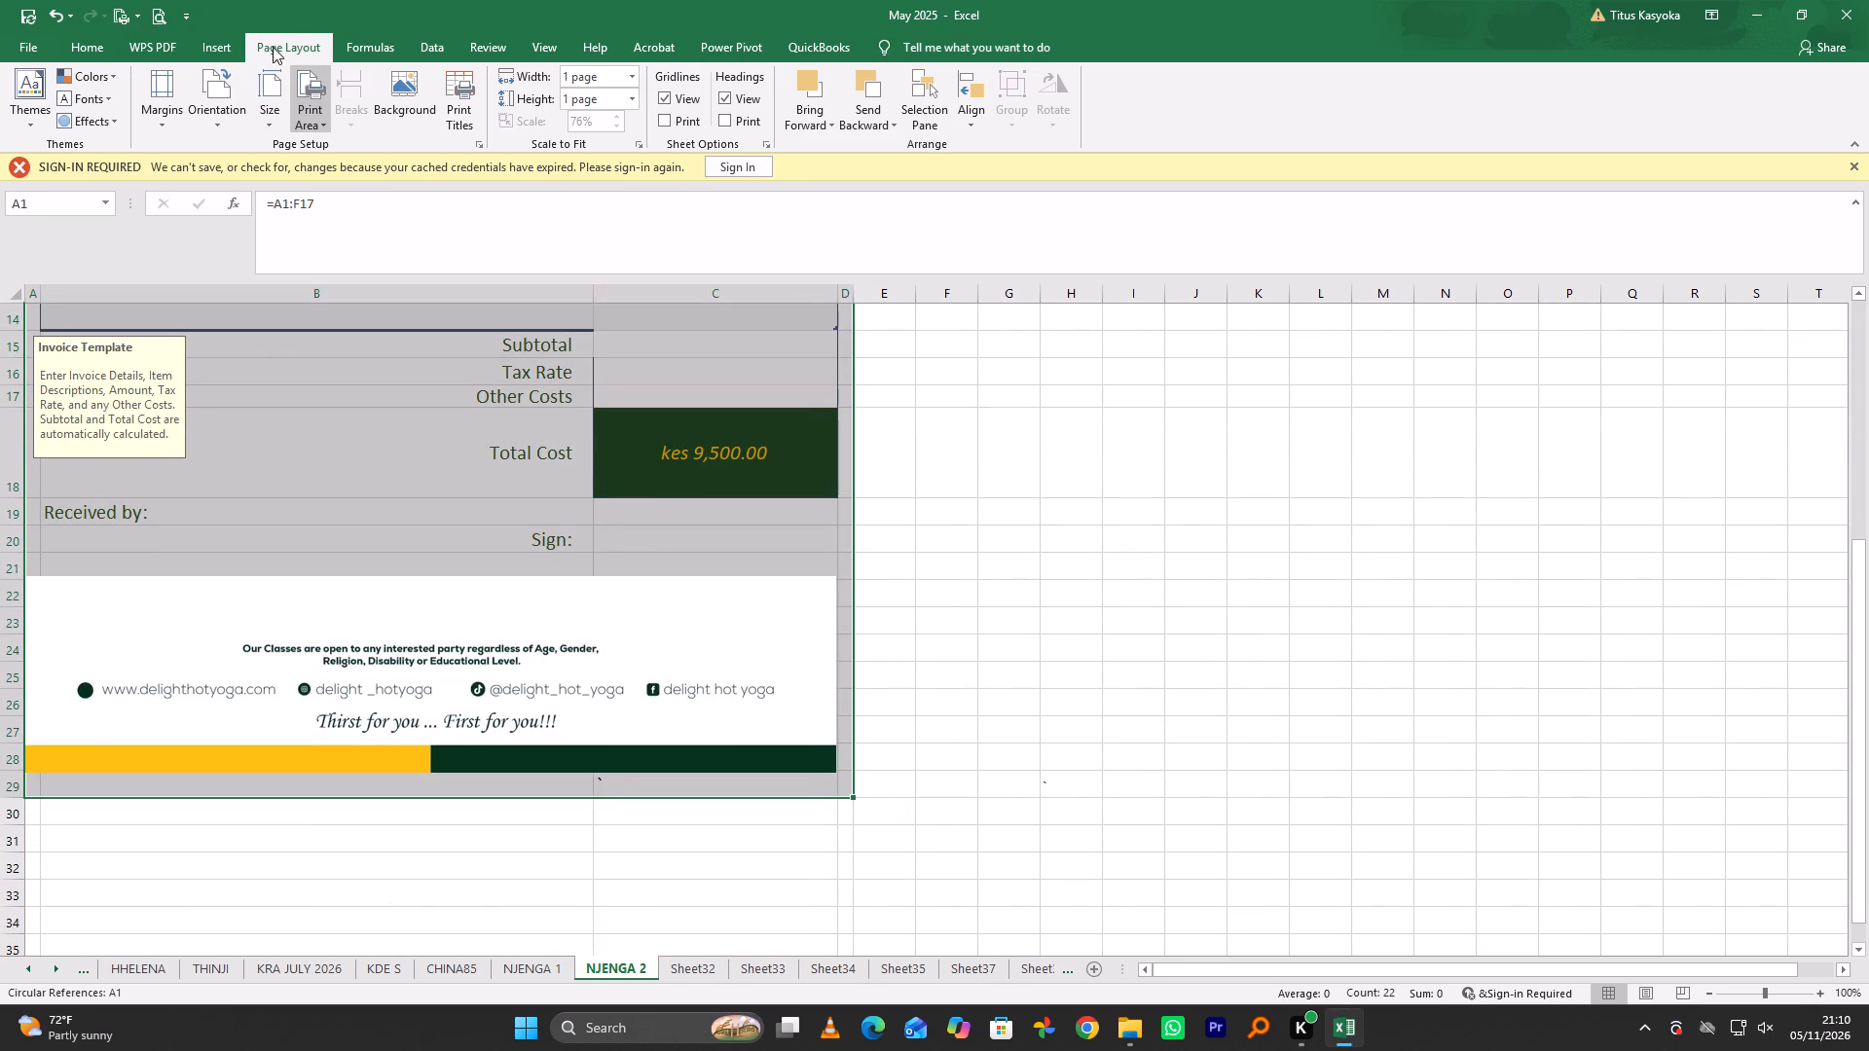
{"action": "left_click", "coordinate": [315, 114]}
{"action": "left_click", "coordinate": [340, 146]}
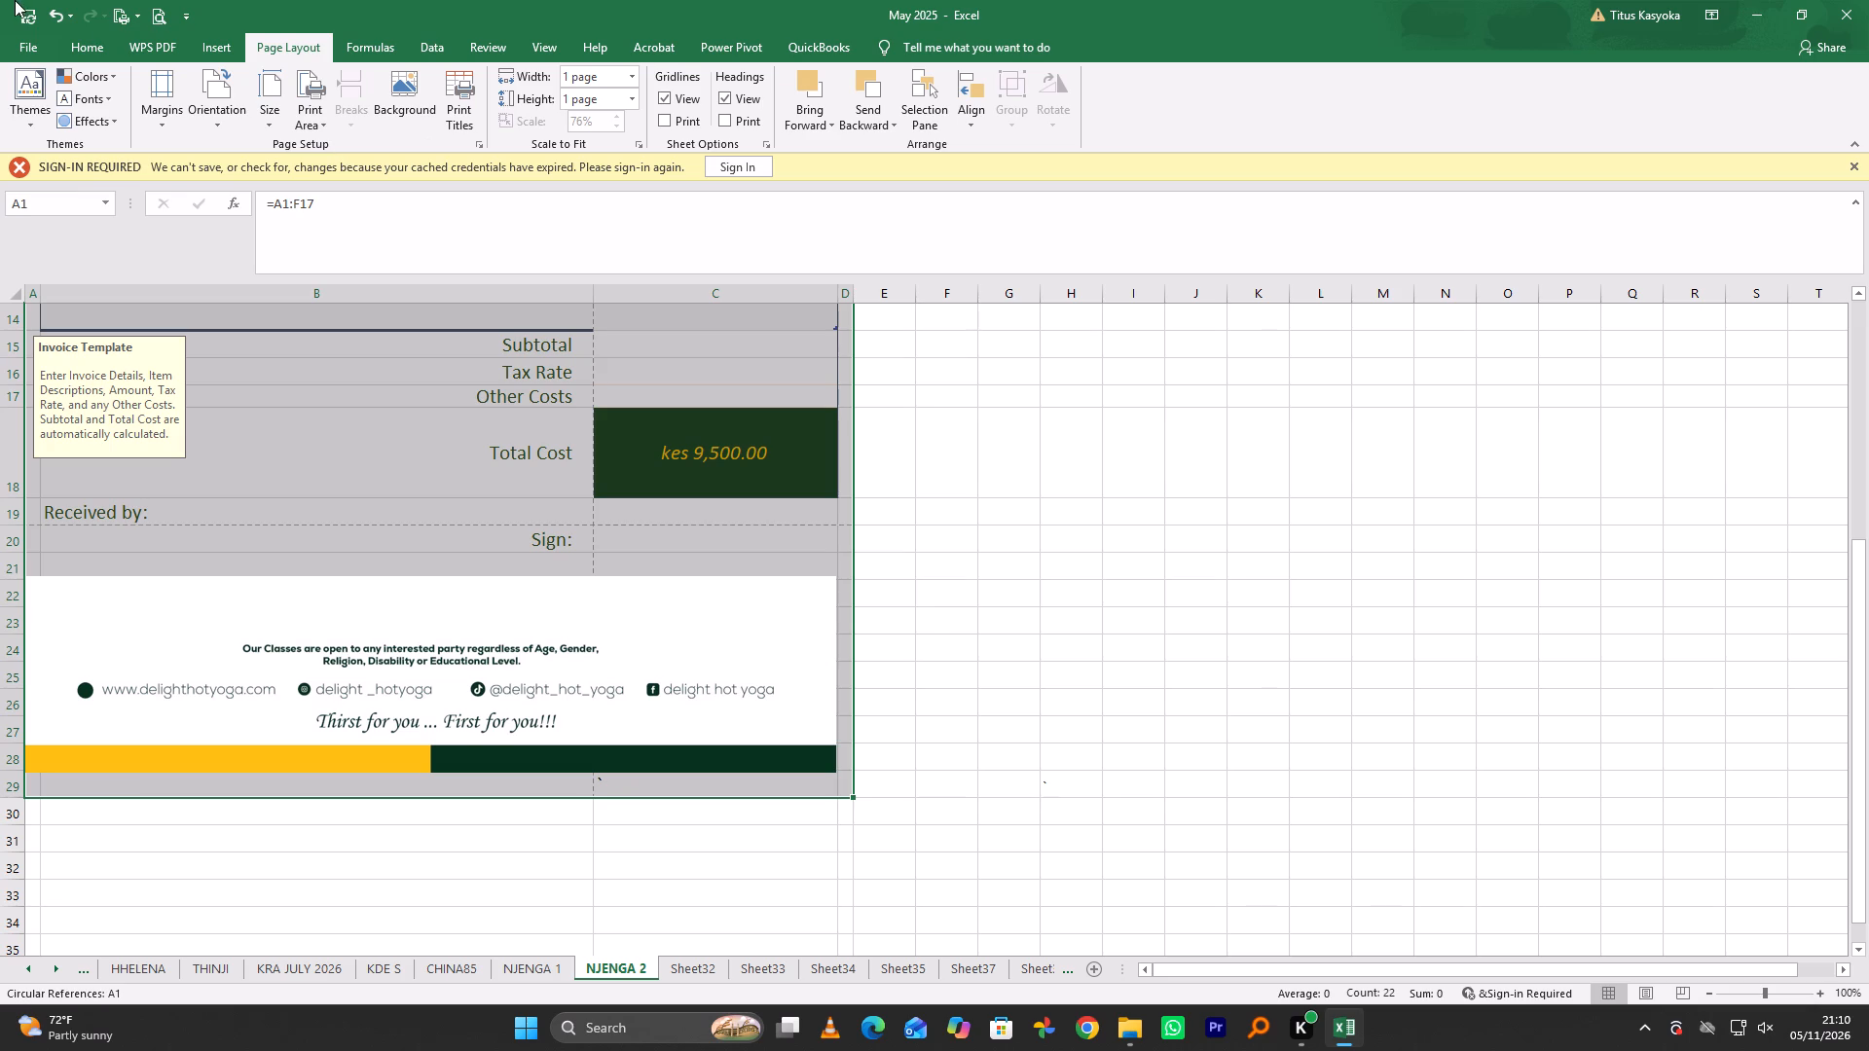
Fit the NJENGA 2 voucher to 1 page wide by 1 tall and print one copy on the EPSON L3250 Series.
{"action": "left_click", "coordinate": [28, 51]}
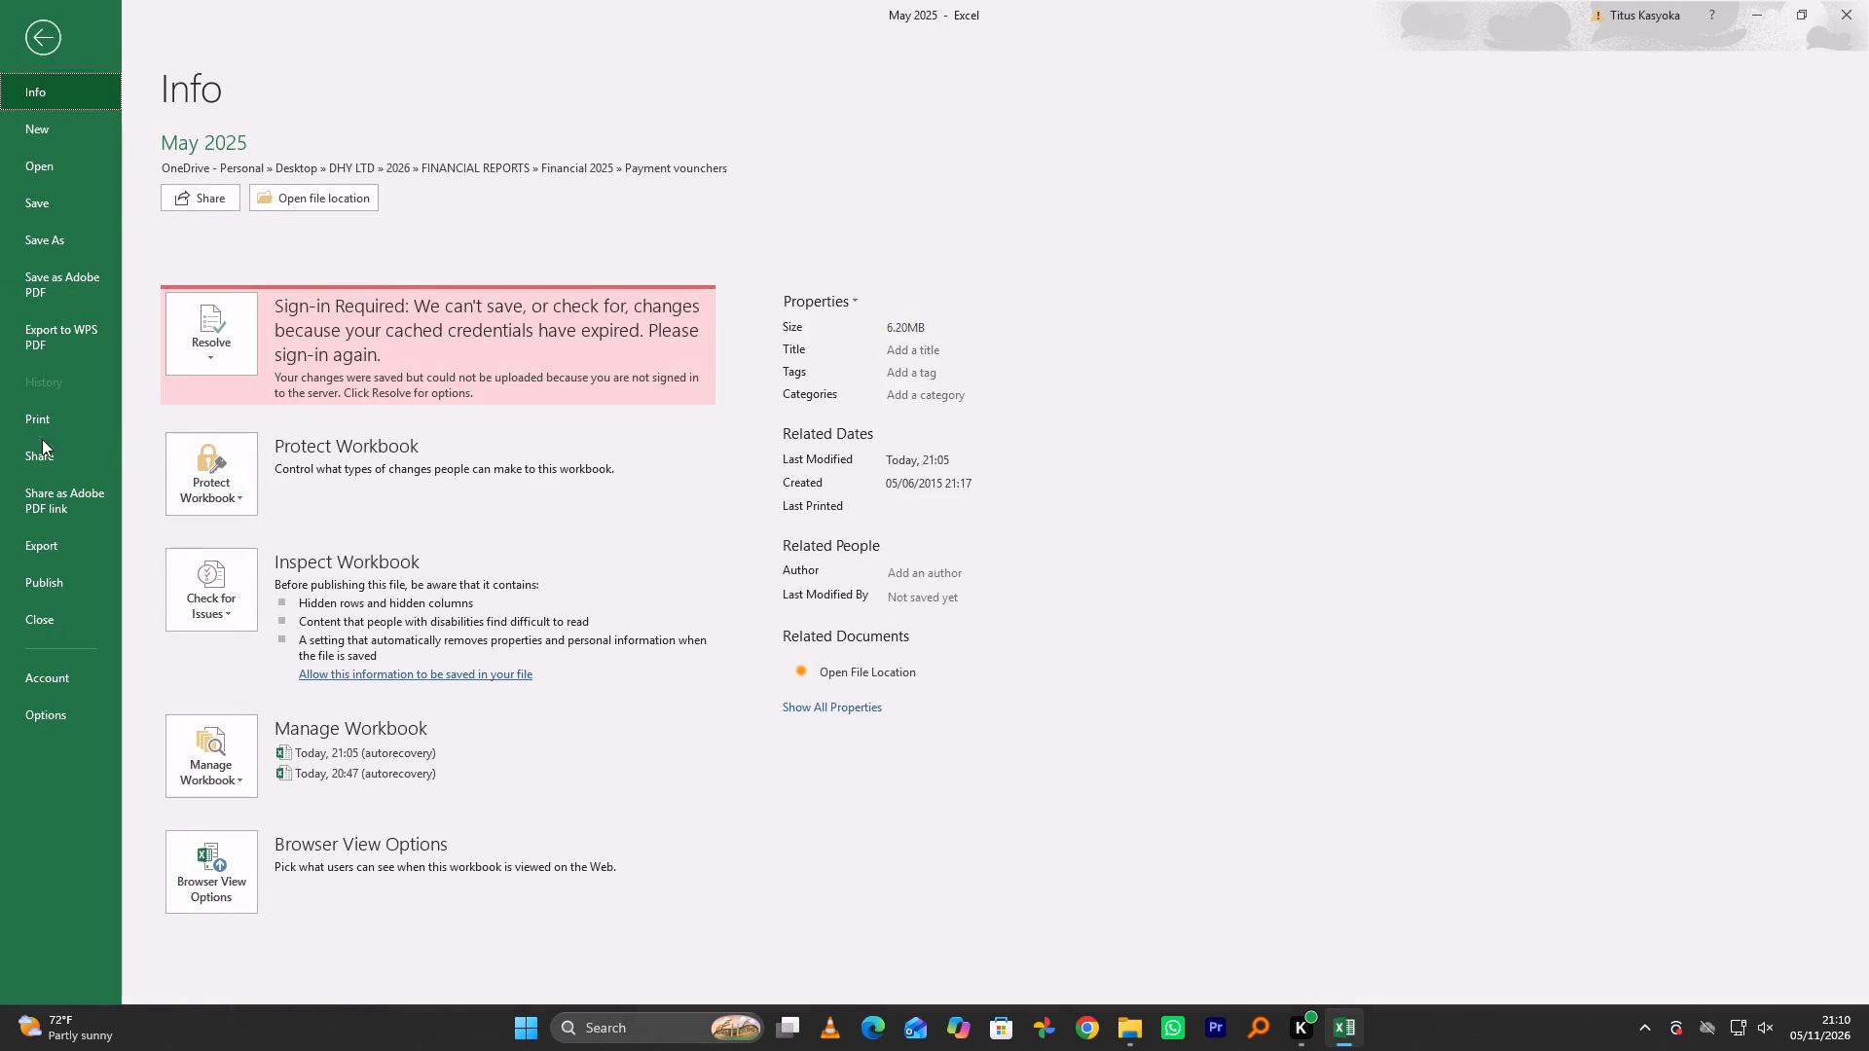
{"action": "left_click", "coordinate": [55, 417]}
{"action": "left_click", "coordinate": [349, 659]}
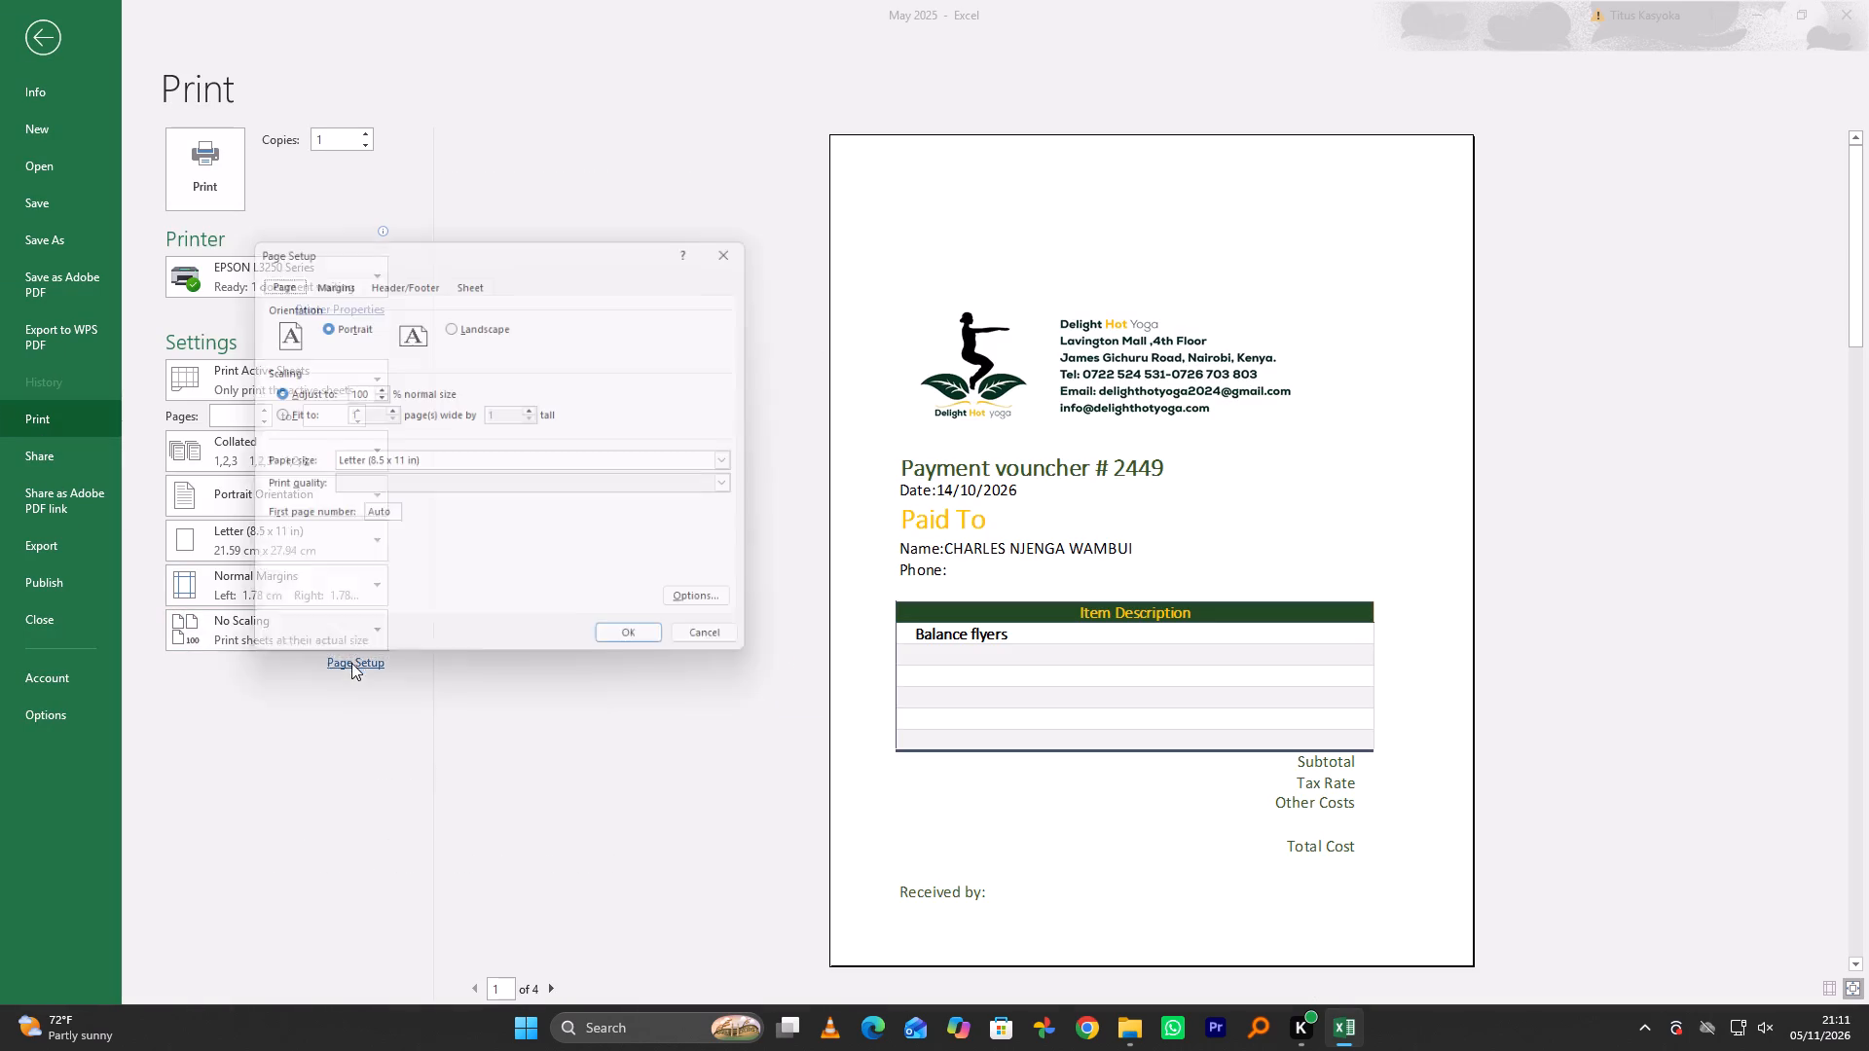
{"action": "left_click", "coordinate": [270, 411]}
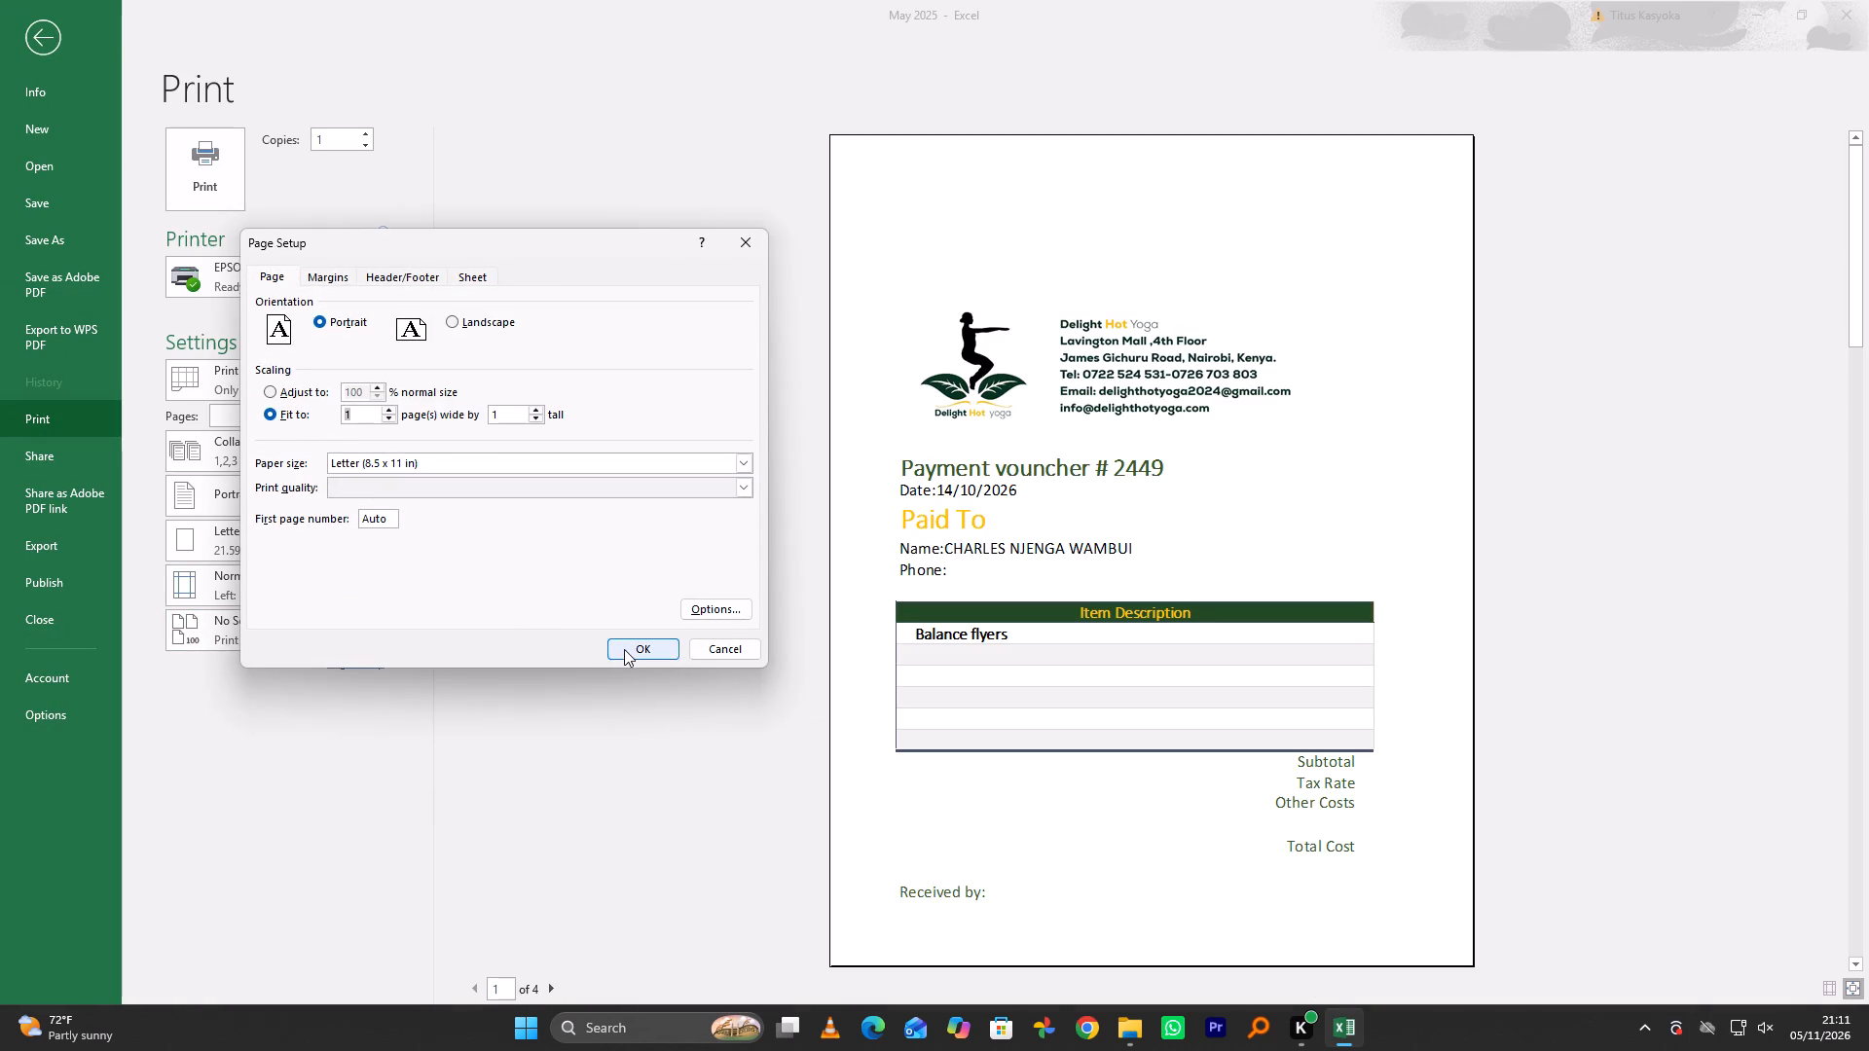
{"action": "left_click", "coordinate": [625, 649]}
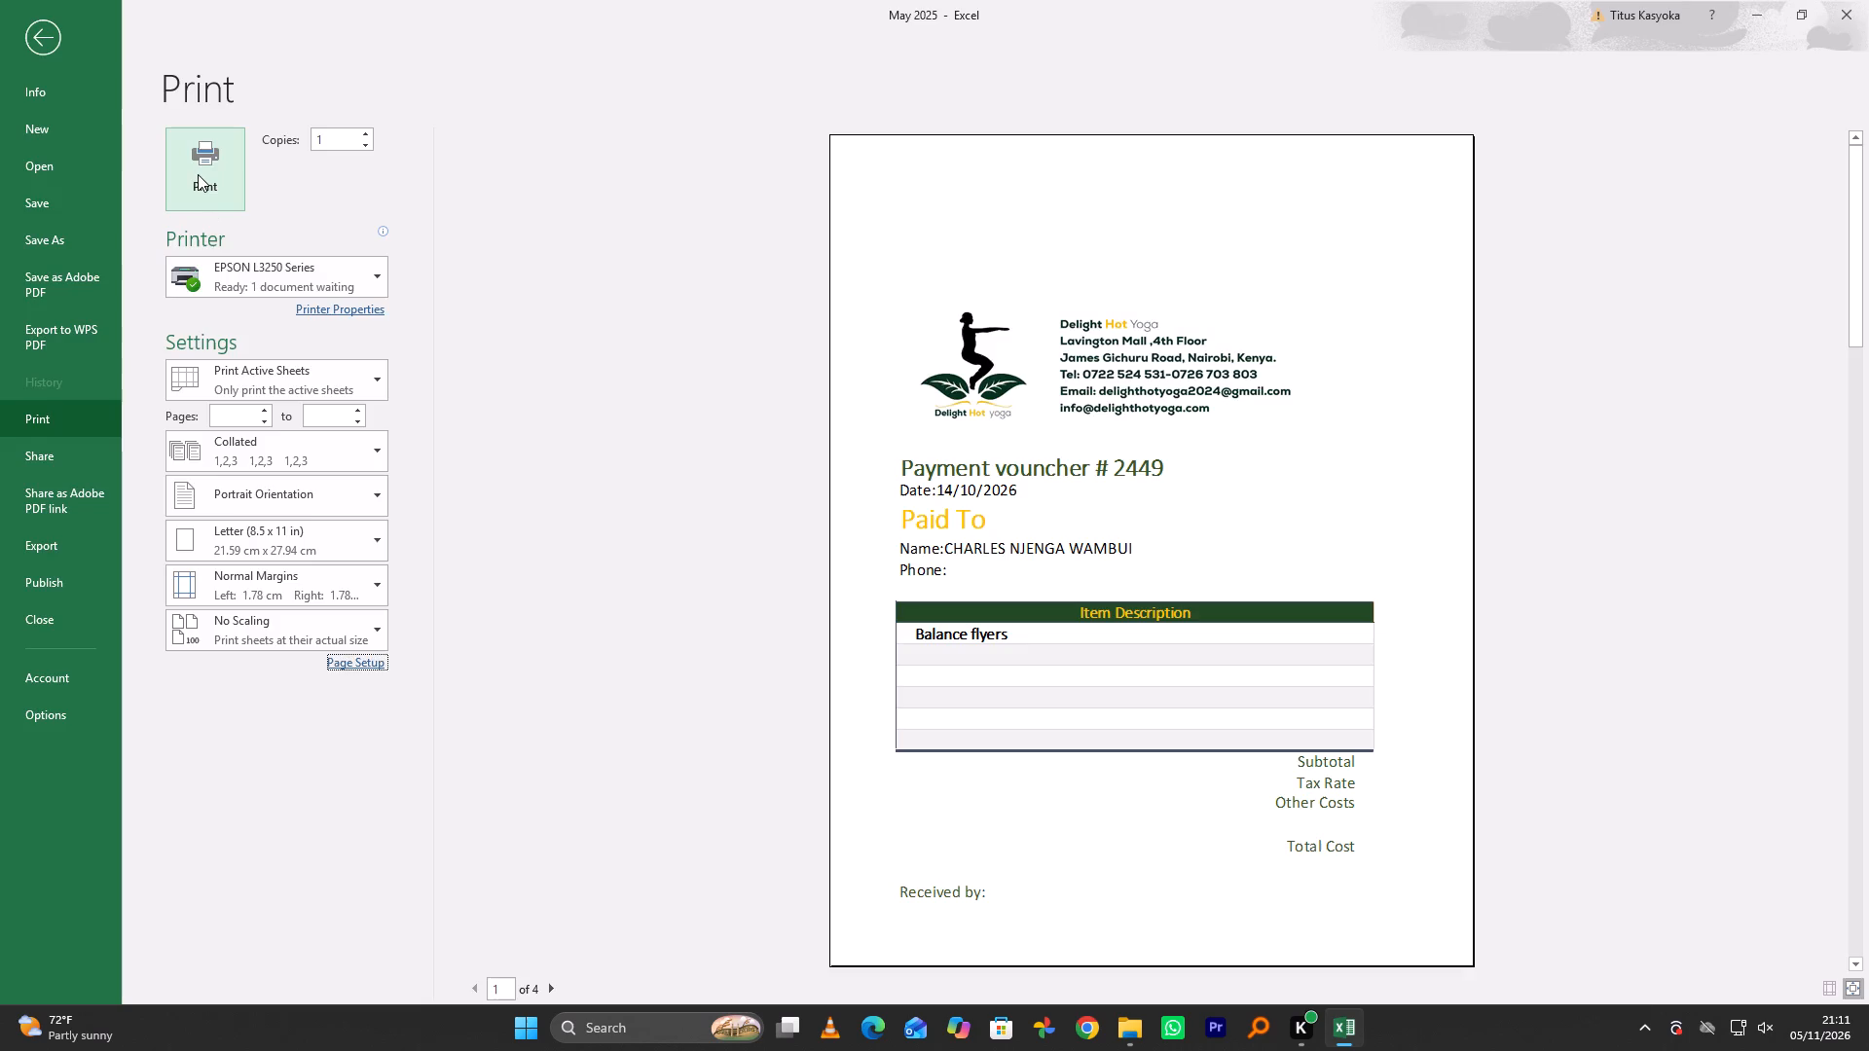
{"action": "left_click", "coordinate": [198, 174]}
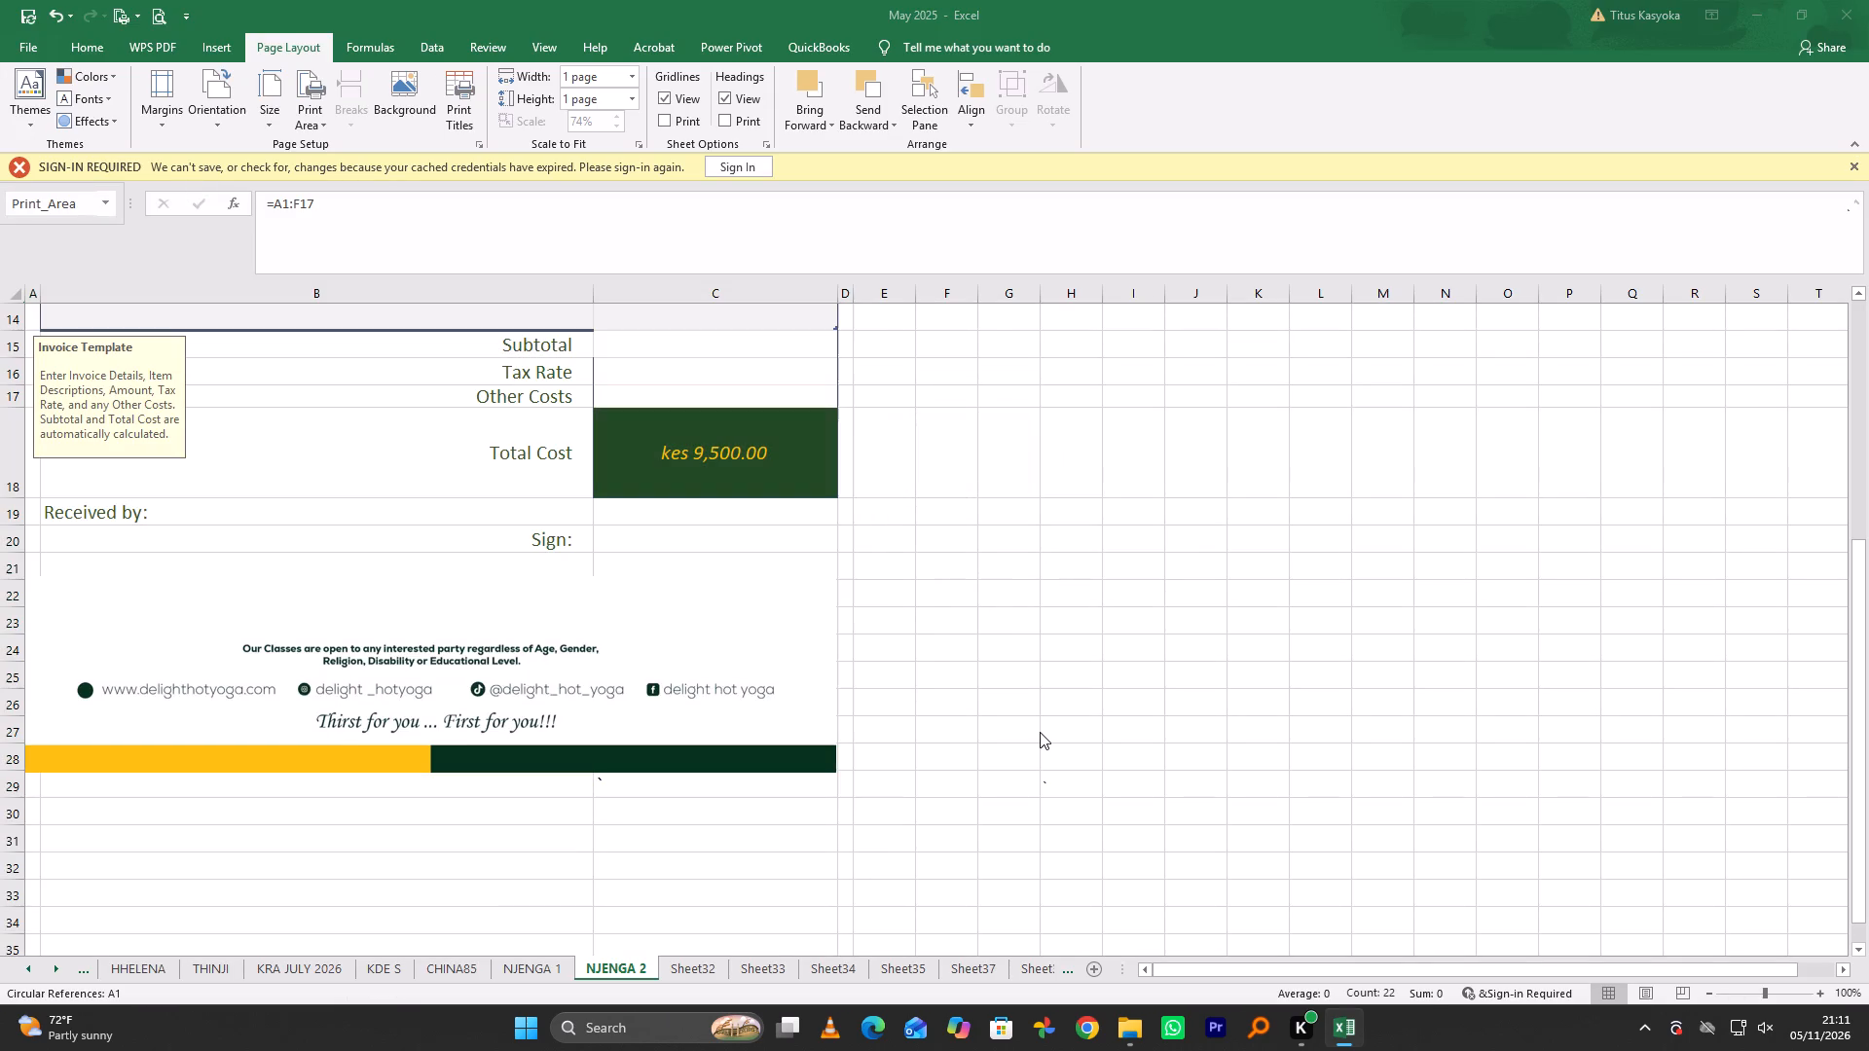
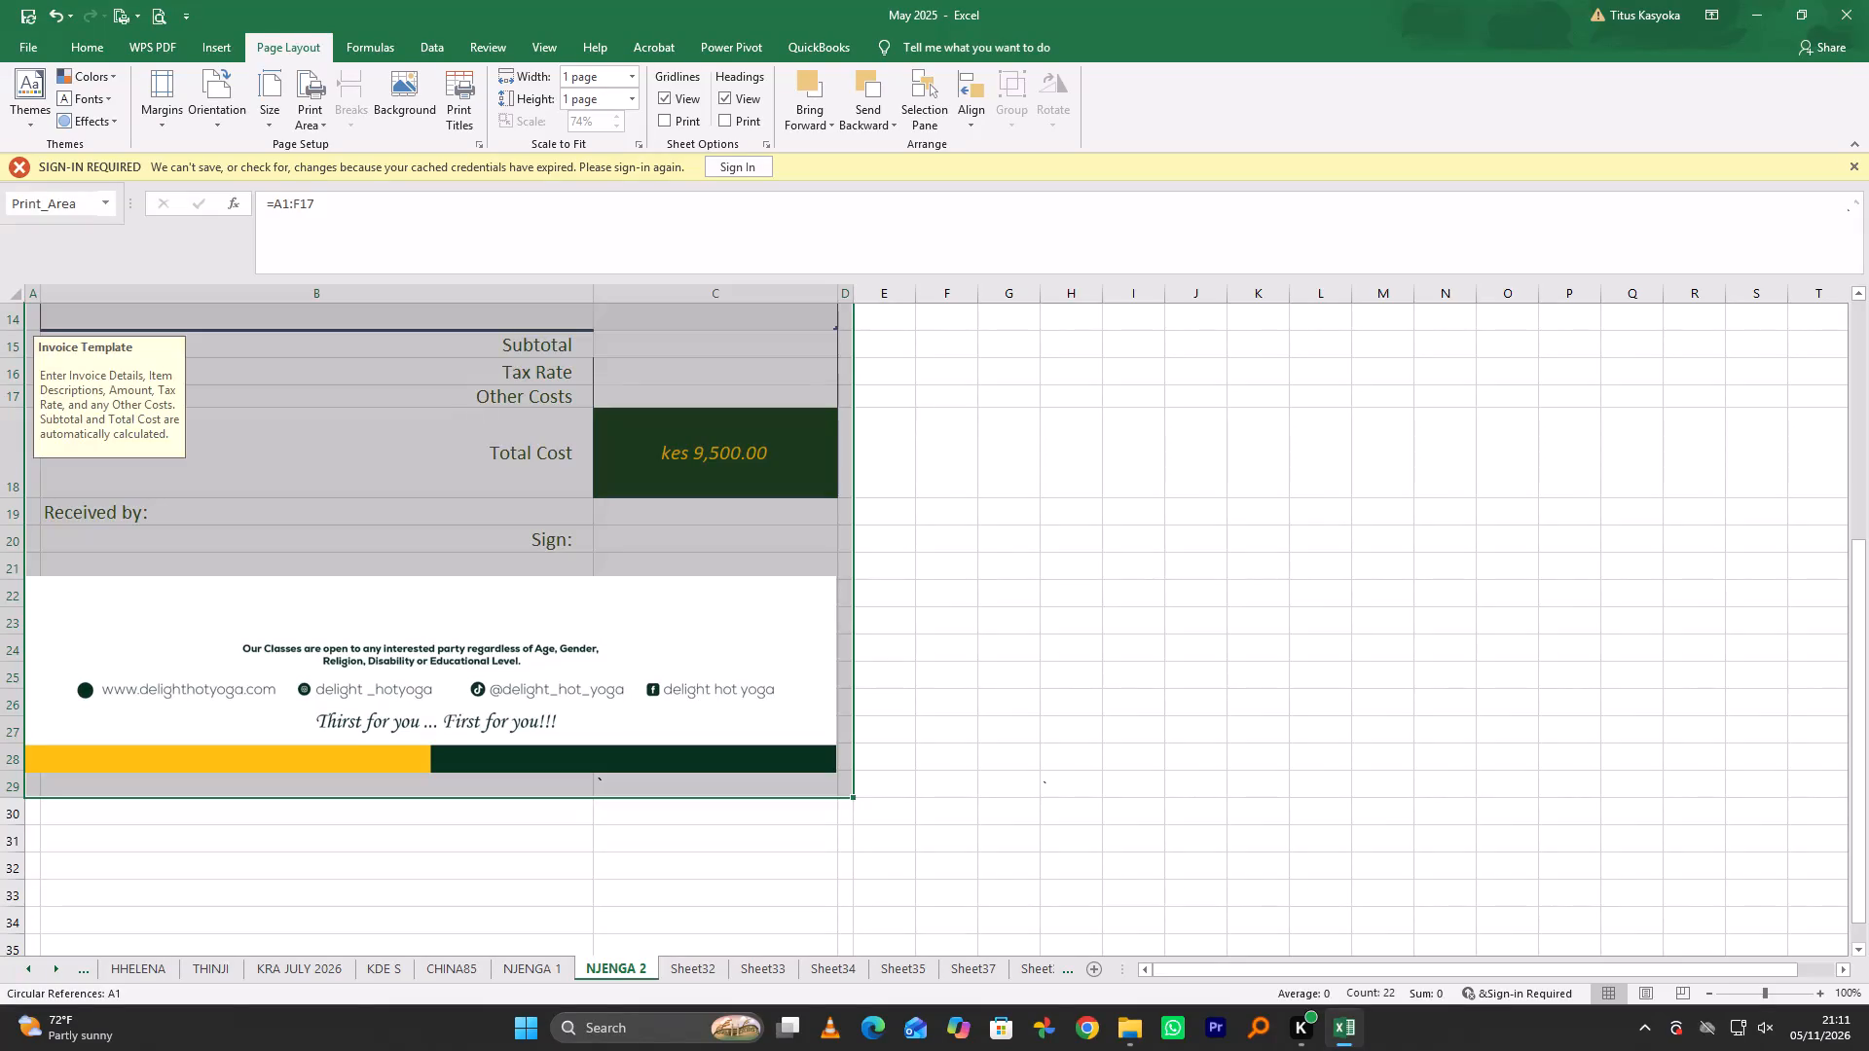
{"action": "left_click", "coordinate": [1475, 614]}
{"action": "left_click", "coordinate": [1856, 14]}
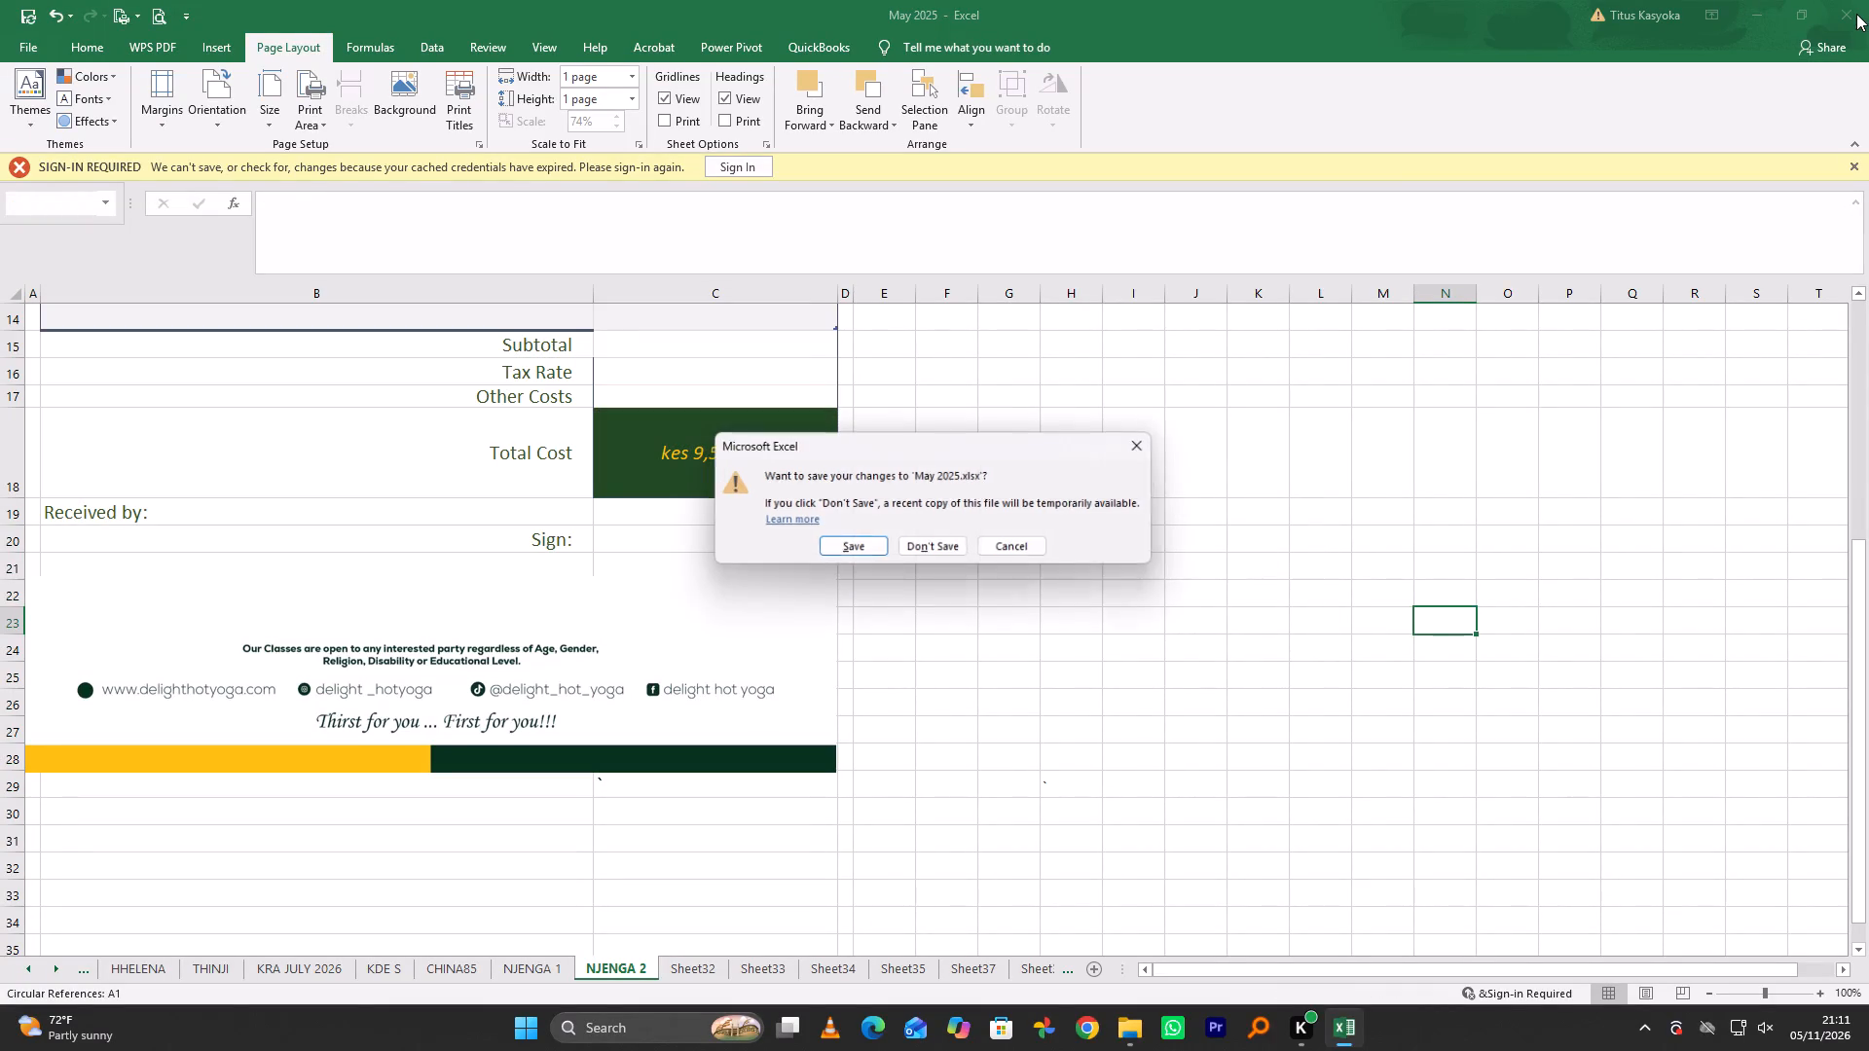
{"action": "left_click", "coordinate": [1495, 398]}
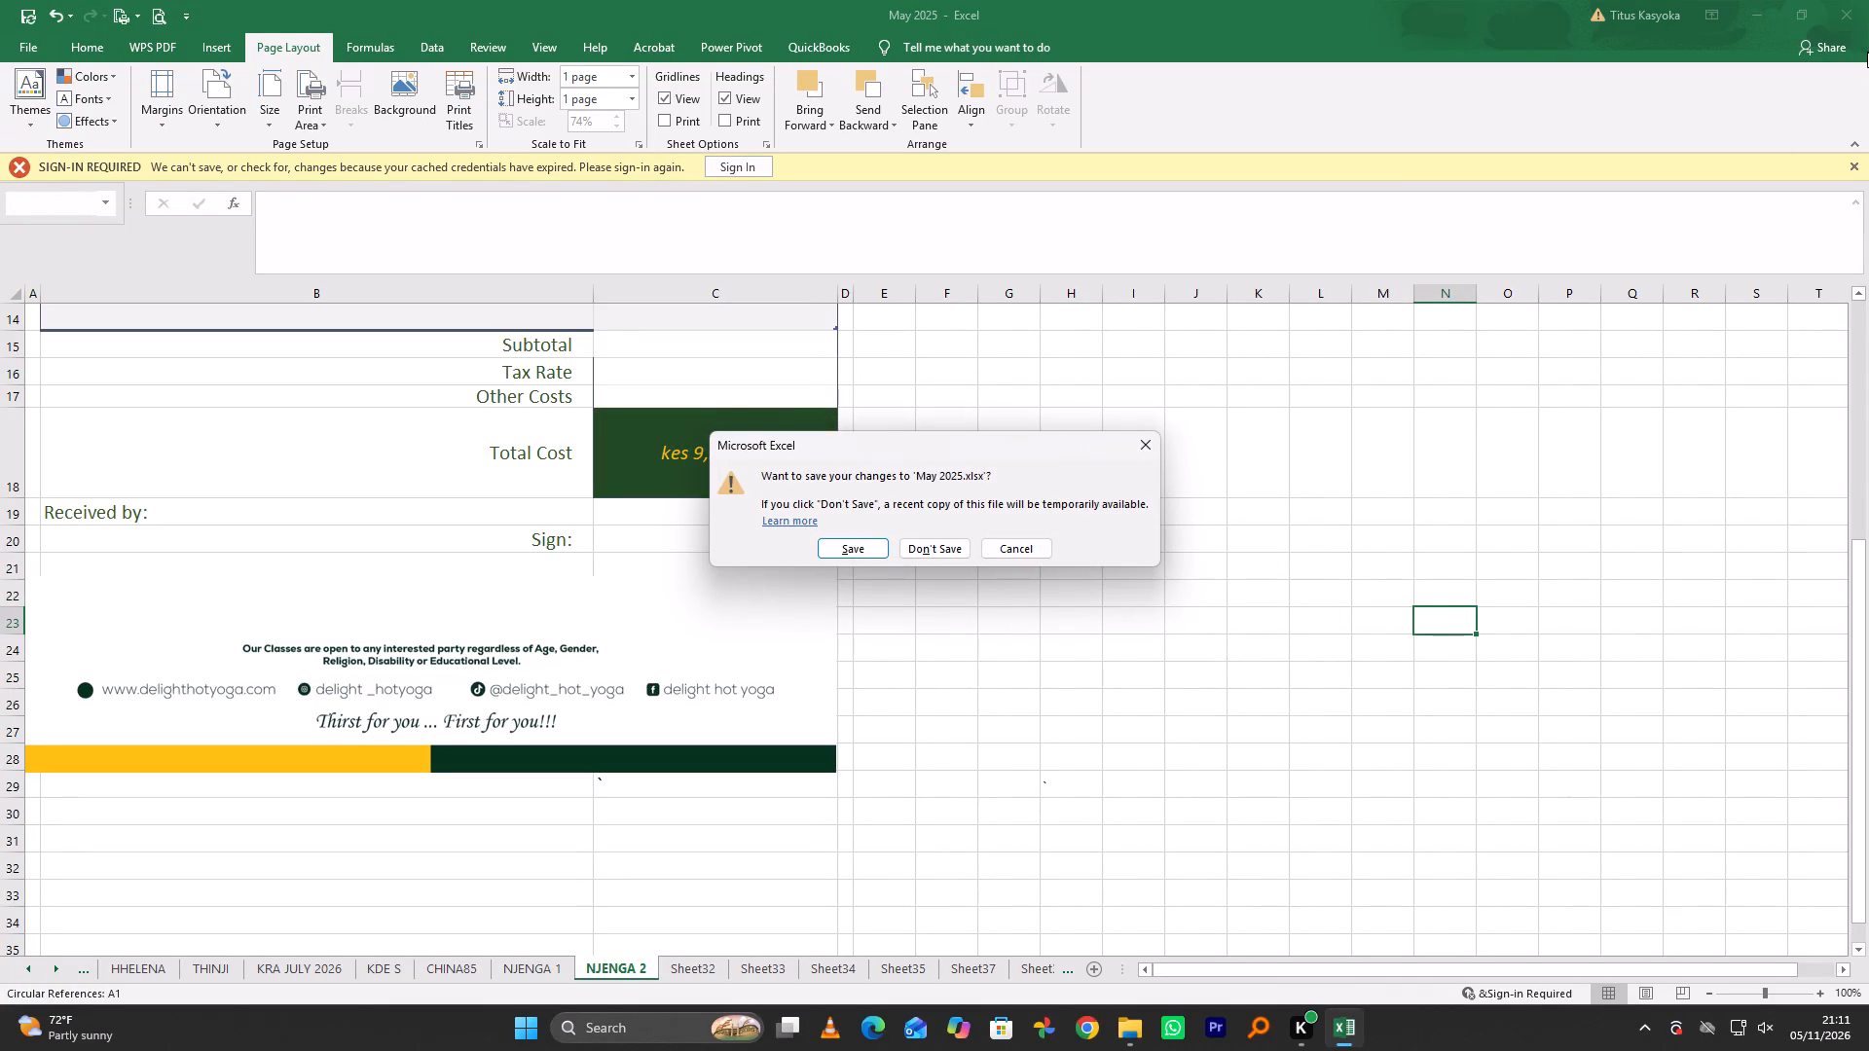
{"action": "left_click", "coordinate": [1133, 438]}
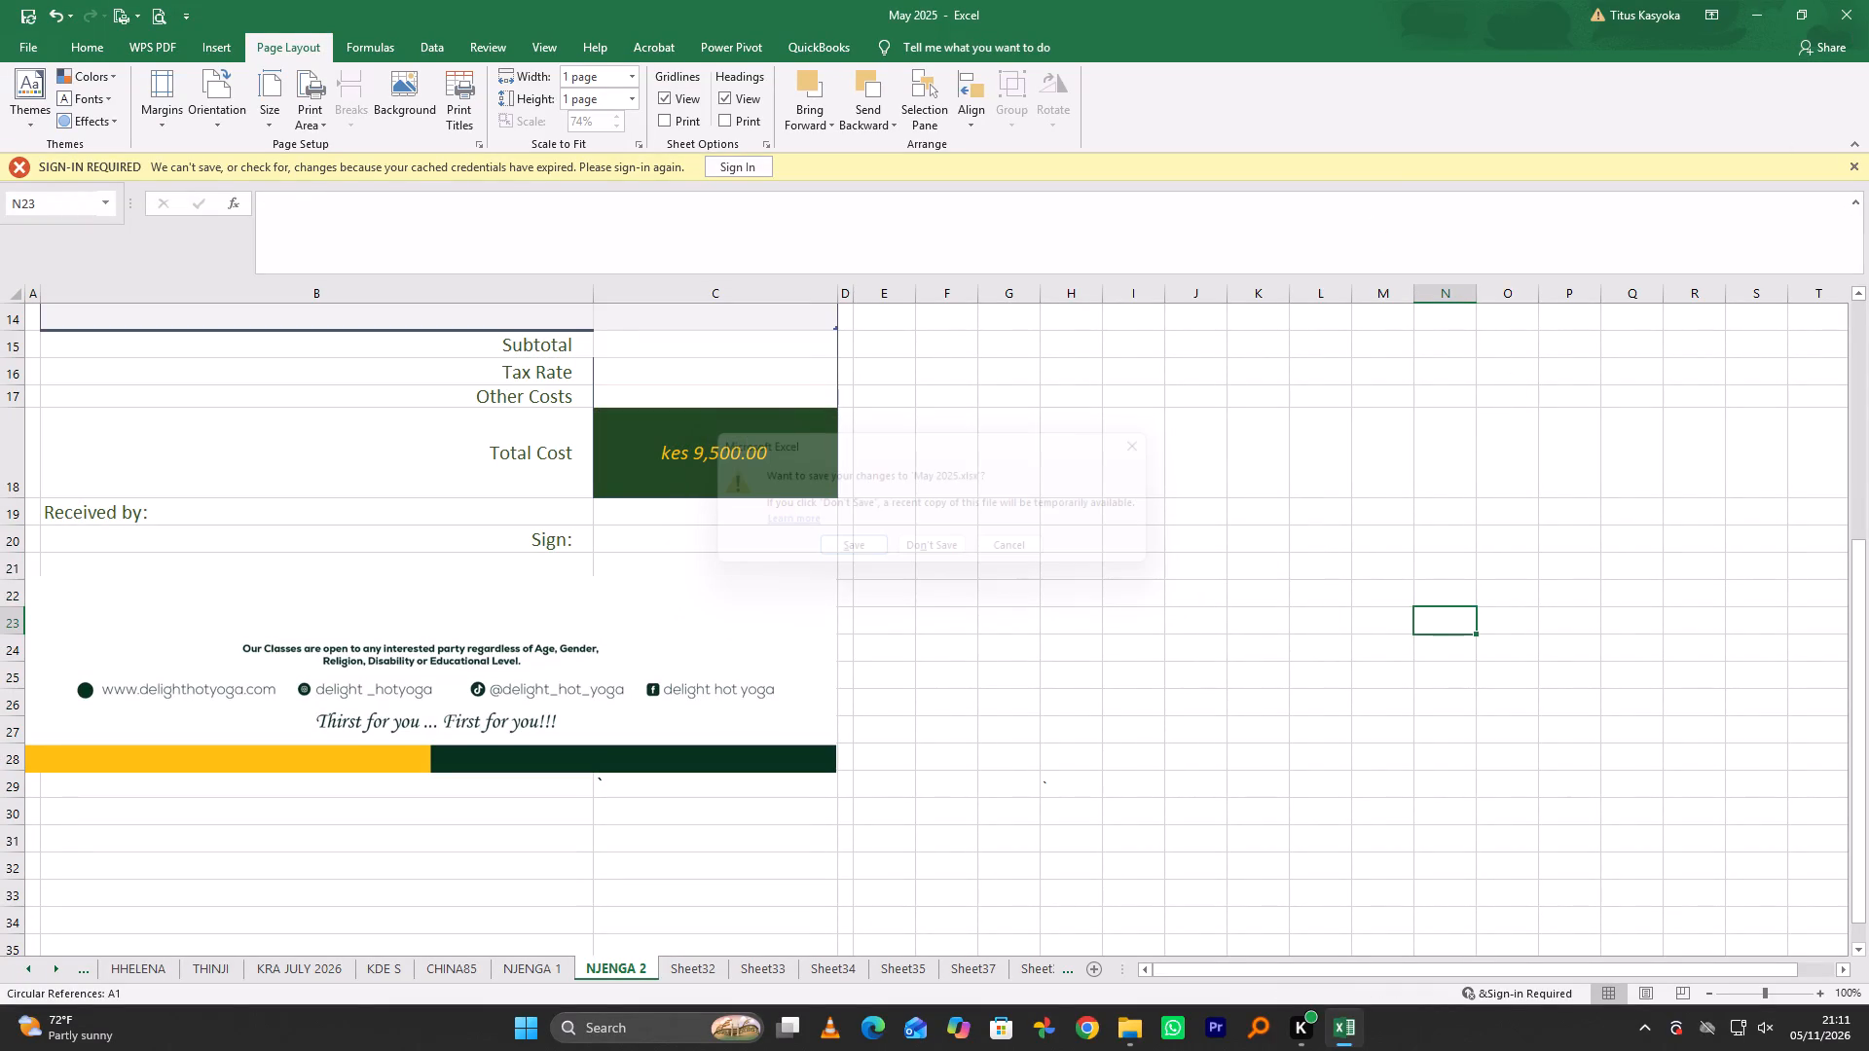
Save the May 2025 workbook with the voucher sheets' print settings.
{"action": "key", "text": "ctrl+s"}
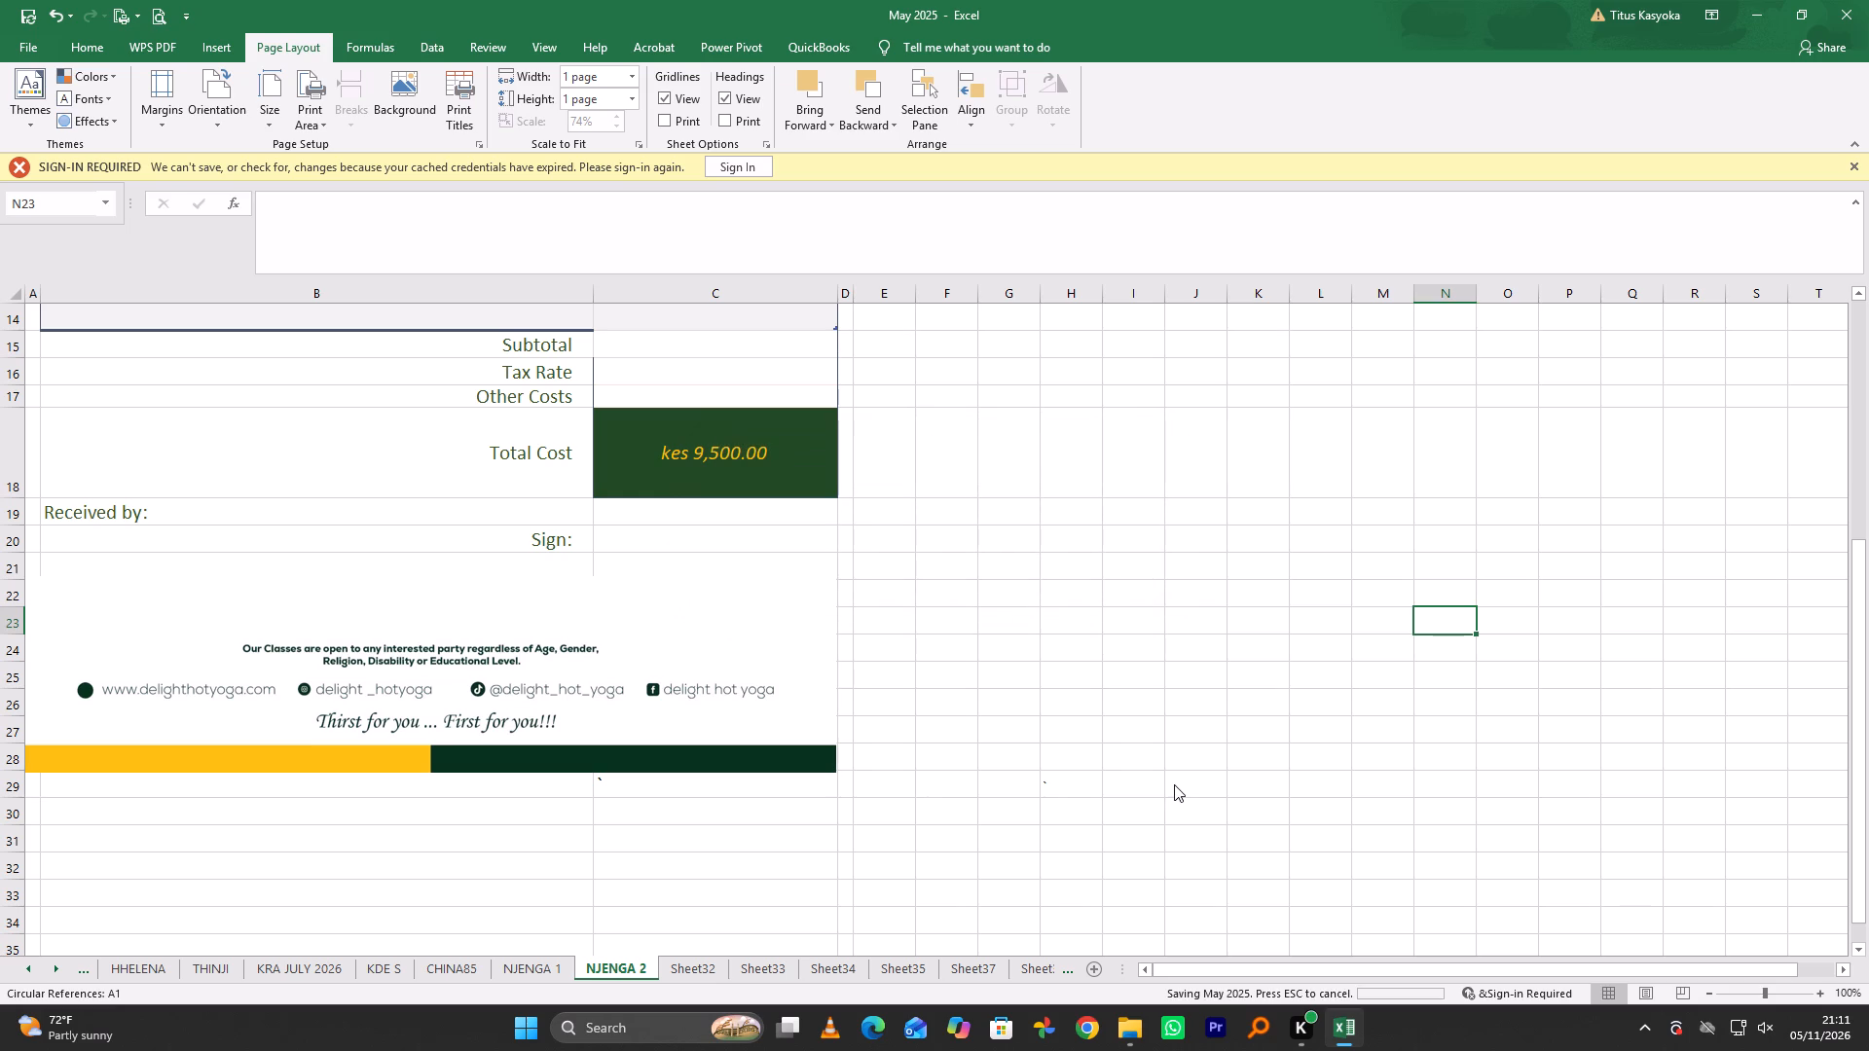
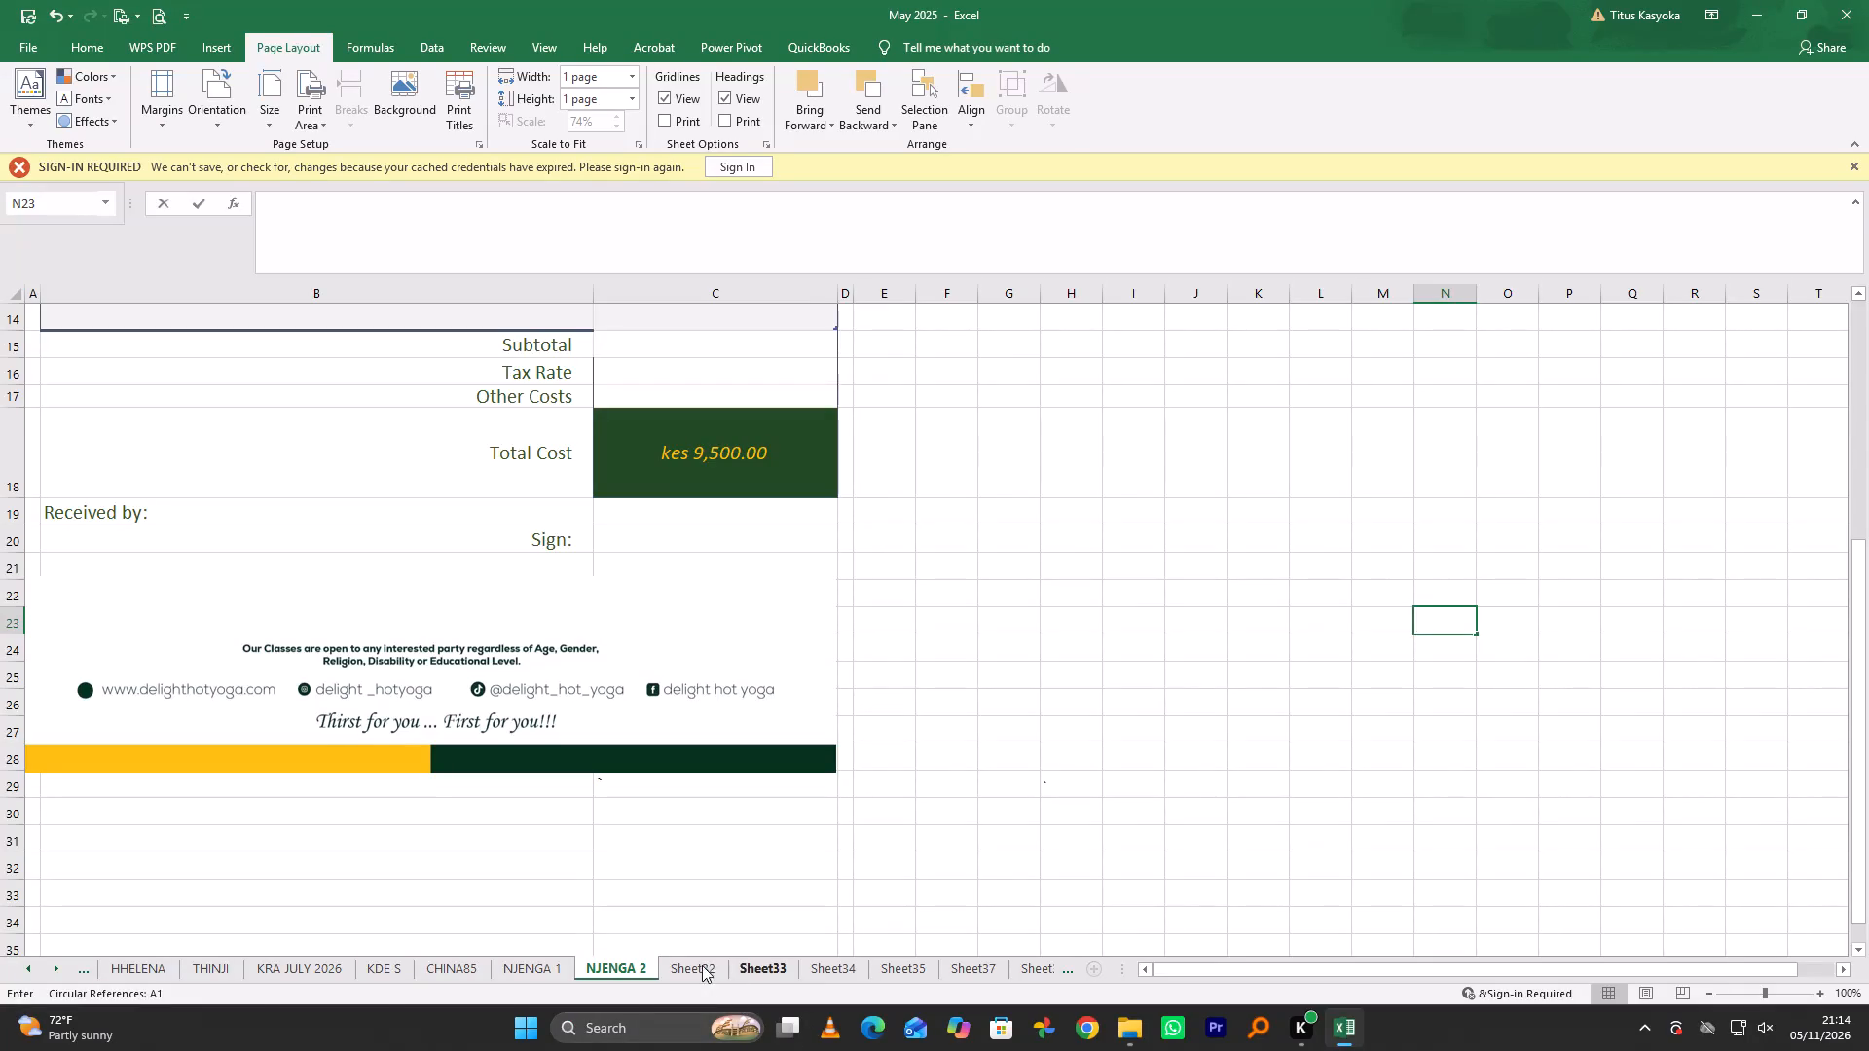
Rename Sheet32 as PHONES1.
{"action": "double_click", "coordinate": [698, 963]}
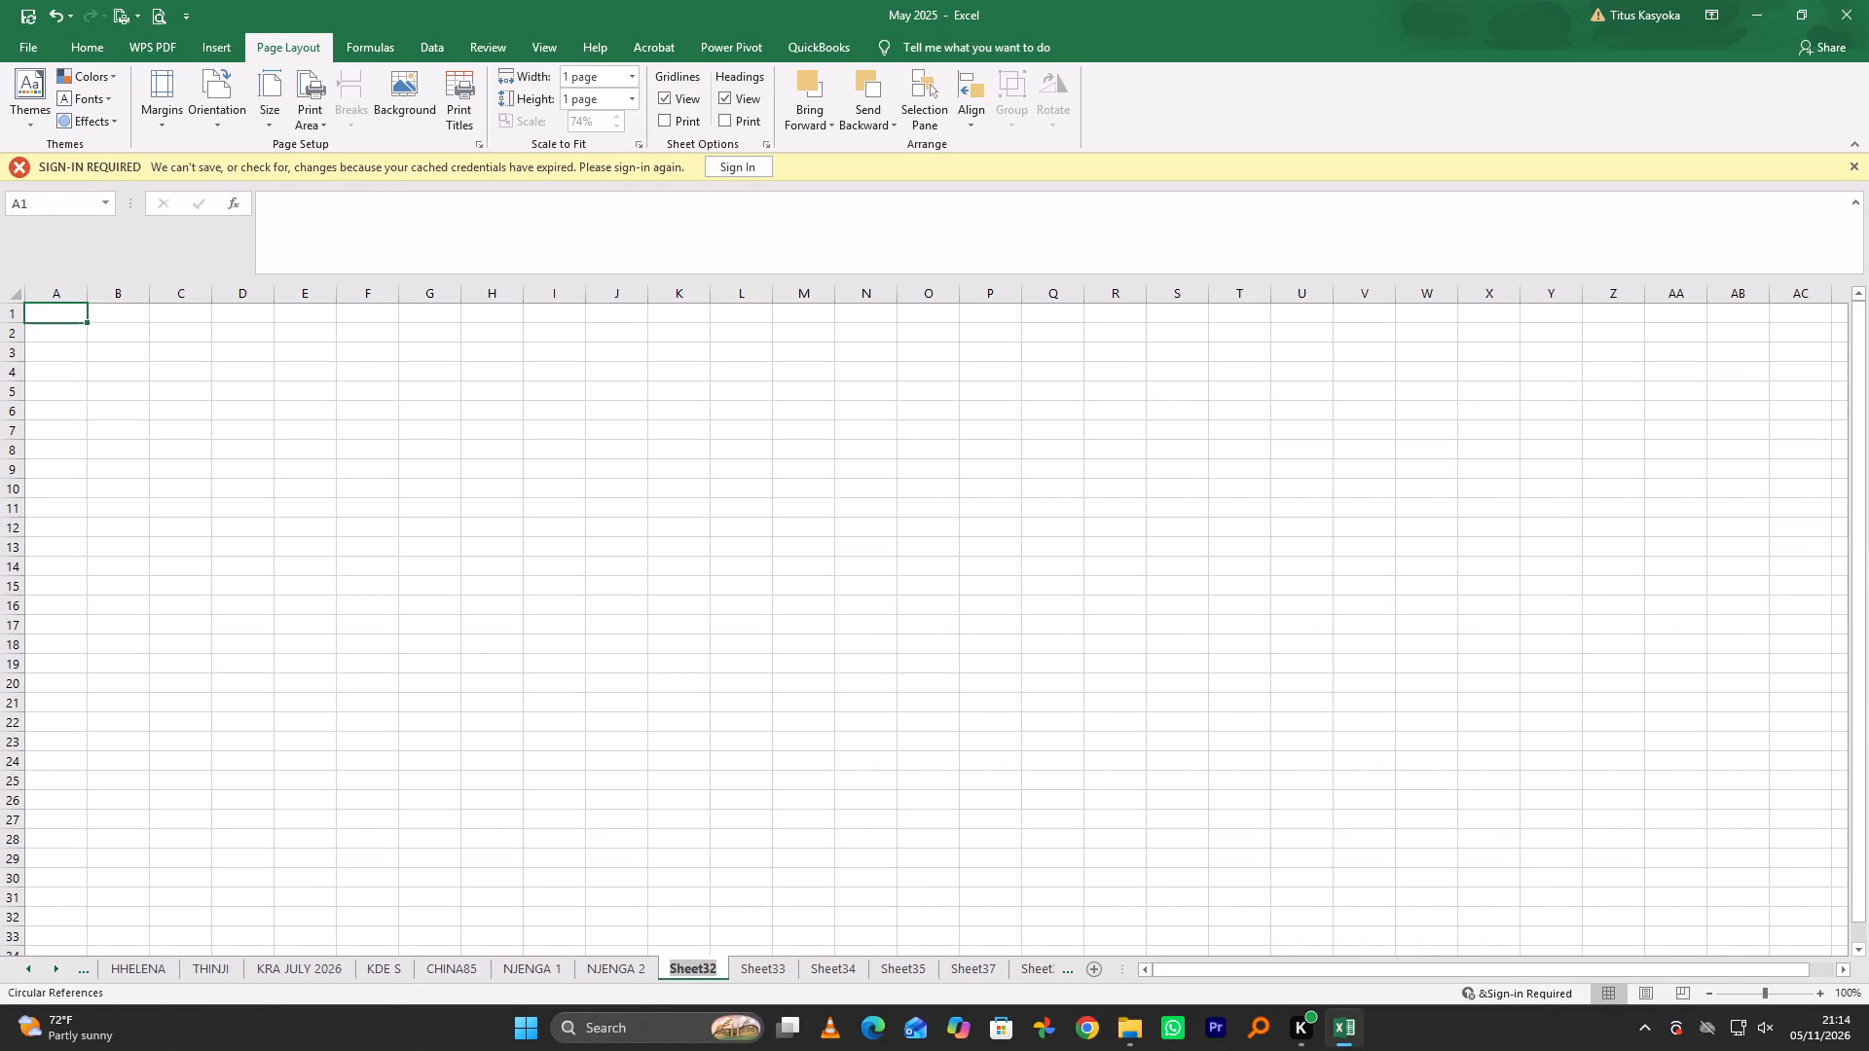
{"action": "type", "text": "PHONES"}
{"action": "key", "text": "1"}
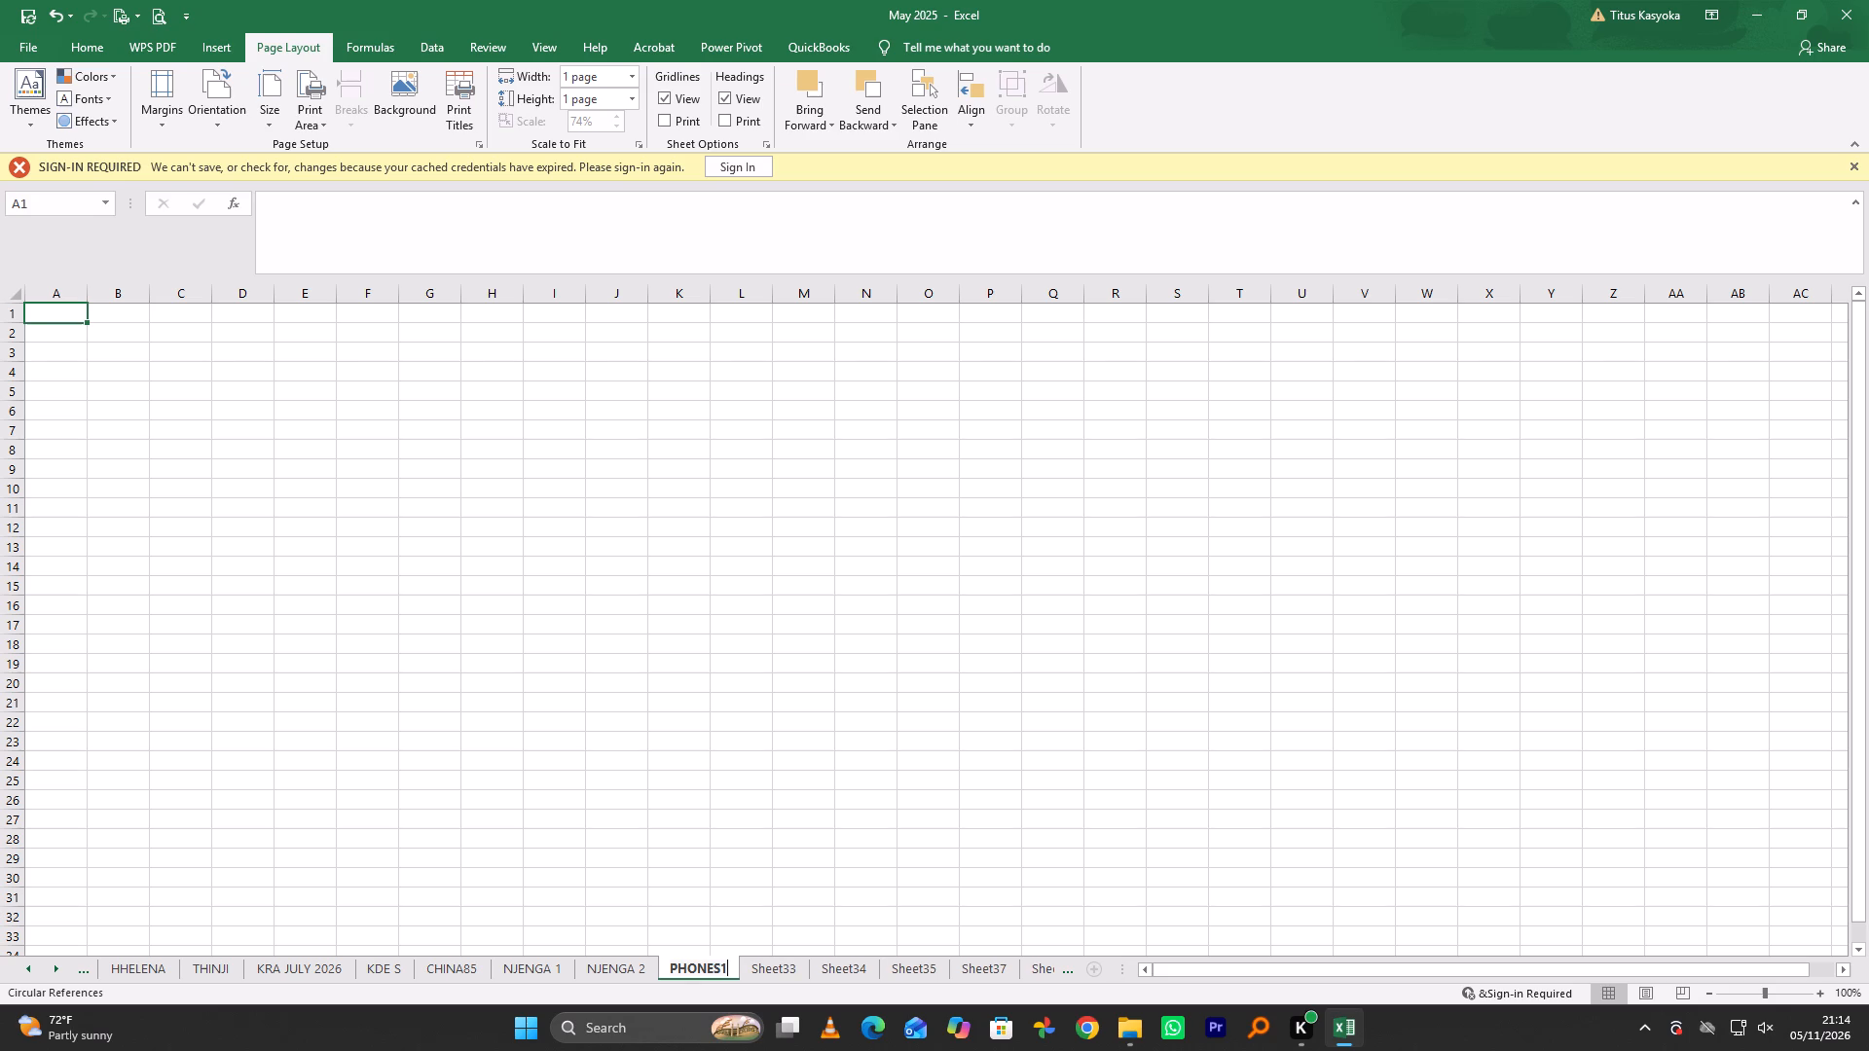
Copy the entire NJENGA 2 voucher sheet and paste it into the PHONES1 sheet.
{"action": "left_click", "coordinate": [610, 974]}
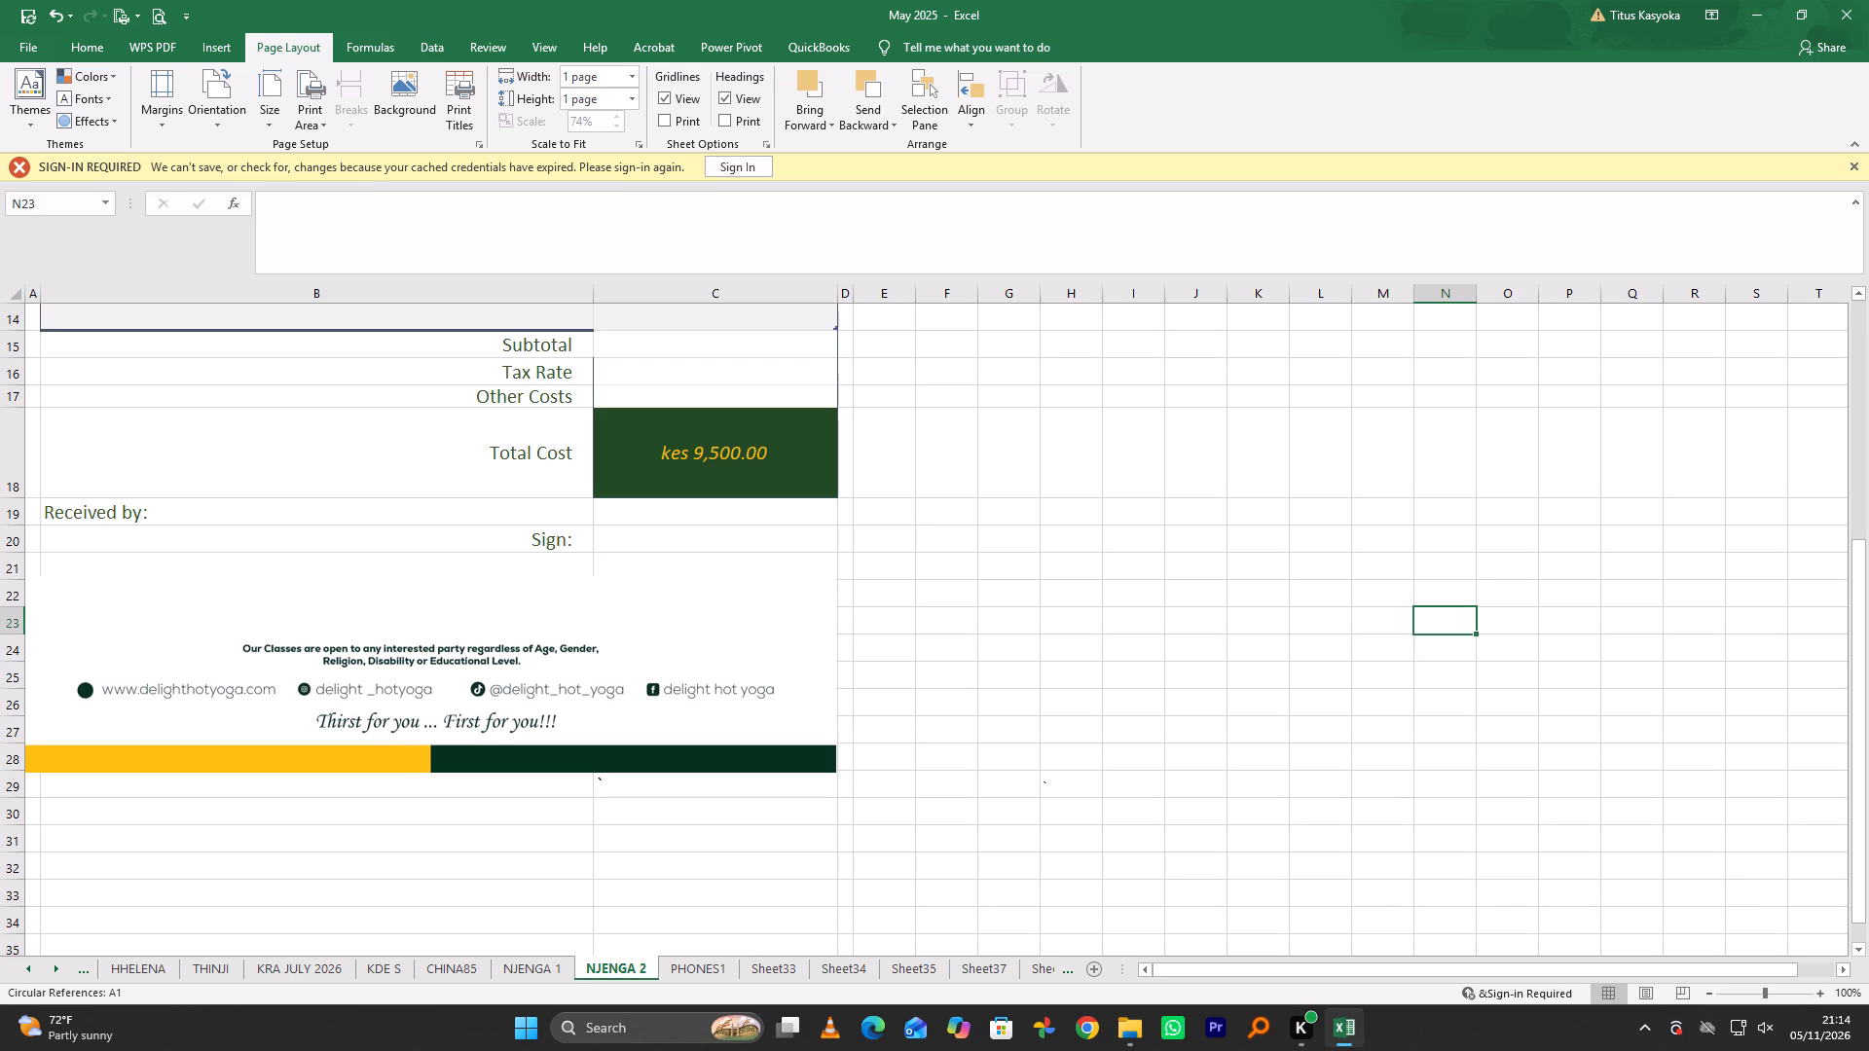
{"action": "scroll", "coordinate": [287, 600], "scroll_direction": "up", "scroll_amount": 19}
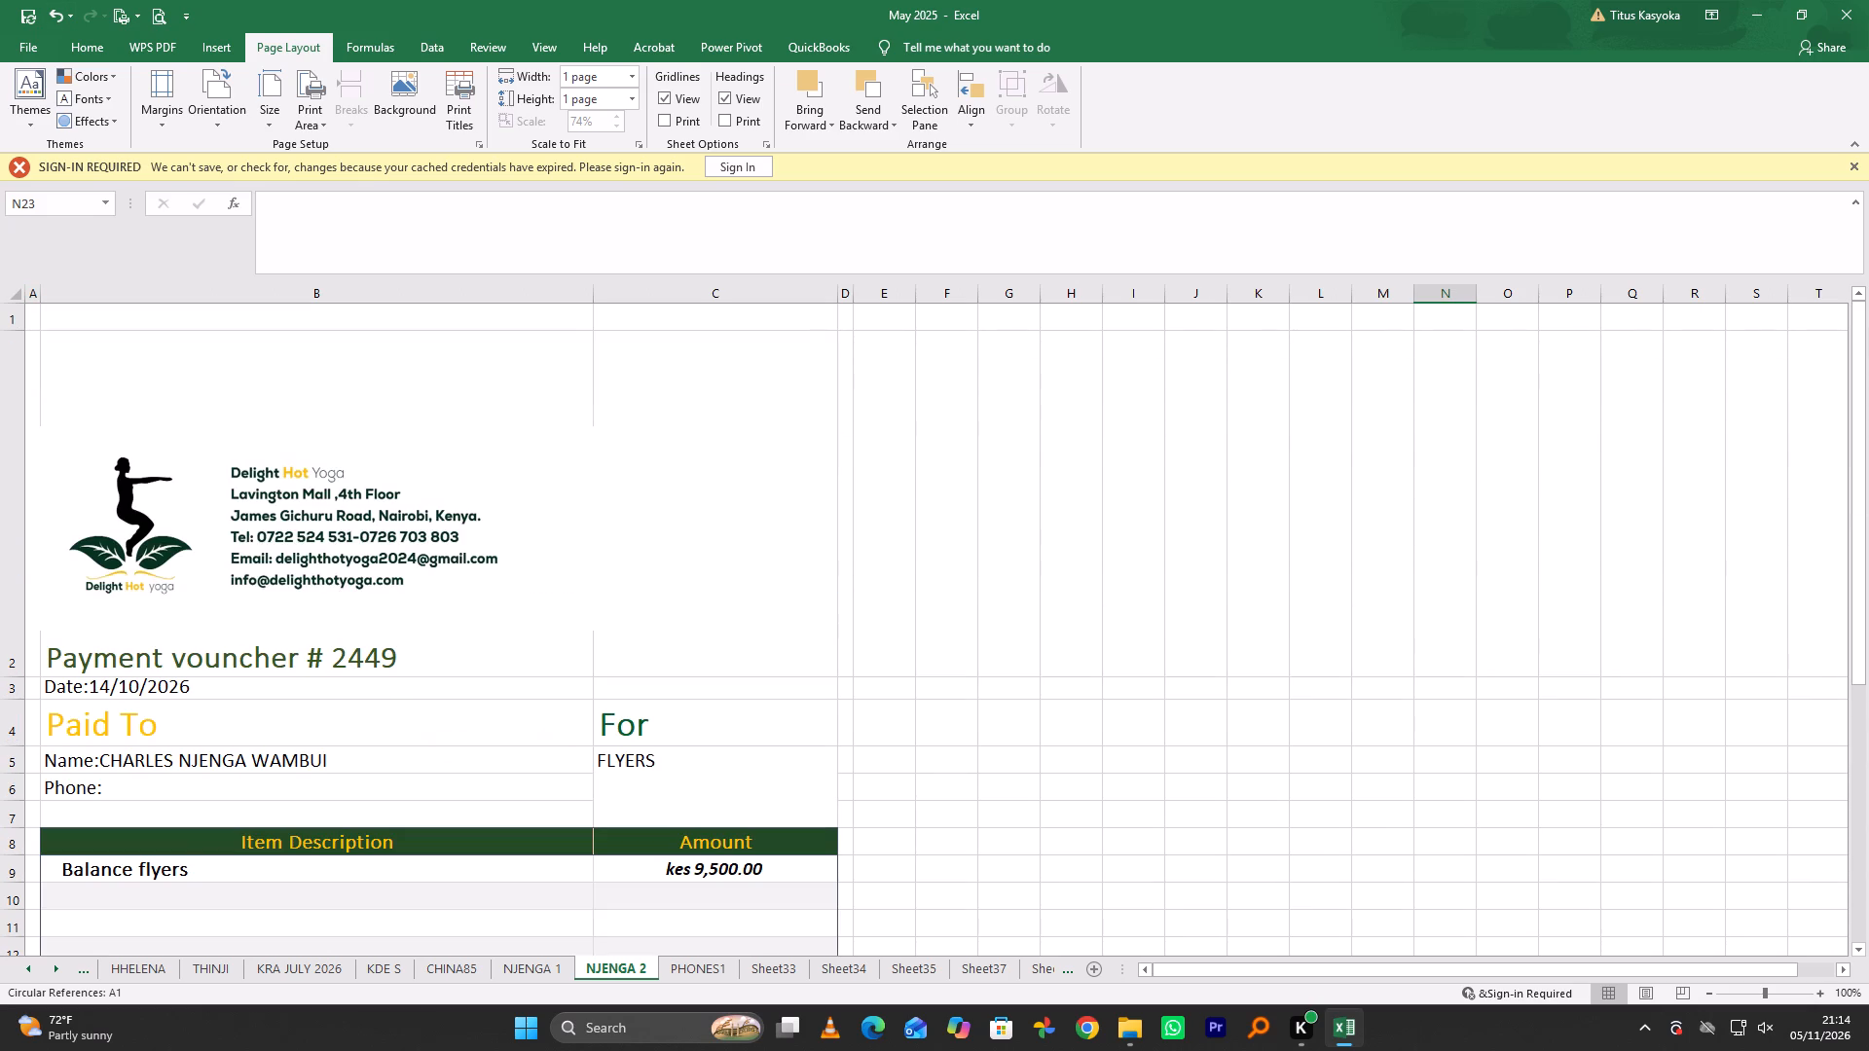
{"action": "right_click", "coordinate": [14, 296]}
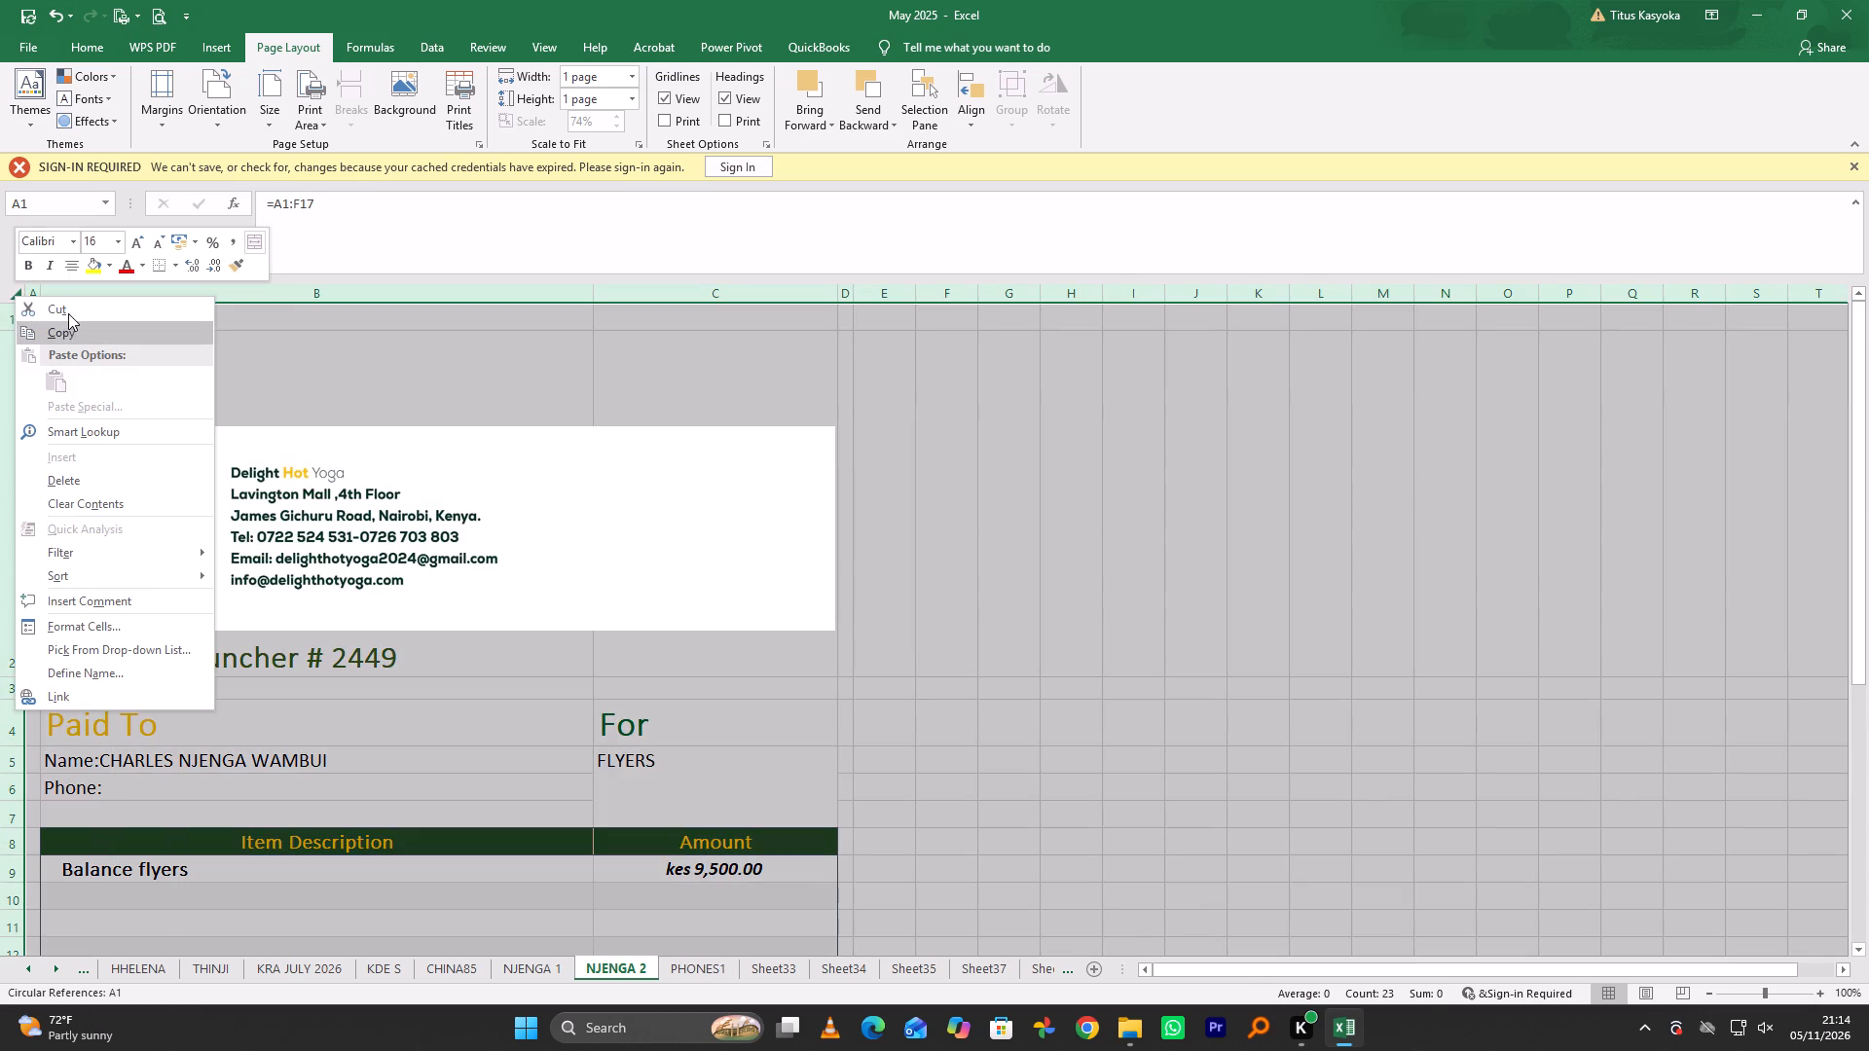
{"action": "left_click", "coordinate": [70, 328]}
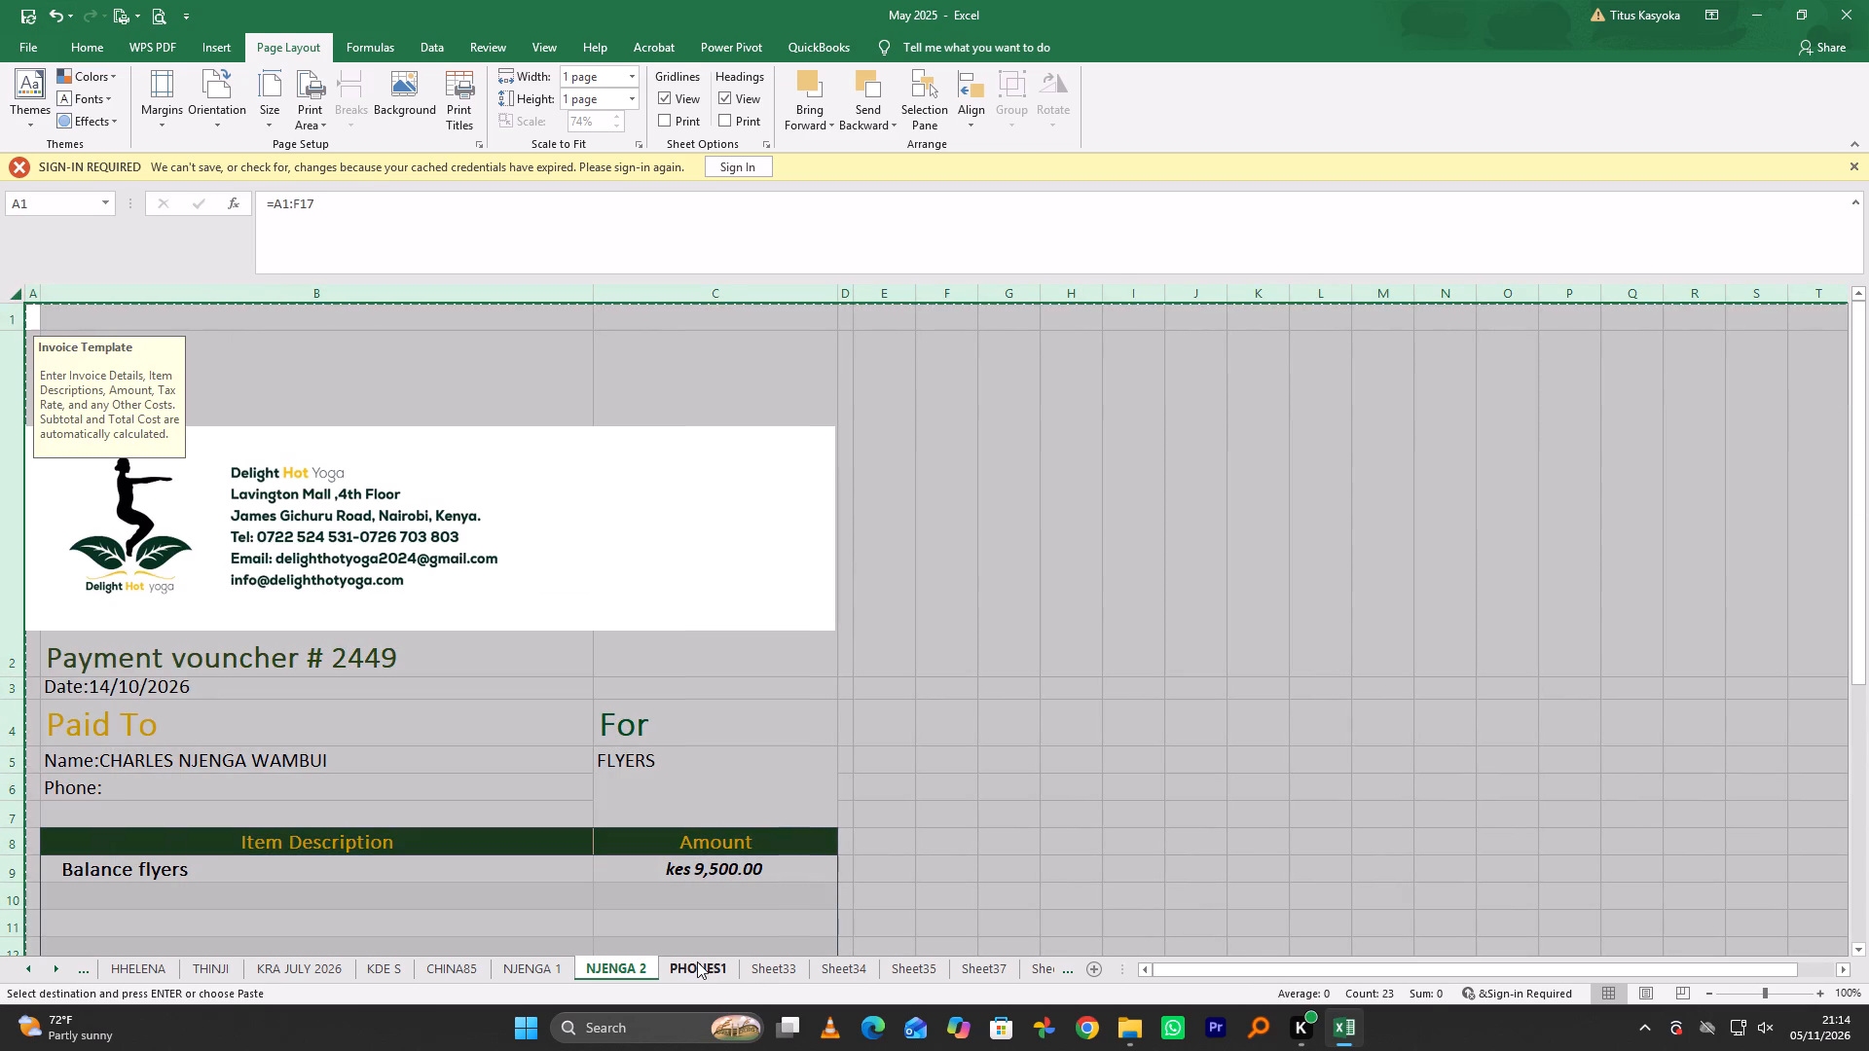
{"action": "left_click", "coordinate": [696, 961]}
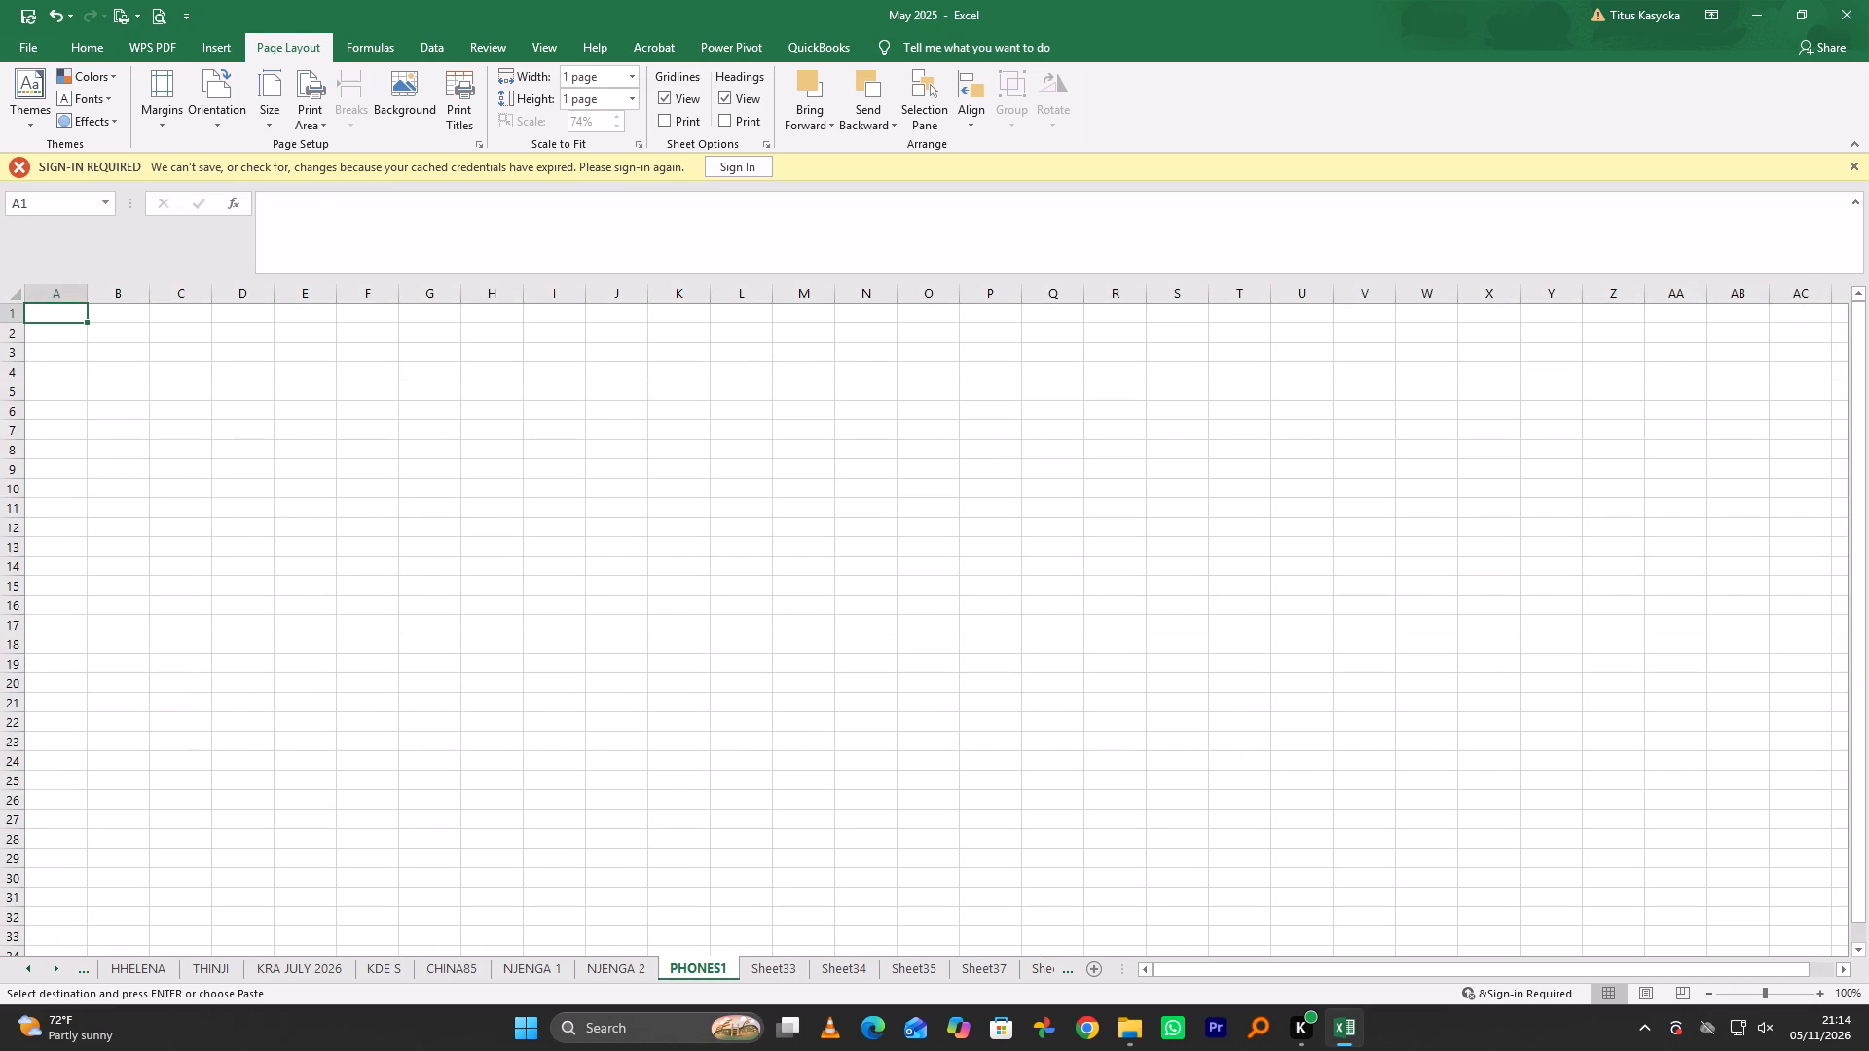
{"action": "right_click", "coordinate": [8, 292]}
{"action": "left_click", "coordinate": [57, 373]}
{"action": "left_click", "coordinate": [858, 815]}
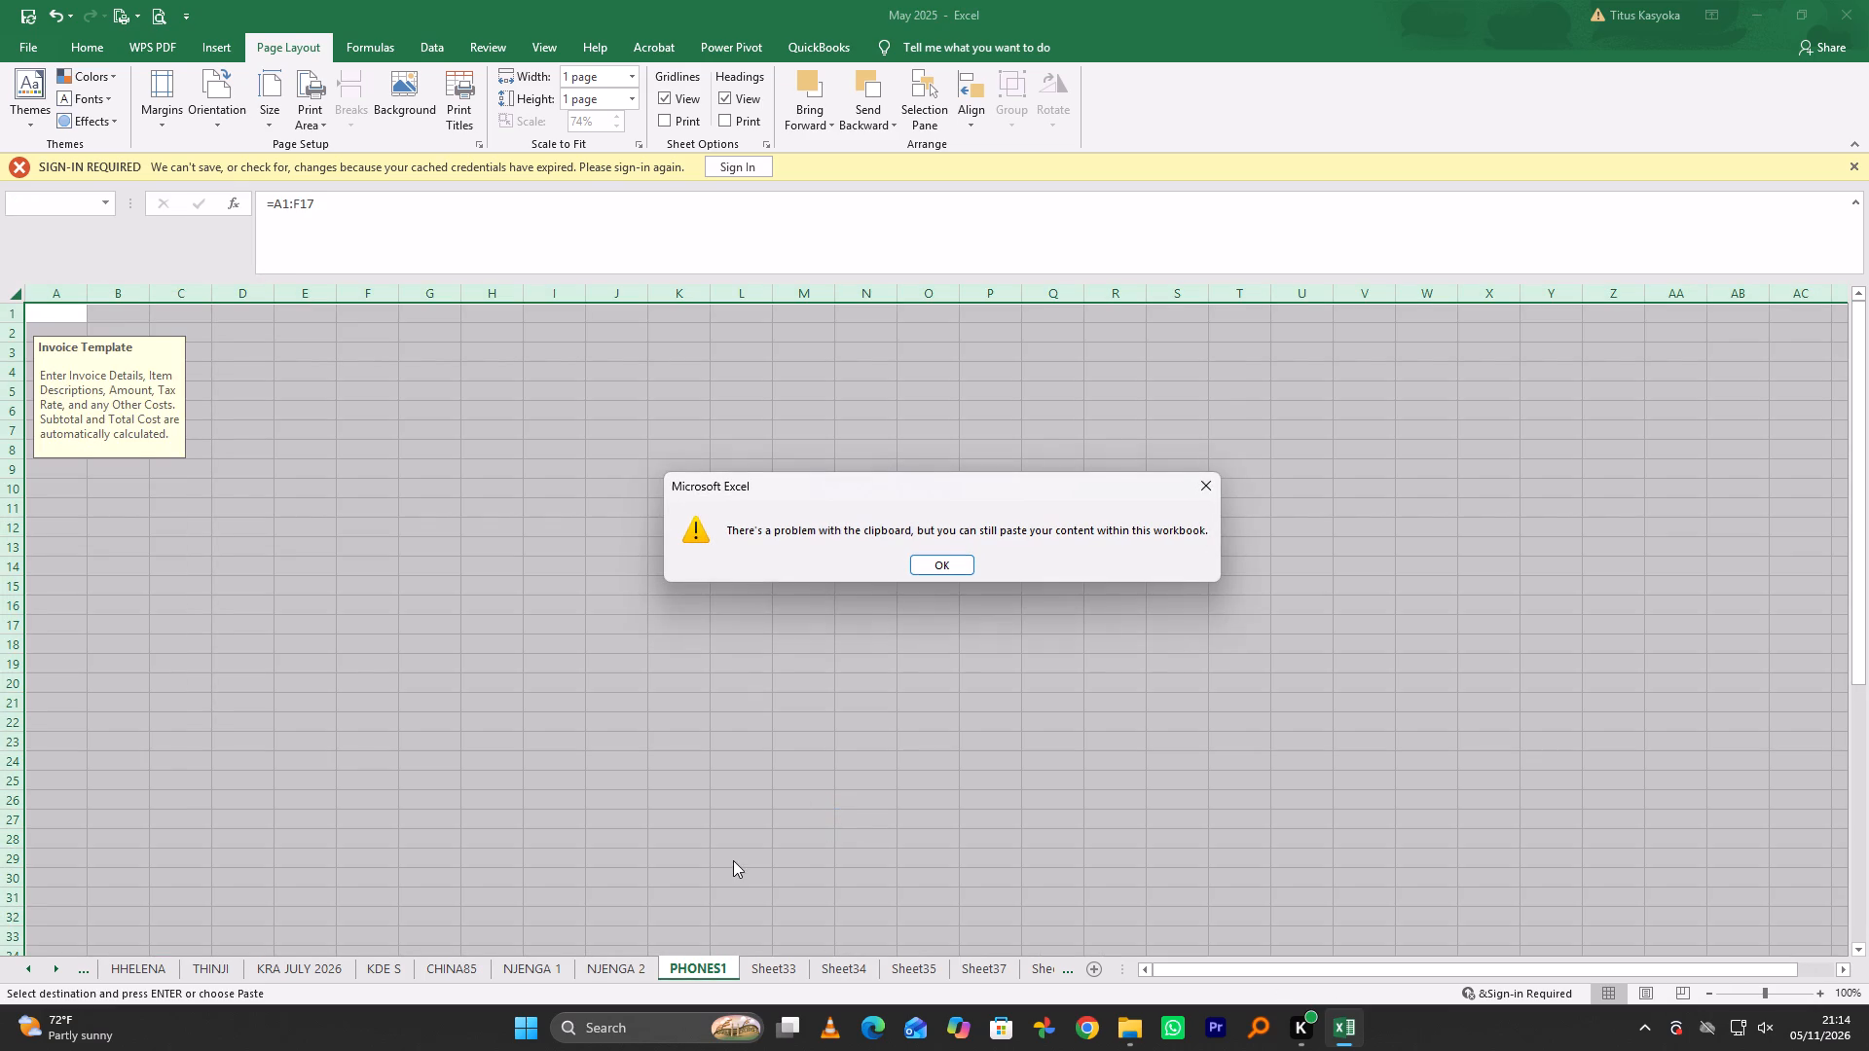
{"action": "left_click", "coordinate": [943, 561]}
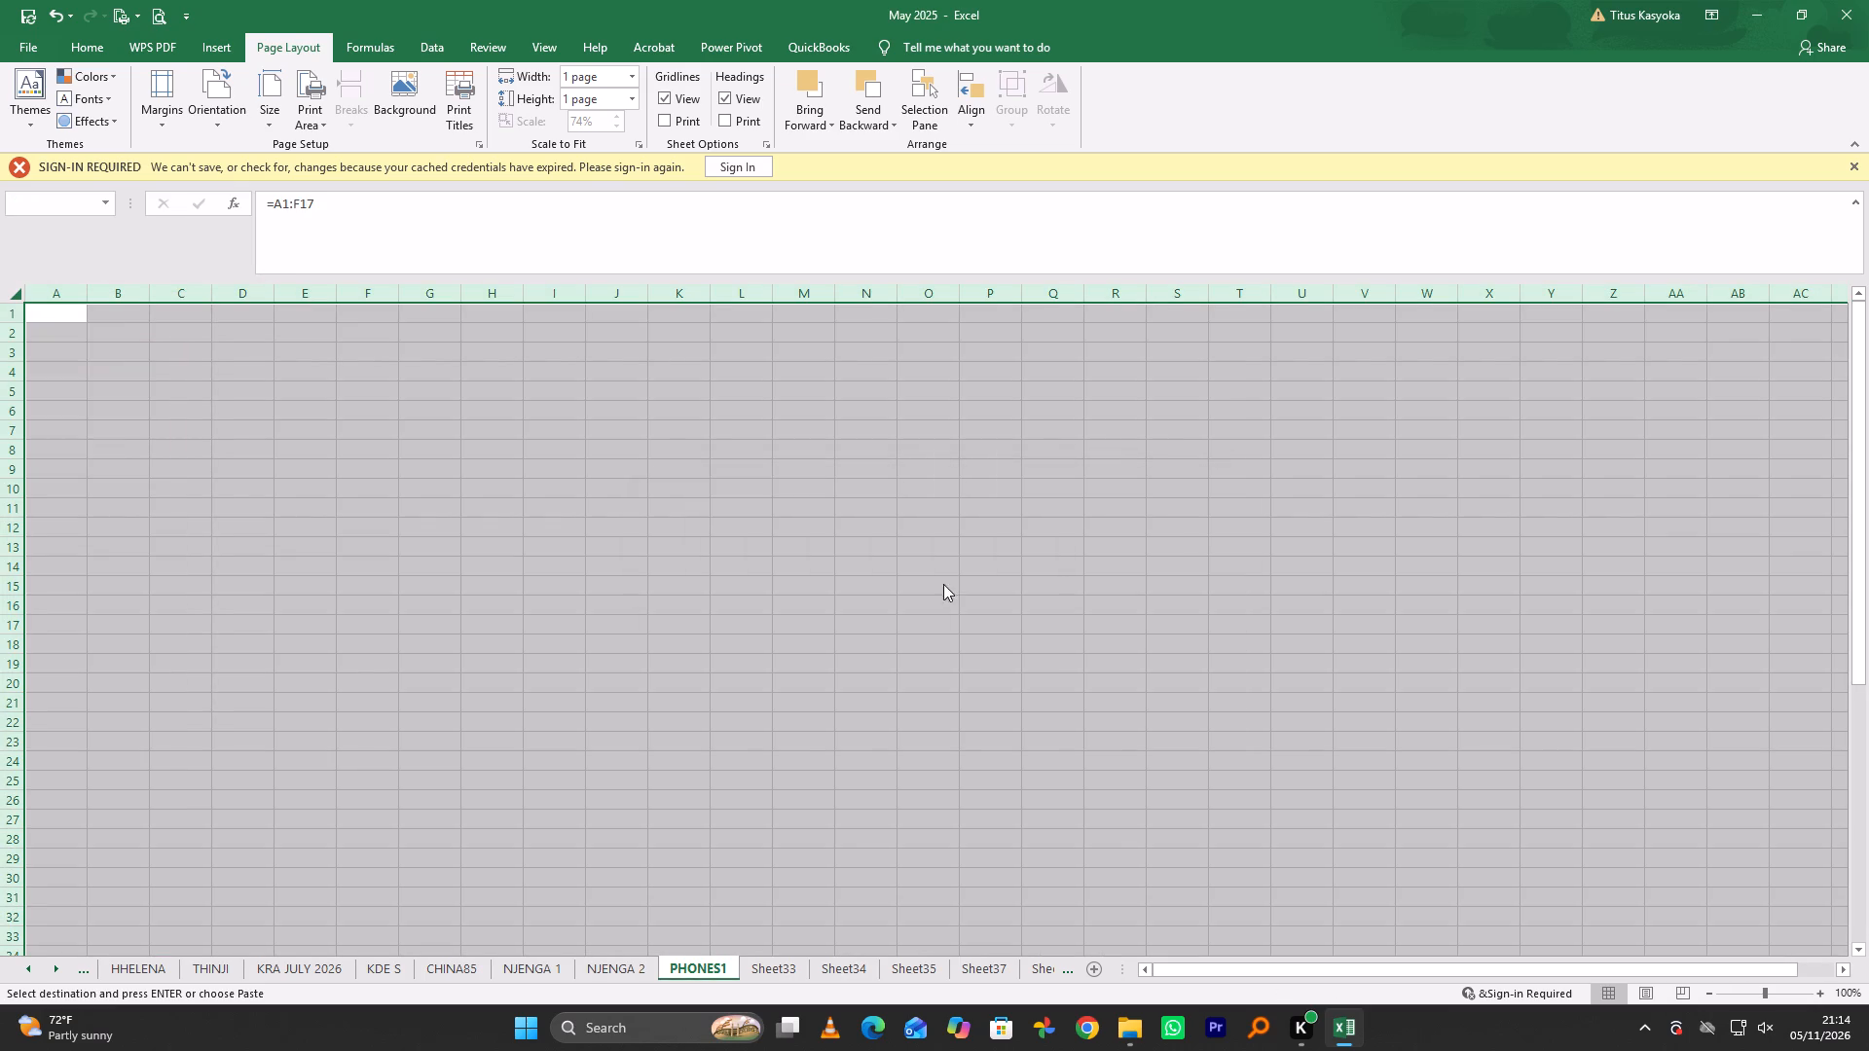
{"action": "left_click", "coordinate": [911, 749]}
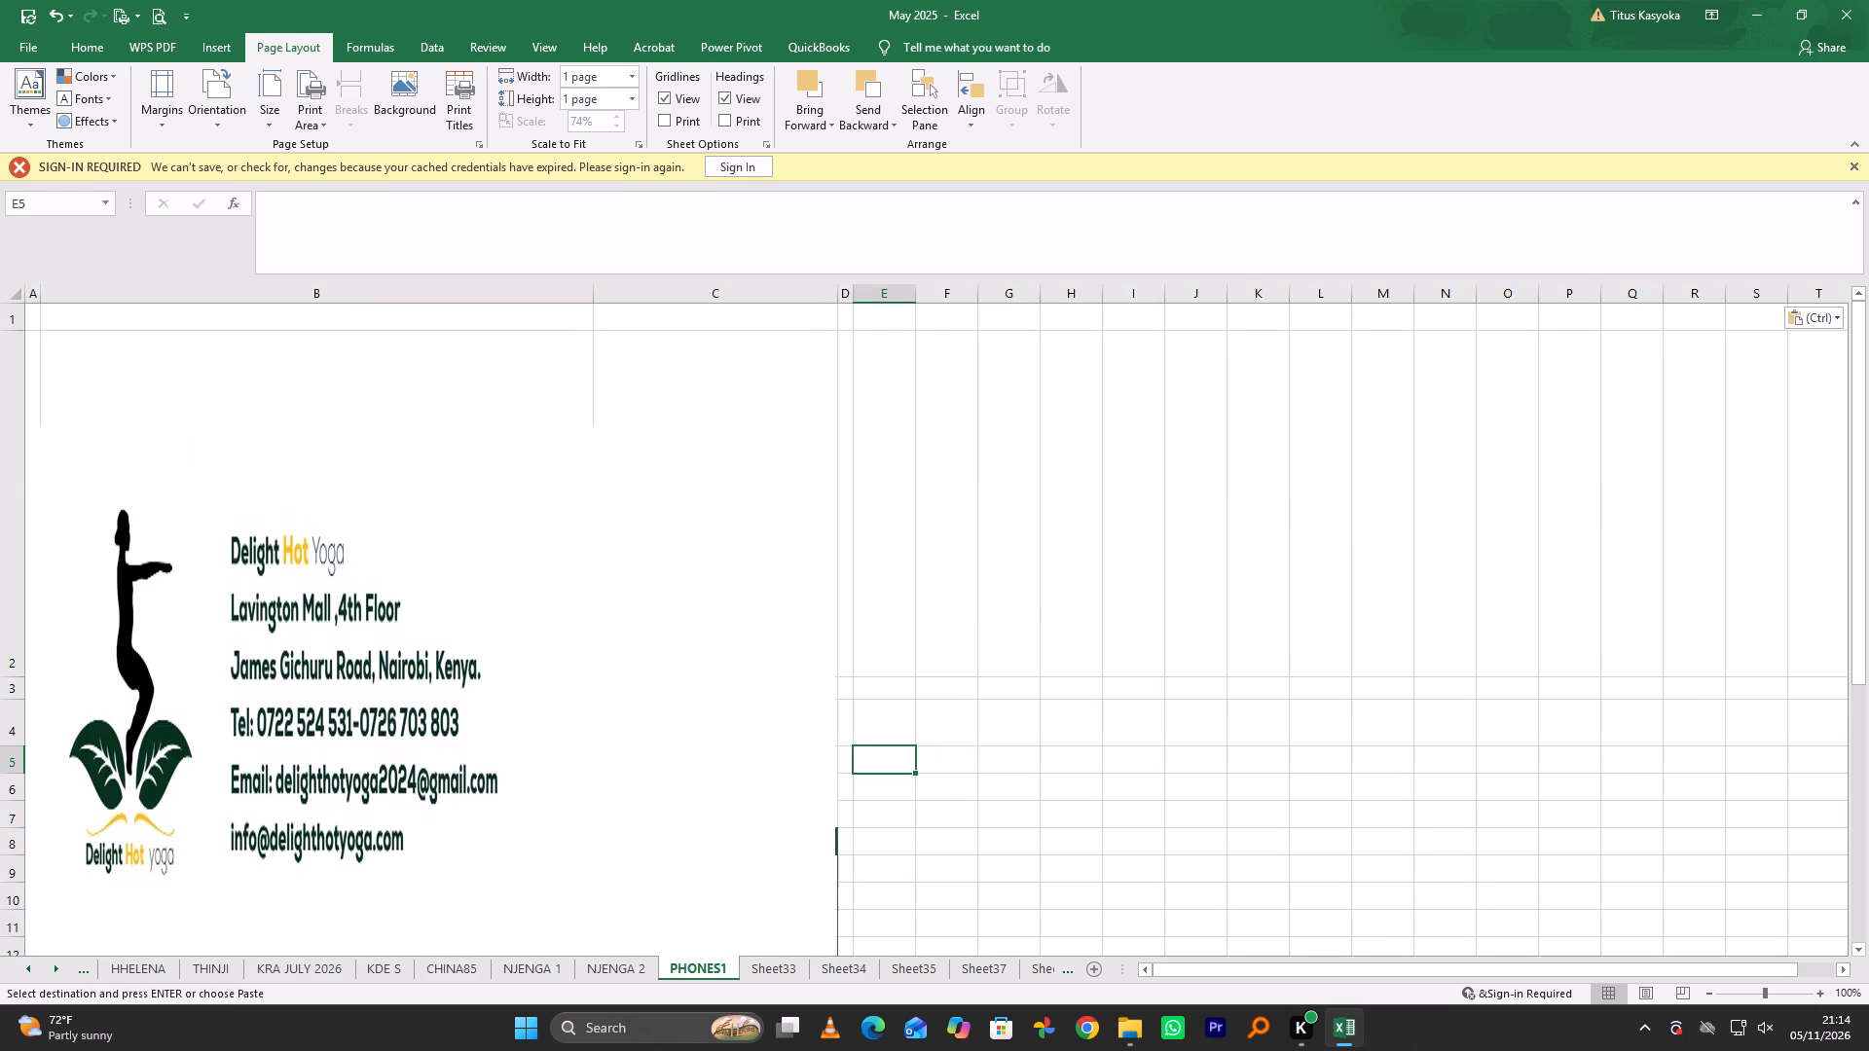
Shrink the stretched letterhead picture to normal proportions and position it just above the payment voucher number.
{"action": "left_click", "coordinate": [545, 864]}
{"action": "left_click_drag", "start_coordinate": [429, 428], "coordinate": [427, 604]}
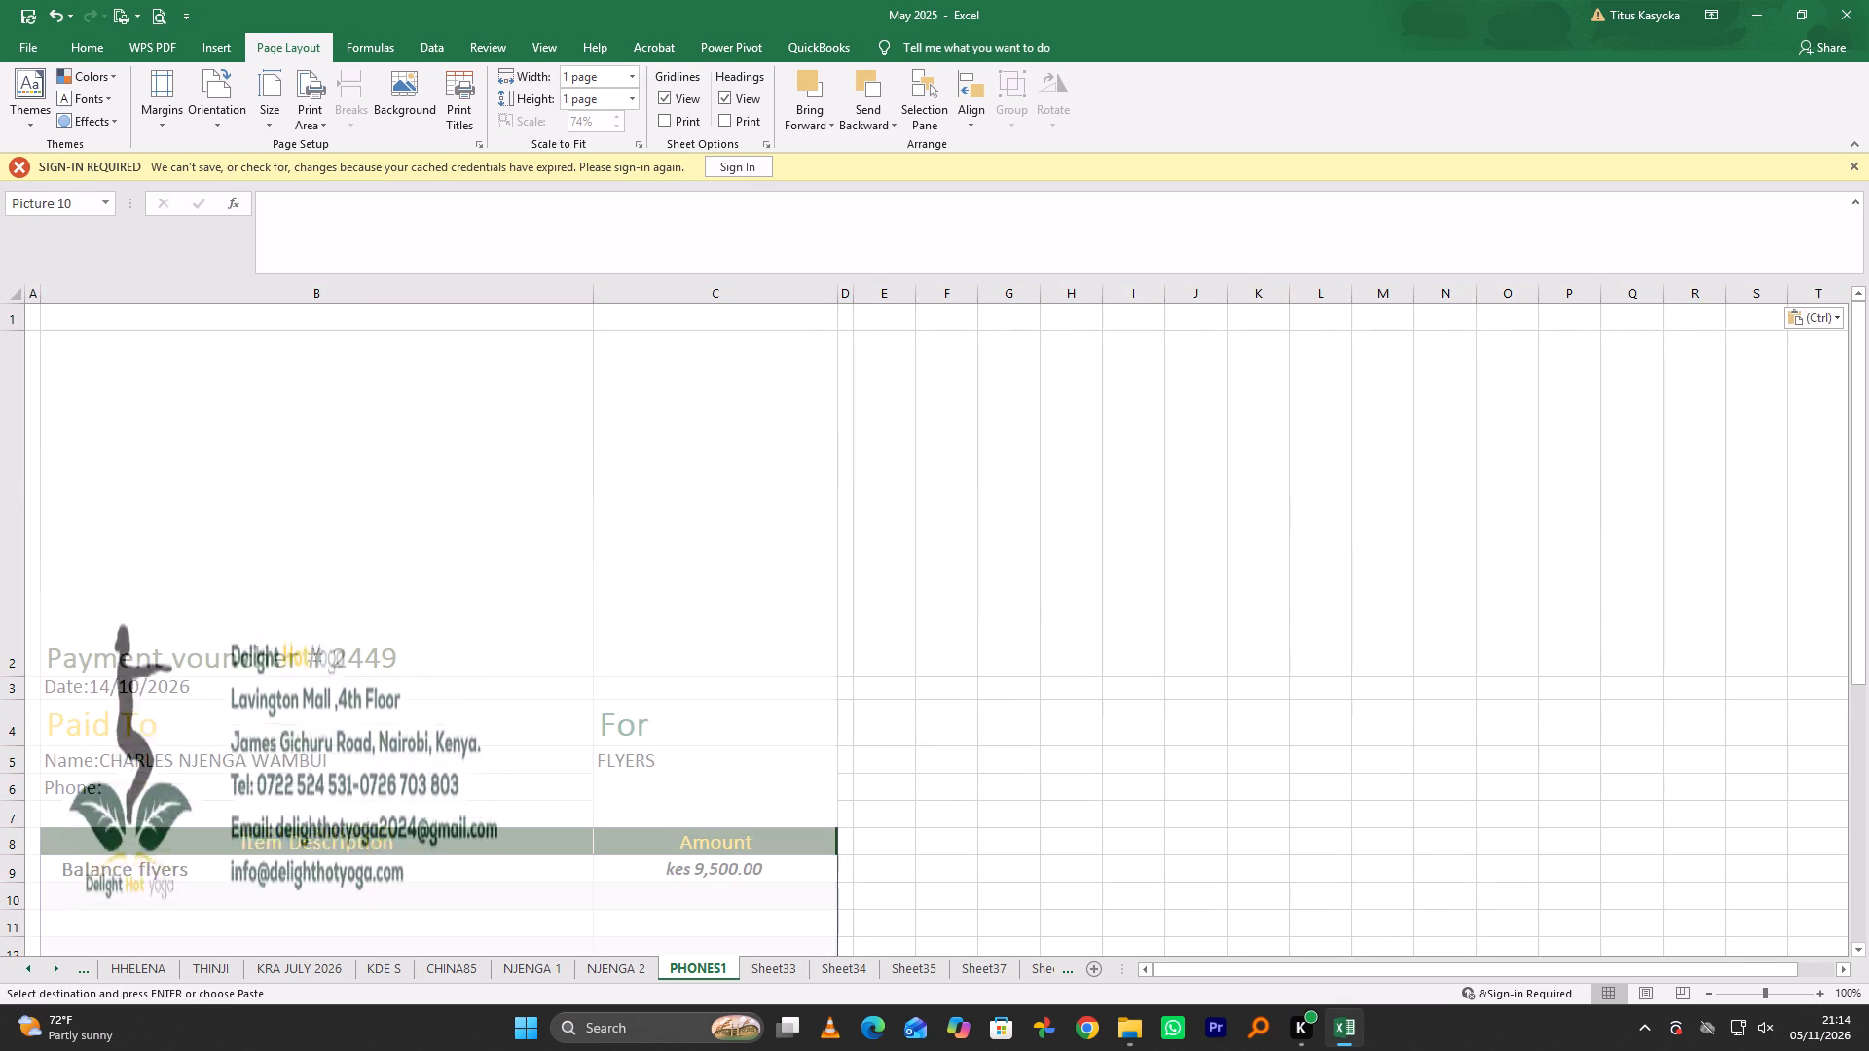
{"action": "left_click_drag", "start_coordinate": [427, 604], "coordinate": [421, 788]}
{"action": "left_click_drag", "start_coordinate": [424, 854], "coordinate": [420, 471]}
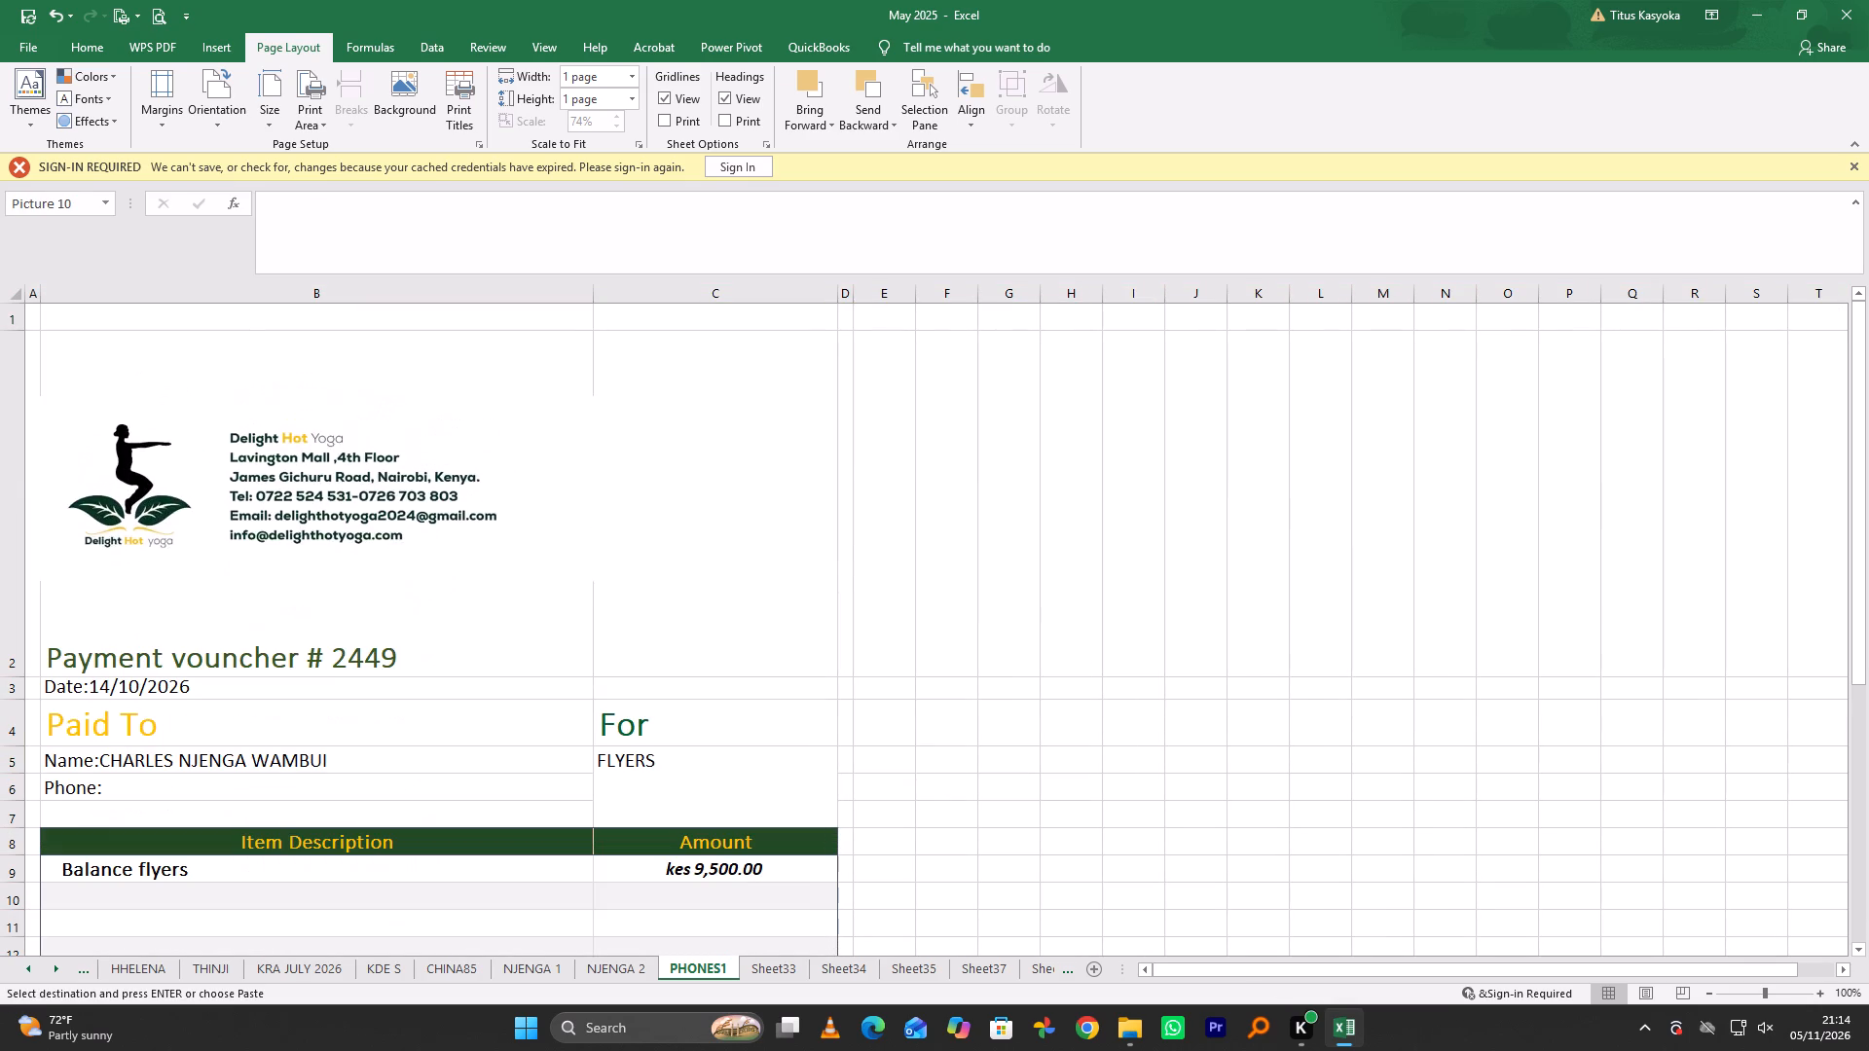
{"action": "left_click_drag", "start_coordinate": [420, 471], "coordinate": [411, 489]}
{"action": "left_click_drag", "start_coordinate": [410, 494], "coordinate": [409, 520]}
Change the payment voucher number on PHONES1 to 2450.
{"action": "double_click", "coordinate": [398, 654]}
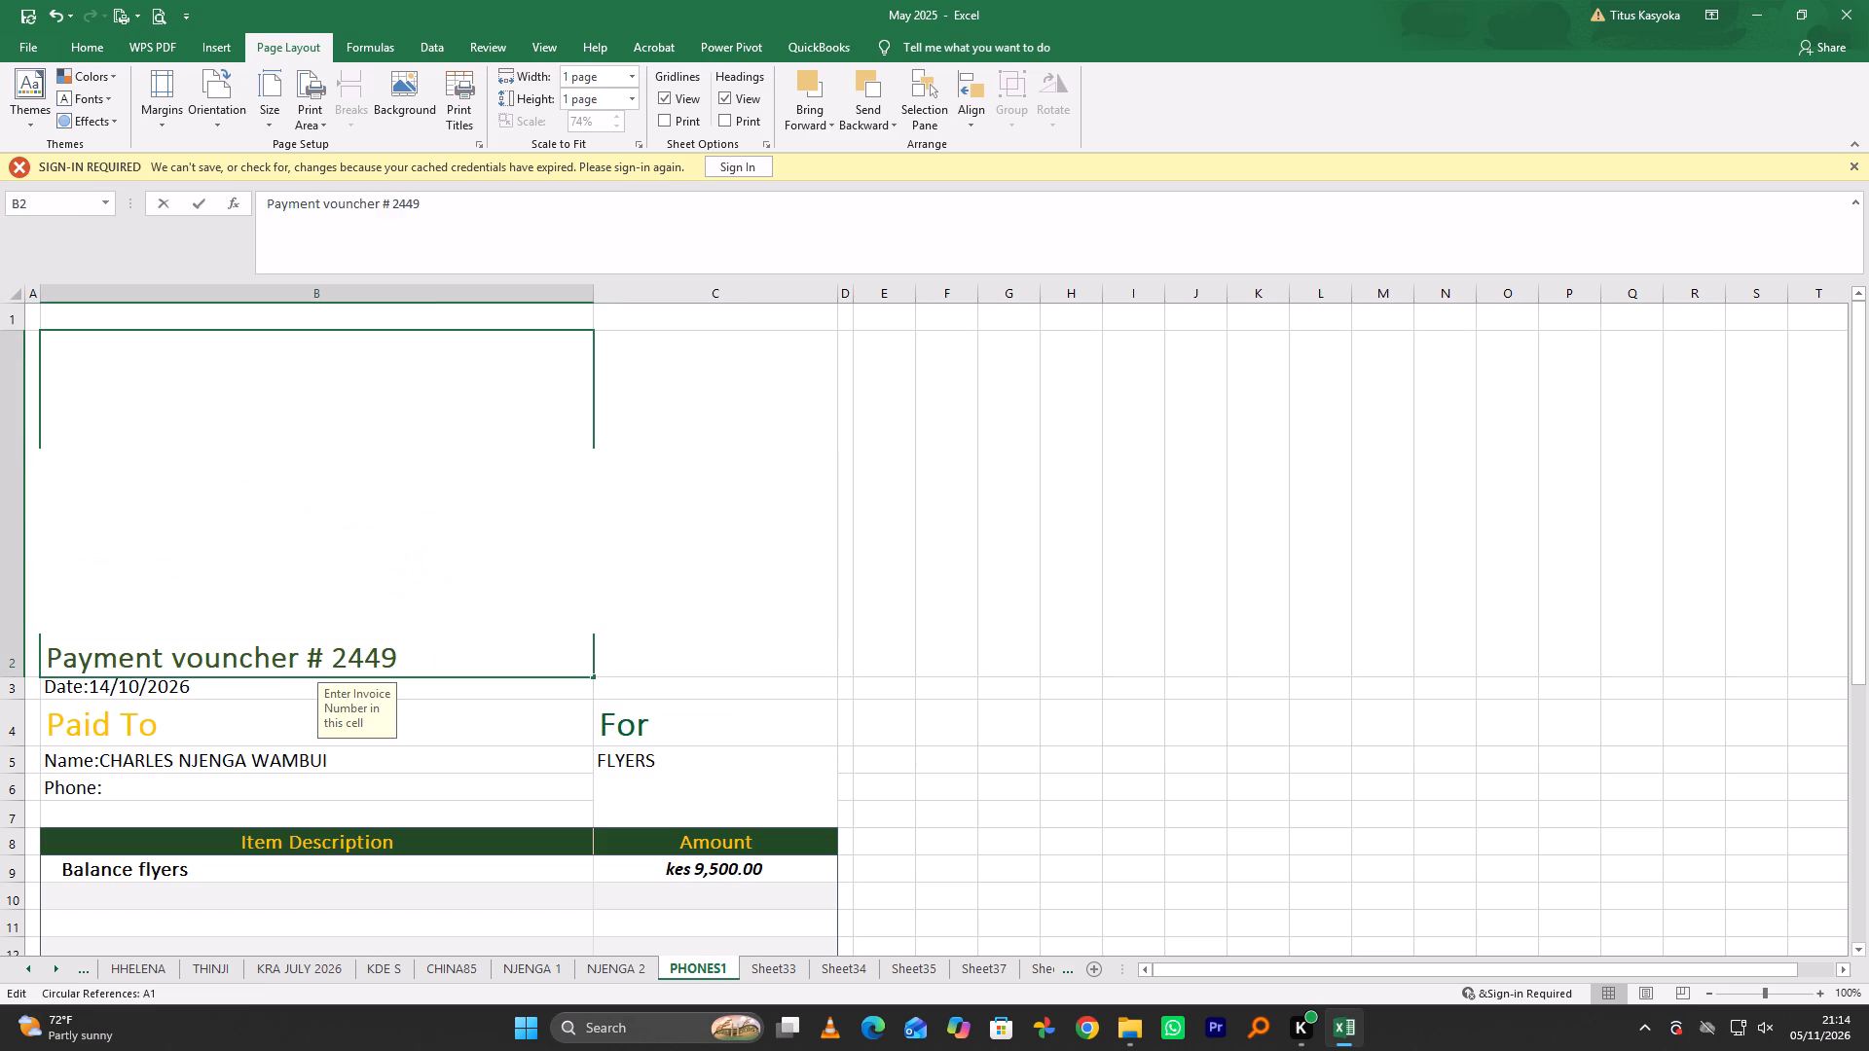
{"action": "key", "text": "BackSpace"}
{"action": "key", "text": "BackSpace"}
{"action": "type", "text": "50"}
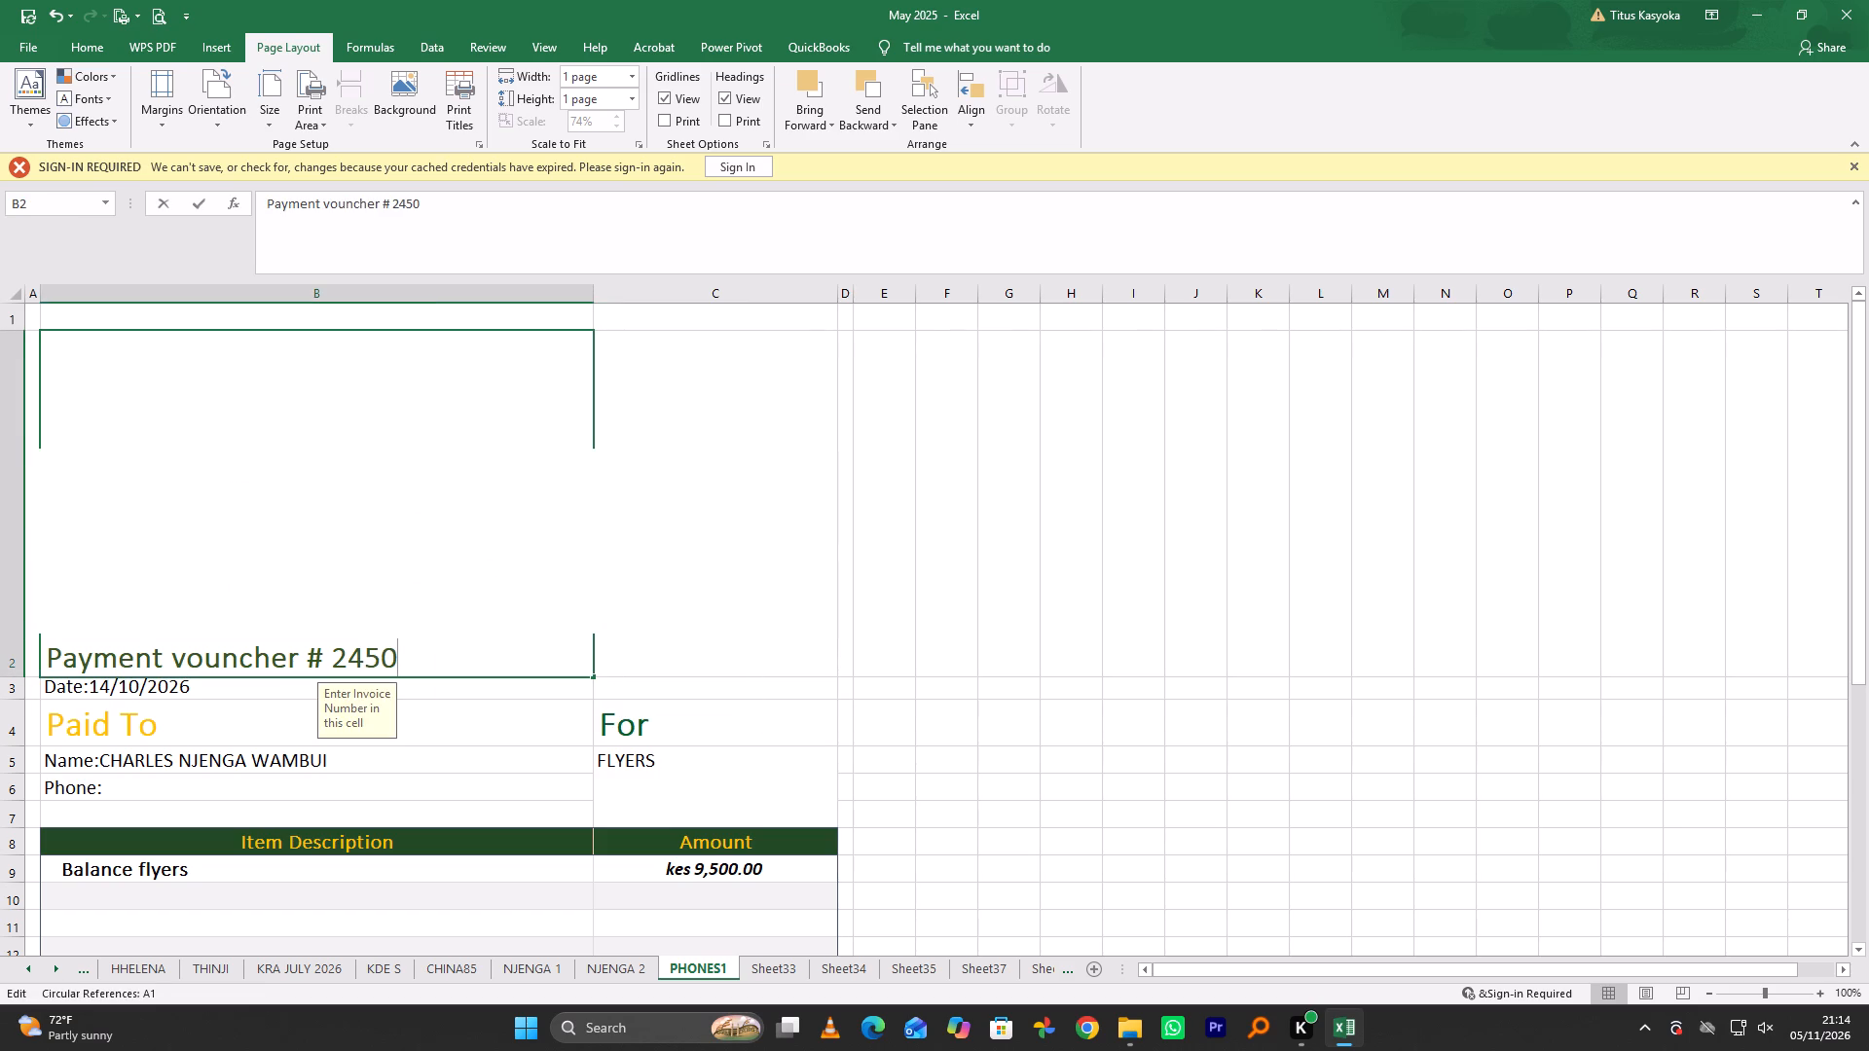
{"action": "left_click", "coordinate": [1127, 793]}
Clear the copied purpose, item description, payee name, item amount and total cost from the PHONES1 voucher.
{"action": "left_click", "coordinate": [646, 765]}
{"action": "key", "text": "BackSpace"}
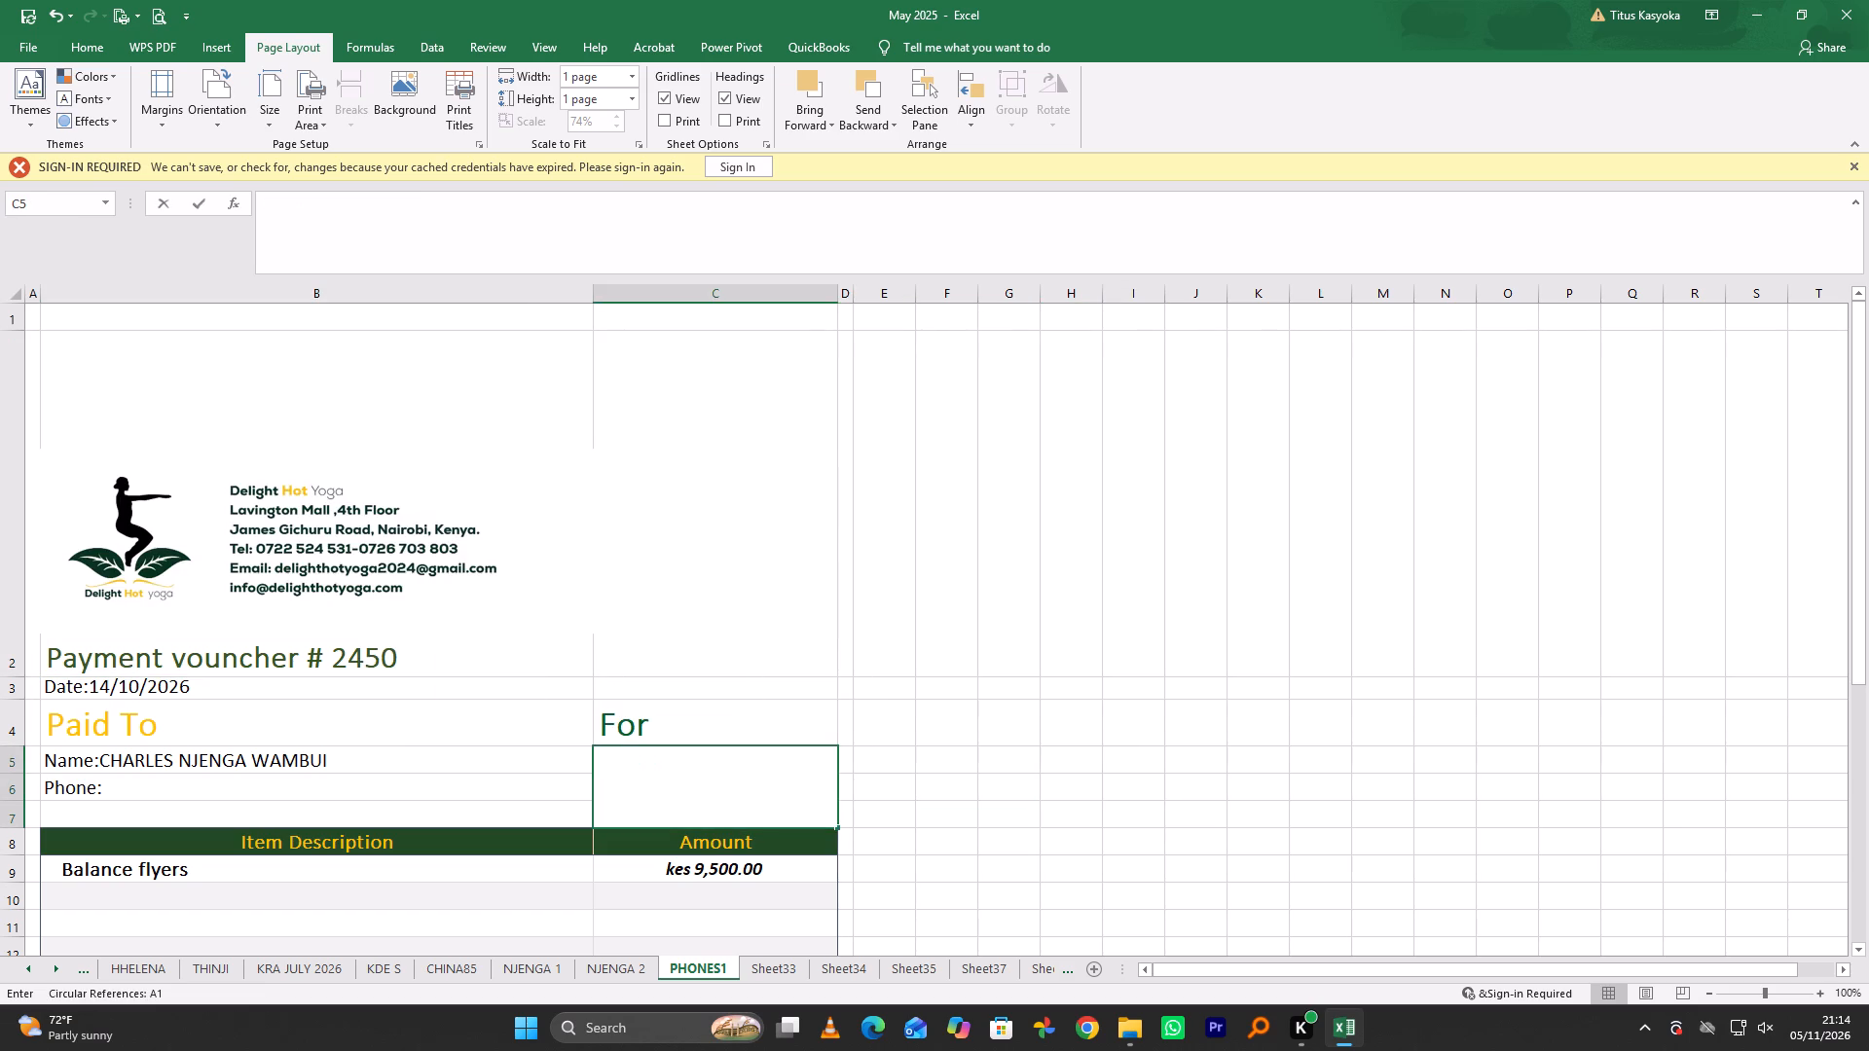
{"action": "left_click", "coordinate": [211, 877]}
{"action": "key", "text": "BackSpace"}
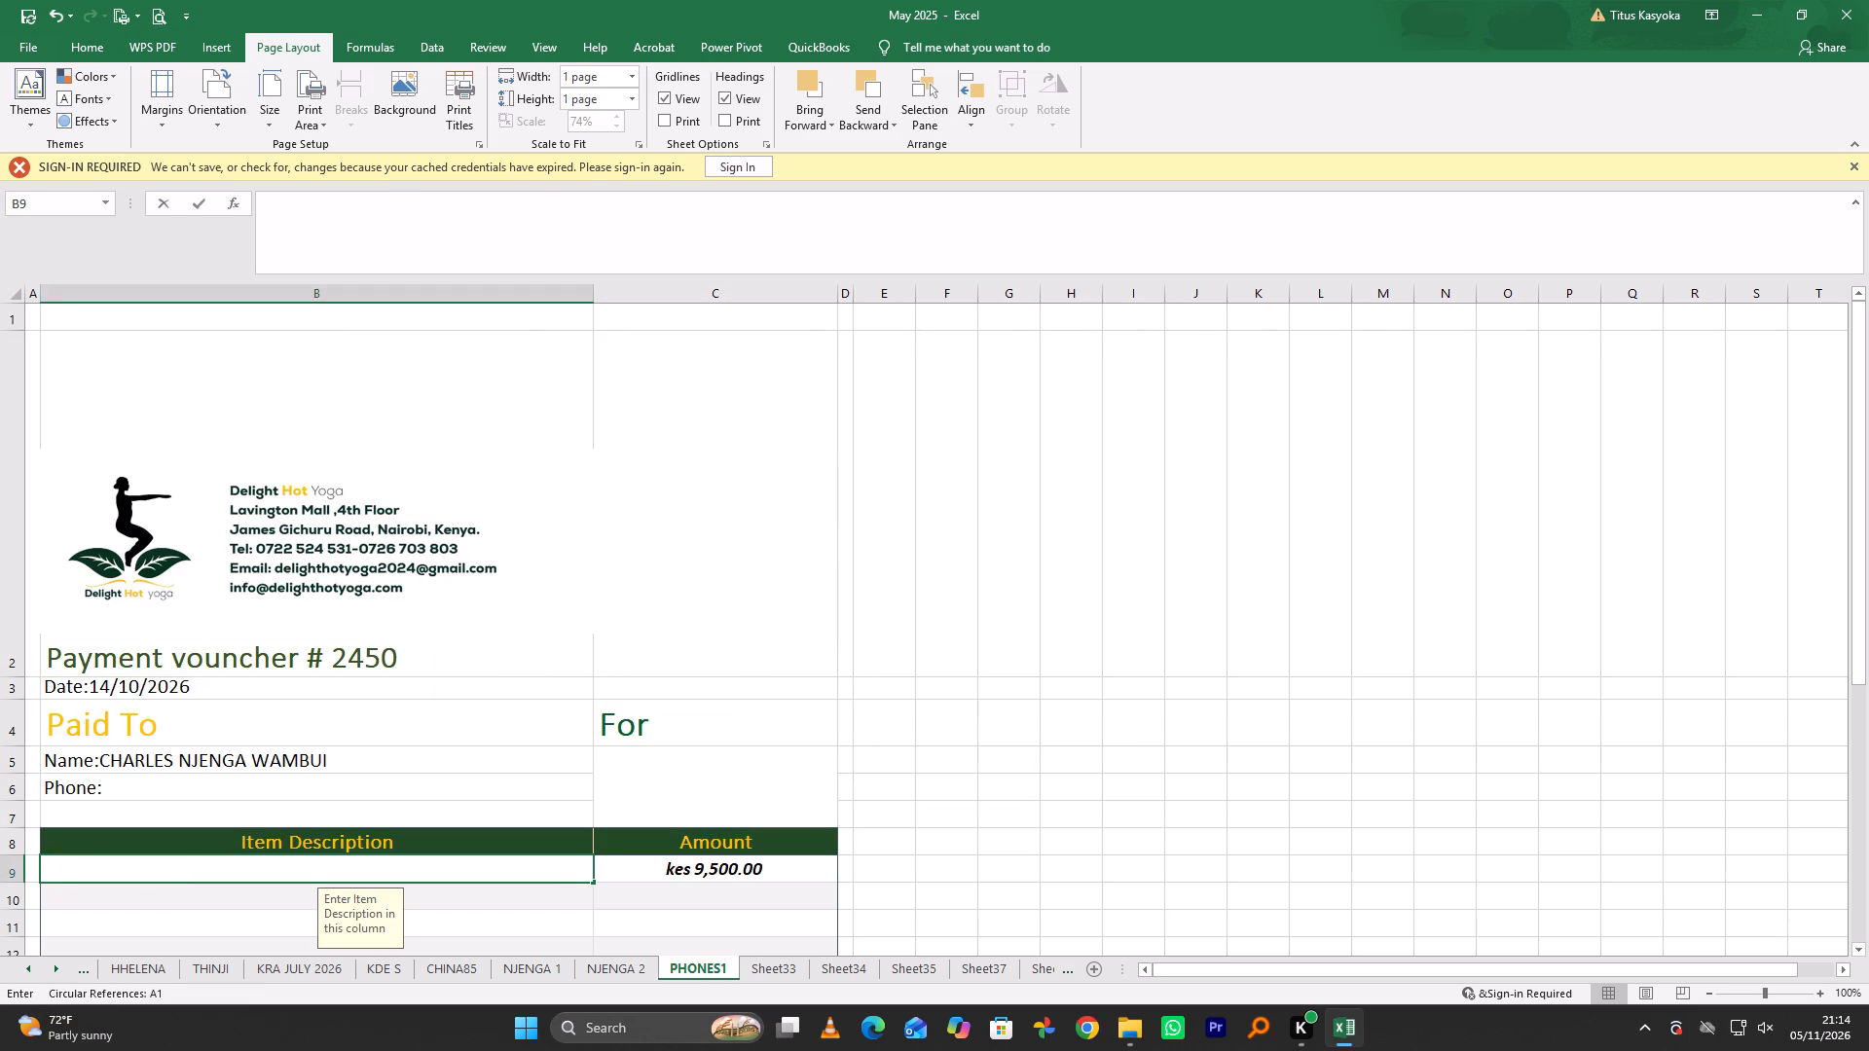
{"action": "double_click", "coordinate": [338, 761]}
{"action": "left_click_drag", "start_coordinate": [338, 761], "coordinate": [242, 758]}
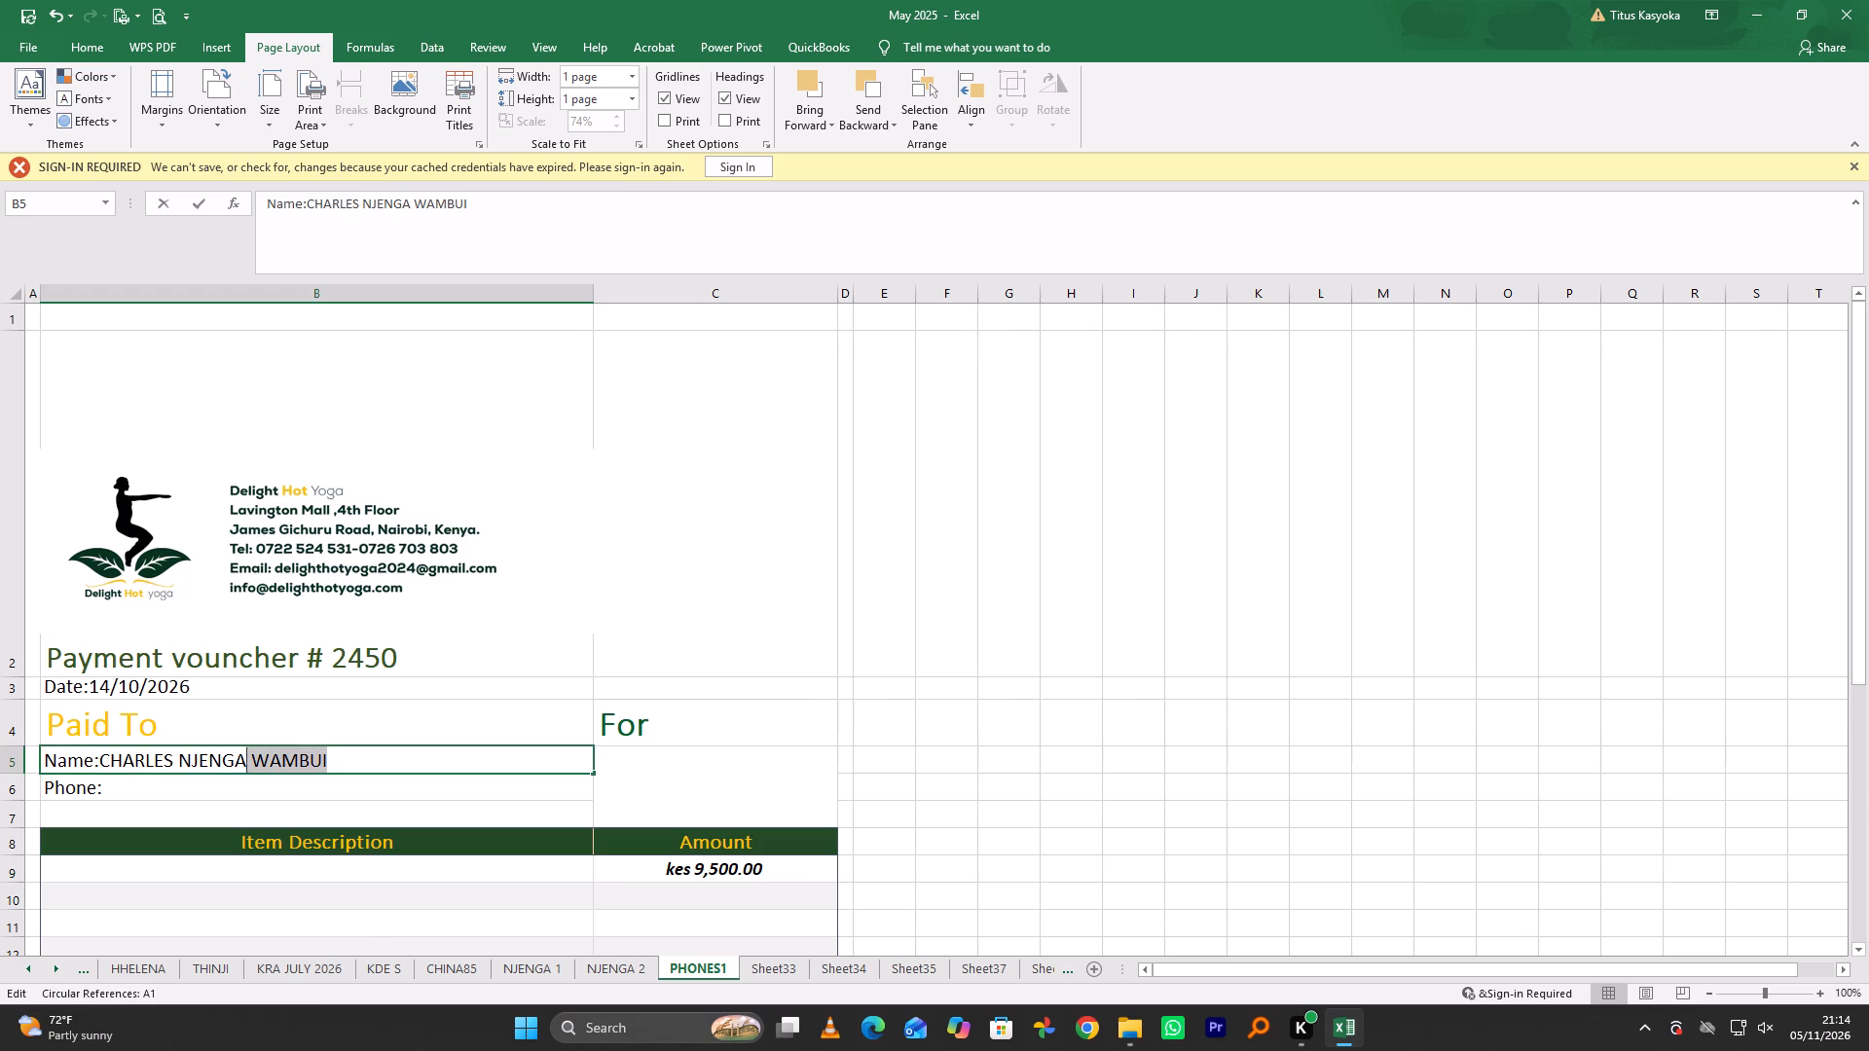
{"action": "left_click_drag", "start_coordinate": [242, 758], "coordinate": [99, 761]}
{"action": "key", "text": "BackSpace"}
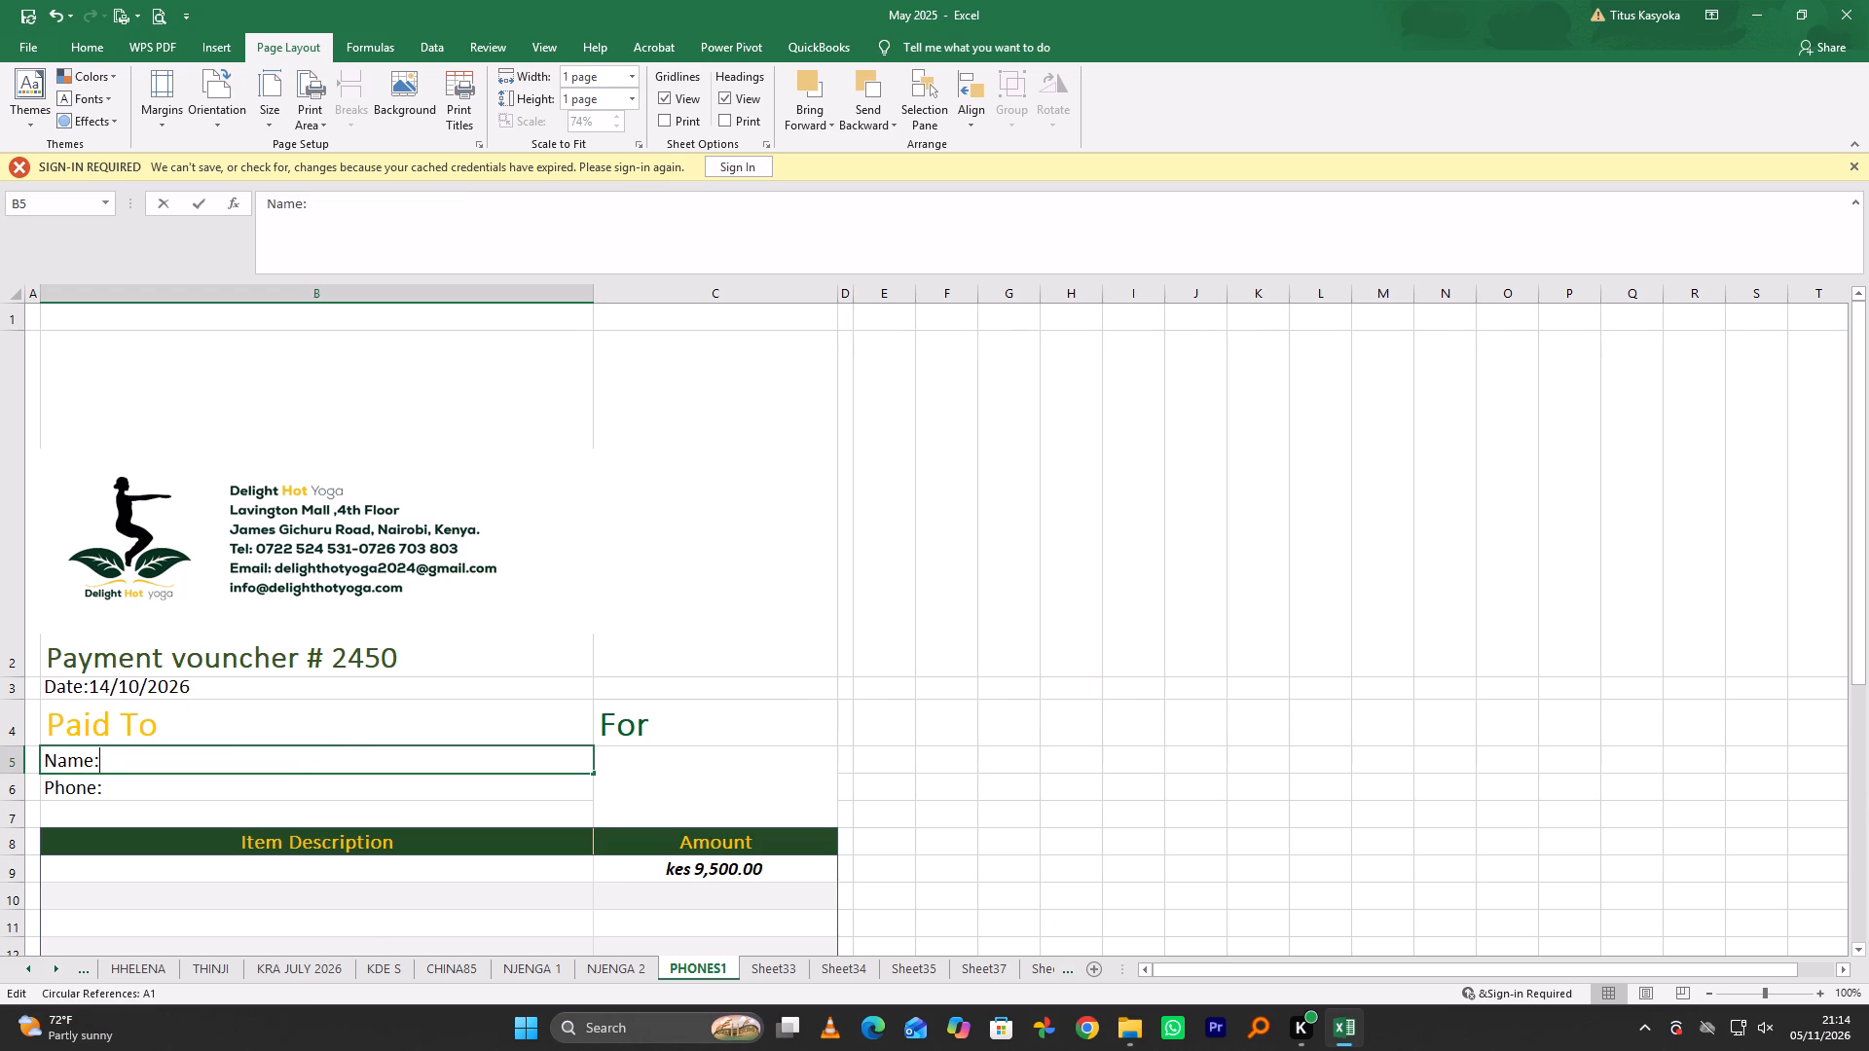
{"action": "left_click", "coordinate": [737, 878]}
{"action": "key", "text": "BackSpace"}
{"action": "scroll", "coordinate": [743, 881], "scroll_direction": "down", "scroll_amount": 2}
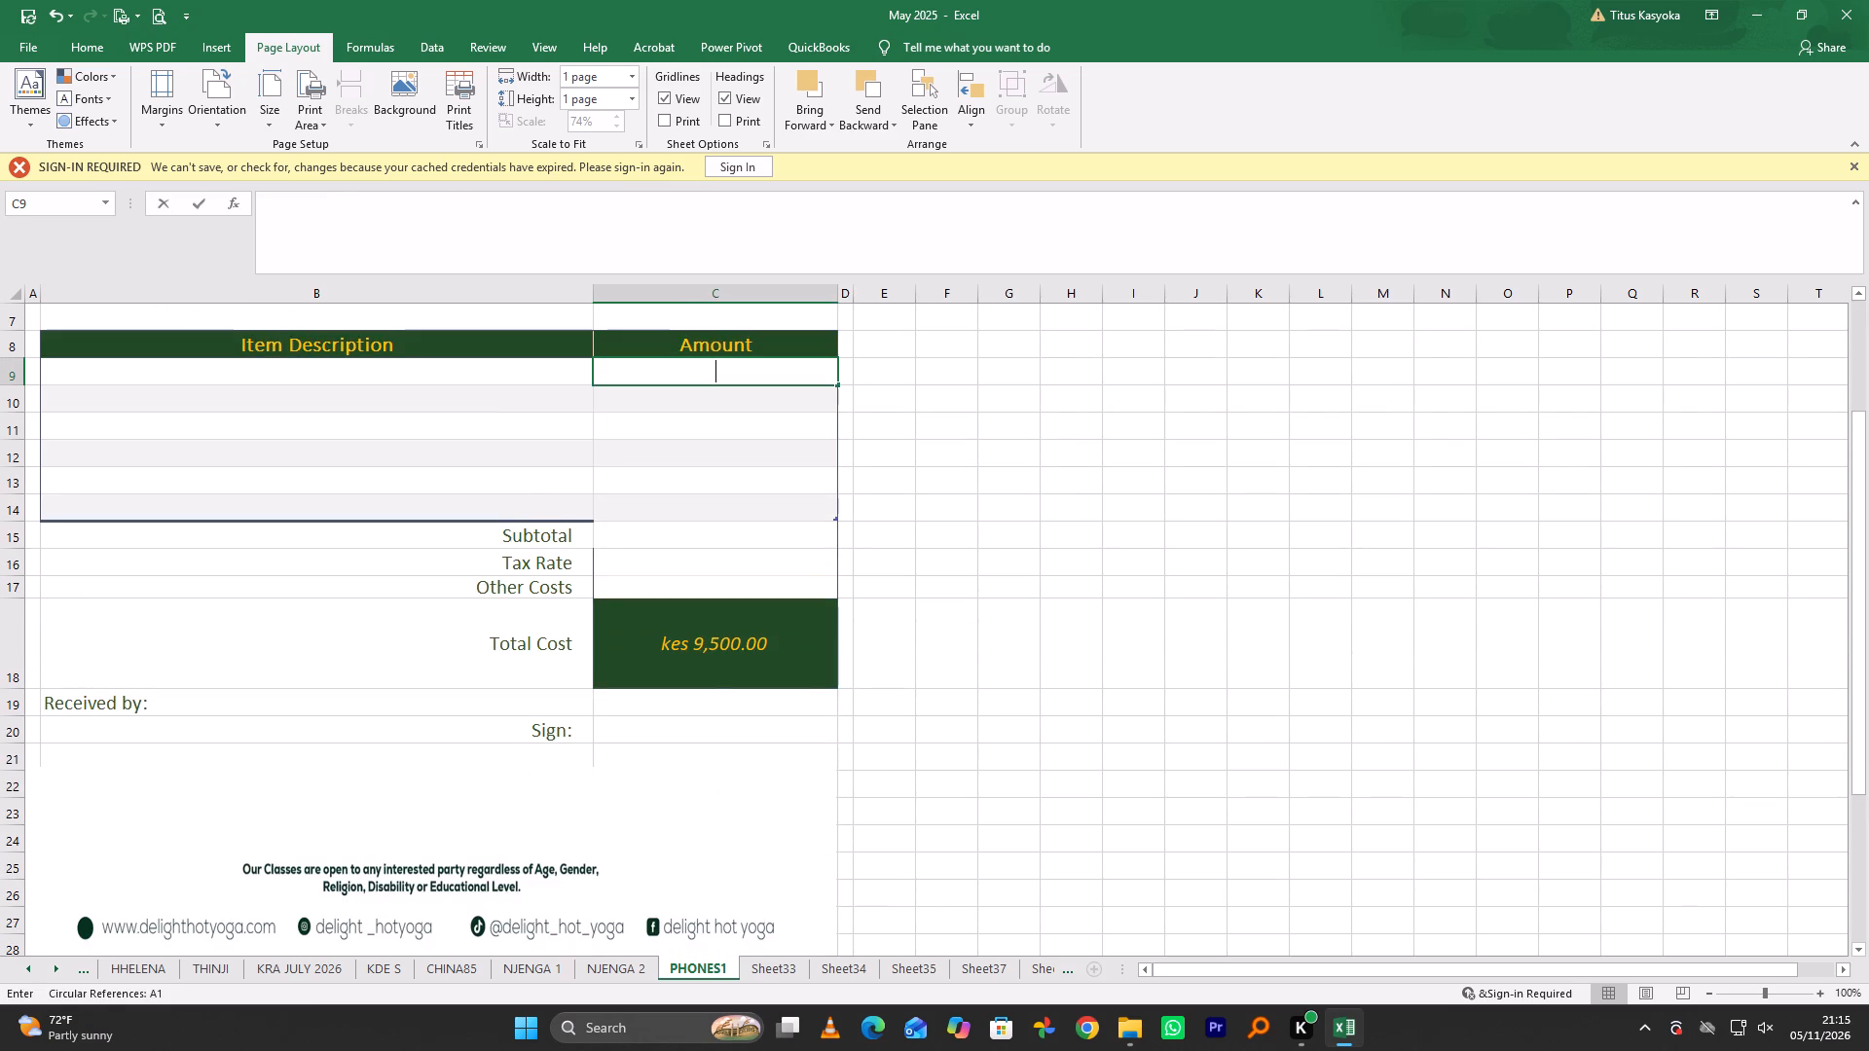
{"action": "left_click", "coordinate": [728, 647]}
{"action": "key", "text": "BackSpace"}
Enter kes 30,100.00 as the first item's amount and copy it into the Total Cost cell.
{"action": "left_click", "coordinate": [705, 368]}
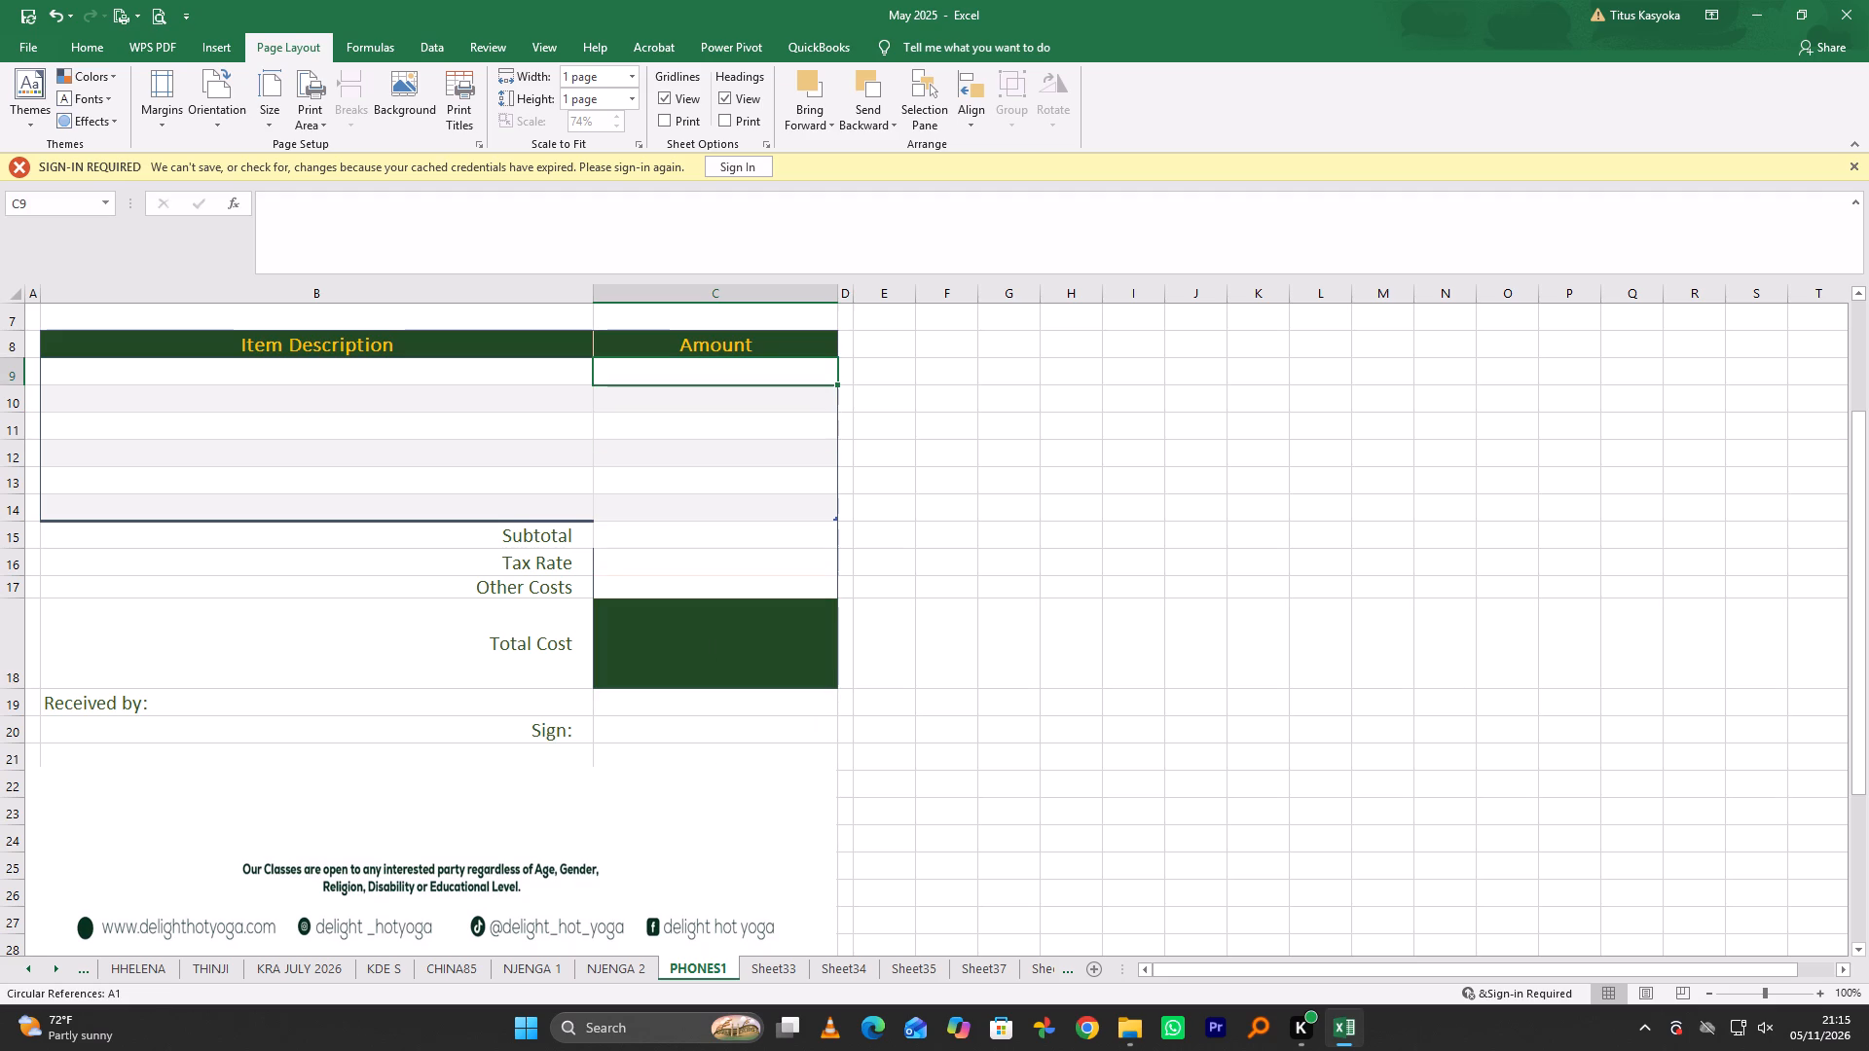
{"action": "type", "text": "kes"}
{"action": "key", "text": "space"}
{"action": "type", "text": "30."}
{"action": "key", "text": "BackSpace"}
{"action": "type", "text": ",100.00"}
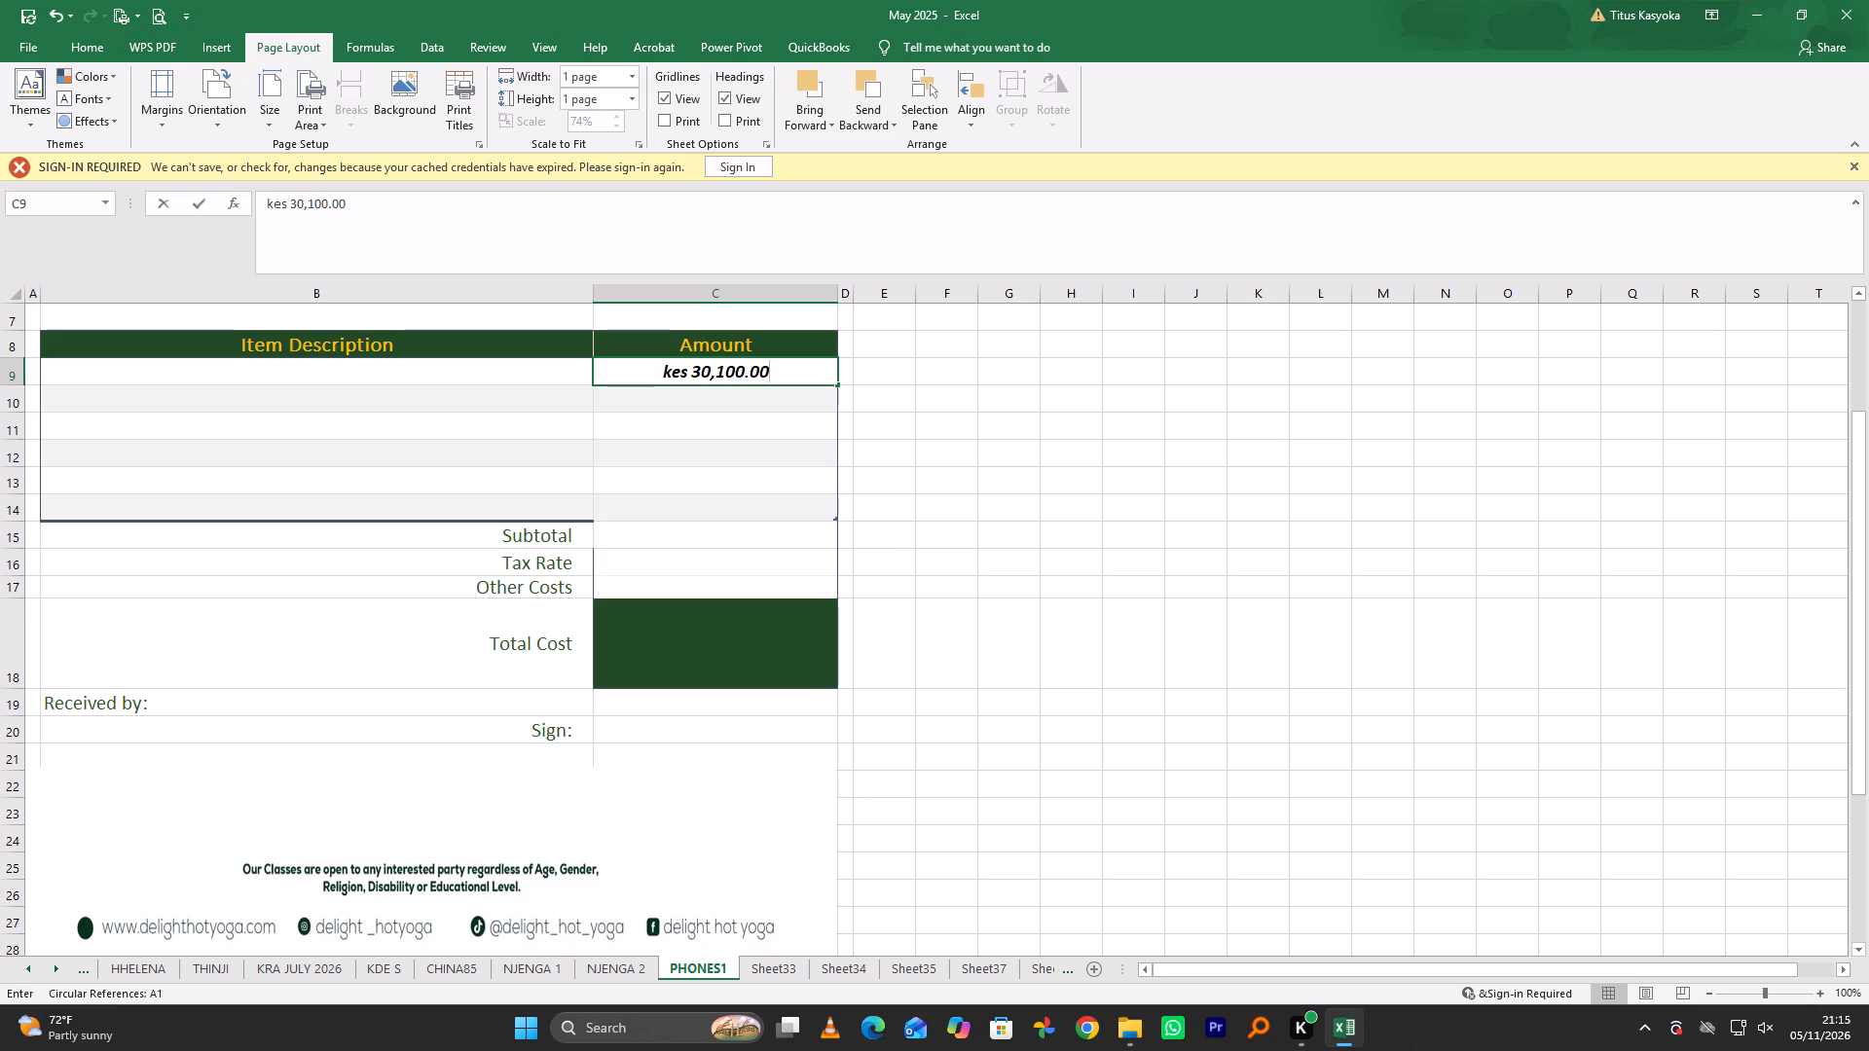
{"action": "left_click_drag", "start_coordinate": [776, 368], "coordinate": [652, 374]}
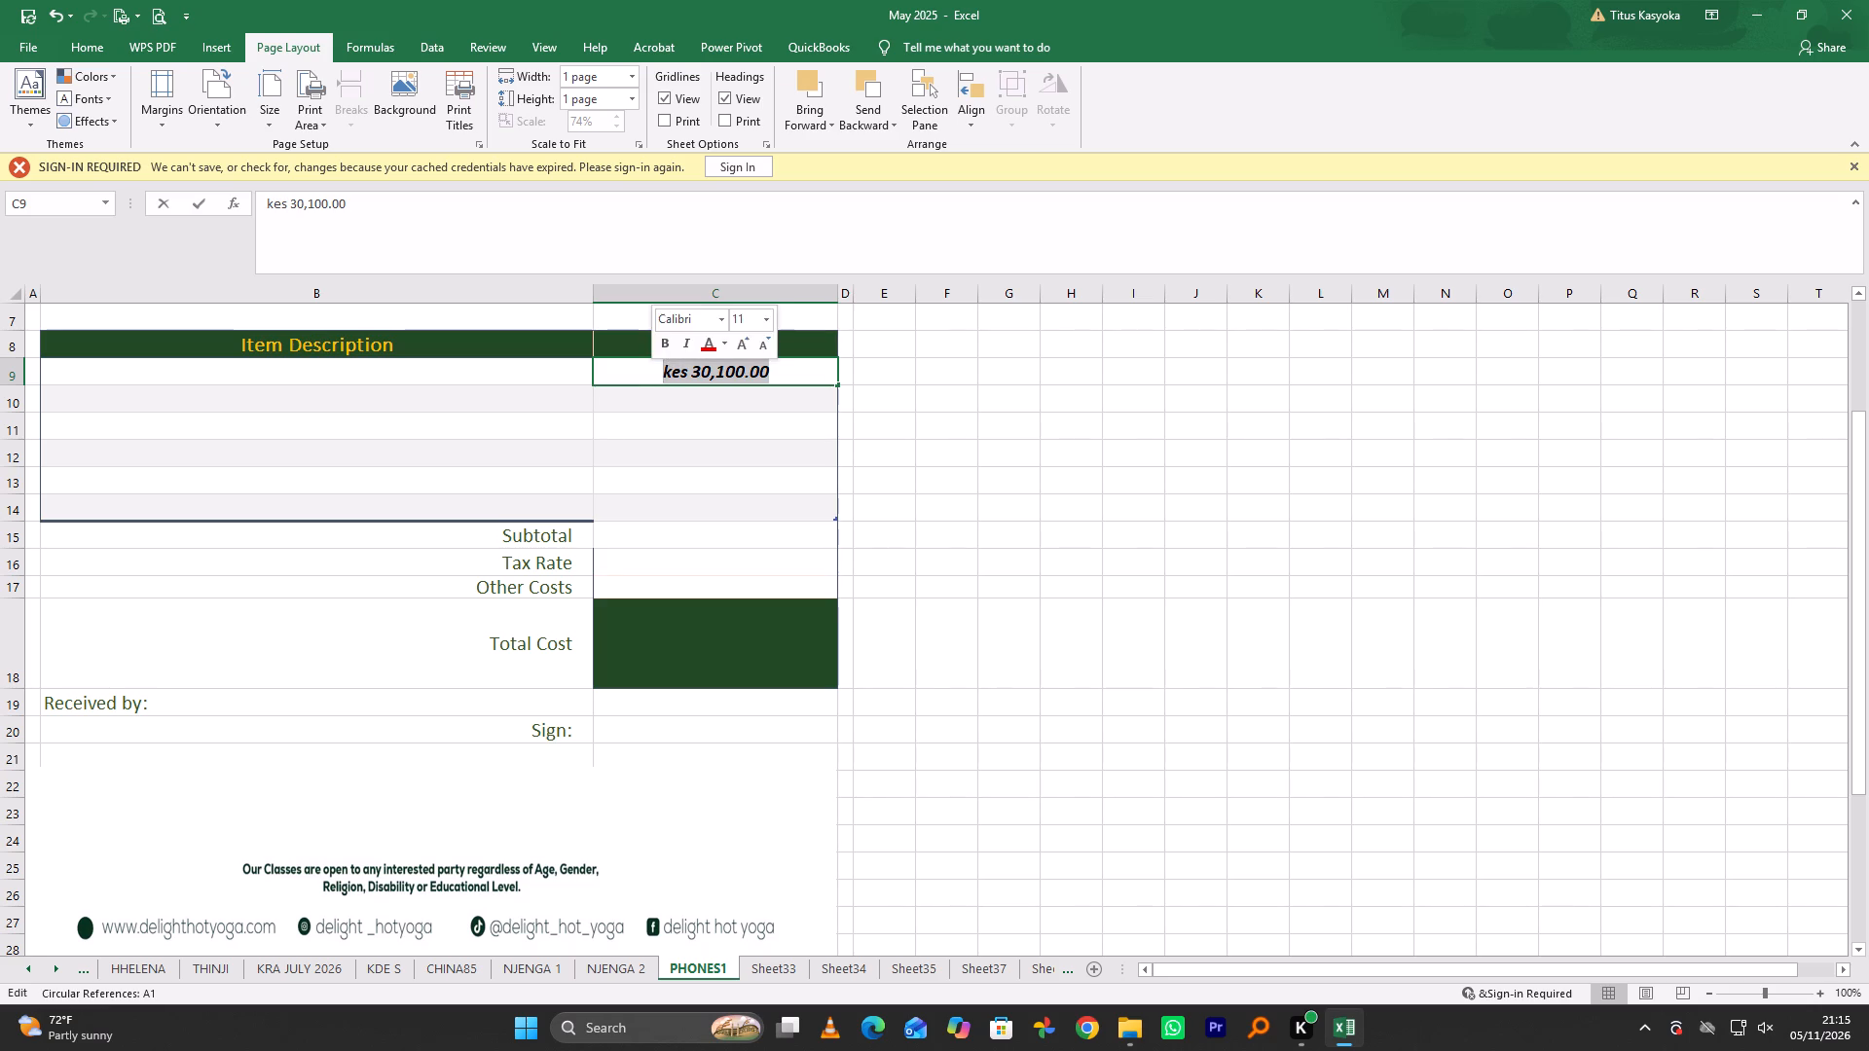
{"action": "key", "text": "ctrl+c"}
{"action": "left_click", "coordinate": [668, 621]}
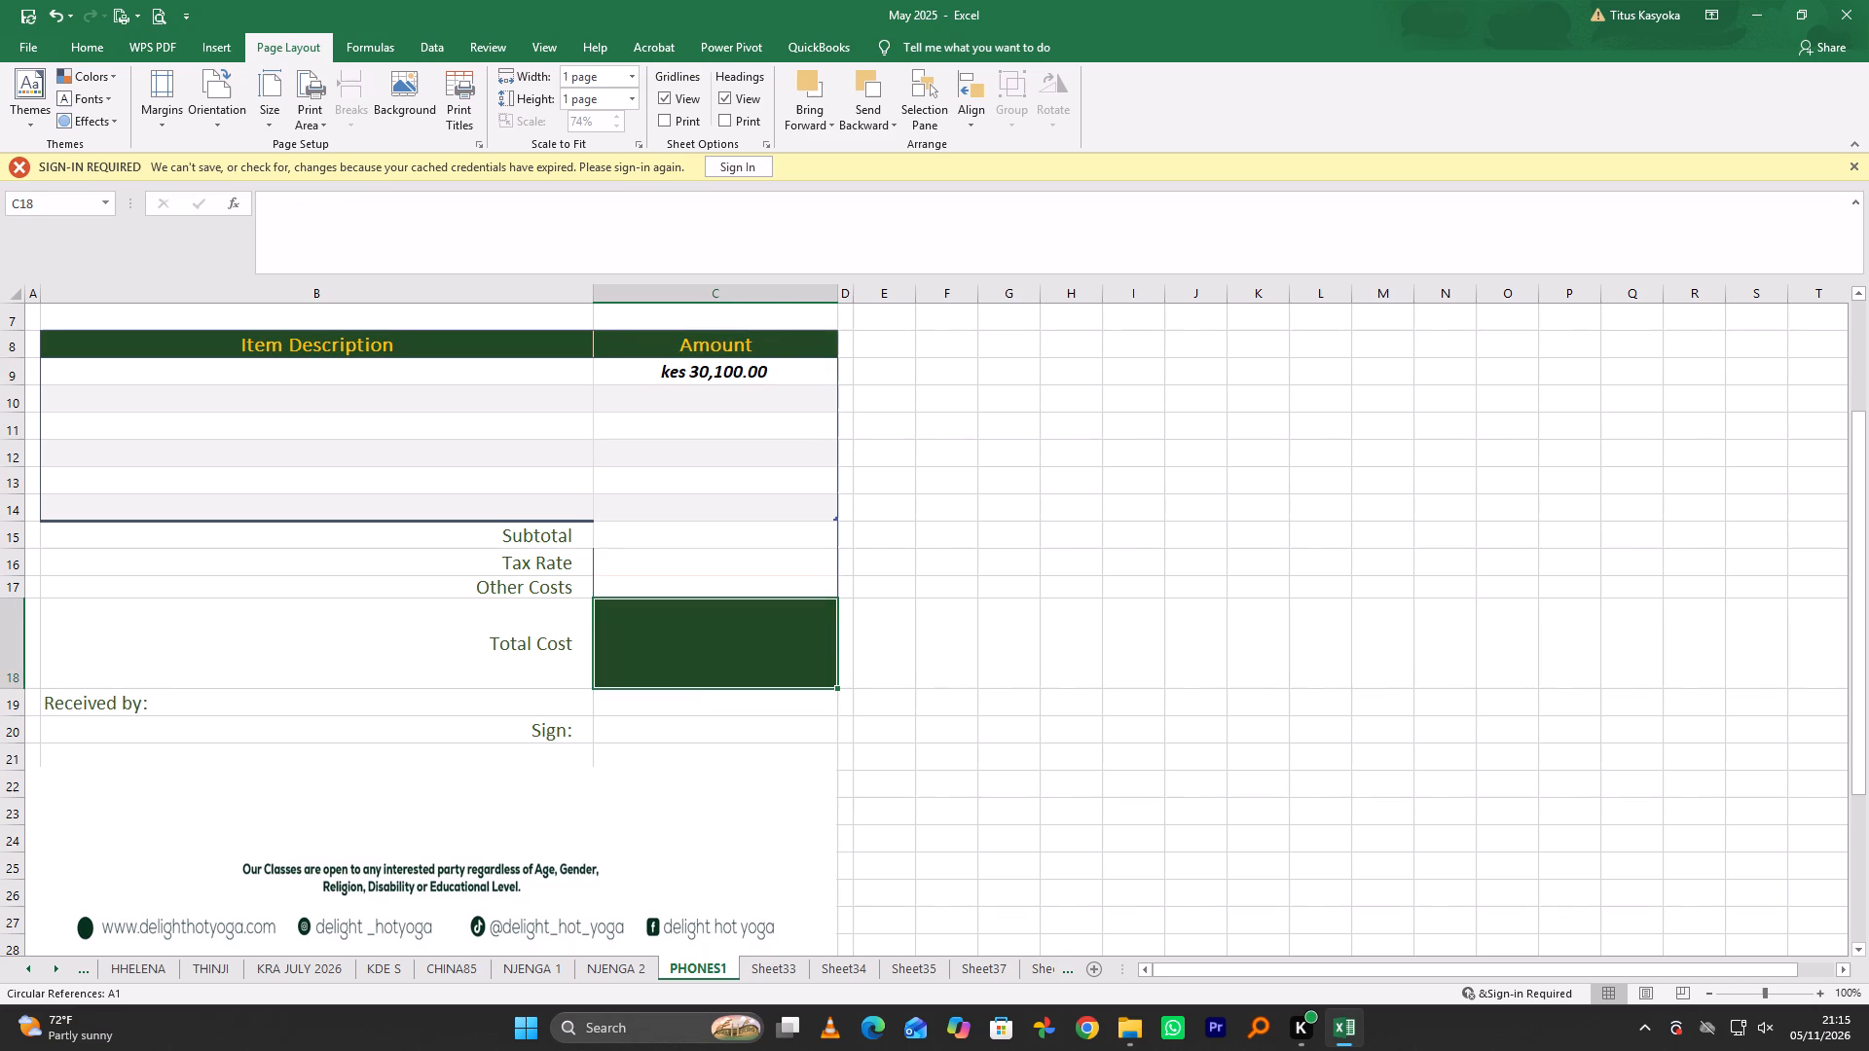
{"action": "key", "text": "ctrl+v"}
Enter "Phones unlock" as the first item description and PHONES under the For heading.
{"action": "left_click", "coordinate": [278, 366]}
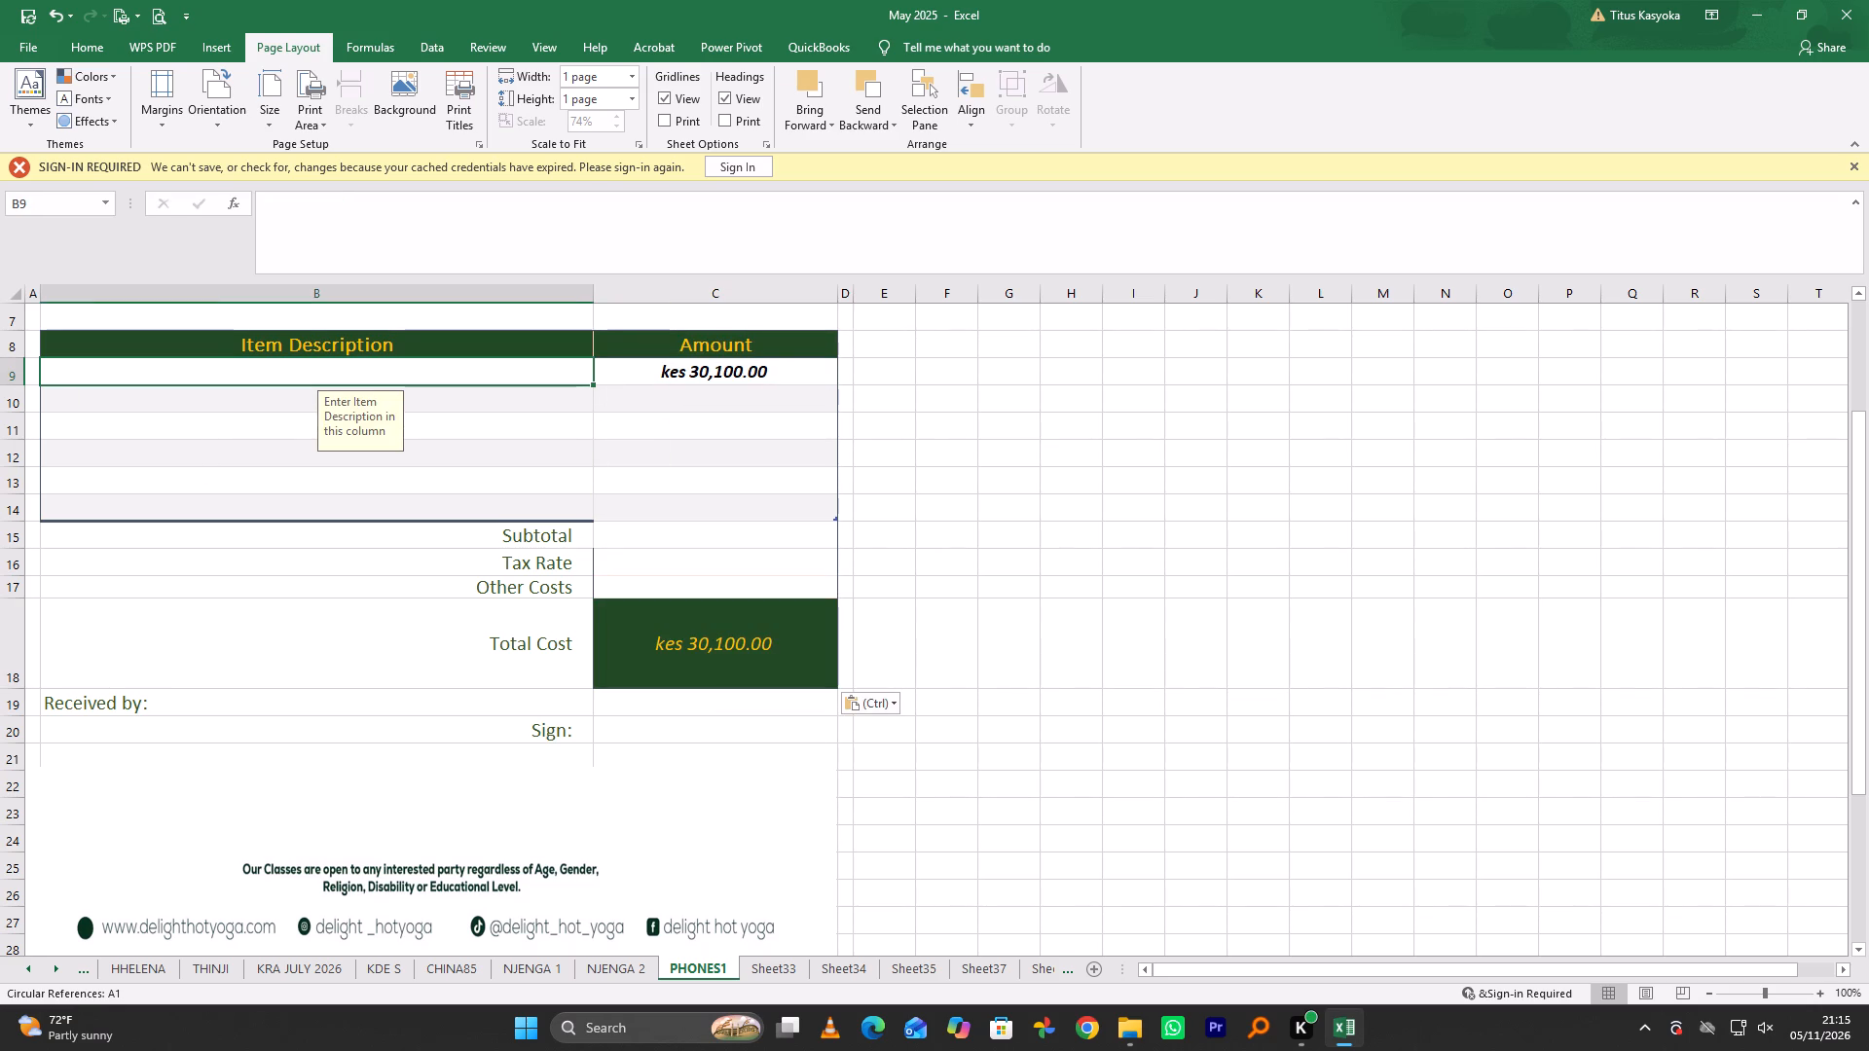
{"action": "key", "text": "p"}
{"action": "type", "text": "hone"}
{"action": "type", "text": "s unlock"}
{"action": "scroll", "coordinate": [293, 381], "scroll_direction": "up", "scroll_amount": 3}
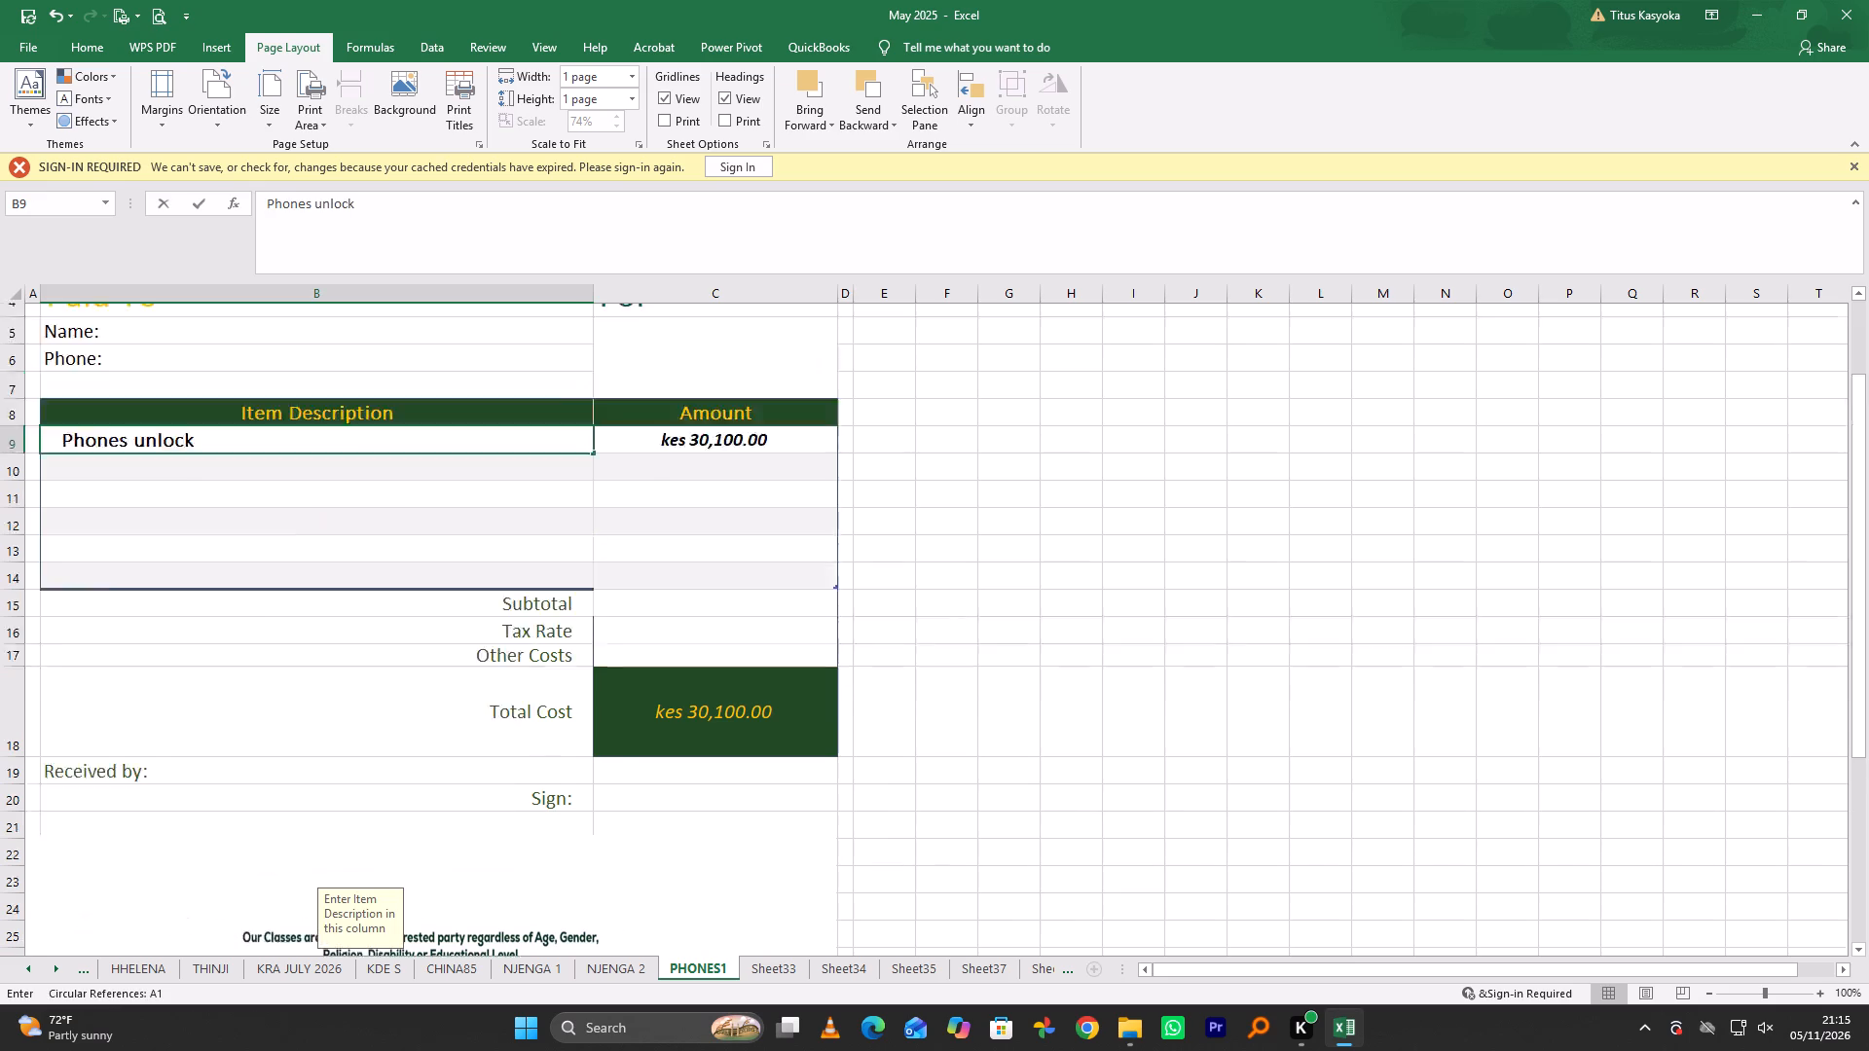
{"action": "left_click", "coordinate": [662, 785]}
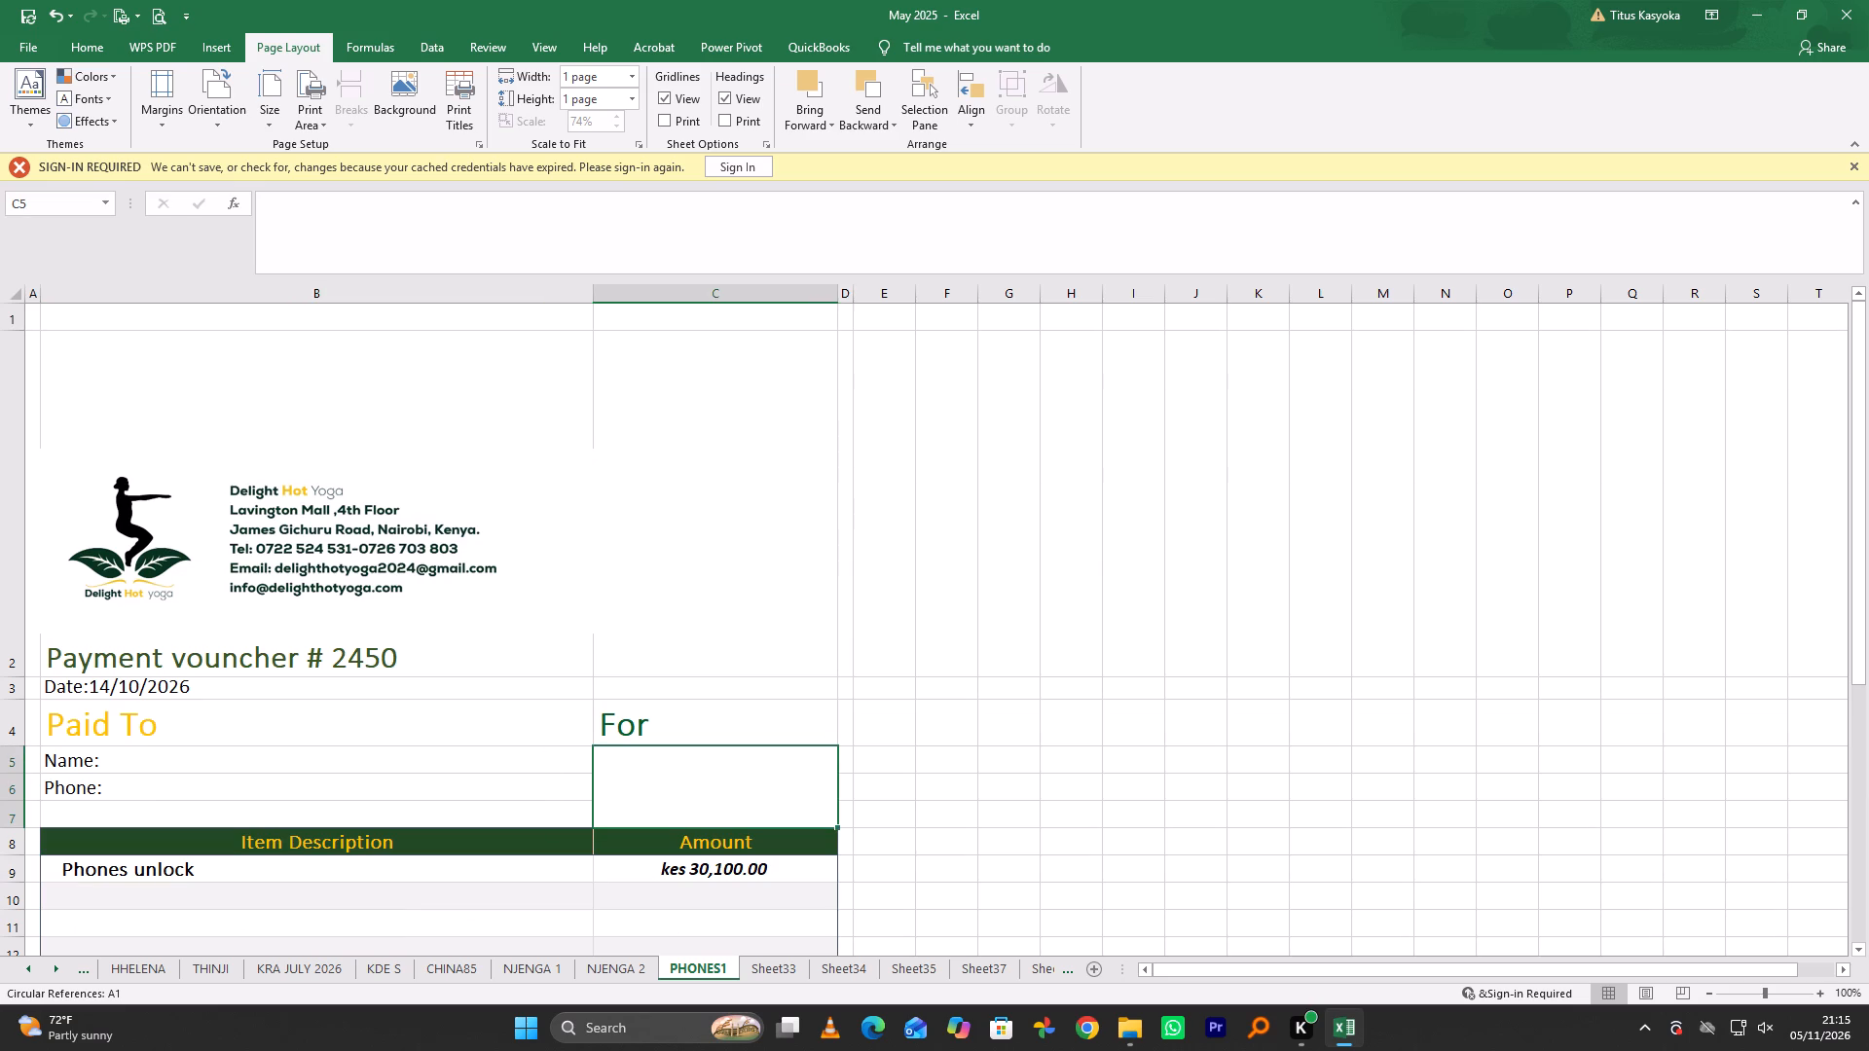
{"action": "type", "text": "PHONES"}
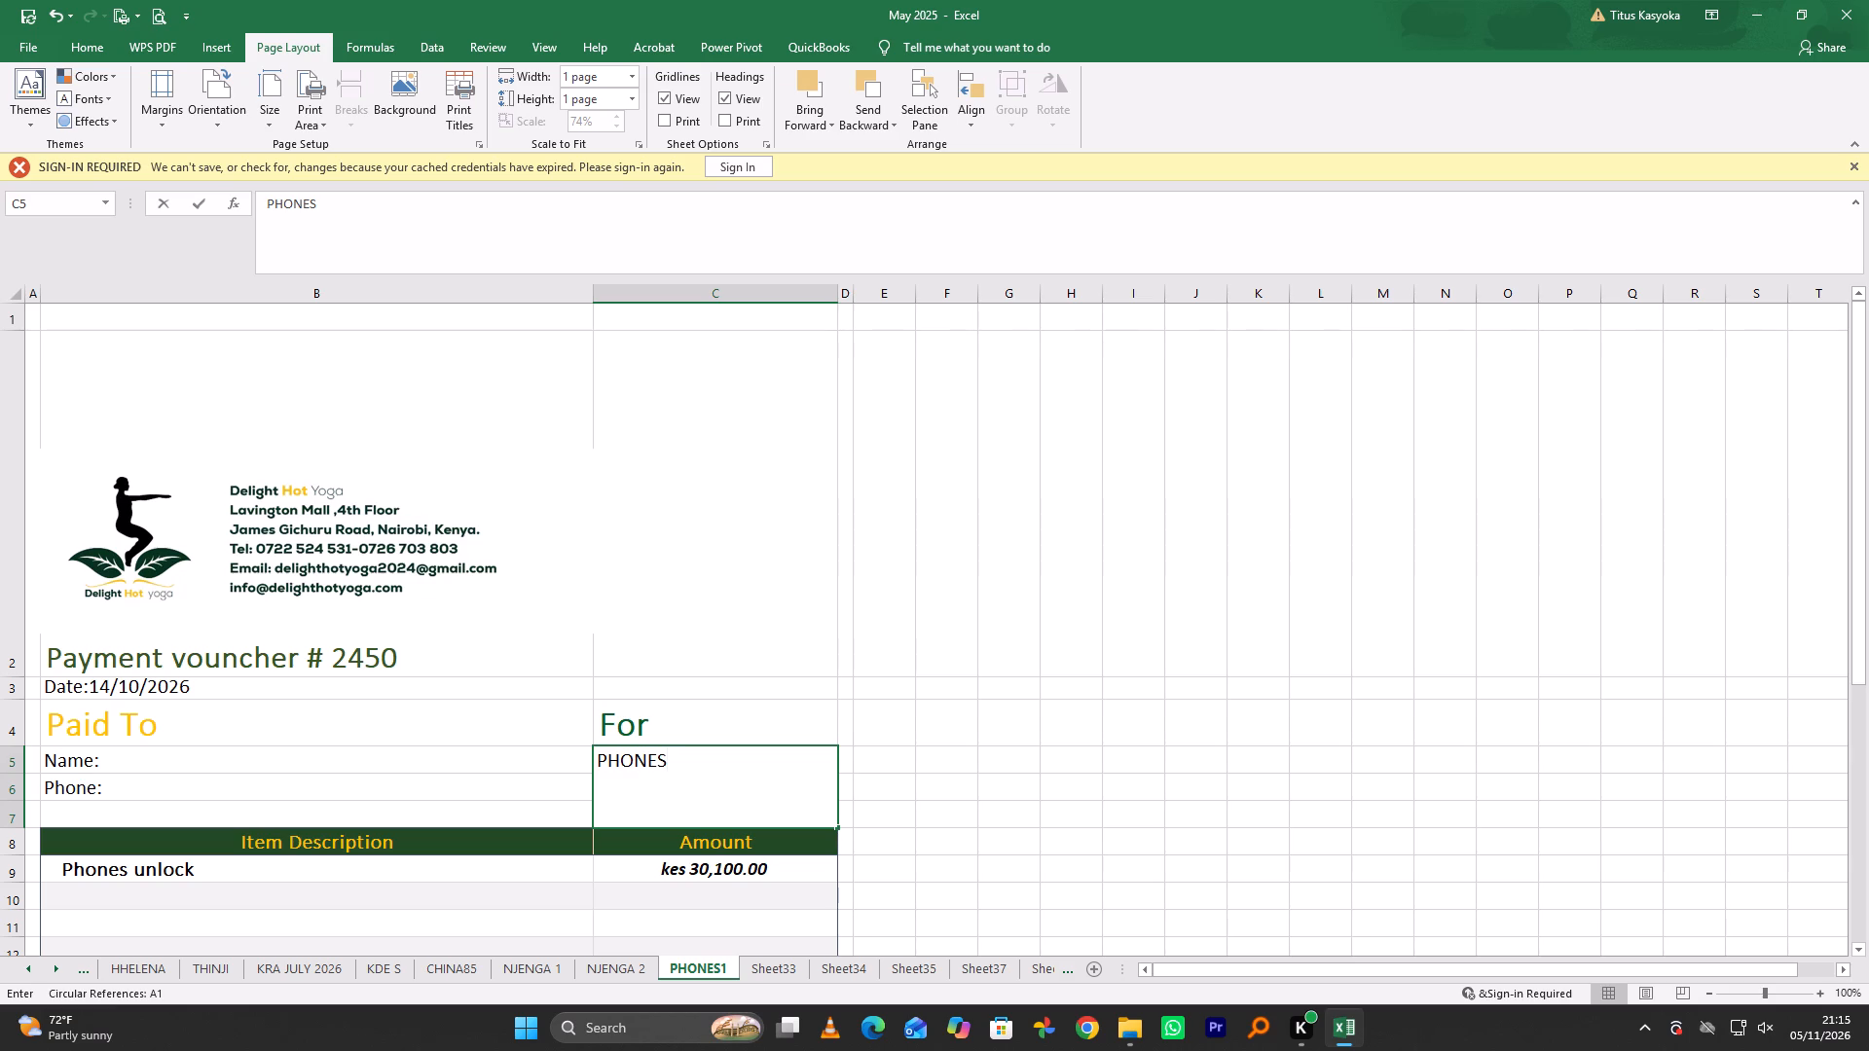
Set the voucher date to 23/10/2026.
{"action": "double_click", "coordinate": [106, 684]}
{"action": "key", "text": "BackSpace"}
{"action": "key", "text": "BackSpace"}
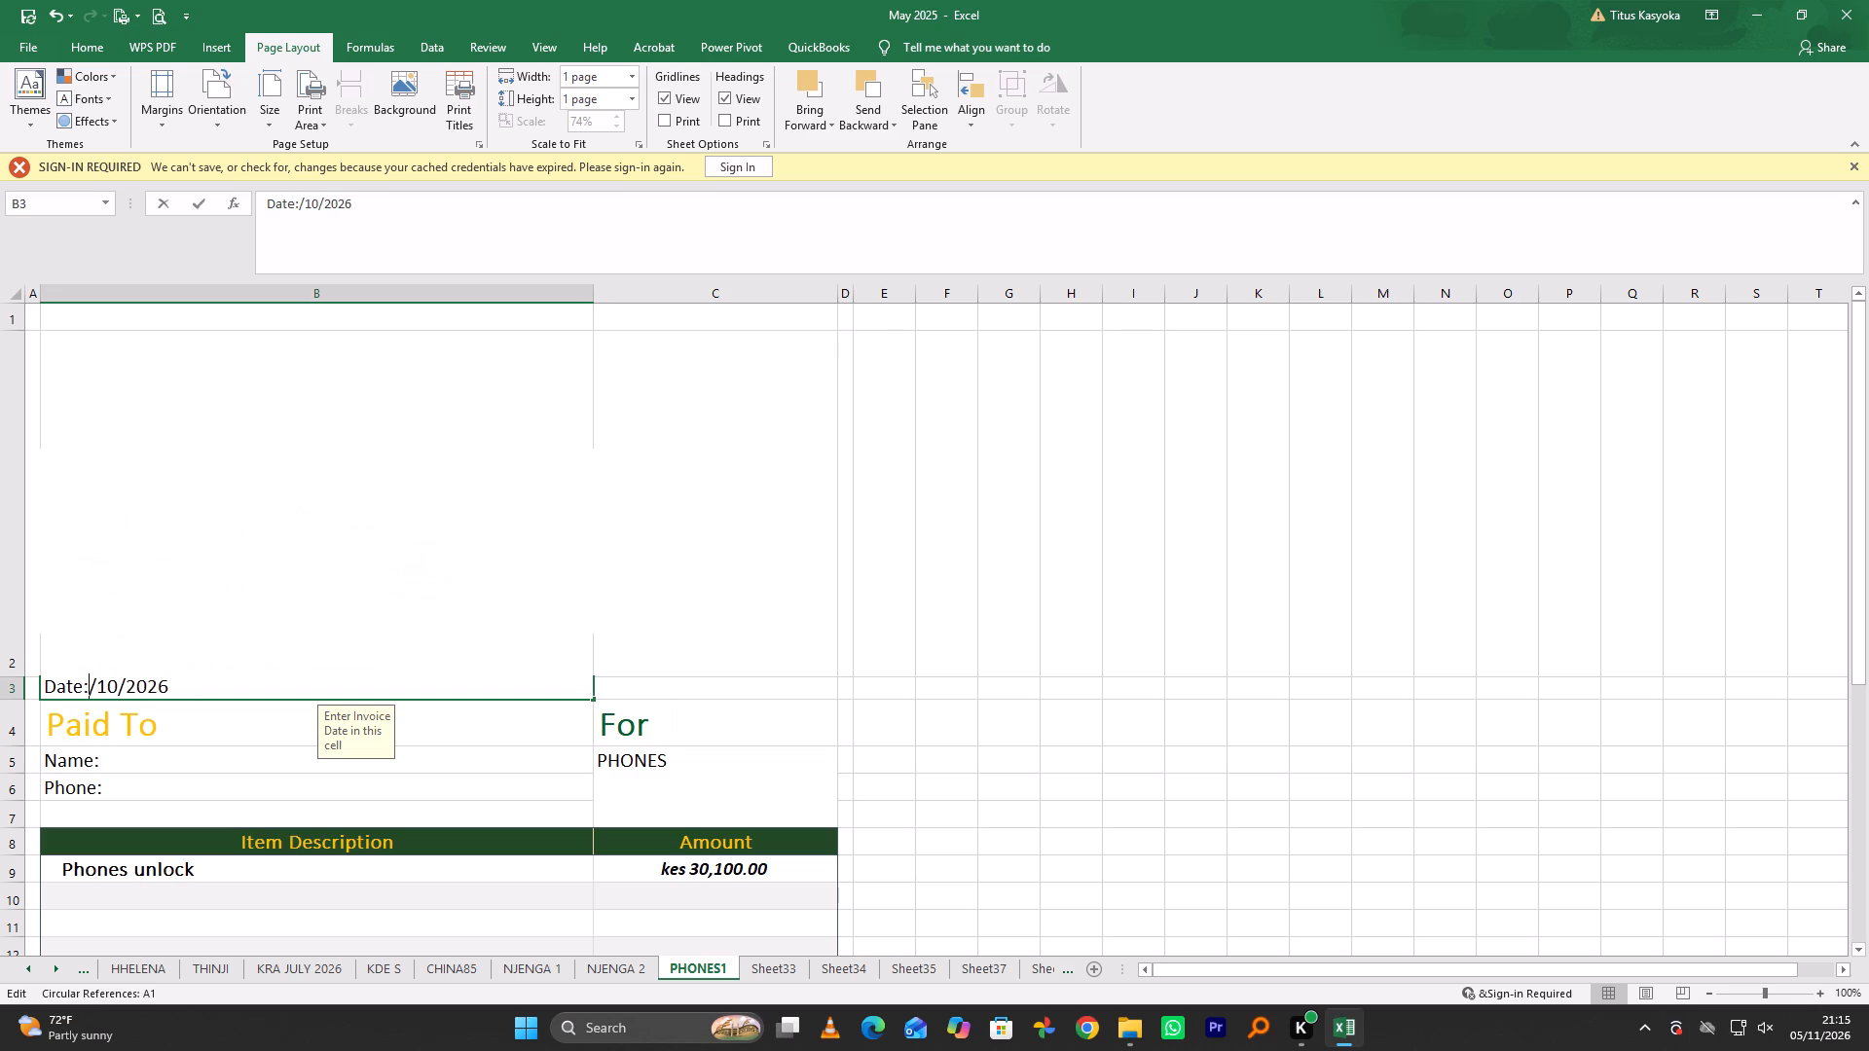
{"action": "type", "text": "23"}
{"action": "left_click", "coordinate": [1056, 811]}
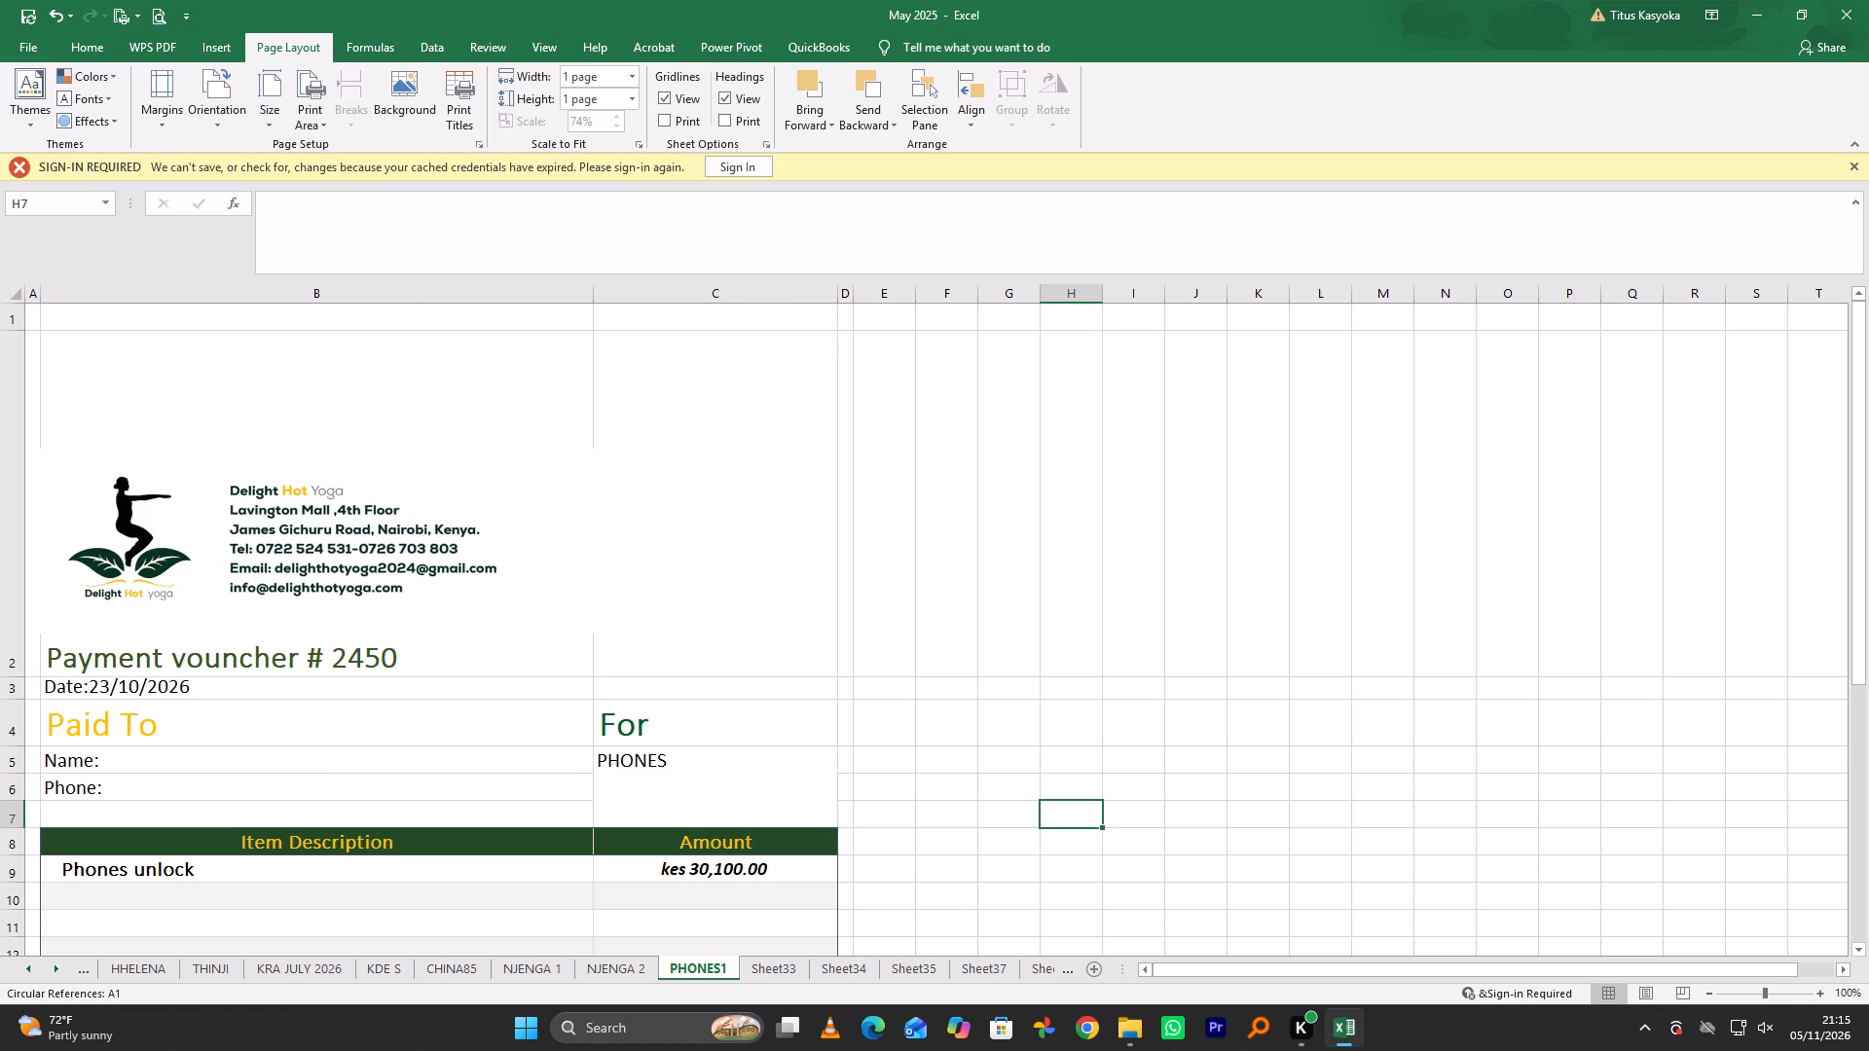
Select the payee Name cell on the PHONES1 voucher.
{"action": "scroll", "coordinate": [573, 799], "scroll_direction": "down", "scroll_amount": 5}
{"action": "scroll", "coordinate": [573, 799], "scroll_direction": "up", "scroll_amount": 6}
{"action": "left_click", "coordinate": [111, 763]}
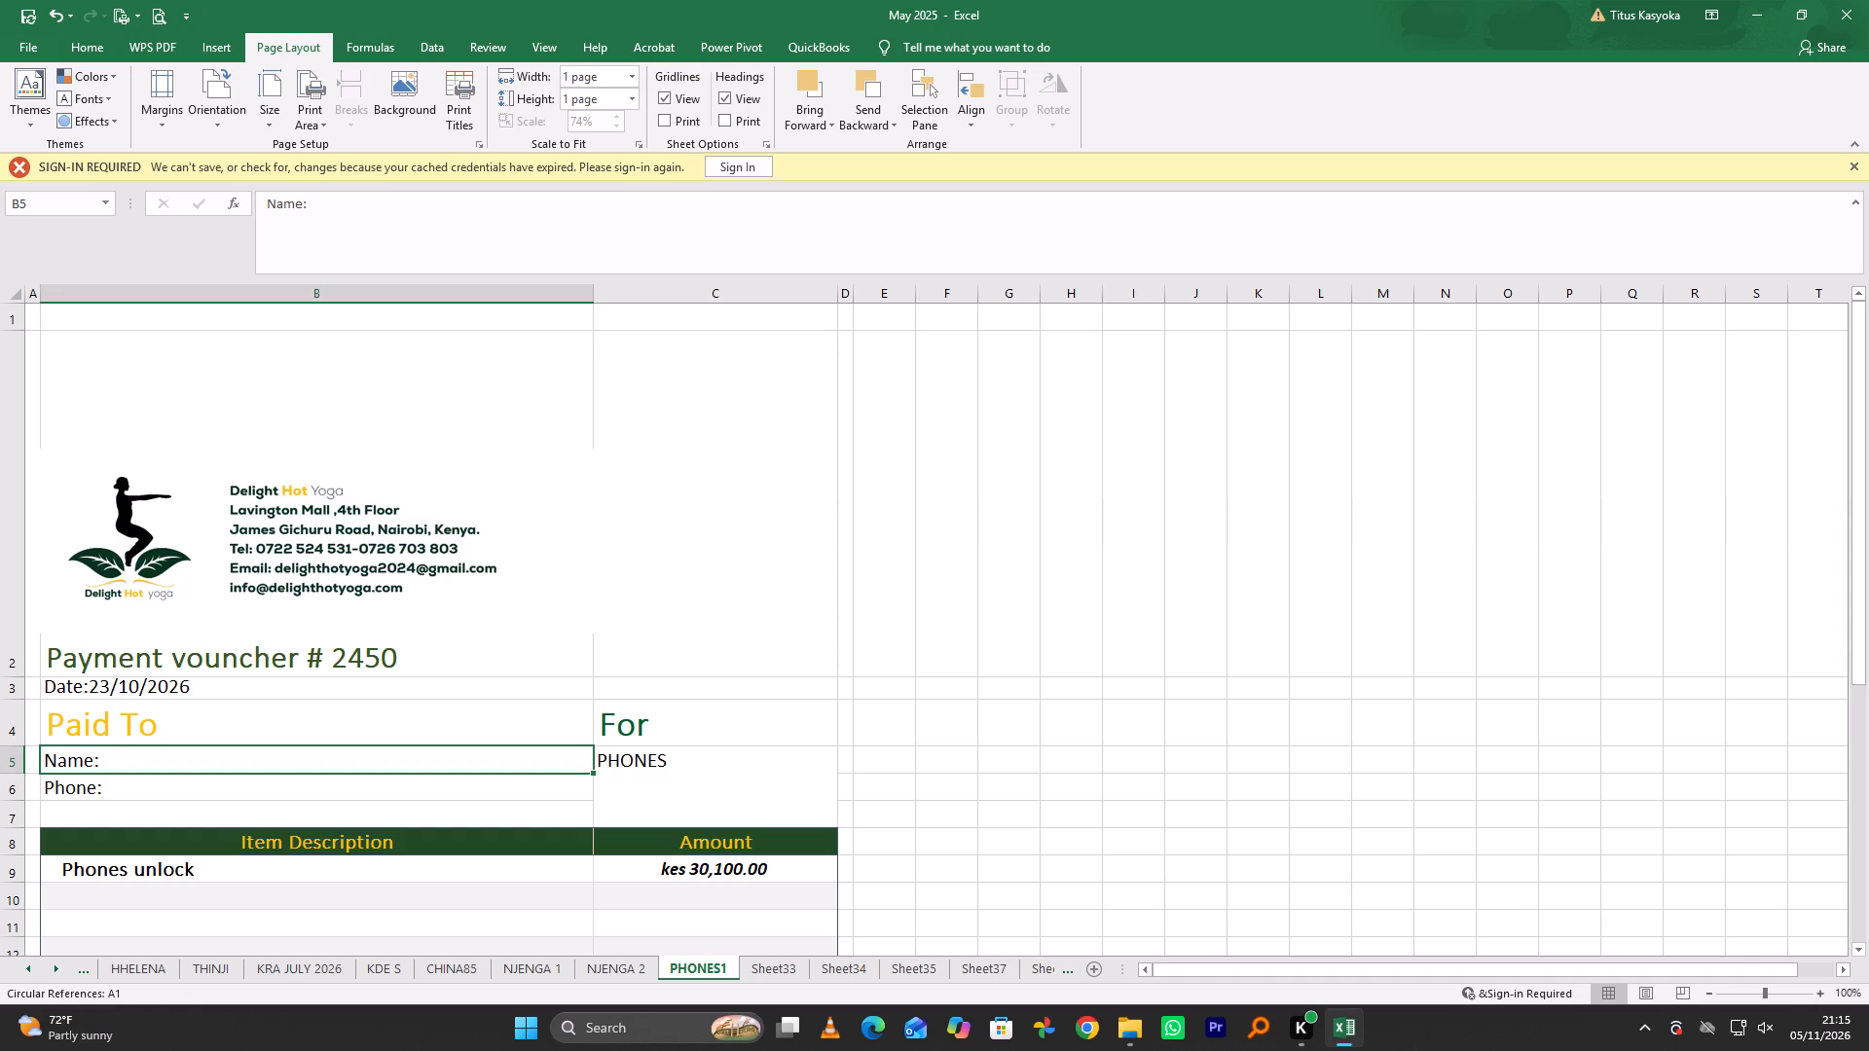
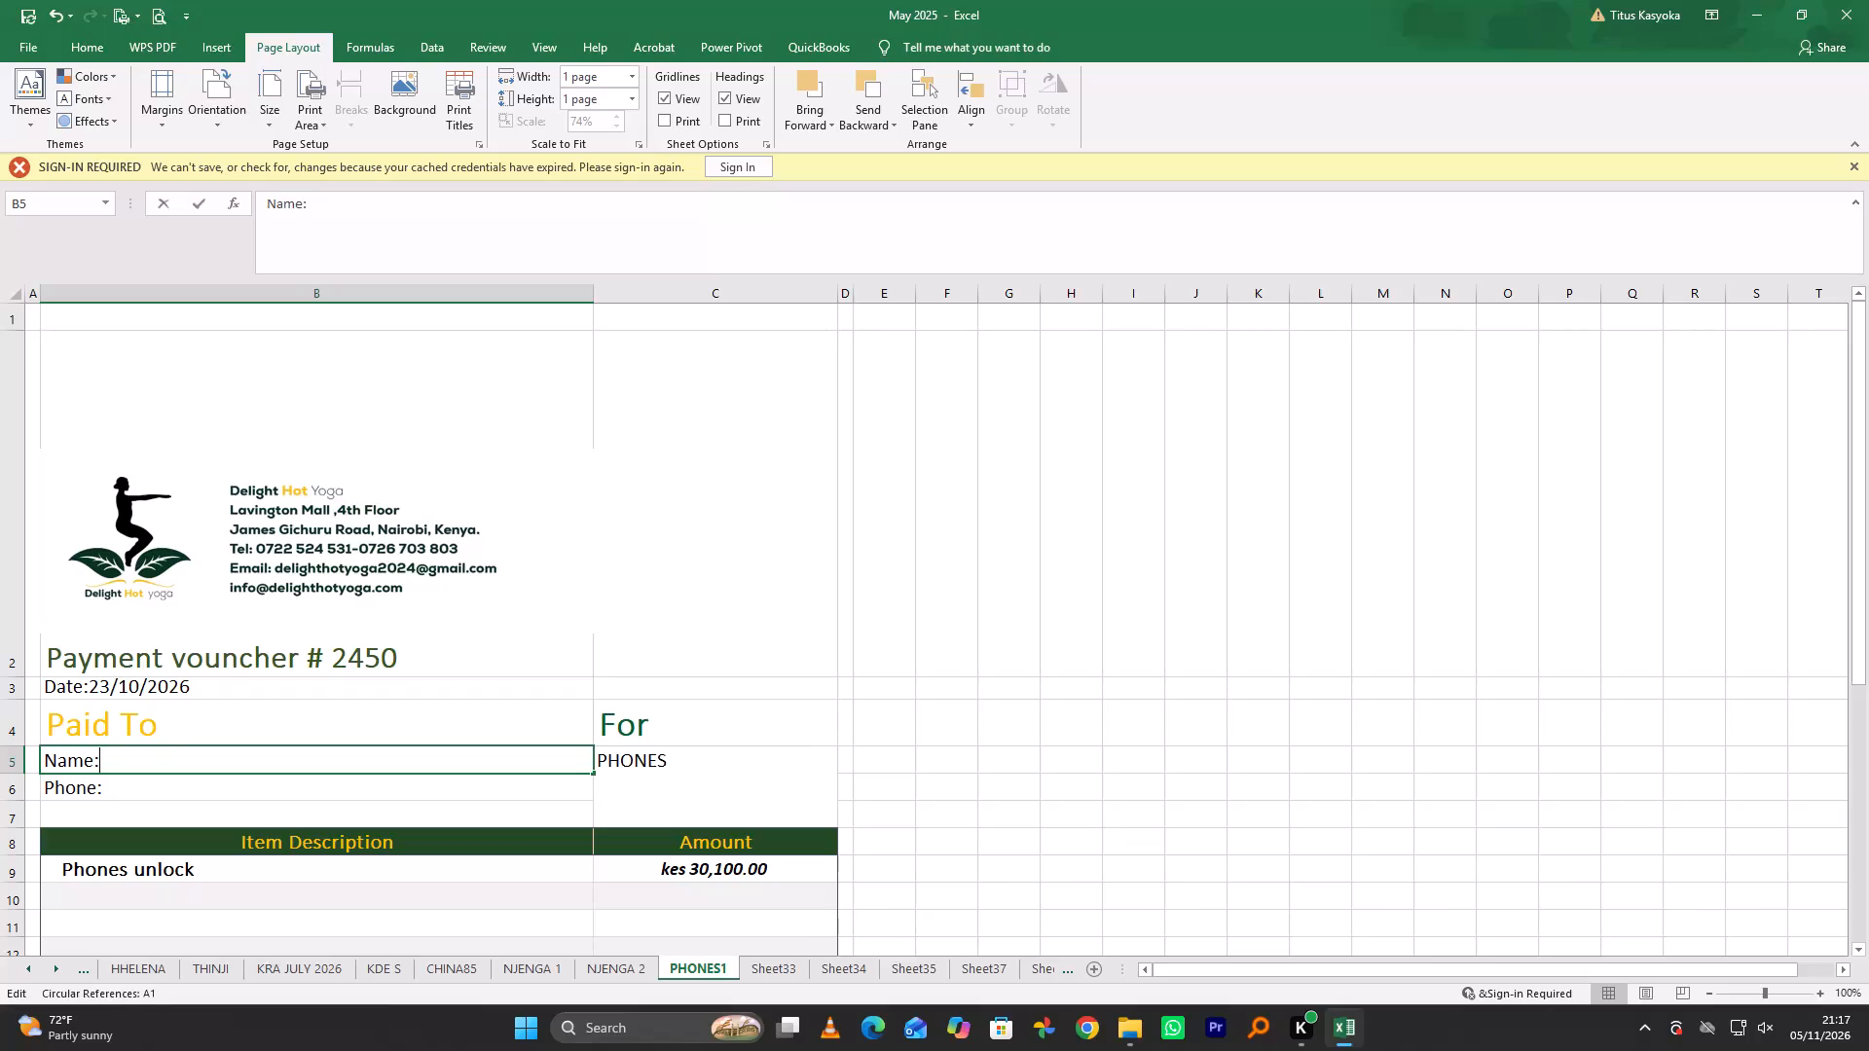
Enter EVANS as the payee name under Paid To on the PHONES1 voucher.
{"action": "type", "text": "EVA"}
{"action": "key", "text": "n"}
{"action": "key", "text": "s"}
{"action": "scroll", "coordinate": [266, 725], "scroll_direction": "down", "scroll_amount": 2}
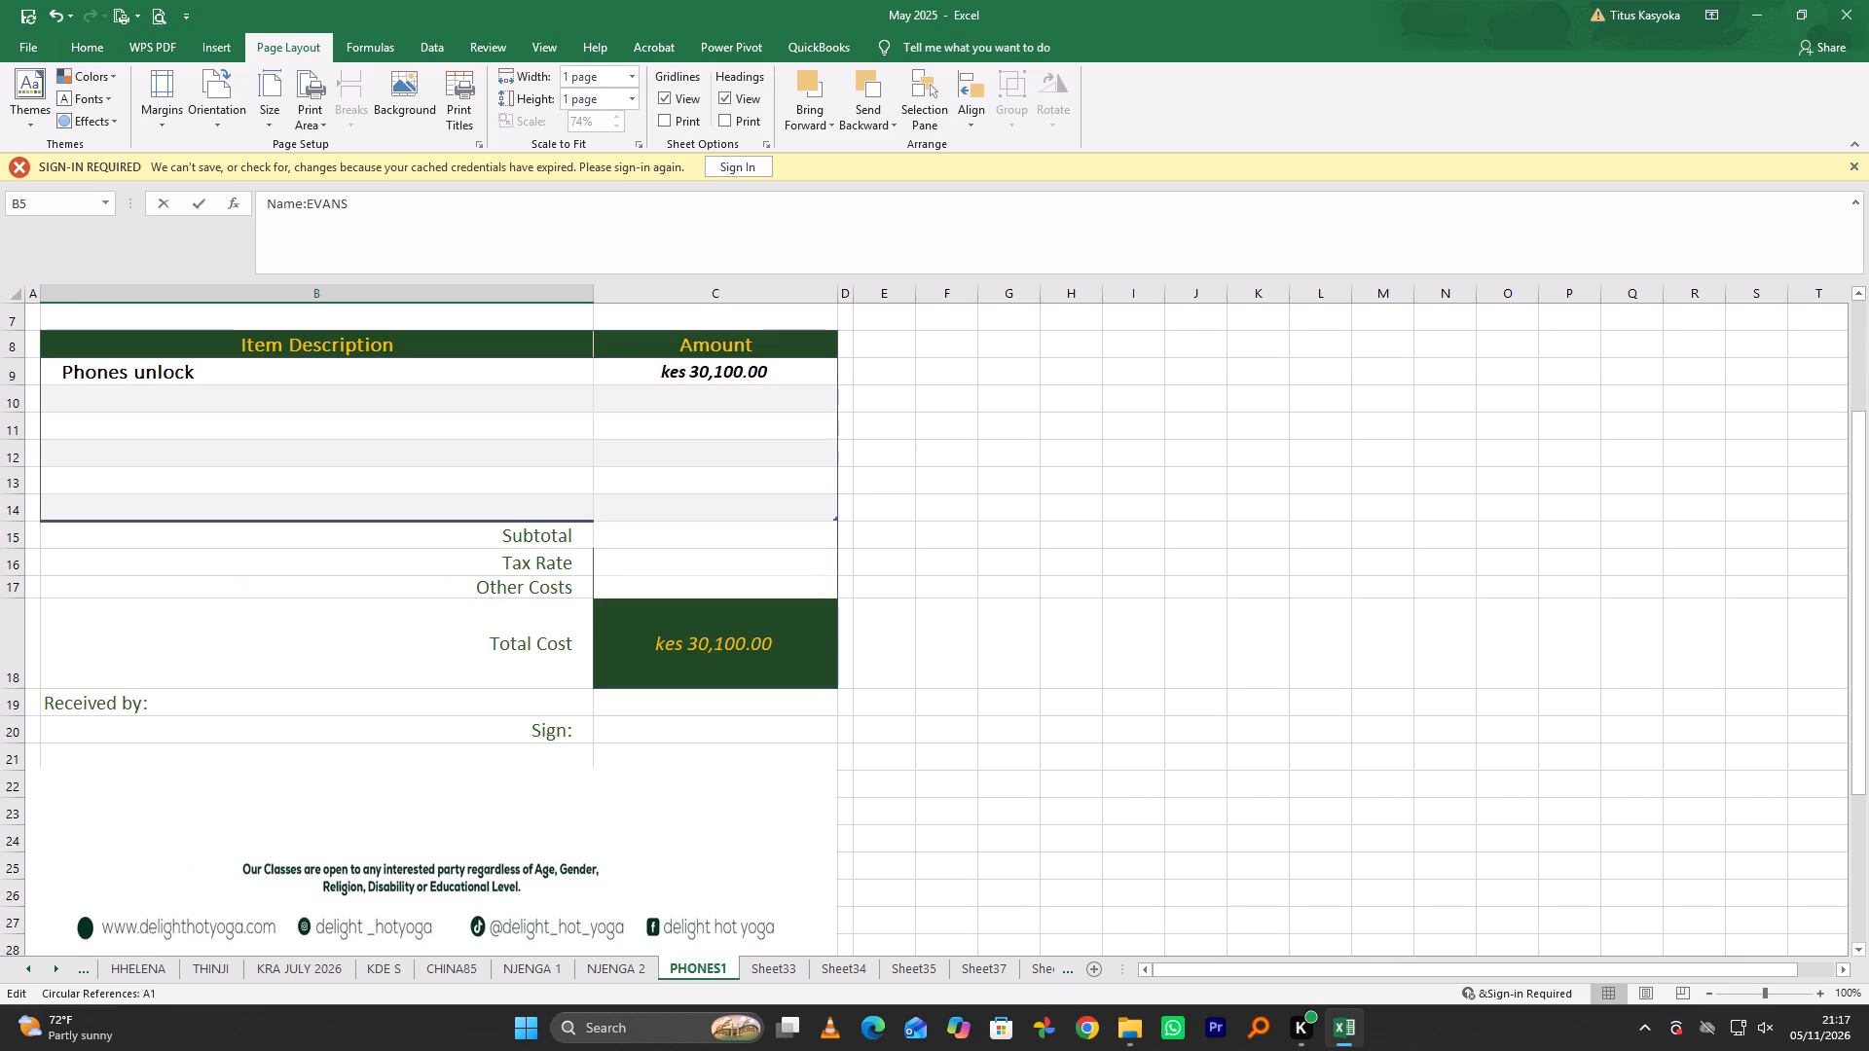
{"action": "scroll", "coordinate": [294, 744], "scroll_direction": "up", "scroll_amount": 9}
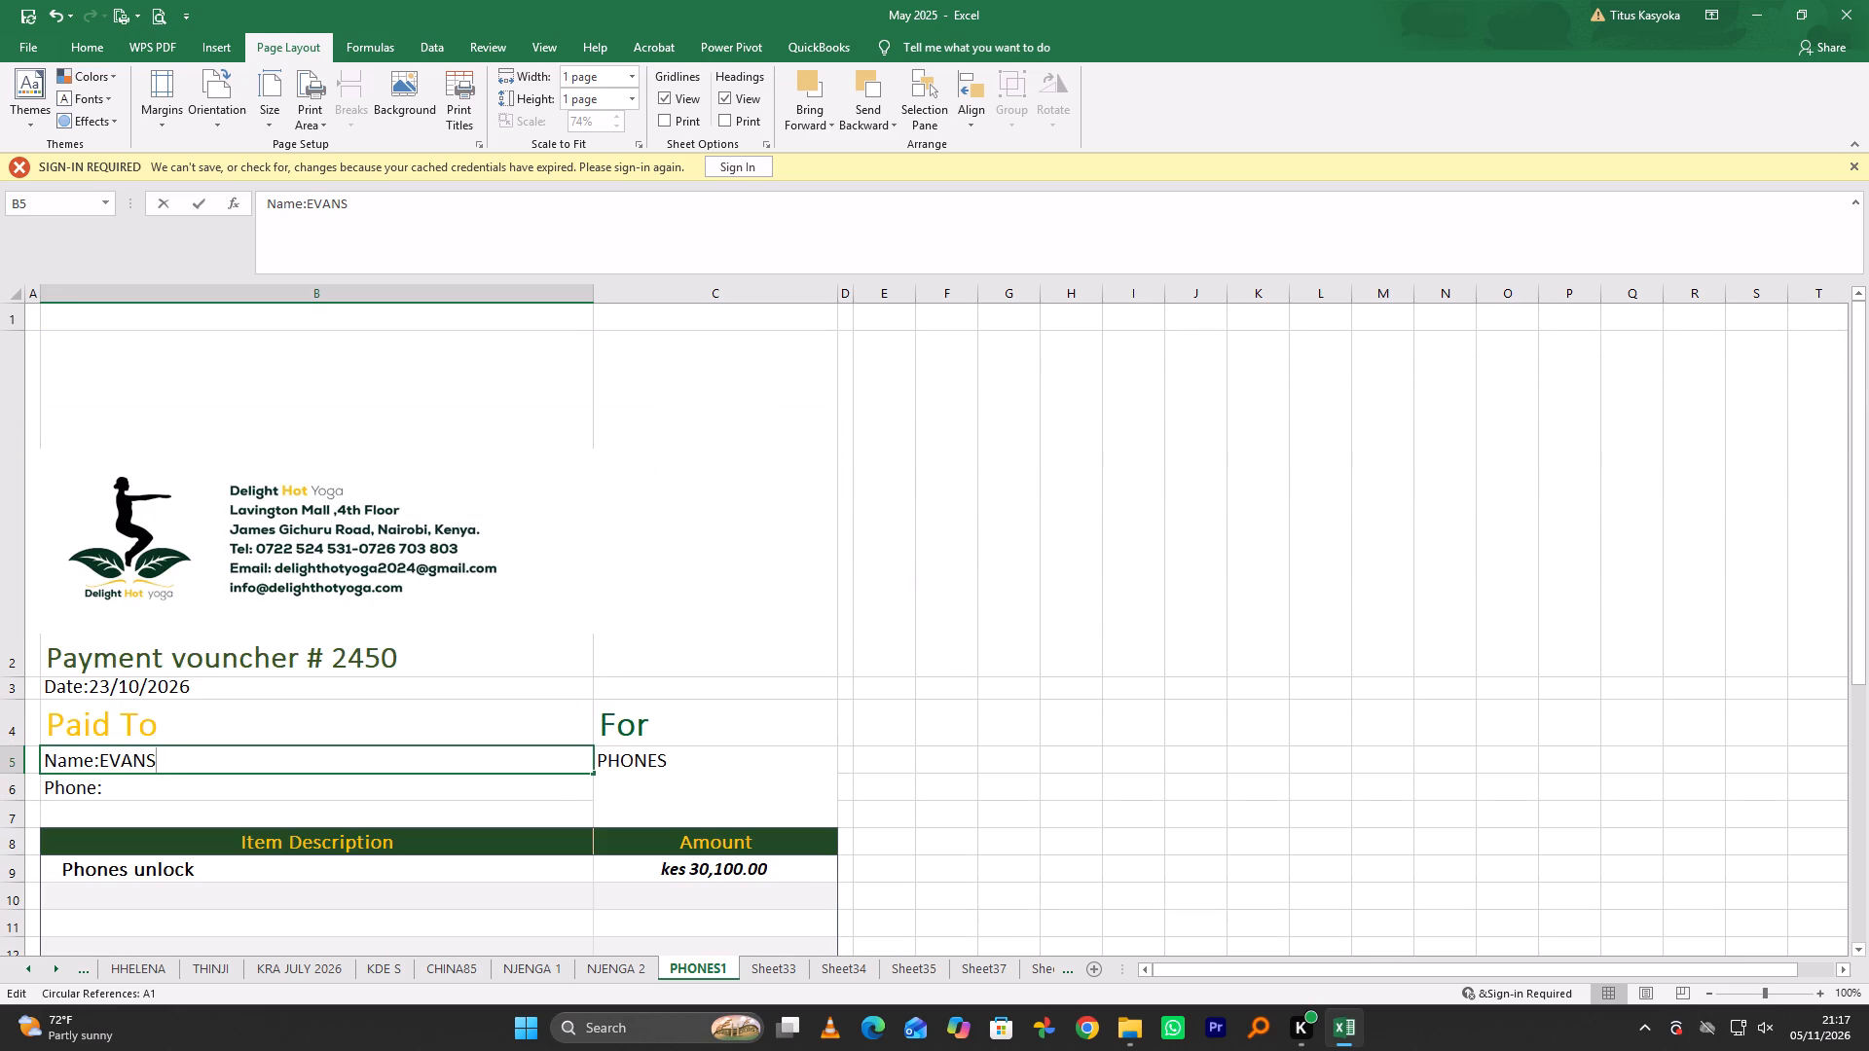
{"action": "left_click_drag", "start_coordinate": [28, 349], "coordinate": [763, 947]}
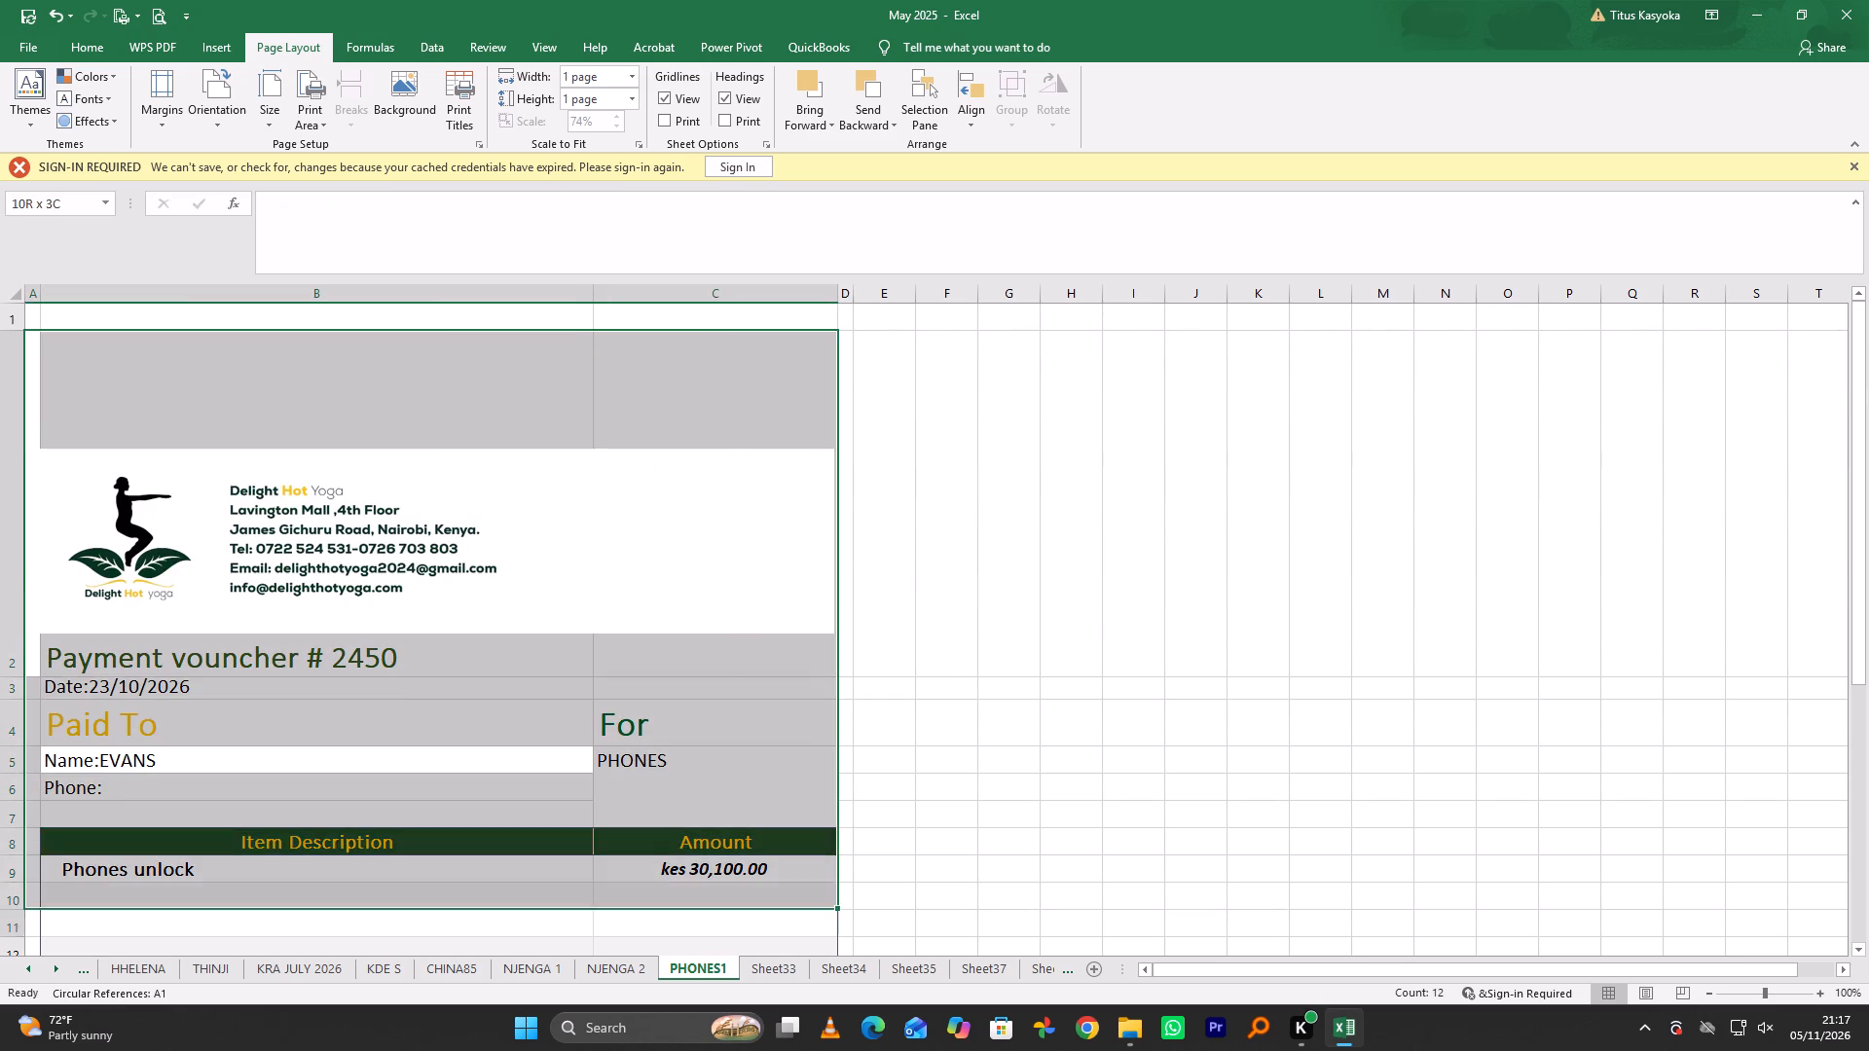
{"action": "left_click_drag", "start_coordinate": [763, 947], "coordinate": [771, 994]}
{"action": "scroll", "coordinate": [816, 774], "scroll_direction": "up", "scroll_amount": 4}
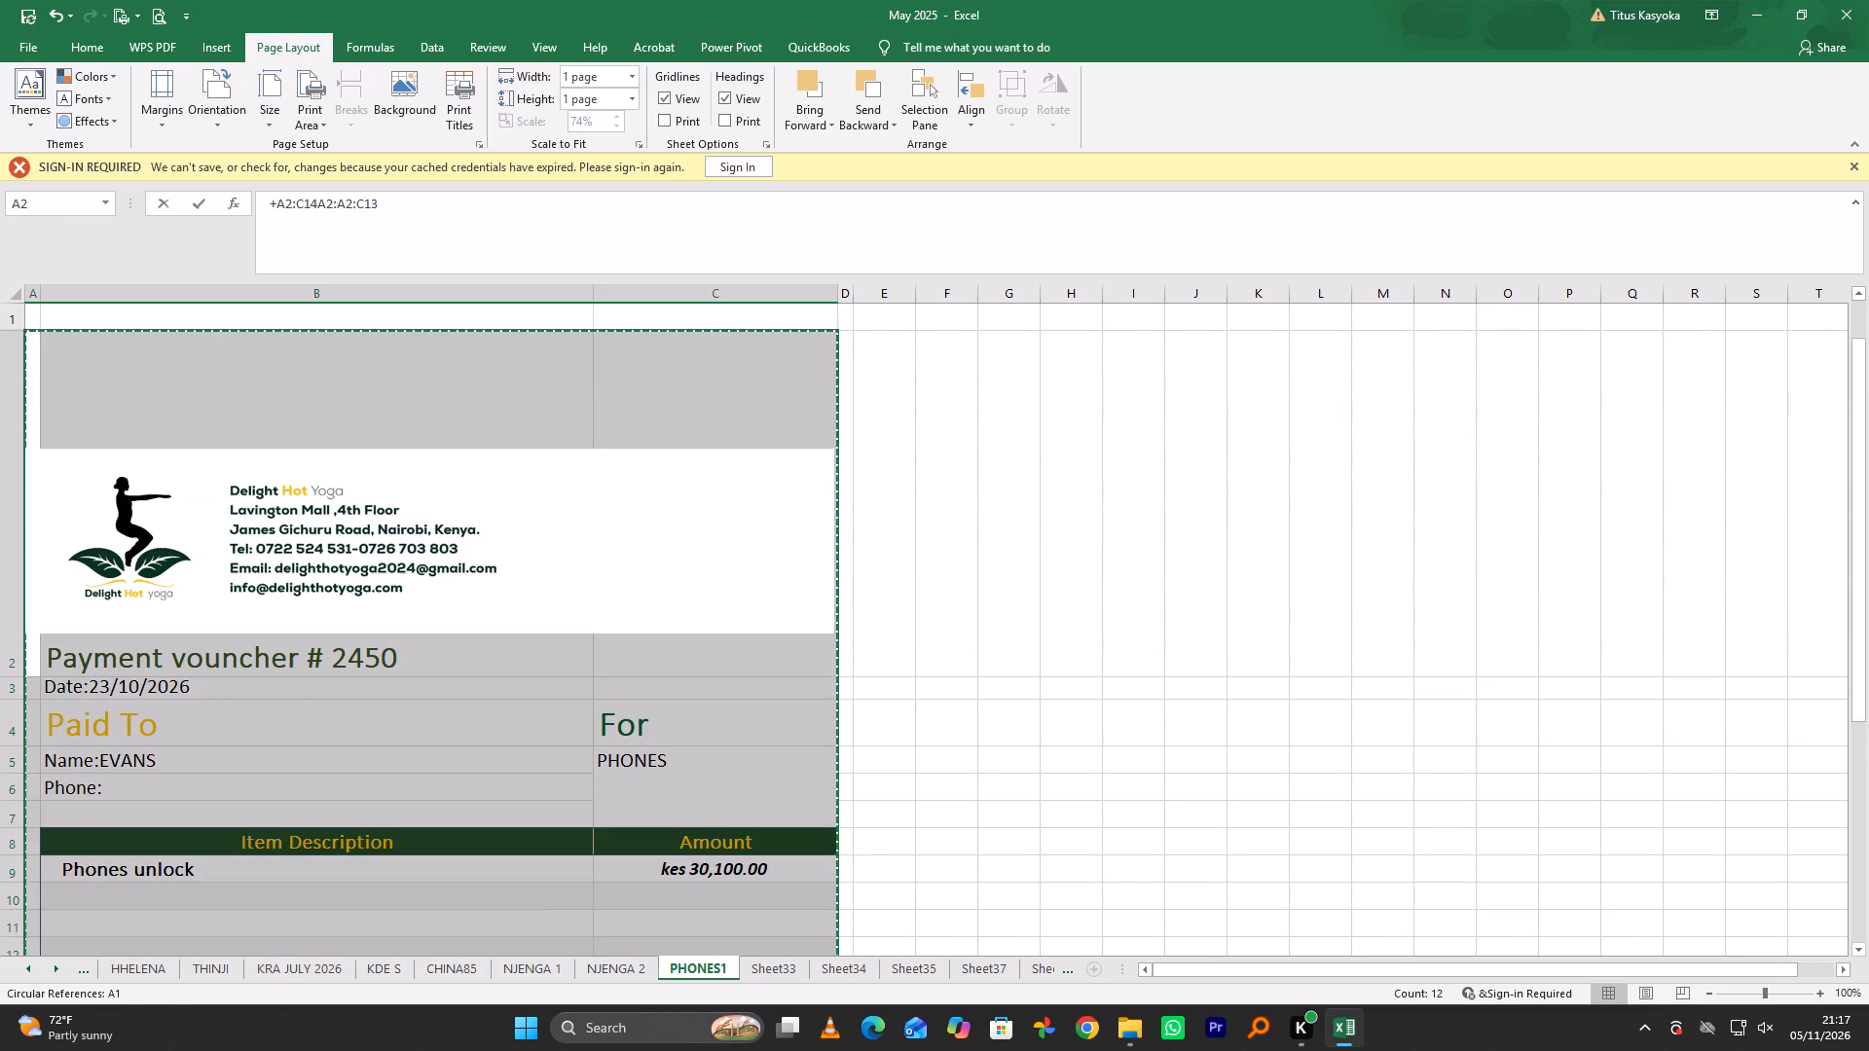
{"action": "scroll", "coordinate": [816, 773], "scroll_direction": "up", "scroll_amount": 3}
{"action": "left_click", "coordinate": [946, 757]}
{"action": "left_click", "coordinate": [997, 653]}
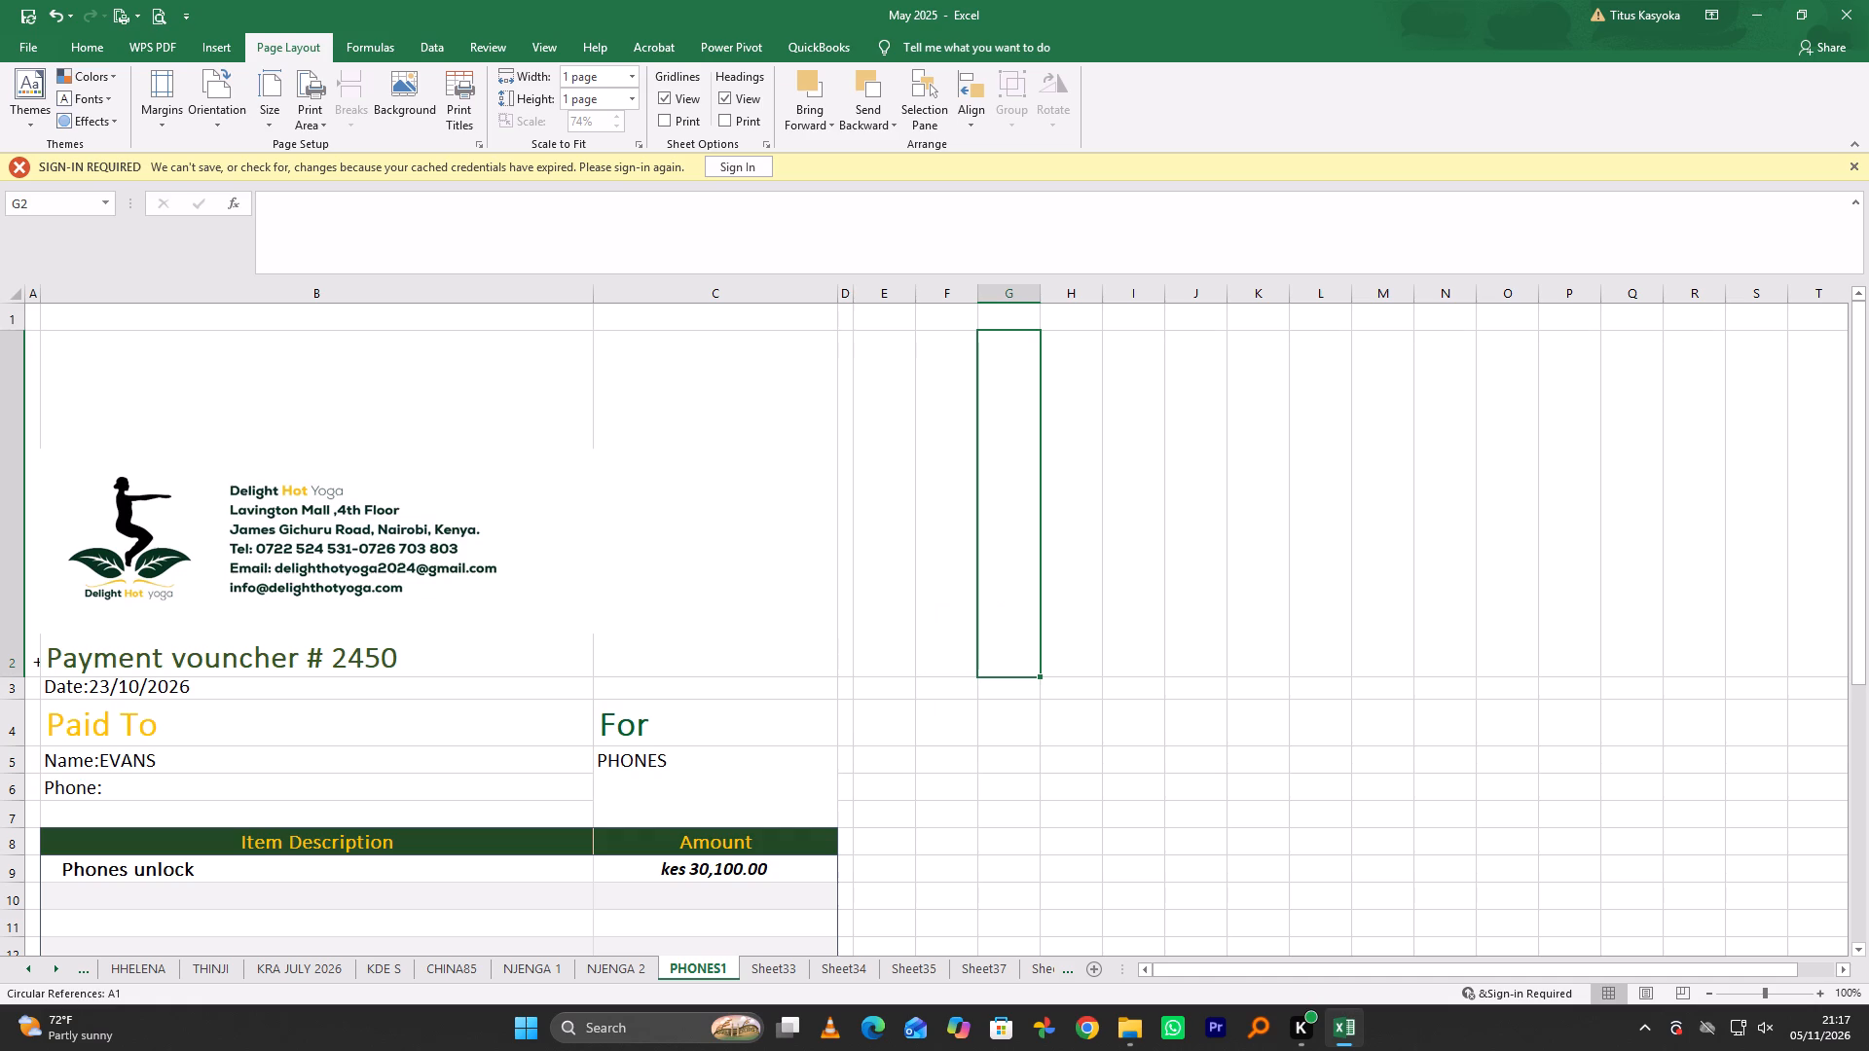
Set the whole voucher, from A2 to D32 including the footer banner, as the PHONES1 sheet's print area.
{"action": "left_click_drag", "start_coordinate": [36, 349], "coordinate": [758, 872]}
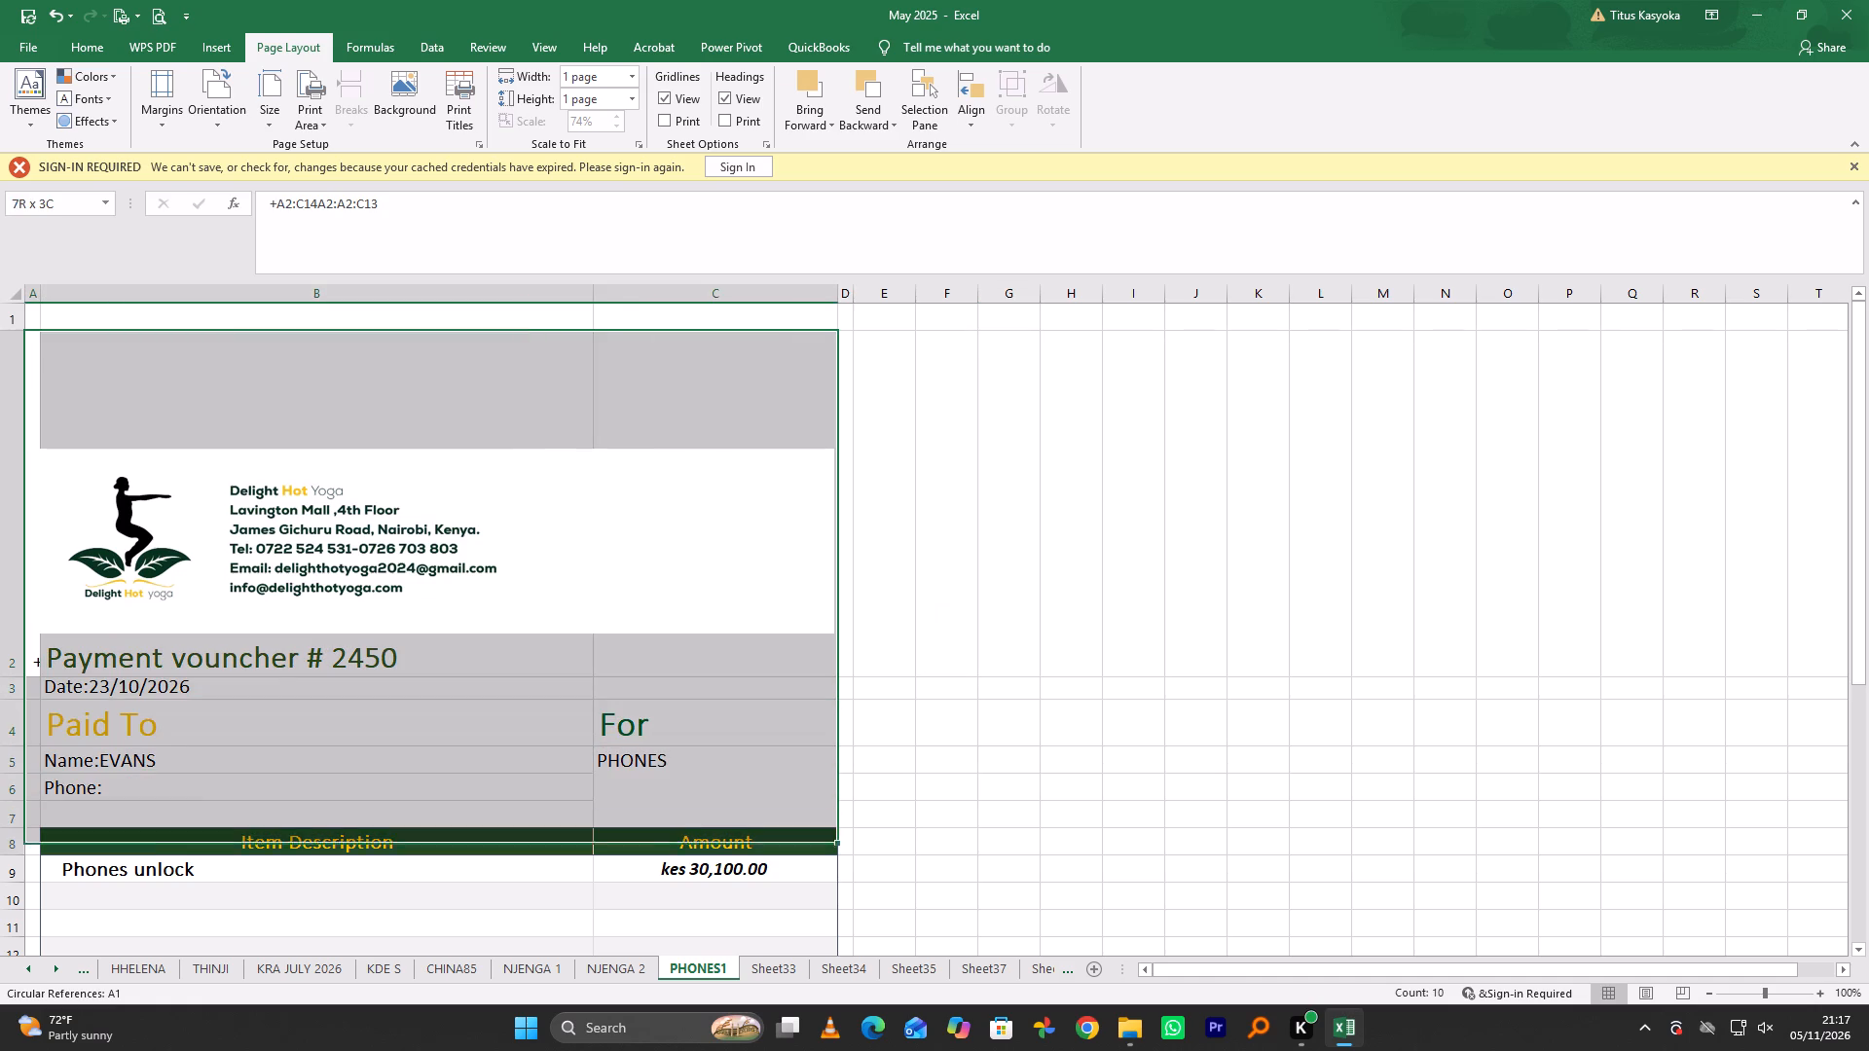
{"action": "left_click_drag", "start_coordinate": [758, 872], "coordinate": [800, 886]}
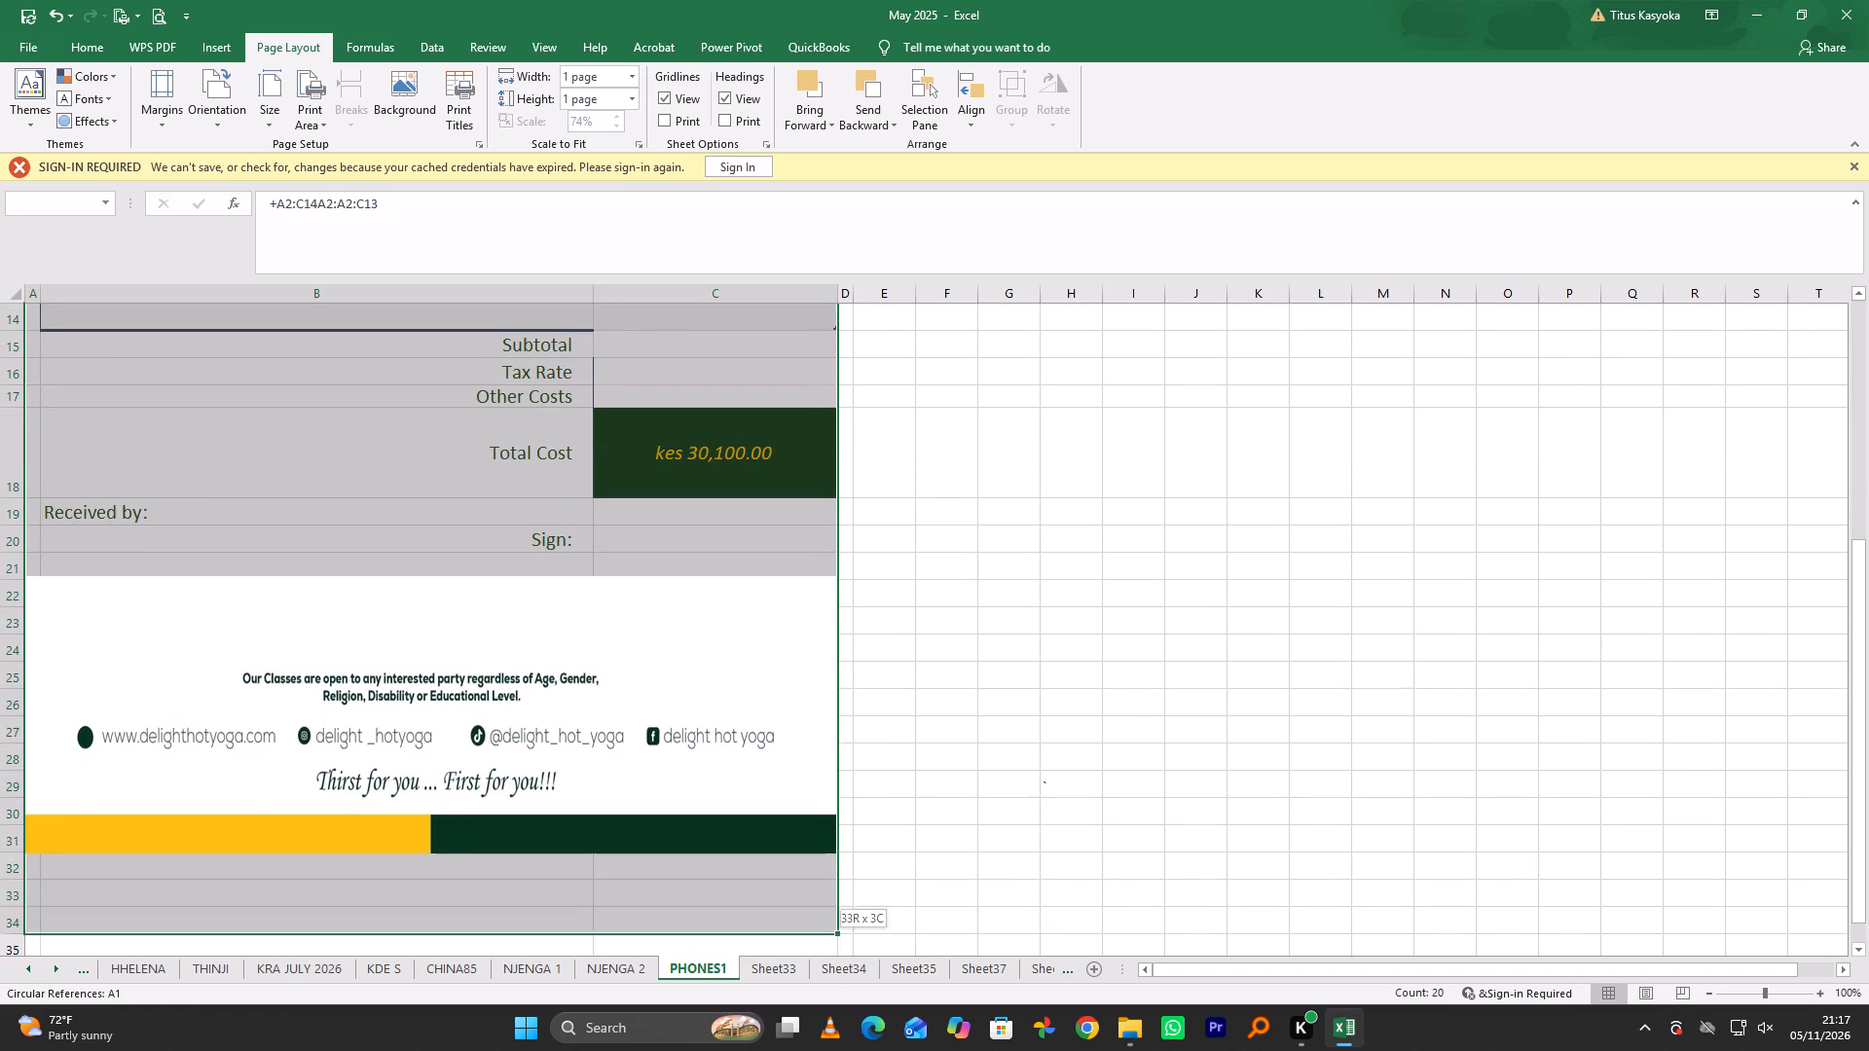
{"action": "left_click_drag", "start_coordinate": [800, 886], "coordinate": [852, 867]}
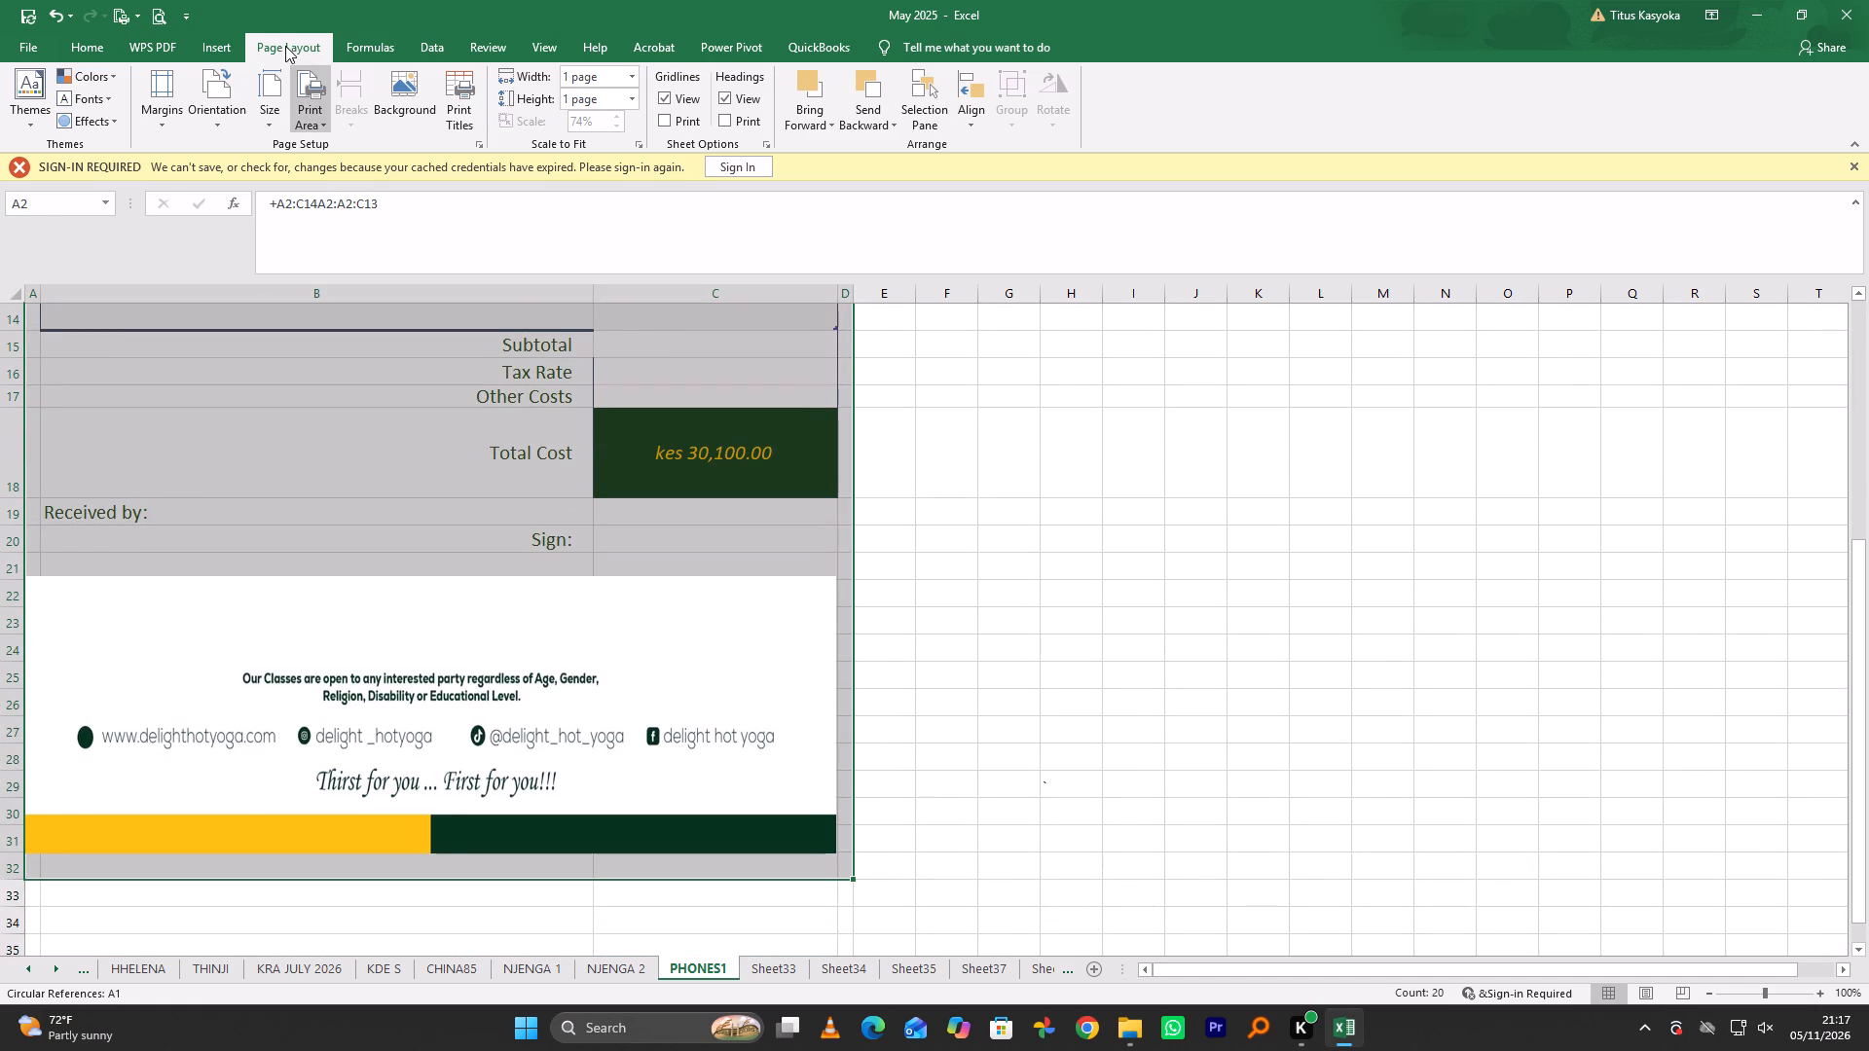
{"action": "left_click", "coordinate": [286, 40]}
{"action": "left_click", "coordinate": [314, 116]}
{"action": "left_click", "coordinate": [362, 142]}
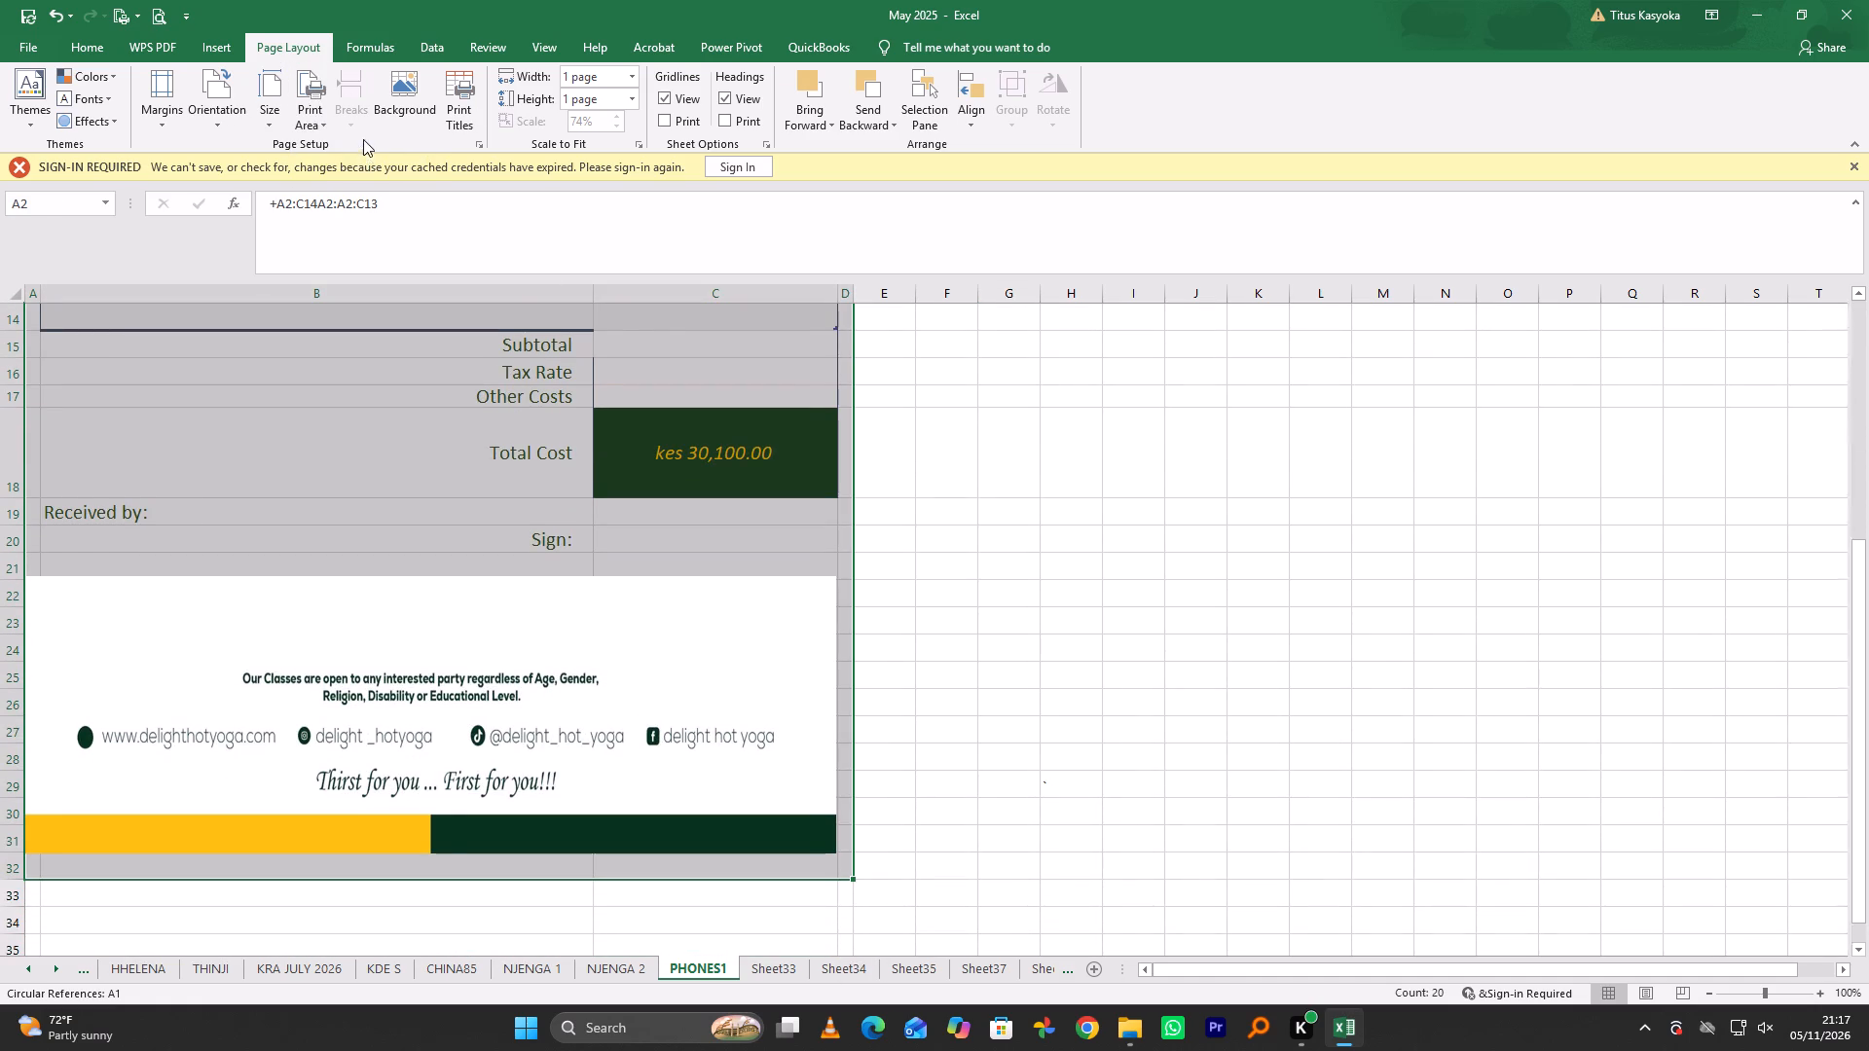
Print one copy of voucher 2450 on the EPSON L3250 Series, fitted to 1 page wide by 1 tall.
{"action": "left_click", "coordinate": [30, 54]}
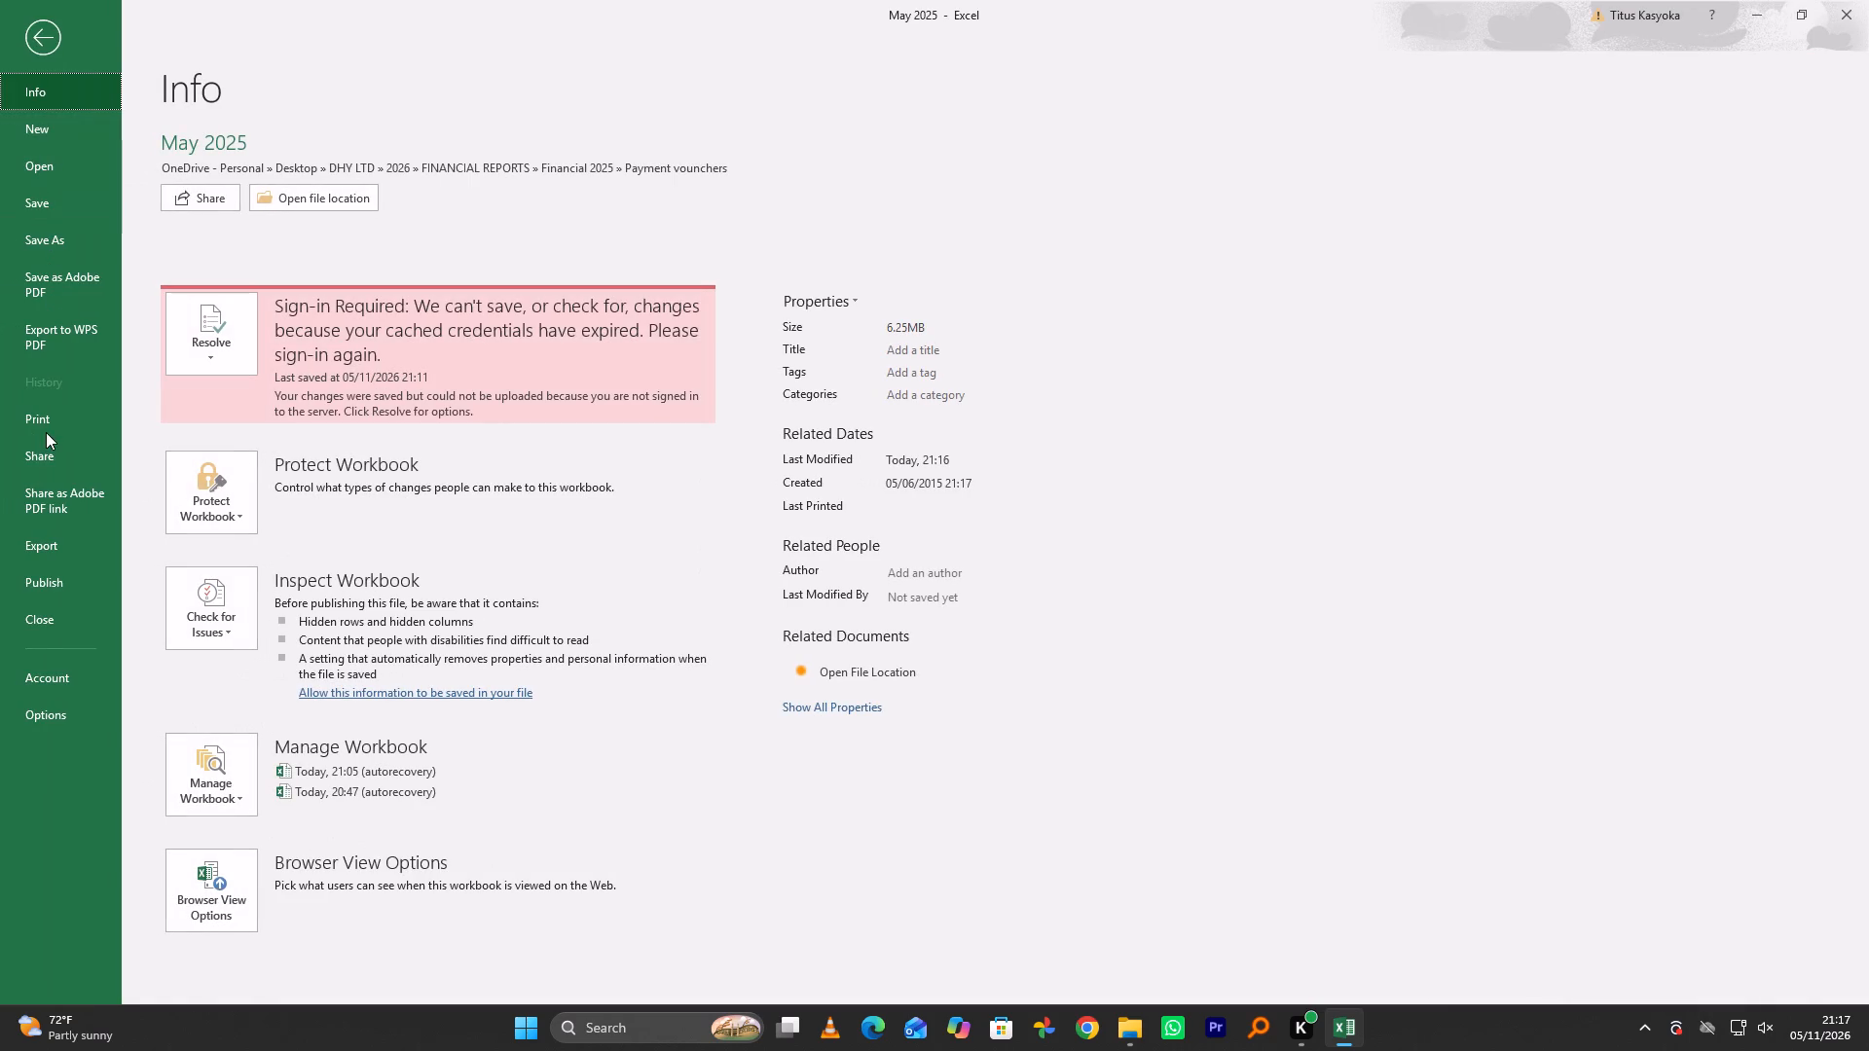
{"action": "left_click", "coordinate": [67, 422]}
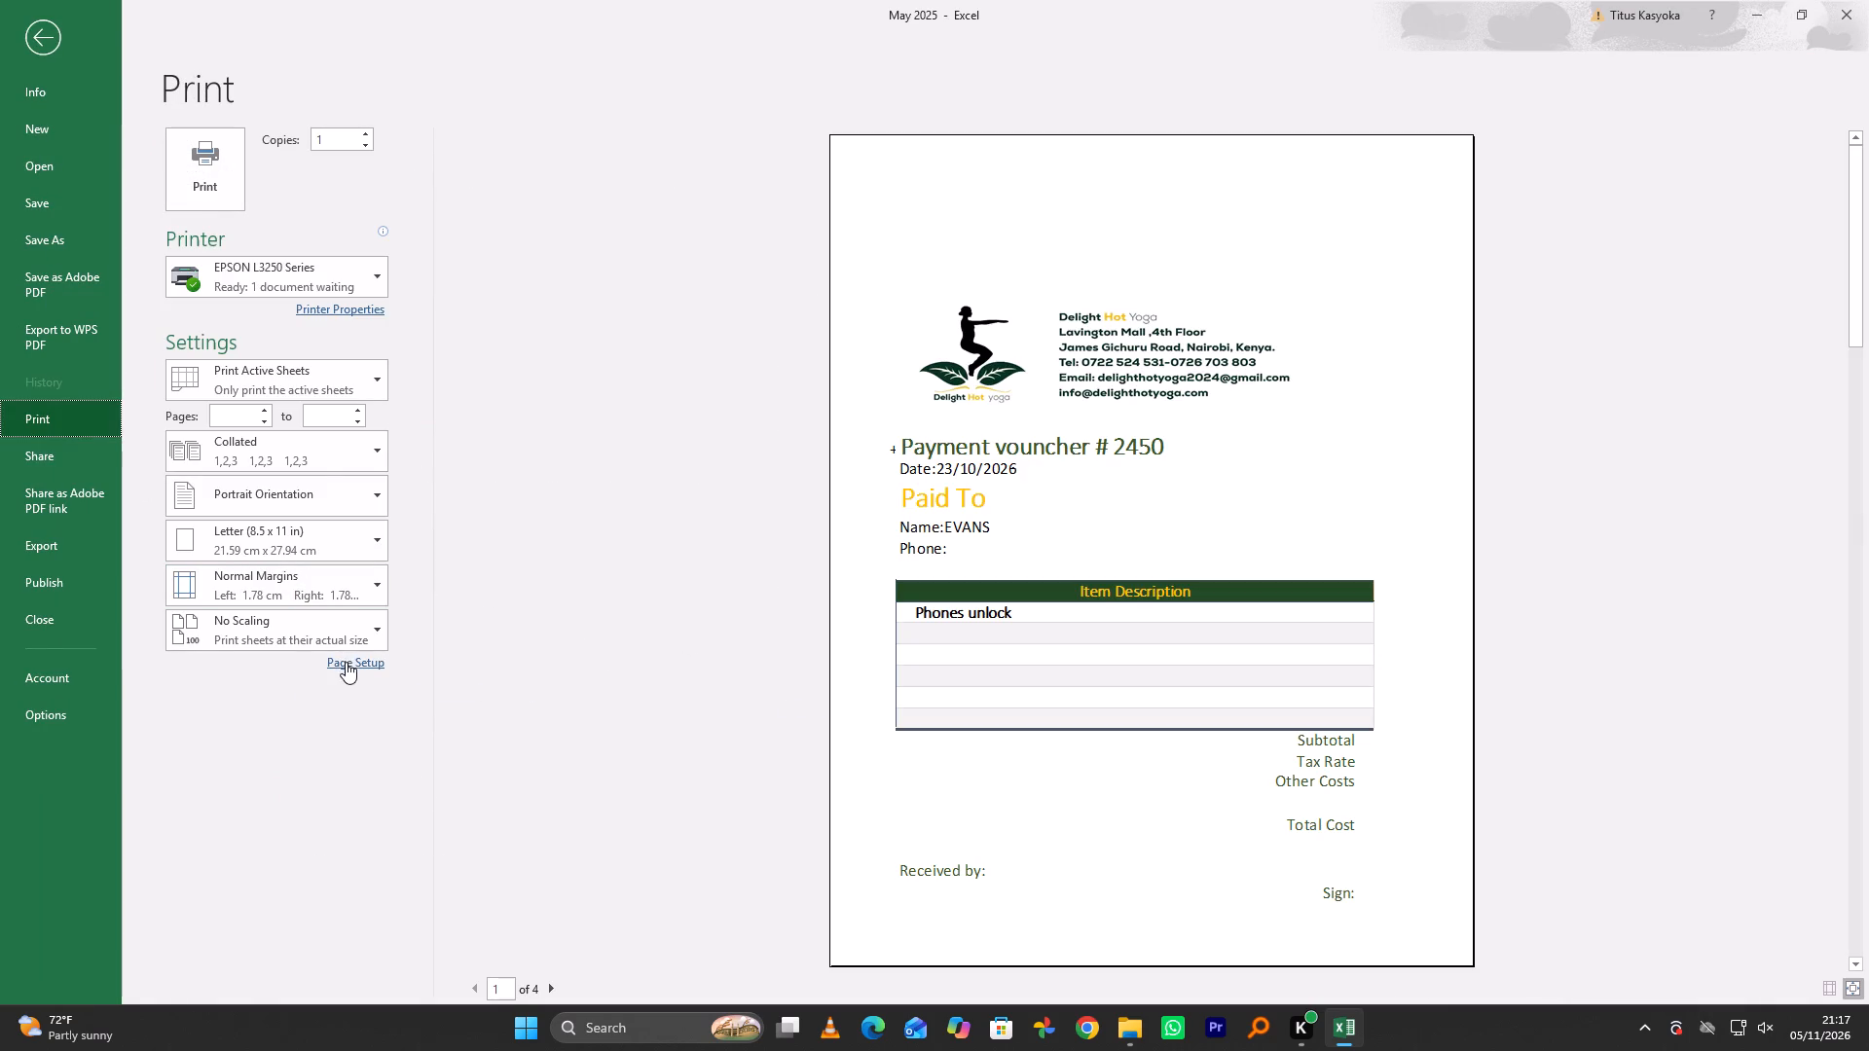
{"action": "left_click", "coordinate": [346, 662]}
{"action": "left_click", "coordinate": [271, 408]}
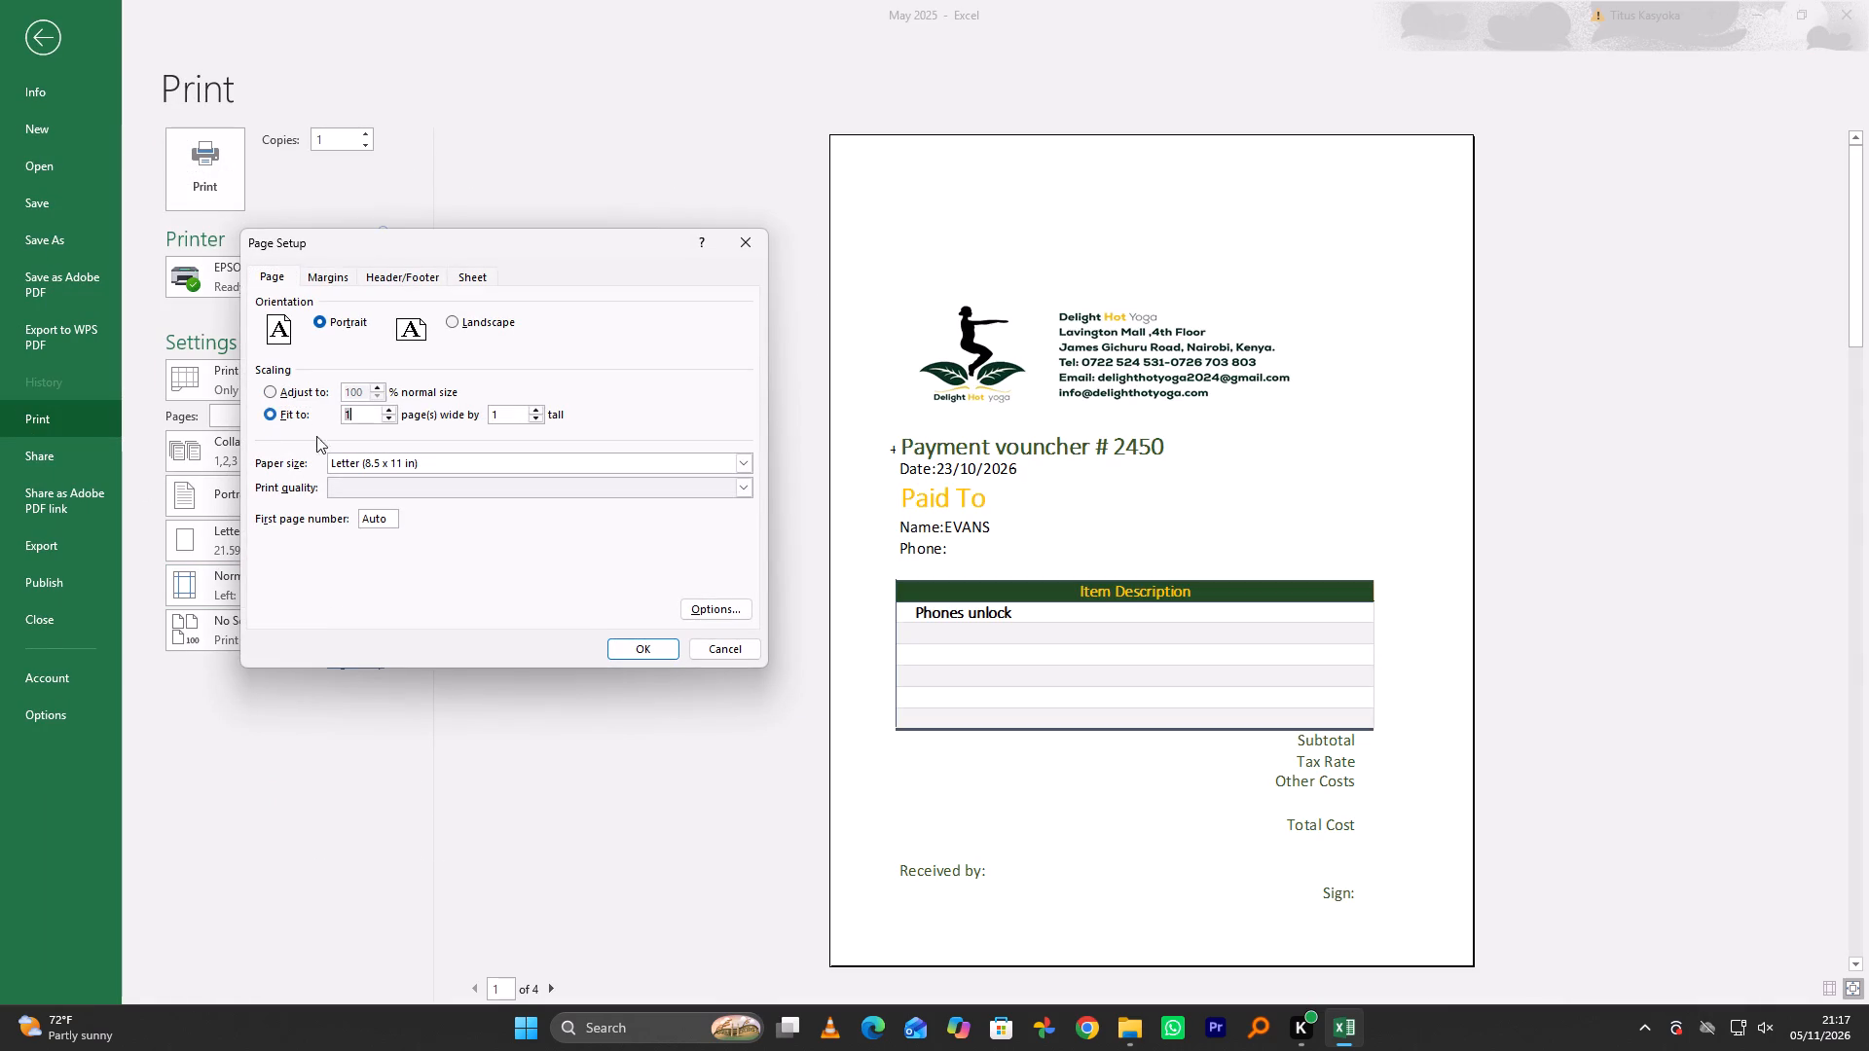
{"action": "left_click", "coordinate": [663, 647]}
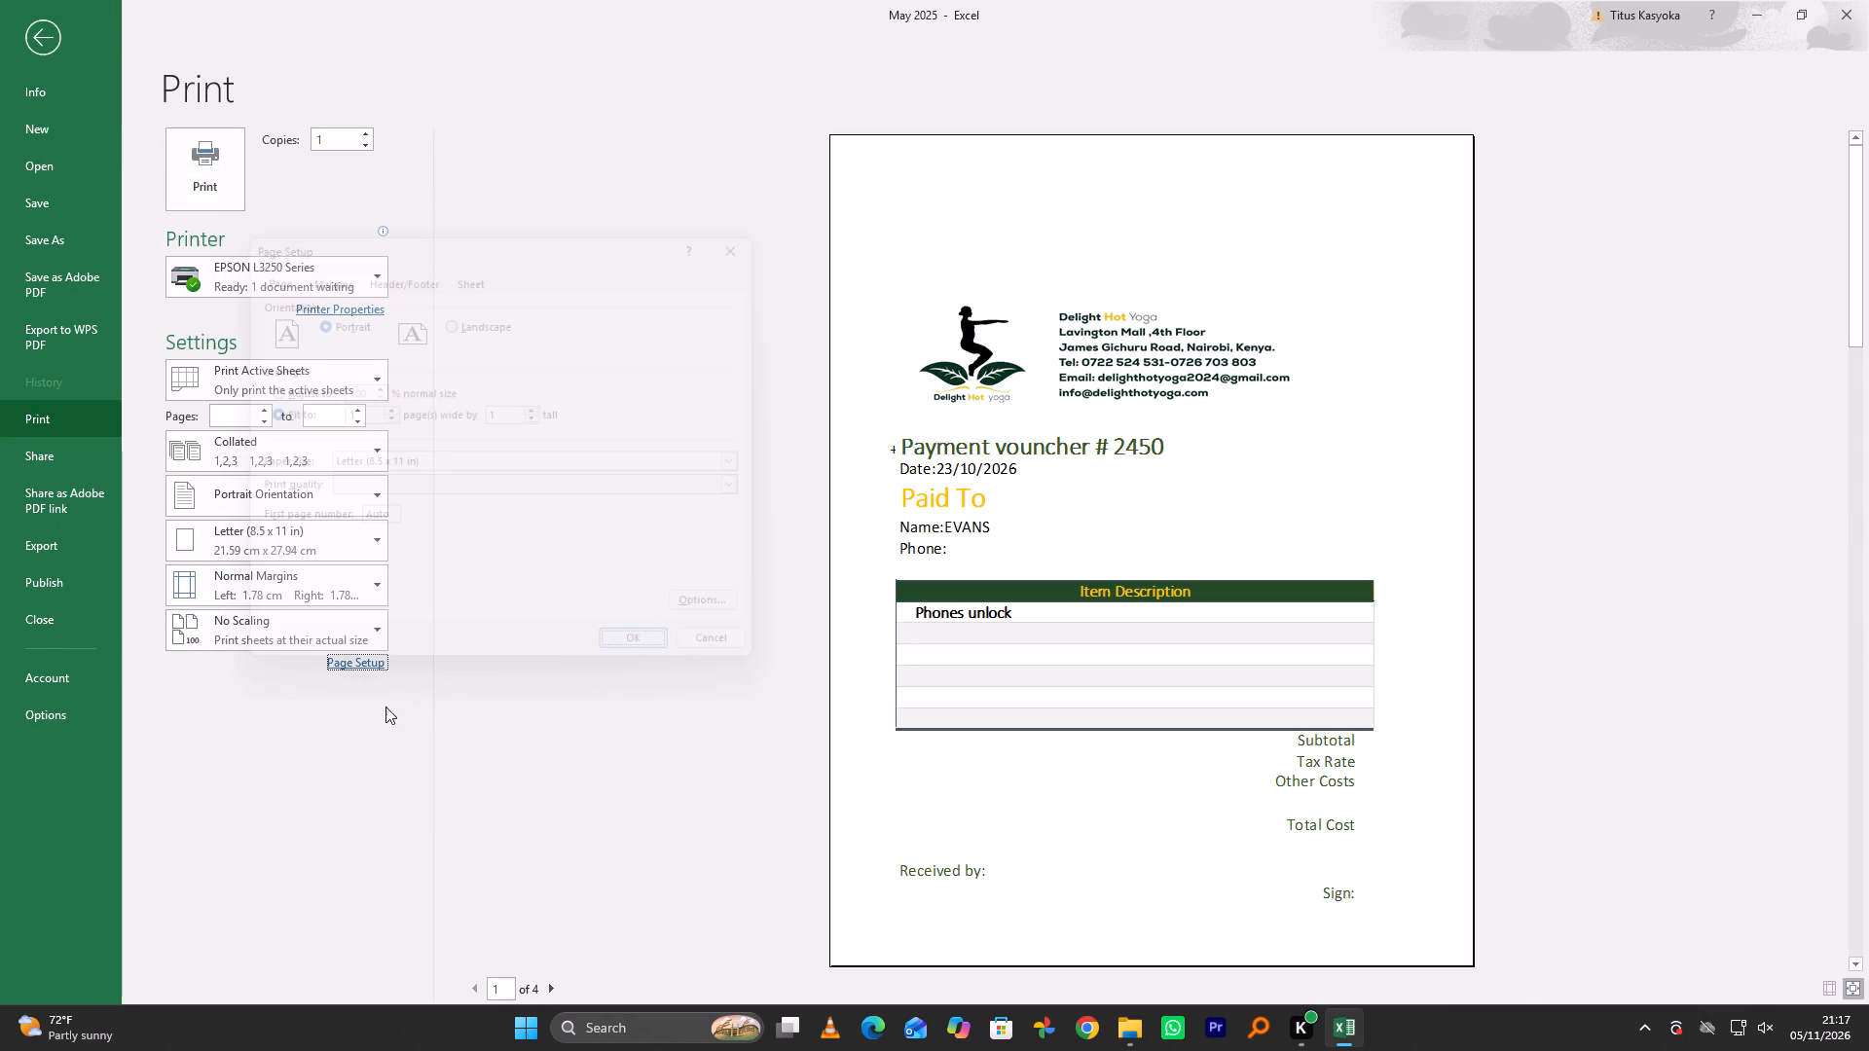
{"action": "left_click", "coordinate": [201, 179]}
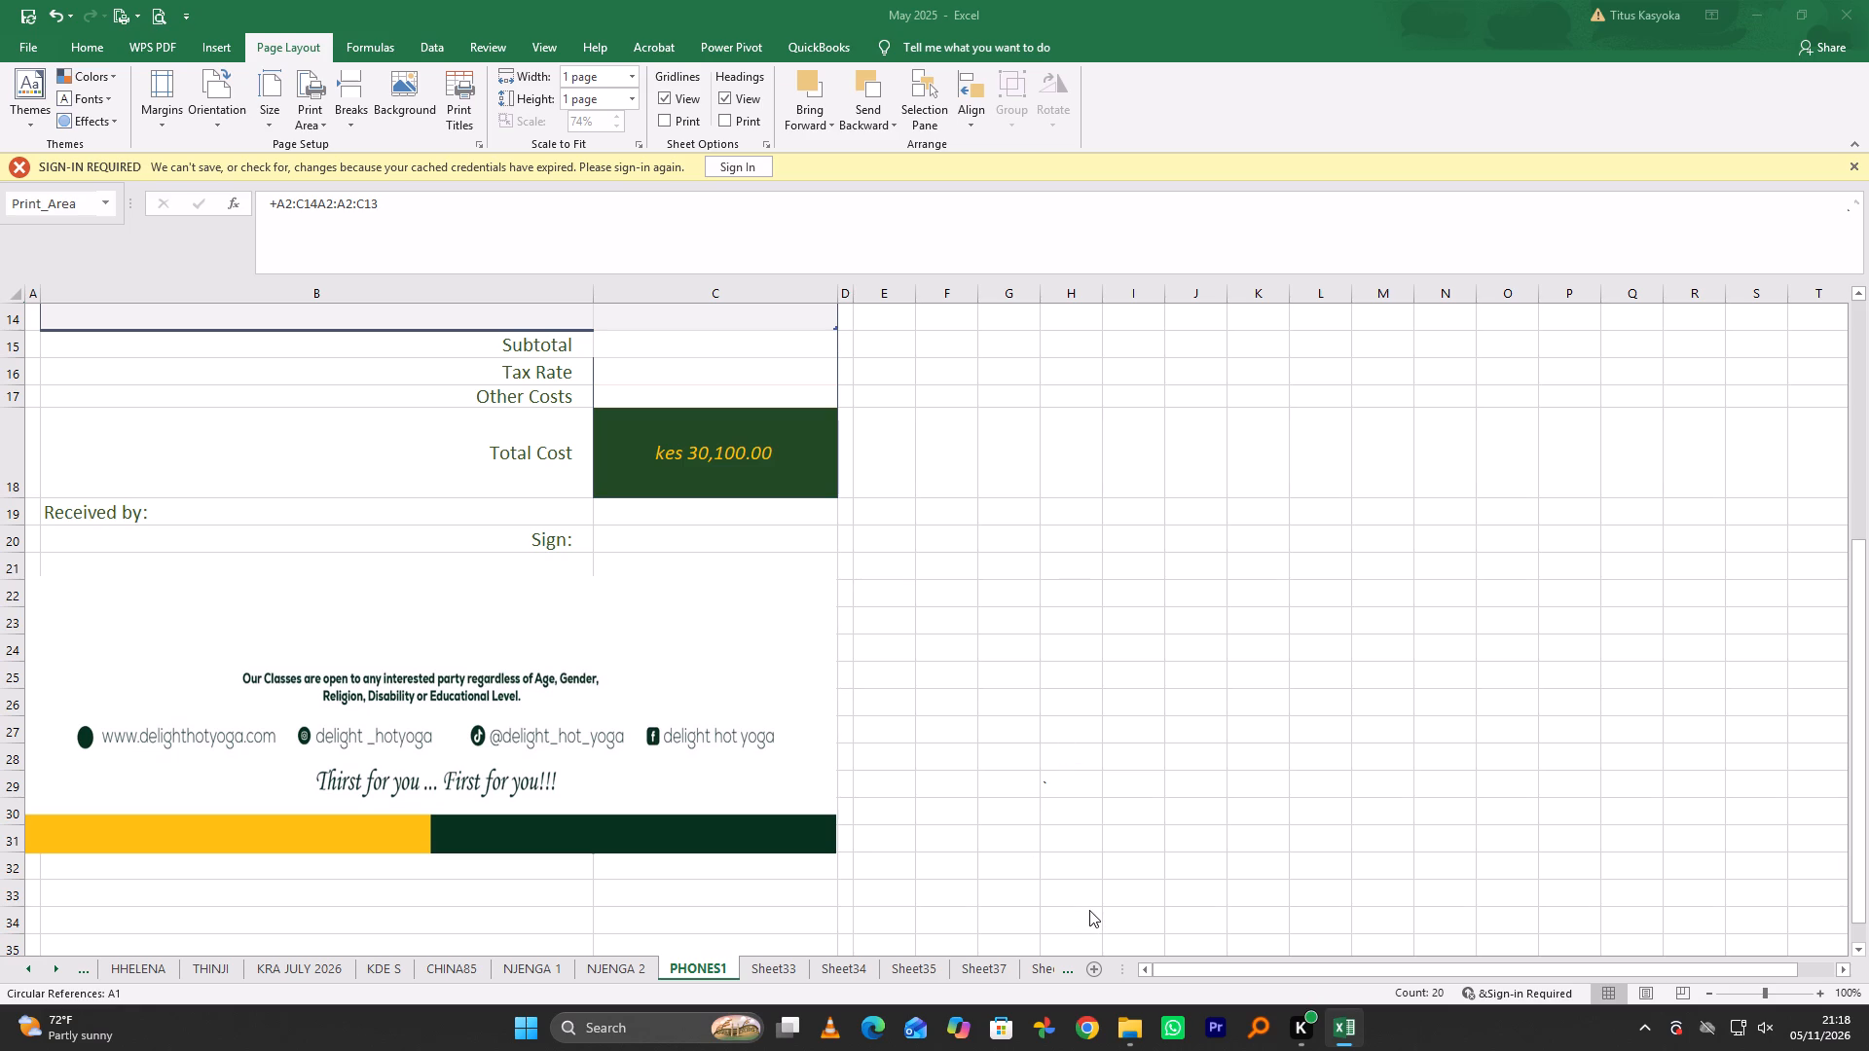
Review the vouchers on the NJENGA 2 and NJENGA 1 sheets, and return to the PHONES1 sheet.
{"action": "scroll", "coordinate": [1089, 910], "scroll_direction": "up", "scroll_amount": 5}
{"action": "left_click", "coordinate": [641, 973]}
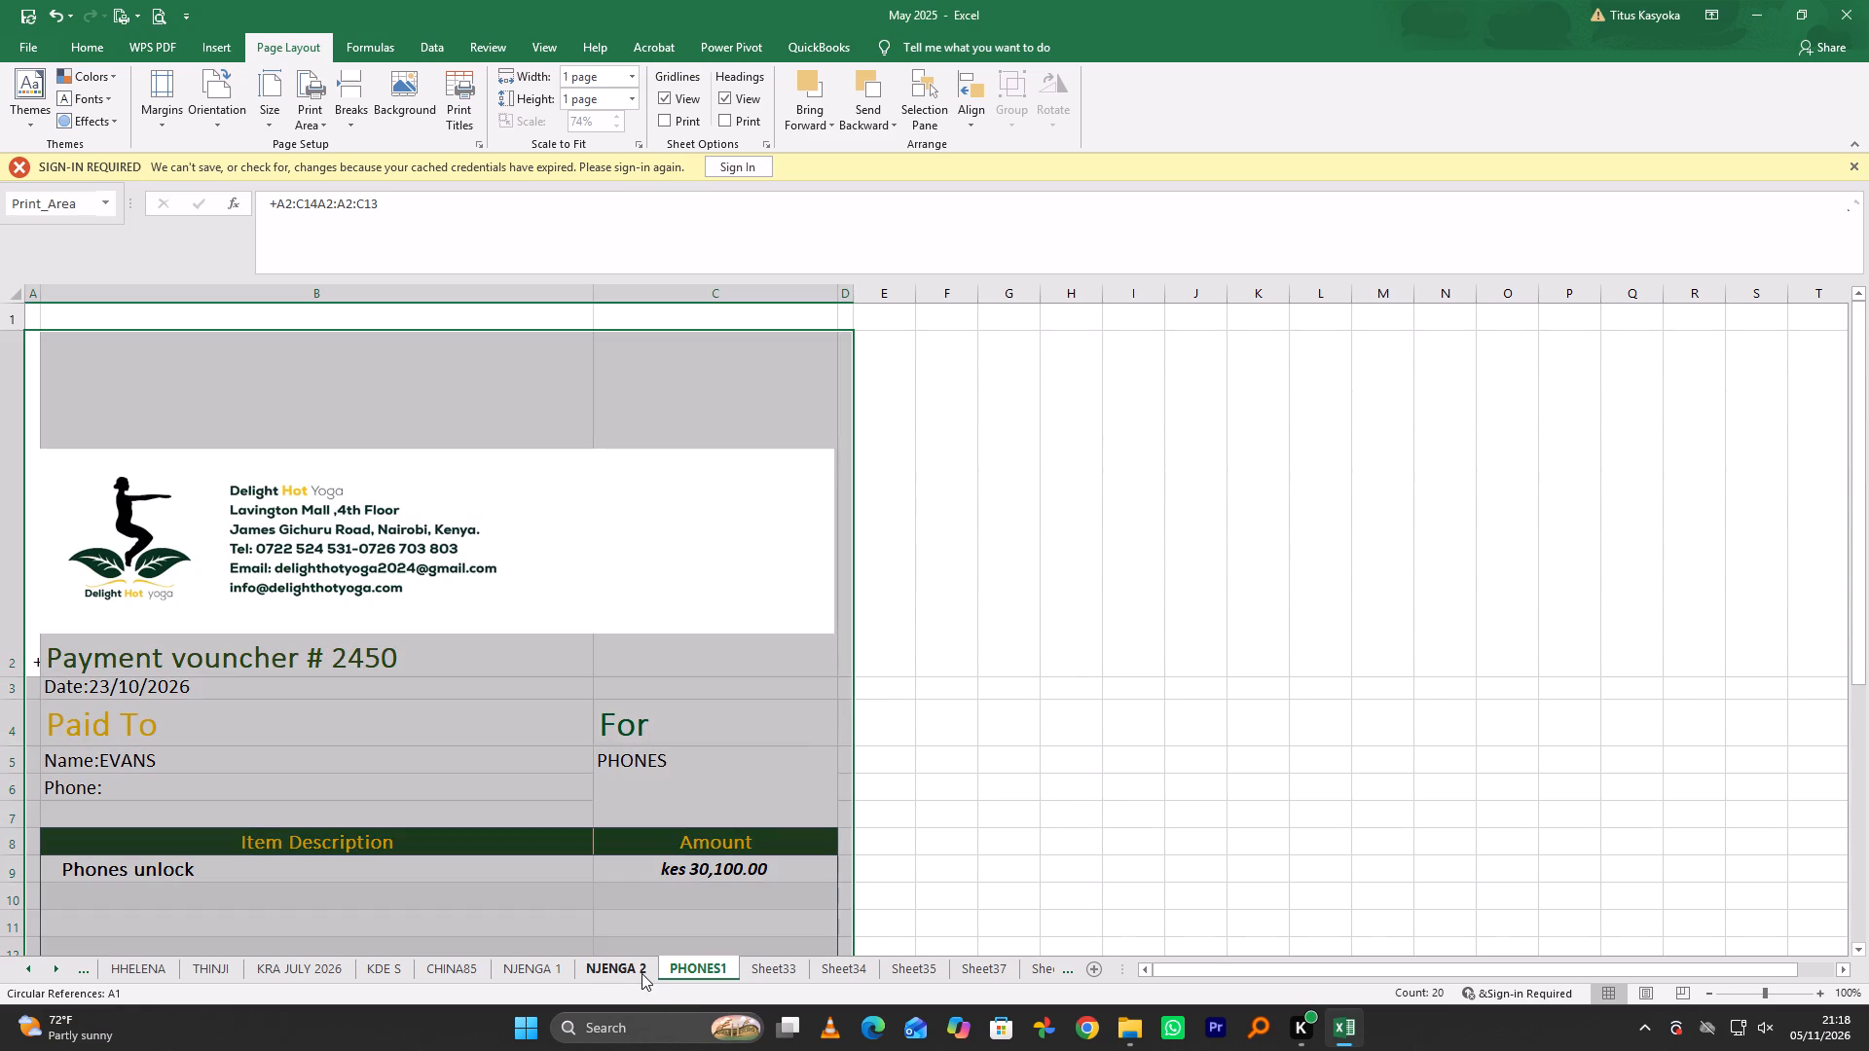
{"action": "left_click", "coordinate": [990, 833]}
{"action": "left_click", "coordinate": [597, 962]}
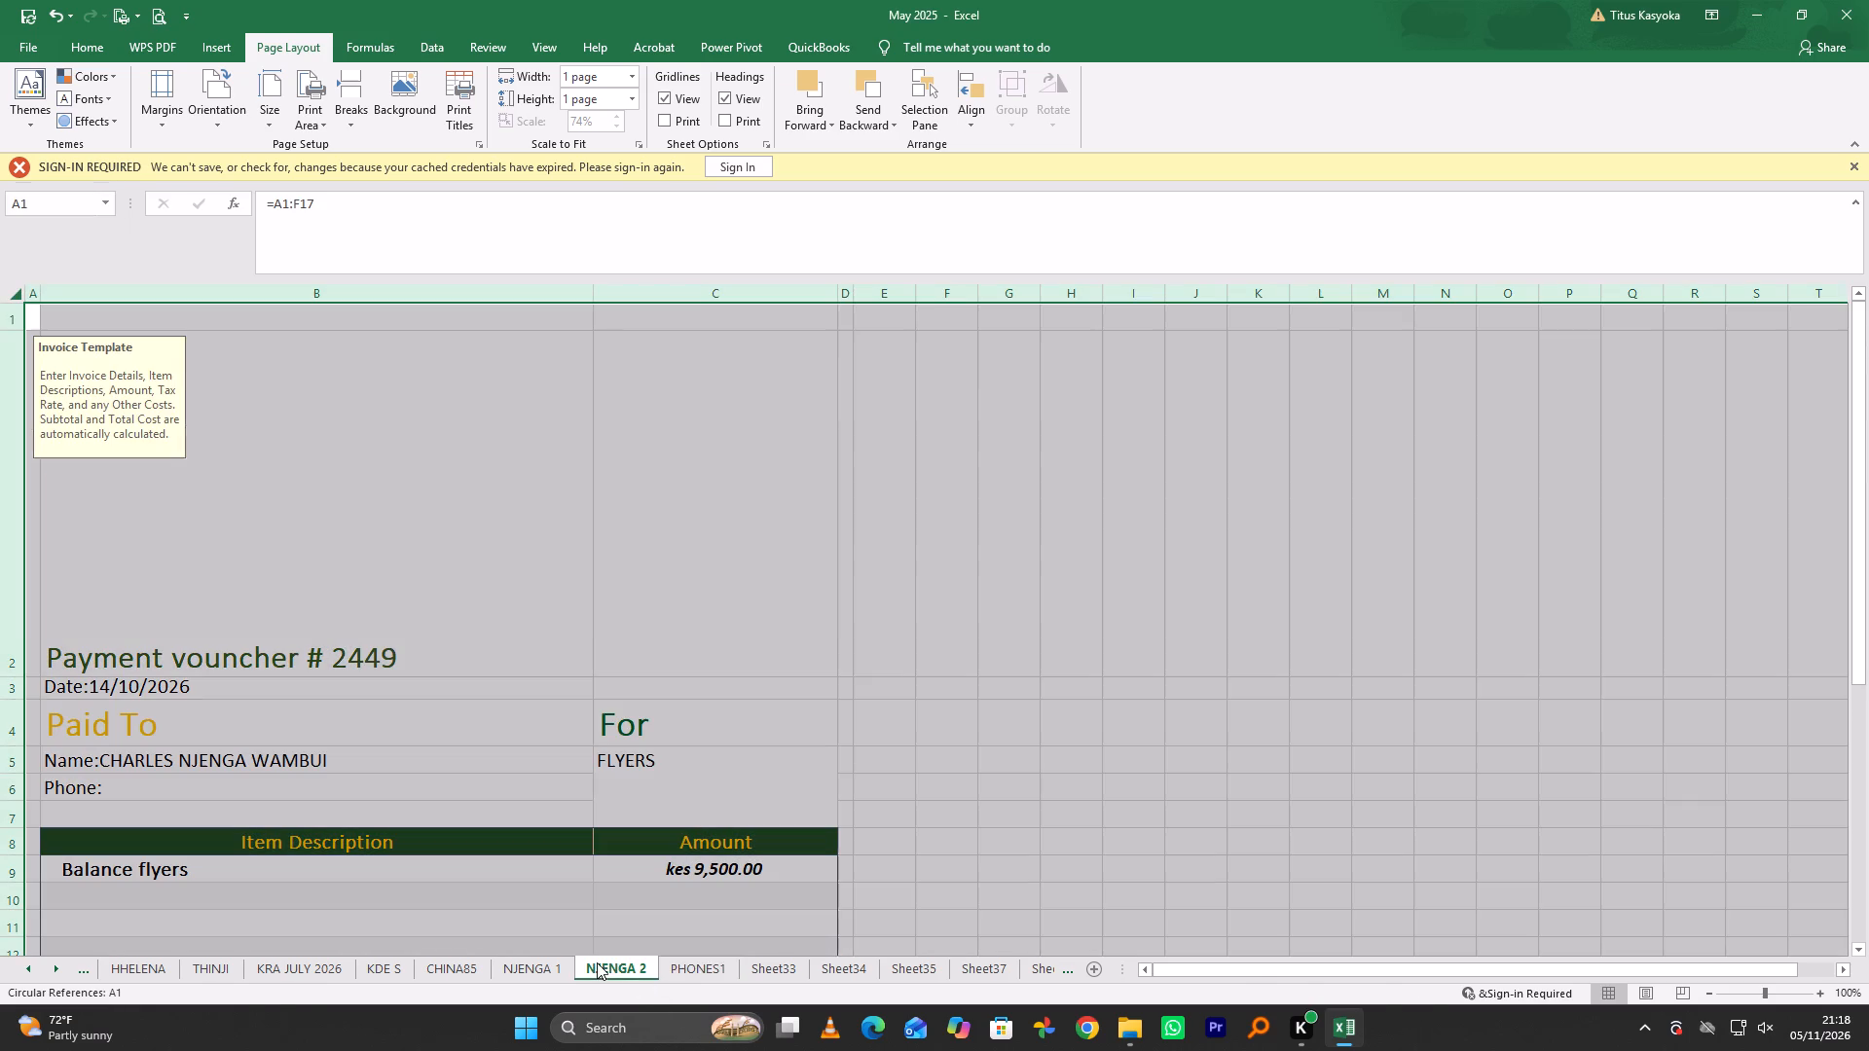
{"action": "left_click", "coordinate": [629, 931]}
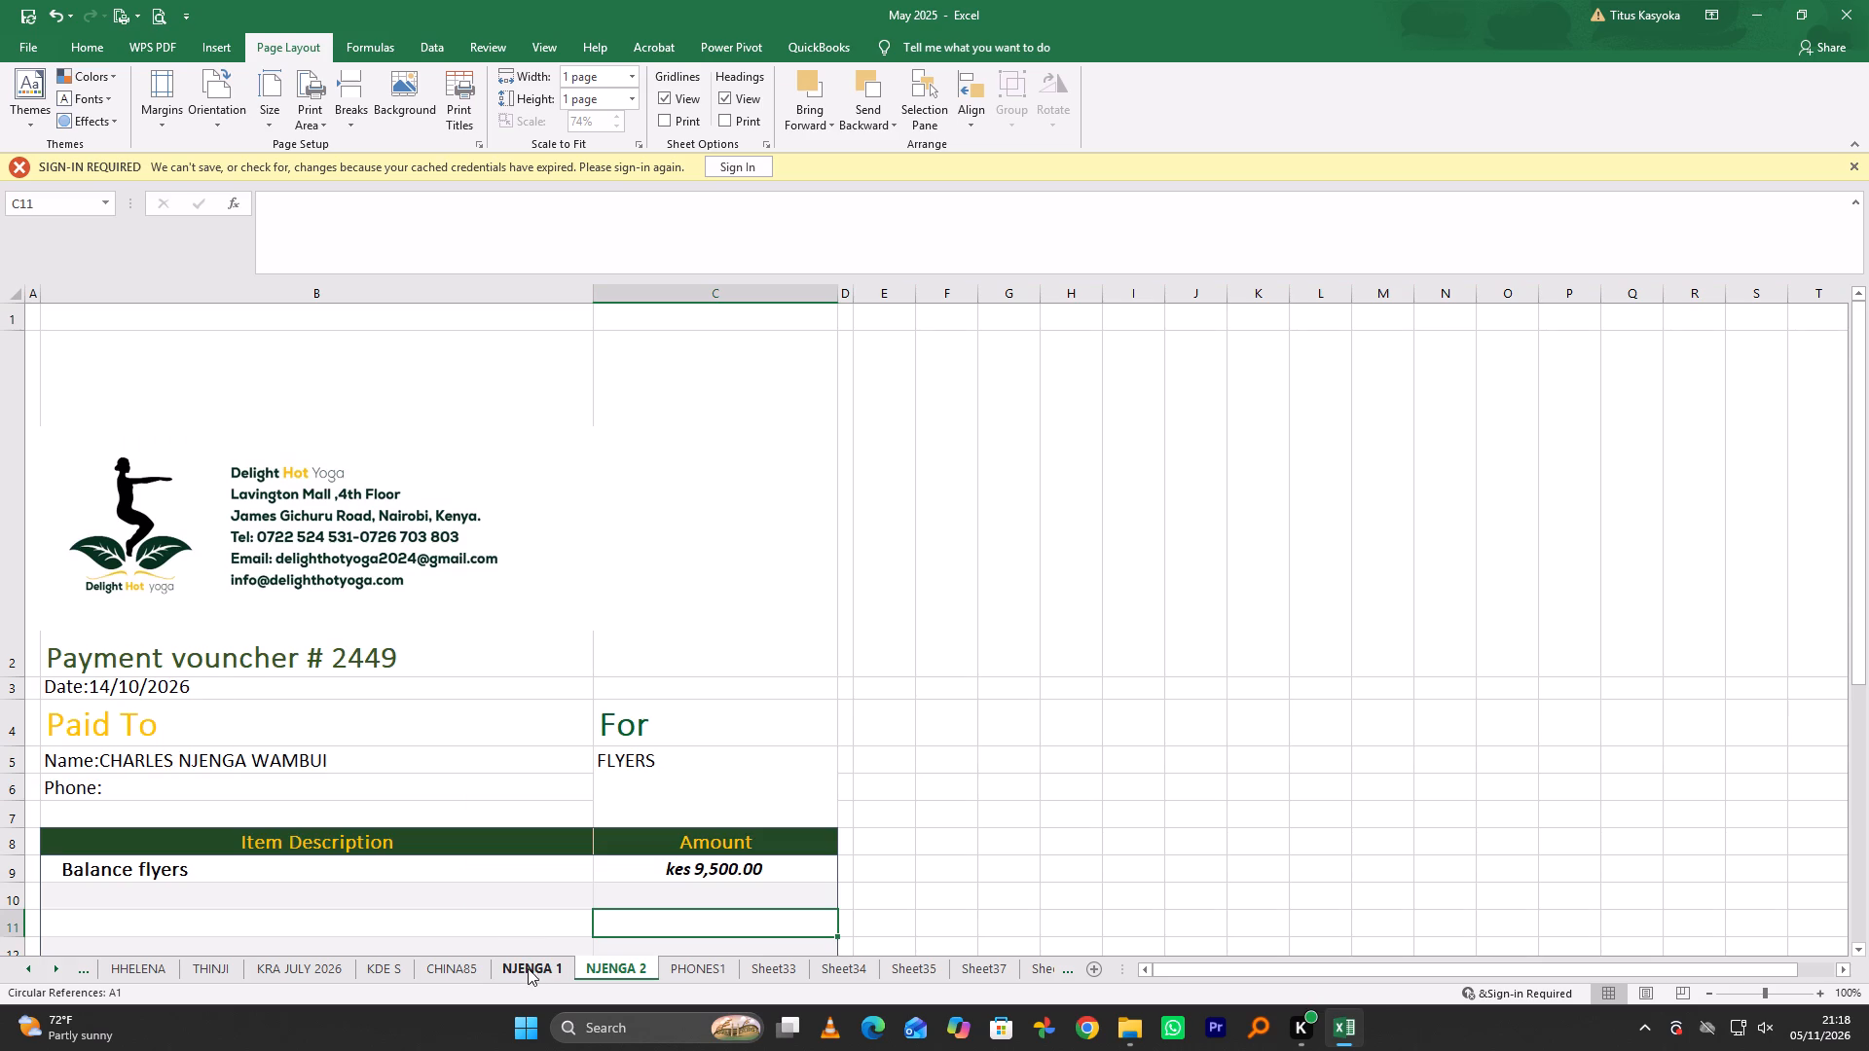
{"action": "left_click", "coordinate": [532, 965]}
{"action": "left_click", "coordinate": [547, 922]}
{"action": "scroll", "coordinate": [880, 750], "scroll_direction": "up", "scroll_amount": 11}
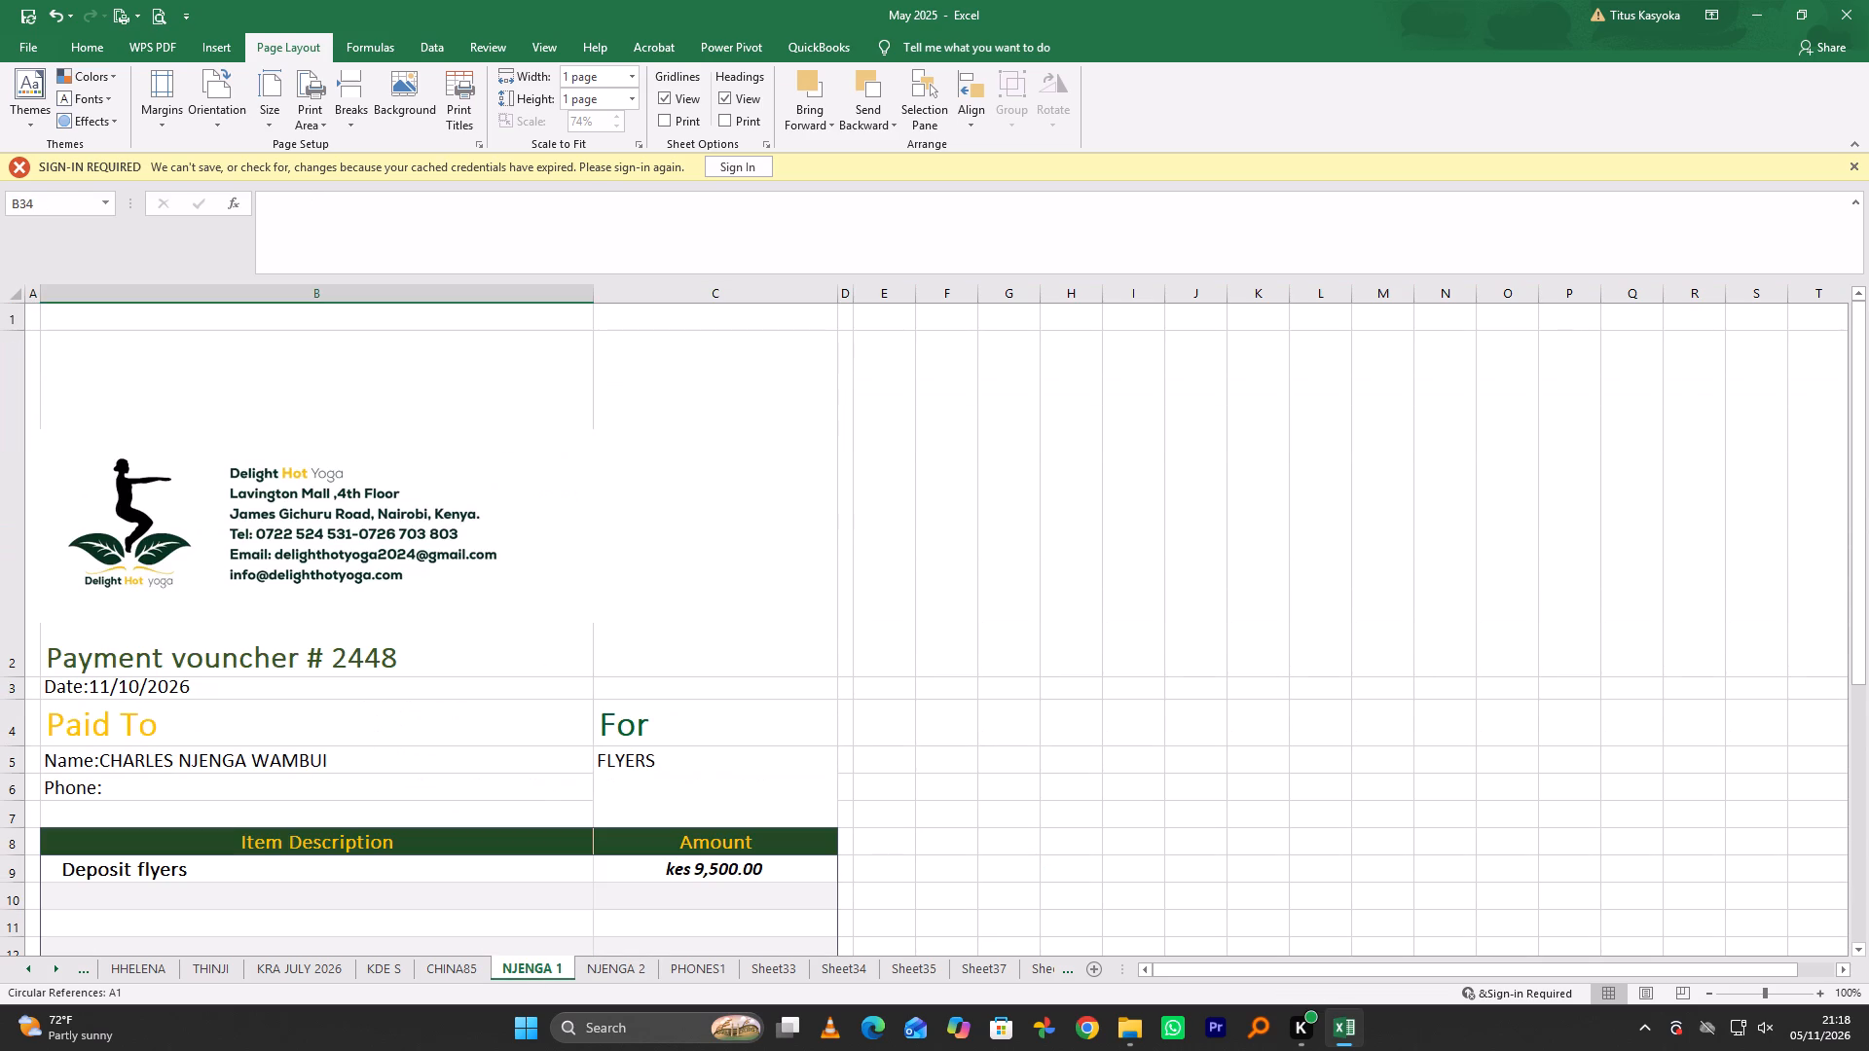
{"action": "scroll", "coordinate": [884, 744], "scroll_direction": "up", "scroll_amount": 7}
{"action": "left_click", "coordinate": [718, 976]}
{"action": "left_click", "coordinate": [1267, 828]}
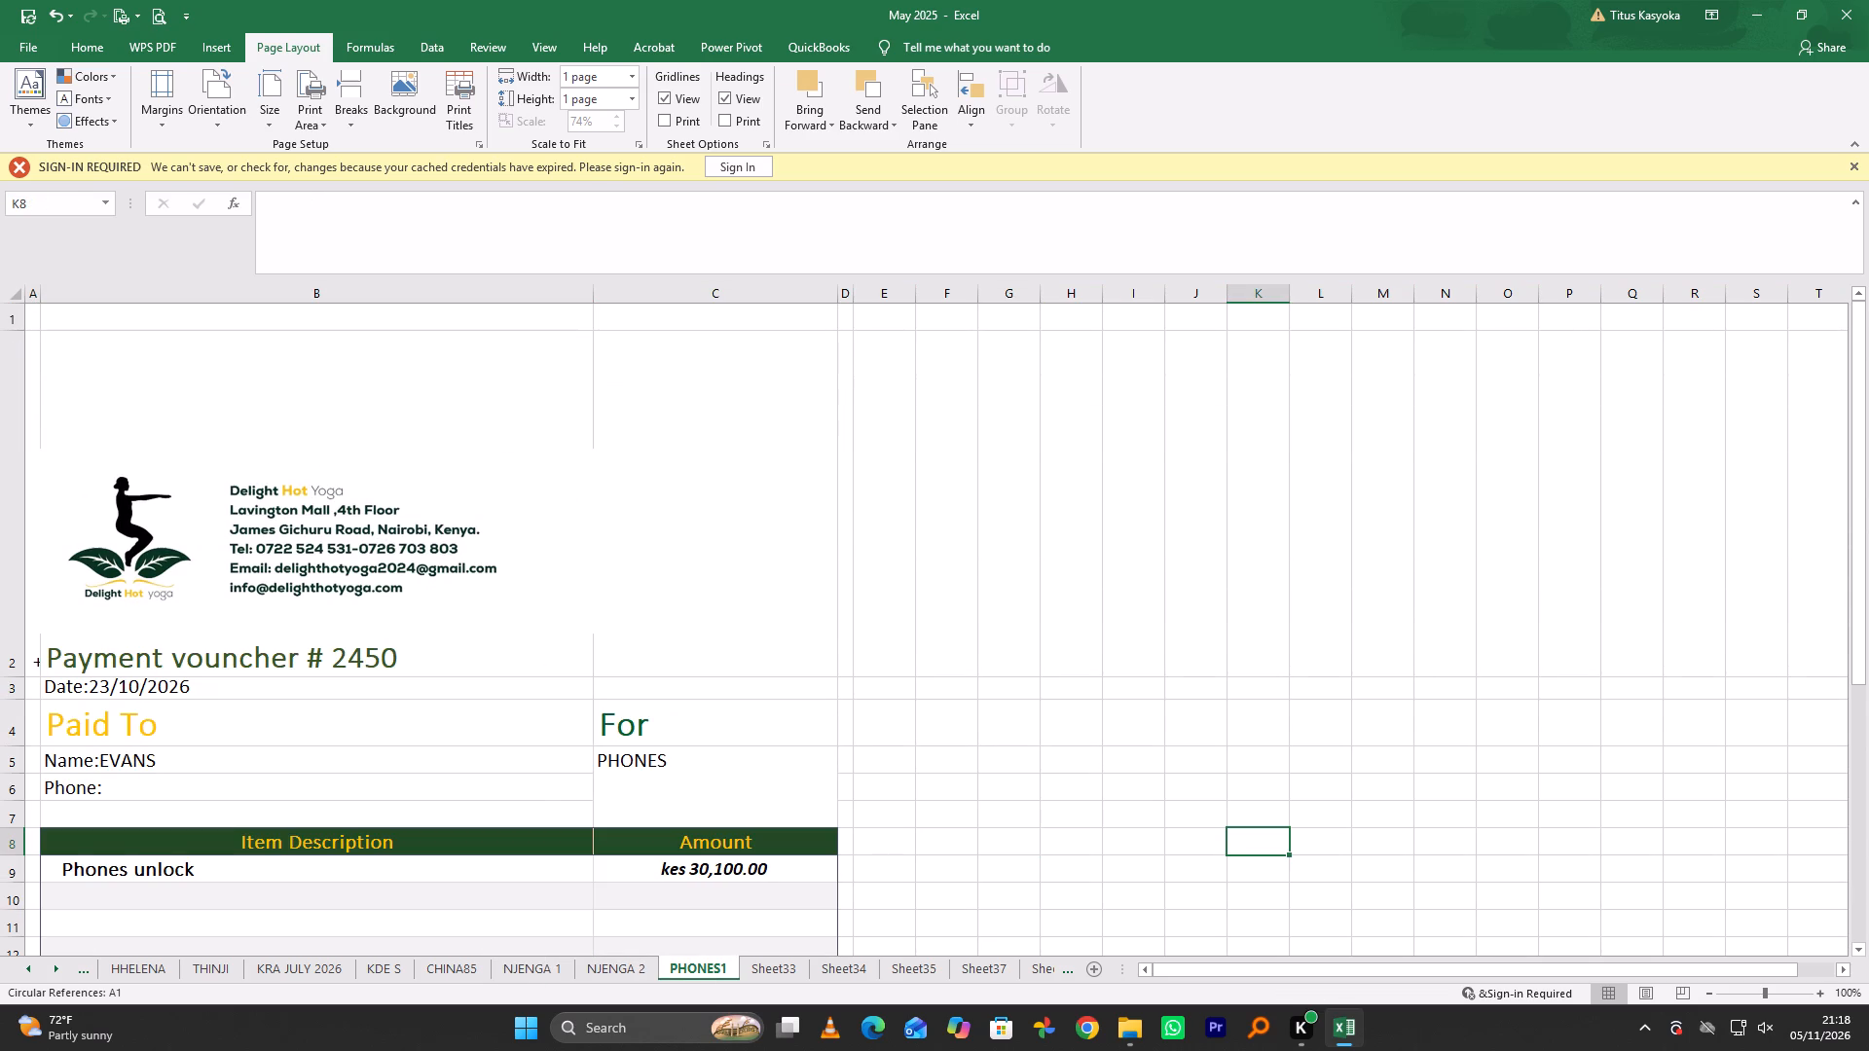
Close the May 2025 workbook, saving its changes.
{"action": "left_click", "coordinate": [1859, 13]}
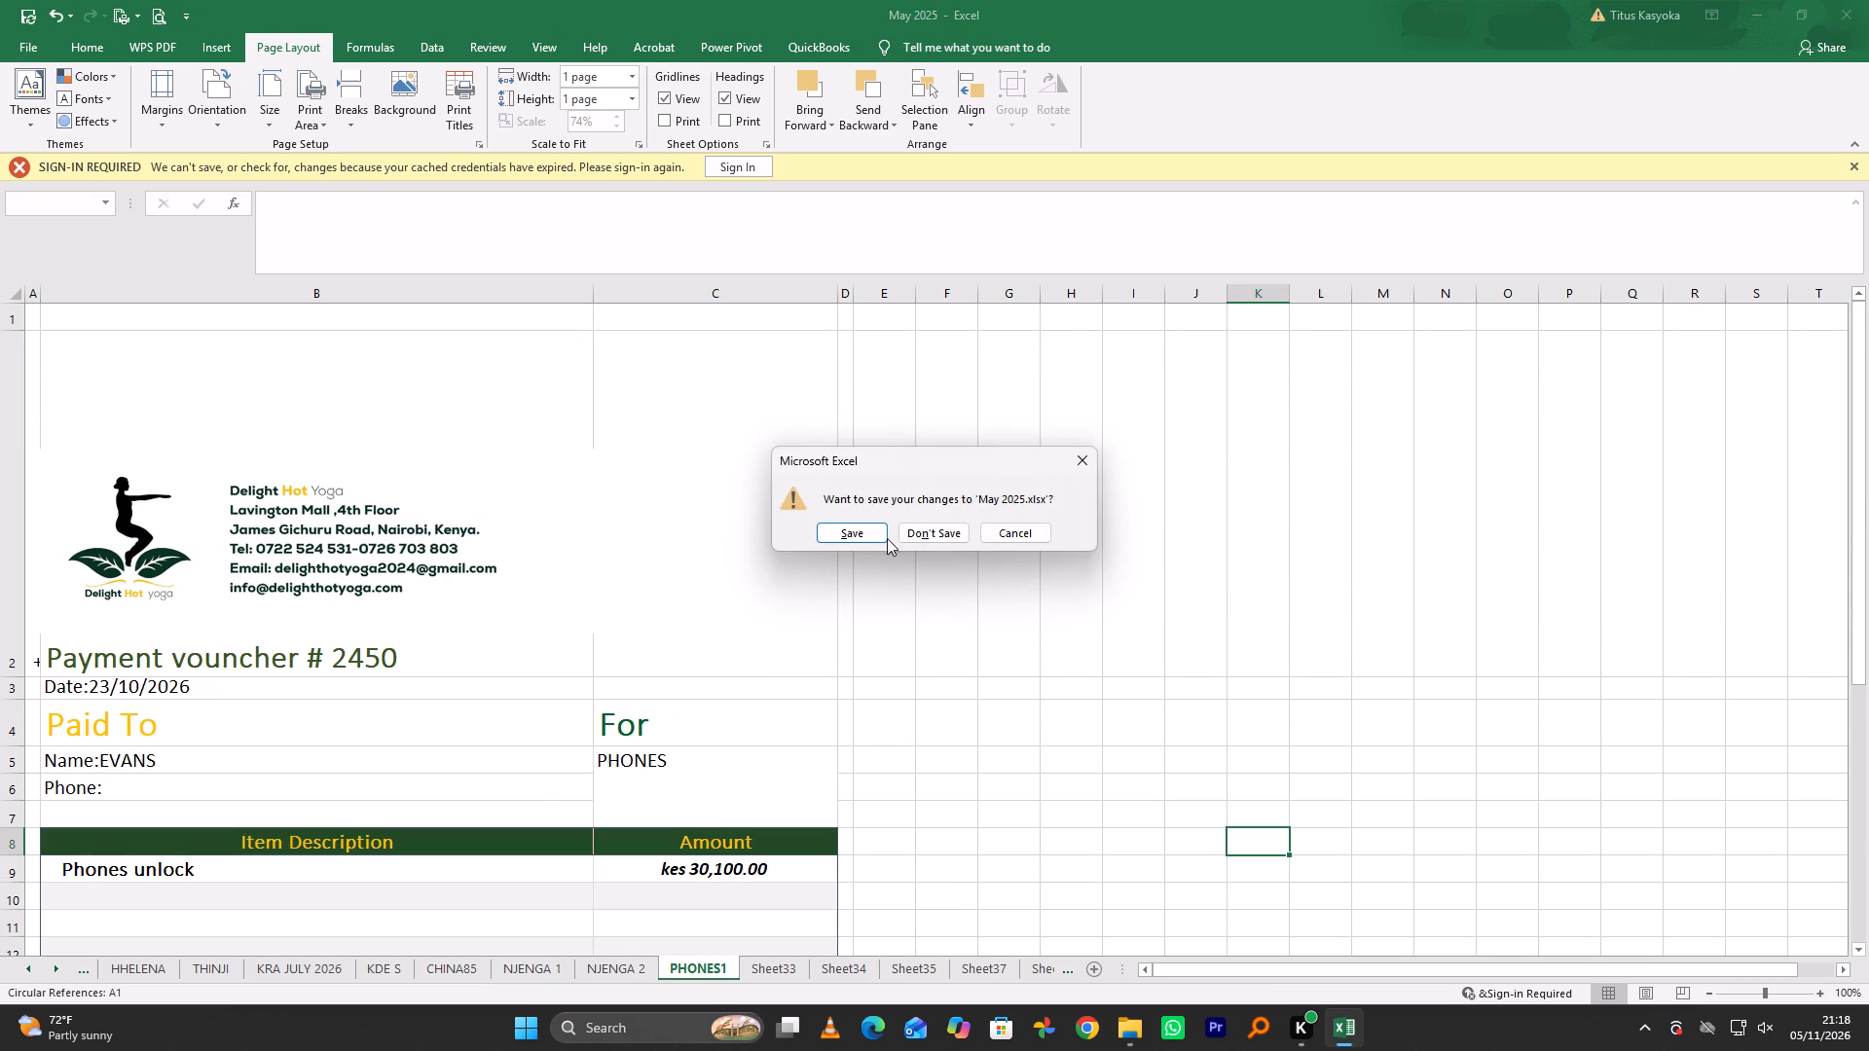
{"action": "left_click", "coordinate": [867, 537]}
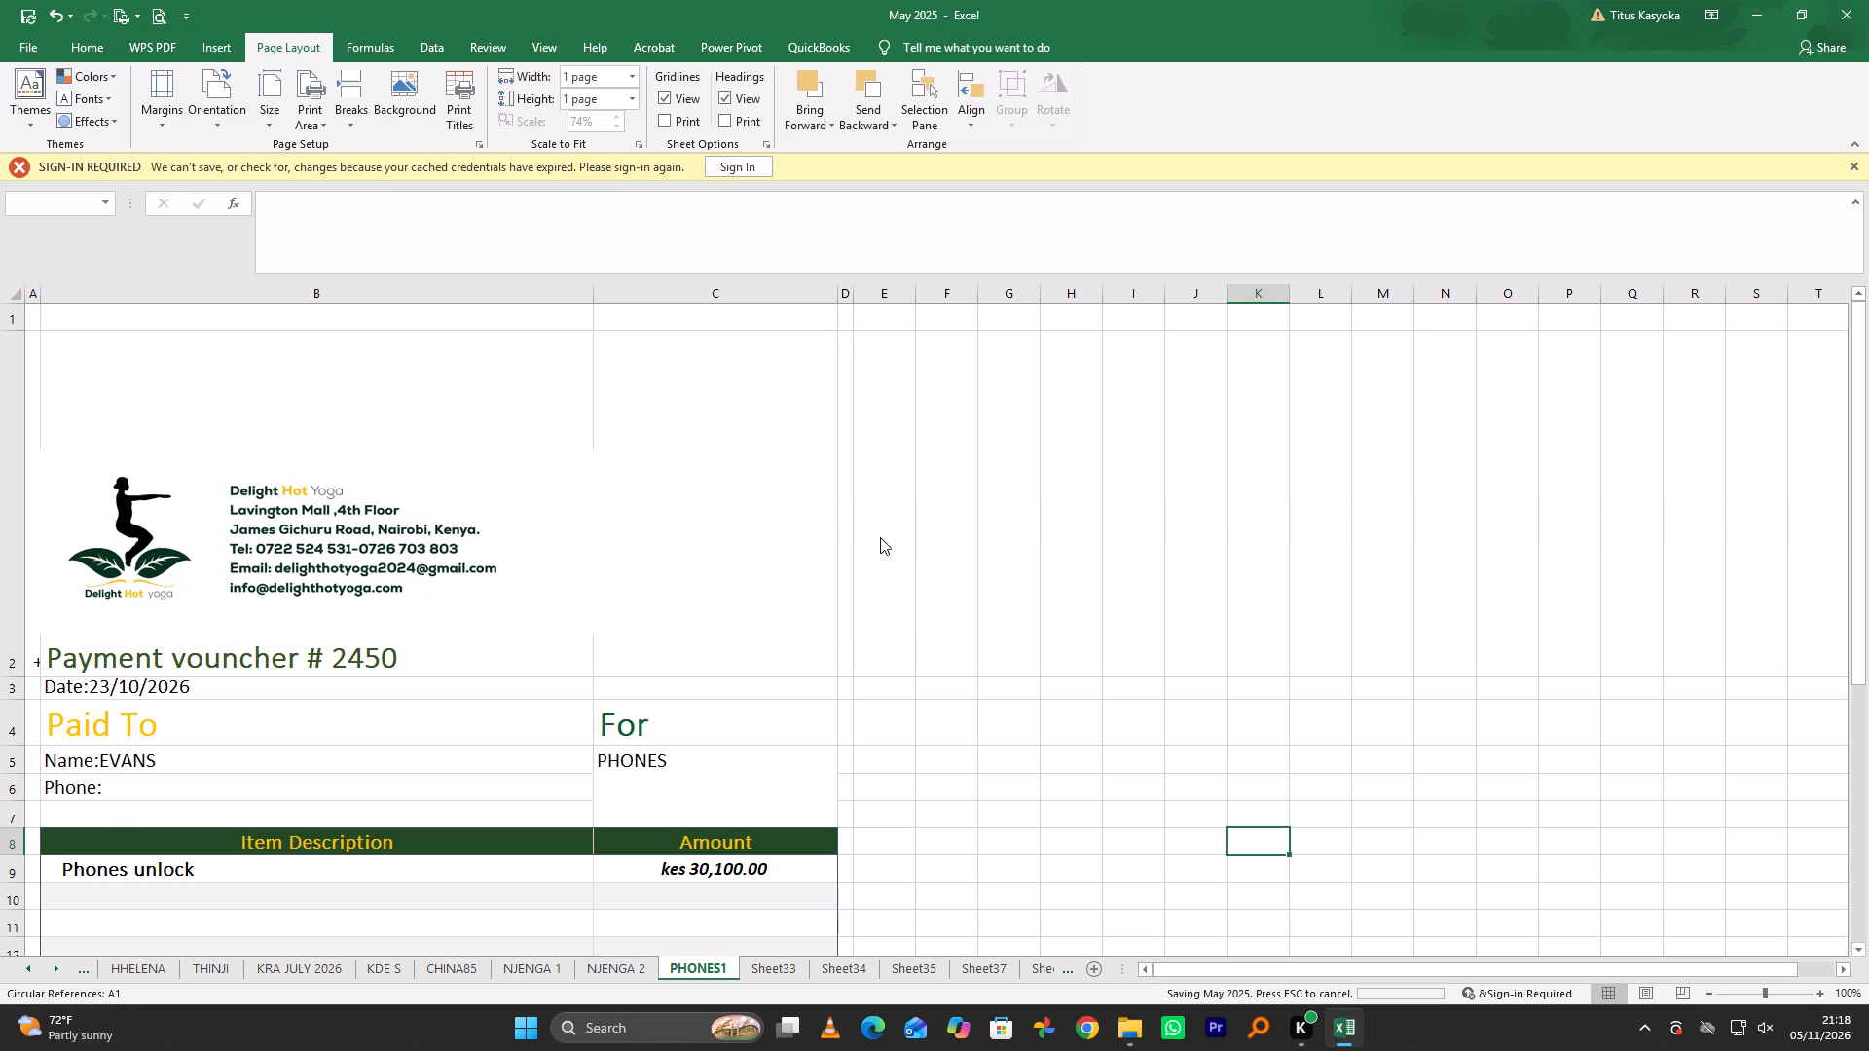